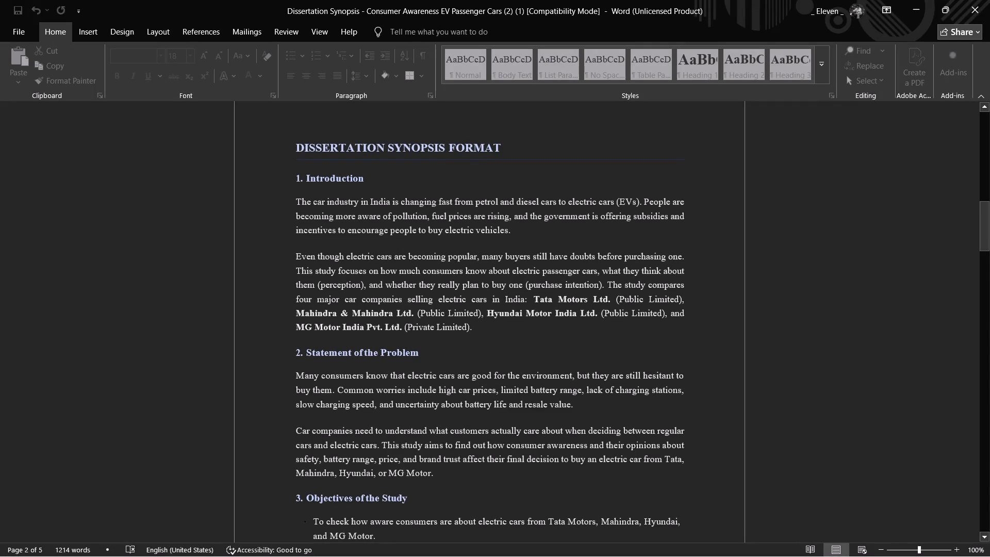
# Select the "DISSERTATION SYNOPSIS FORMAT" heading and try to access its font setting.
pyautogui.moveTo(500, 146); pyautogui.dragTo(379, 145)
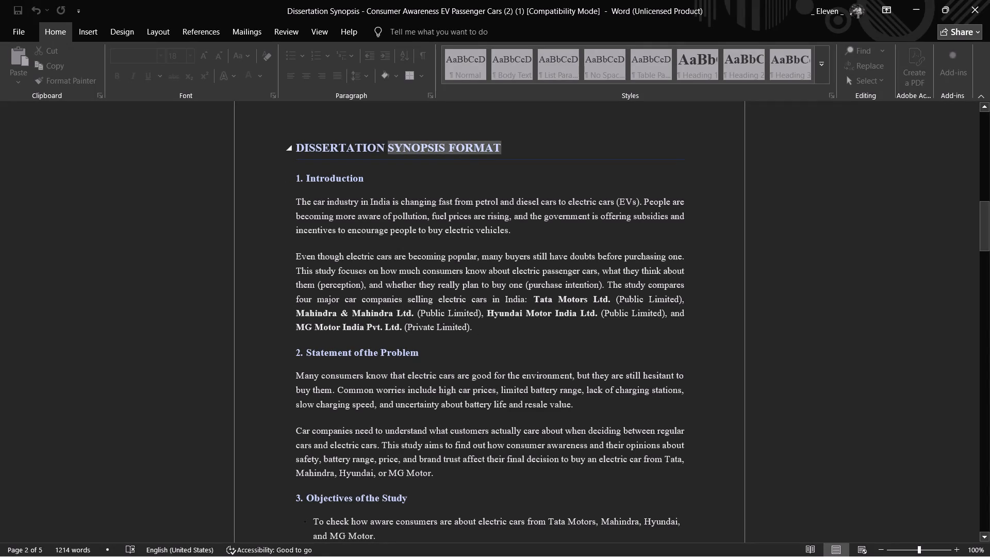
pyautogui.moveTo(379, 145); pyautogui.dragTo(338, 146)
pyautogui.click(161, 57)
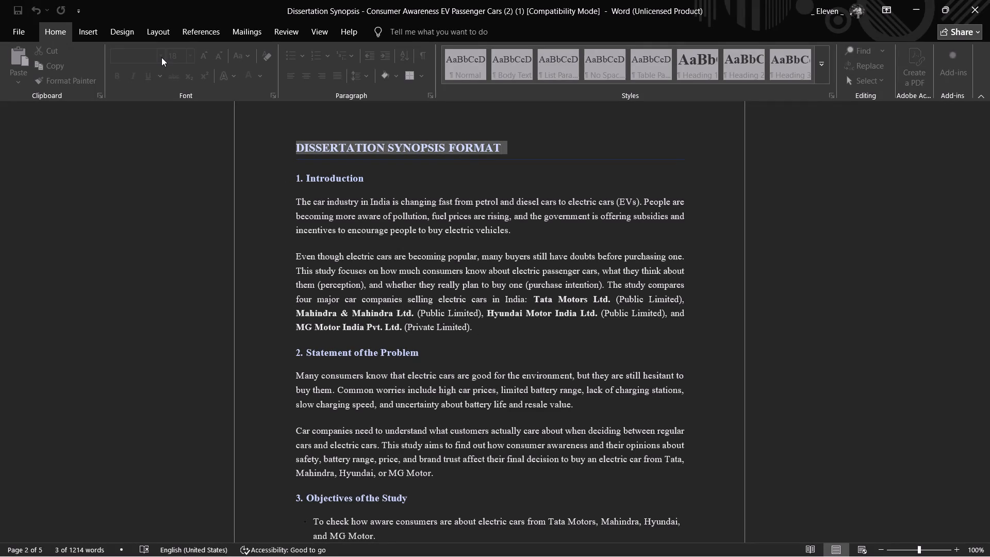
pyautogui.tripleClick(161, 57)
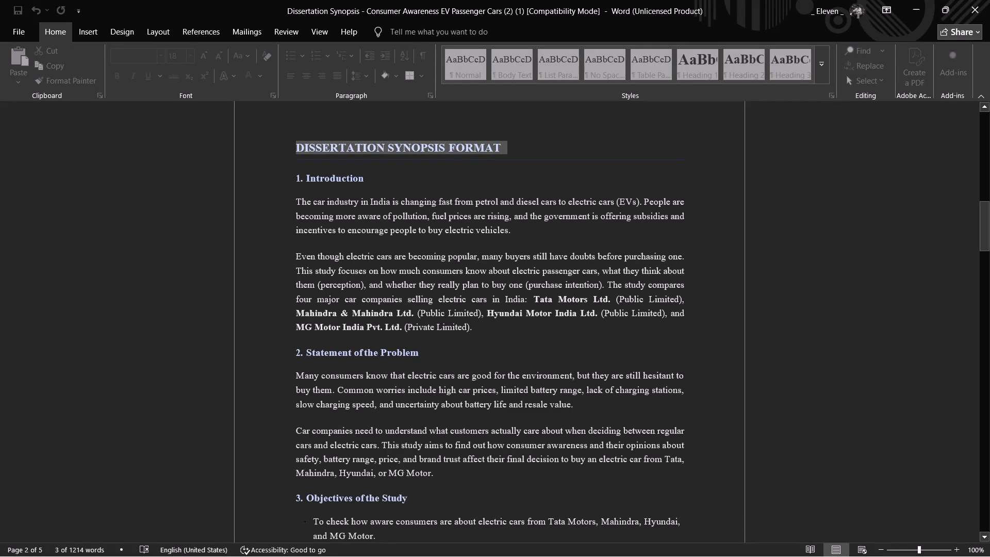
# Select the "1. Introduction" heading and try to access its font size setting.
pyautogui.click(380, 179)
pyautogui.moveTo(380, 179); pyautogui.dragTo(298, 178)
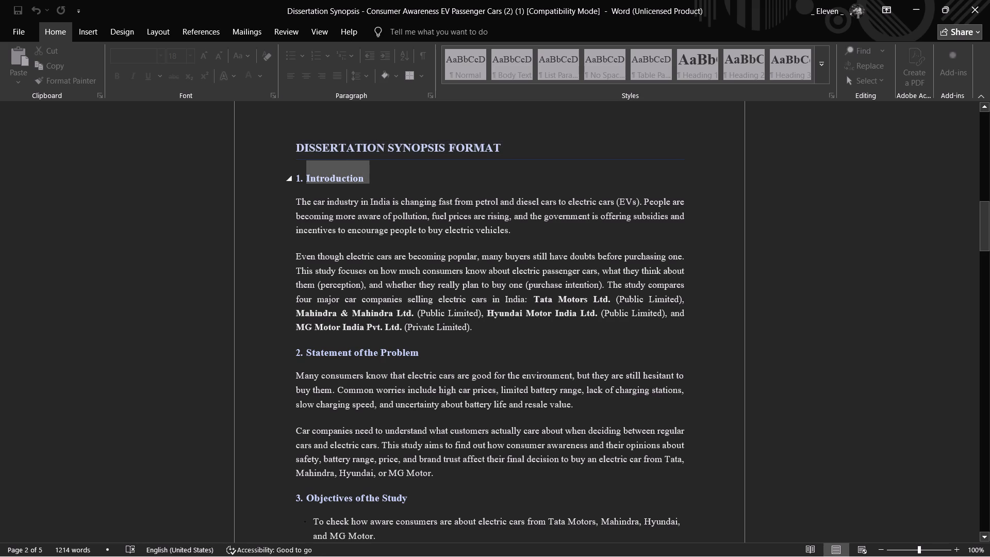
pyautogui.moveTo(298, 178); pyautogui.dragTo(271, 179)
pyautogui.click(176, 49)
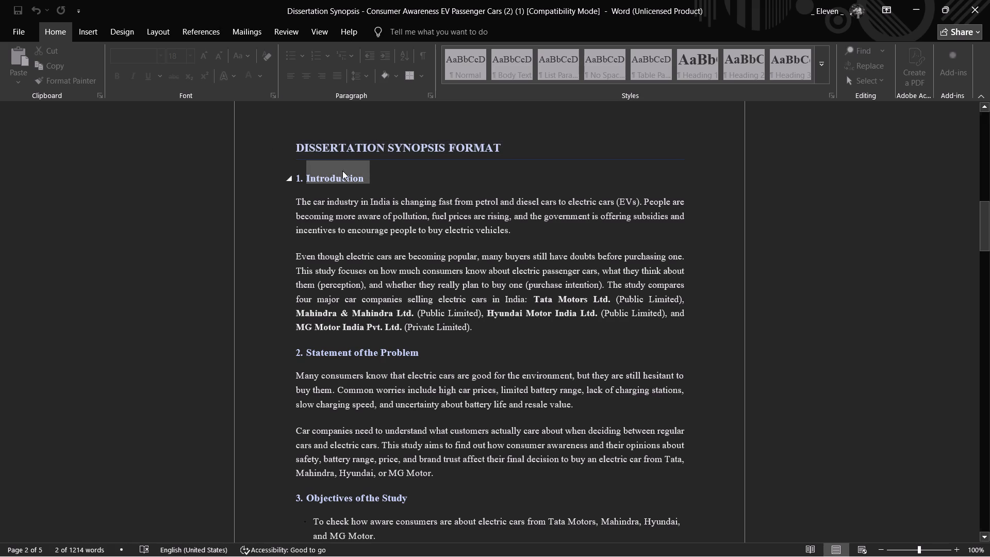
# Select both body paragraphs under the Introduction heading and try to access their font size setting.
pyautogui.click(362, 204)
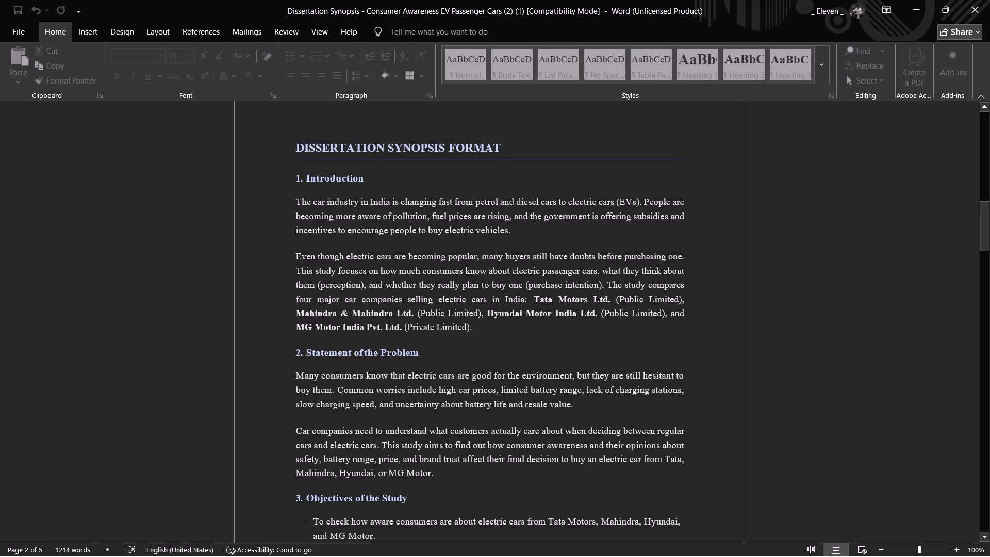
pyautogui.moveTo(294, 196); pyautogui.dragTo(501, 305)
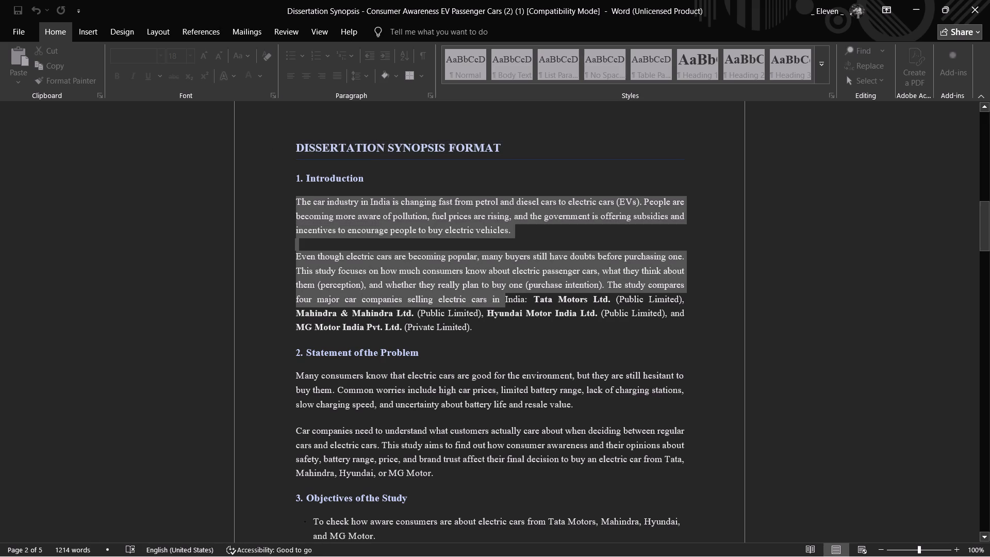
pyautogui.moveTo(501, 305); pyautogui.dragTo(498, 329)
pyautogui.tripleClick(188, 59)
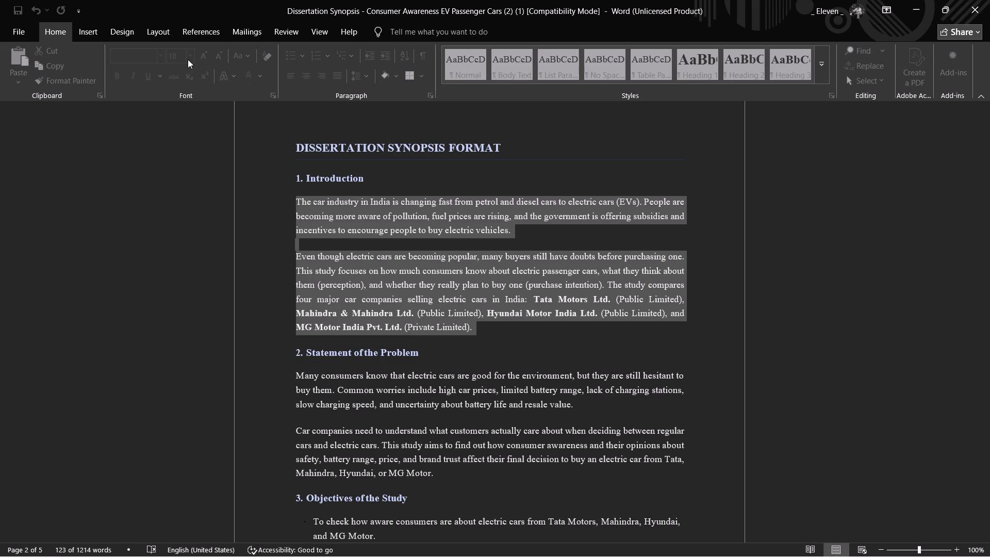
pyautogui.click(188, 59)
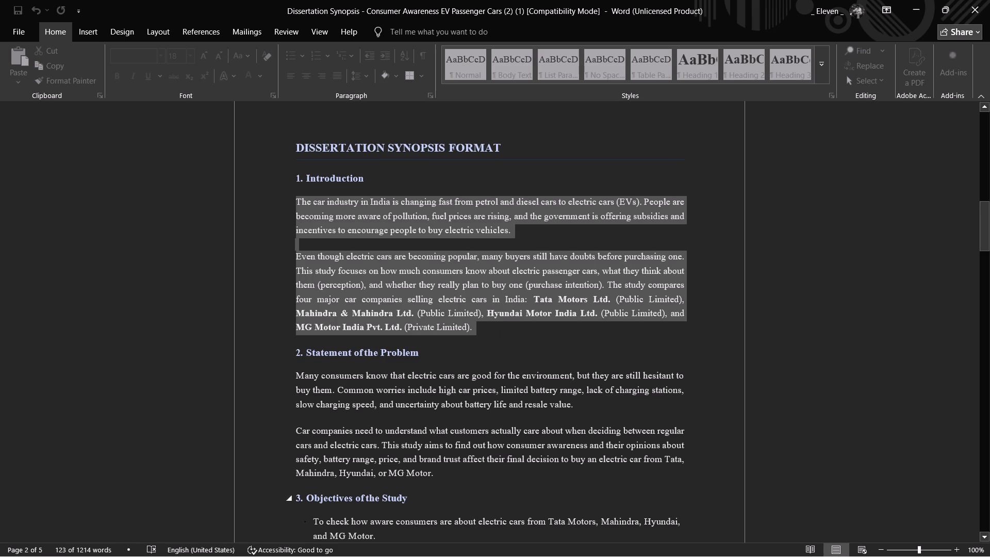
# View the document's accessibility check results in the Accessibility Assistant, and close it.
pyautogui.click(291, 551)
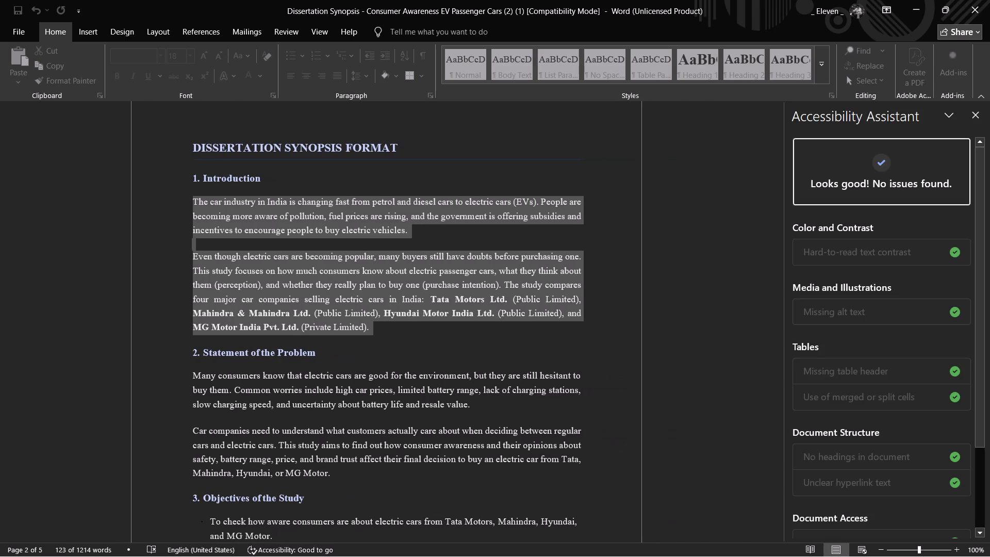
pyautogui.click(977, 116)
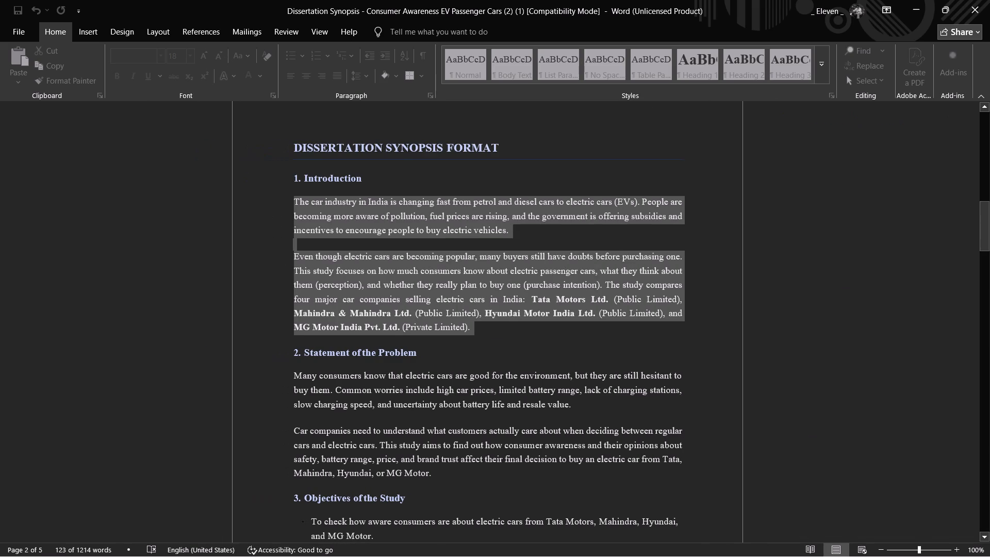
# Open the context options for the selected Introduction paragraphs.
pyautogui.rightClick(416, 216)
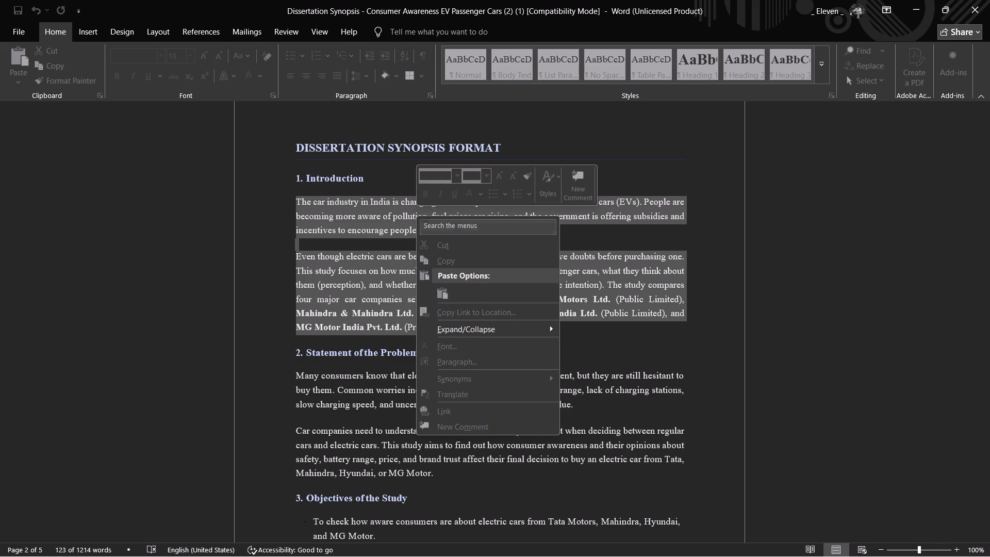
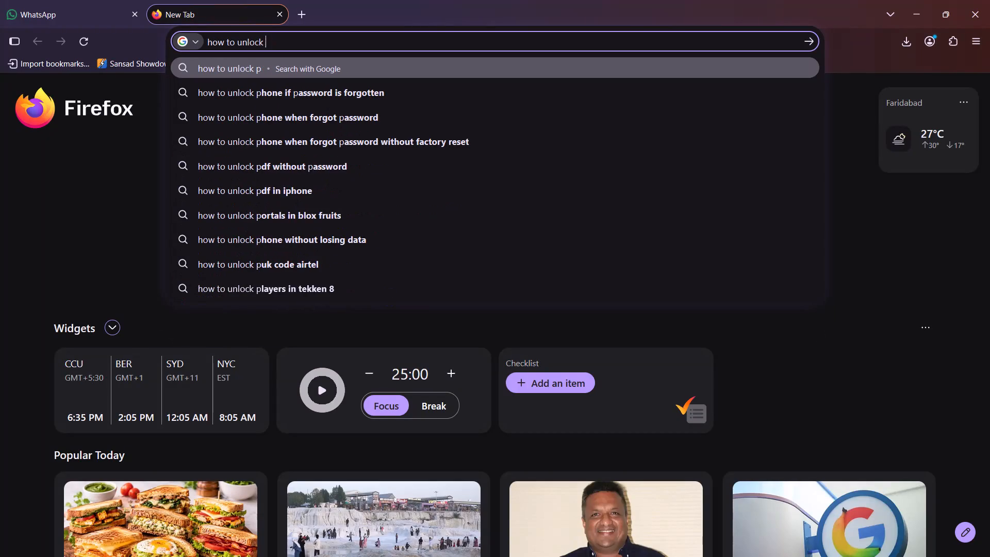
# Search the web for "how to unlock word file for editing".
pyautogui.write('word')
pyautogui.press('space')
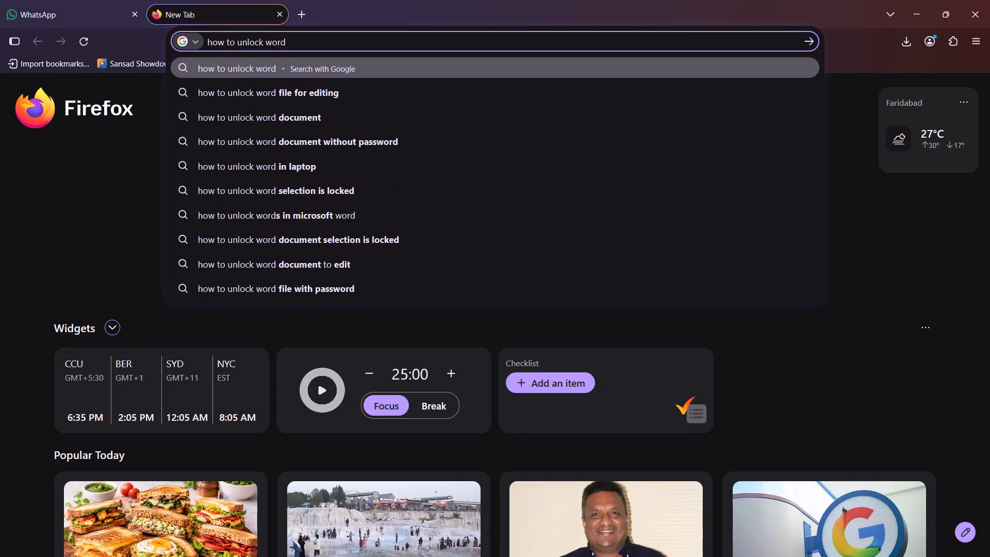
pyautogui.press('Down')
pyautogui.press('Return')
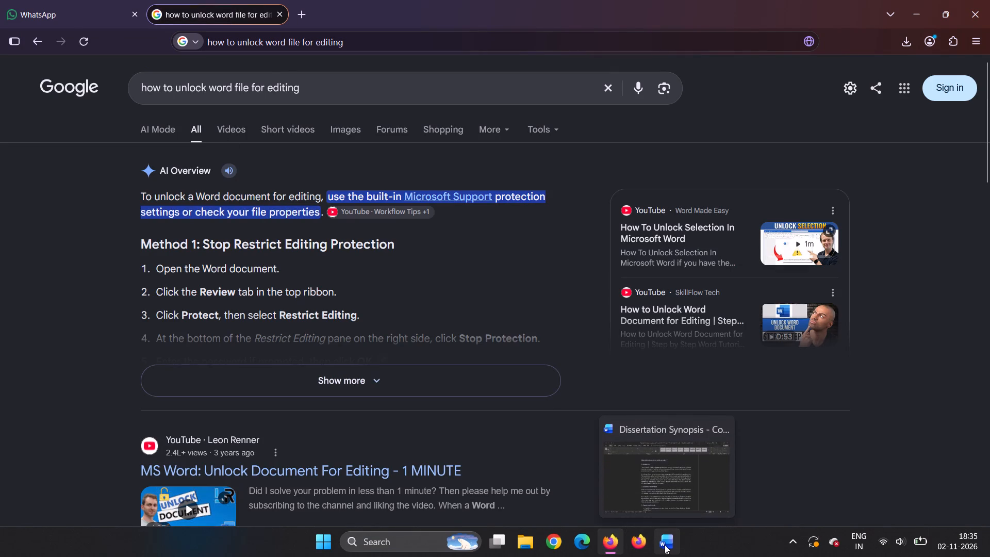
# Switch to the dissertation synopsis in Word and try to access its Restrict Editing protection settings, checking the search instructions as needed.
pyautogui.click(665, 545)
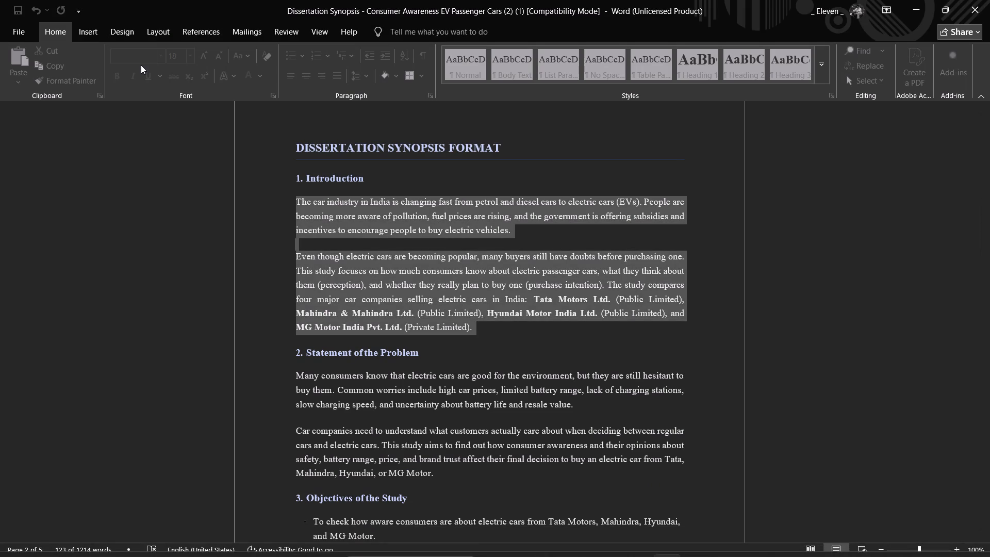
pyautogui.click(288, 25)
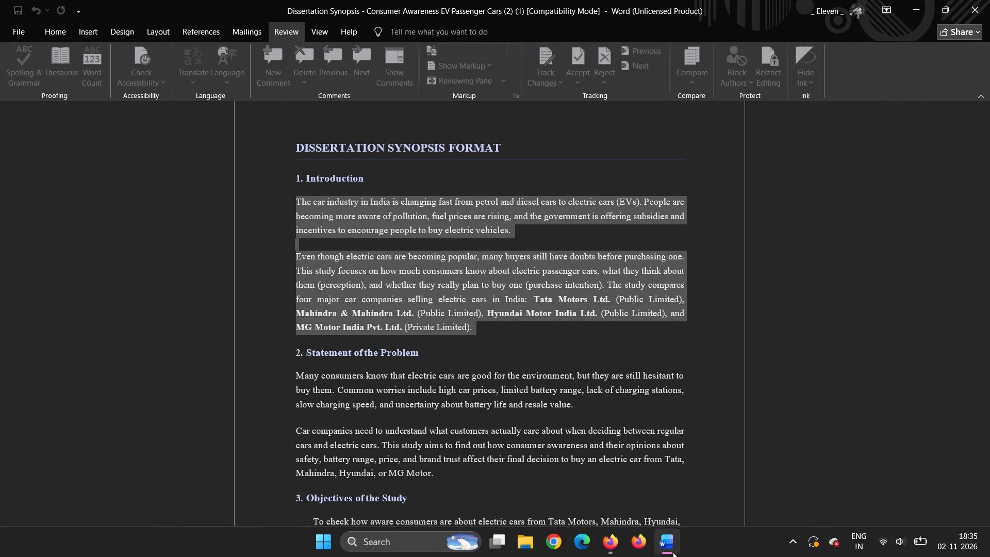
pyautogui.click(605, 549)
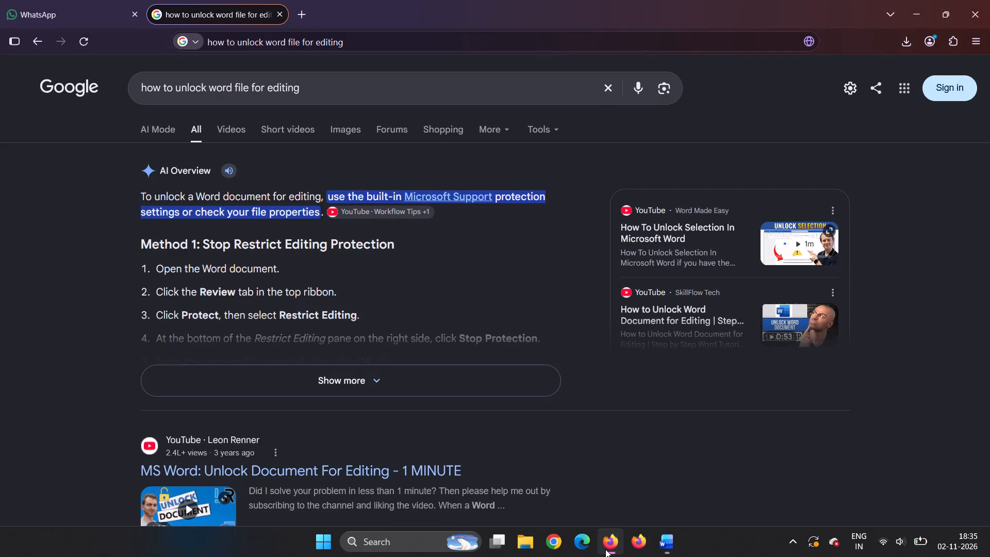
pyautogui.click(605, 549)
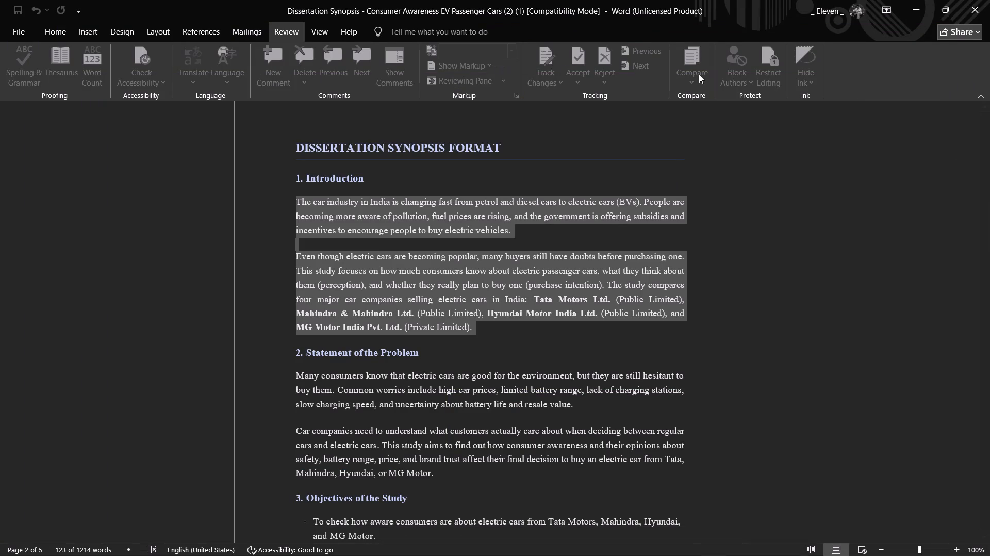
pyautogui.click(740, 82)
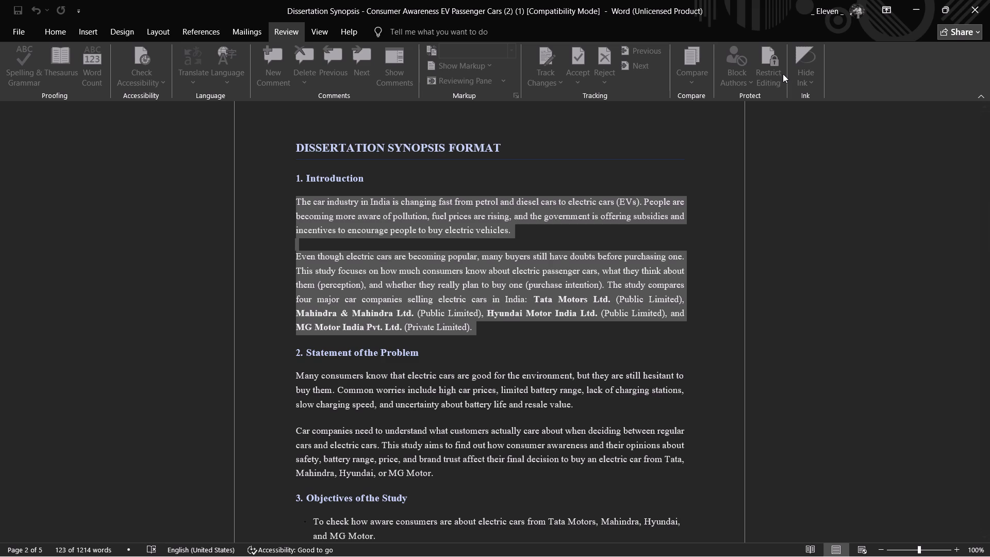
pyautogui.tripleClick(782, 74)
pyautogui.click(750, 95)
# Return to Firefox, read the full AI Overview of methods for unlocking a Word document, and close the browser.
pyautogui.click(611, 538)
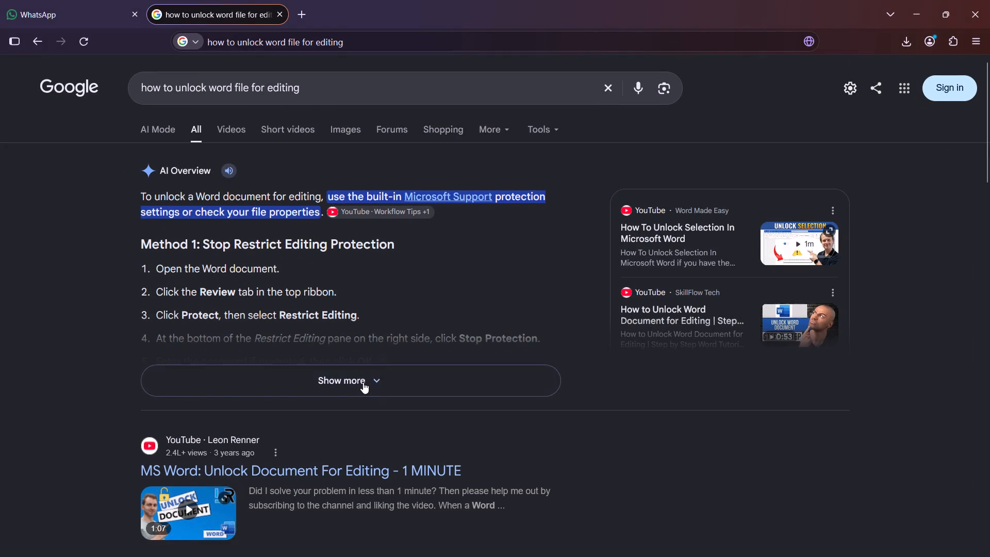
pyautogui.click(363, 382)
pyautogui.scroll(-1, 363, 382)
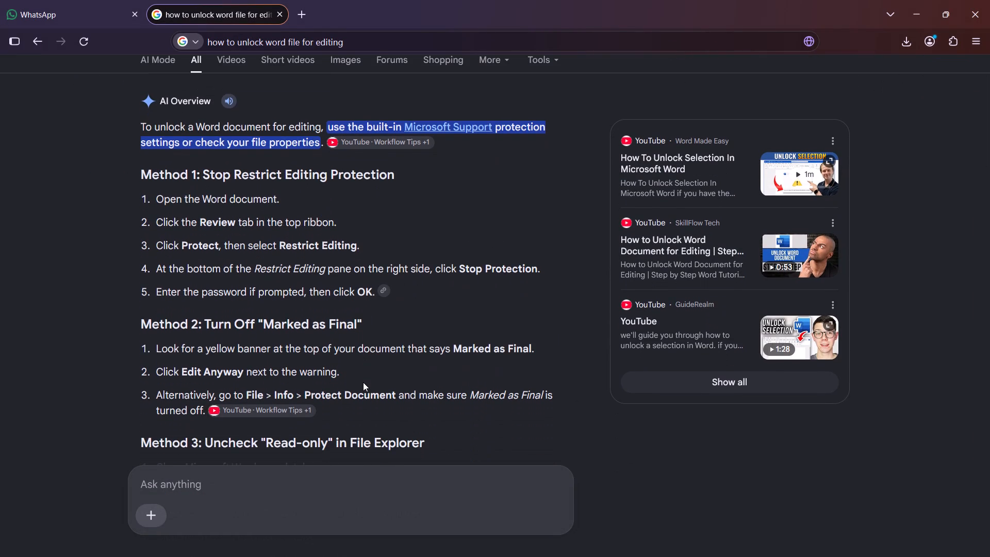
pyautogui.scroll(-3, 363, 382)
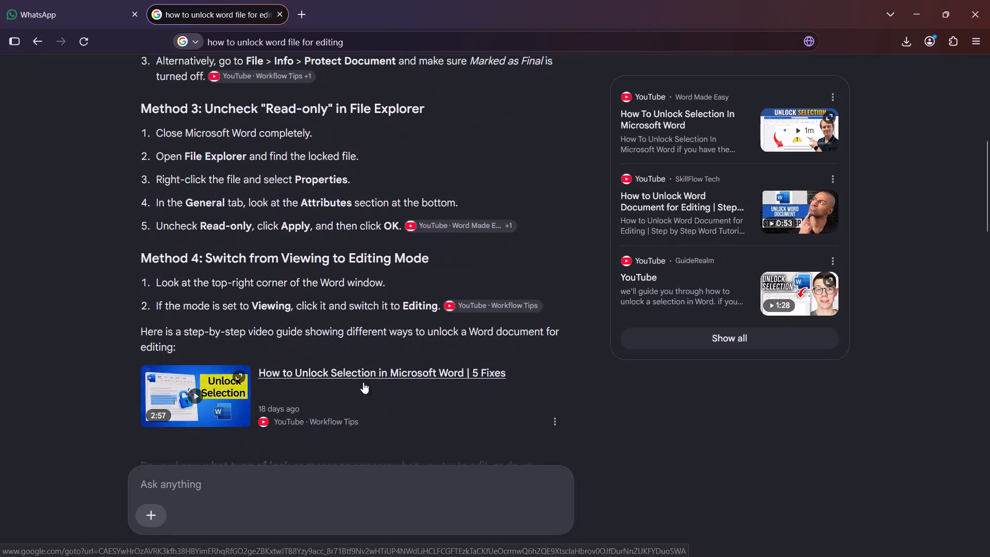
pyautogui.click(989, 1)
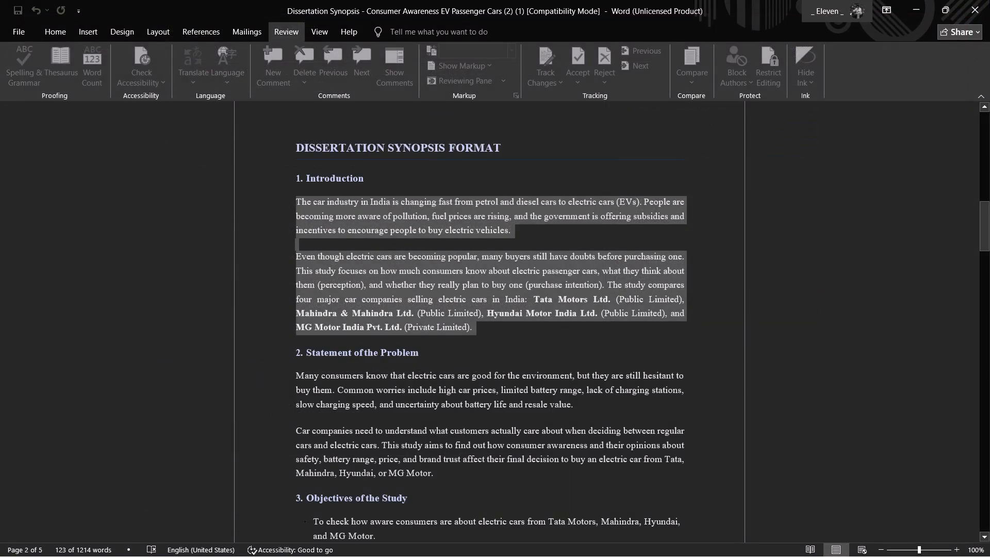
# Switch the active Word account to the K.R. Mangalam University account.
pyautogui.click(847, 17)
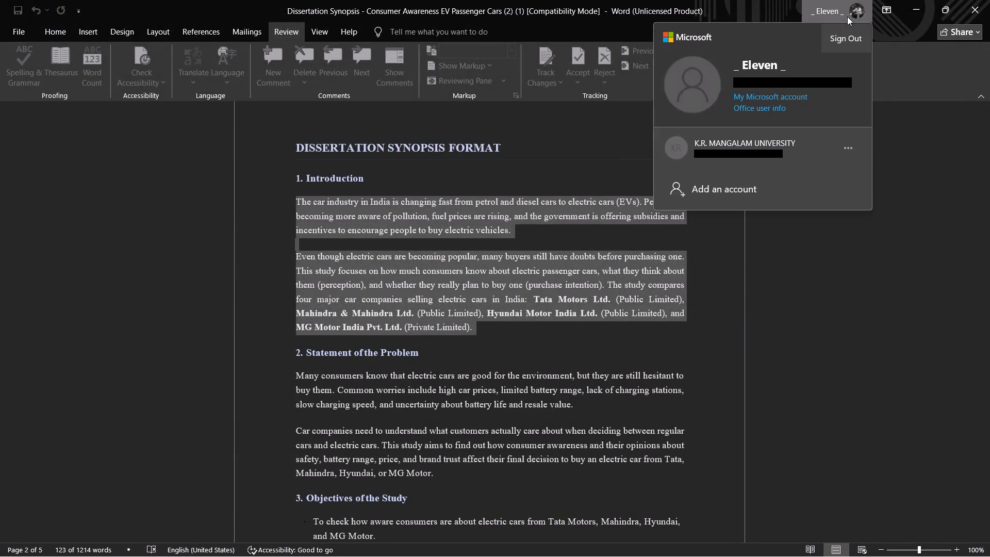
pyautogui.click(772, 146)
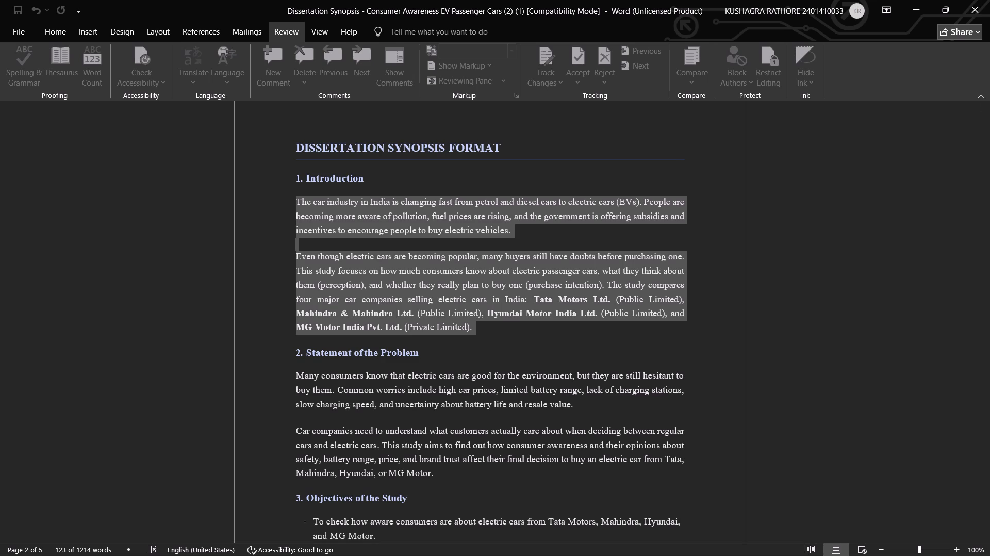
# Check whether the font, paragraph and style formatting commands can be used on the selected Introduction paragraphs.
pyautogui.click(54, 34)
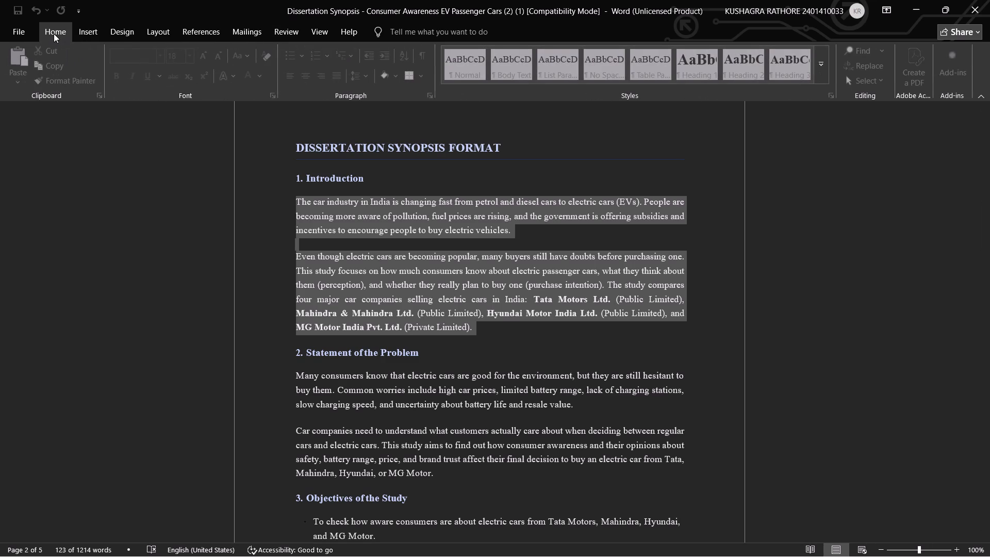
pyautogui.doubleClick(103, 76)
pyautogui.doubleClick(399, 39)
pyautogui.doubleClick(778, 76)
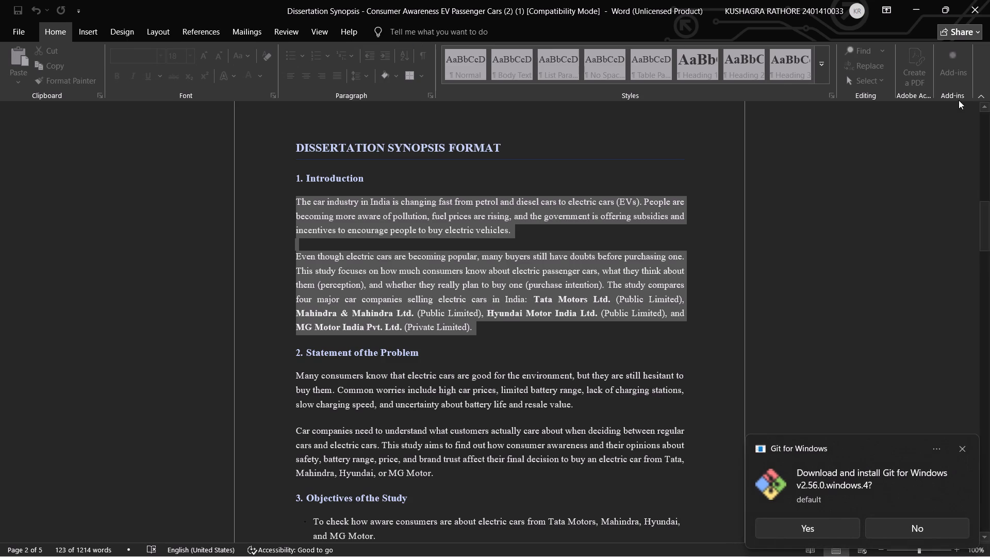
# Close Word and reopen the Dissertation Synopsis Word document from the Downloads folder in File Explorer.
pyautogui.click(989, 0)
pyautogui.click(184, 205)
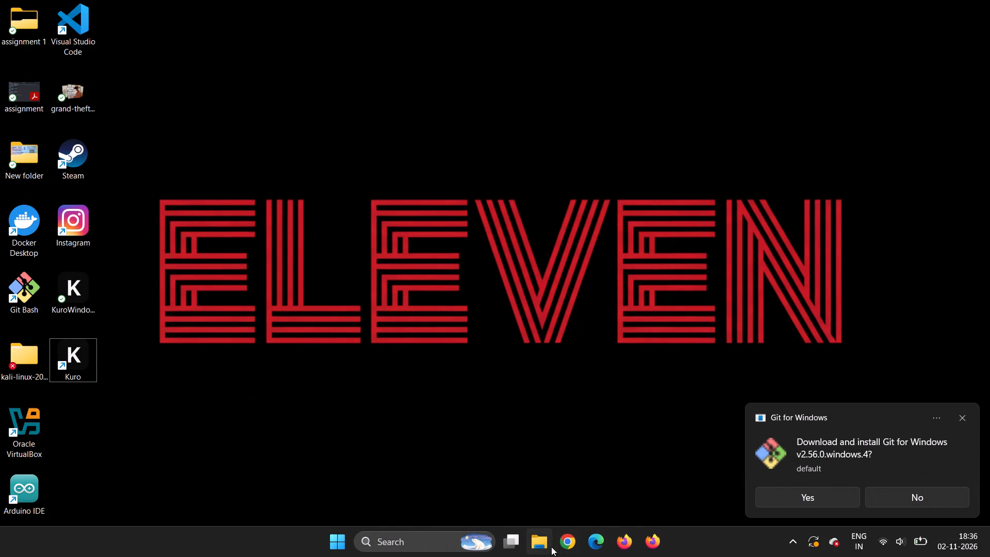
pyautogui.click(543, 543)
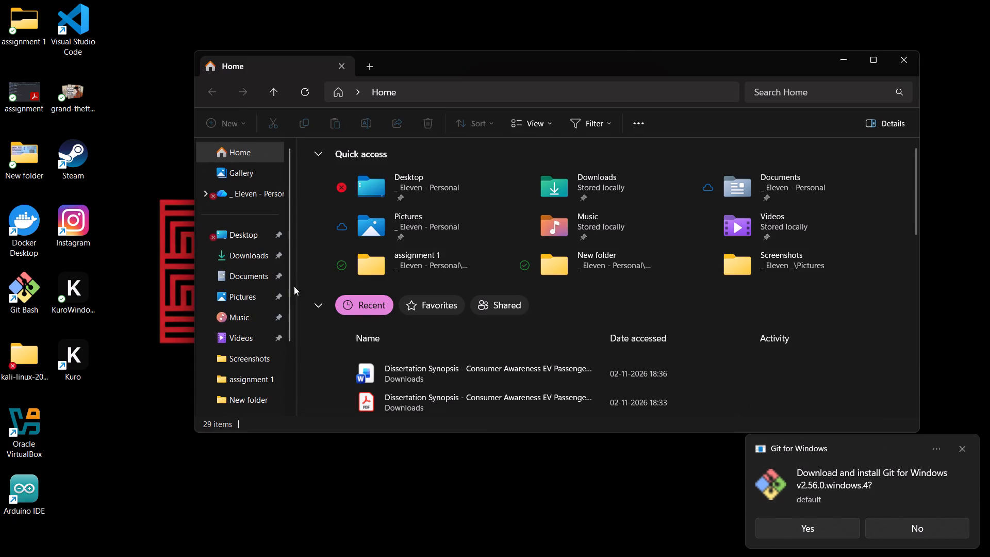
pyautogui.click(252, 261)
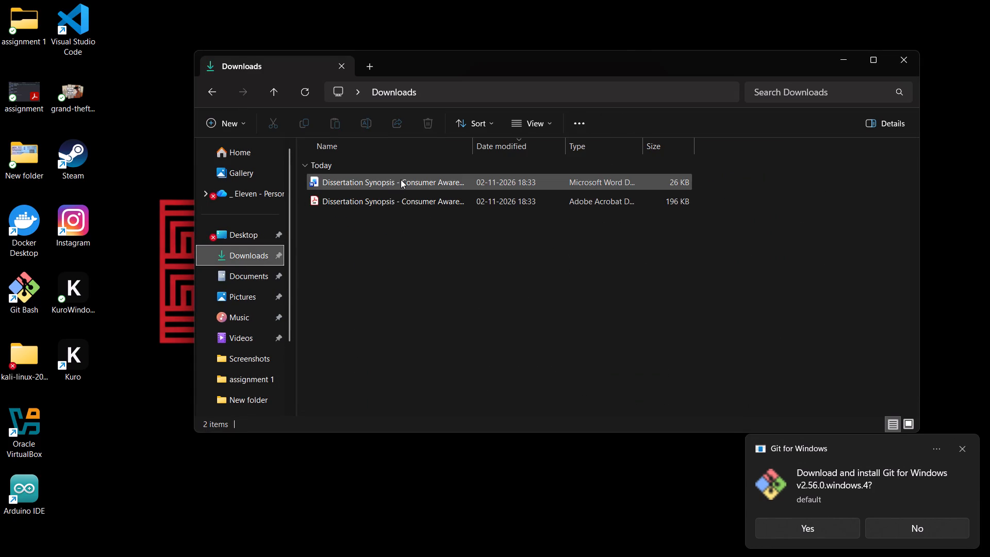
pyautogui.doubleClick(401, 179)
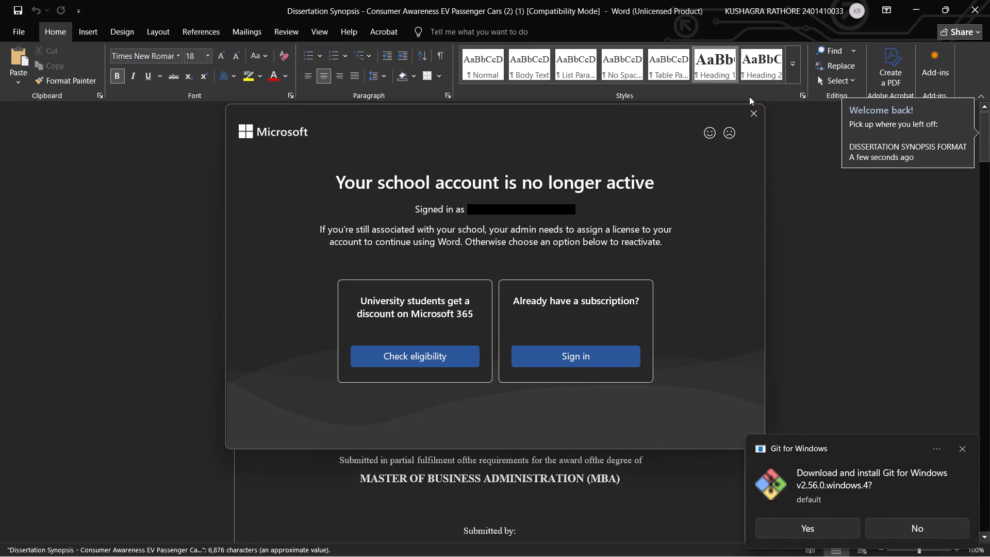
# Choose to check eligibility for the university student discount on Microsoft 365.
pyautogui.click(442, 355)
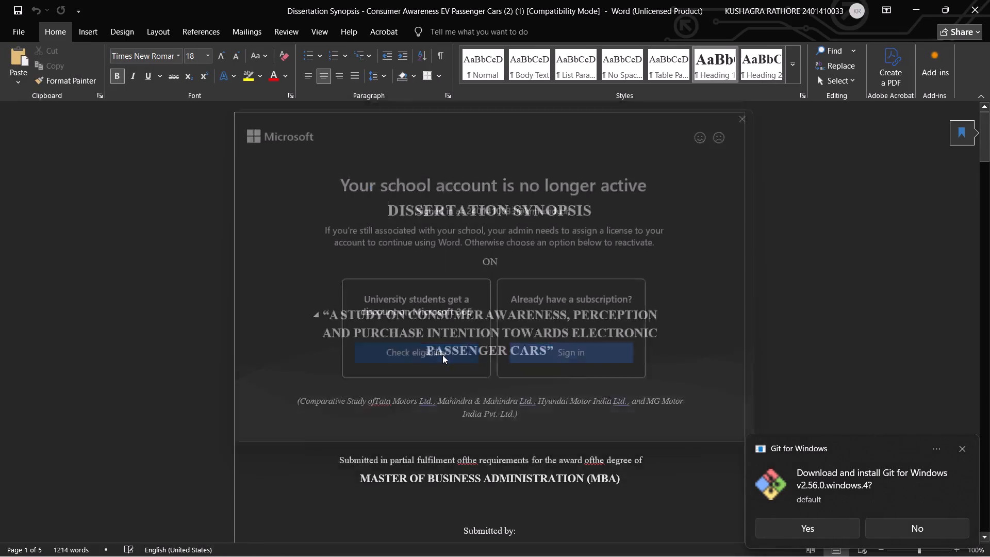
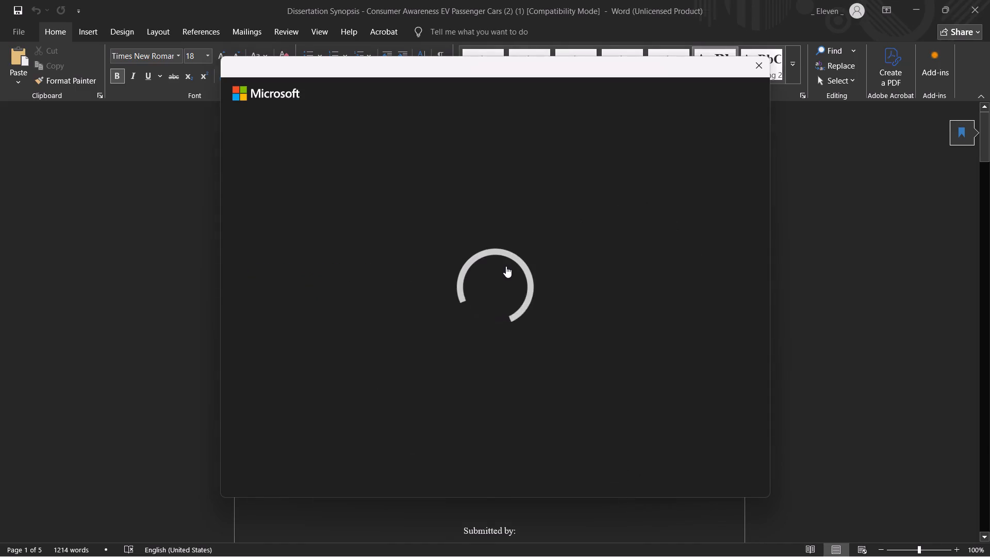
# Review the Microsoft 365 Personal - University offer and the page comparing all Microsoft 365 plans, and dismiss the purchase and account windows.
pyautogui.scroll(-5, 581, 321)
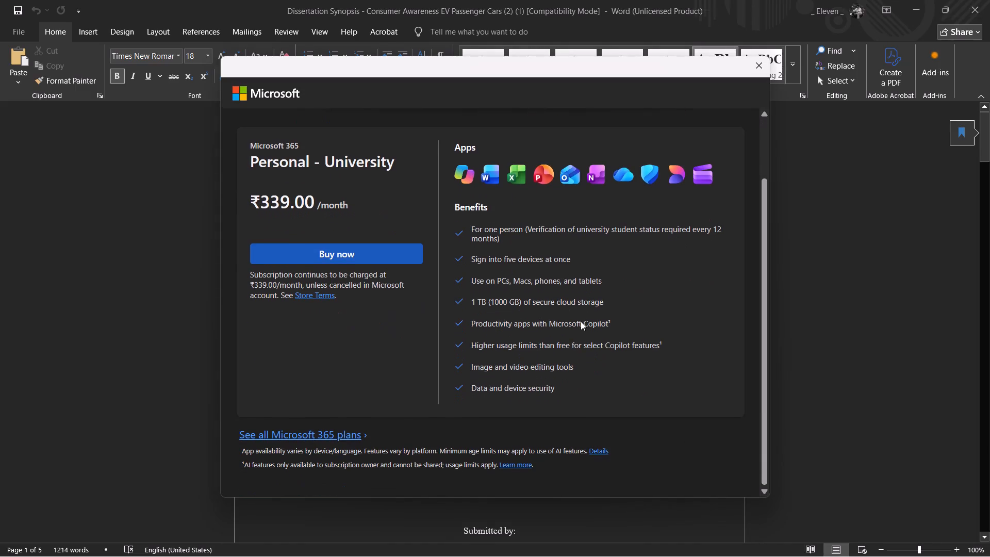
pyautogui.scroll(-7, 581, 321)
pyautogui.click(332, 437)
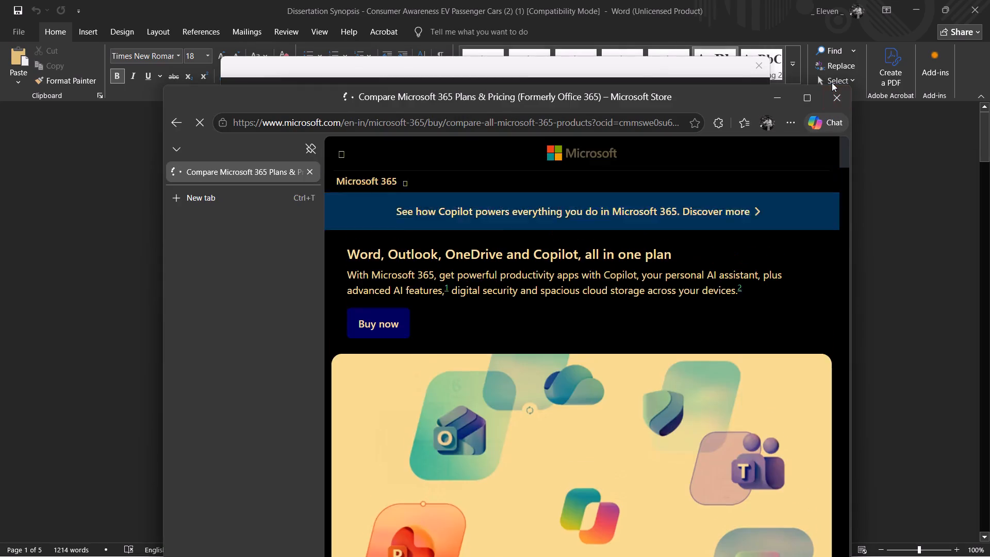
pyautogui.click(832, 96)
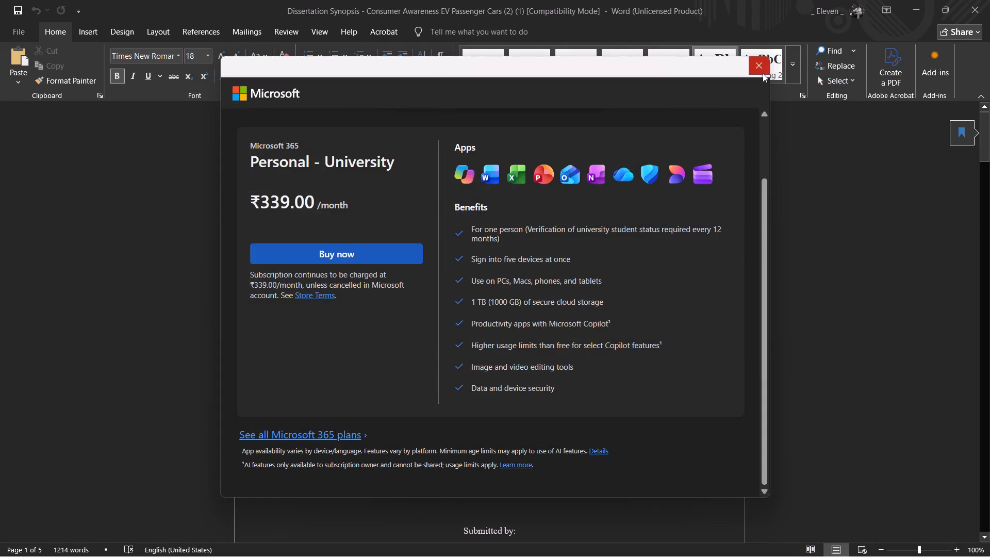
pyautogui.click(763, 73)
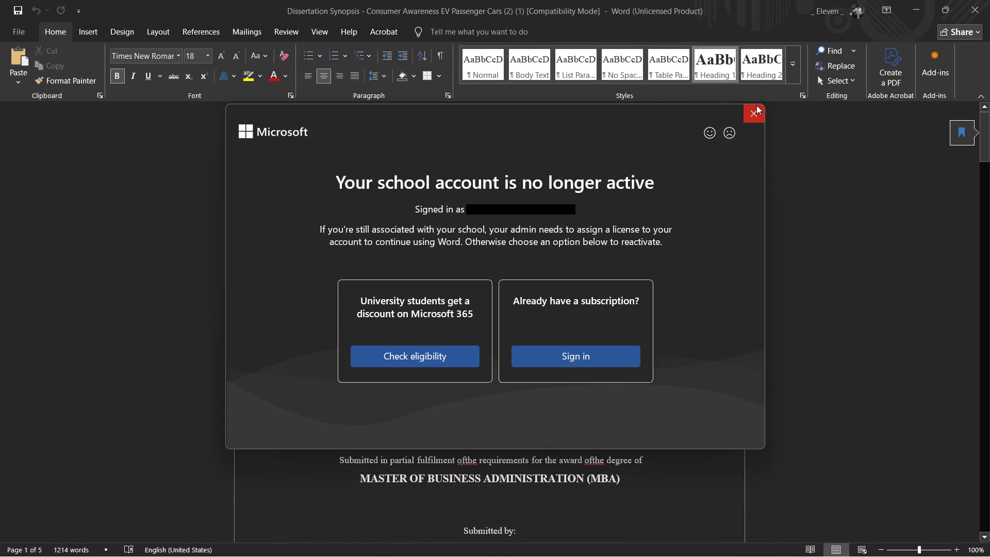
pyautogui.click(756, 105)
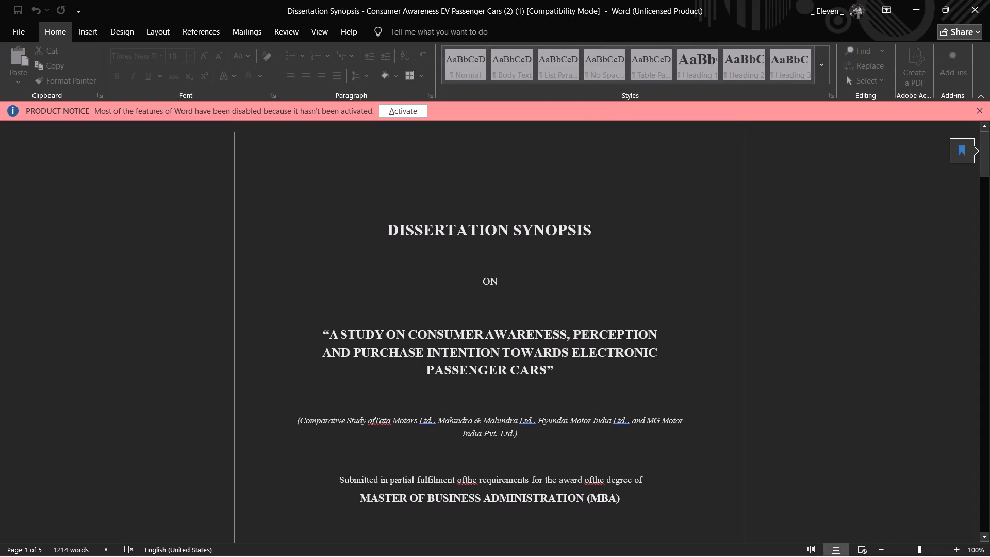
# Switch the Word account back to the university account and try to activate Word with it.
pyautogui.click(826, 11)
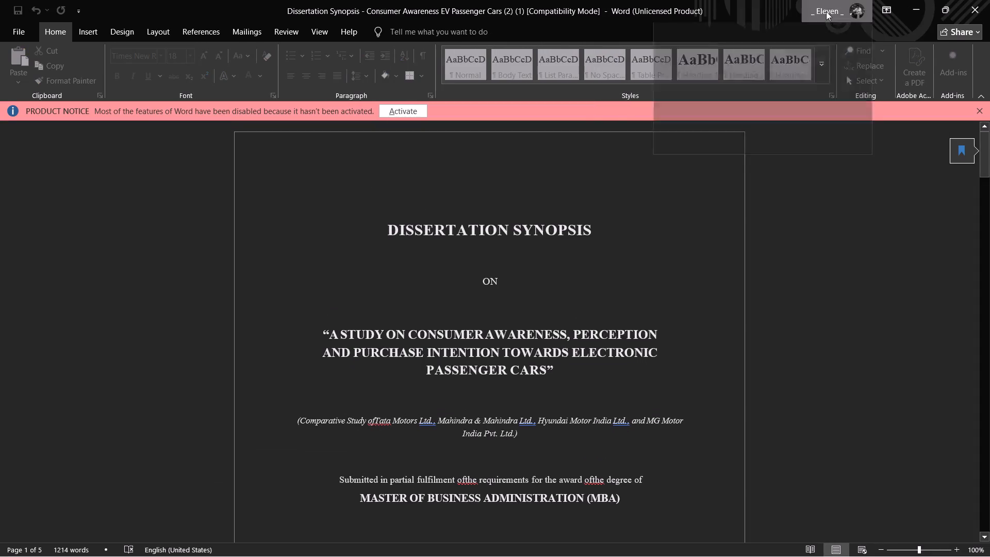
pyautogui.click(741, 137)
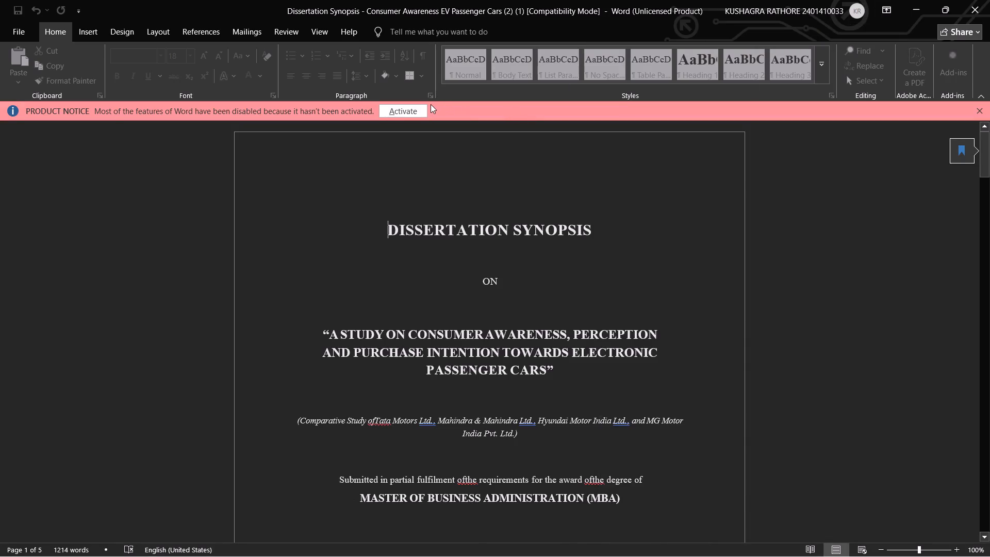
pyautogui.click(412, 108)
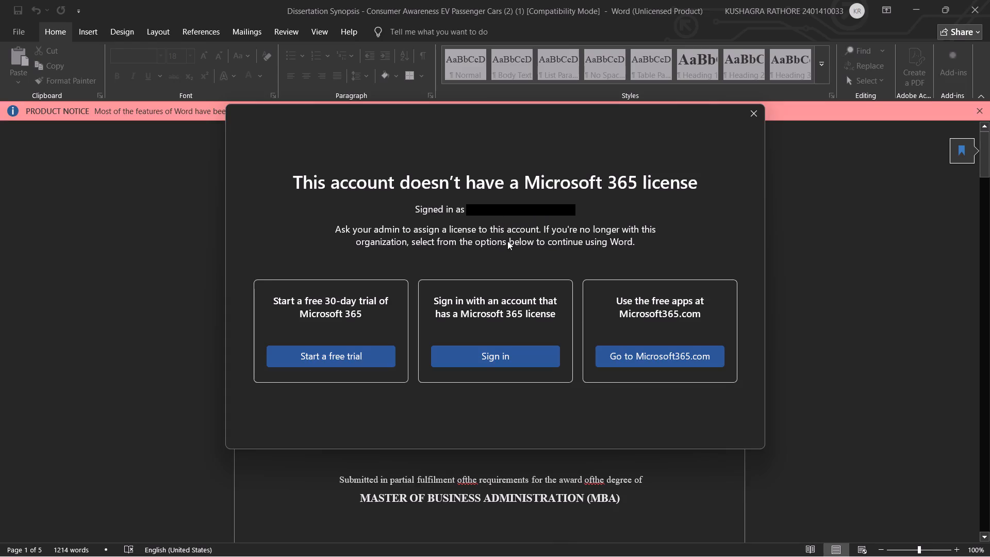
pyautogui.click(754, 111)
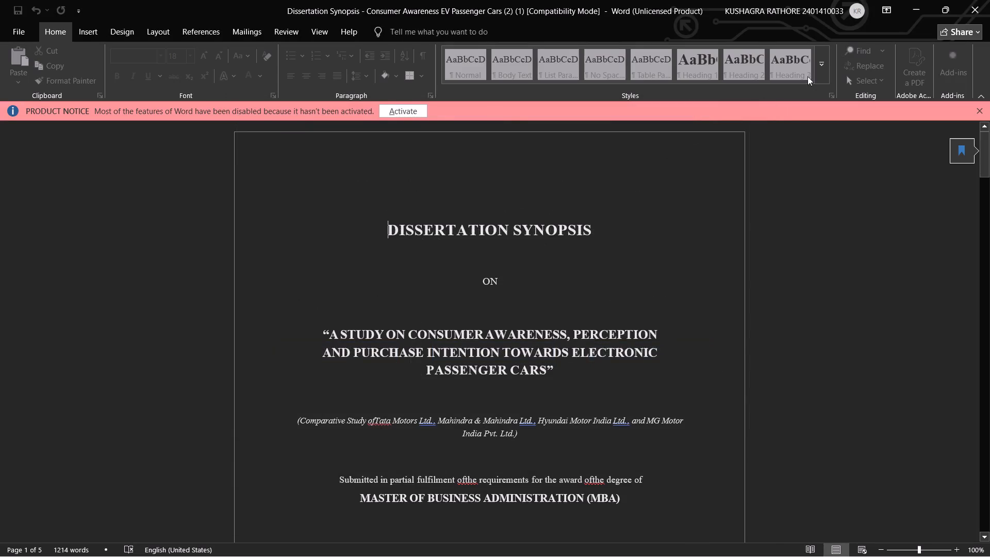
# Close Word and the Downloads folder window.
pyautogui.click(989, 0)
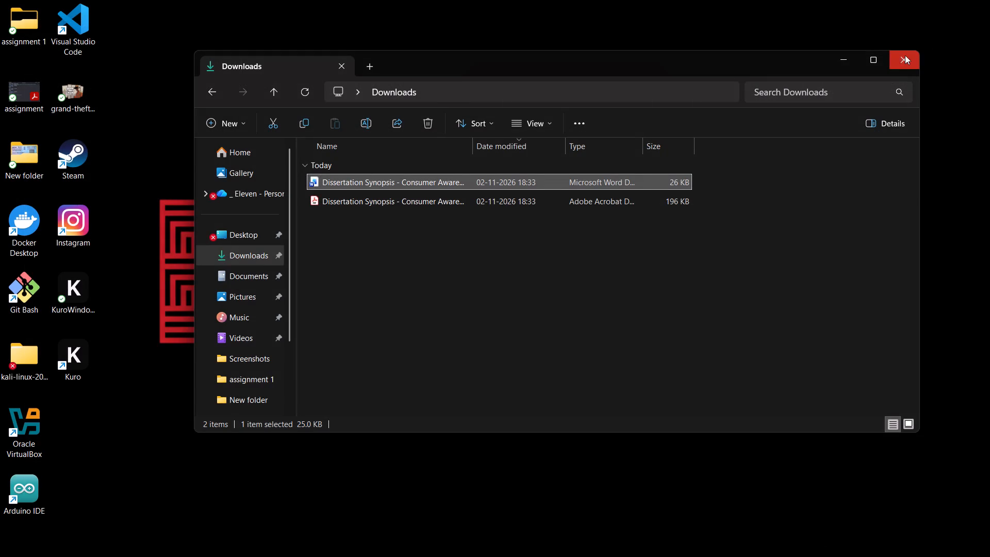
pyautogui.click(905, 60)
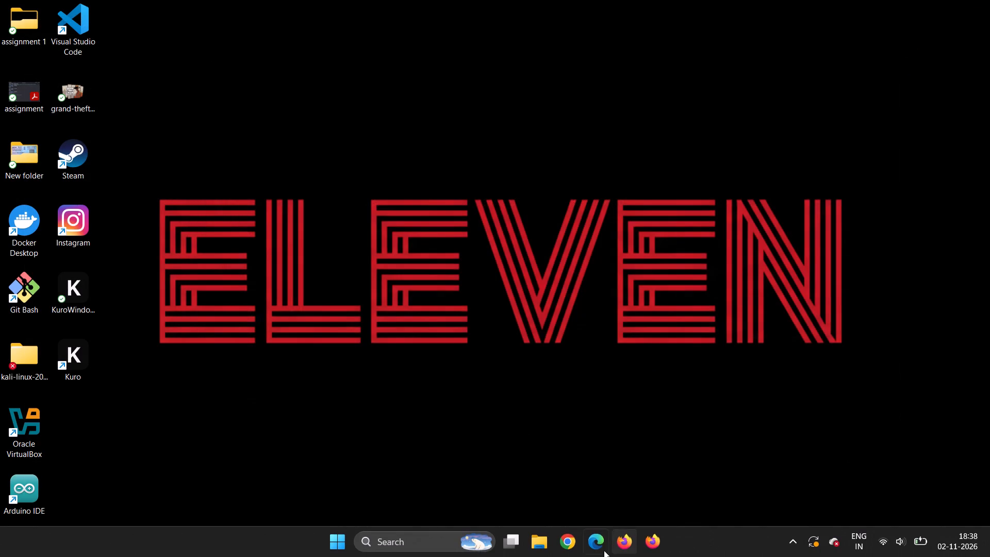
# Open Google Chrome with the pink K profile, search the web for "word" and open the word.cloud.microsoft site.
pyautogui.click(566, 543)
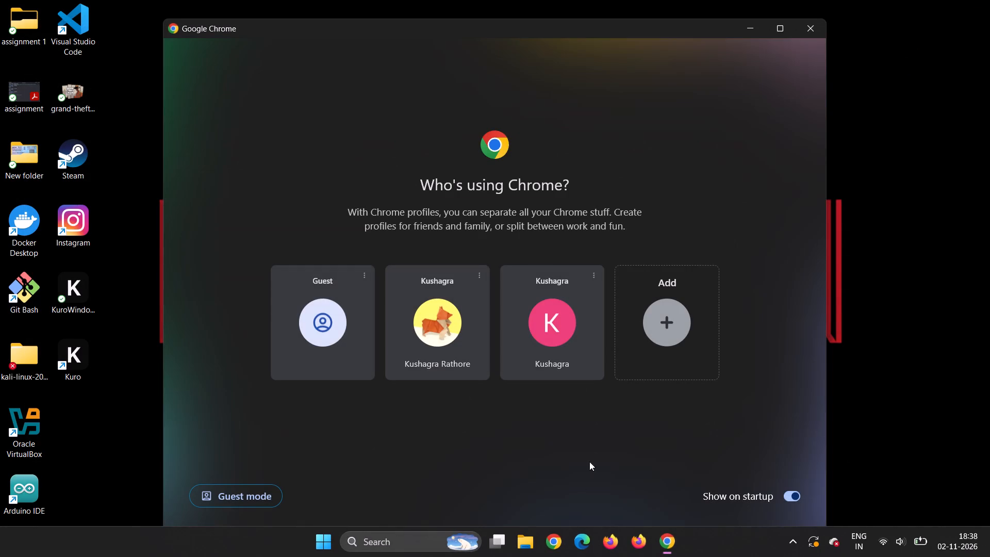
pyautogui.click(528, 332)
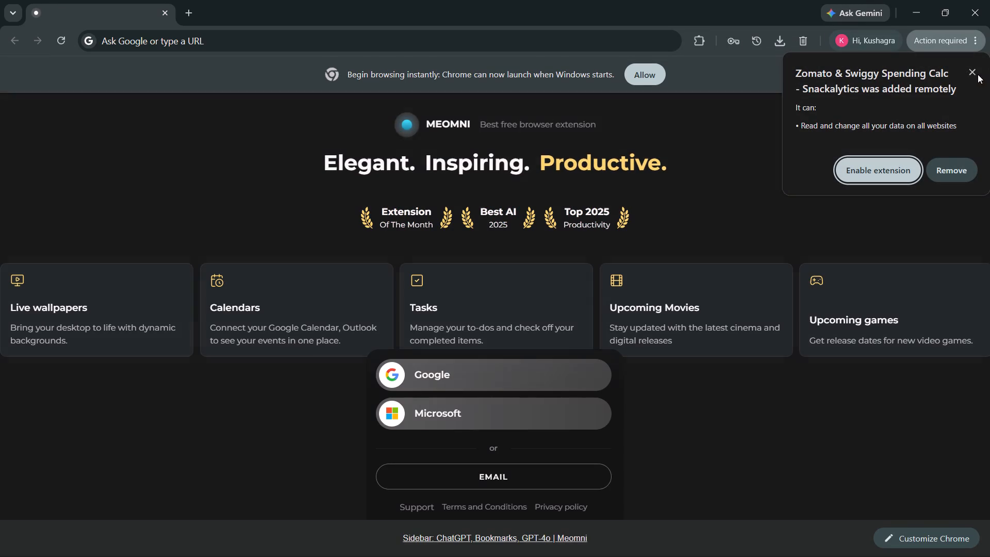
pyautogui.click(972, 73)
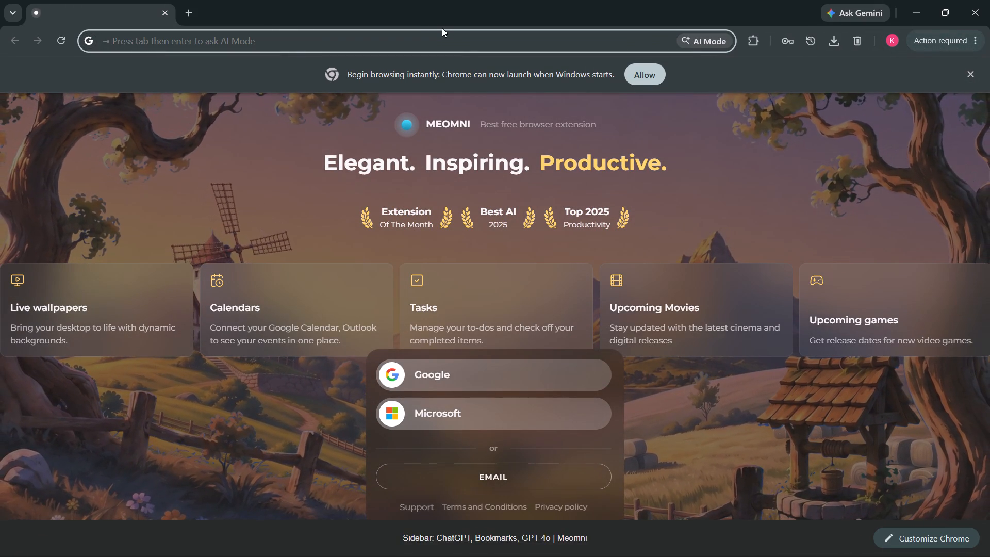
pyautogui.write('word')
pyautogui.press('Return')
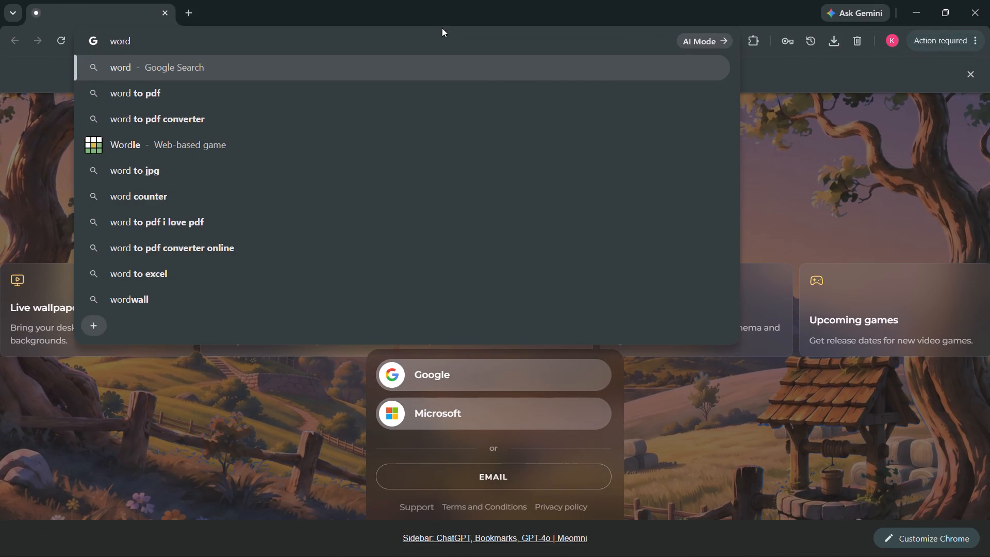
pyautogui.click(276, 239)
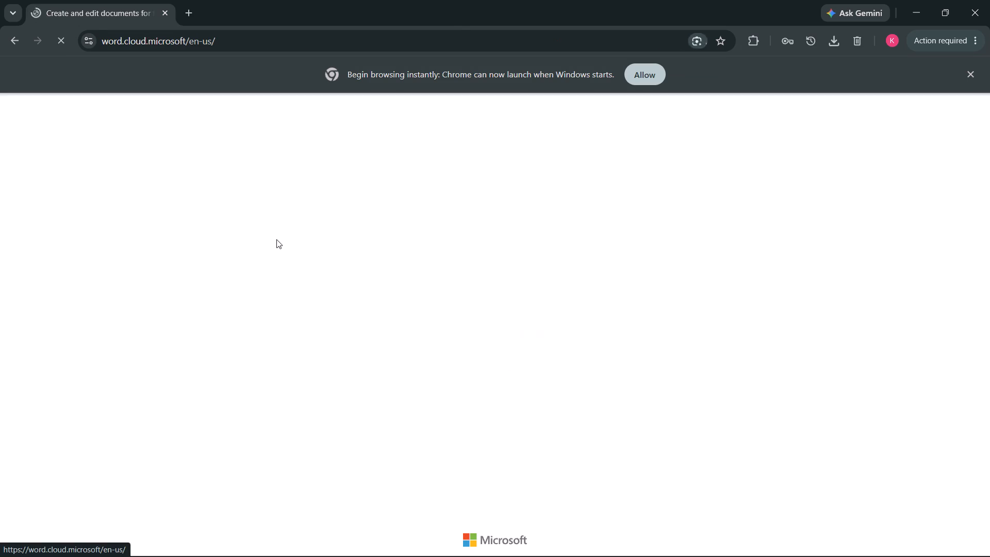
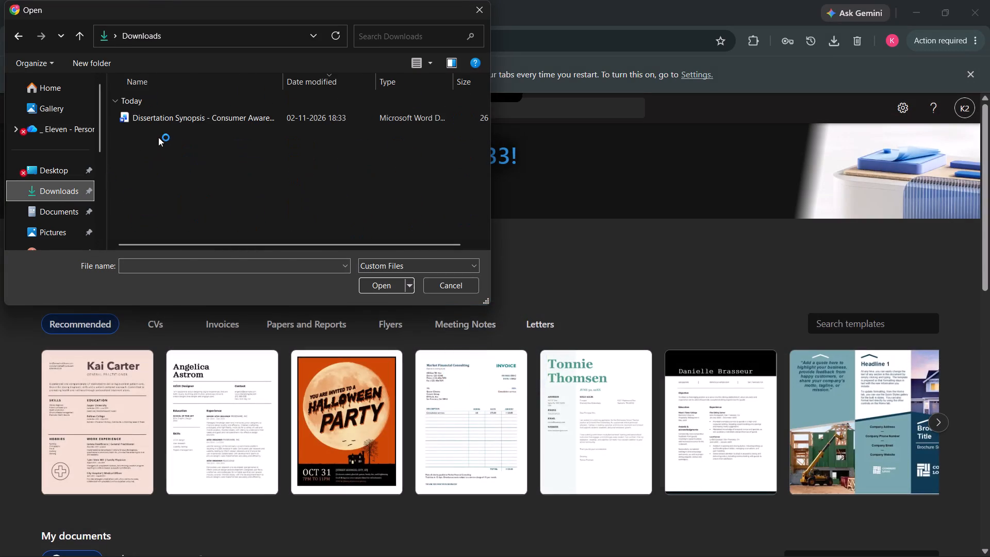
# Open the Dissertation Synopsis - Consumer Awareness document from Downloads in Word on the web and dismiss the browser's restore-tabs notice.
pyautogui.doubleClick(200, 118)
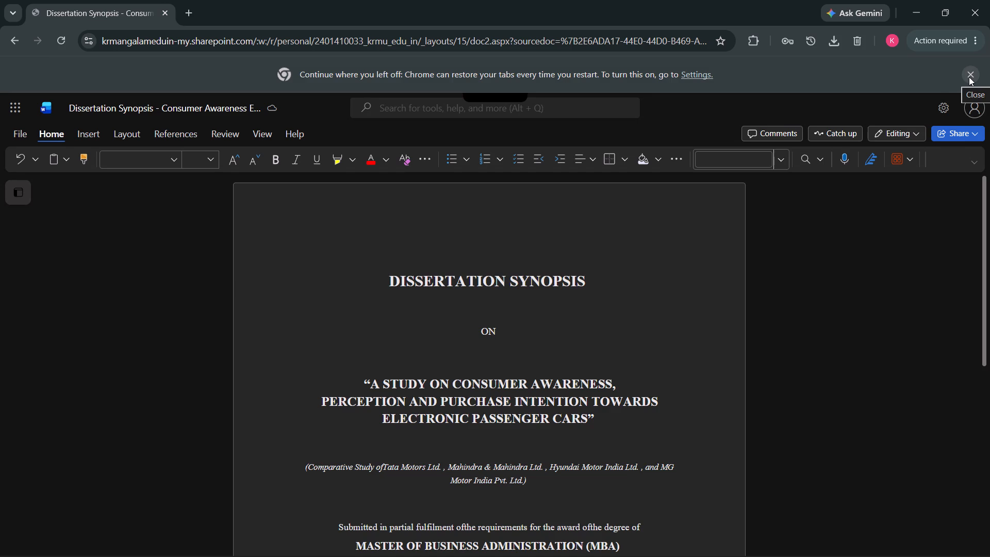
pyautogui.click(969, 77)
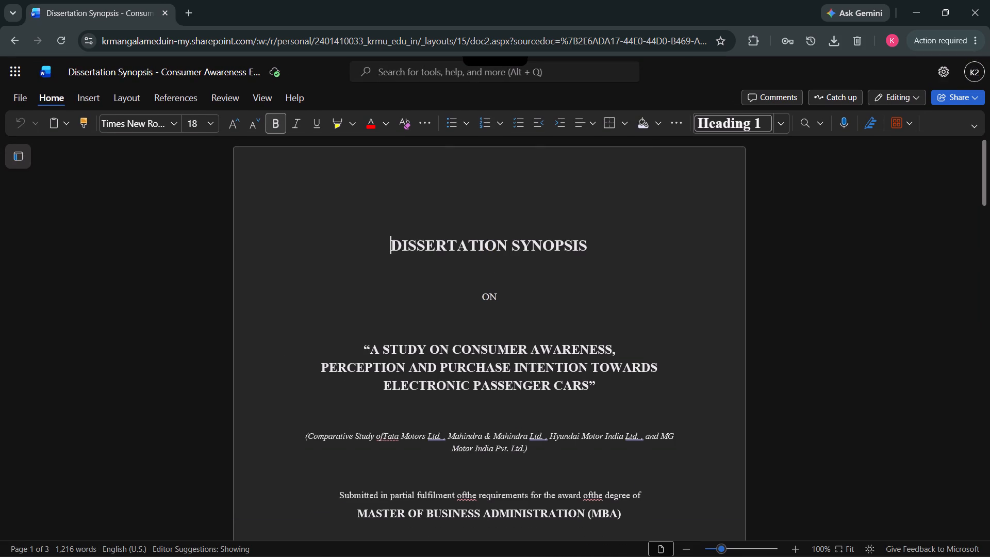
# Insert the missing space in "ofTata" in the comparative study line on the title page.
pyautogui.click(386, 437)
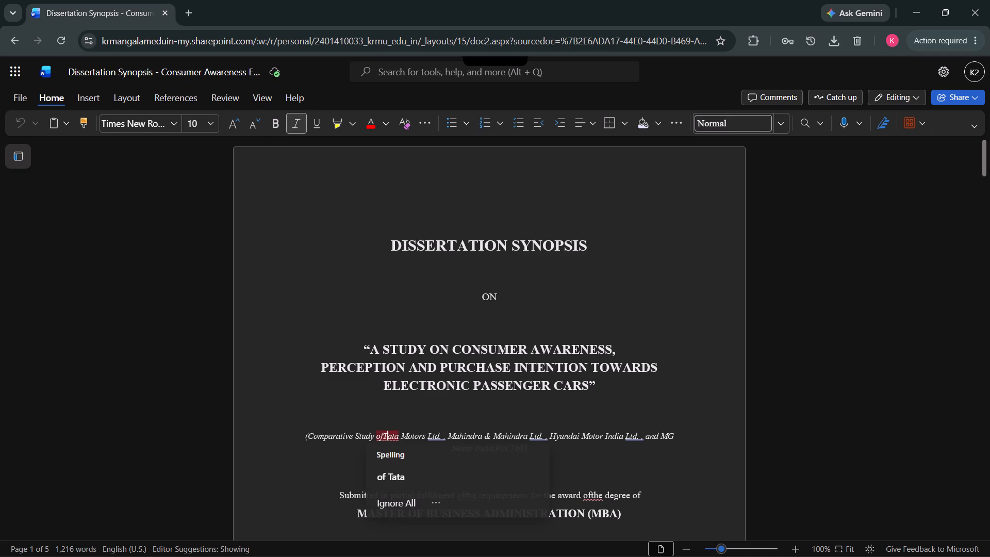
pyautogui.press('Left')
pyautogui.press('space')
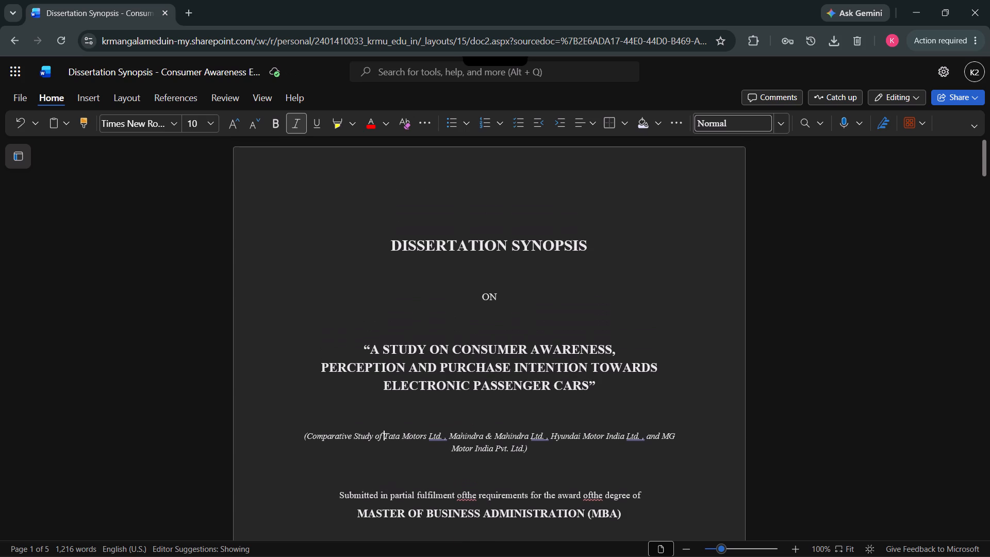
# Set the "DISSERTATION SYNOPSIS FORMAT" heading on page 2 to font size 18.
pyautogui.scroll(-4, 552, 428)
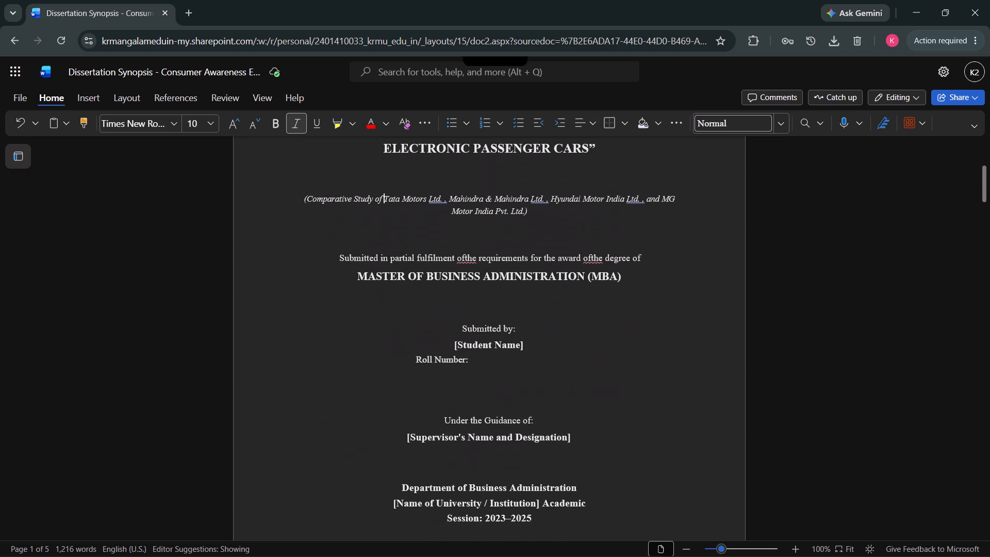
pyautogui.scroll(-2, 552, 428)
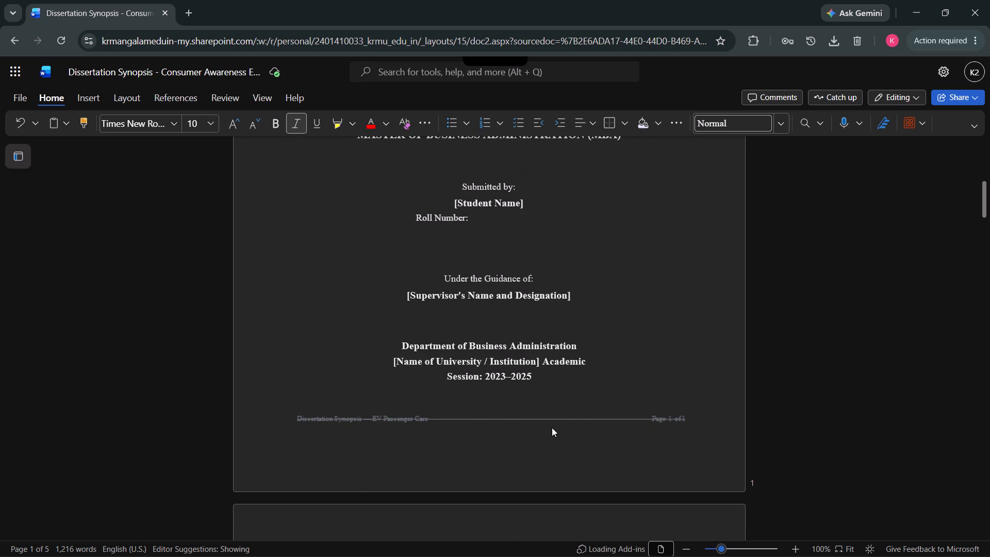
pyautogui.scroll(-7, 552, 428)
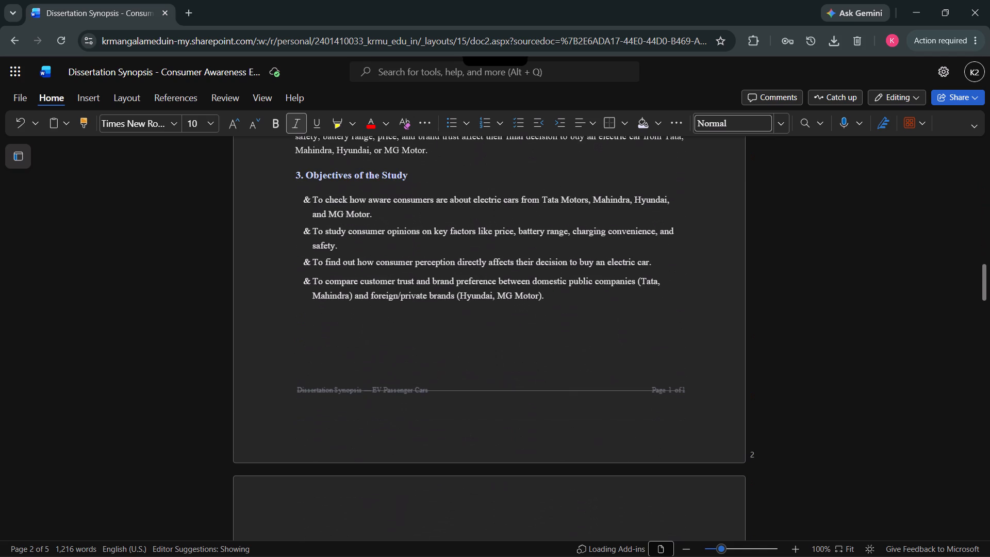
pyautogui.scroll(1, 552, 428)
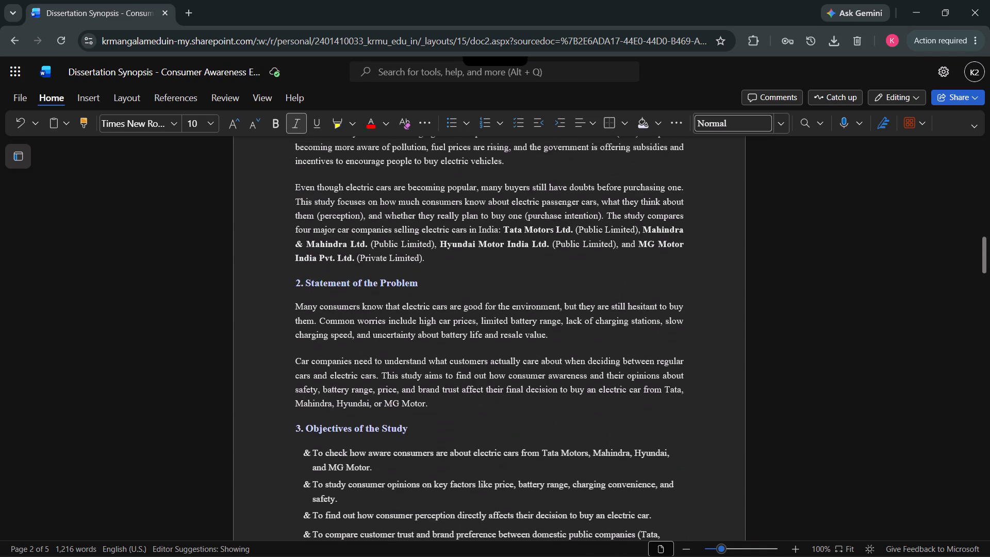
pyautogui.scroll(3, 552, 428)
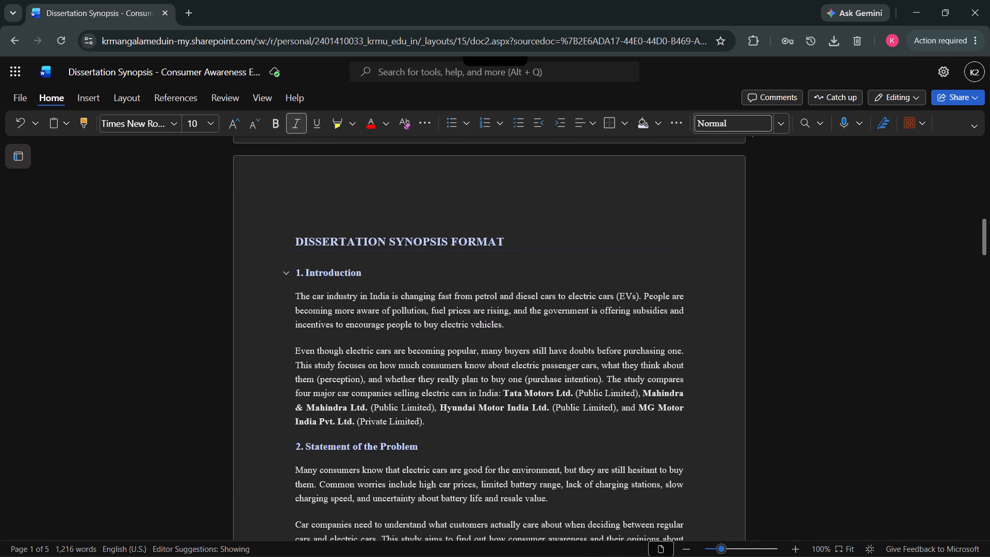
pyautogui.moveTo(505, 241); pyautogui.dragTo(377, 235)
pyautogui.moveTo(377, 235); pyautogui.dragTo(296, 234)
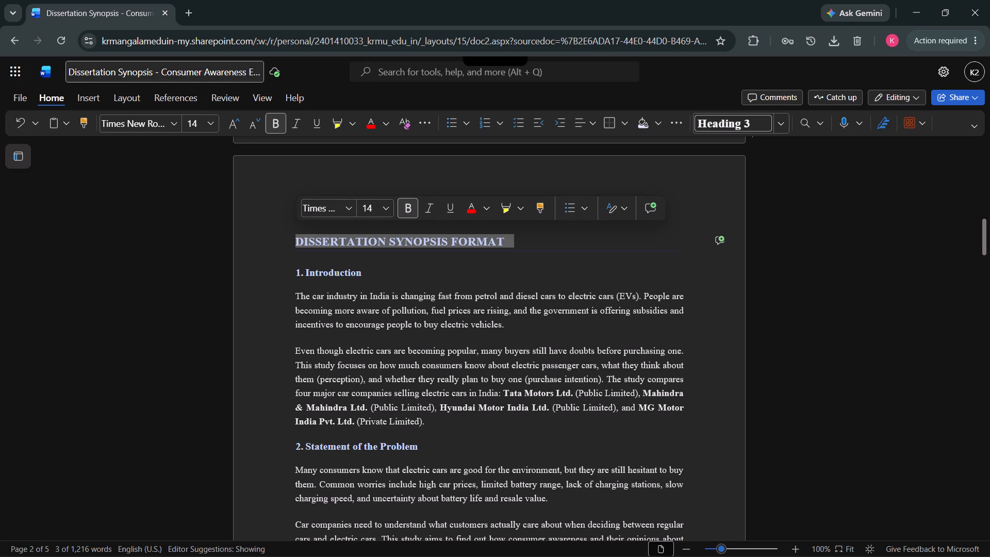
pyautogui.click(210, 121)
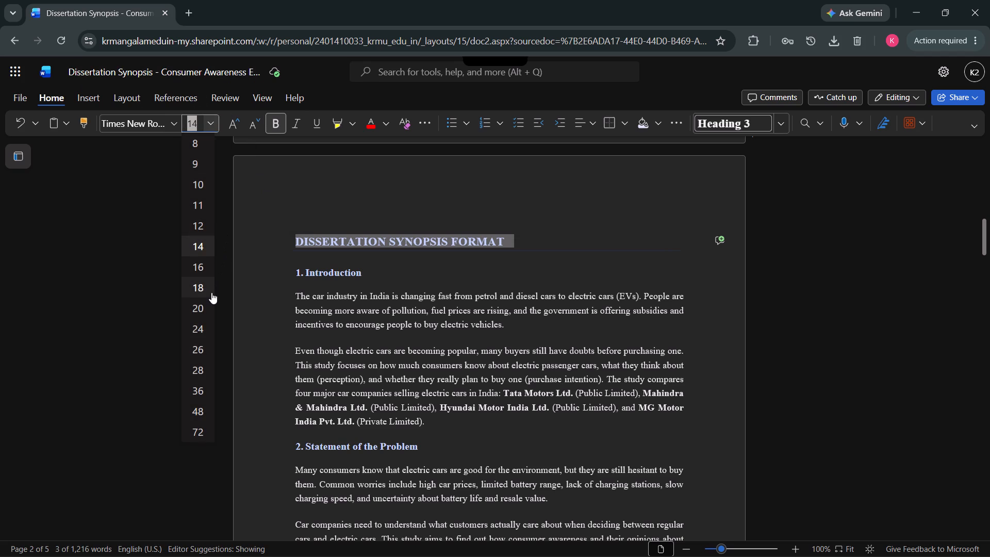
pyautogui.click(204, 292)
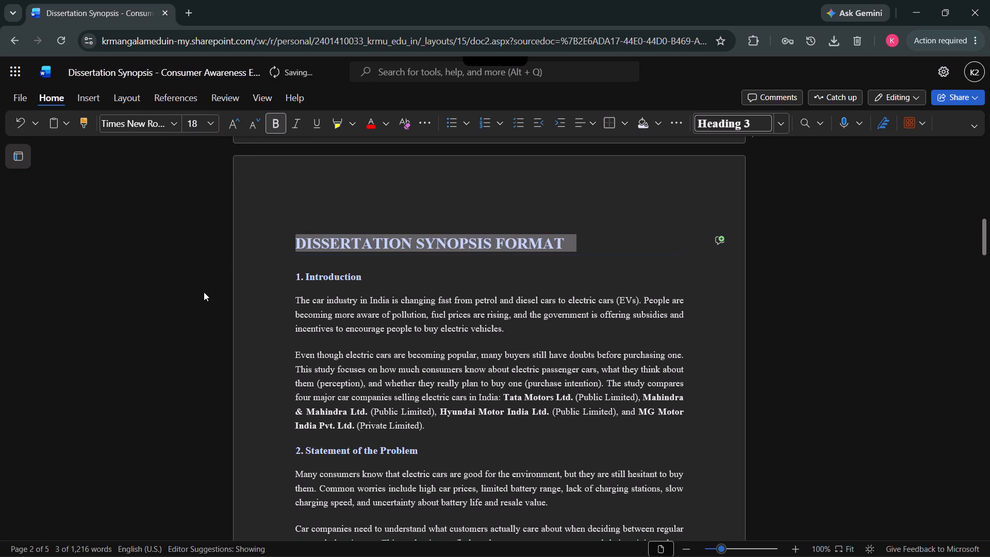
pyautogui.click(176, 269)
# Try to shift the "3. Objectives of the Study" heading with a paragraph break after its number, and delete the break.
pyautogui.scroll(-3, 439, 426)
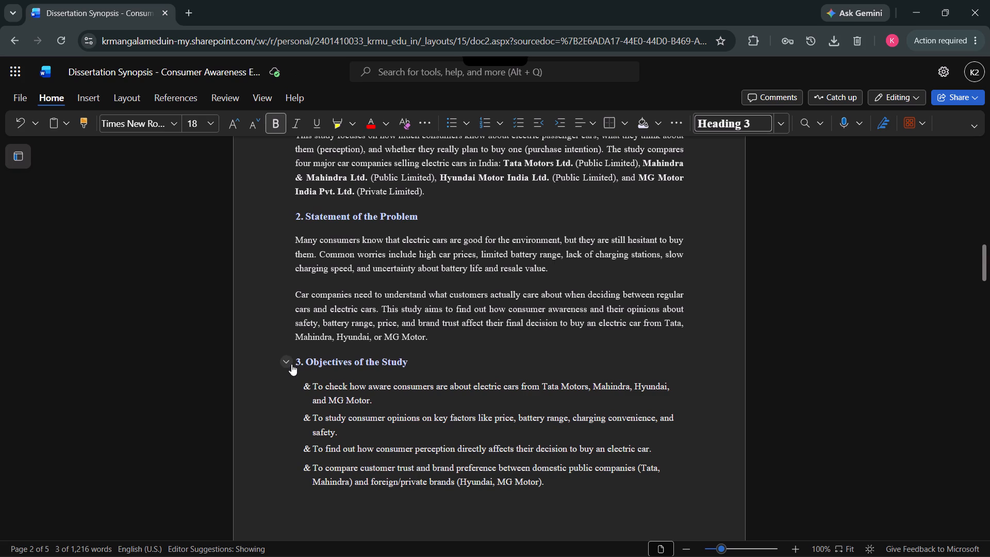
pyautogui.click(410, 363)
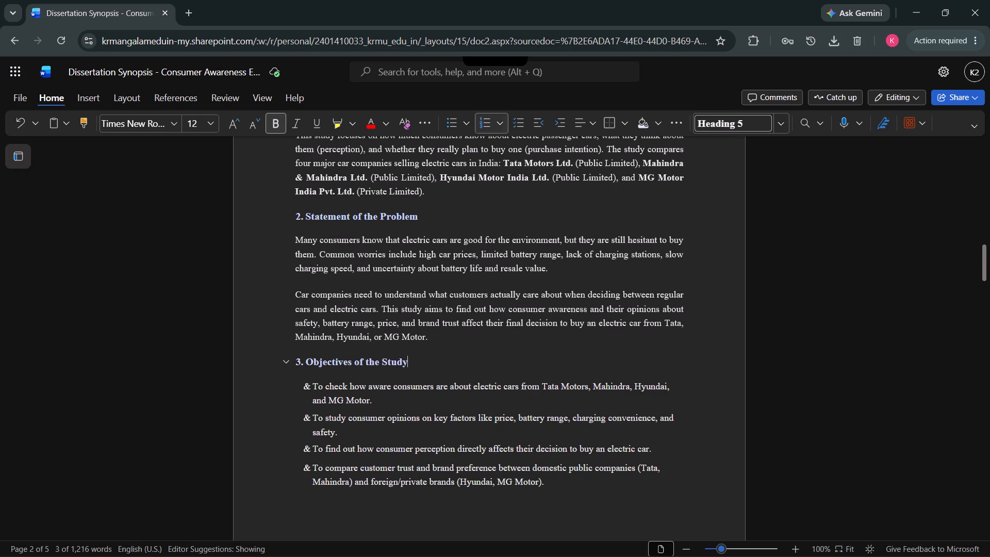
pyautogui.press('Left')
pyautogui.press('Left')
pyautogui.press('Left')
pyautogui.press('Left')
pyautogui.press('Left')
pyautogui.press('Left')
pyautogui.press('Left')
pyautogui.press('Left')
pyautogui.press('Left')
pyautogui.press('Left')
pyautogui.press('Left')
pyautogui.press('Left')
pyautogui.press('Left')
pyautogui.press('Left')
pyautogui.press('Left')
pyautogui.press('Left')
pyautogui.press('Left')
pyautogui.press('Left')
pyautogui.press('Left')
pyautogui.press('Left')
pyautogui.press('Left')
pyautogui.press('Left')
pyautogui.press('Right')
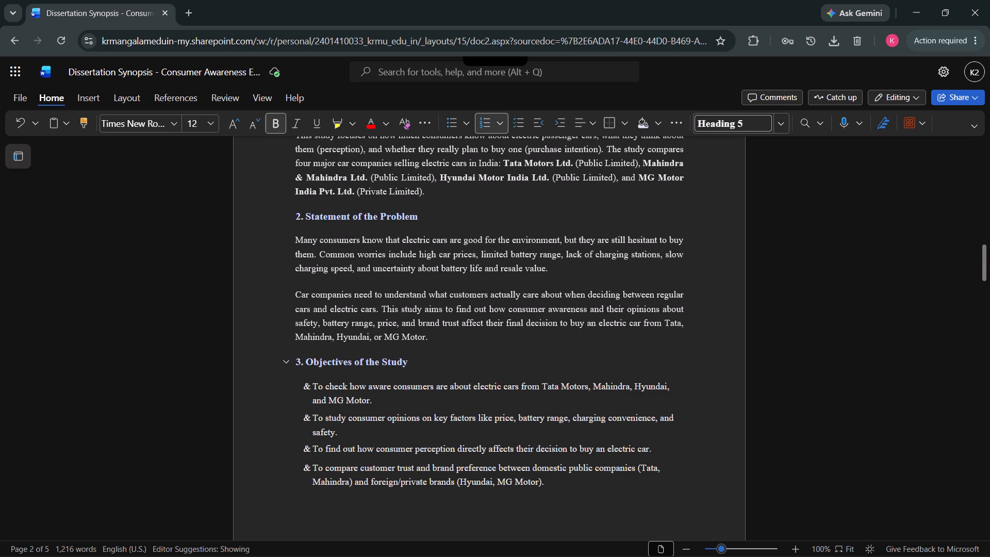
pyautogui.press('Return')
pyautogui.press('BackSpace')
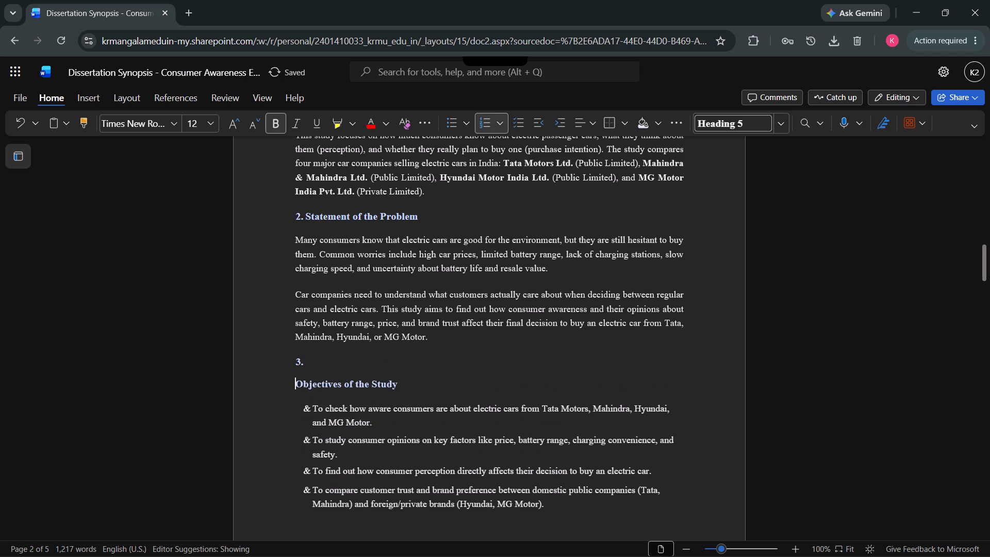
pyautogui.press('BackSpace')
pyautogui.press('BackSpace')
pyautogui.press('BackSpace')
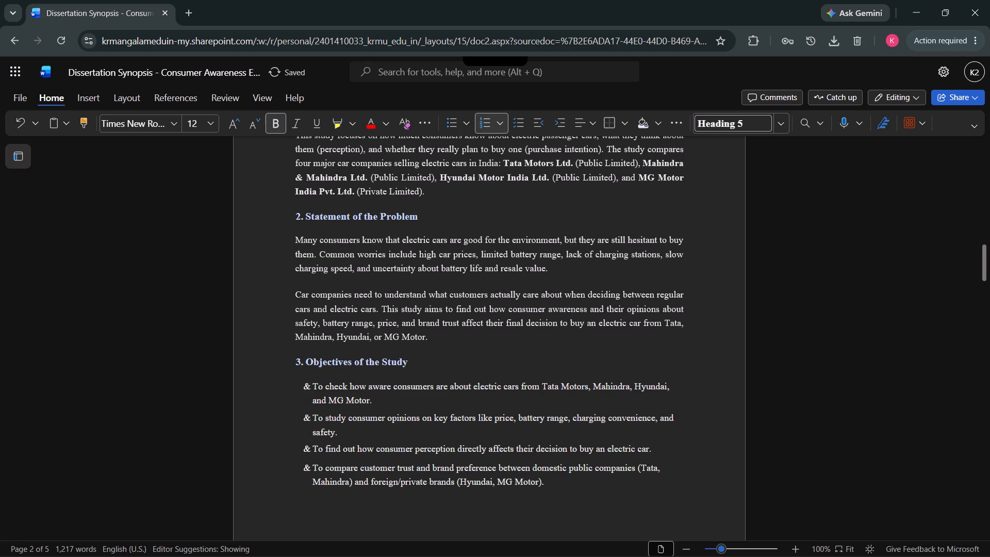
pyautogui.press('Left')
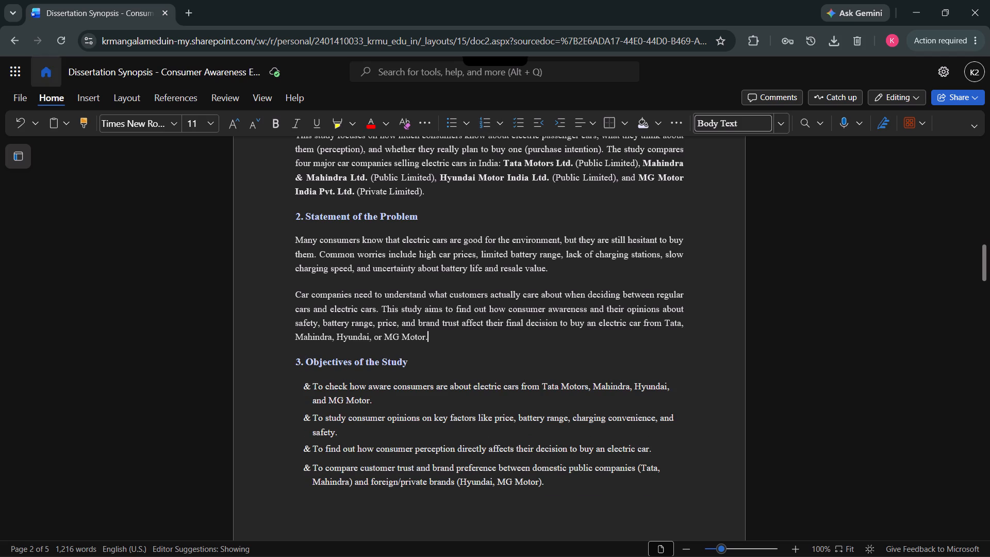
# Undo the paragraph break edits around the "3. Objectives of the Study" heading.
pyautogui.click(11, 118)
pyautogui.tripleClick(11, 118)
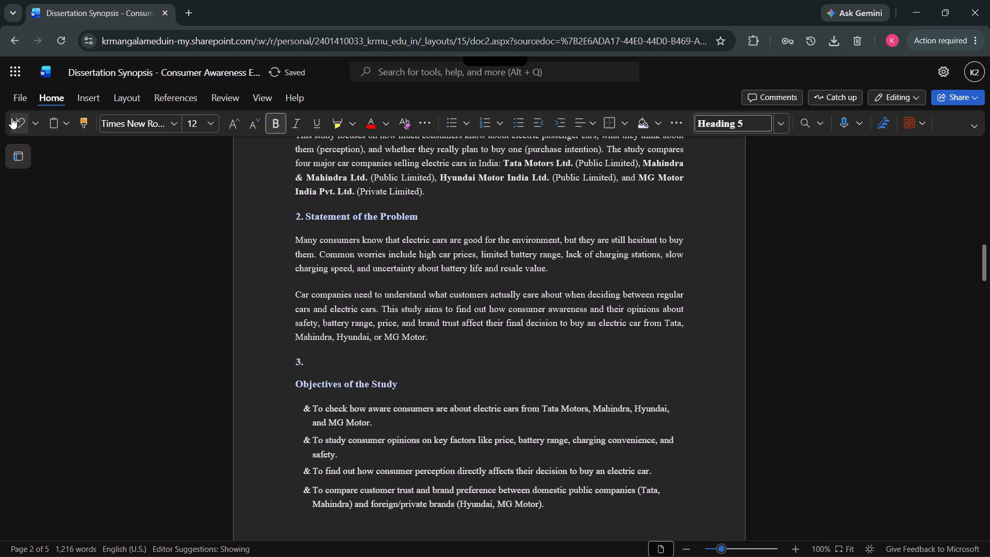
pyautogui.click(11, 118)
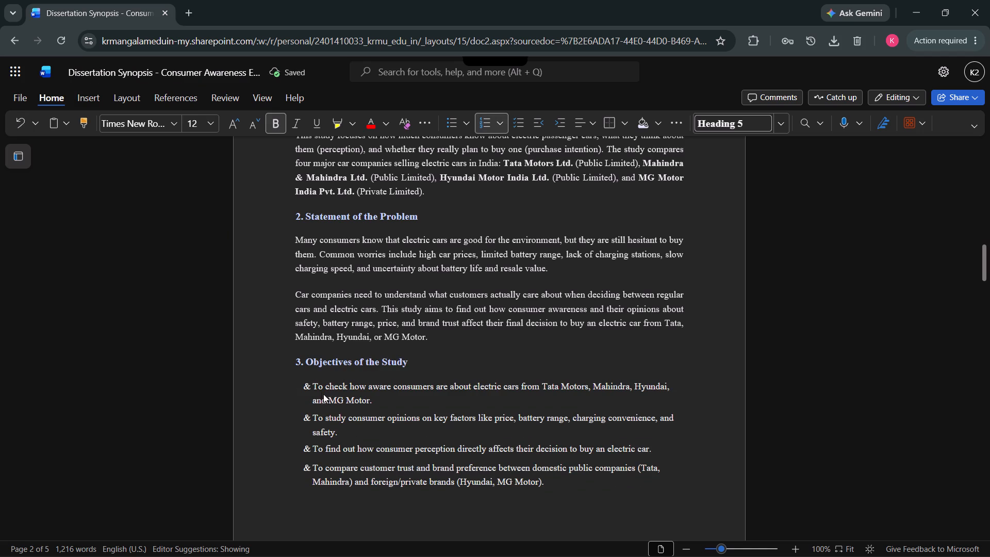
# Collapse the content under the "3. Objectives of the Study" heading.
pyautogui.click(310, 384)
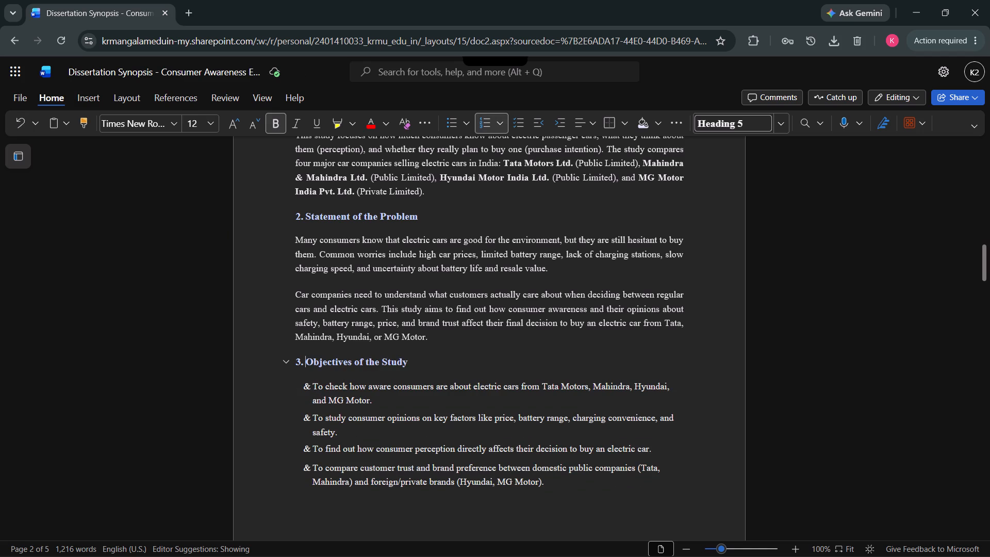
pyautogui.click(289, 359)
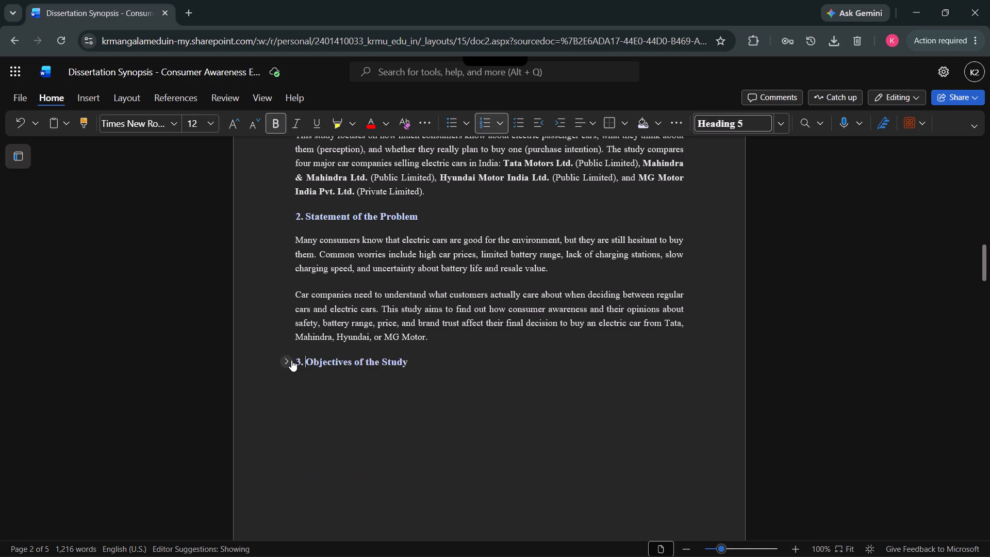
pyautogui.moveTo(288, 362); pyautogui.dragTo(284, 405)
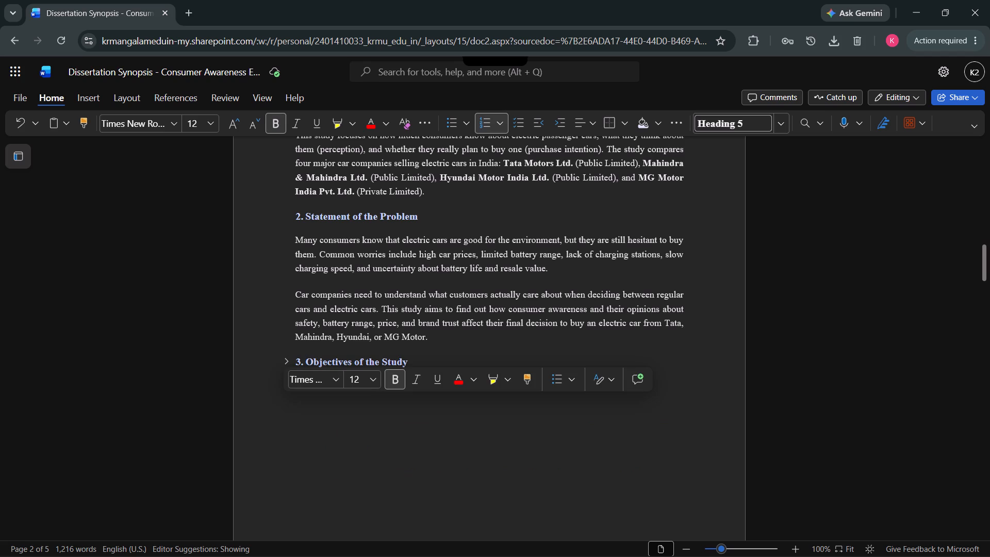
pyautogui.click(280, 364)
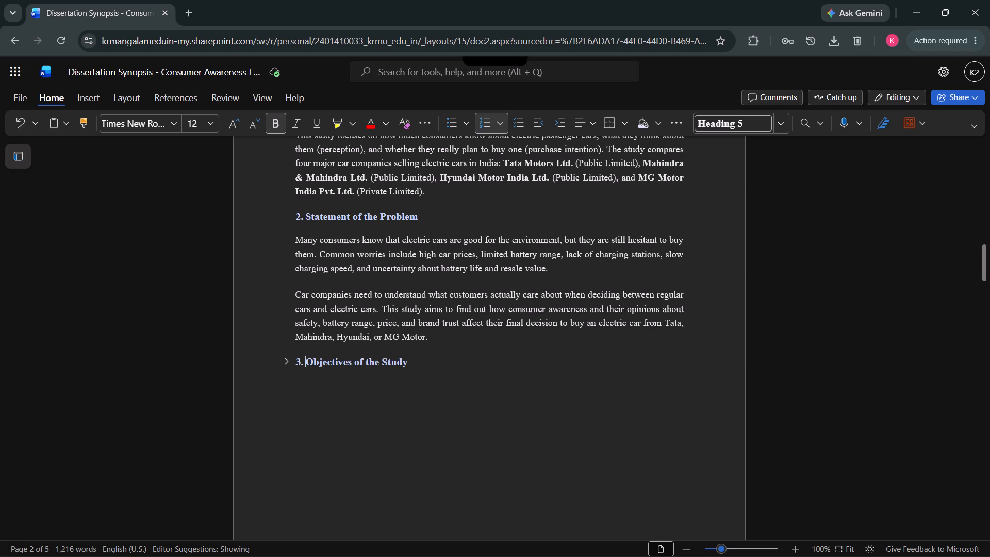
# Insert blank paragraphs after the Statement of the Problem text until "3. Objectives of the Study" starts on the next page.
pyautogui.click(431, 336)
pyautogui.press('Return')
pyautogui.press('Return')
pyautogui.press('Return')
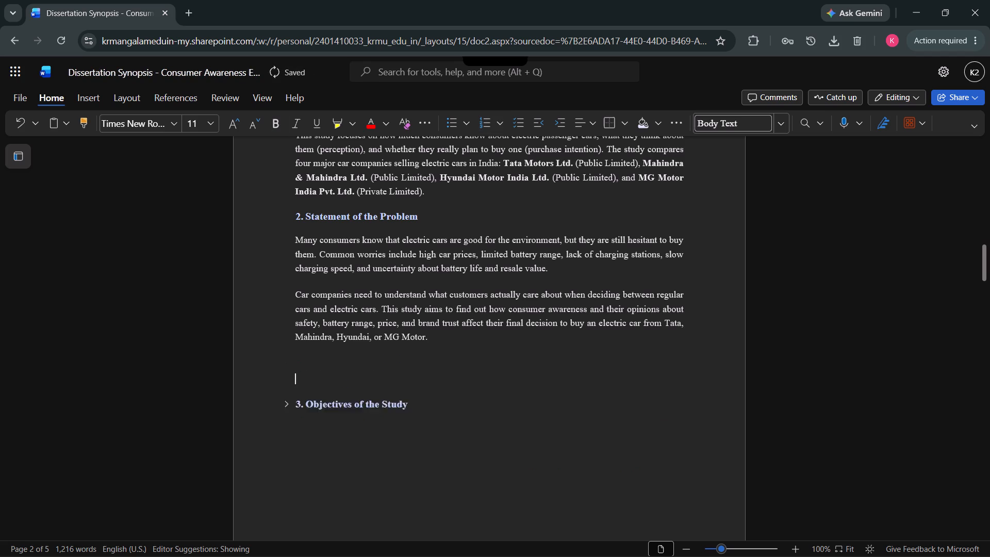
pyautogui.press('Return')
pyautogui.press('Return')
pyautogui.press('Return')
pyautogui.press('Return')
pyautogui.press('Return')
pyautogui.press('Return')
pyautogui.press('Return')
pyautogui.press('Return')
pyautogui.press('Return')
pyautogui.press('Return')
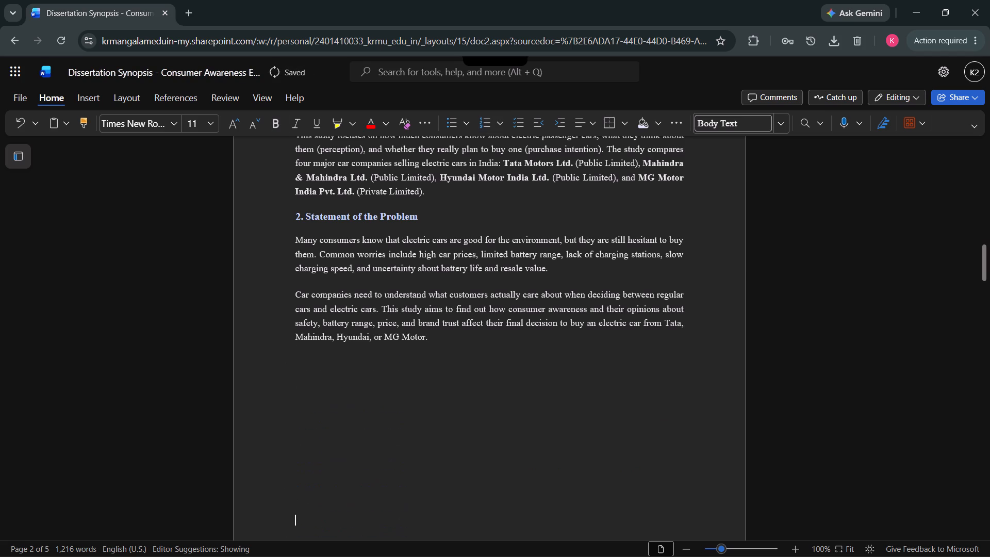
pyautogui.scroll(-3, 431, 336)
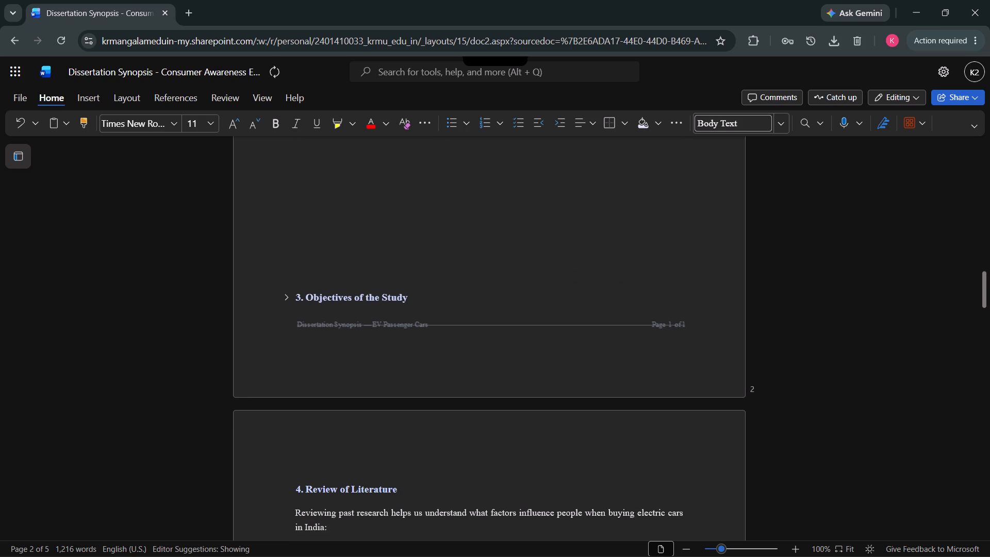
pyautogui.press('Return')
pyautogui.press('Return')
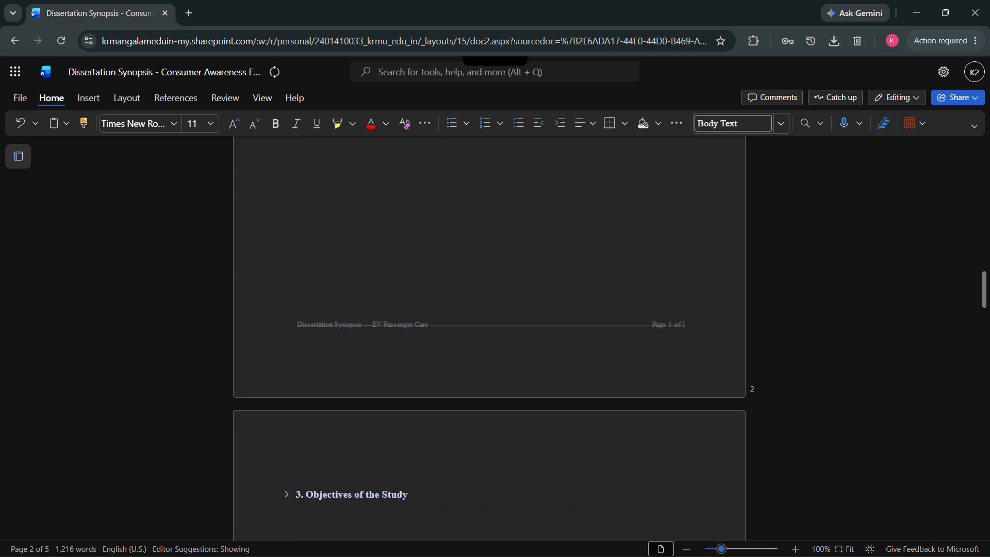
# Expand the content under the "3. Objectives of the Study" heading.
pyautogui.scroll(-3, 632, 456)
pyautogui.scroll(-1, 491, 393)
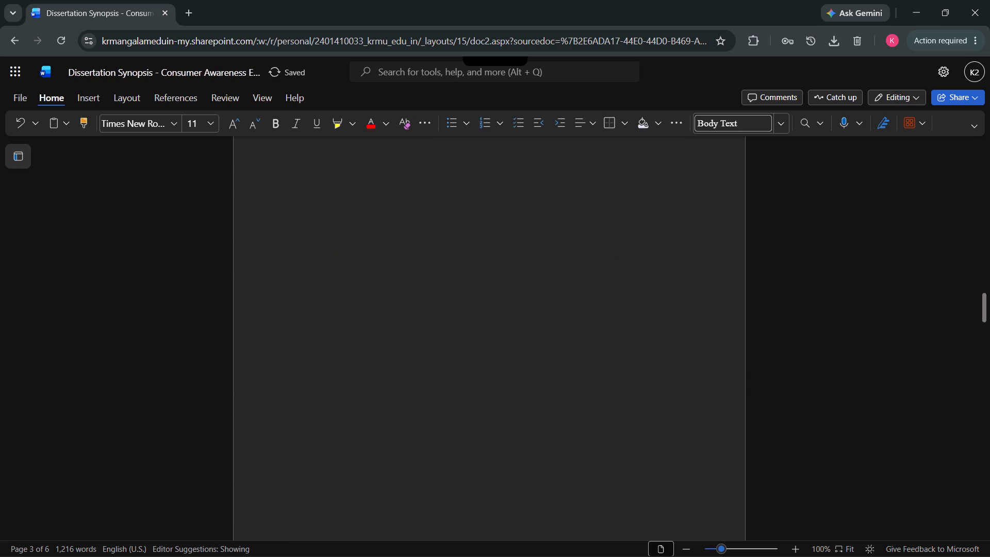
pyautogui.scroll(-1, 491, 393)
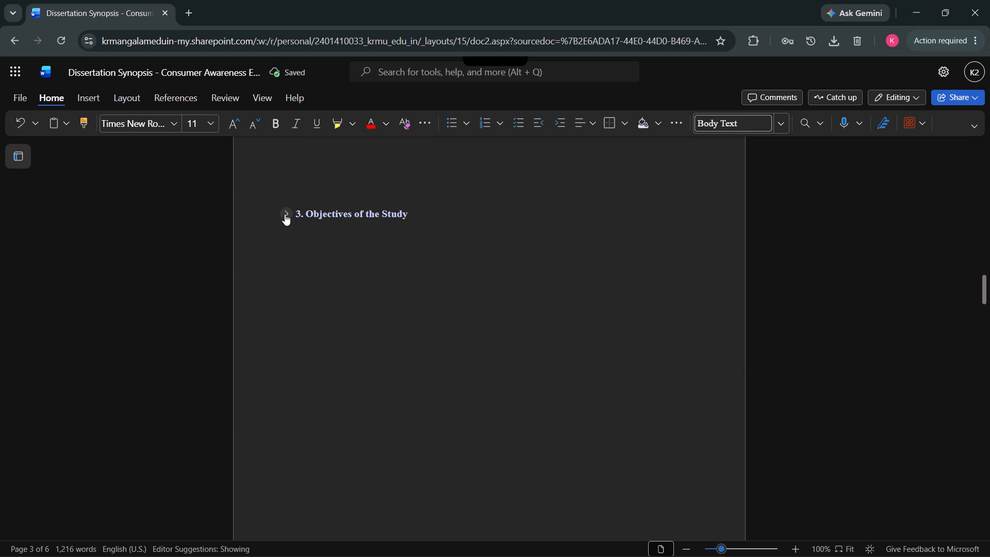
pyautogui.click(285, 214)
# Set the font size of the "DISSERTATION SYNOPSIS FORMAT" title to 20.
pyautogui.scroll(-6, 520, 453)
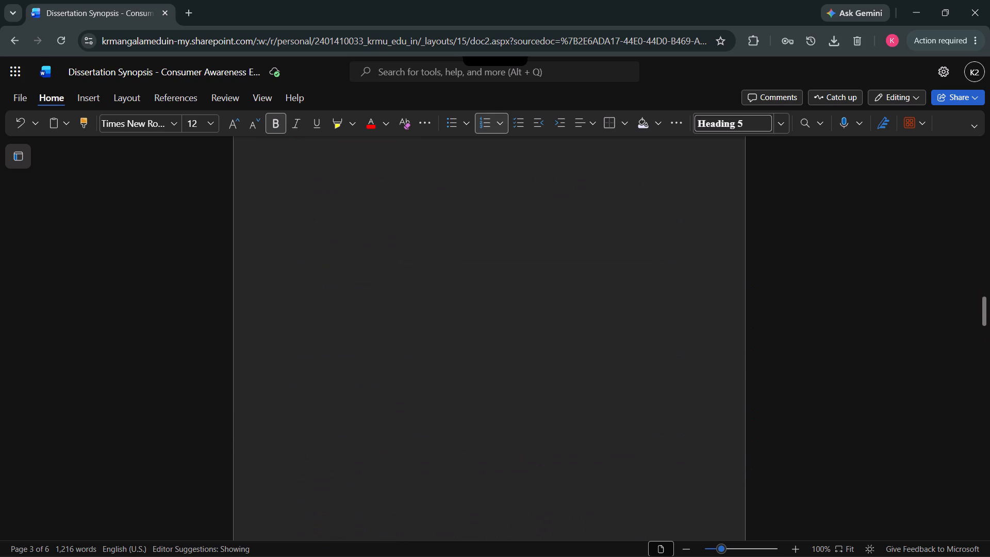
pyautogui.scroll(-11, 520, 453)
pyautogui.scroll(2, 520, 453)
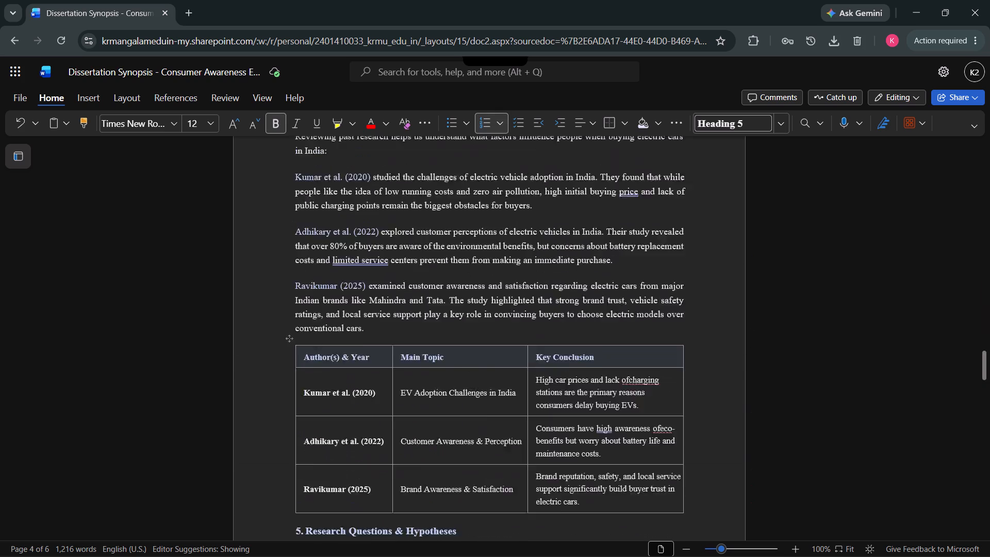
pyautogui.scroll(13, 520, 453)
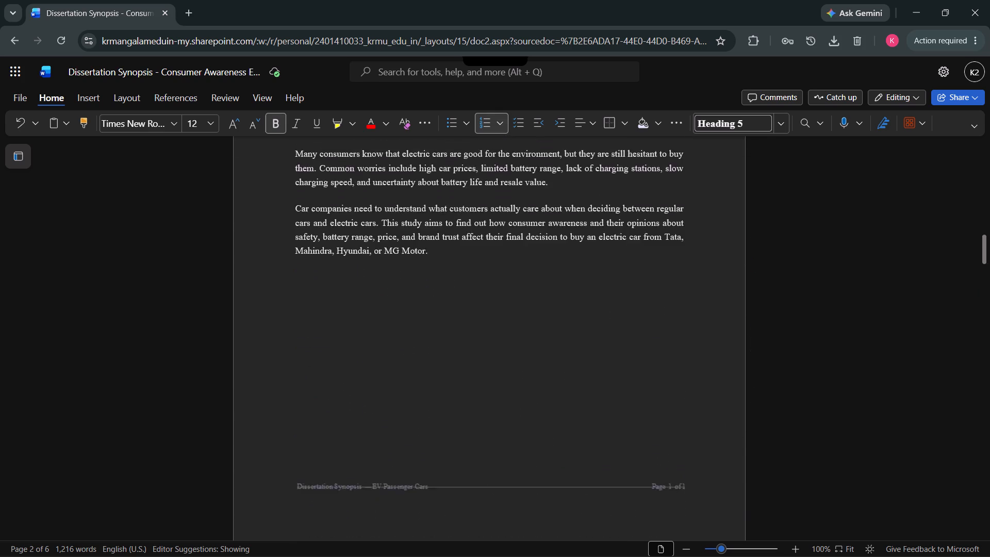
pyautogui.scroll(4, 520, 453)
pyautogui.scroll(-3, 520, 453)
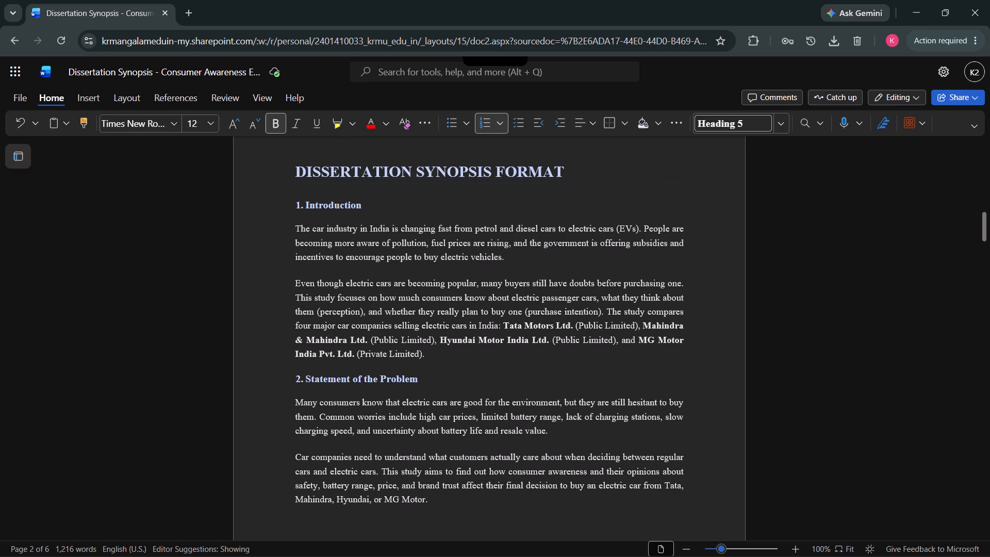
pyautogui.moveTo(567, 173); pyautogui.dragTo(297, 172)
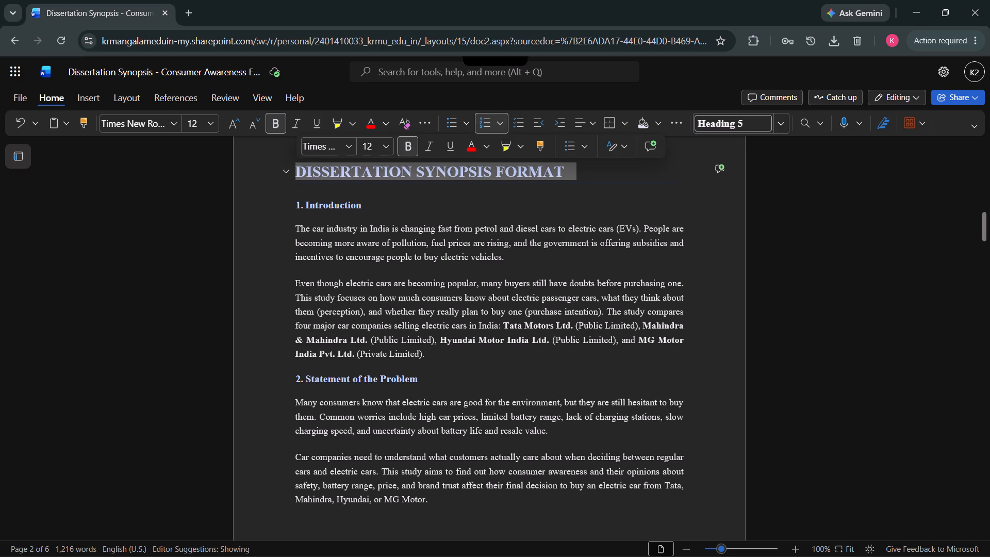
pyautogui.click(213, 123)
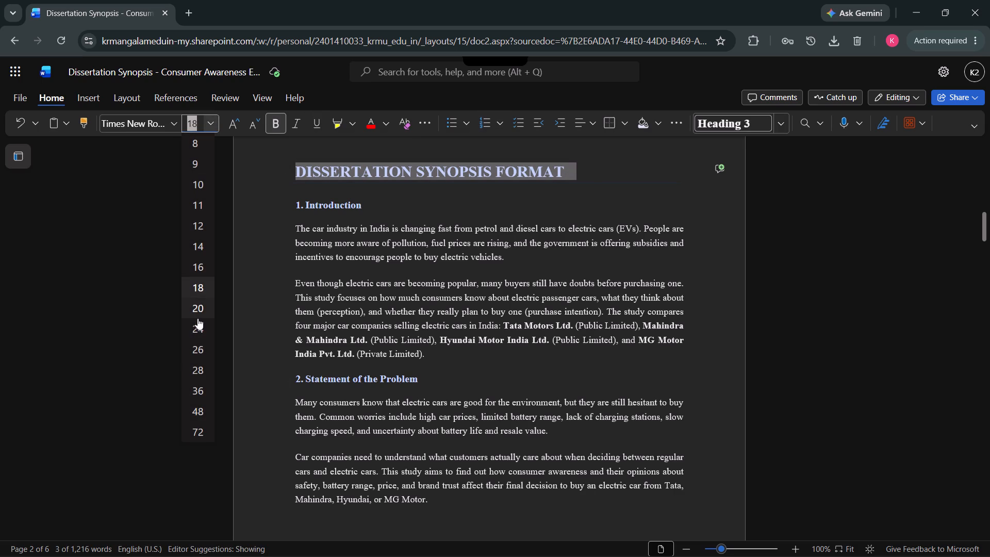
pyautogui.click(197, 313)
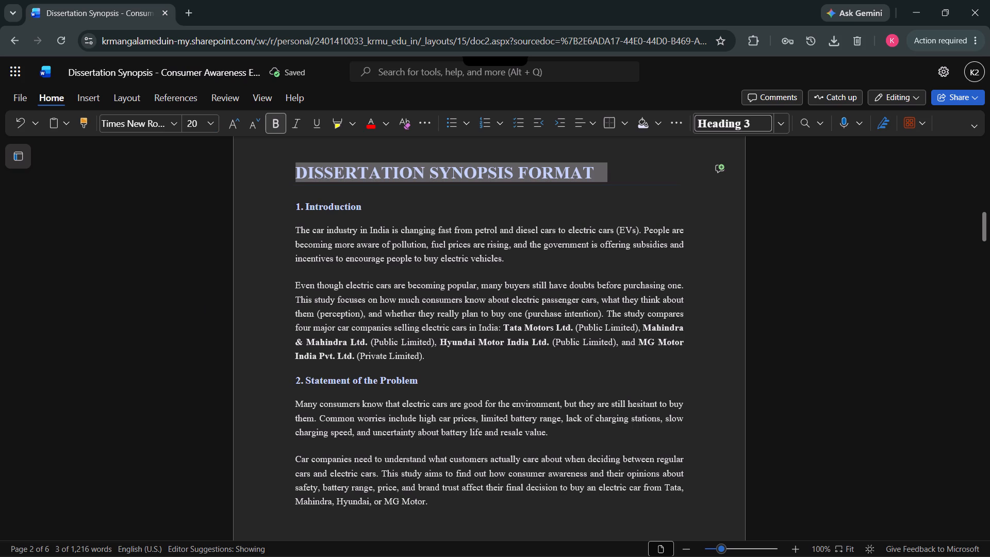
# Set the font size of the "Introduction" and "Statement of the Problem" headings to 16.
pyautogui.moveTo(365, 208); pyautogui.dragTo(303, 208)
pyautogui.click(210, 124)
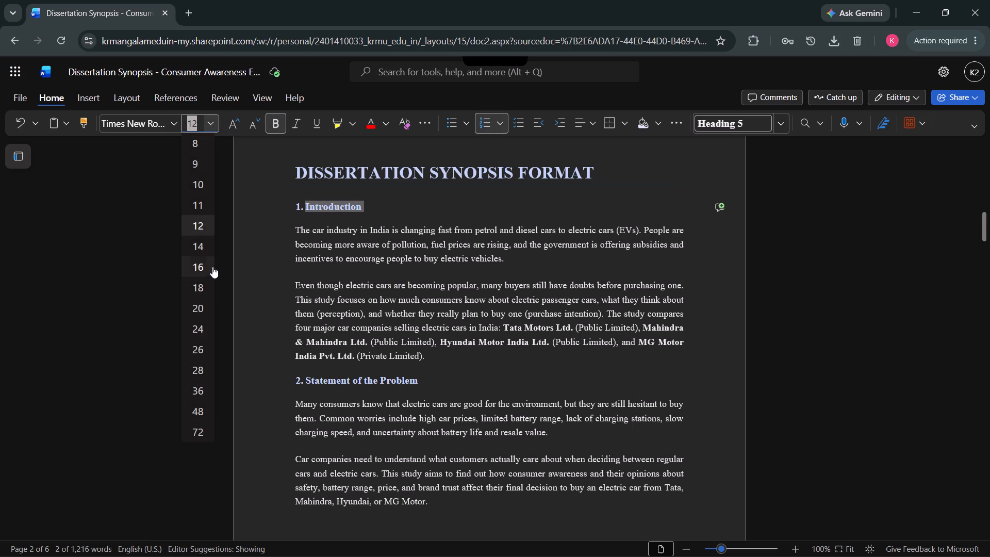
pyautogui.click(207, 268)
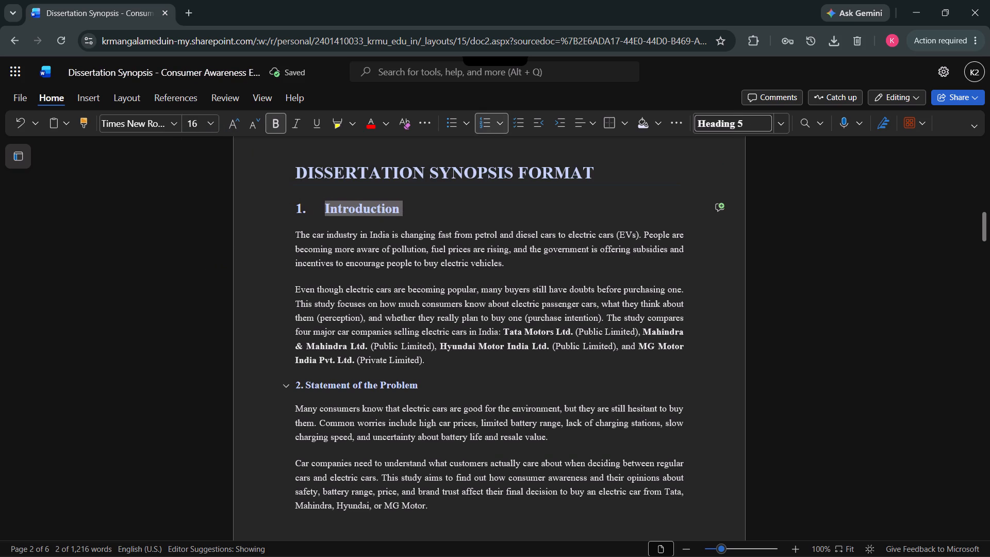
pyautogui.moveTo(420, 386); pyautogui.dragTo(300, 389)
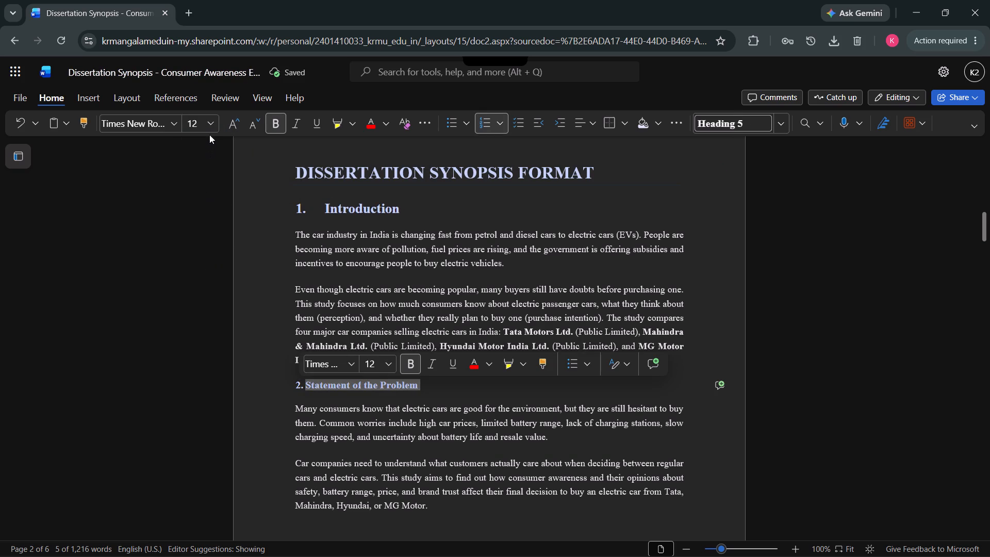
pyautogui.click(209, 126)
pyautogui.click(205, 266)
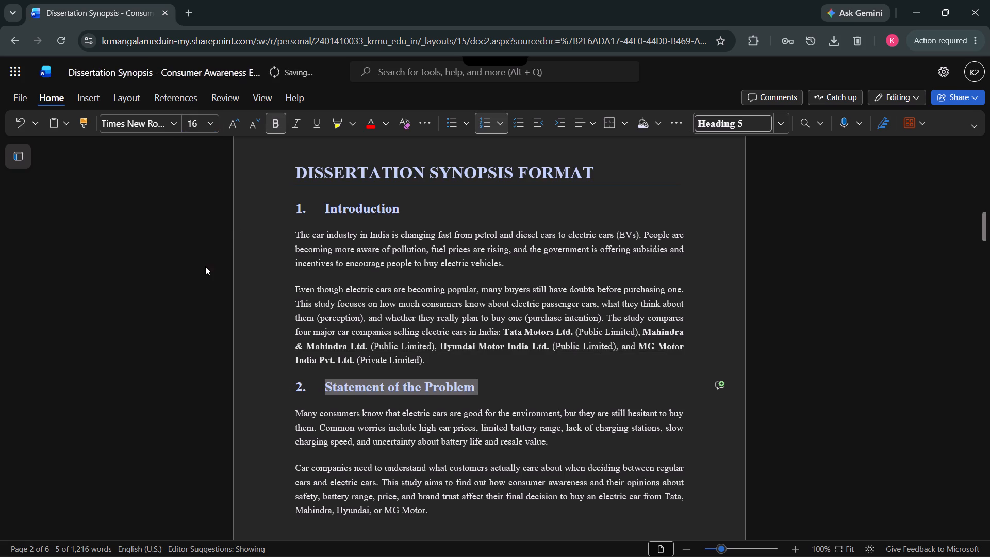
# Set the body paragraphs under "Introduction" and "Statement of the Problem" to font size 12.
pyautogui.scroll(-1, 573, 390)
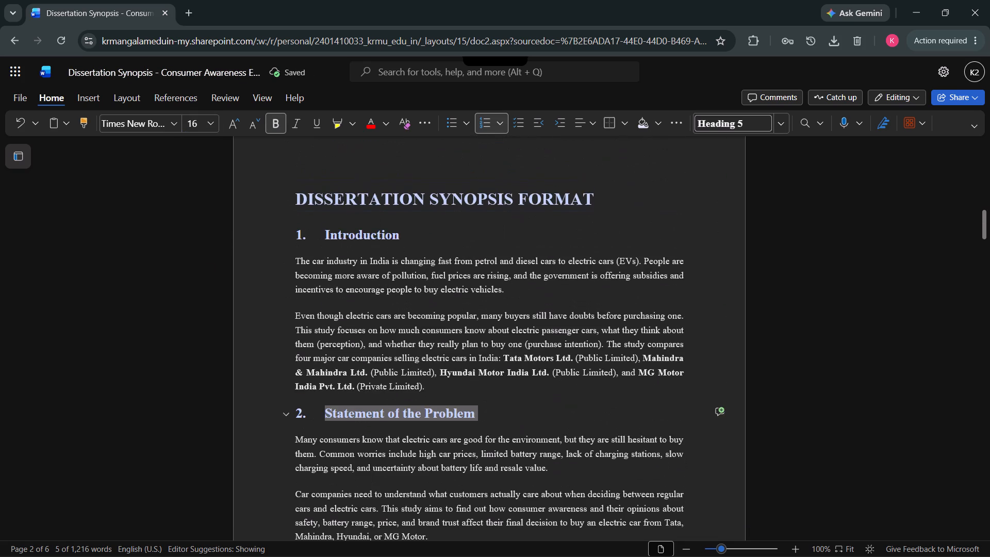
pyautogui.scroll(-1, 573, 390)
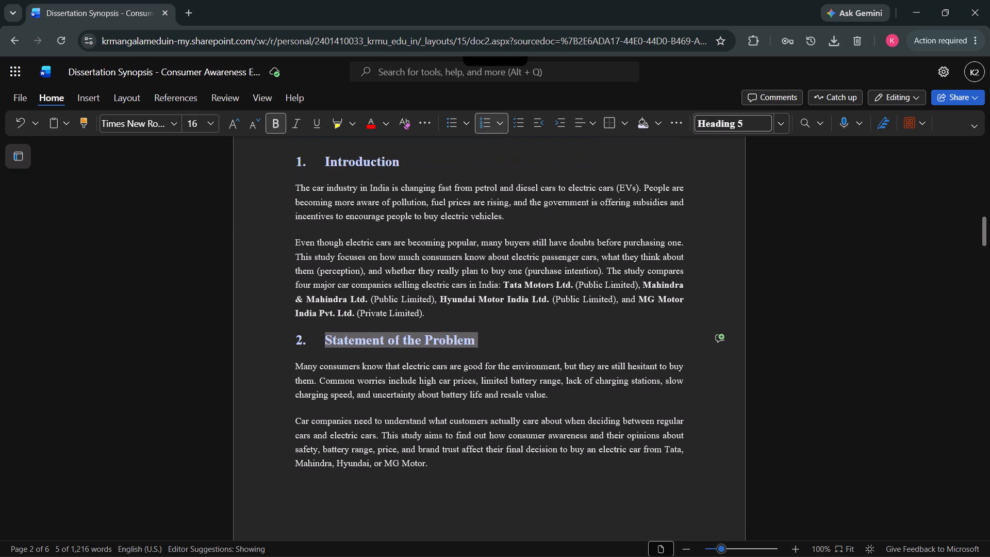
pyautogui.moveTo(294, 188); pyautogui.dragTo(458, 312)
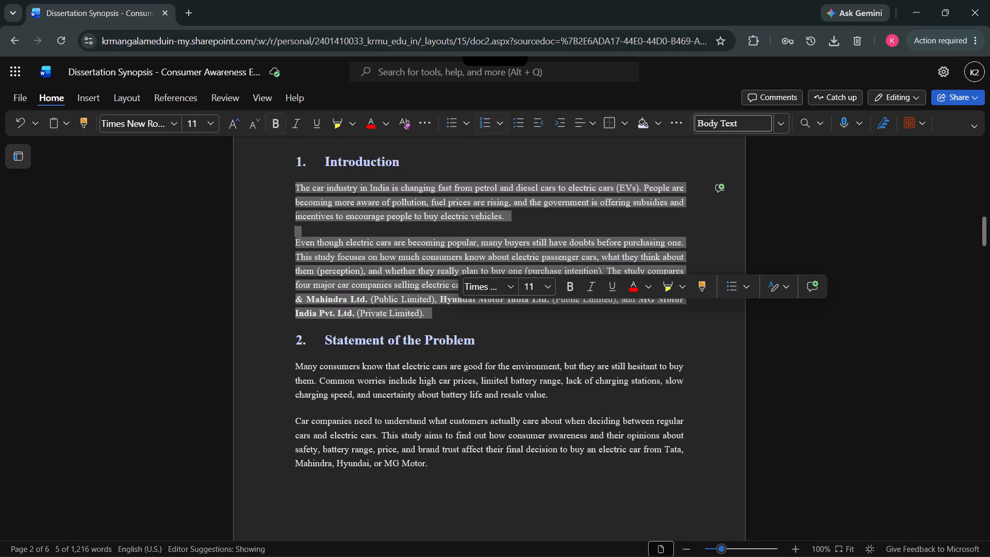
pyautogui.click(214, 123)
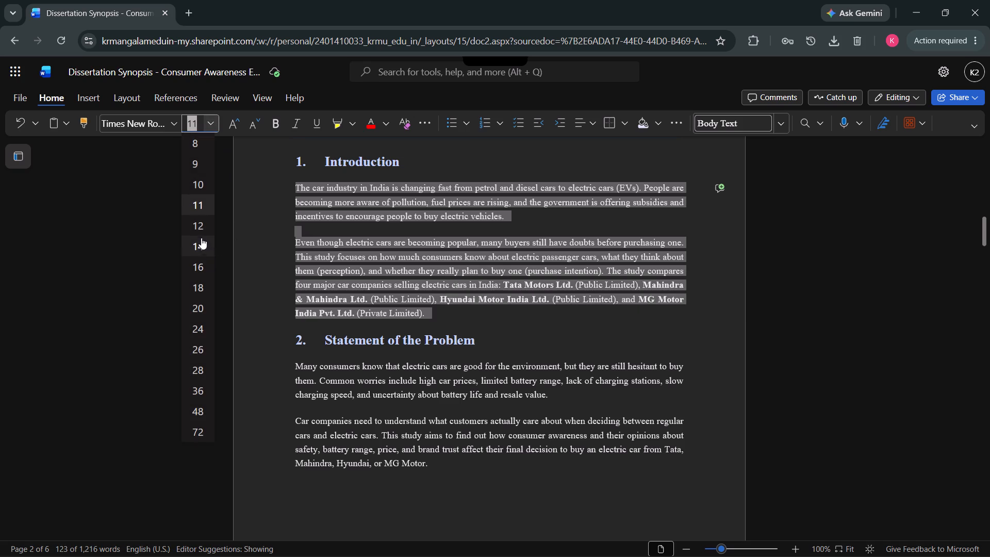
pyautogui.click(200, 230)
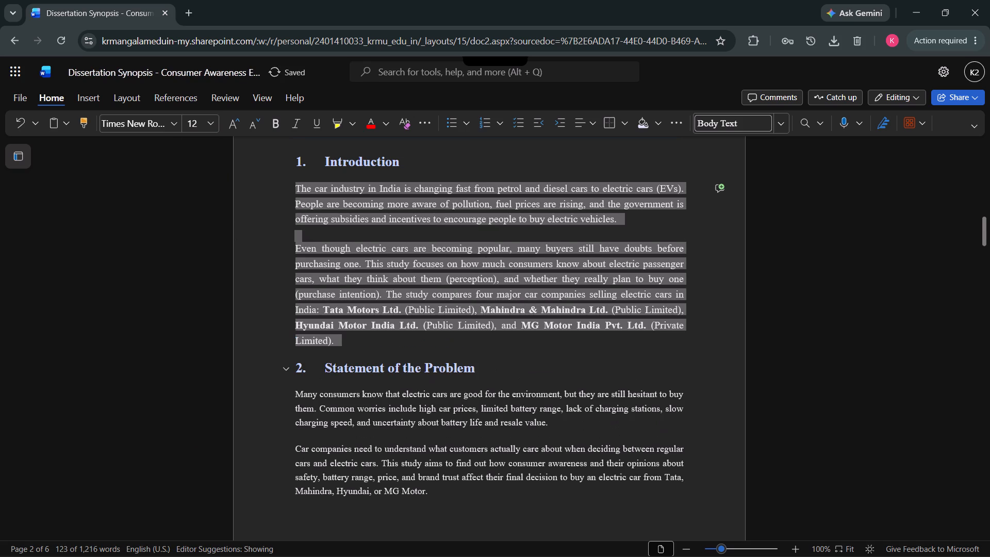
pyautogui.scroll(-2, 480, 421)
pyautogui.moveTo(293, 189); pyautogui.dragTo(357, 226)
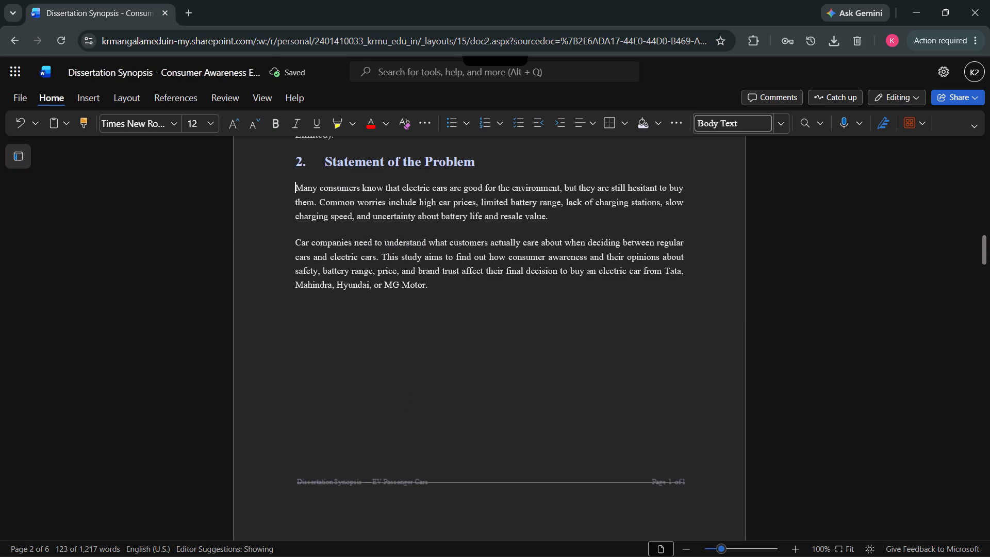
pyautogui.moveTo(357, 226); pyautogui.dragTo(432, 297)
pyautogui.click(212, 127)
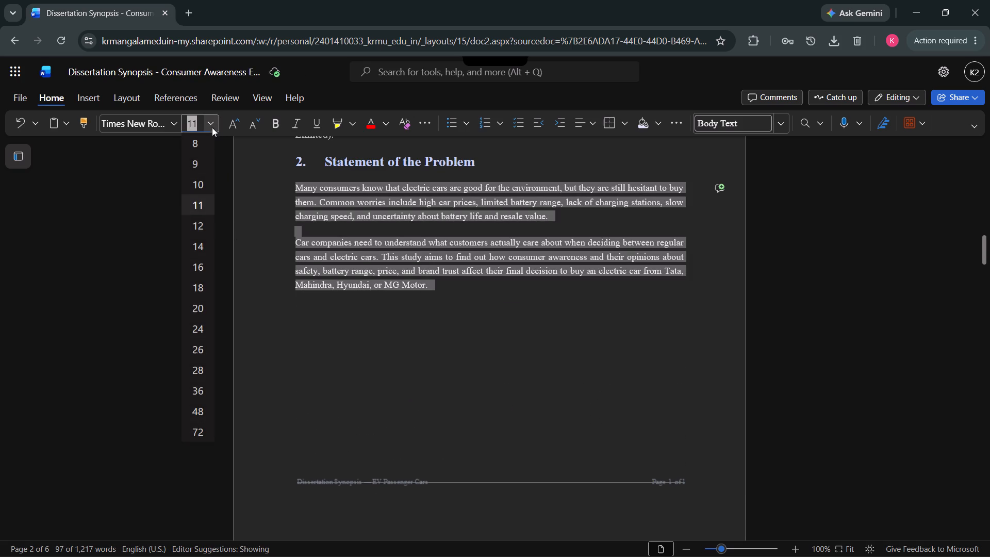
pyautogui.click(200, 228)
pyautogui.click(856, 336)
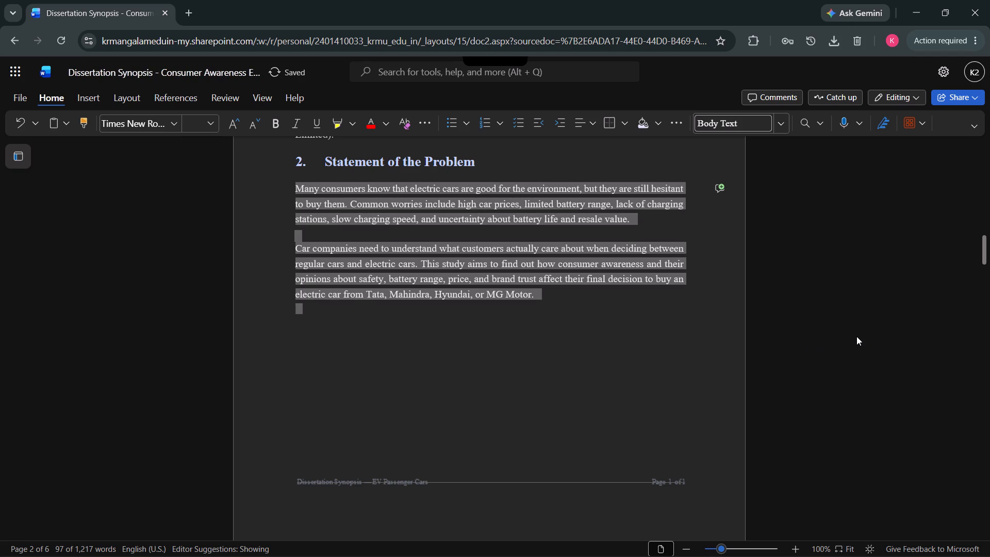
# Review the formatting and page layout from the synopsis title through the literature review table and research questions.
pyautogui.scroll(6, 856, 336)
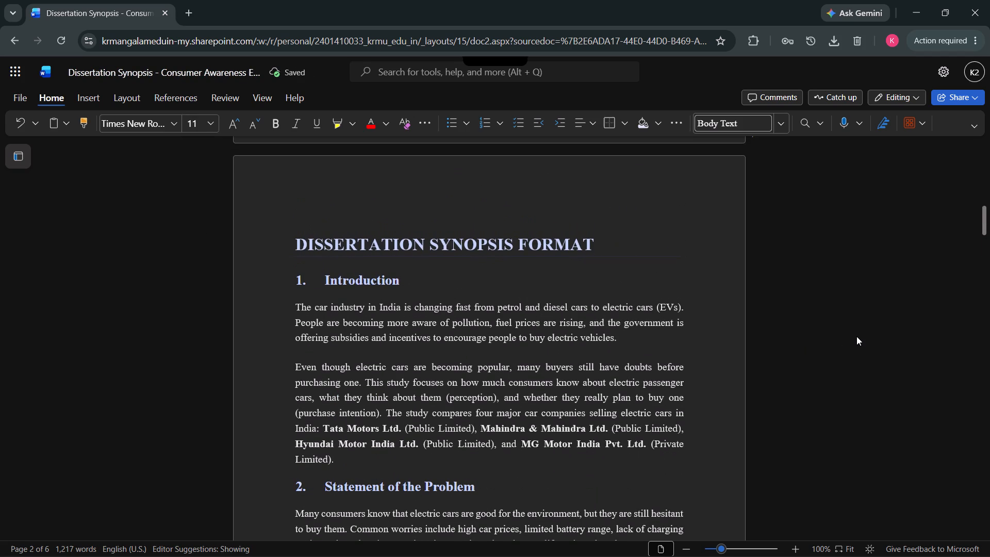
pyautogui.scroll(-2, 856, 336)
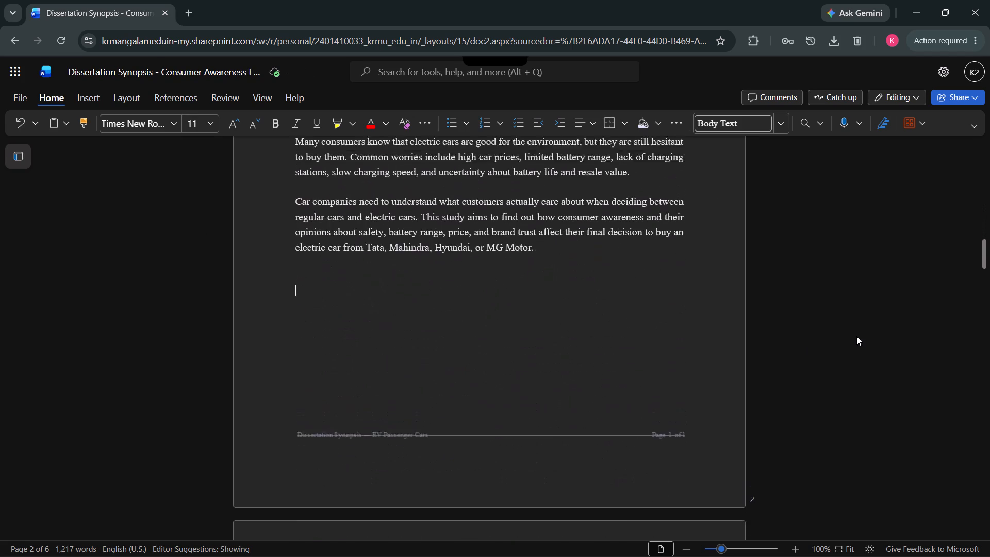
pyautogui.scroll(1, 856, 336)
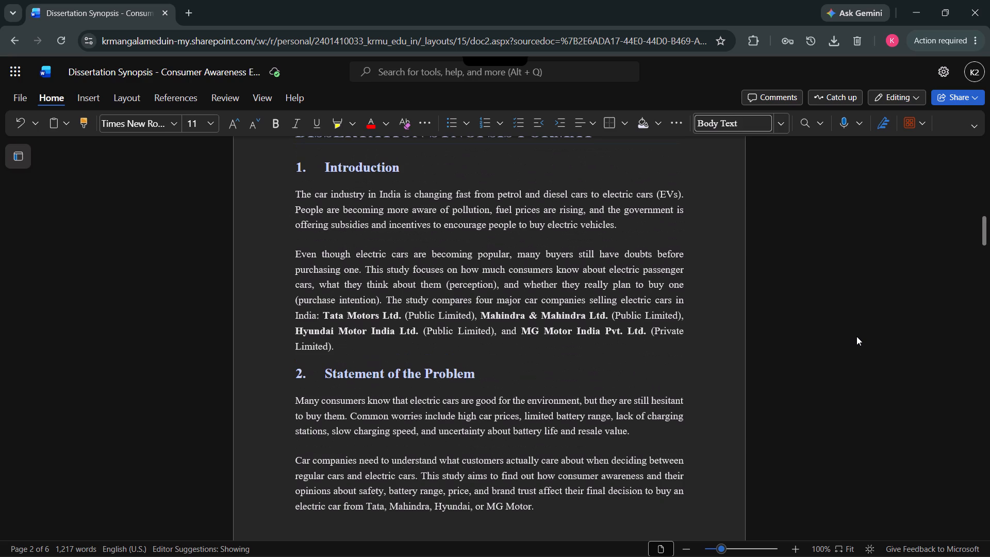
pyautogui.scroll(-6, 856, 336)
pyautogui.scroll(1, 856, 336)
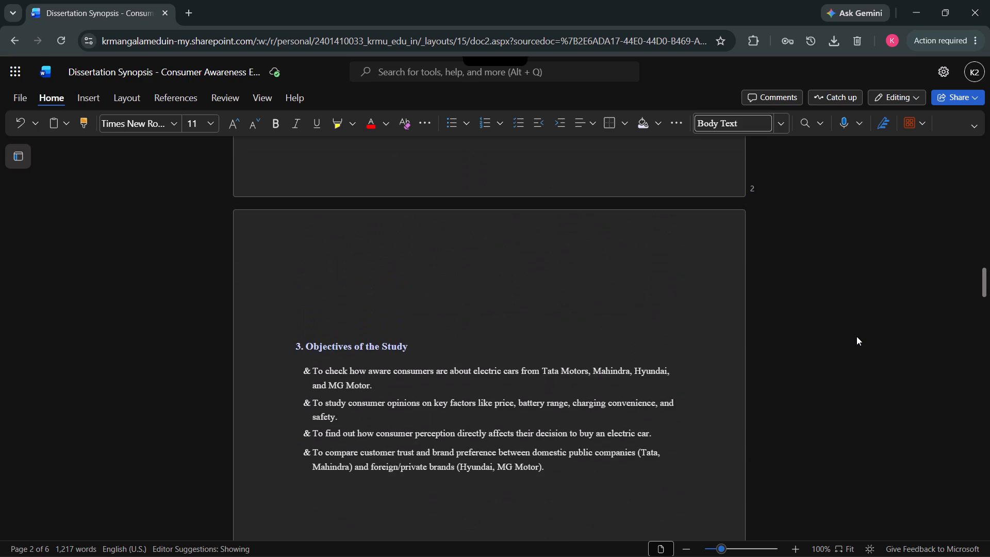
pyautogui.scroll(1, 856, 336)
pyautogui.scroll(-11, 856, 336)
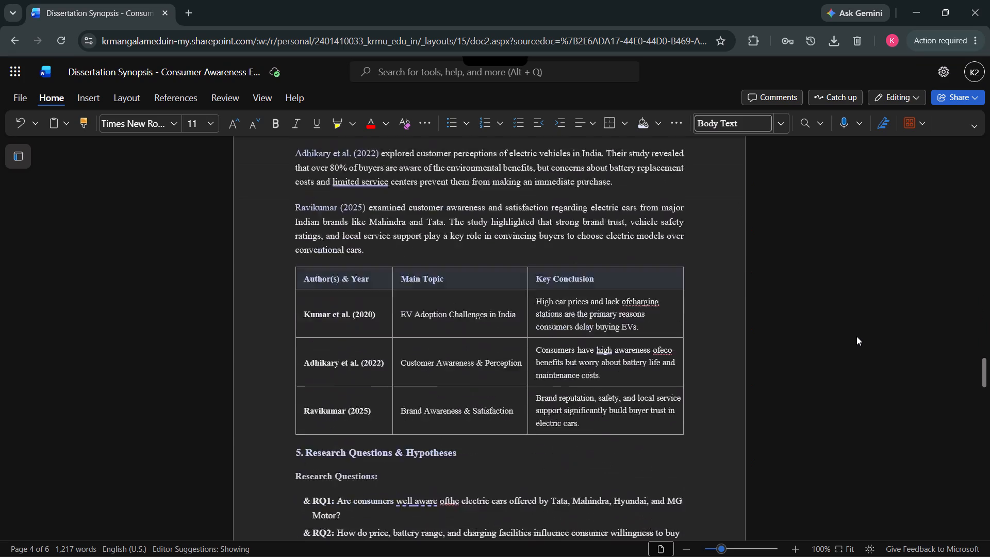
pyautogui.scroll(-2, 856, 336)
pyautogui.scroll(10, 856, 336)
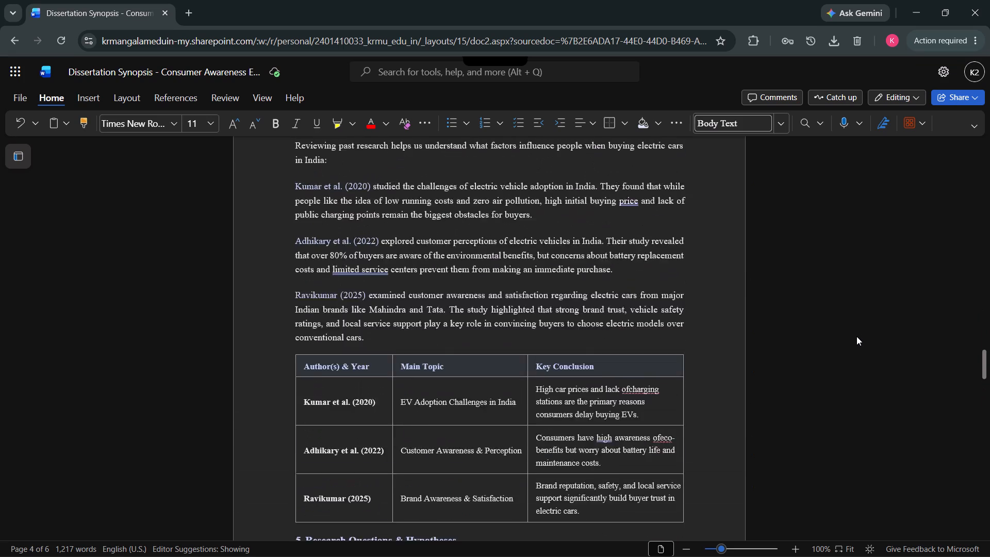
pyautogui.scroll(9, 856, 336)
pyautogui.scroll(-3, 856, 336)
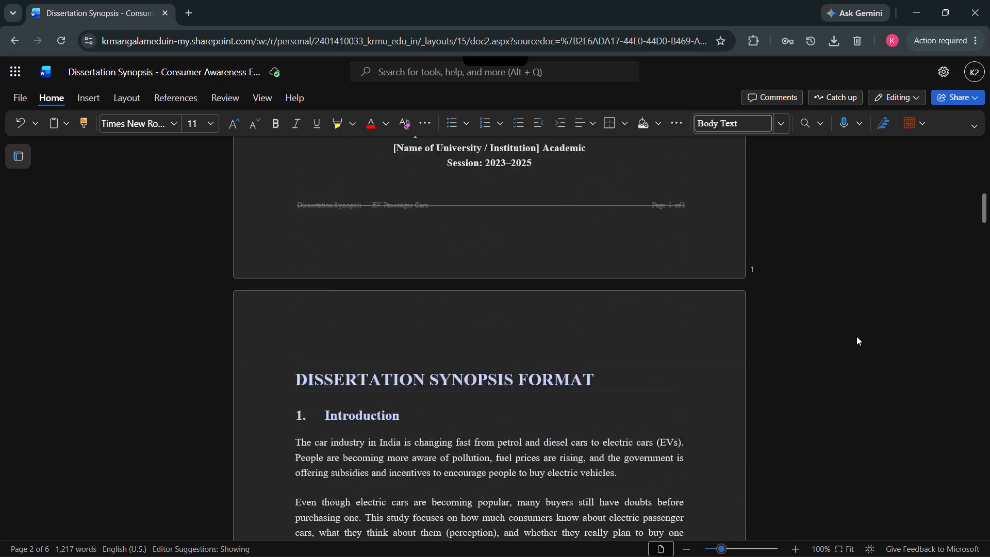
pyautogui.scroll(-7, 856, 336)
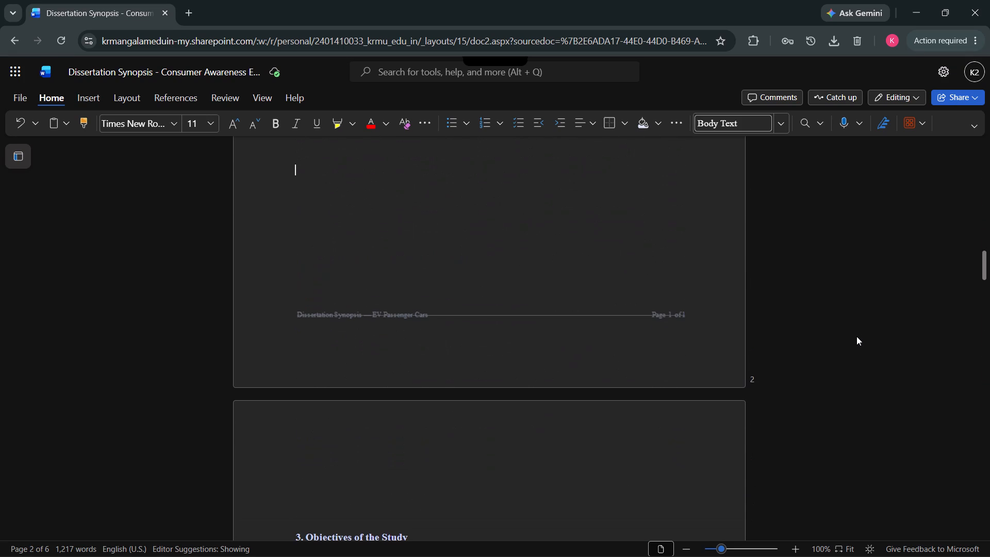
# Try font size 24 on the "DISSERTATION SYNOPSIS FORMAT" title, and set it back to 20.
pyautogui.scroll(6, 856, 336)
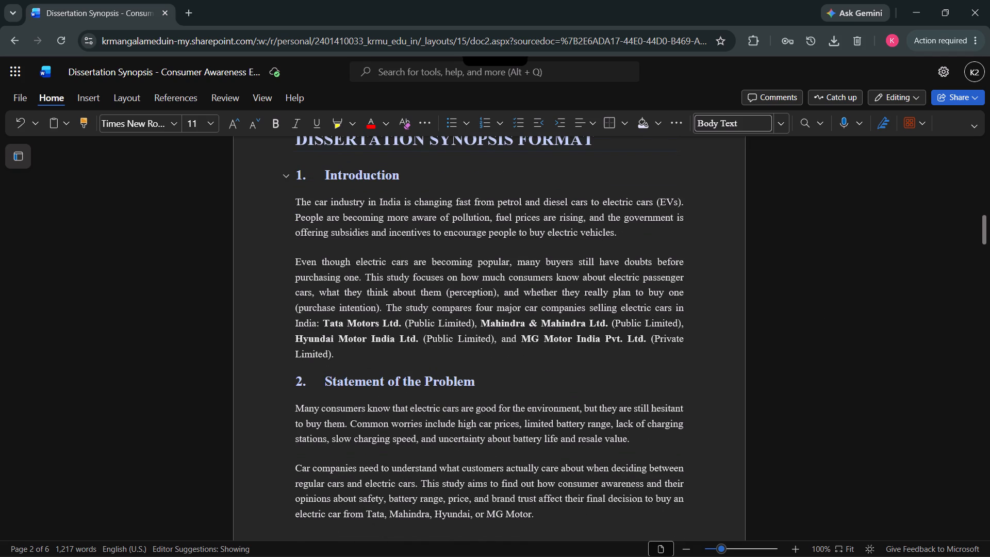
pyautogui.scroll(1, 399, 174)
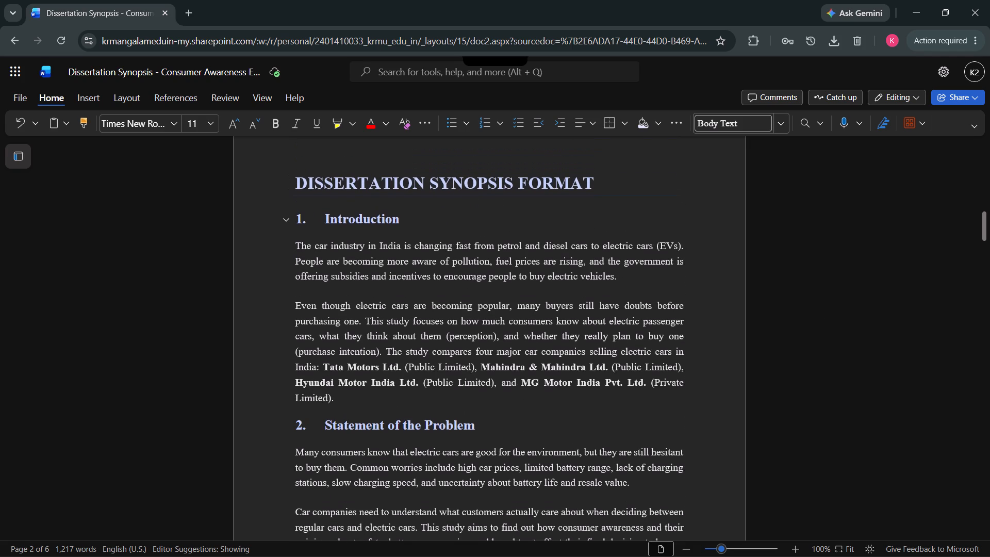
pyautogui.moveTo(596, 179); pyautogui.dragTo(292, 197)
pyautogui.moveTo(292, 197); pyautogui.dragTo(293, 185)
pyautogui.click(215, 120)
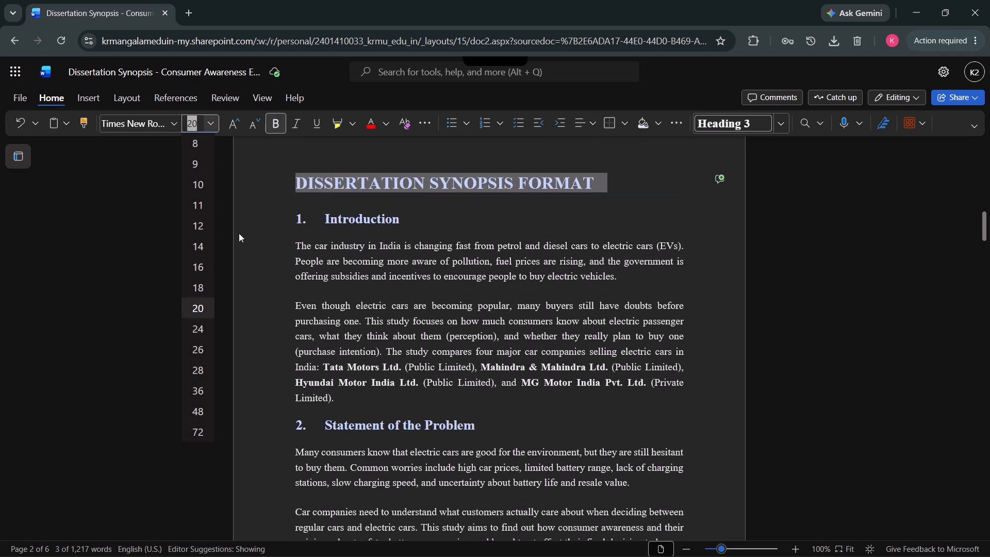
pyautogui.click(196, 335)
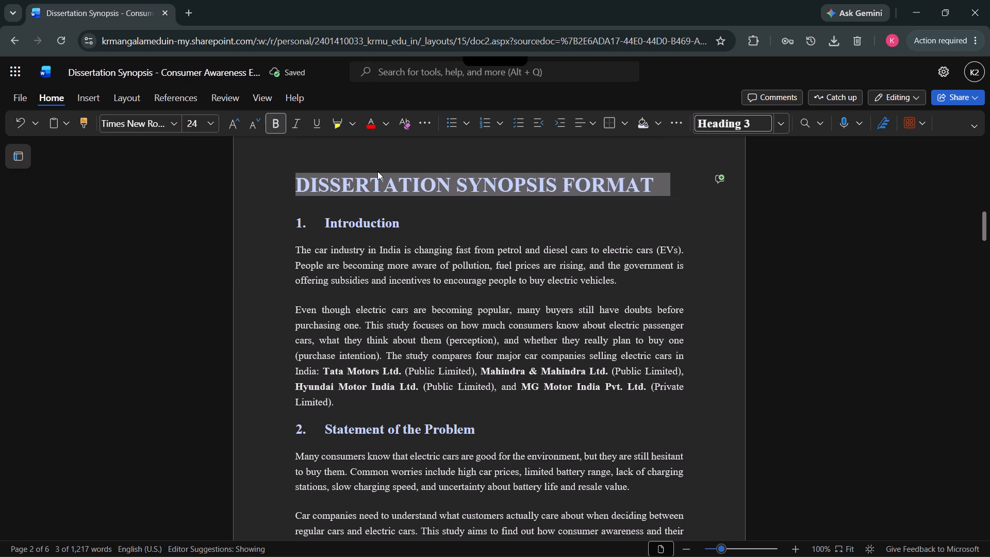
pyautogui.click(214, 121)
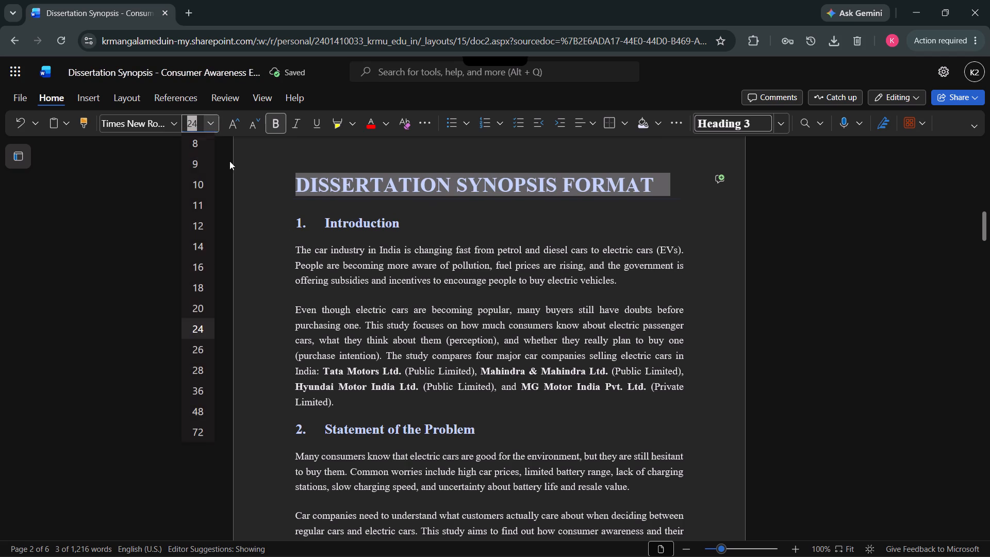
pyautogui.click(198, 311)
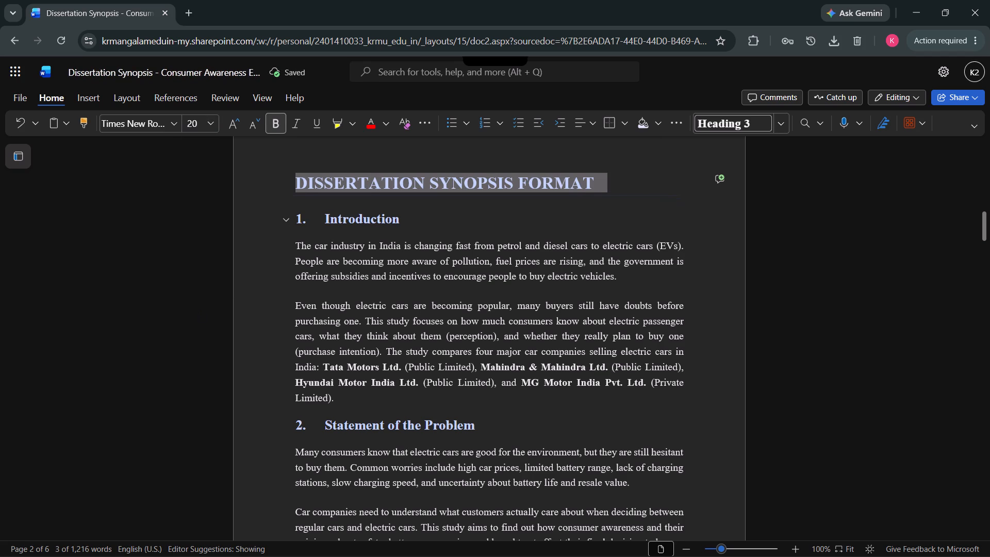
# Set the "Introduction" and "Statement of the Problem" headings to font size 18.
pyautogui.click(399, 219)
pyautogui.moveTo(399, 219); pyautogui.dragTo(300, 219)
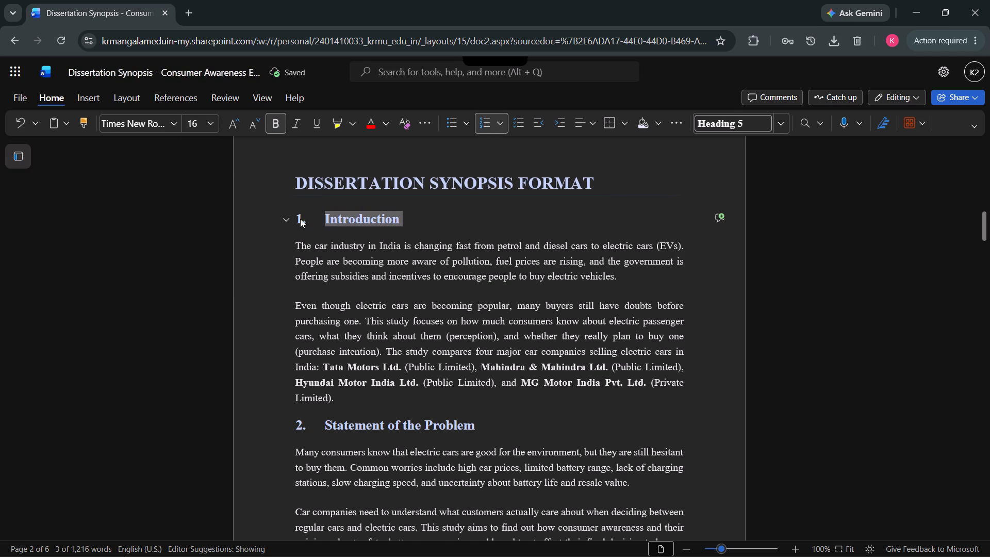
pyautogui.moveTo(300, 219); pyautogui.dragTo(320, 223)
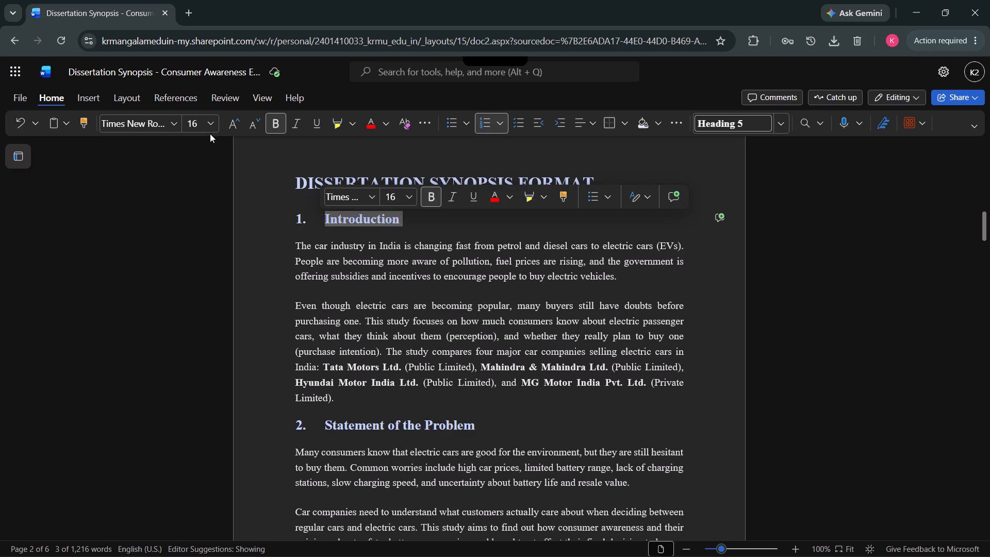
pyautogui.click(211, 126)
pyautogui.click(203, 284)
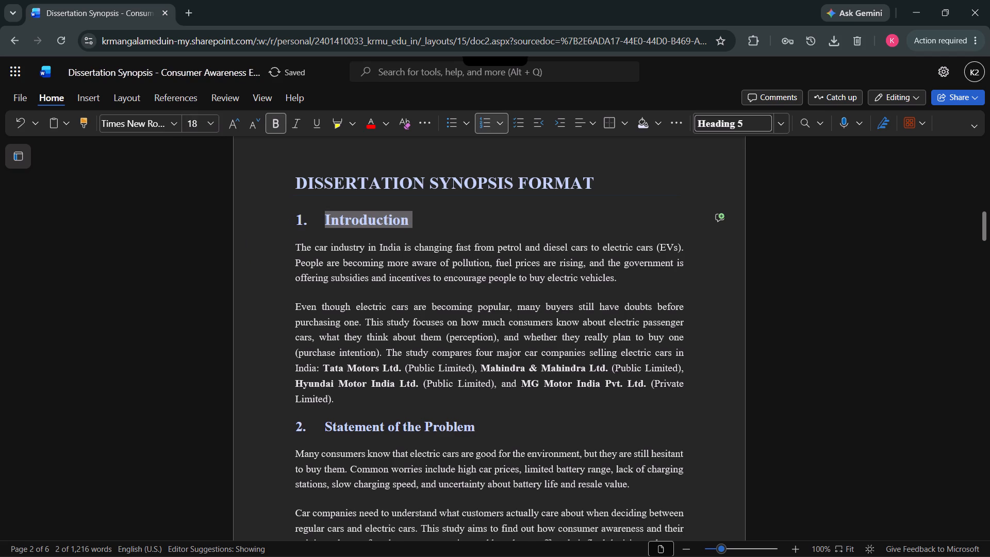
pyautogui.moveTo(475, 430); pyautogui.dragTo(310, 430)
pyautogui.click(208, 122)
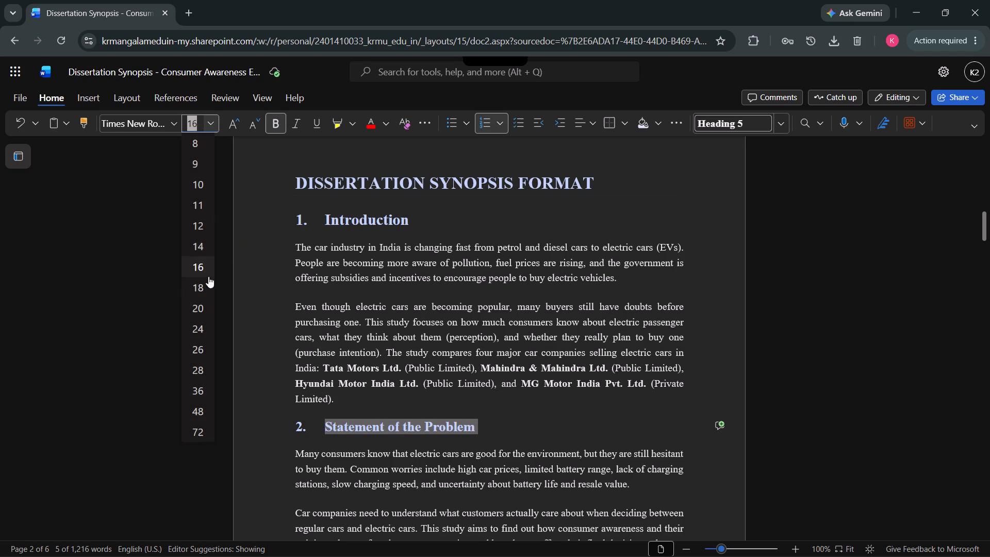
pyautogui.click(202, 287)
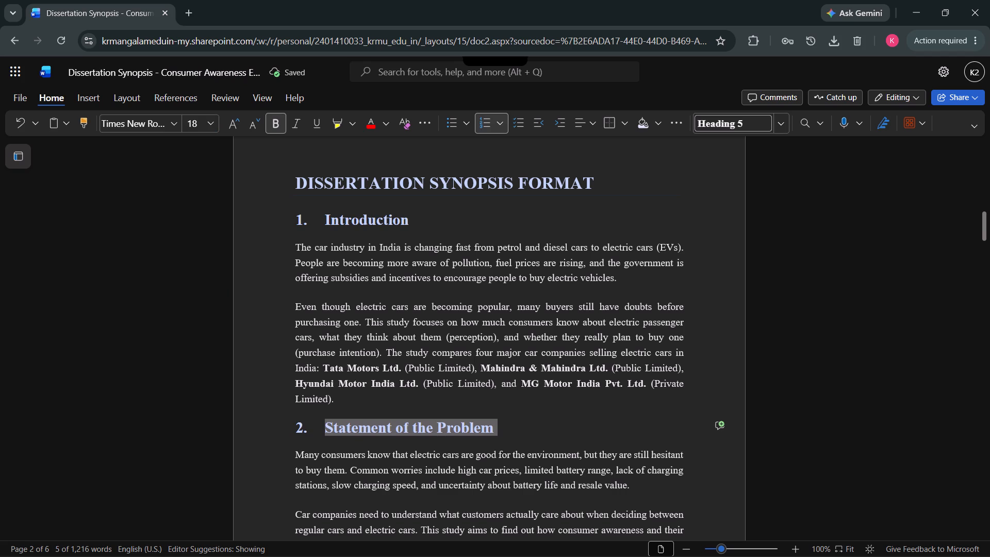
# Set the body paragraphs under "Introduction" and "Statement of the Problem" to font size 14.
pyautogui.moveTo(337, 401); pyautogui.dragTo(286, 251)
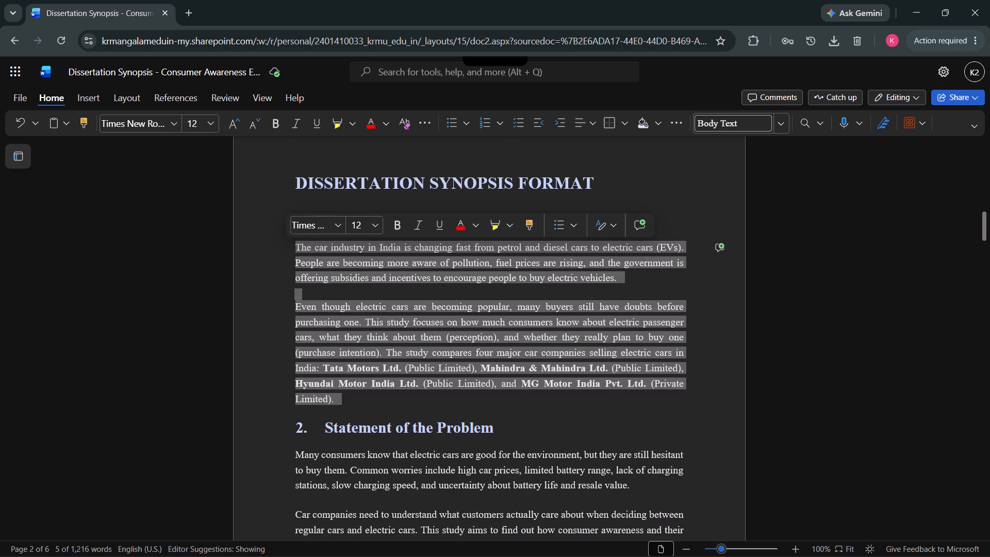
pyautogui.click(213, 122)
pyautogui.click(201, 246)
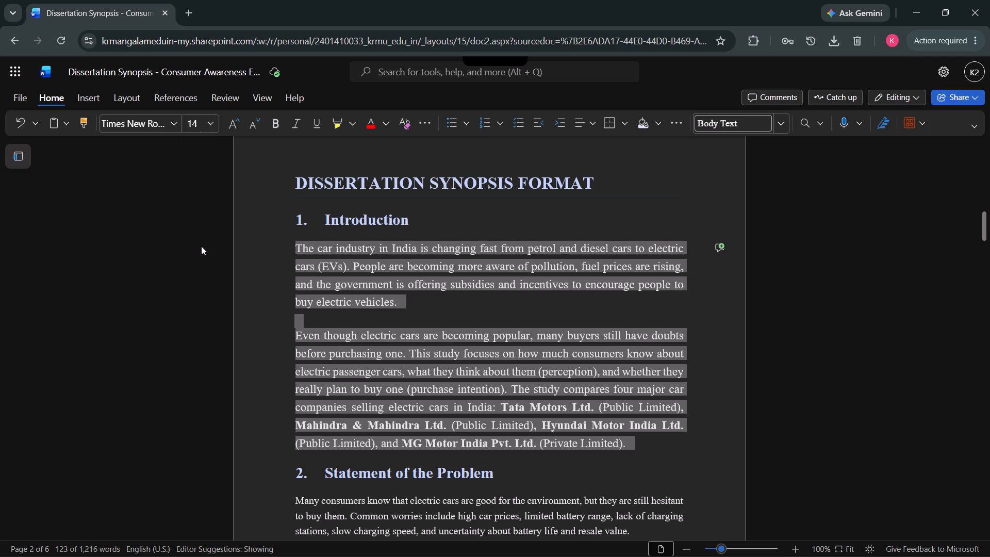
pyautogui.scroll(-3, 567, 381)
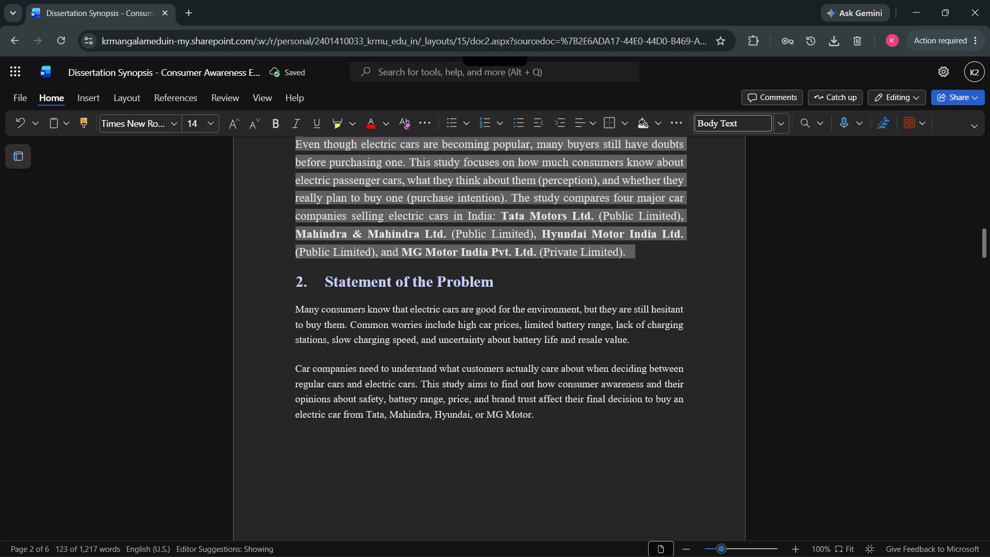
pyautogui.moveTo(539, 409); pyautogui.dragTo(289, 303)
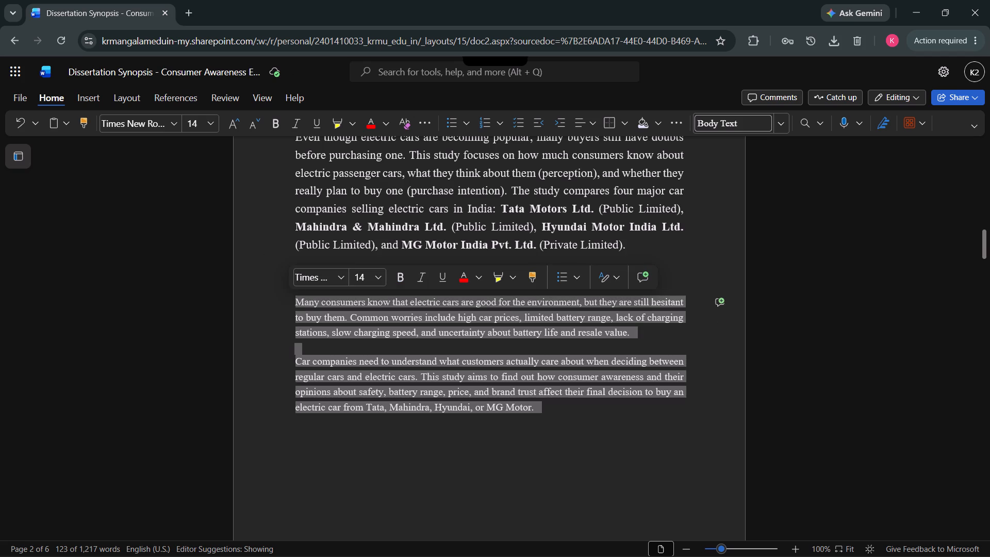
pyautogui.click(212, 127)
pyautogui.click(201, 246)
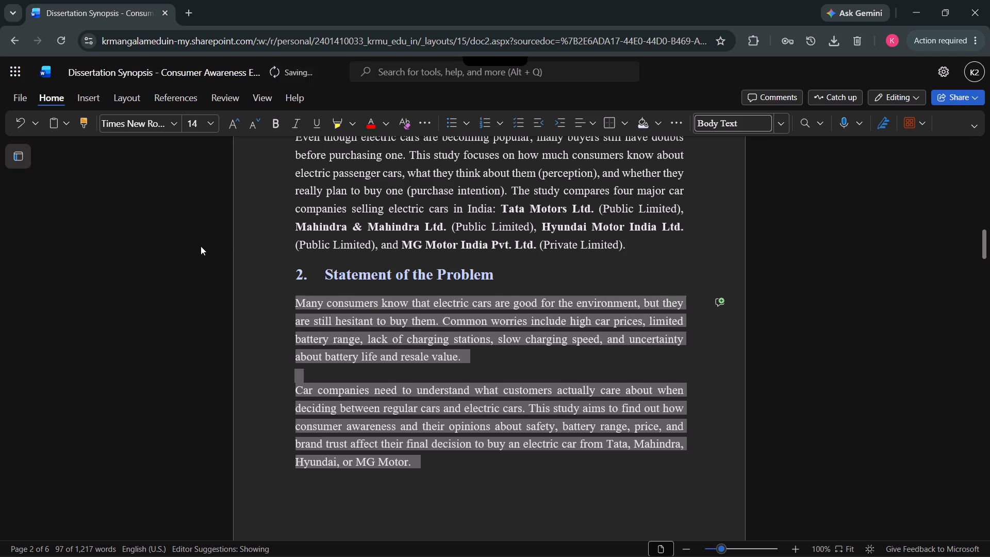
pyautogui.click(844, 376)
# Delete the surplus blank lines before the "Objectives of the Study" heading, keeping the heading at the top of page 3.
pyautogui.scroll(-4, 844, 376)
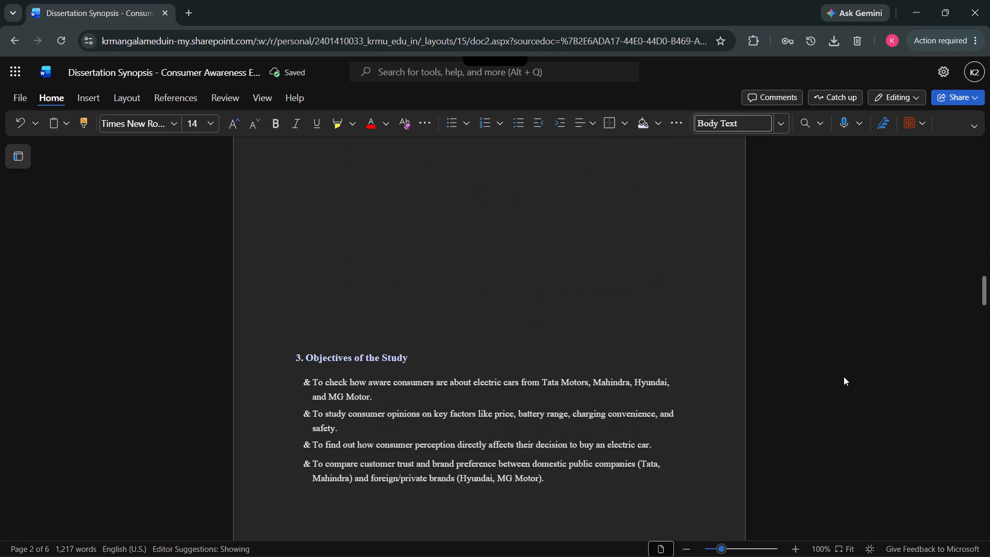
pyautogui.scroll(-2, 844, 376)
pyautogui.scroll(1, 844, 376)
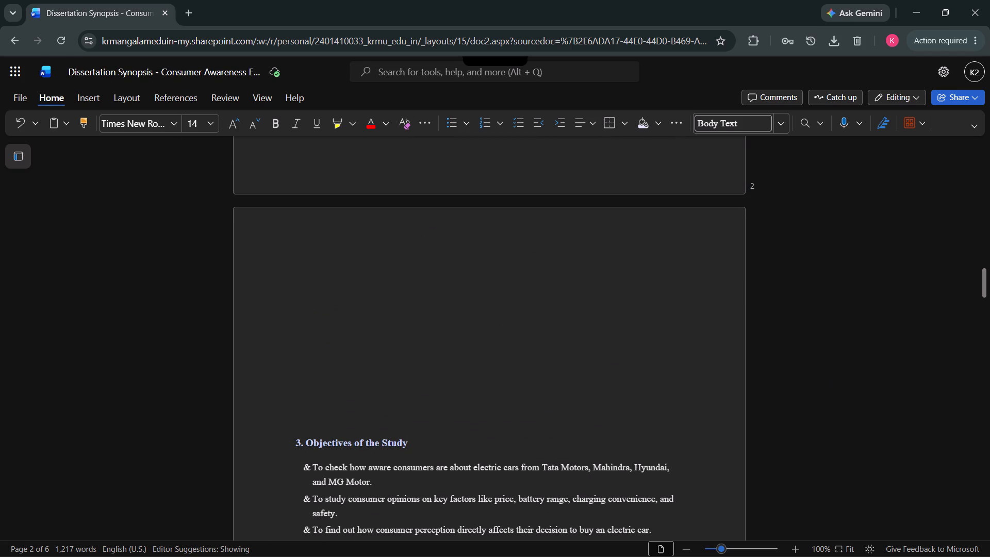
pyautogui.click(301, 422)
pyautogui.press('BackSpace')
pyautogui.press('BackSpace')
pyautogui.press('BackSpace')
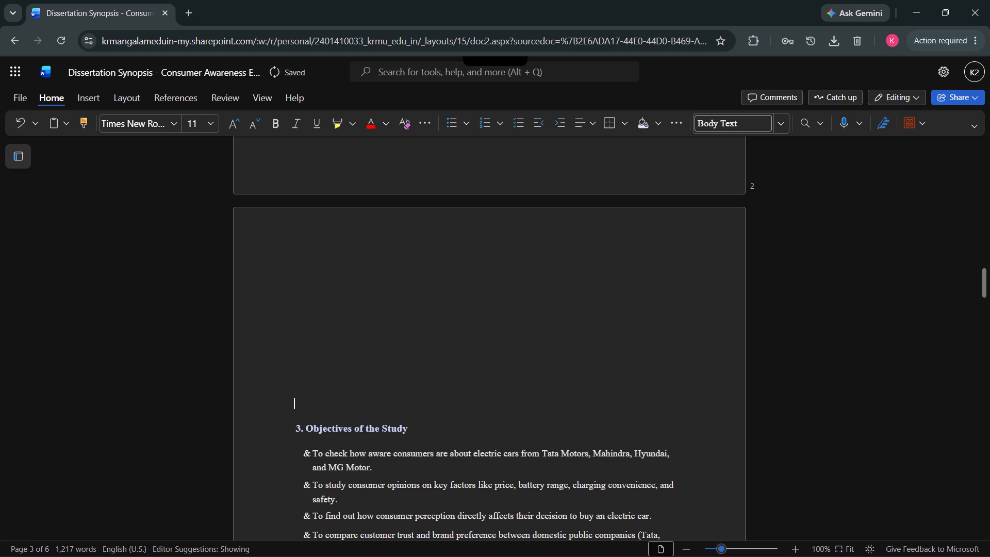
pyautogui.press('BackSpace')
pyautogui.press('BackSpace')
pyautogui.press('BackSpace')
pyautogui.press('BackSpace')
pyautogui.press('BackSpace')
pyautogui.press('BackSpace')
pyautogui.press('BackSpace')
pyautogui.press('BackSpace')
pyautogui.press('BackSpace')
pyautogui.press('BackSpace')
pyautogui.press('BackSpace')
pyautogui.press('BackSpace')
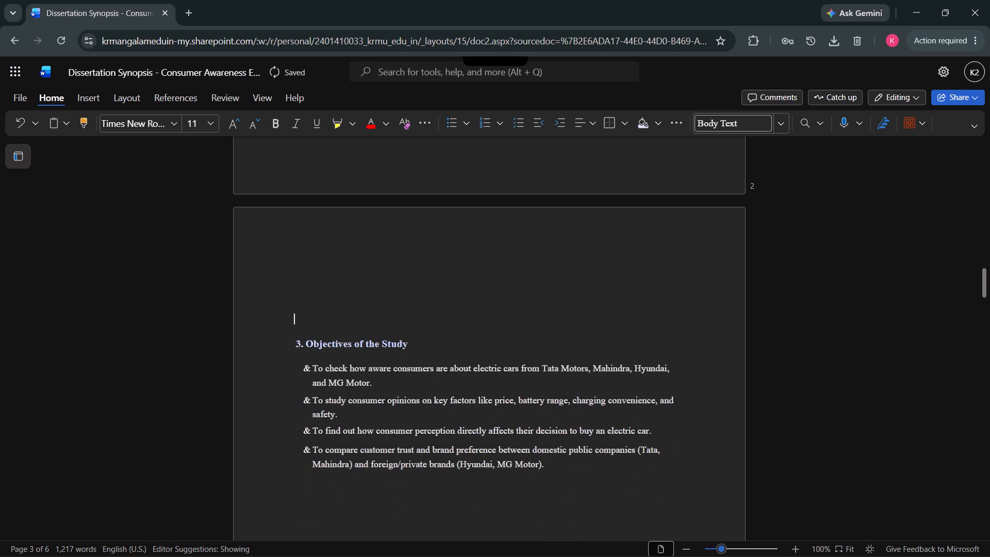
pyautogui.press('BackSpace')
pyautogui.press('BackSpace')
pyautogui.press('BackSpace')
pyautogui.press('BackSpace')
pyautogui.press('BackSpace')
pyautogui.press('BackSpace')
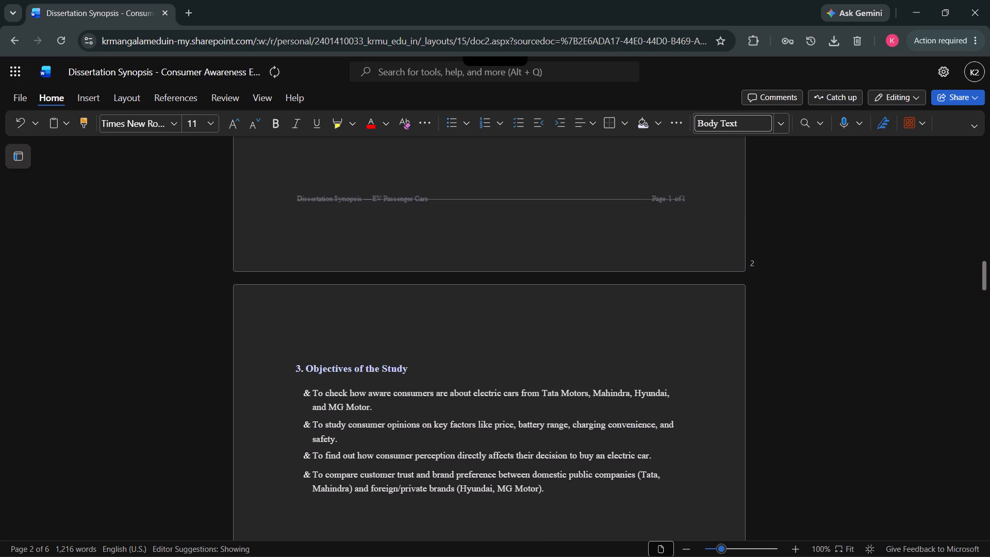
pyautogui.scroll(4, 380, 406)
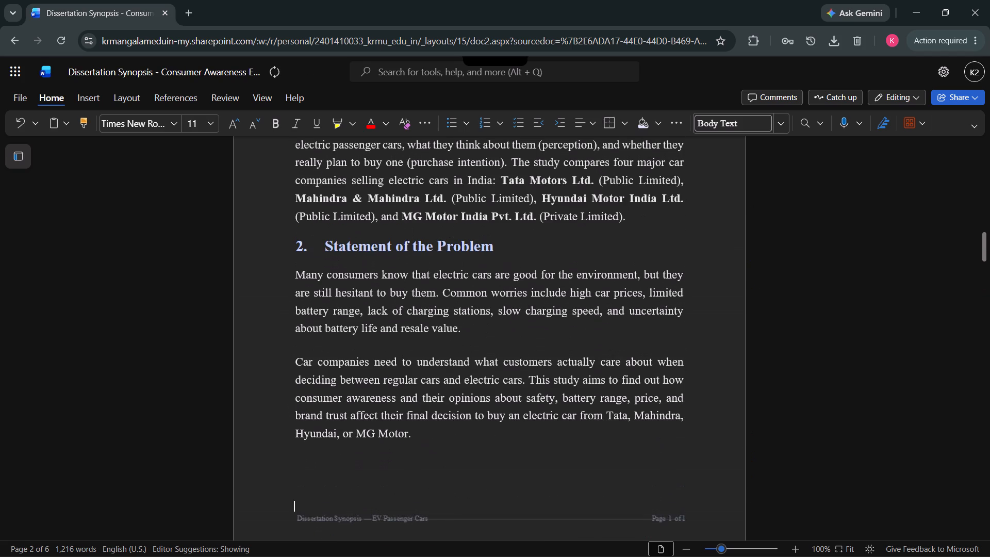
pyautogui.scroll(-4, 380, 406)
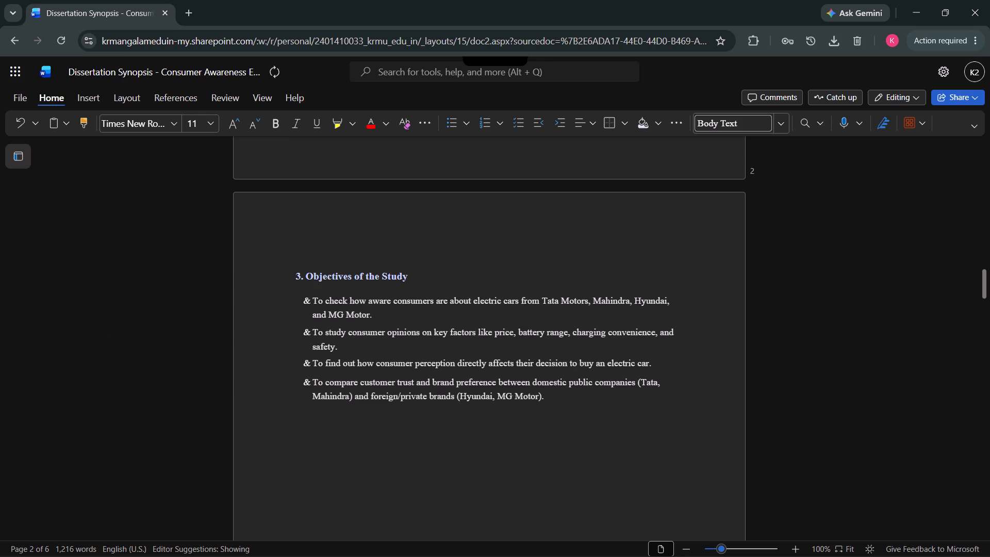
pyautogui.scroll(2, 369, 253)
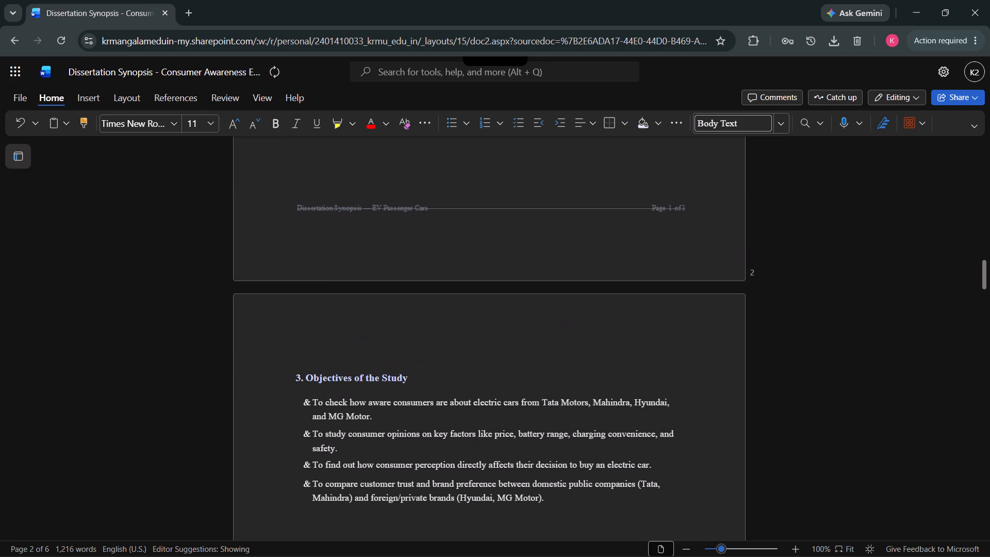
pyautogui.press('BackSpace')
pyautogui.press('BackSpace')
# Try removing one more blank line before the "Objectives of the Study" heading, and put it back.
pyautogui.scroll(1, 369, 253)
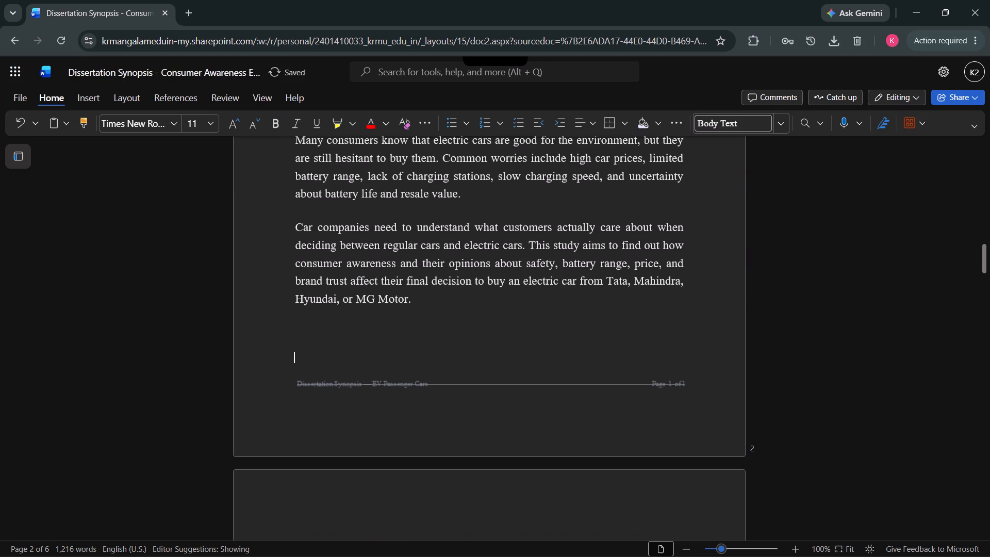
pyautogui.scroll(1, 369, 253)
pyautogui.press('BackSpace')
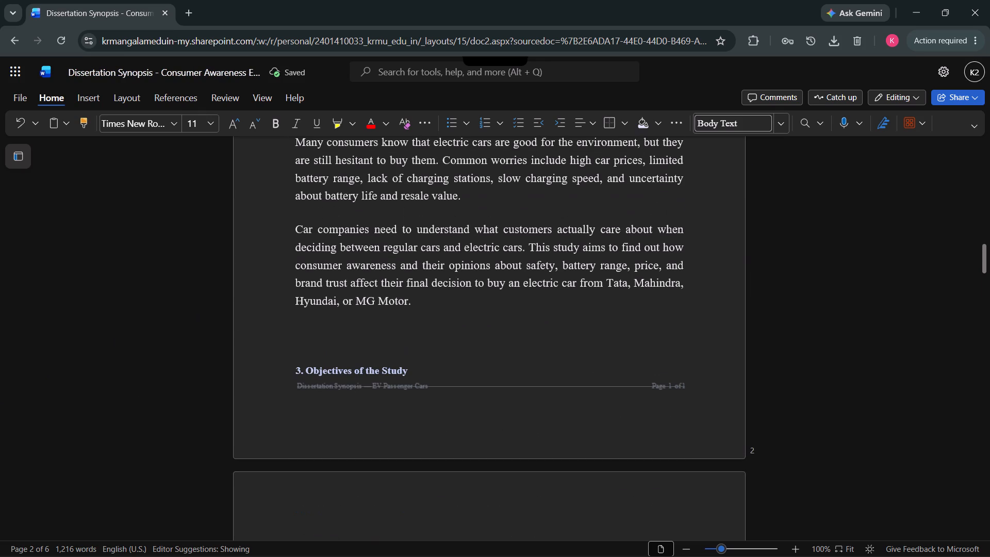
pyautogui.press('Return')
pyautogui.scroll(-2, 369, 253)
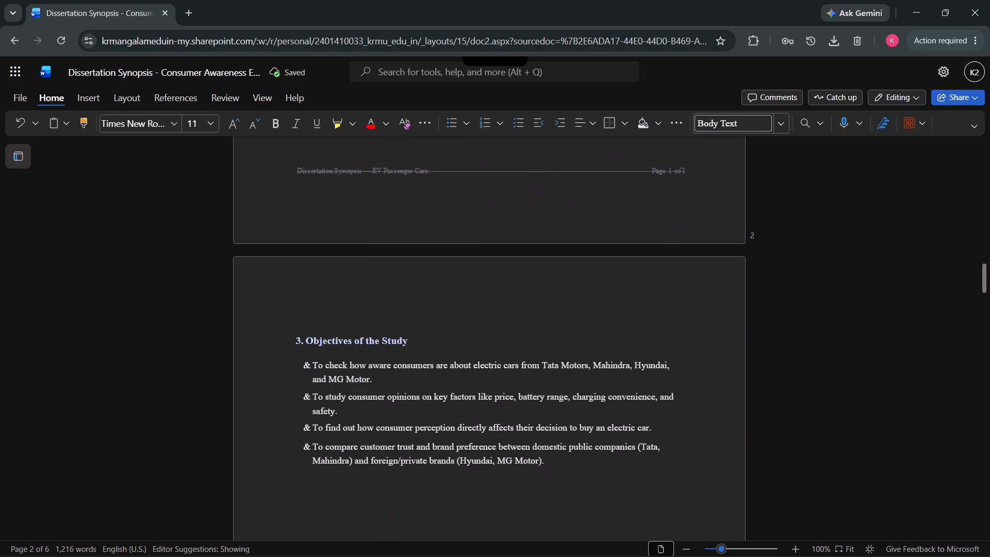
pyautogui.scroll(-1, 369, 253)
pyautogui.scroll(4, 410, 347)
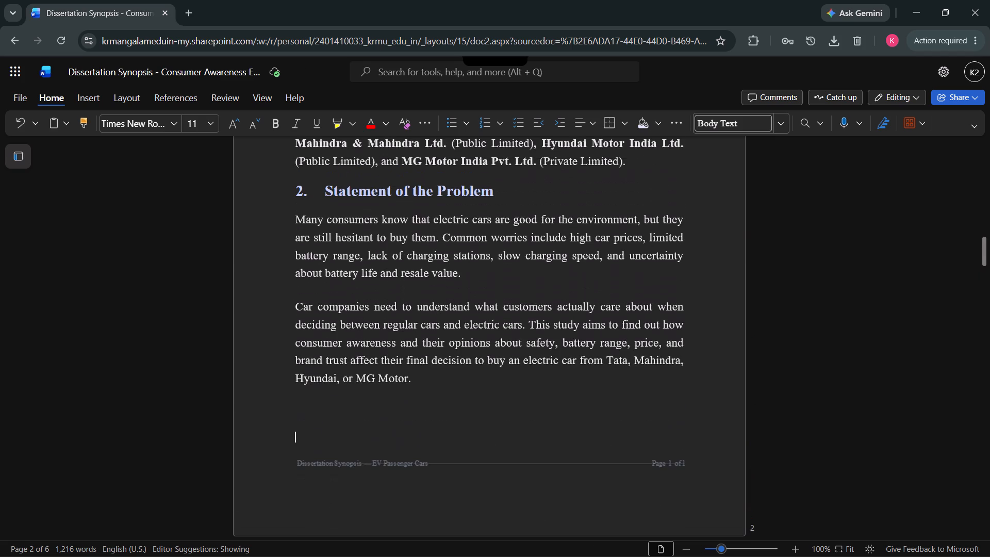
# Set the "Objectives of the Study" heading to font size 18, matching the "Statement of the Problem" heading.
pyautogui.click(405, 195)
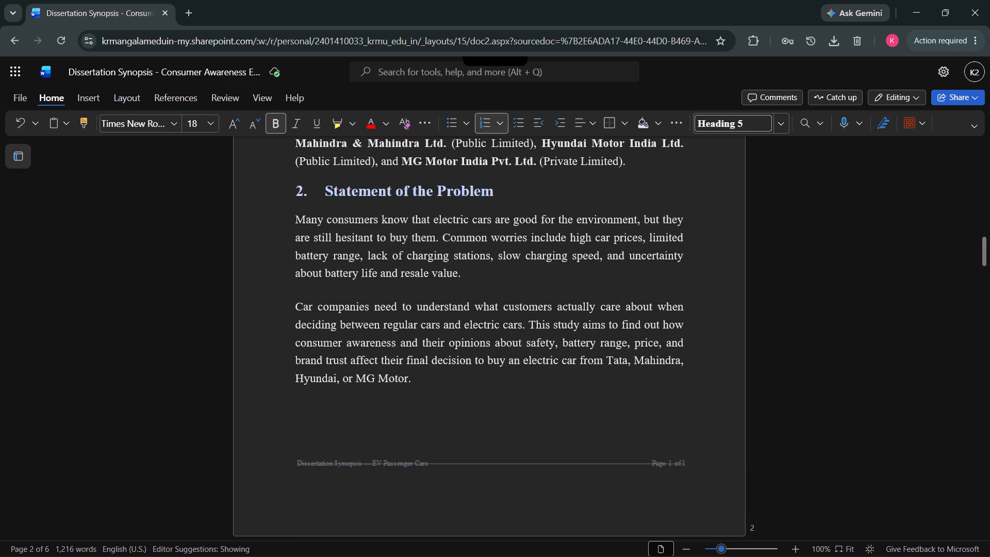
pyautogui.scroll(-3, 496, 445)
pyautogui.moveTo(409, 350); pyautogui.dragTo(305, 351)
pyautogui.click(208, 122)
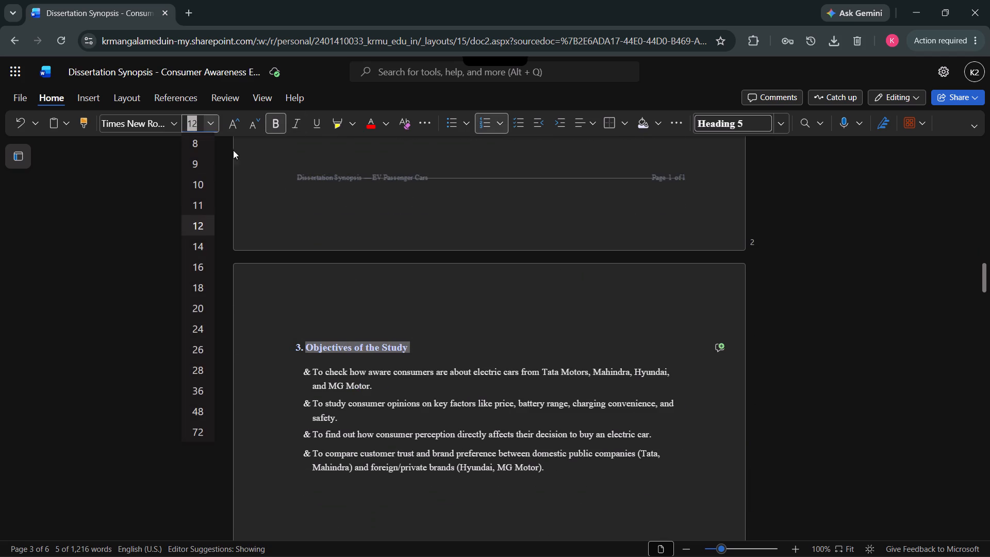
pyautogui.click(199, 286)
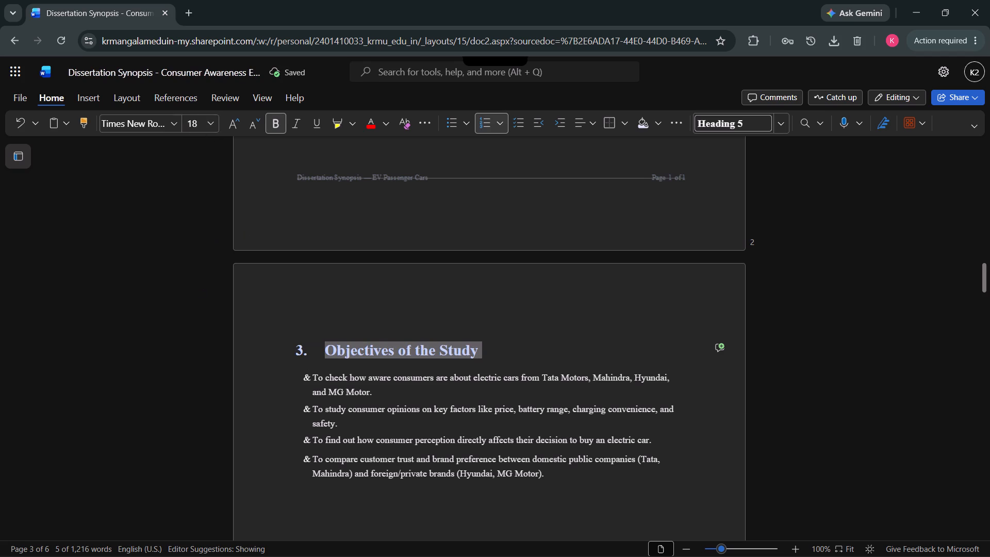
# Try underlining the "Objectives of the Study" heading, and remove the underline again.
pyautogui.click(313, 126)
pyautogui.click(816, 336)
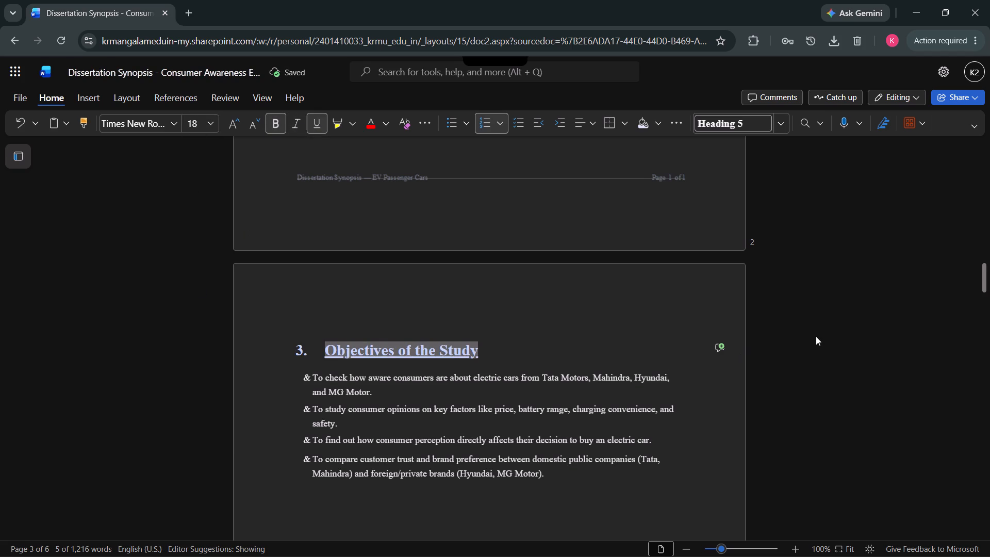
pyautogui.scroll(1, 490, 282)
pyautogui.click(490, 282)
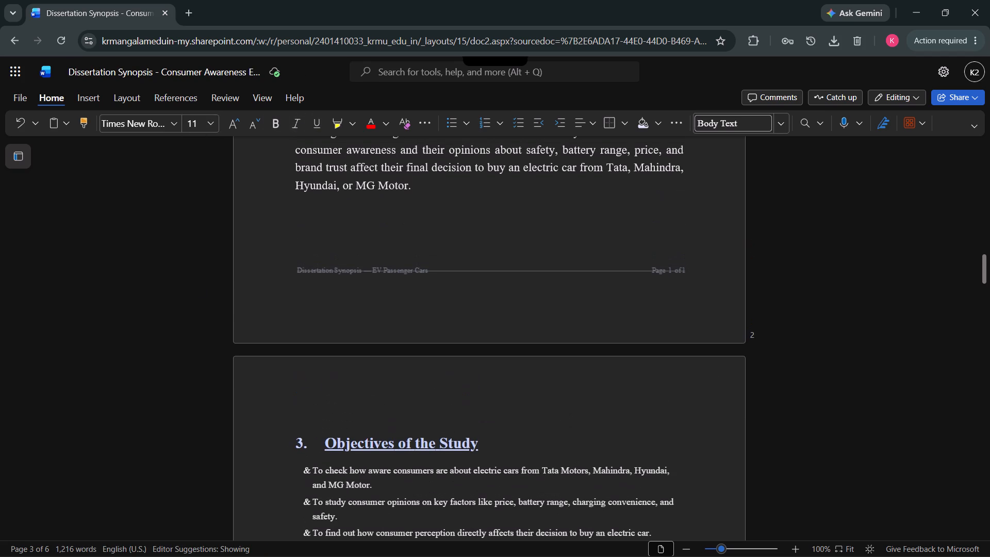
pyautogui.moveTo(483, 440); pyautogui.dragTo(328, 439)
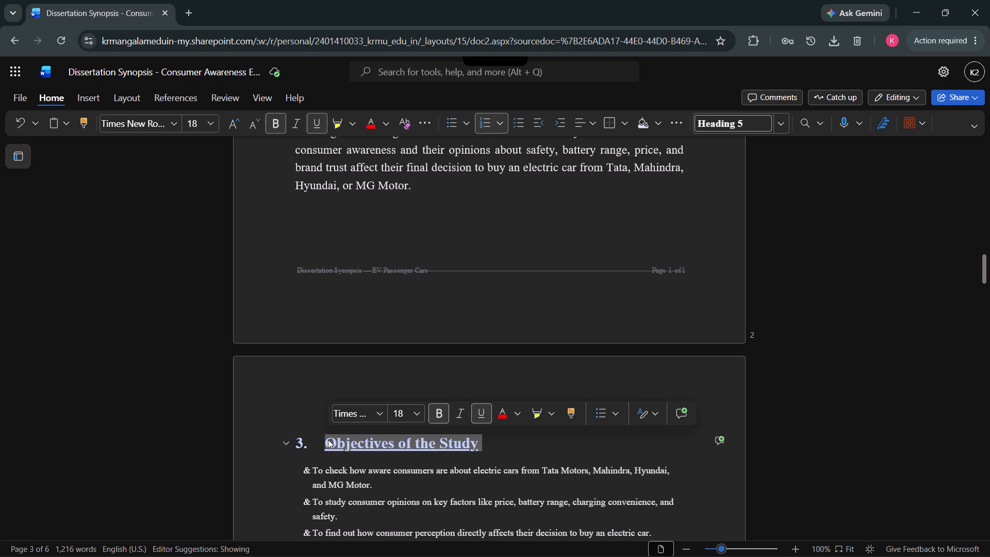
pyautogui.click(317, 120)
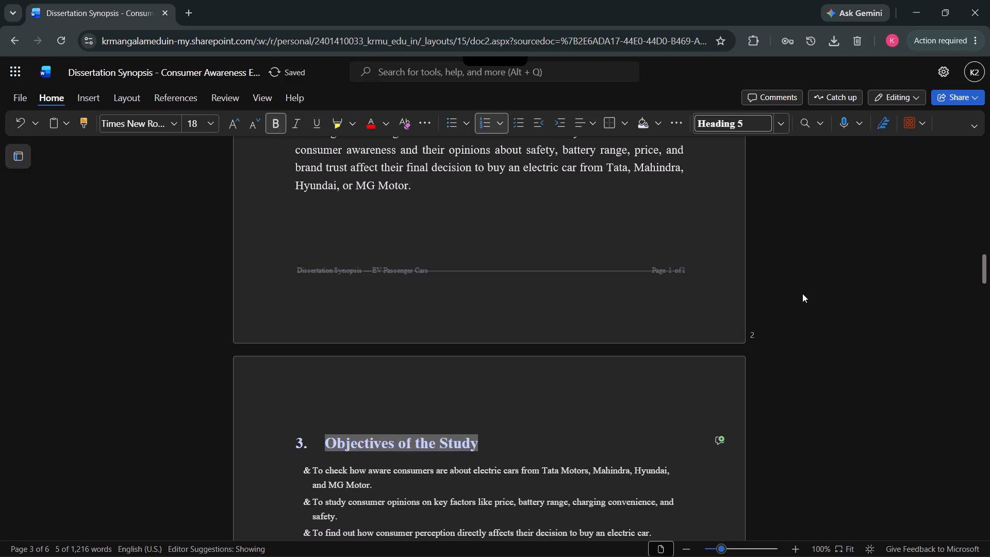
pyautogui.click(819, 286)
# Correct both "ofthe" misspellings to "of the" in the cover page's "Submitted in partial fulfilment" line.
pyautogui.scroll(10, 819, 286)
pyautogui.scroll(-1, 819, 286)
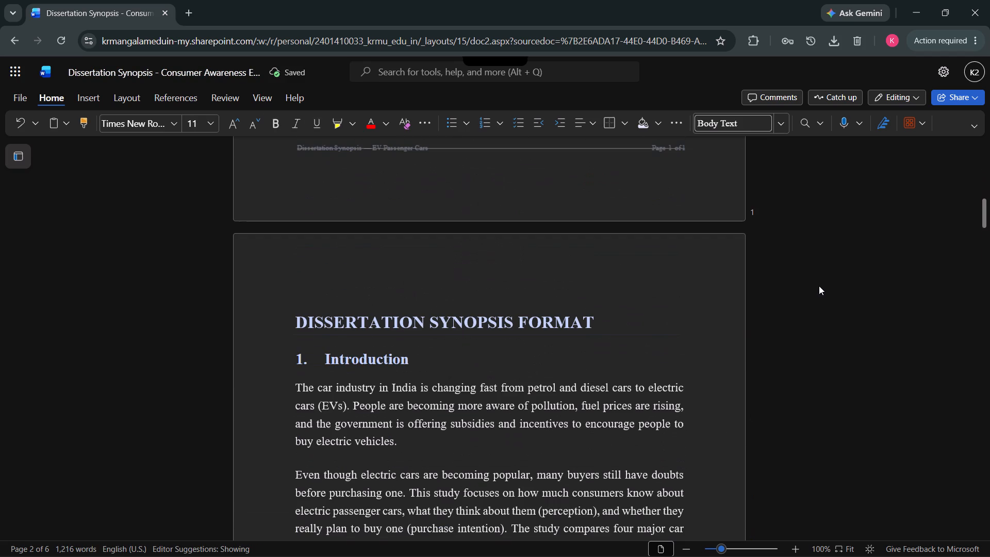
pyautogui.scroll(-2, 819, 286)
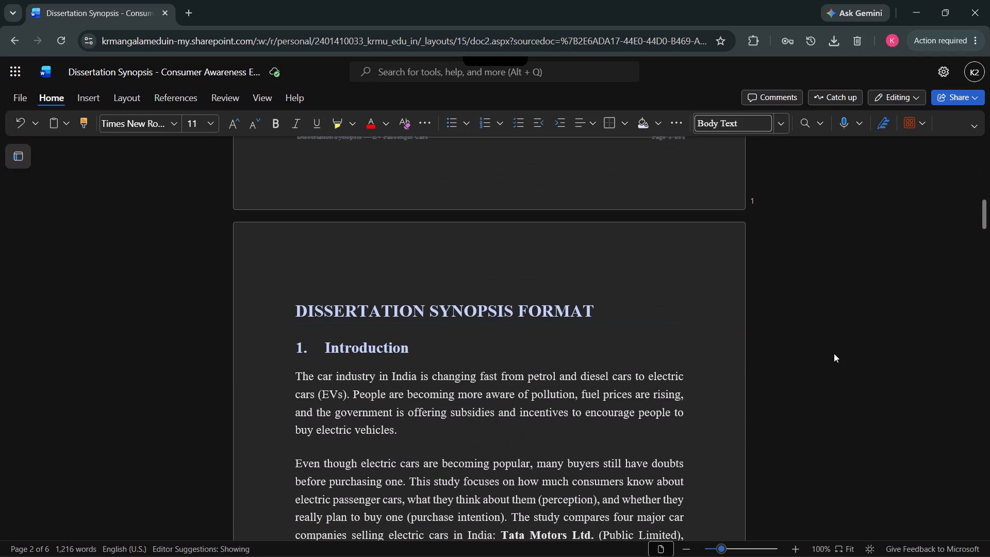
pyautogui.scroll(9, 834, 353)
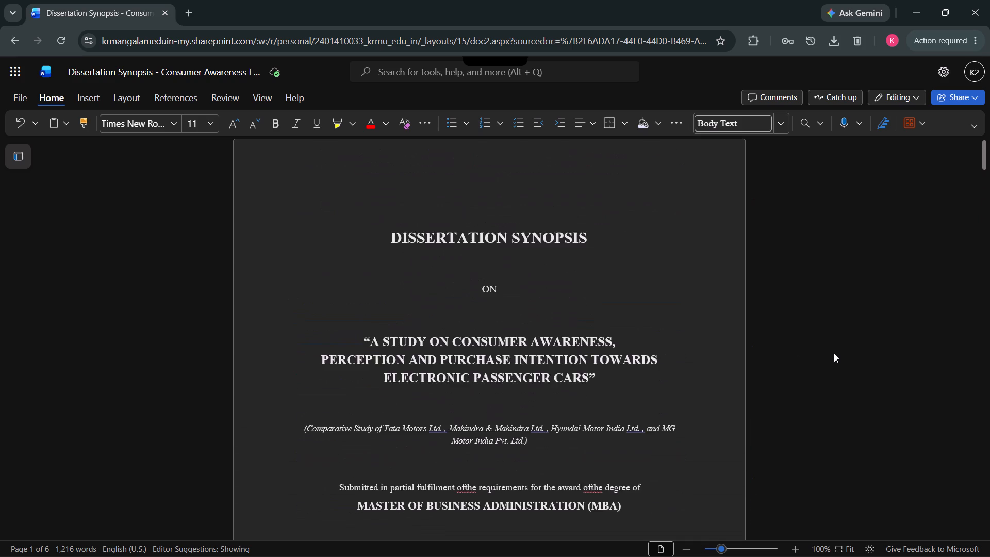
pyautogui.scroll(-3, 834, 353)
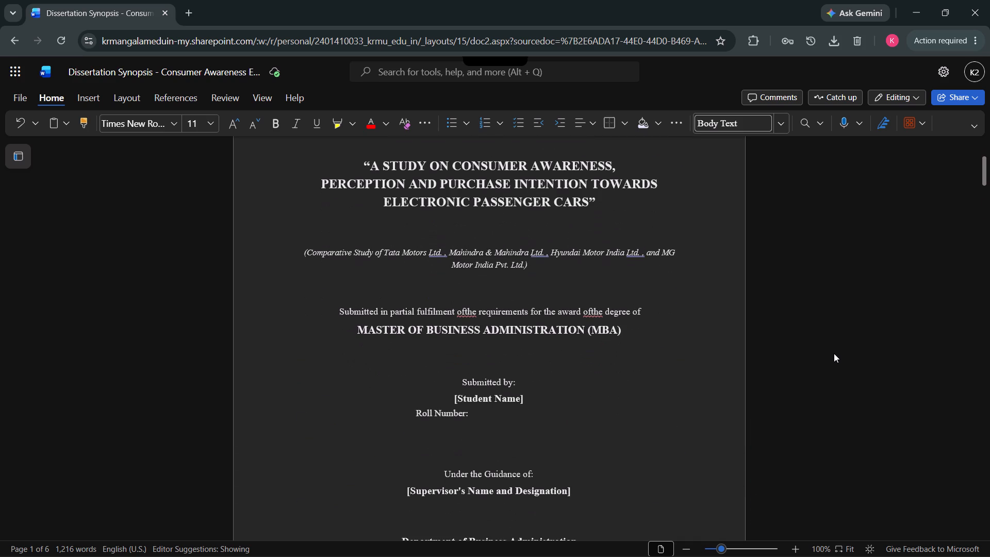
pyautogui.click(469, 311)
pyautogui.click(489, 350)
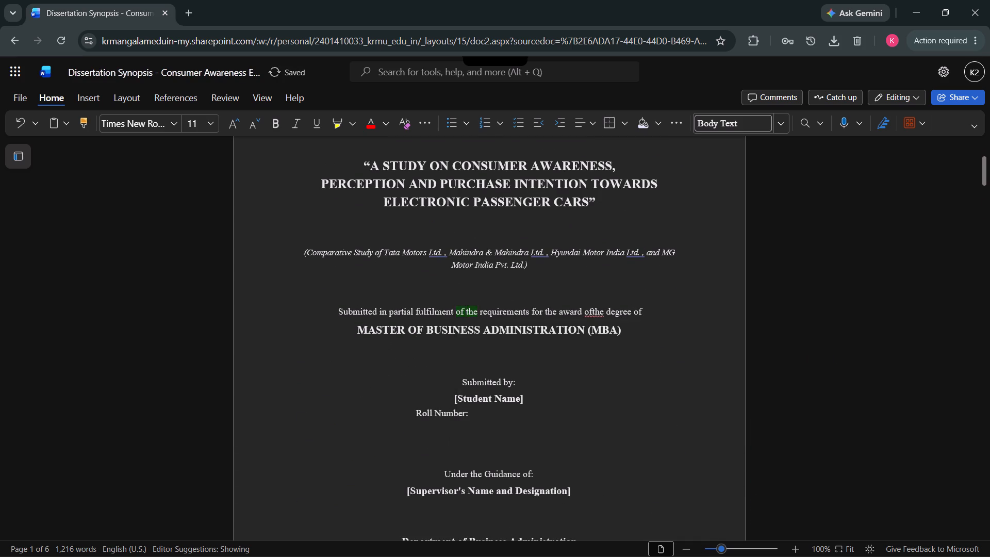
pyautogui.click(589, 307)
pyautogui.click(515, 352)
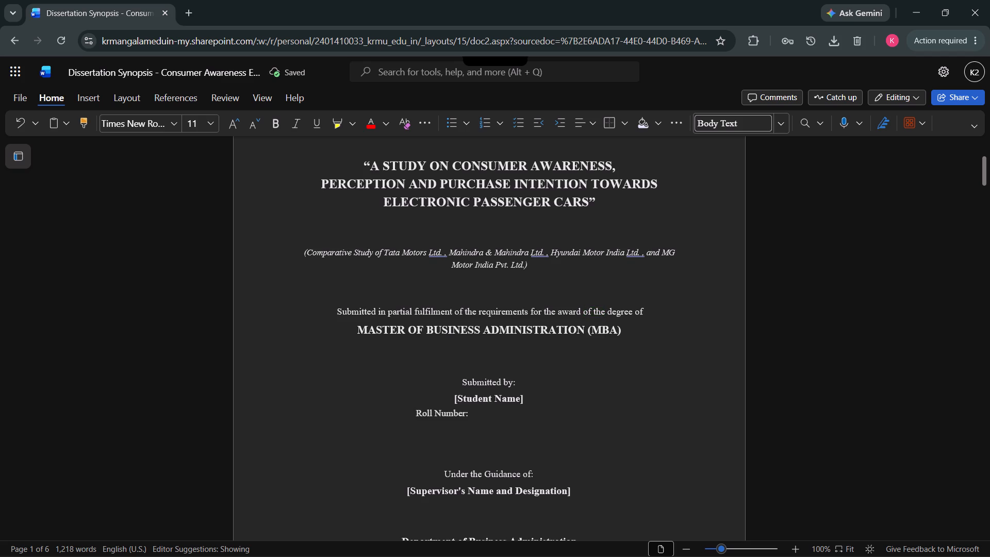
# Set the four objective points under "Objectives of the Study" to font size 14, matching the "Statement of the Problem" body text.
pyautogui.scroll(-5, 642, 418)
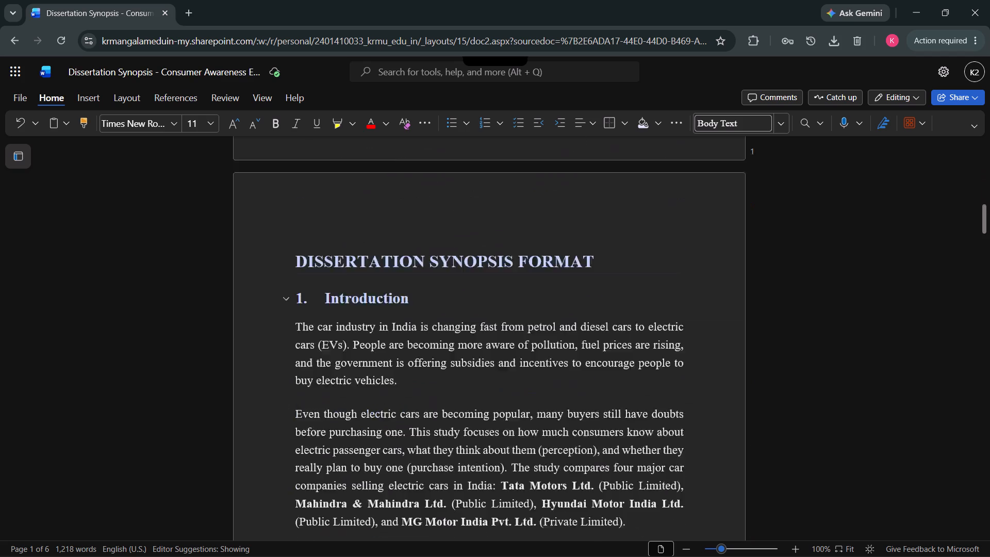
pyautogui.scroll(-7, 642, 418)
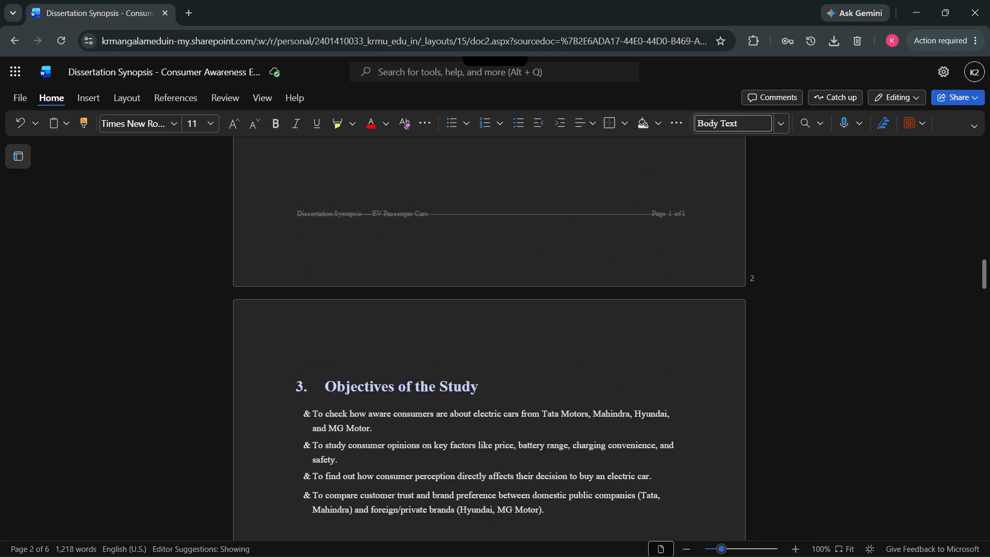
pyautogui.scroll(-2, 642, 418)
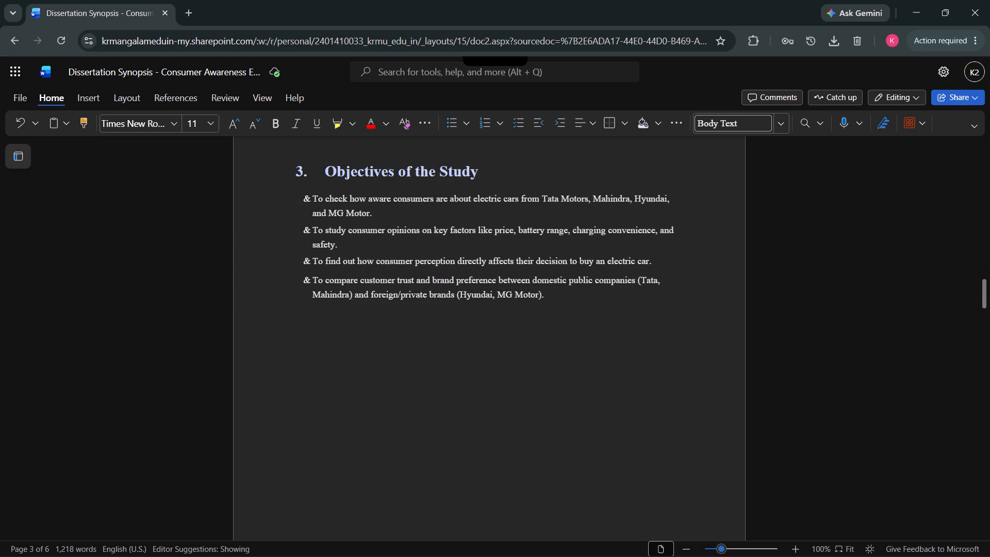
pyautogui.scroll(5, 642, 418)
pyautogui.click(462, 336)
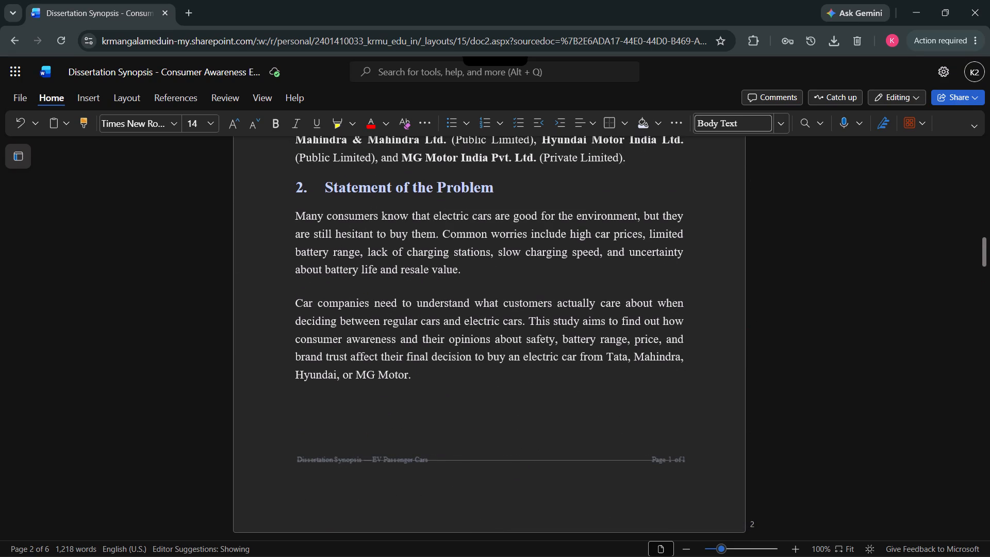
pyautogui.scroll(-3, 462, 336)
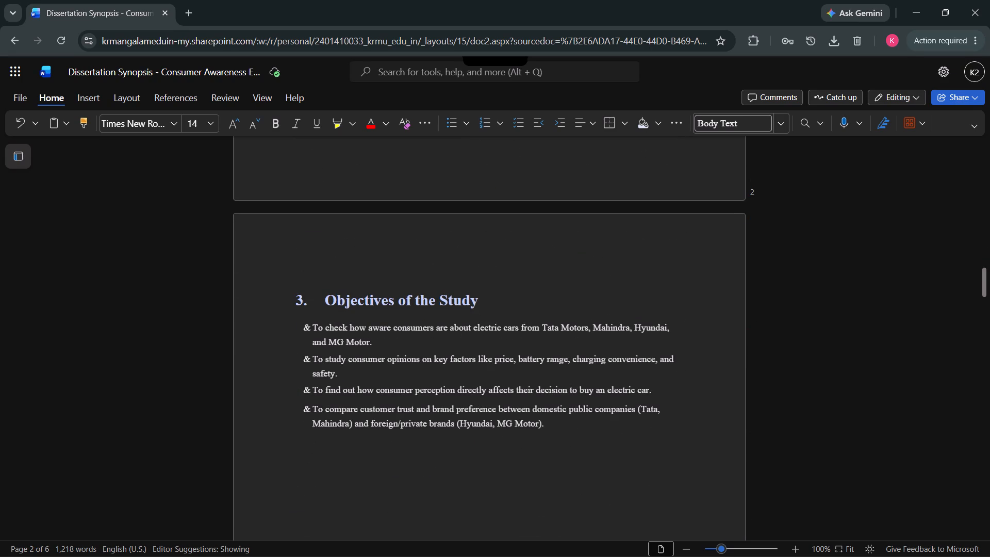
pyautogui.moveTo(545, 424); pyautogui.dragTo(297, 332)
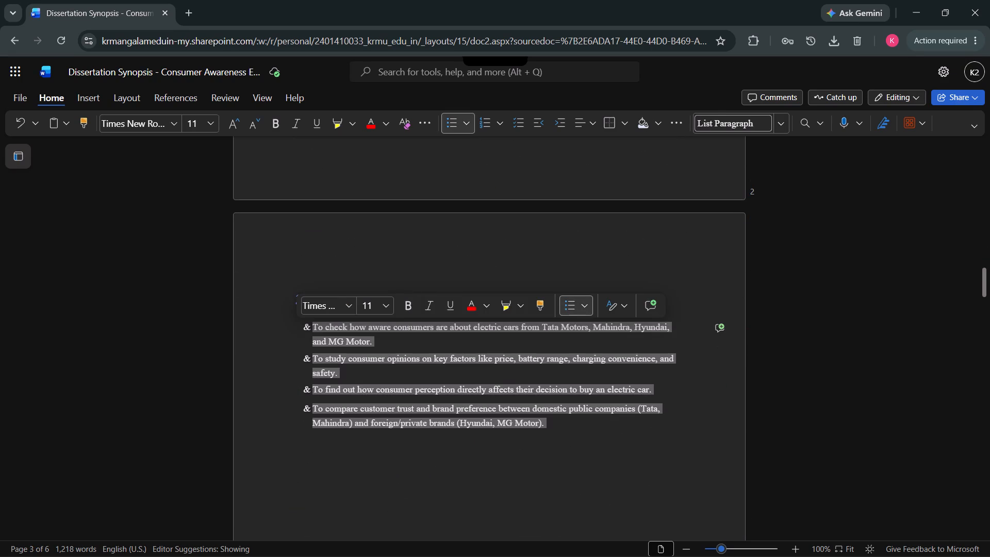
pyautogui.click(211, 124)
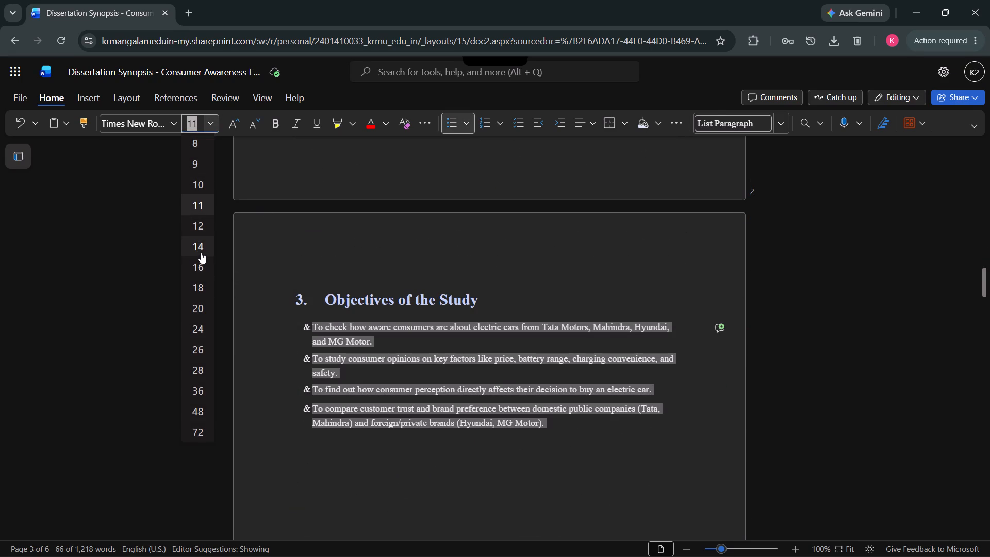
pyautogui.click(200, 252)
# Apply the Normal page margins, 1" on every side, from the "DISSERTATION SYNOPSIS FORMAT" heading's page.
pyautogui.scroll(-5, 741, 475)
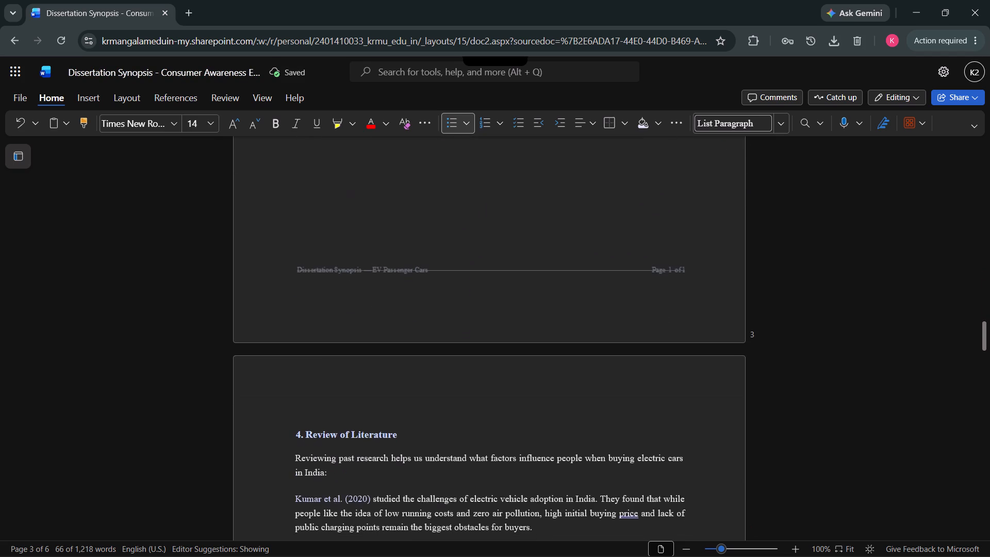
pyautogui.scroll(-6, 741, 475)
pyautogui.scroll(3, 741, 475)
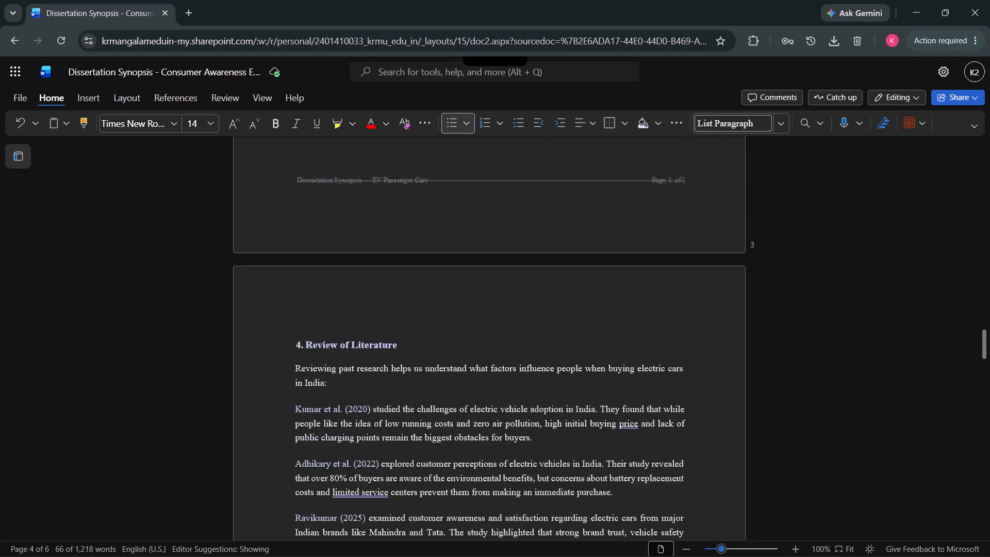
pyautogui.scroll(13, 741, 475)
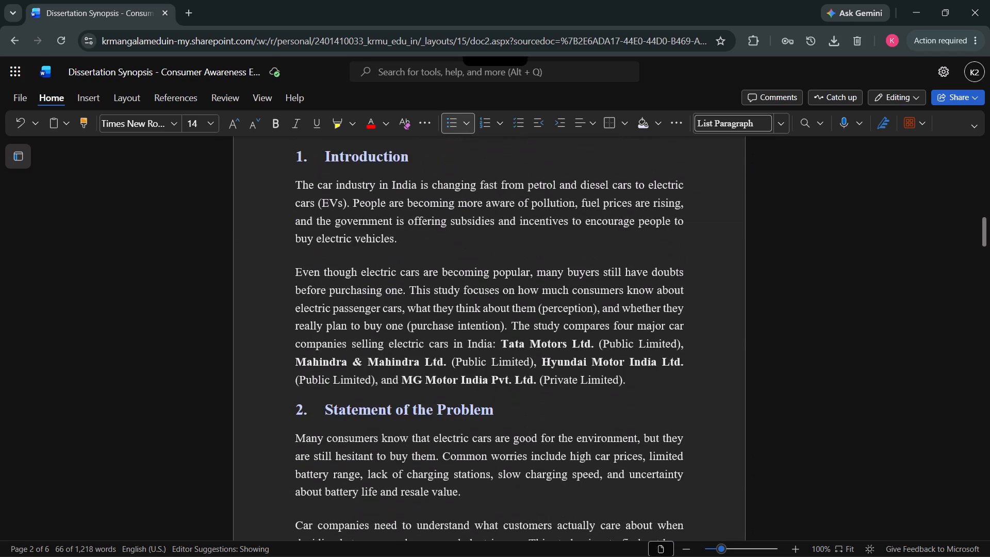
pyautogui.scroll(2, 741, 475)
pyautogui.click(843, 201)
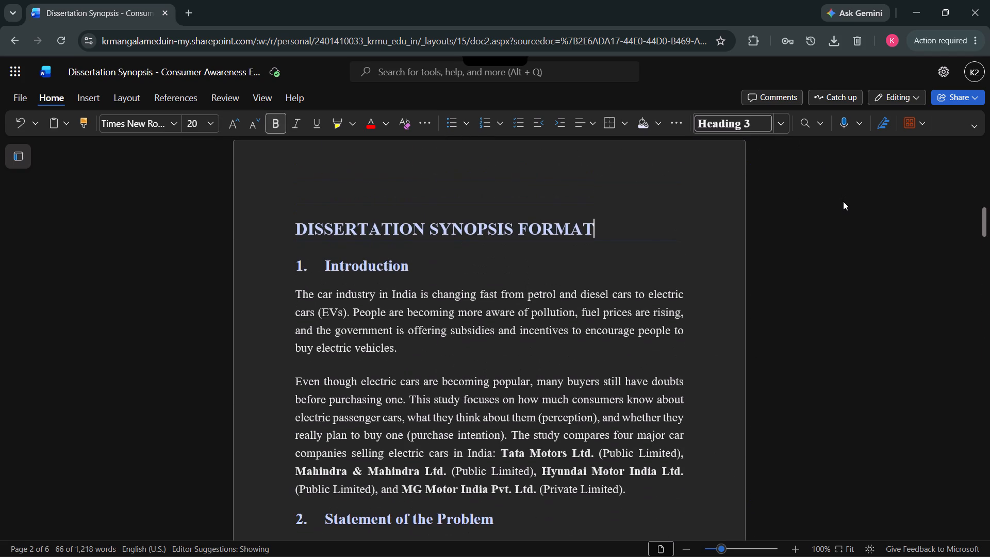
pyautogui.click(142, 99)
pyautogui.click(62, 121)
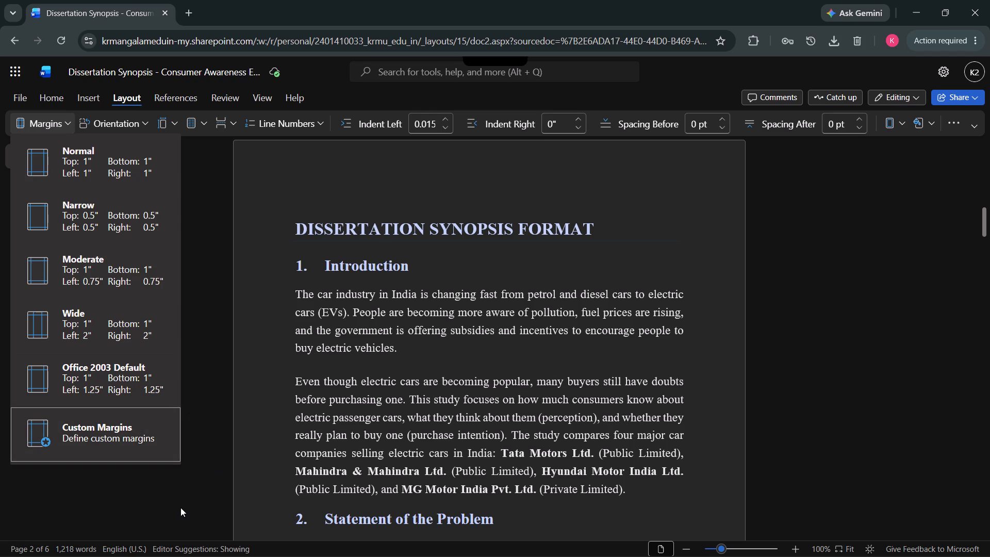
pyautogui.click(106, 162)
# Insert a blank line above the "Objectives of the Study" heading to push it onto the following page.
pyautogui.scroll(8, 589, 390)
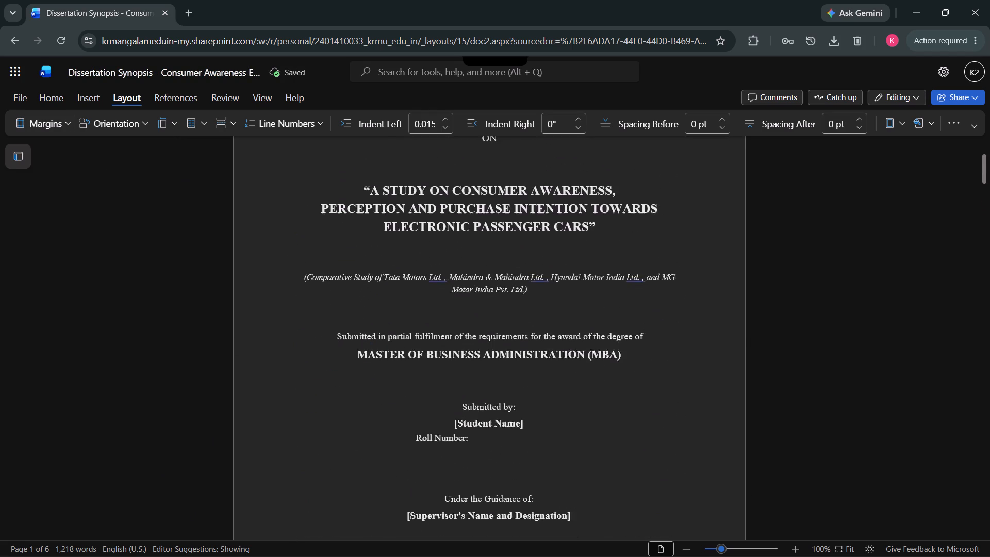
pyautogui.scroll(-1, 589, 390)
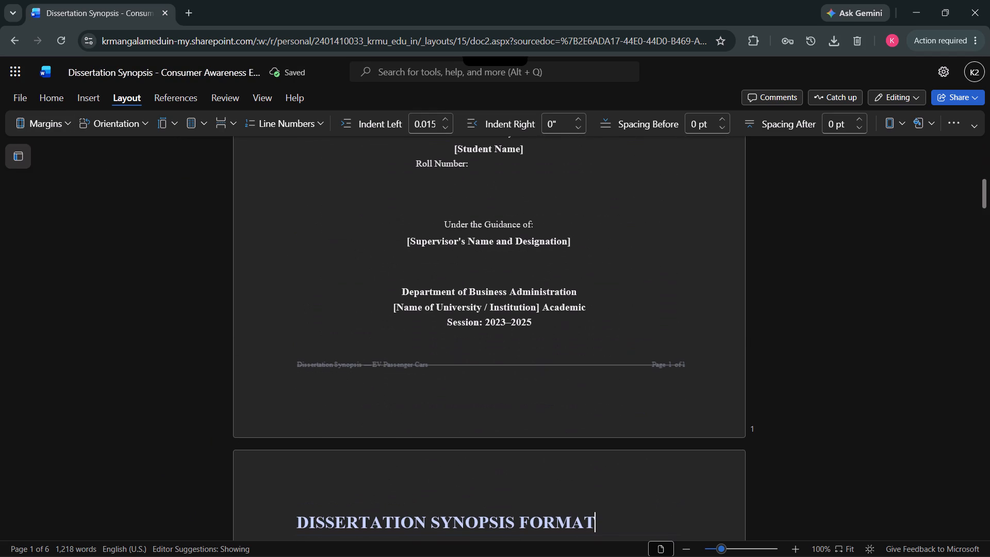
pyautogui.scroll(-6, 589, 390)
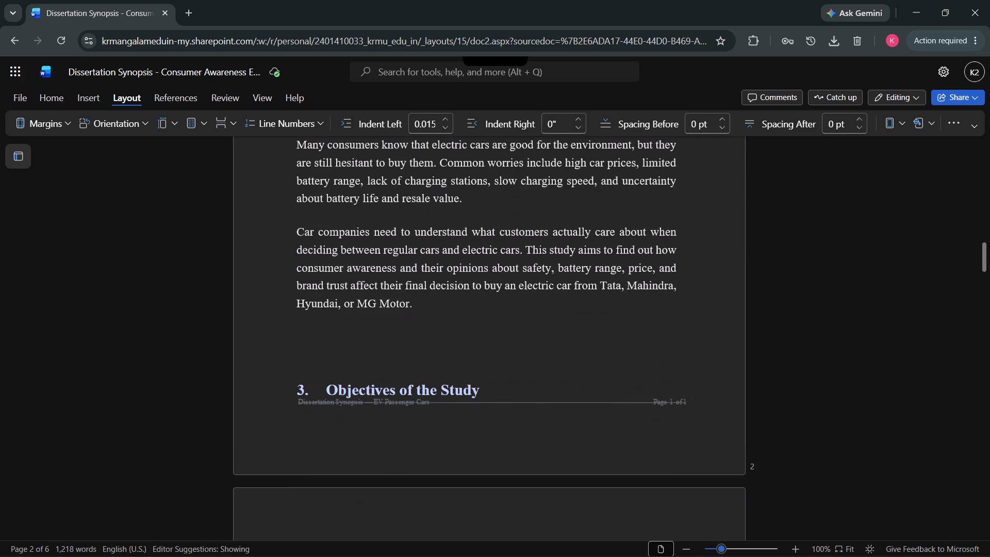
pyautogui.scroll(-1, 589, 390)
pyautogui.click(348, 356)
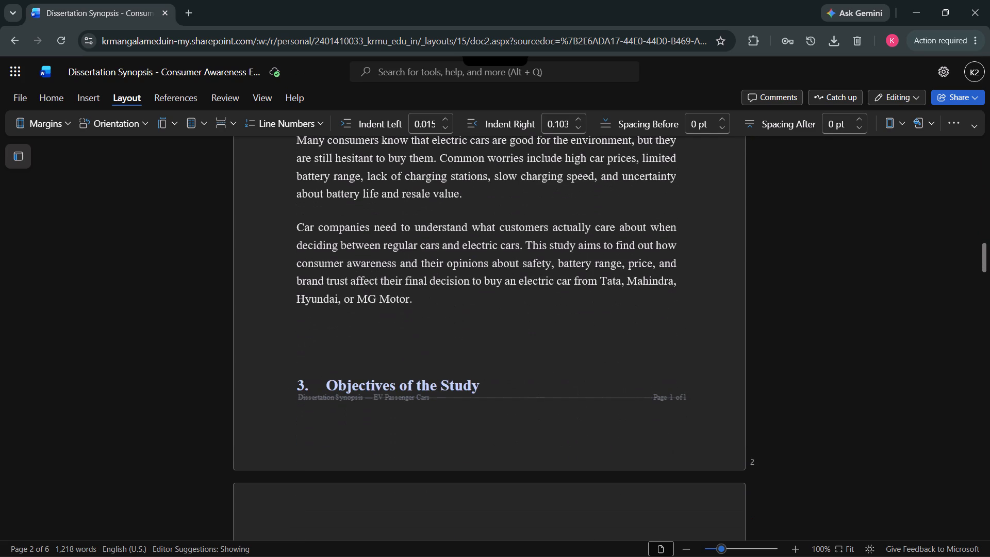
pyautogui.press('Return')
# Set the "Review of Literature" heading to font size 18, matching the "Objectives of the Study" heading.
pyautogui.scroll(-4, 348, 356)
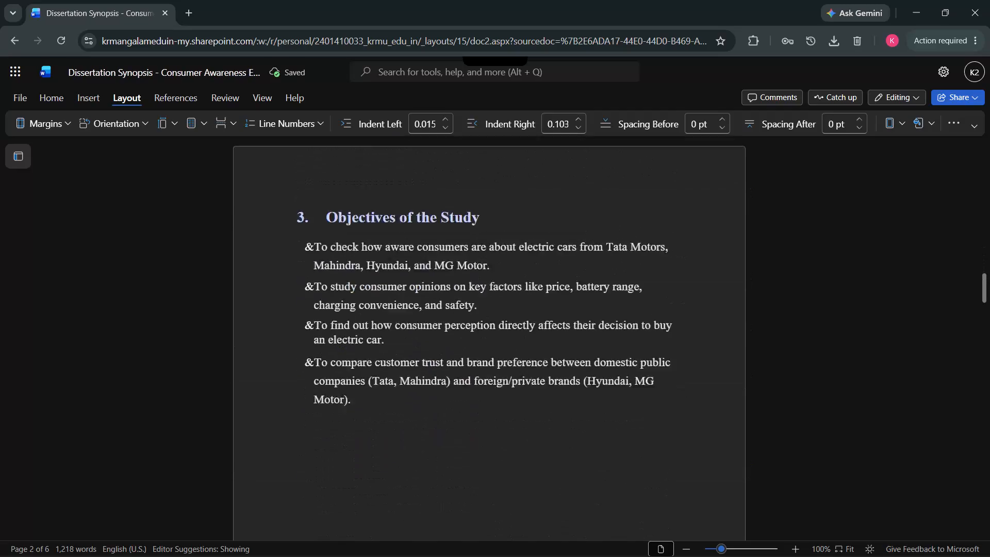
pyautogui.scroll(-10, 348, 356)
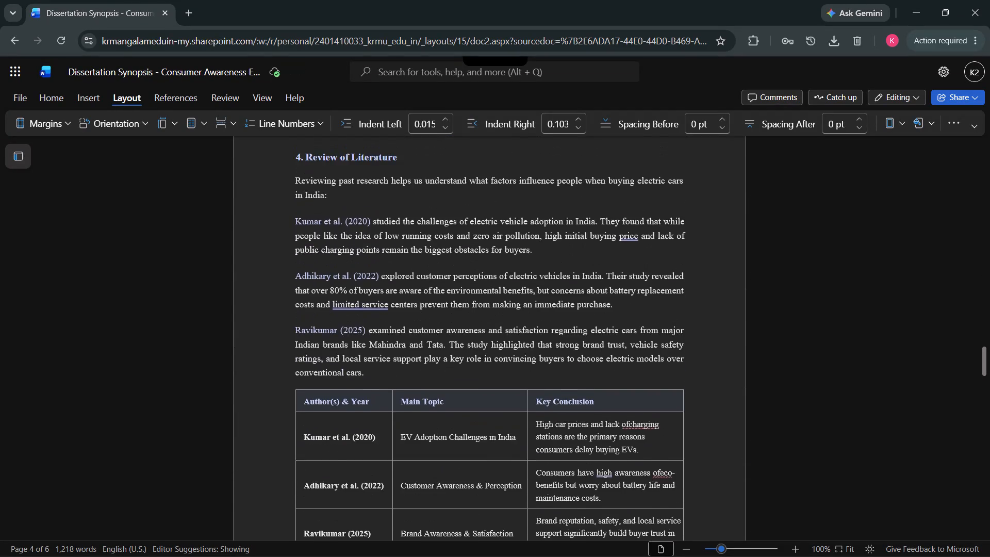
pyautogui.scroll(-2, 348, 356)
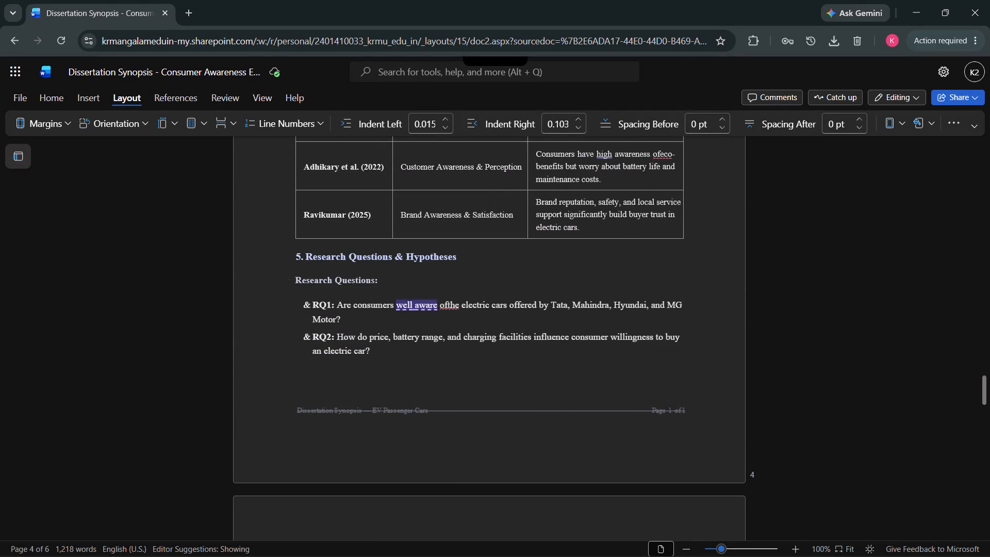
pyautogui.scroll(5, 488, 283)
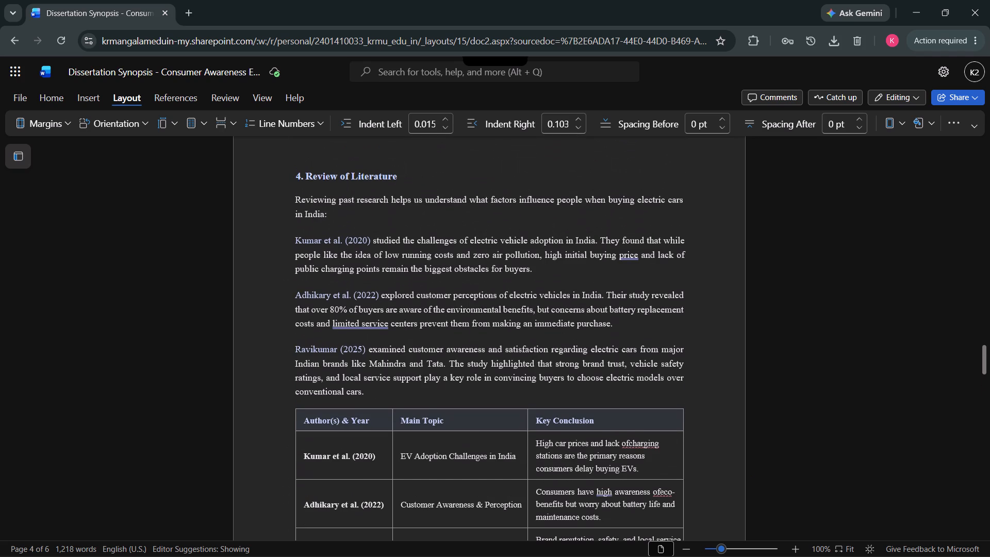
pyautogui.moveTo(398, 178); pyautogui.dragTo(299, 167)
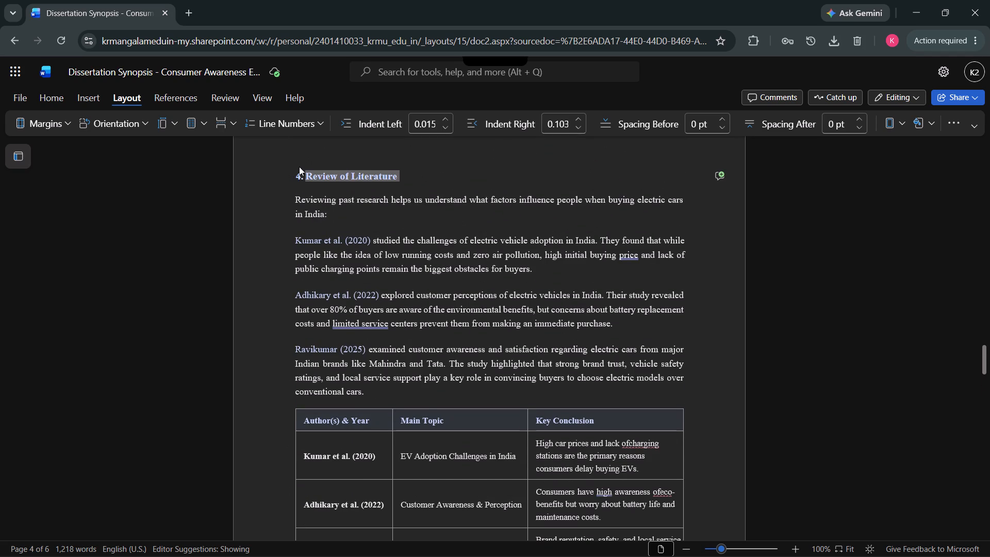
pyautogui.moveTo(299, 167); pyautogui.dragTo(293, 172)
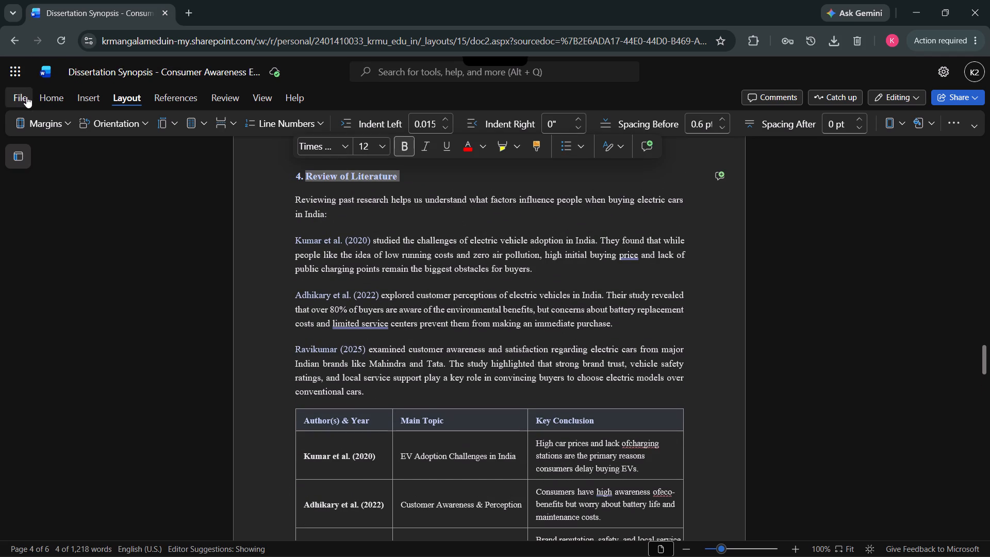
pyautogui.click(26, 96)
pyautogui.click(44, 96)
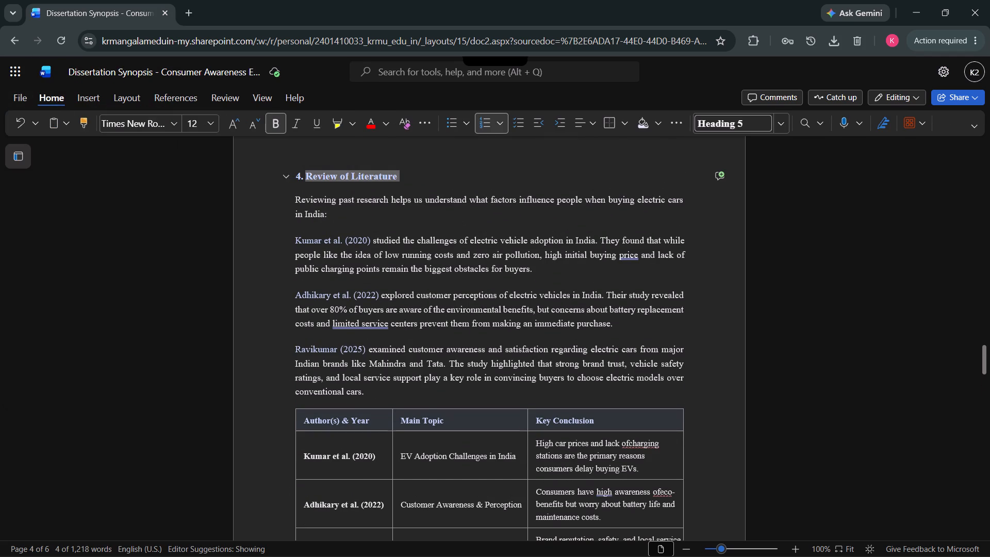
pyautogui.scroll(11, 390, 208)
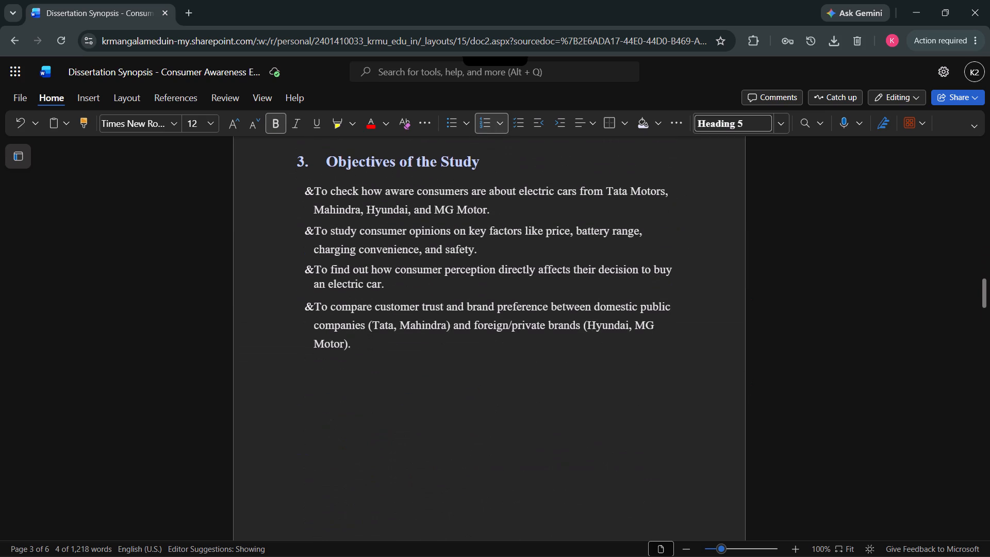
pyautogui.click(410, 165)
pyautogui.scroll(-2, 424, 350)
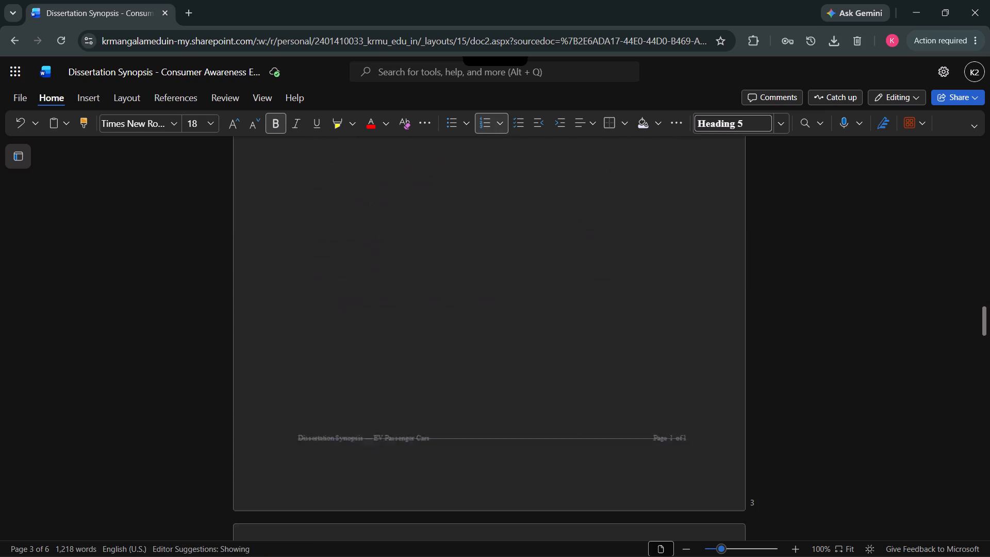
pyautogui.scroll(-5, 424, 350)
pyautogui.moveTo(397, 342); pyautogui.dragTo(335, 340)
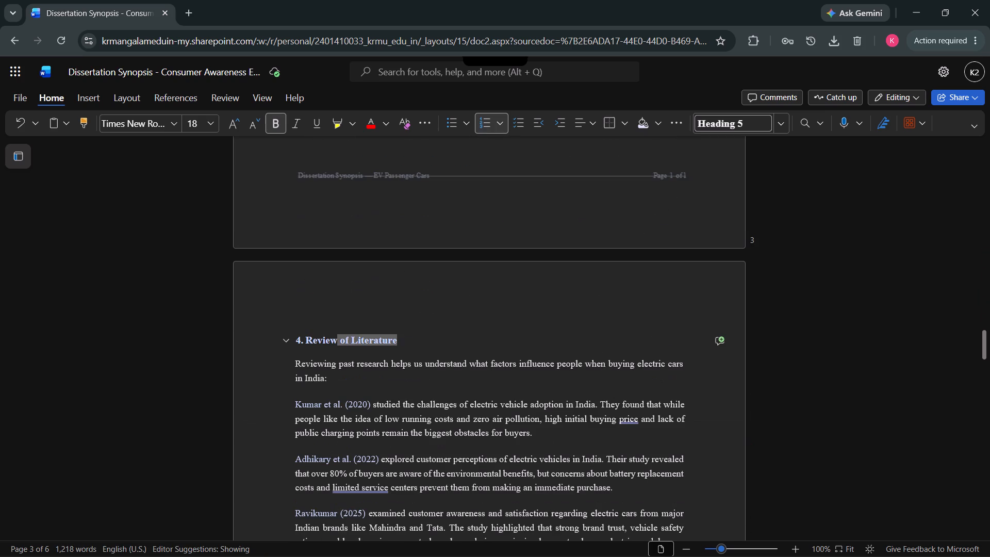
pyautogui.moveTo(335, 340); pyautogui.dragTo(304, 343)
pyautogui.click(214, 123)
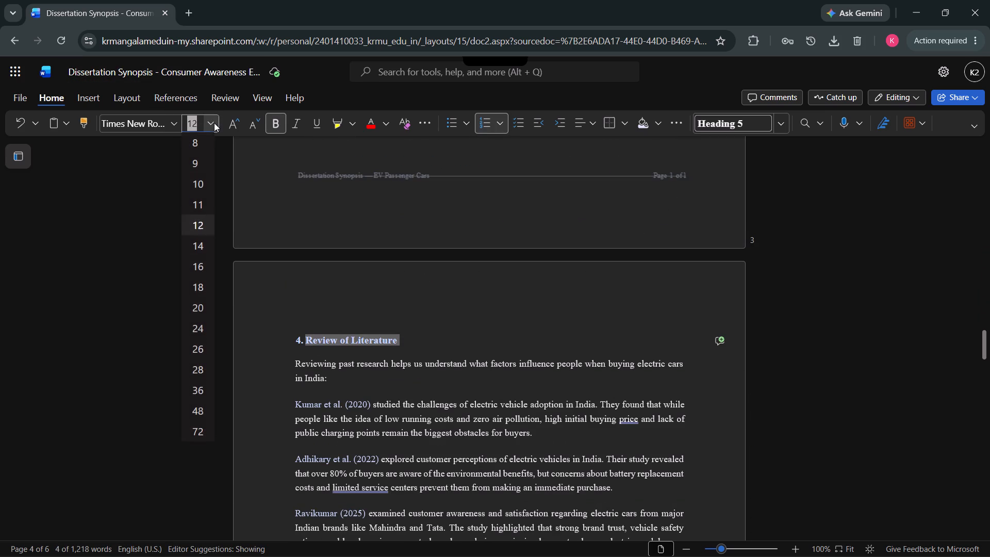
pyautogui.click(196, 290)
# Set the introductory text and the three study paragraphs under "Review of Literature" to font size 14.
pyautogui.scroll(-2, 586, 425)
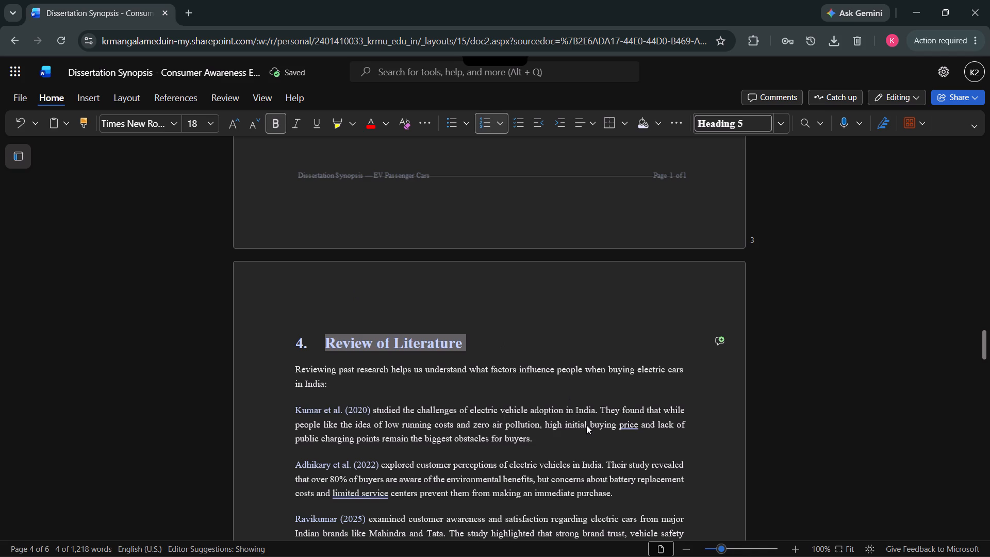
pyautogui.scroll(-3, 586, 425)
pyautogui.click(554, 418)
pyautogui.click(383, 374)
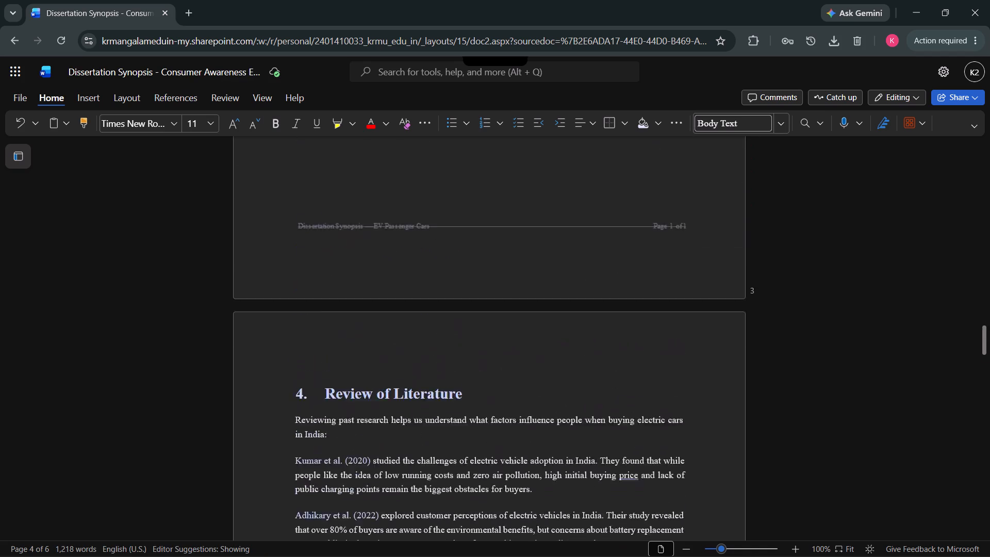
pyautogui.scroll(6, 383, 374)
pyautogui.click(383, 374)
pyautogui.scroll(-1, 383, 374)
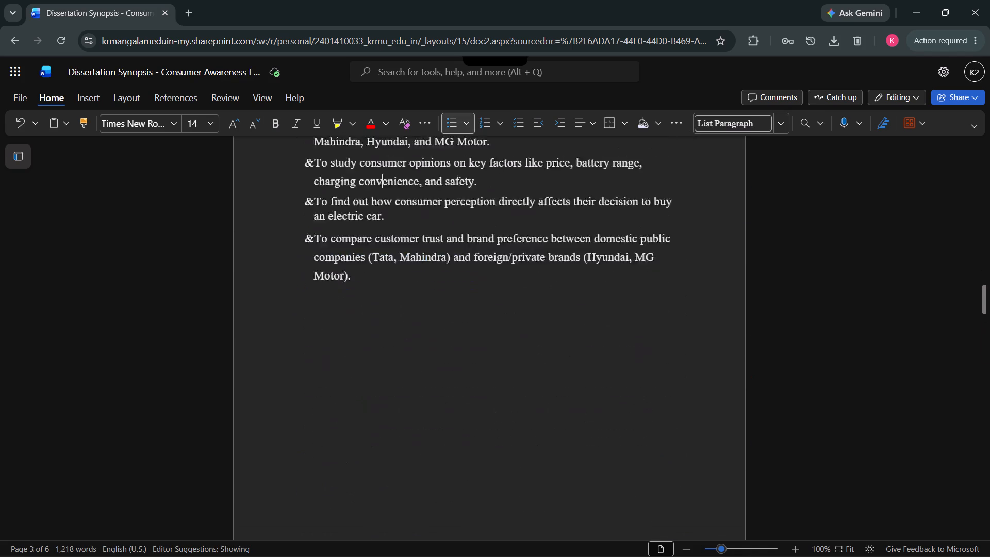
pyautogui.scroll(-6, 383, 374)
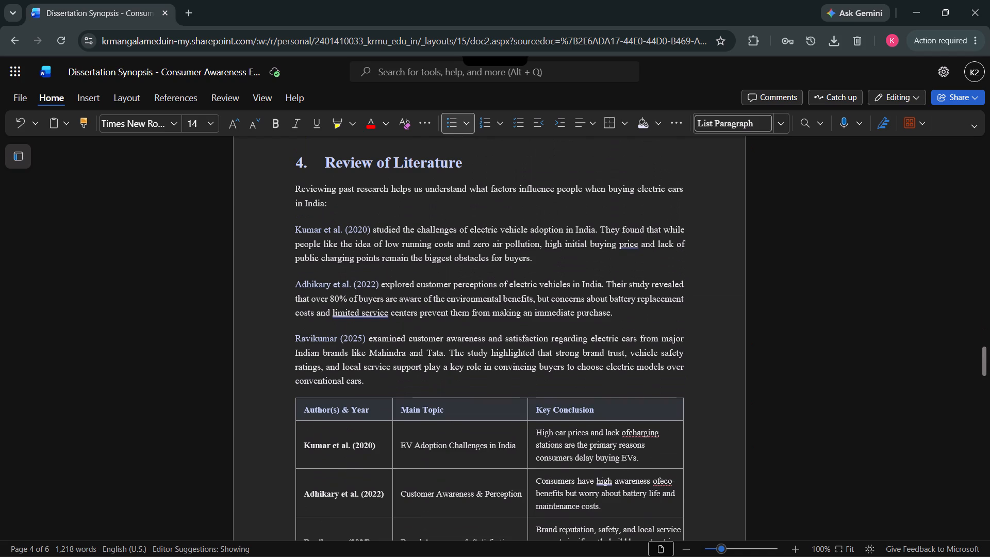
pyautogui.moveTo(369, 382); pyautogui.dragTo(355, 373)
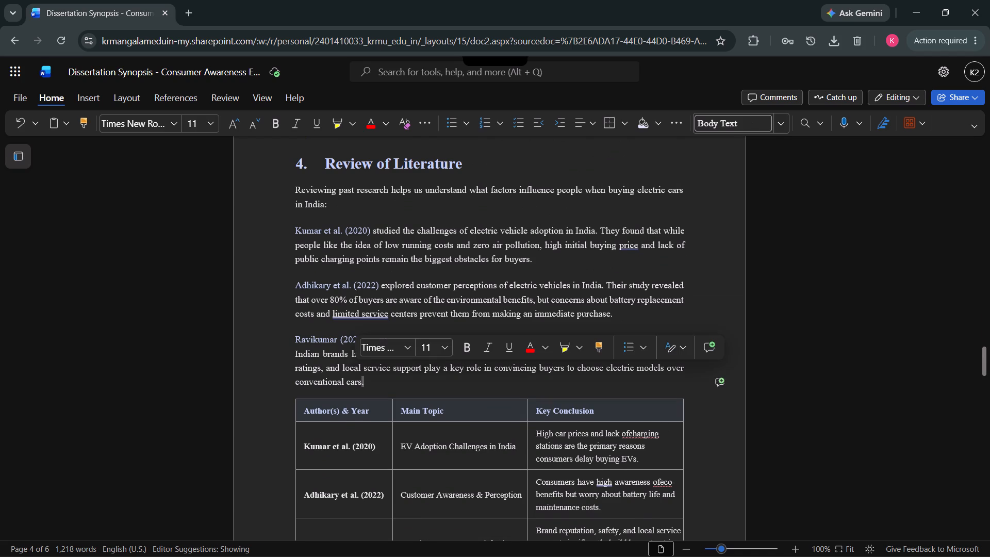
pyautogui.moveTo(293, 190); pyautogui.dragTo(438, 401)
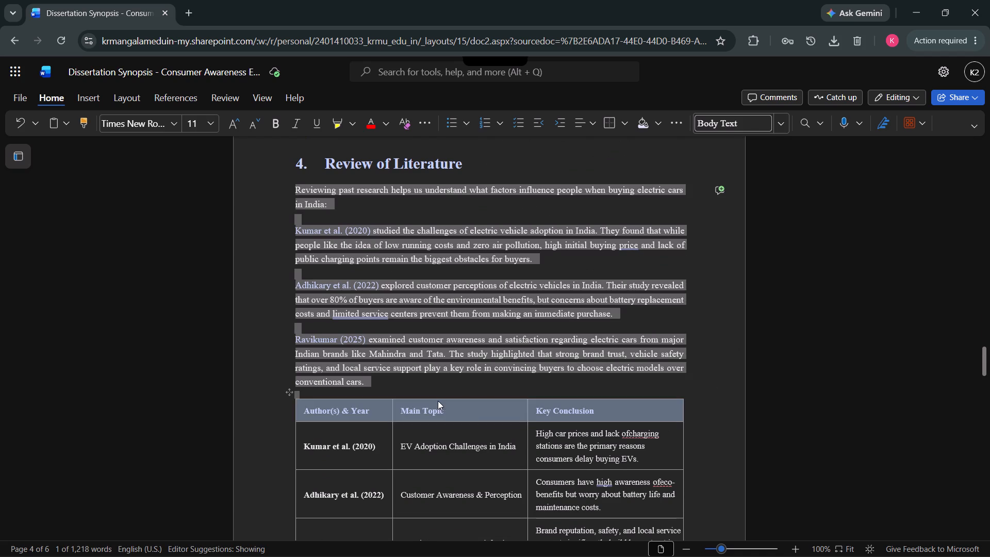
pyautogui.moveTo(438, 401); pyautogui.dragTo(435, 389)
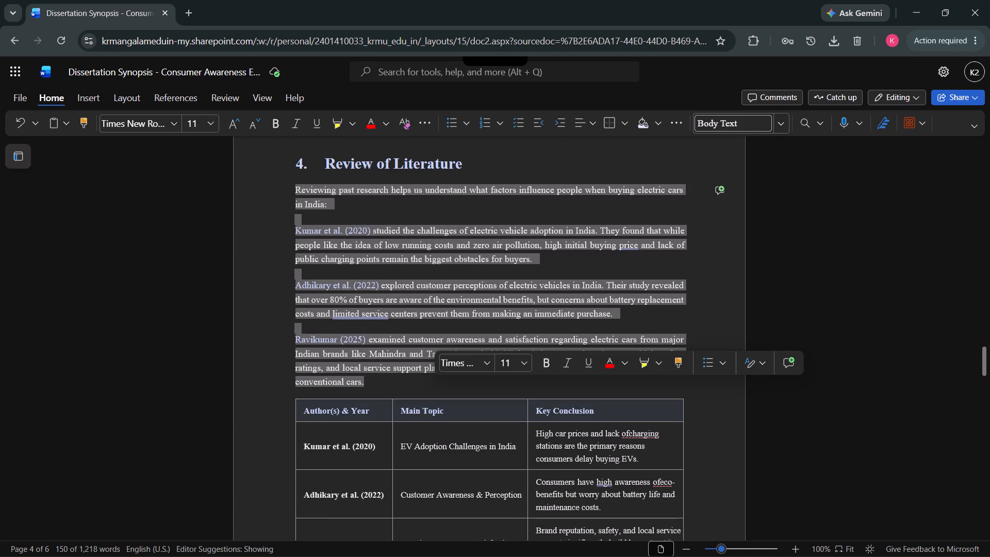
pyautogui.click(214, 126)
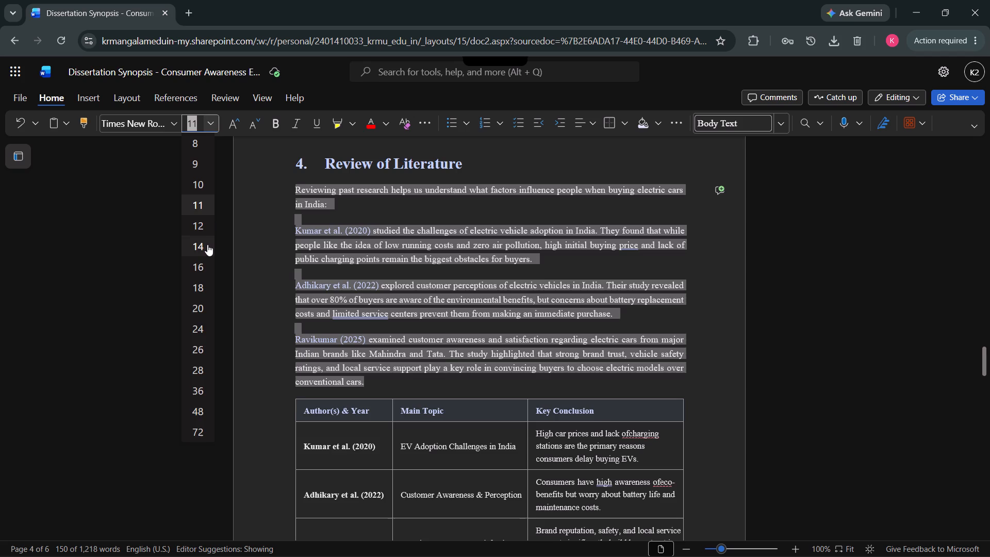
pyautogui.click(205, 245)
pyautogui.click(811, 325)
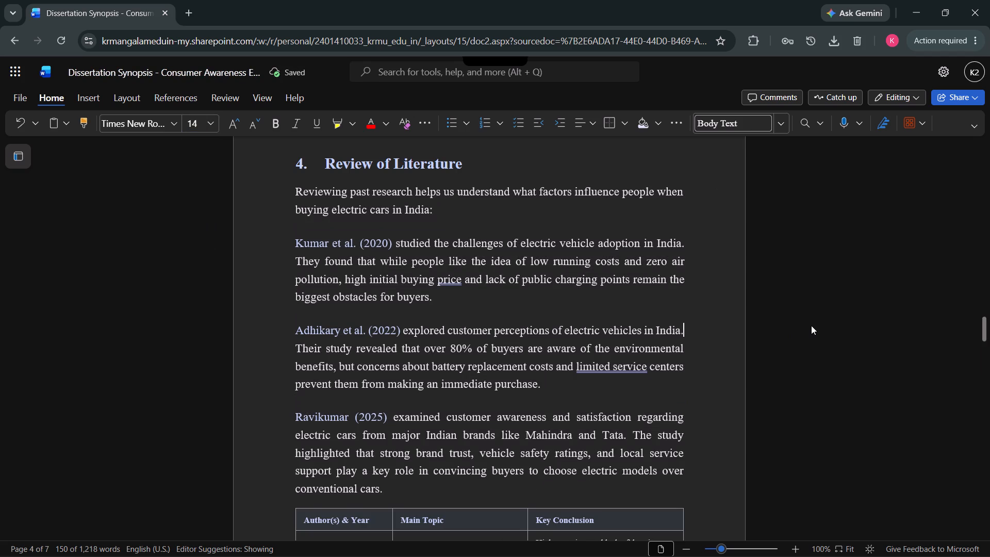
# Set all the text in the "Author(s) & Year" literature table to font size 12.
pyautogui.scroll(-5, 811, 325)
pyautogui.scroll(1, 811, 325)
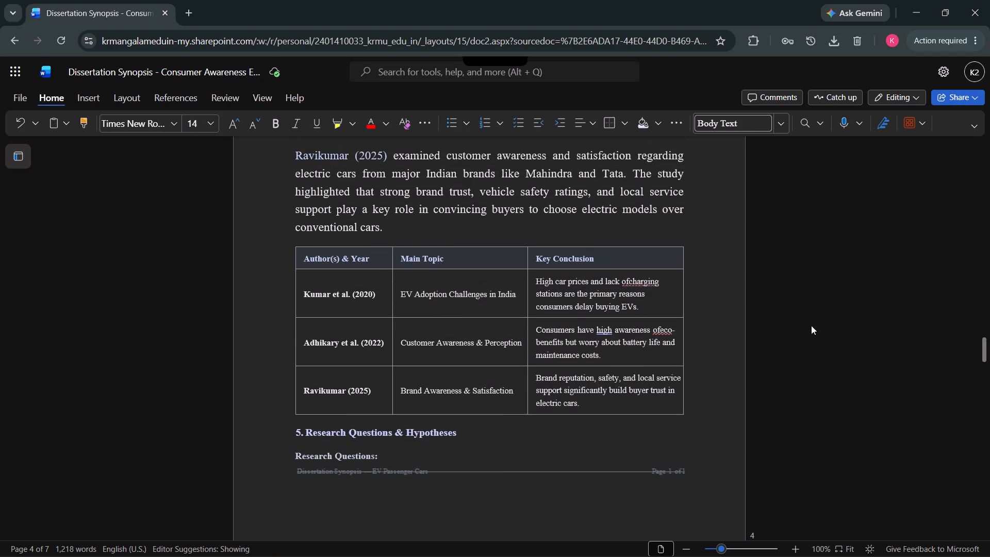
pyautogui.scroll(1, 811, 325)
pyautogui.moveTo(691, 406); pyautogui.dragTo(596, 395)
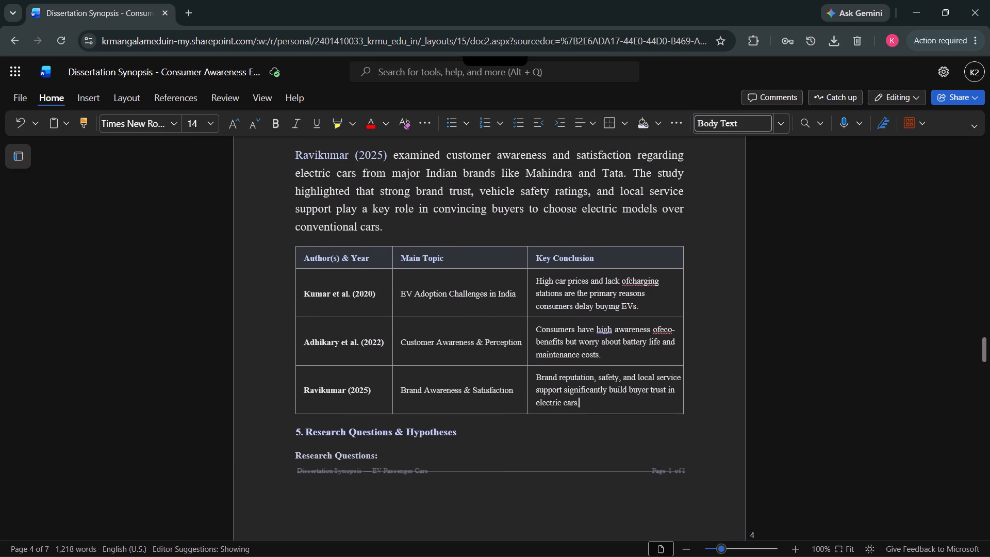
pyautogui.moveTo(596, 395); pyautogui.dragTo(314, 255)
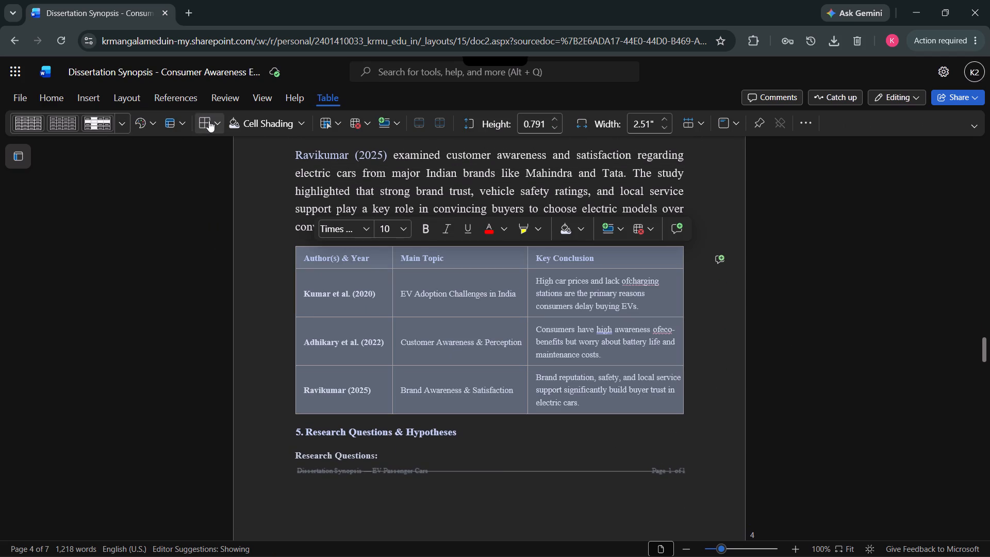
pyautogui.click(62, 93)
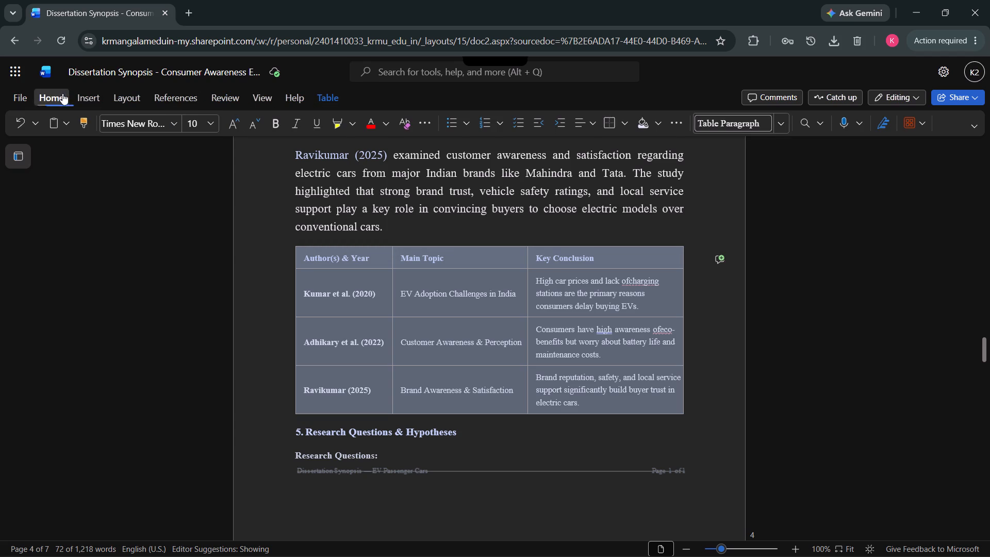
pyautogui.click(212, 119)
pyautogui.click(192, 228)
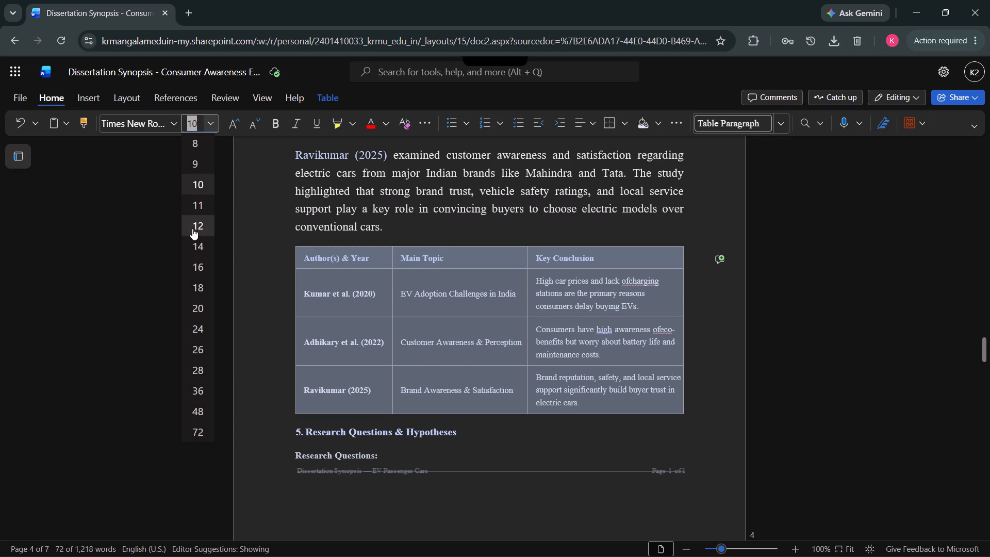
pyautogui.click(925, 350)
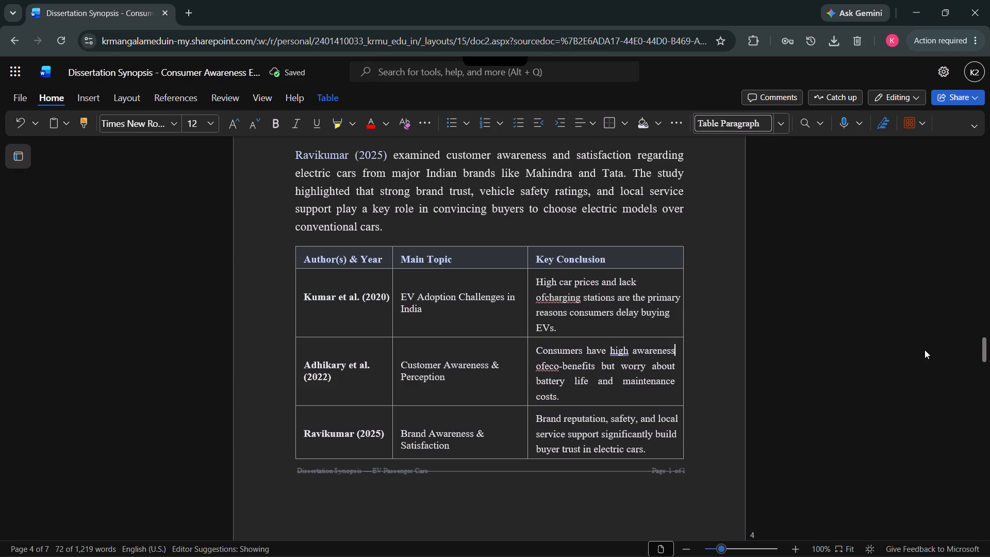
# Examine the page layout from the literature table through the research questions to the "Research Hypotheses" and "Research Methodology" sections.
pyautogui.scroll(2, 925, 350)
pyautogui.scroll(-2, 925, 350)
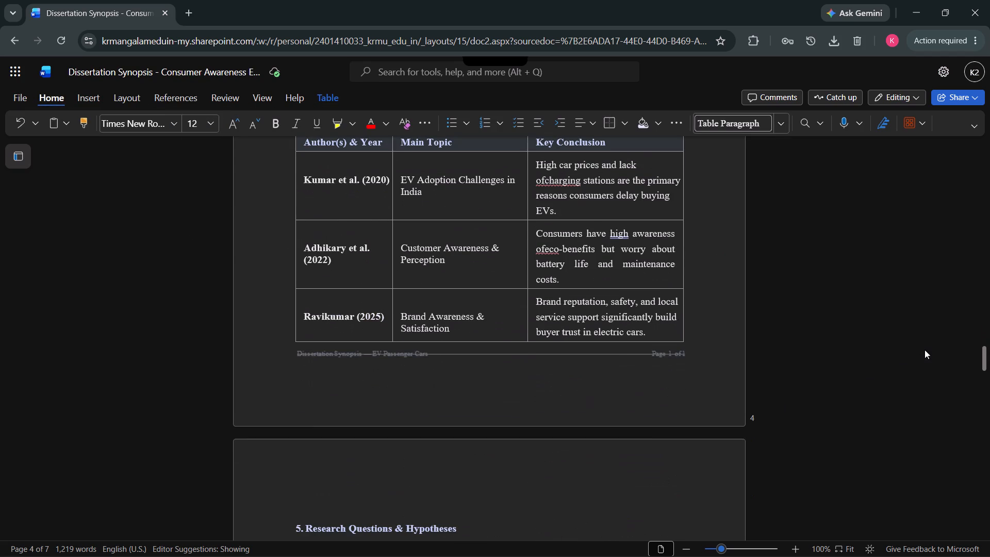
pyautogui.scroll(-5, 925, 350)
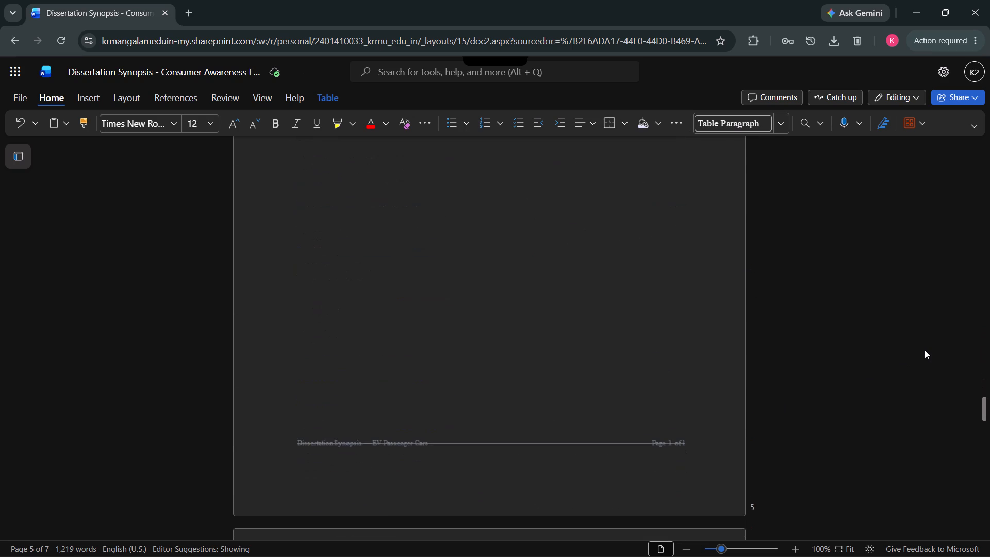
pyautogui.scroll(-4, 925, 350)
pyautogui.scroll(1, 925, 350)
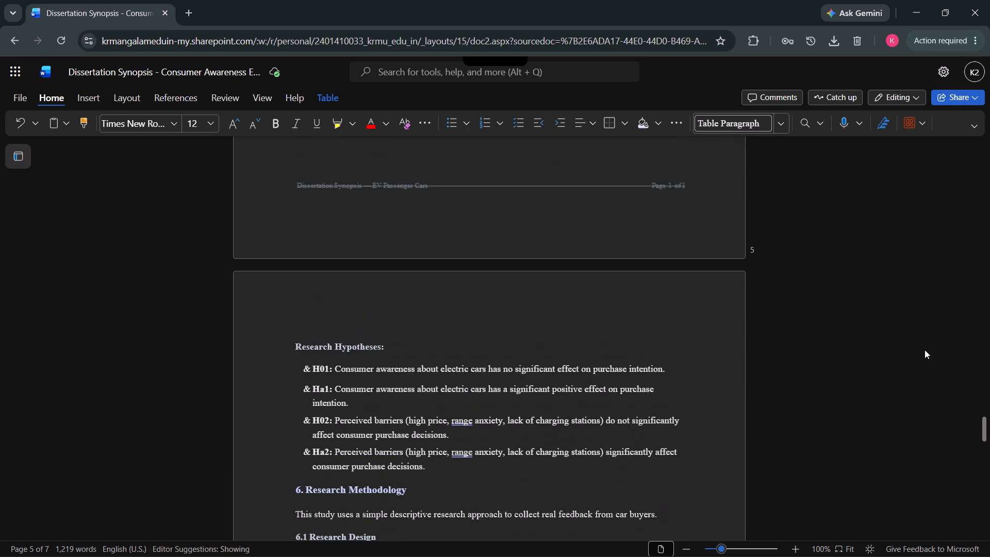
pyautogui.scroll(4, 925, 350)
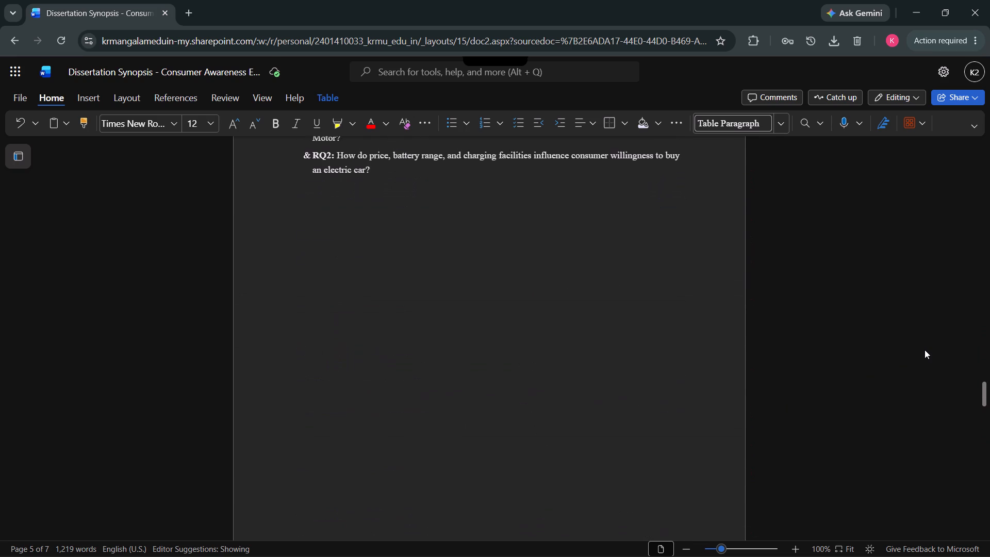
pyautogui.scroll(4, 925, 350)
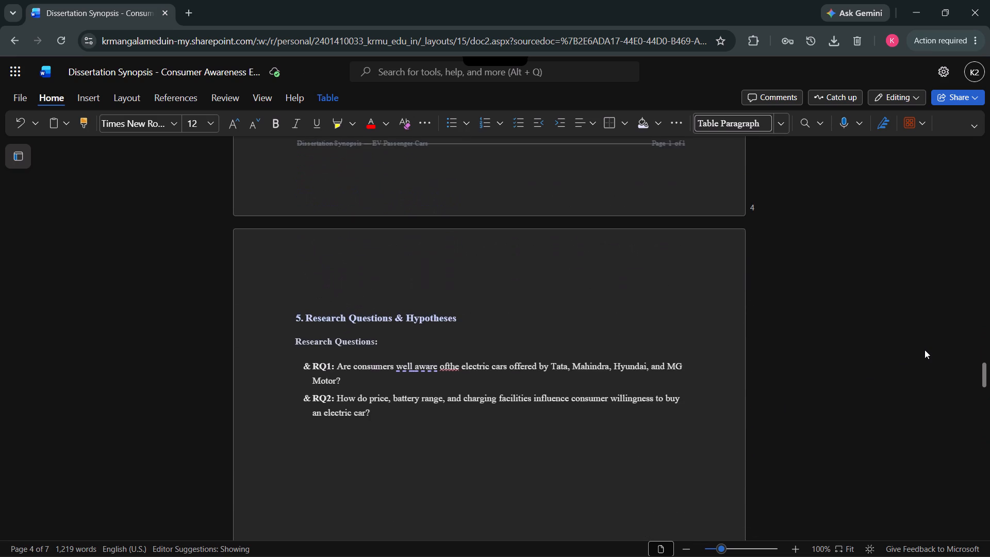
pyautogui.scroll(1, 925, 350)
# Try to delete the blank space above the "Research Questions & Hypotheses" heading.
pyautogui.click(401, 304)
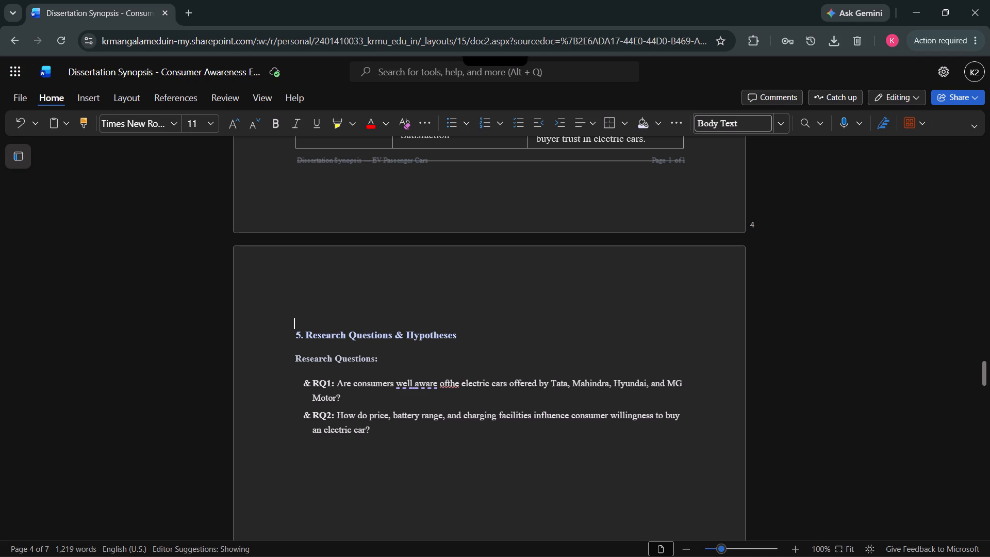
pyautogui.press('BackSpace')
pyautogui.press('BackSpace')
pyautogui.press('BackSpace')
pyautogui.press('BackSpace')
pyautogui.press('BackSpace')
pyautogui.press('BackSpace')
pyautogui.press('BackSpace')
# Set the "Research Questions & Hypotheses" heading to font size 18, matching the "Review of Literature" heading.
pyautogui.moveTo(458, 335); pyautogui.dragTo(285, 330)
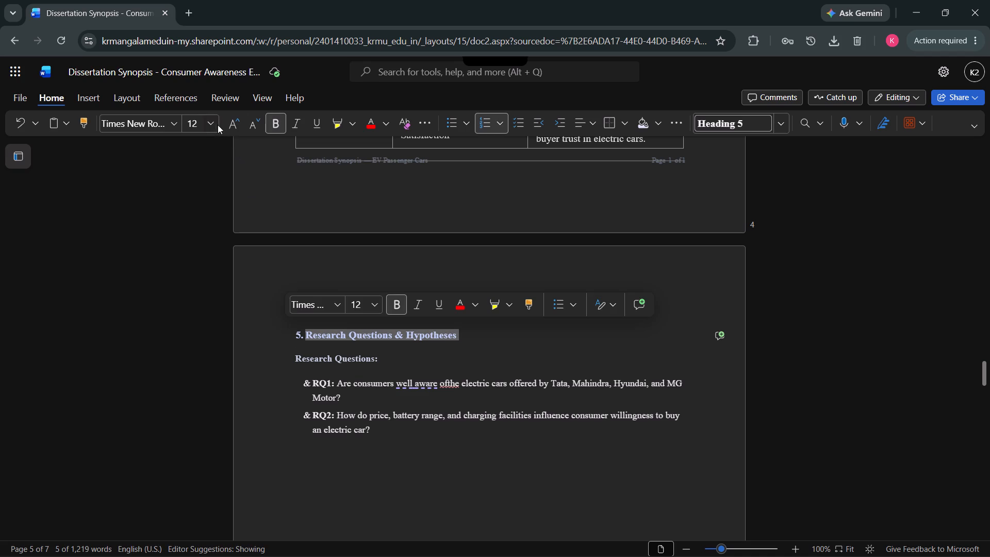
pyautogui.click(212, 125)
pyautogui.click(202, 282)
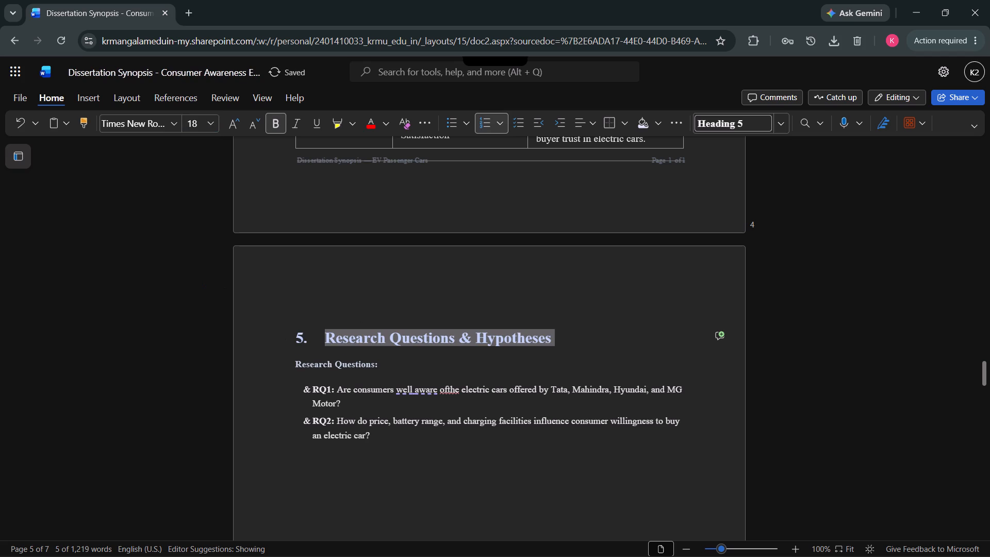
pyautogui.click(596, 356)
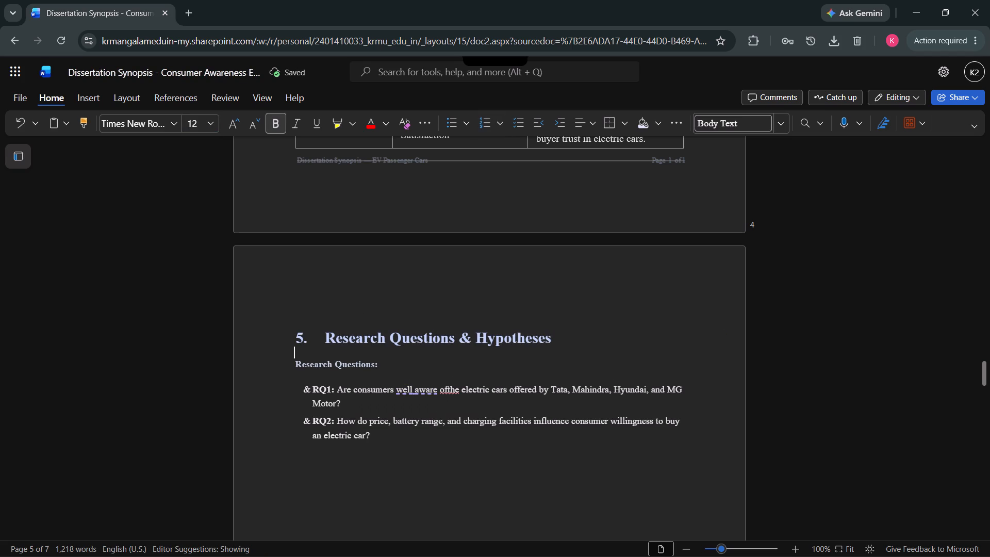
# Try font size 14 on the "Research Questions:" subheading, settling on size 16.
pyautogui.moveTo(384, 367); pyautogui.dragTo(295, 364)
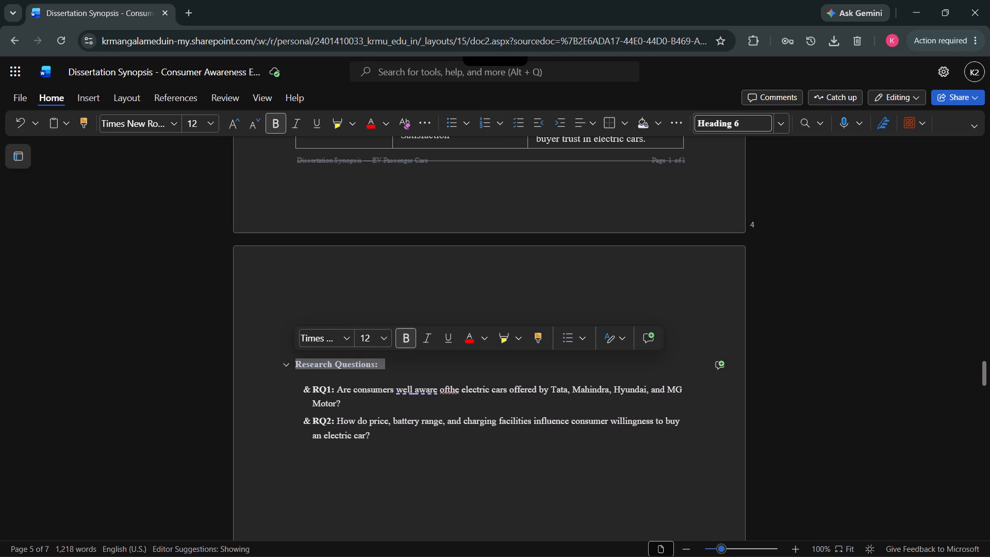
pyautogui.click(214, 128)
pyautogui.click(199, 246)
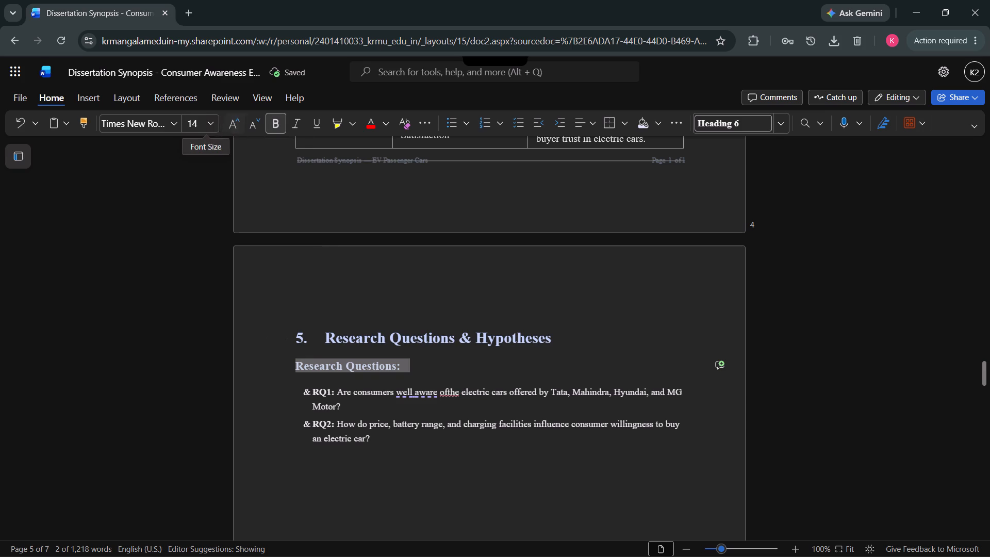
pyautogui.click(212, 126)
pyautogui.click(199, 265)
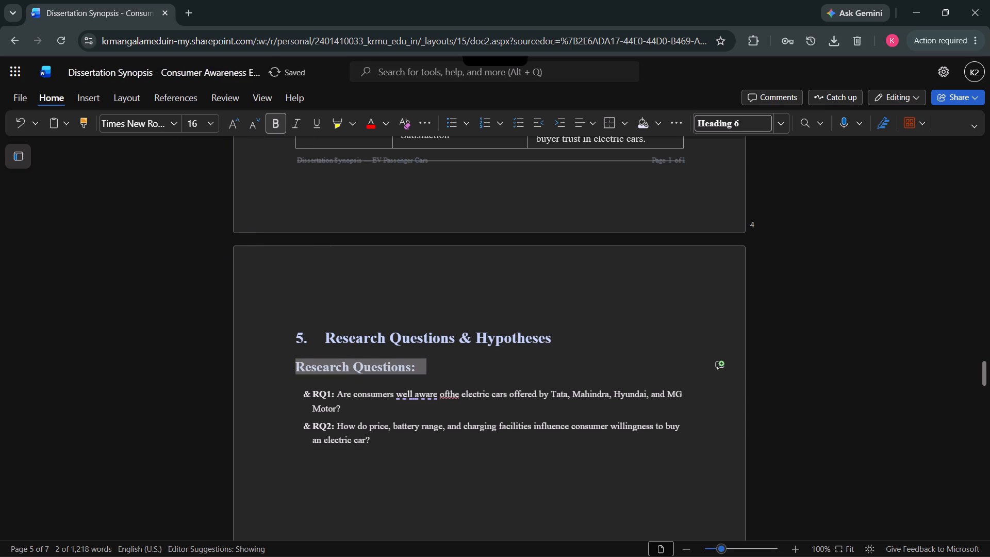
# Set the RQ1 and RQ2 bullet paragraphs under "Research Questions:" to font size 14.
pyautogui.moveTo(382, 441); pyautogui.dragTo(300, 396)
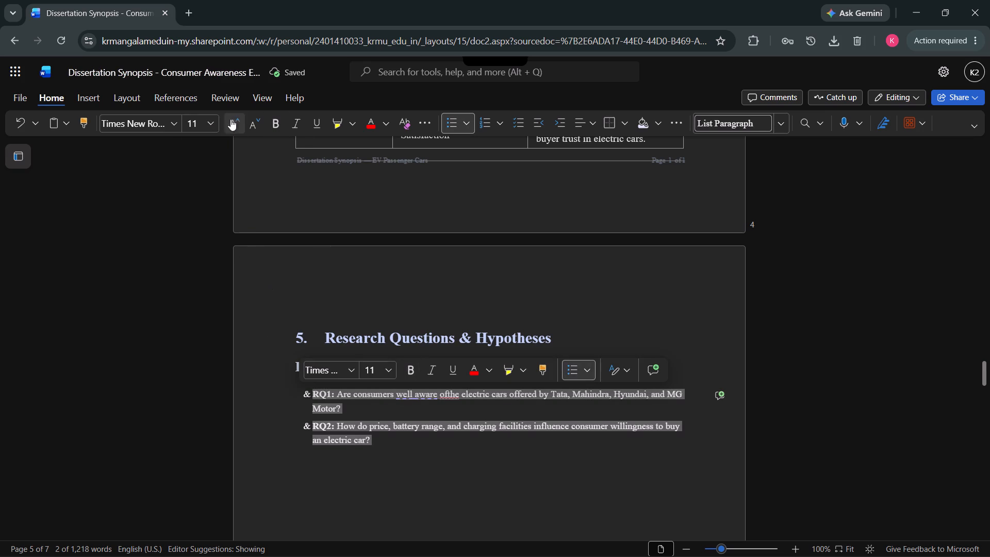
pyautogui.click(217, 124)
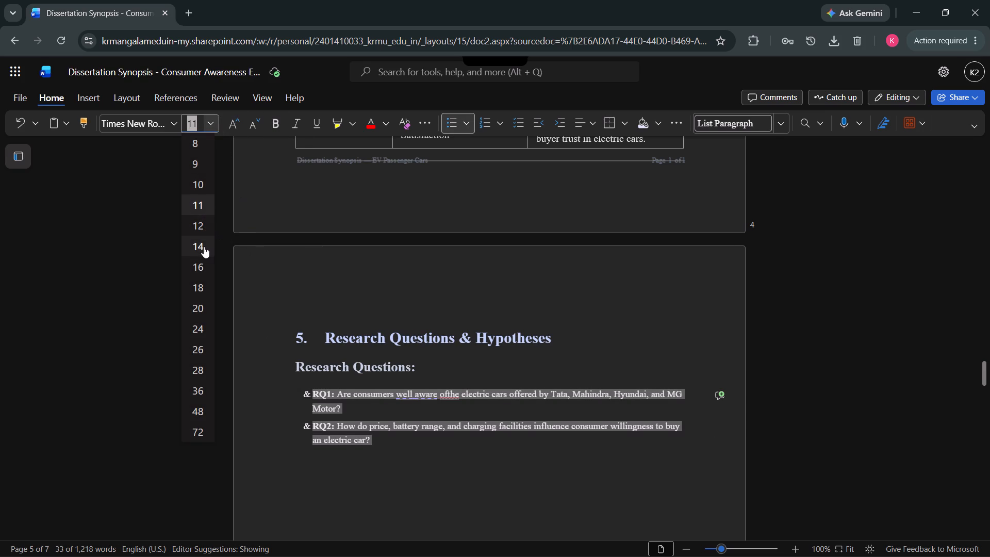
pyautogui.click(204, 247)
pyautogui.click(848, 412)
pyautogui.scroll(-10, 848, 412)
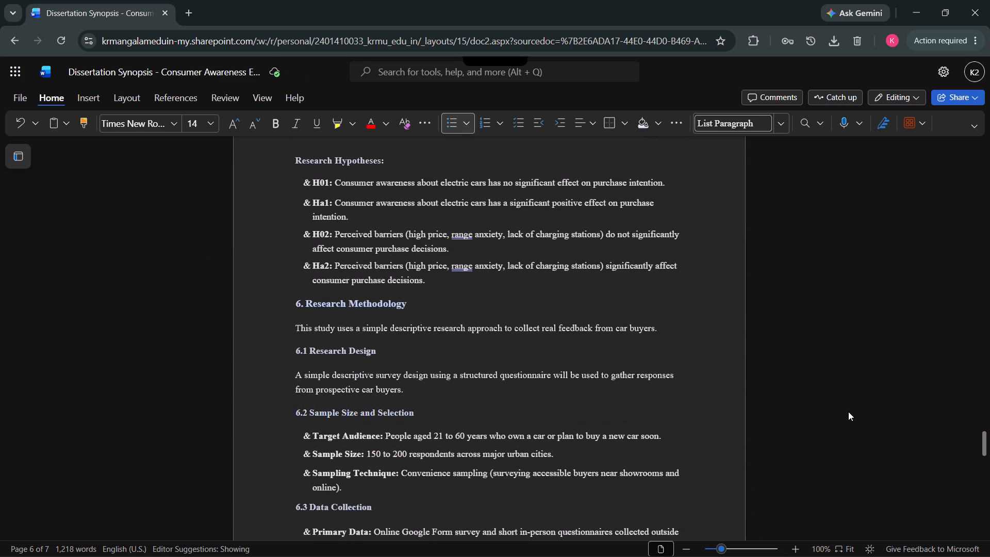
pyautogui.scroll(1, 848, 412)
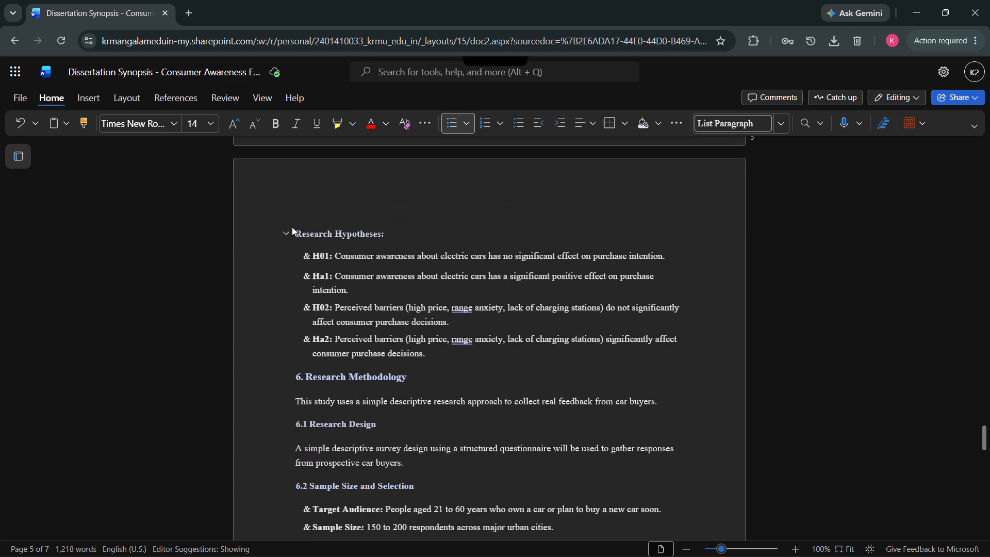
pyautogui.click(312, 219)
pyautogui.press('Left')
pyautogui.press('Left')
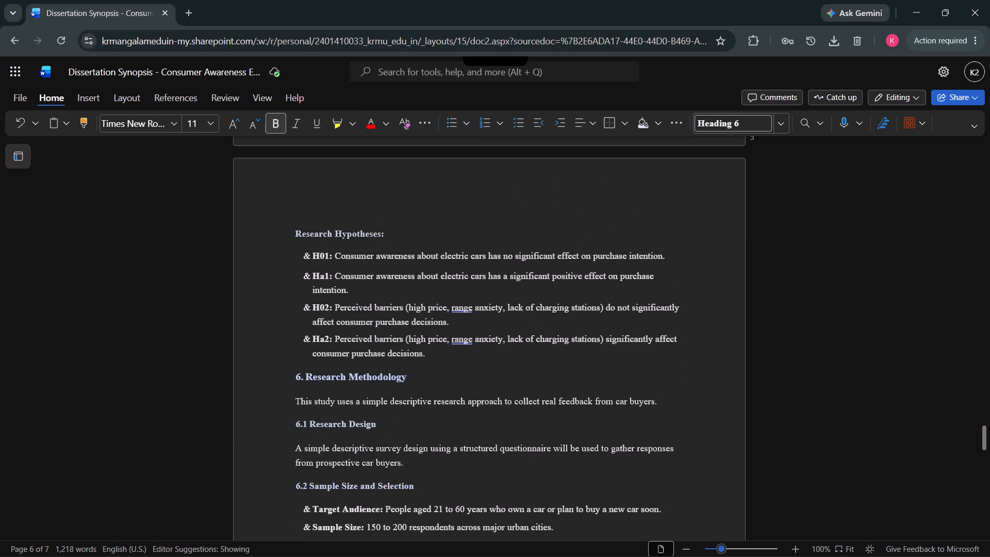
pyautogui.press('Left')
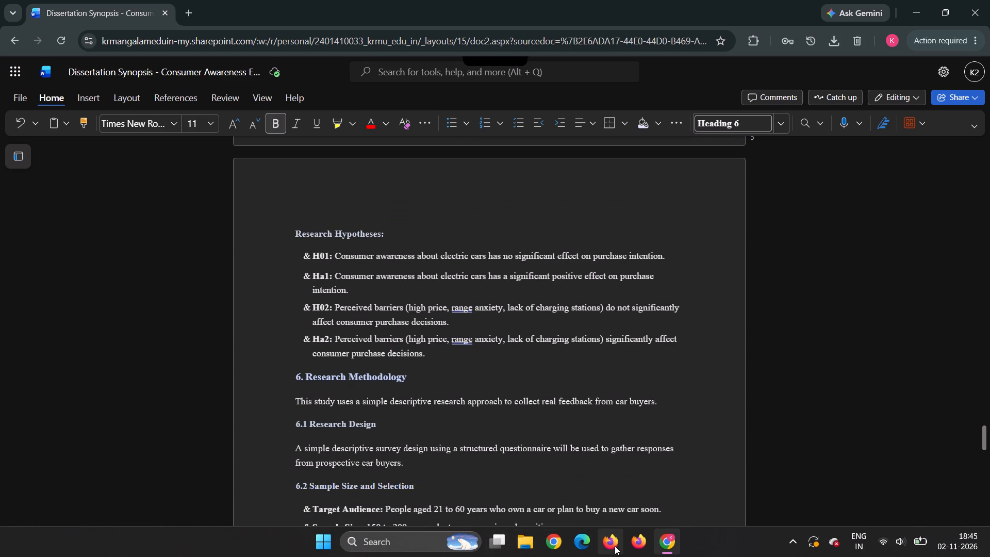
# Switch to Firefox and decline making it the default browser.
pyautogui.click(615, 546)
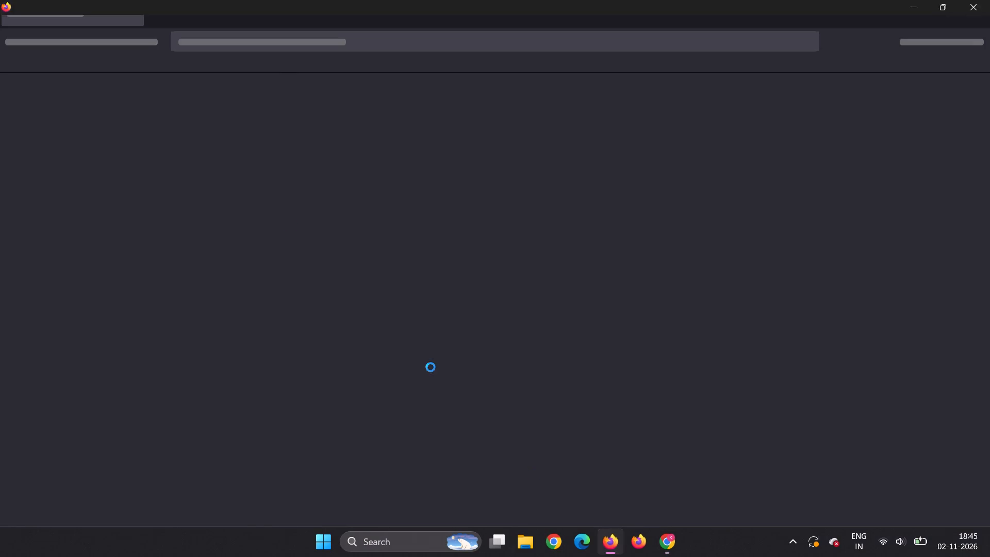
pyautogui.click(242, 38)
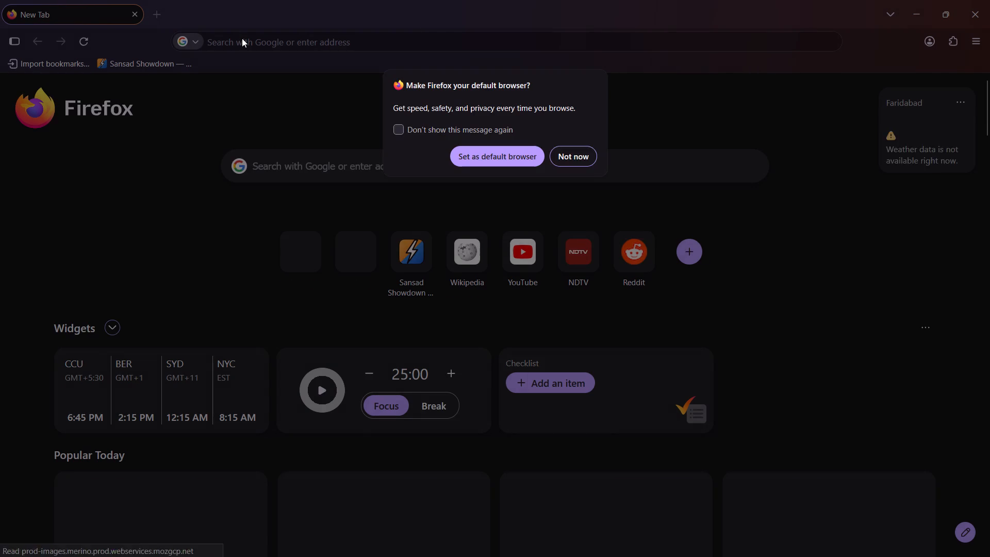
pyautogui.click(575, 156)
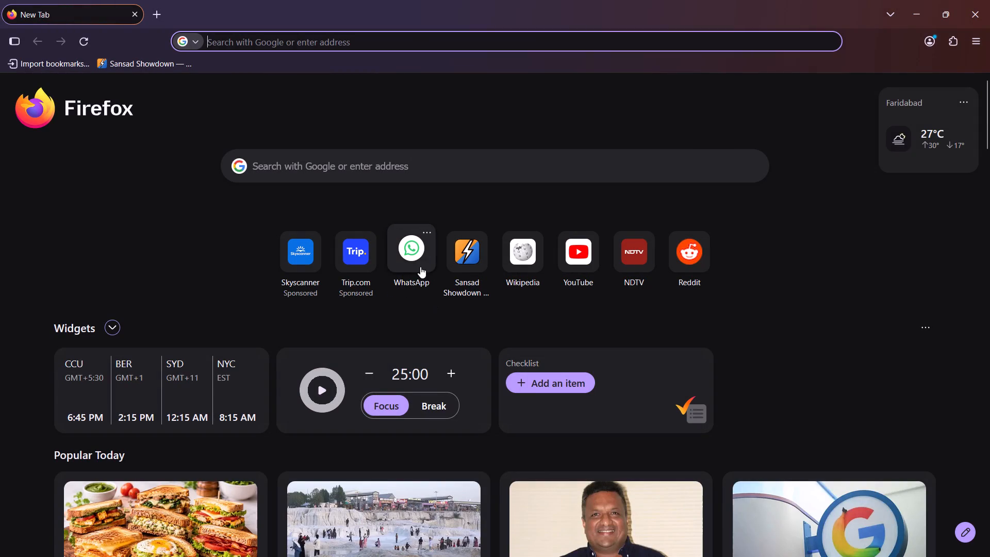
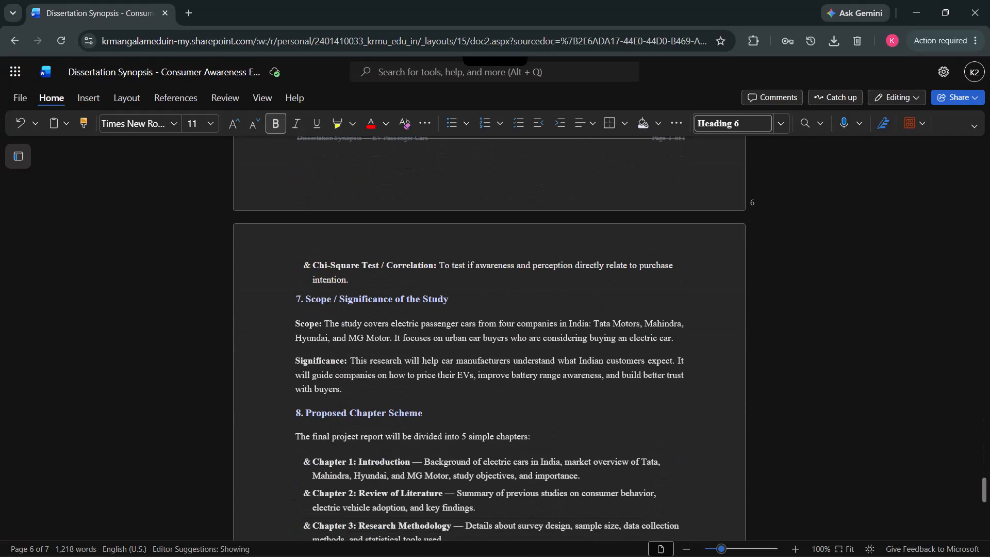
# Examine the layout of the closing sections from "Scope / Significance of the Study" onward and the blank space between RQ2 and "Research Hypotheses:".
pyautogui.scroll(-1, 551, 254)
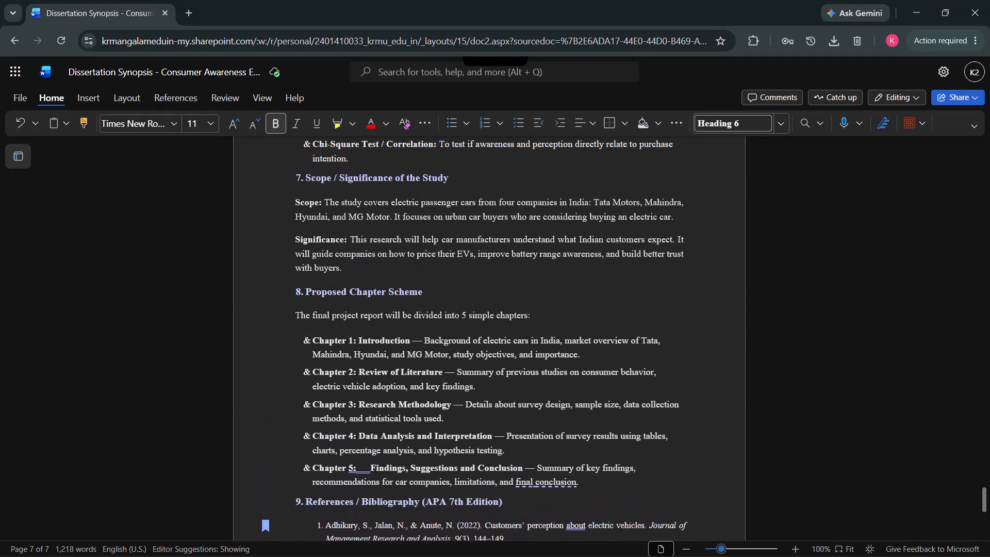
pyautogui.scroll(-1, 551, 254)
pyautogui.scroll(10, 551, 254)
pyautogui.scroll(-1, 551, 254)
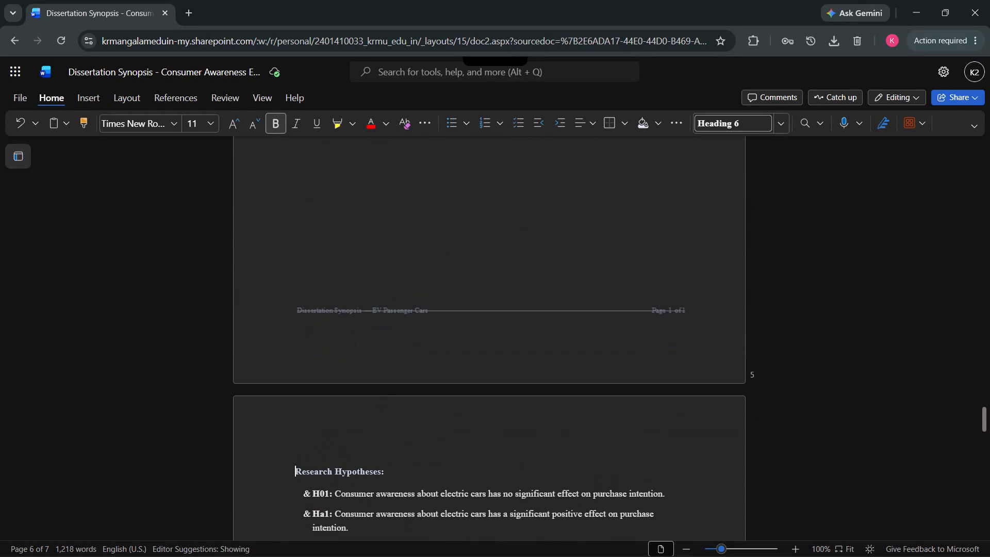
pyautogui.scroll(-1, 551, 254)
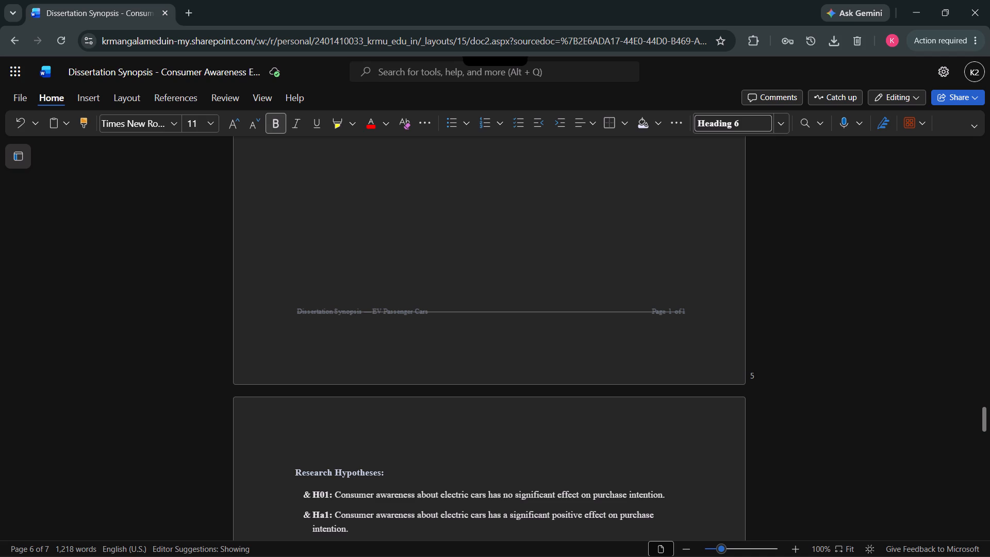
pyautogui.press('Up')
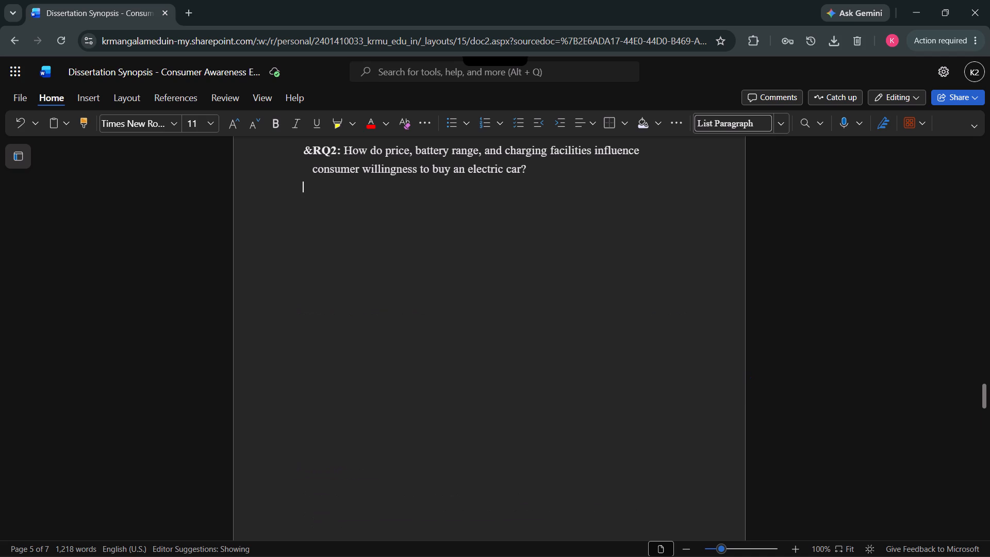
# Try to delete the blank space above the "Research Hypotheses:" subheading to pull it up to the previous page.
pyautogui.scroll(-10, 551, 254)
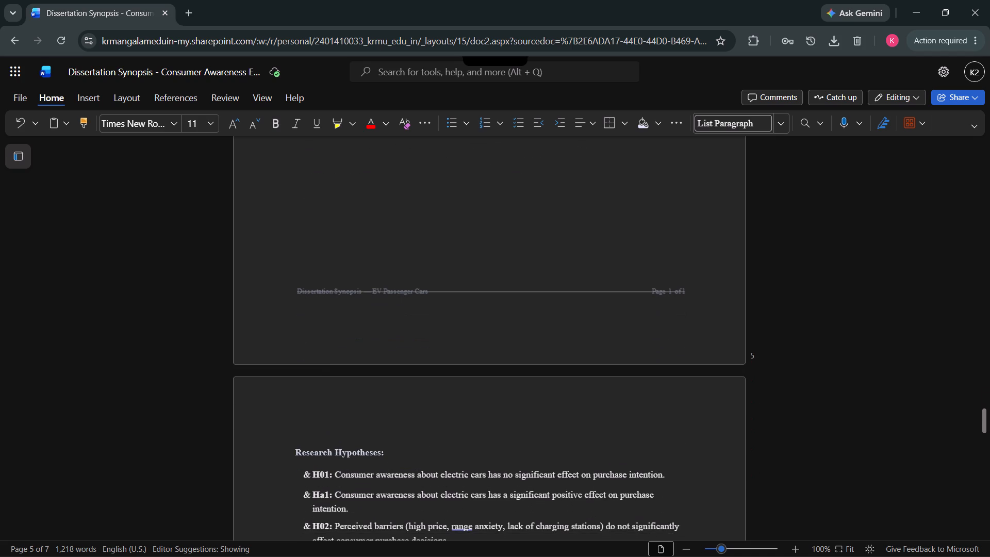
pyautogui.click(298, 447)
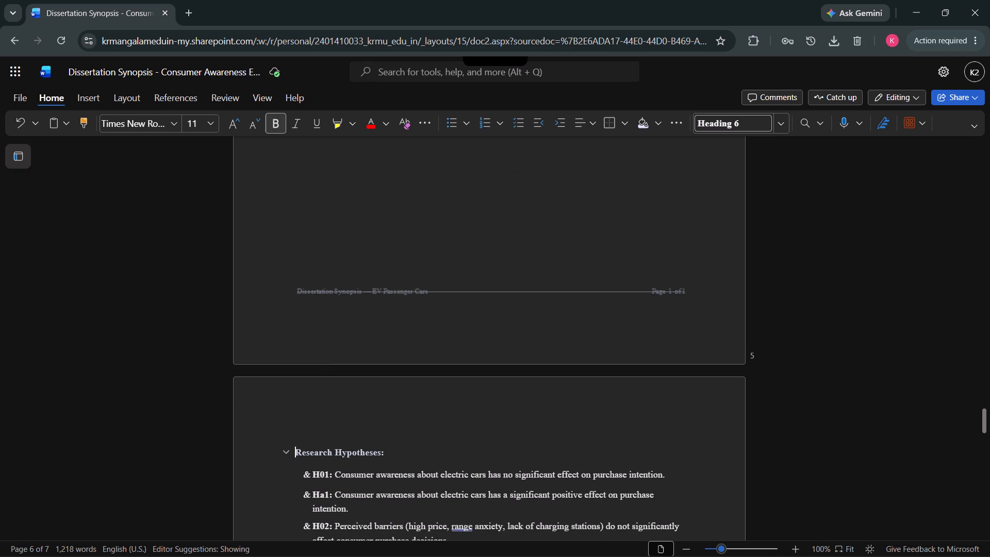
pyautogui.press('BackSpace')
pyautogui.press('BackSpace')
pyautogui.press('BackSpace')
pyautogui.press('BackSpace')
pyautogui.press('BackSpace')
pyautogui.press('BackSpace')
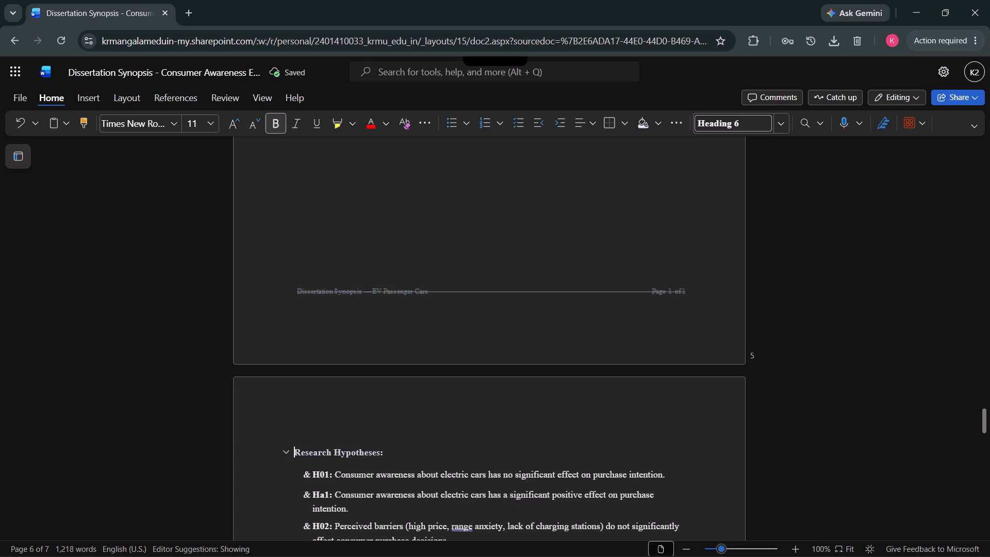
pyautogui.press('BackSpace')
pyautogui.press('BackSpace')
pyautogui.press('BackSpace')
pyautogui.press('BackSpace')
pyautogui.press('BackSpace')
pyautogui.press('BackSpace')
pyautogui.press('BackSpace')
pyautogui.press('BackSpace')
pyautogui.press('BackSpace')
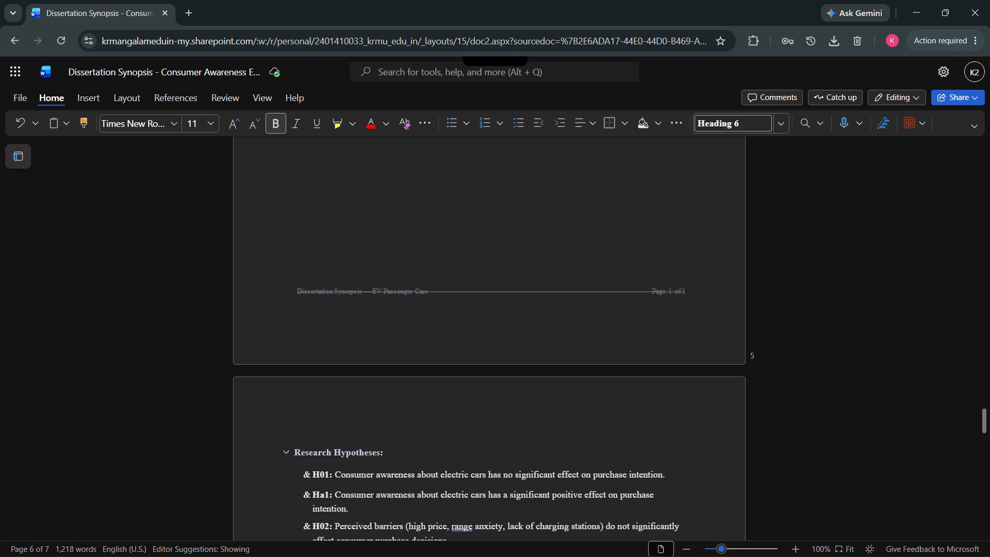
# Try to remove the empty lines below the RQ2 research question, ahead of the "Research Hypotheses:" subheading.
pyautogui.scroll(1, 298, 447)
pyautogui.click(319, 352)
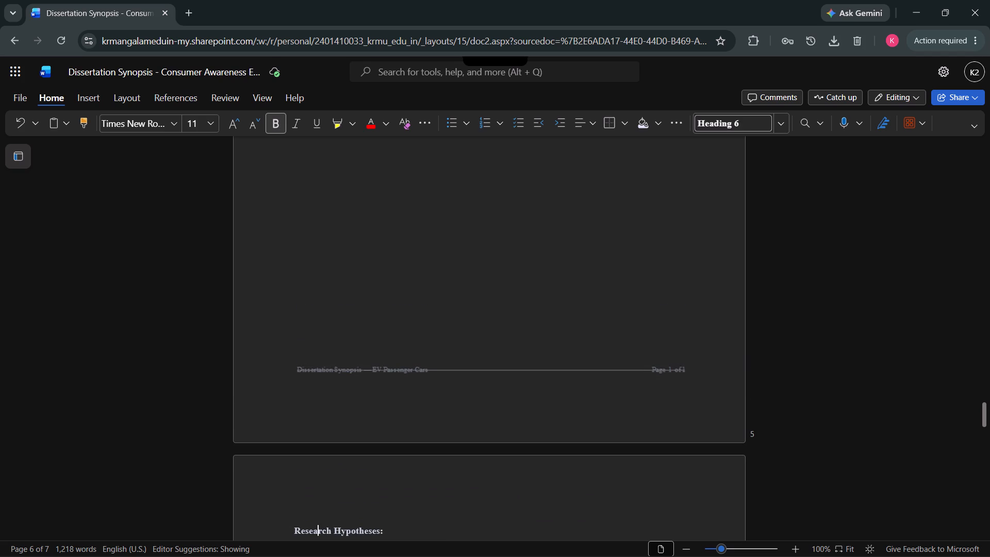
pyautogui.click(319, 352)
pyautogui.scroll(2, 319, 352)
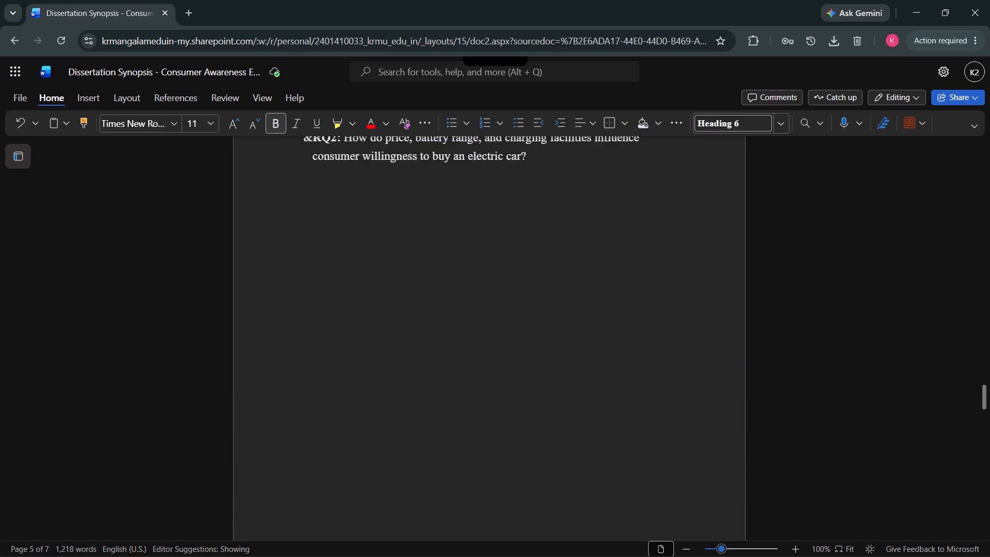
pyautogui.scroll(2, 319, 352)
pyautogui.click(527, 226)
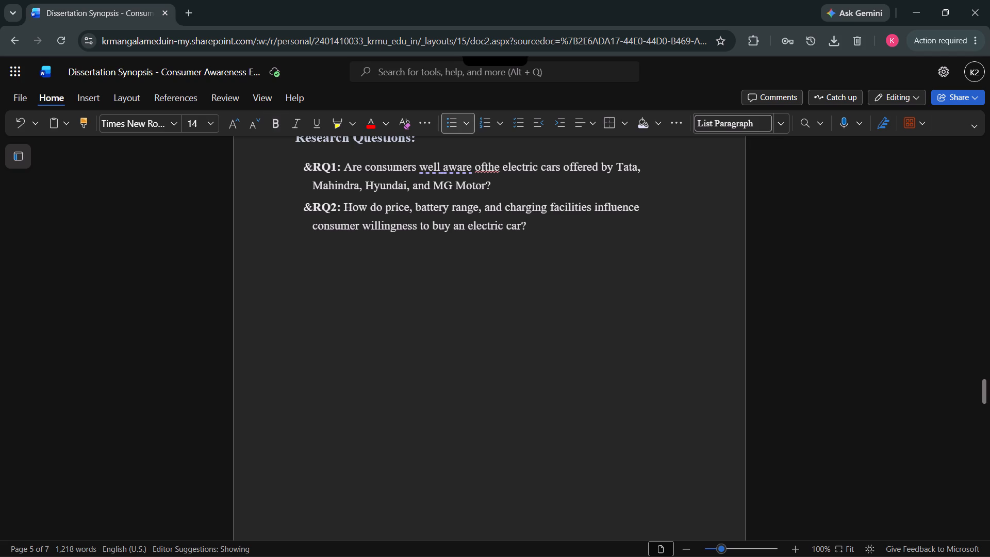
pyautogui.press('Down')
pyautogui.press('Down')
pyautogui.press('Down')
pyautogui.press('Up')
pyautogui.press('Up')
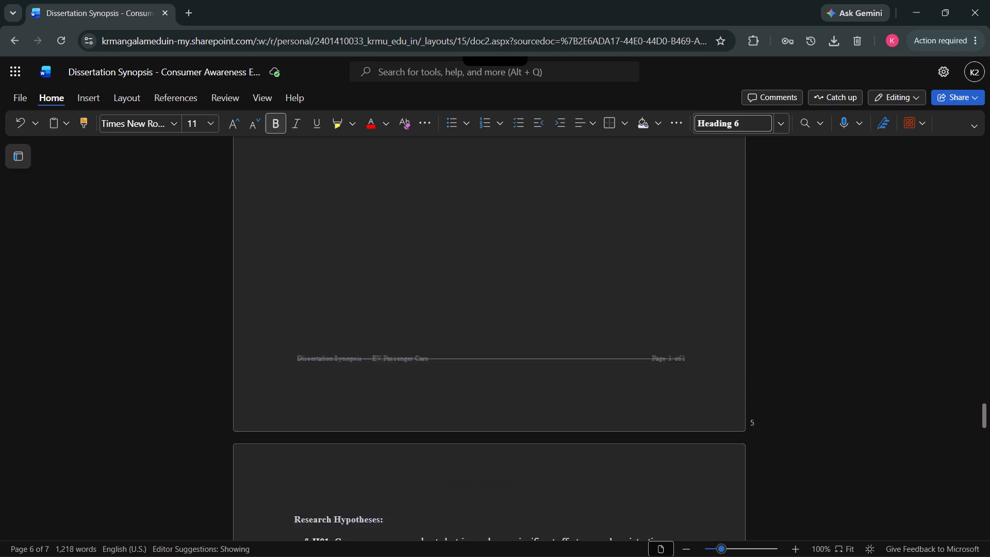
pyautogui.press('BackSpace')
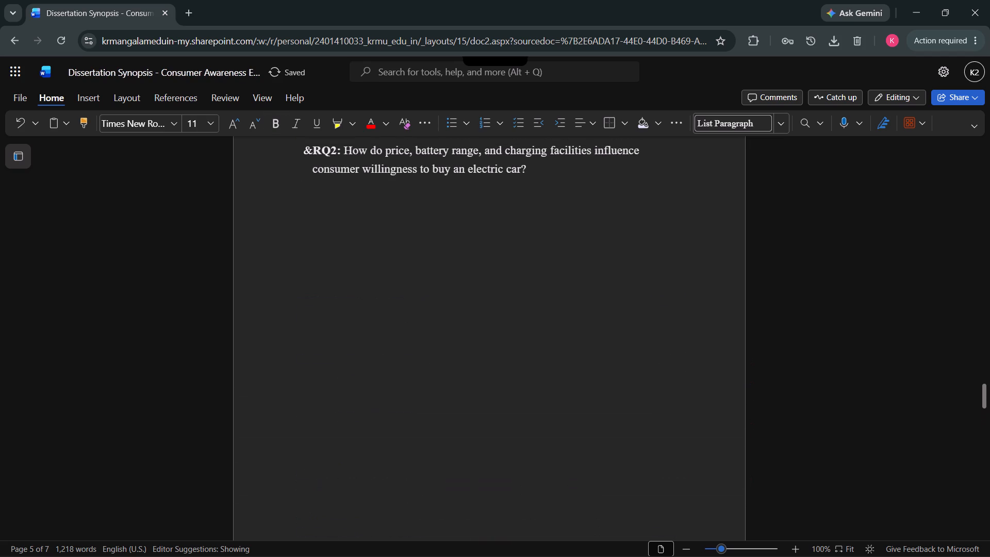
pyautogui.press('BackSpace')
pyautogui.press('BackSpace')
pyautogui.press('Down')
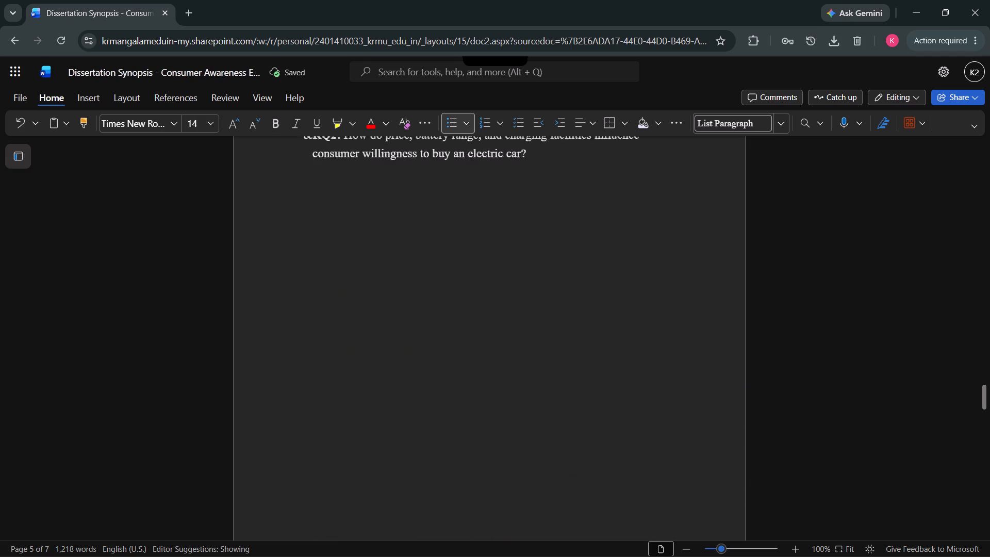
# Undo the recent deletions and the font size changes to the "Research Questions & Hypotheses" heading, its subheading and questions.
pyautogui.scroll(5, 527, 226)
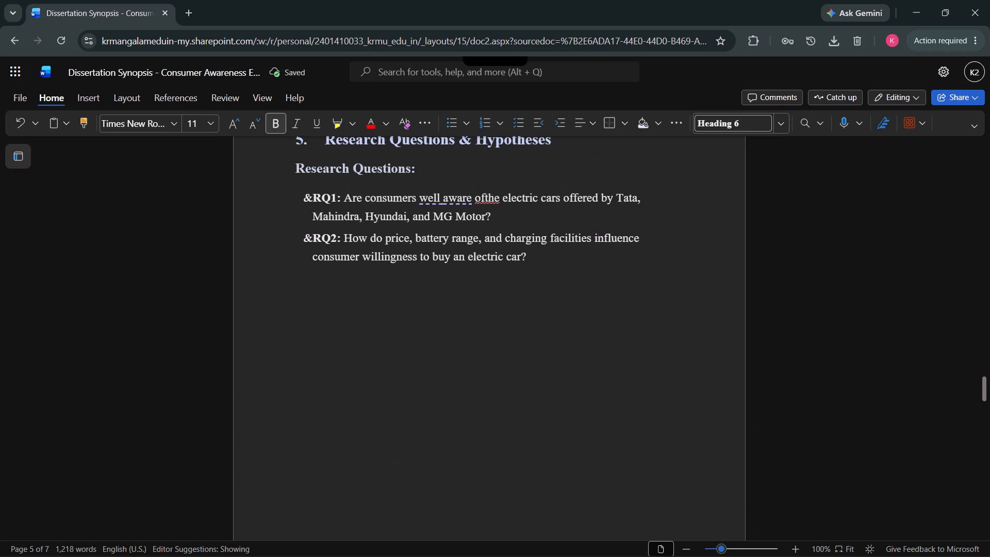
pyautogui.scroll(-5, 527, 226)
pyautogui.scroll(5, 527, 226)
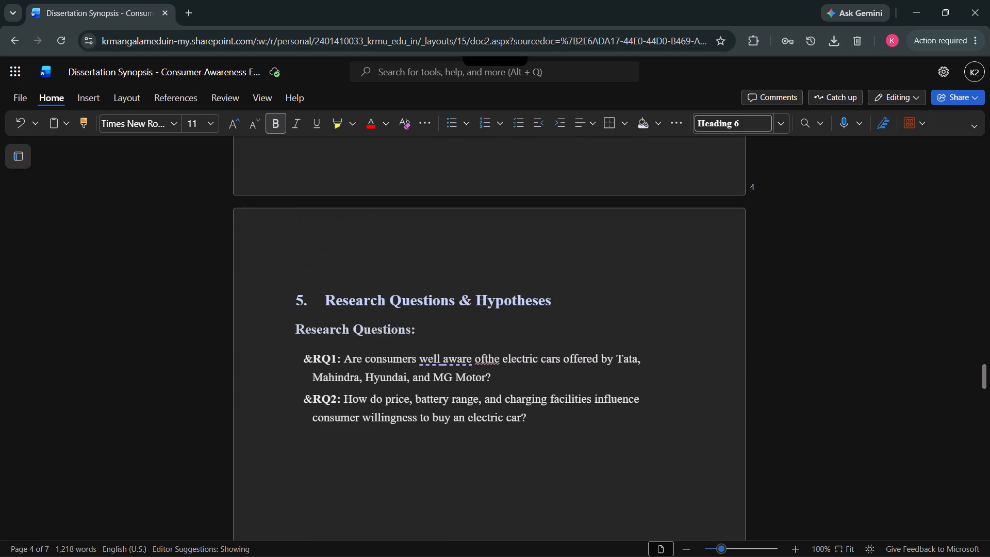
pyautogui.scroll(1, 527, 226)
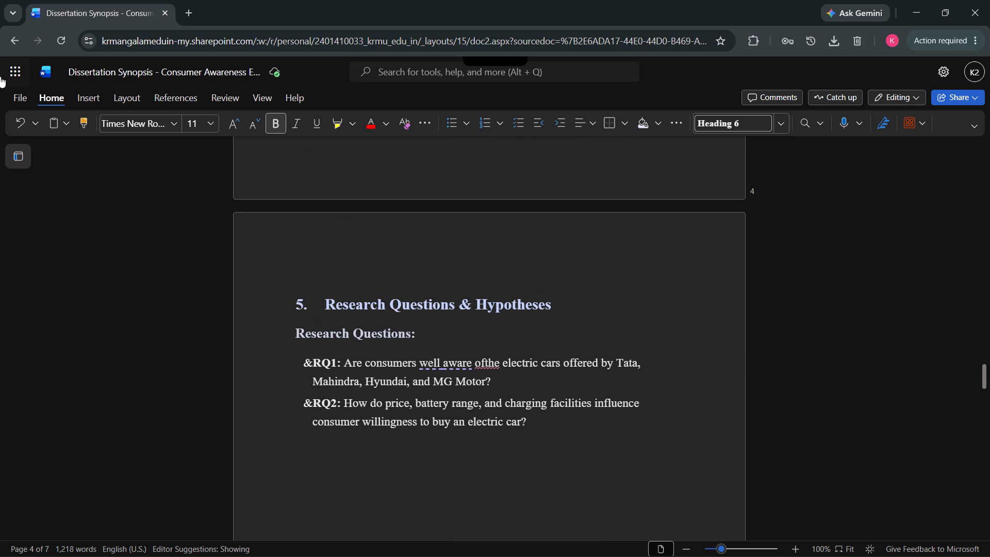
pyautogui.tripleClick(19, 117)
pyautogui.doubleClick(19, 117)
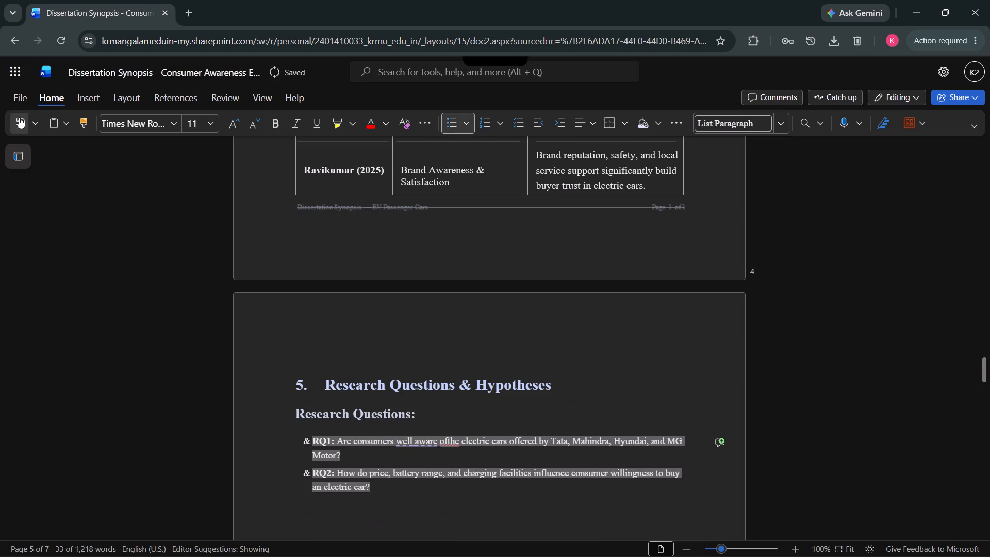
pyautogui.click(19, 117)
pyautogui.click(19, 117)
pyautogui.click(19, 117)
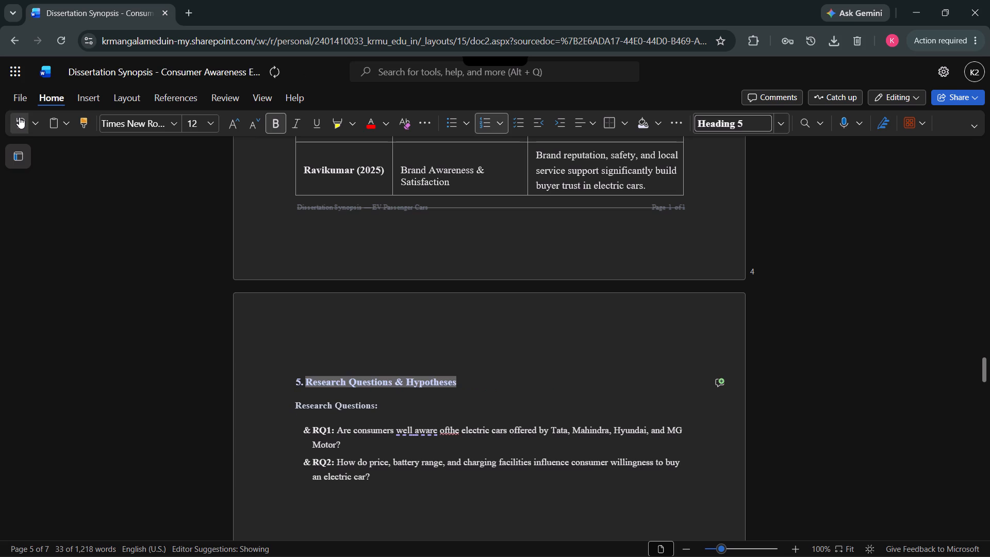
# Move the text from the "Research Hypotheses:" subheading through the "Mean Score & Ranking" bullet to directly below RQ2.
pyautogui.click(907, 339)
pyautogui.scroll(-3, 907, 339)
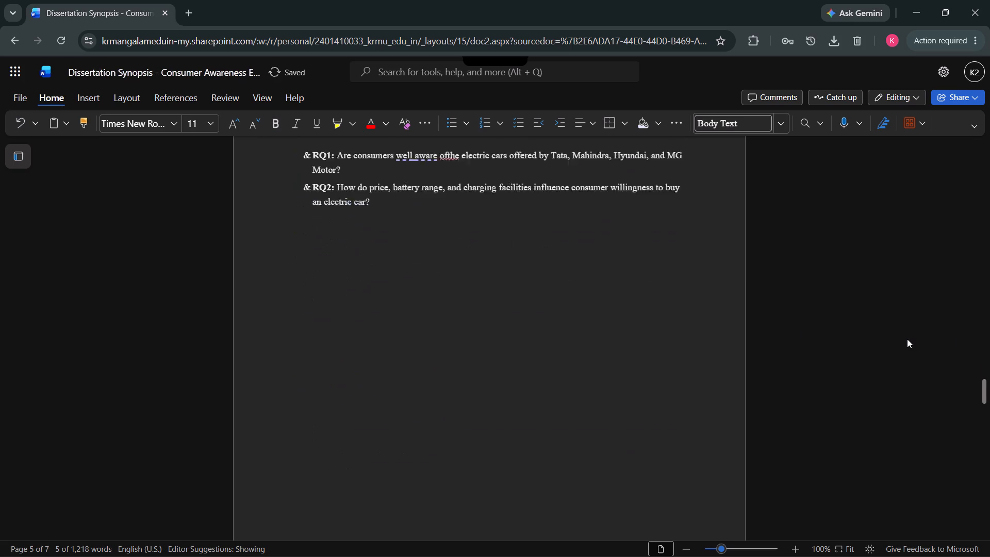
pyautogui.scroll(-8, 907, 339)
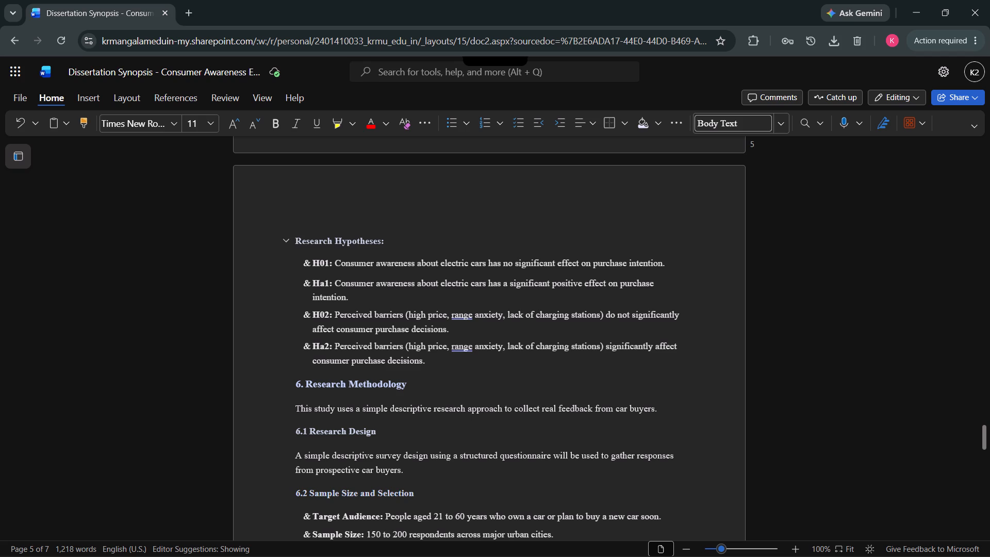
pyautogui.moveTo(296, 235); pyautogui.dragTo(587, 533)
pyautogui.scroll(-9, 587, 533)
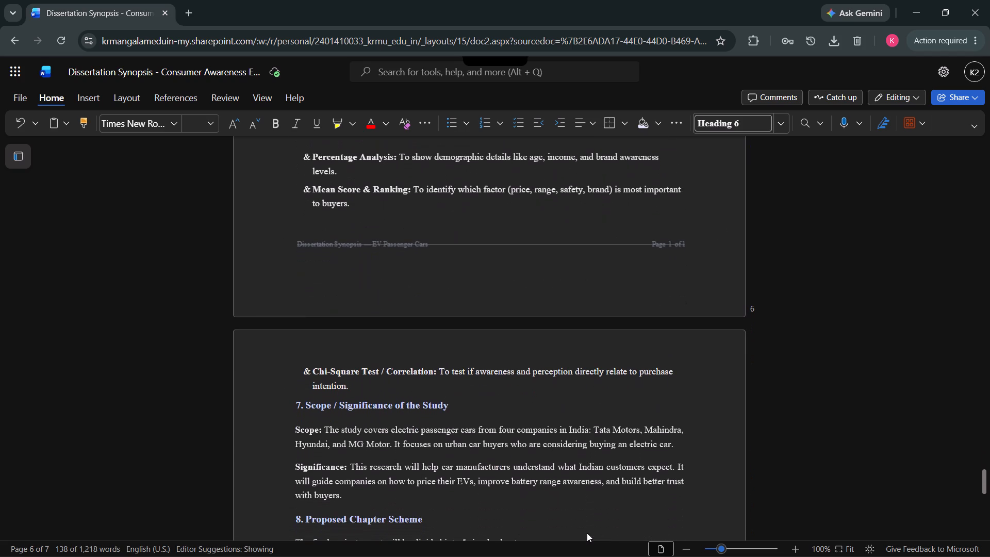
pyautogui.keyDown('shift'); pyautogui.click(354, 388); pyautogui.keyUp('shift')
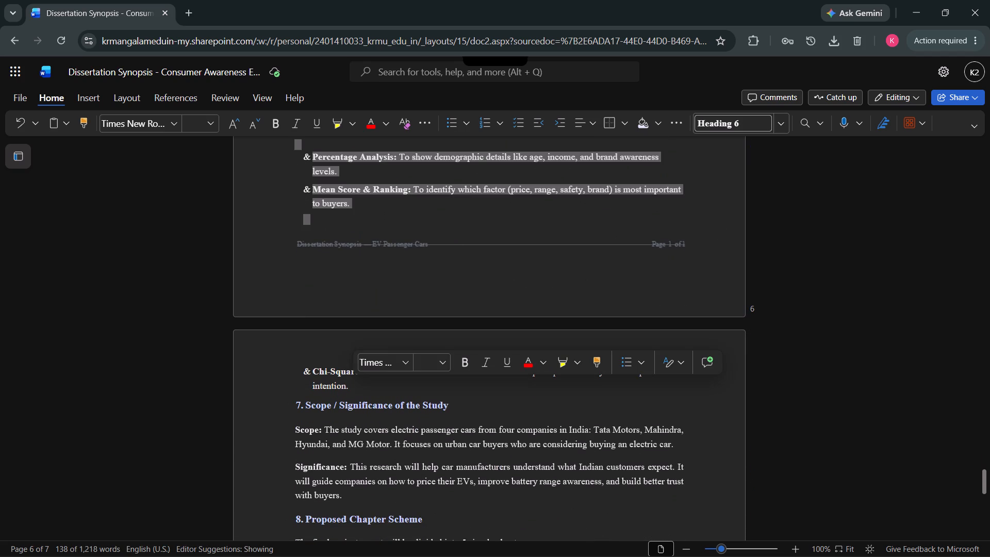
pyautogui.keyDown('shift'); pyautogui.click(354, 388); pyautogui.keyUp('shift')
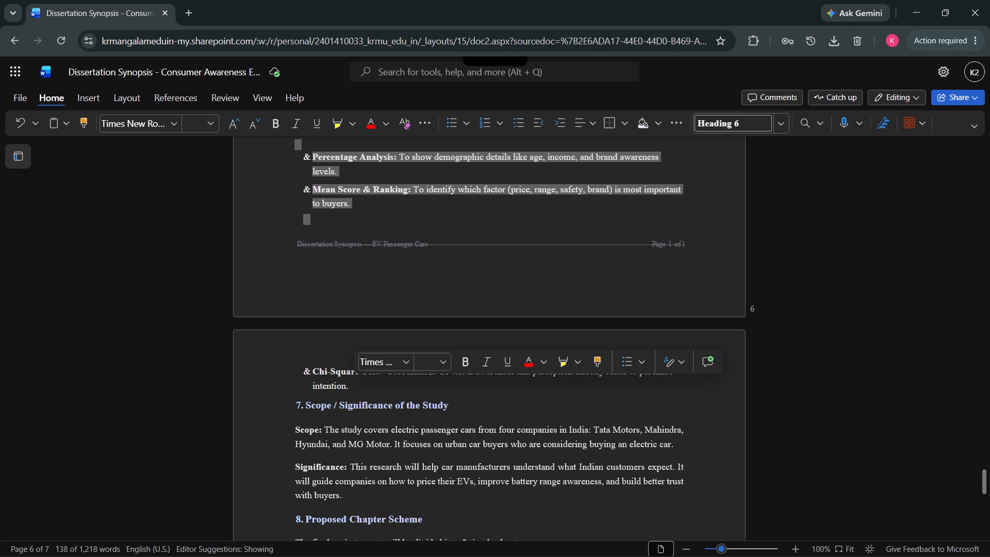
pyautogui.keyDown('shift'); pyautogui.click(355, 203); pyautogui.keyUp('shift')
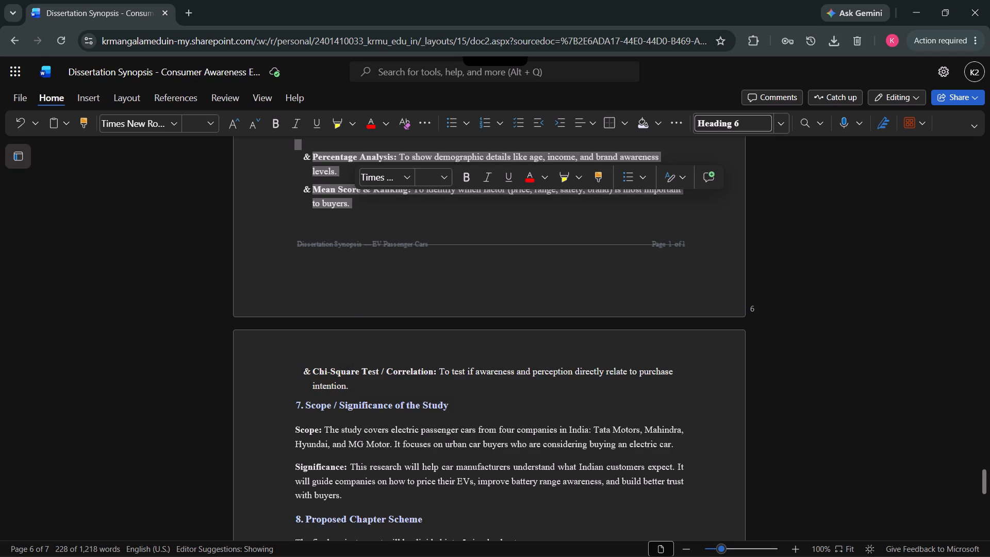
pyautogui.hotkey('ctrl', 'x')
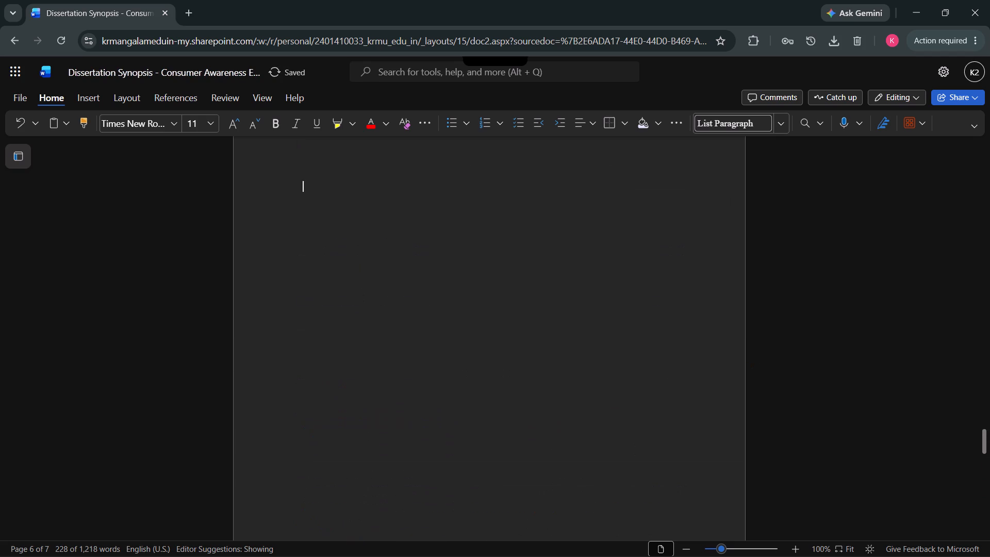
pyautogui.scroll(9, 355, 203)
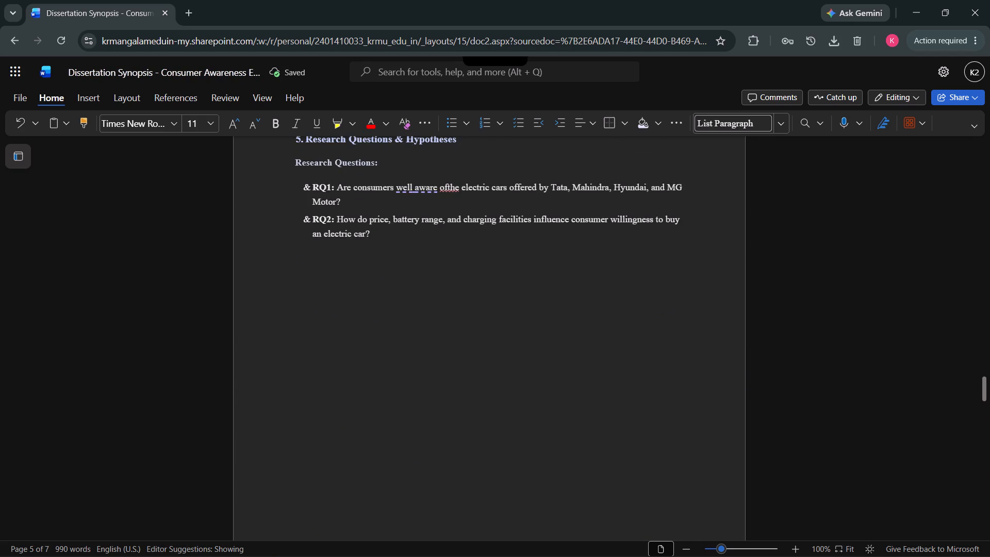
pyautogui.click(383, 235)
pyautogui.press('Return')
pyautogui.press('BackSpace')
pyautogui.hotkey('ctrl', 'v')
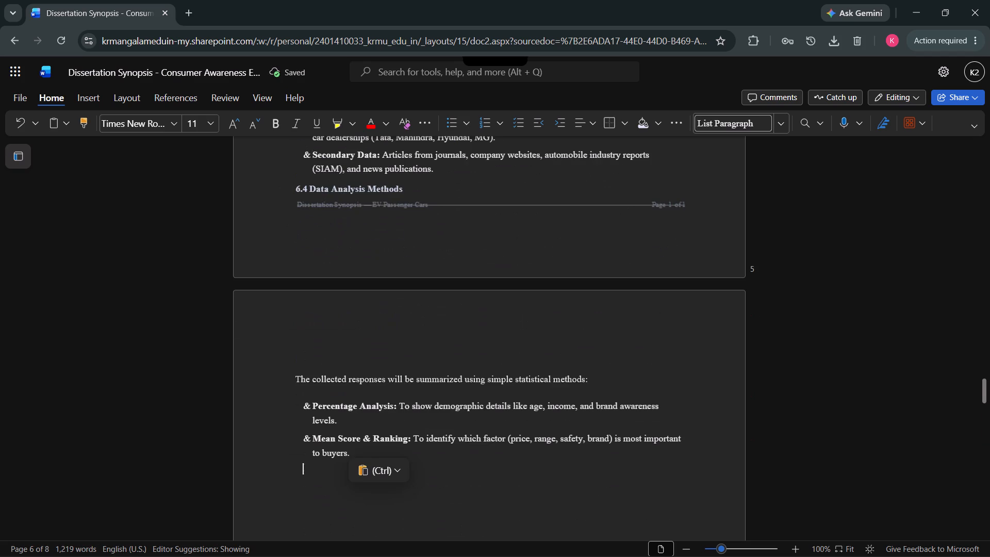
# Try to delete the blank space above the "Chi-Square Test / Correlation" bullet to bring it up to the preceding content.
pyautogui.scroll(2, 457, 275)
pyautogui.hscroll(2, 457, 275)
pyautogui.scroll(-4, 457, 275)
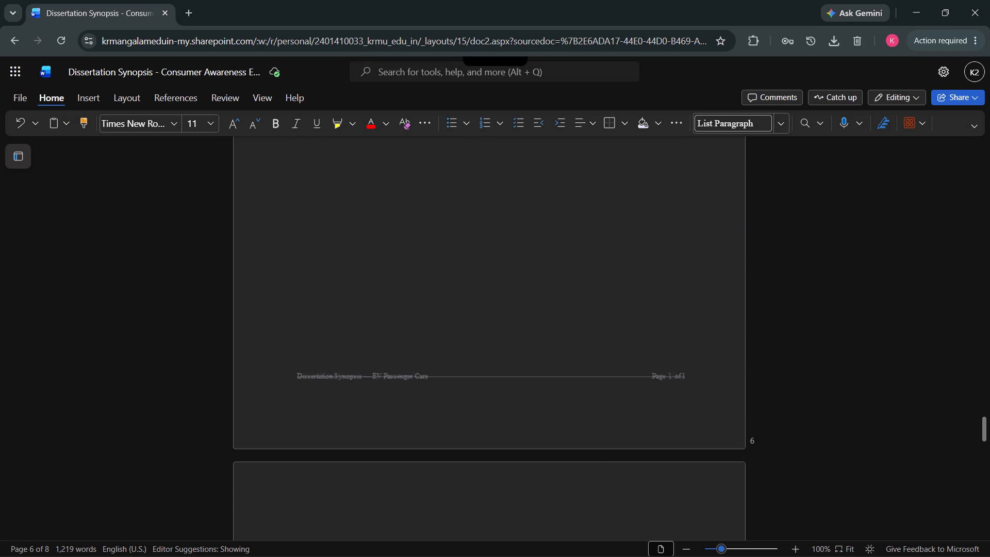
pyautogui.scroll(-8, 457, 275)
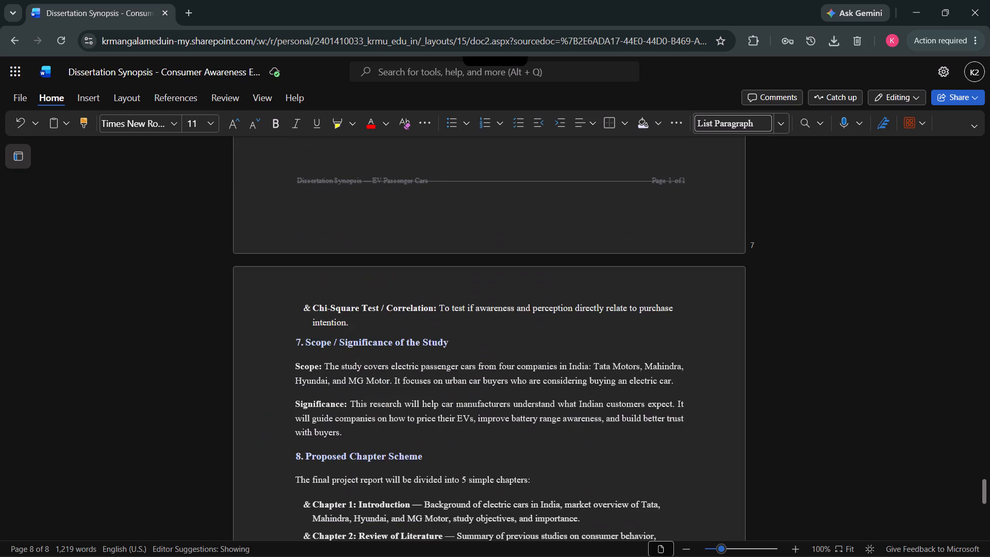
pyautogui.scroll(1, 457, 275)
pyautogui.click(350, 291)
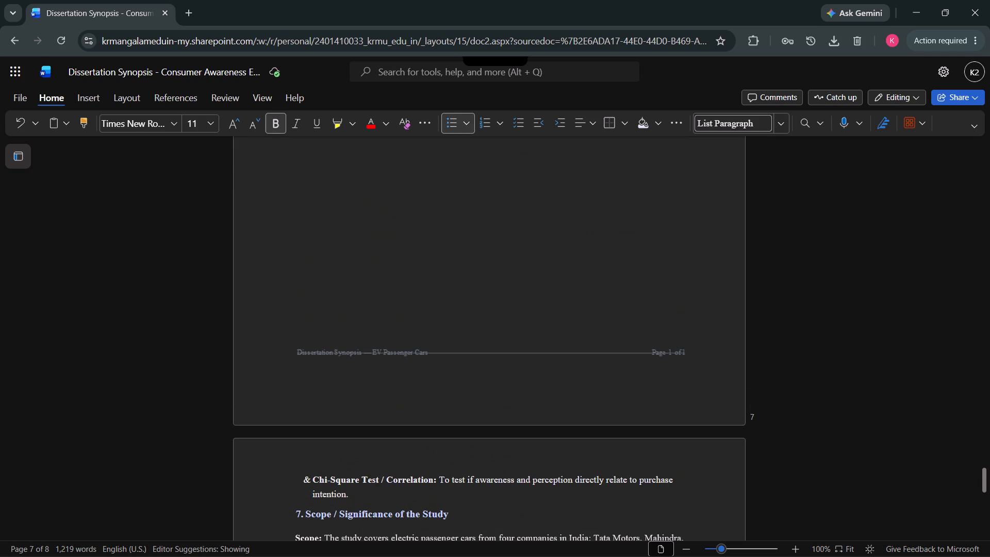
pyautogui.press('Left')
pyautogui.press('Left')
pyautogui.press('Left')
pyautogui.press('Left')
pyautogui.press('Left')
pyautogui.press('Left')
pyautogui.press('Left')
pyautogui.press('Left')
pyautogui.press('Left')
pyautogui.press('BackSpace')
pyautogui.press('BackSpace')
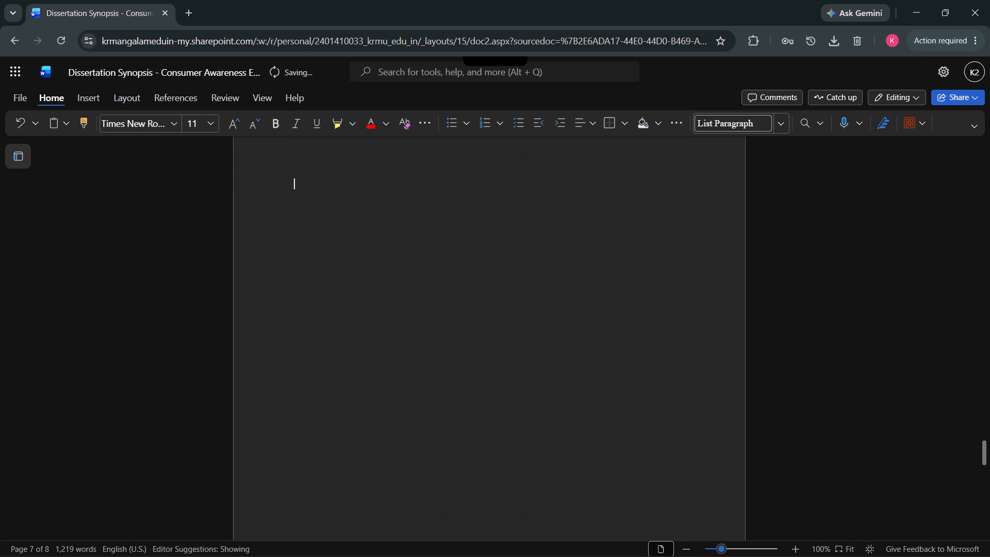
pyautogui.press('BackSpace')
pyautogui.press('BackSpace')
pyautogui.press('BackSpace')
pyautogui.press('BackSpace')
pyautogui.press('BackSpace')
pyautogui.press('BackSpace')
pyautogui.press('BackSpace')
pyautogui.press('BackSpace')
pyautogui.press('BackSpace')
pyautogui.press('BackSpace')
pyautogui.press('BackSpace')
pyautogui.press('BackSpace')
pyautogui.press('BackSpace')
pyautogui.press('BackSpace')
pyautogui.press('BackSpace')
pyautogui.press('BackSpace')
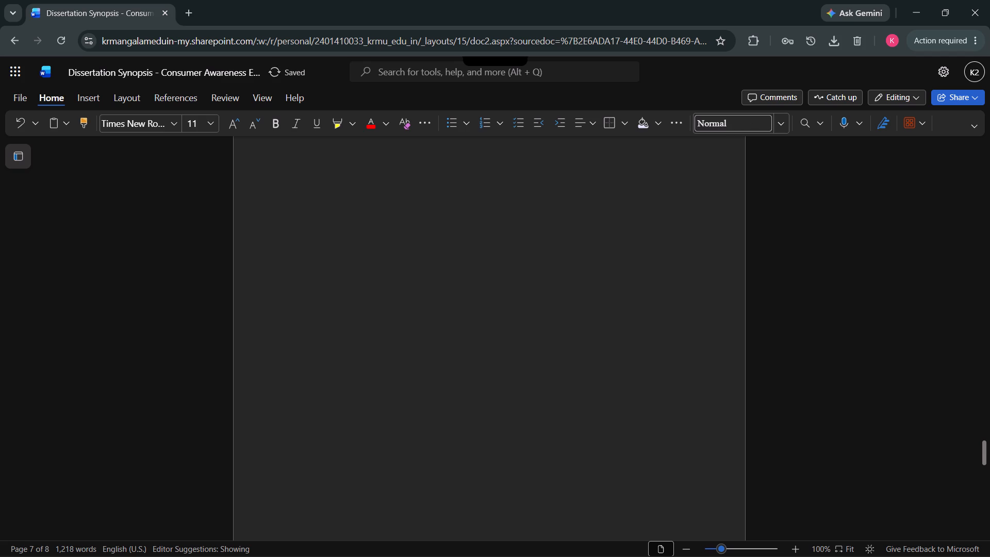
# Check the pages from the Review of Literature through the Data Analysis Methods bullets for remaining blank gaps.
pyautogui.scroll(7, 350, 291)
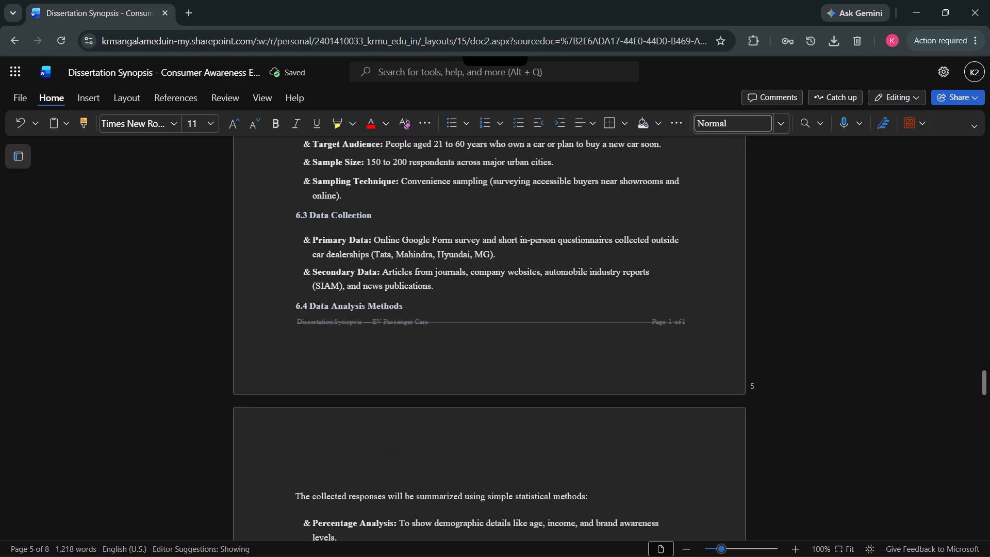
pyautogui.scroll(1, 350, 291)
pyautogui.scroll(-11, 350, 291)
pyautogui.scroll(9, 350, 291)
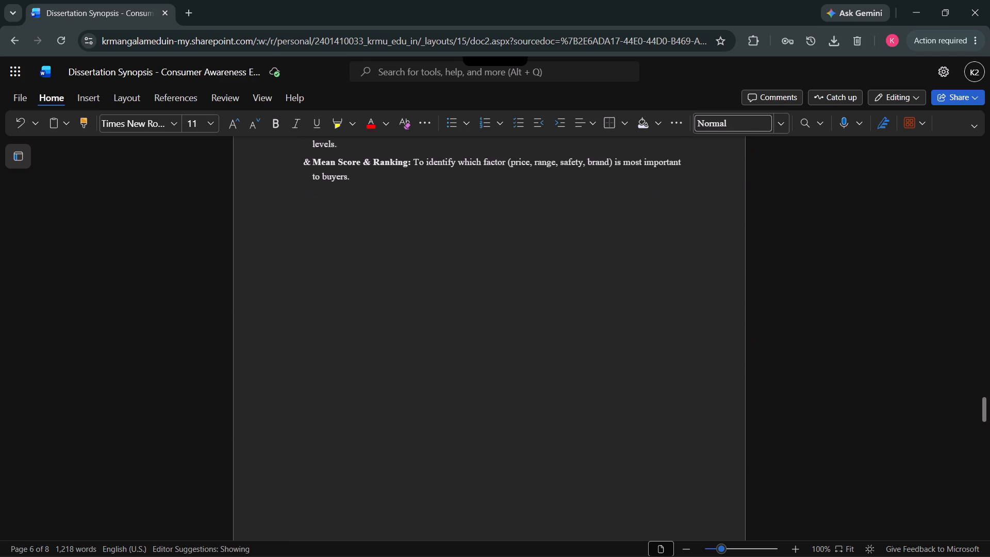
pyautogui.scroll(8, 350, 291)
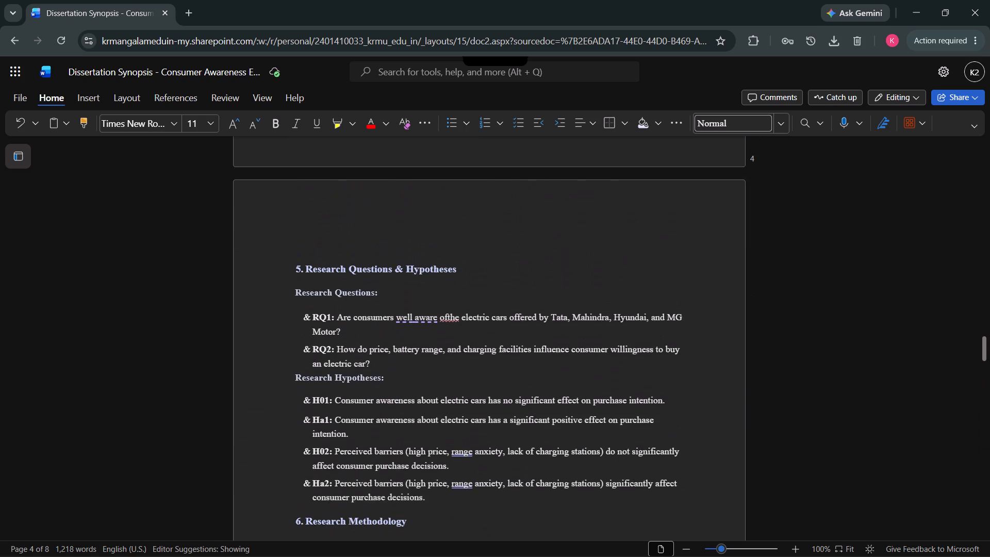
pyautogui.scroll(9, 350, 291)
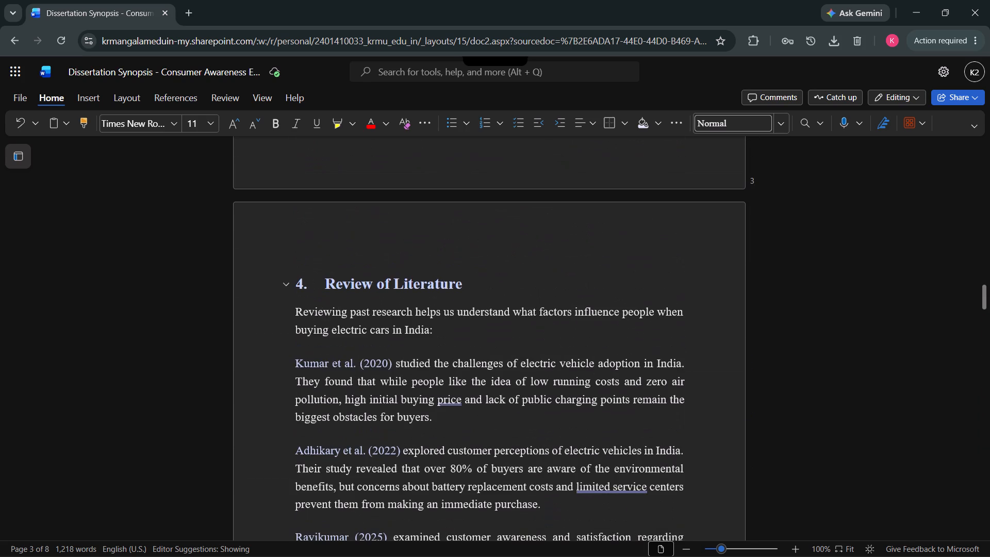
pyautogui.scroll(-10, 350, 291)
pyautogui.scroll(2, 350, 291)
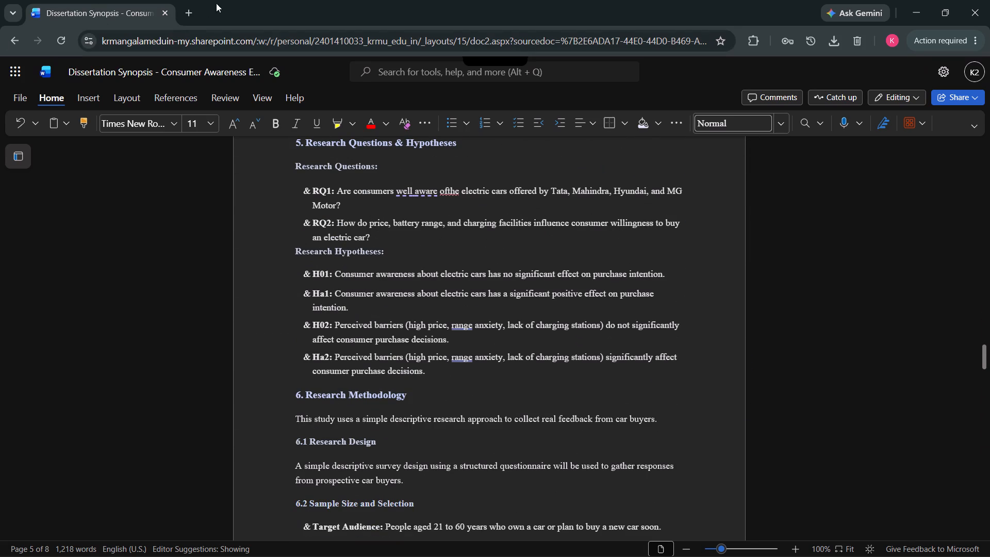
# Close the edited synopsis document and open the Microsoft Word for the Web home page through a search for "word".
pyautogui.click(186, 11)
pyautogui.click(165, 13)
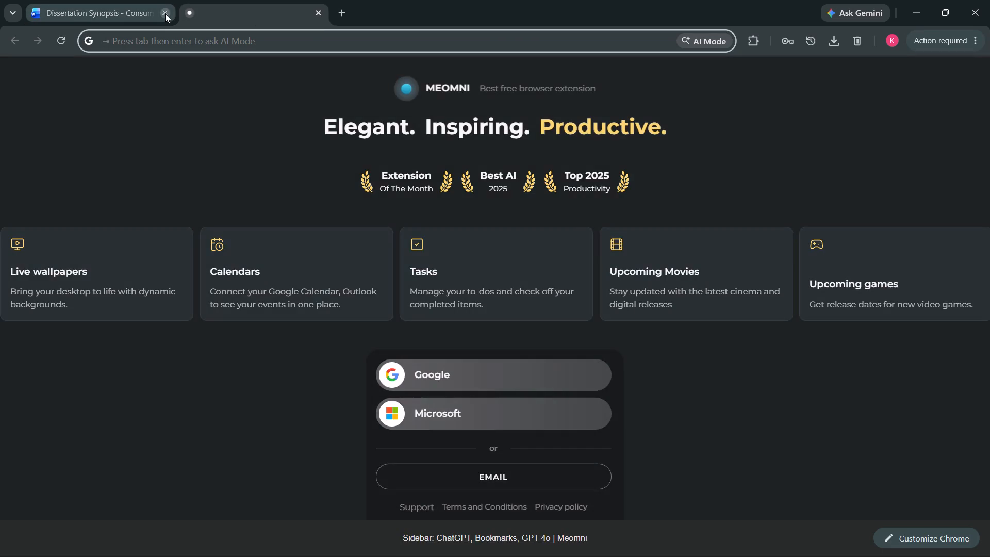
pyautogui.click(205, 48)
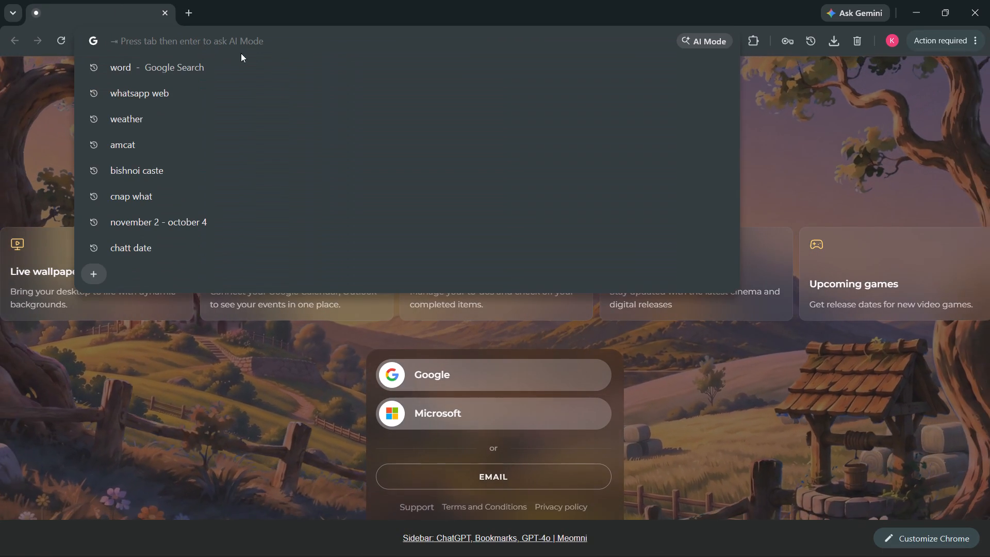
pyautogui.click(220, 63)
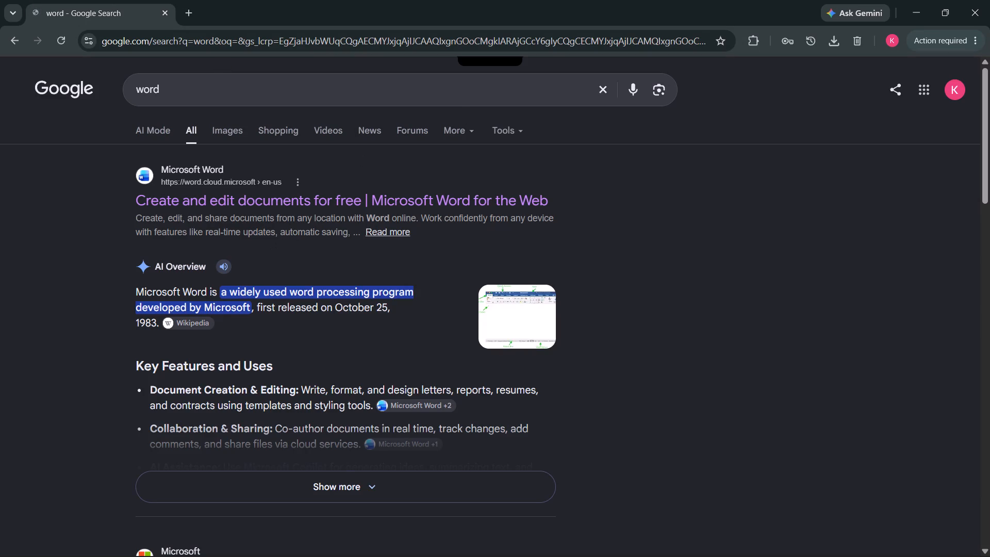
pyautogui.click(336, 202)
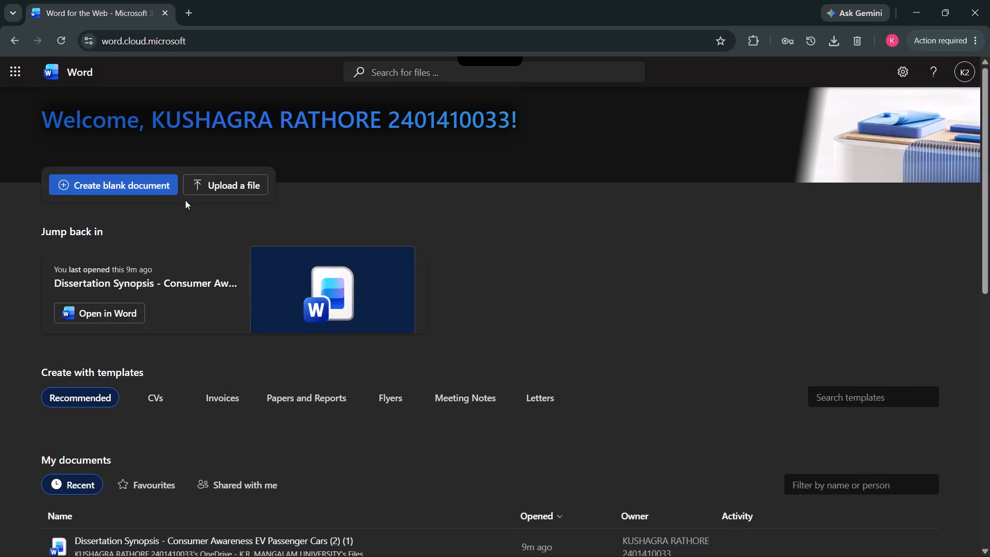
# Upload the Dissertation Synopsis Word document from the Downloads folder and open it for editing.
pyautogui.click(232, 183)
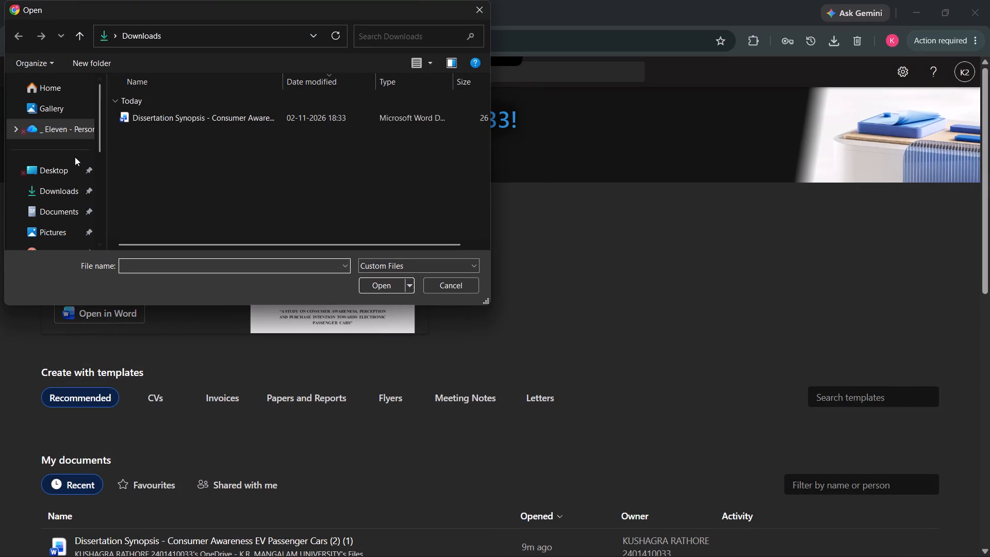
pyautogui.doubleClick(190, 120)
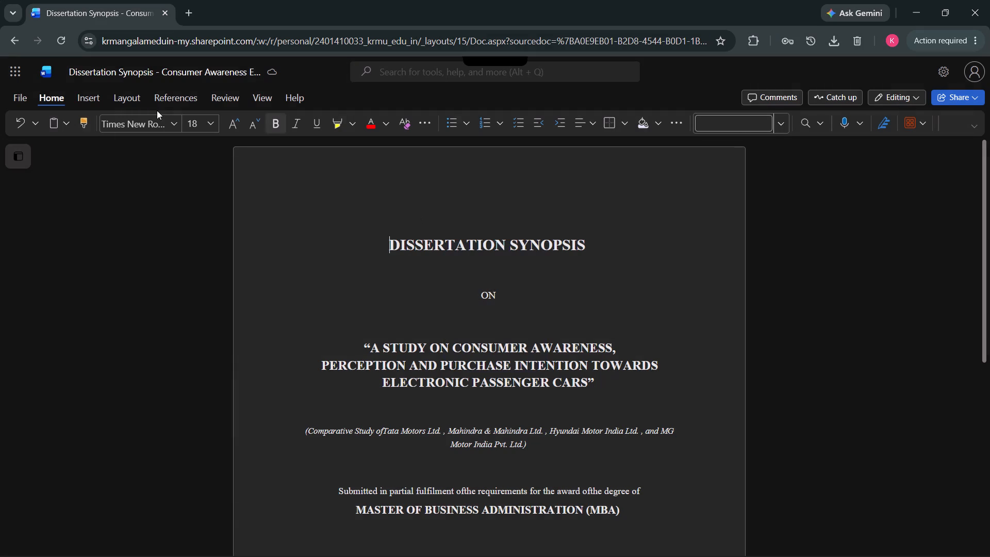
# Set the page margins to the Normal preset, 1" on all sides.
pyautogui.click(181, 102)
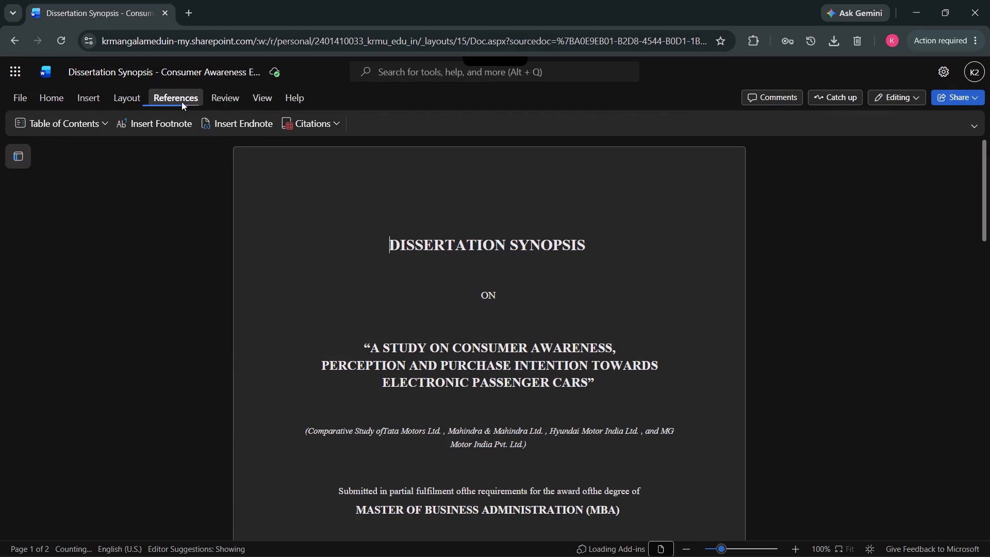
pyautogui.click(220, 99)
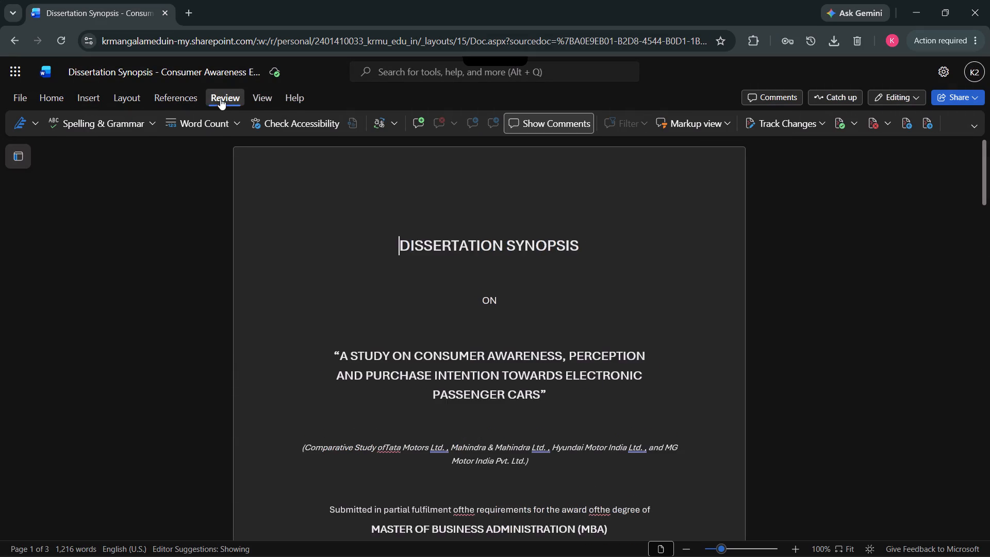
pyautogui.click(145, 100)
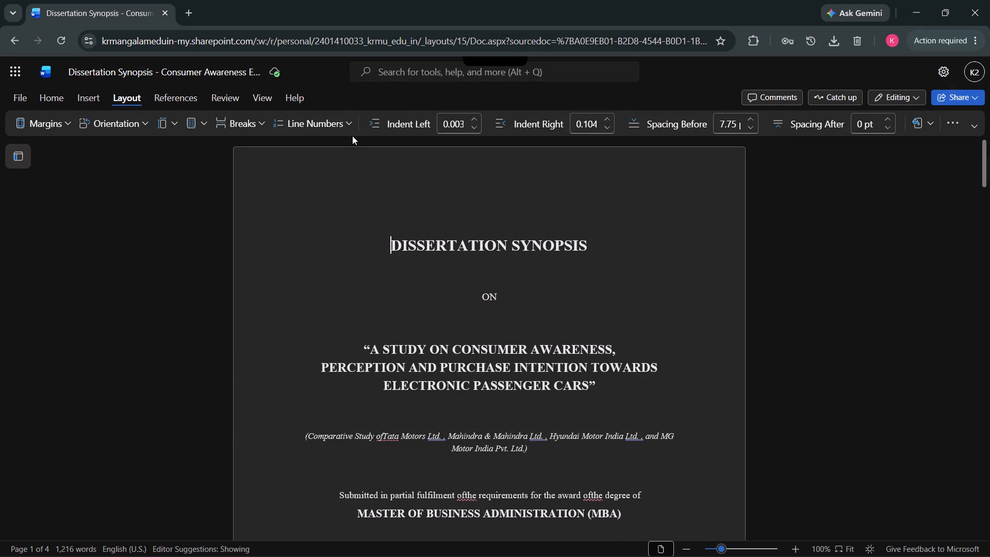
pyautogui.click(59, 128)
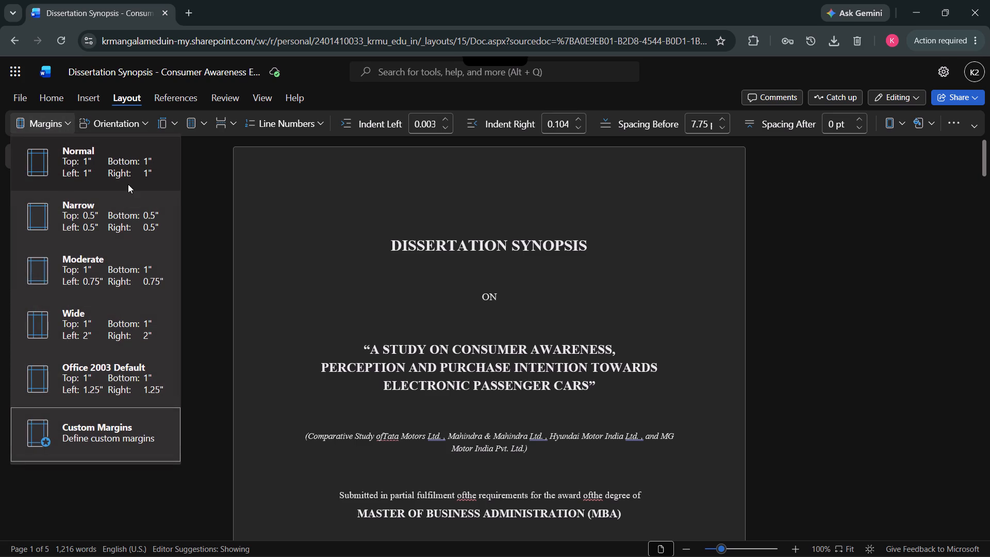
pyautogui.click(128, 184)
# Delete the "Formatting Compliance Summary" heading below the references at the end of the document.
pyautogui.scroll(-5, 827, 347)
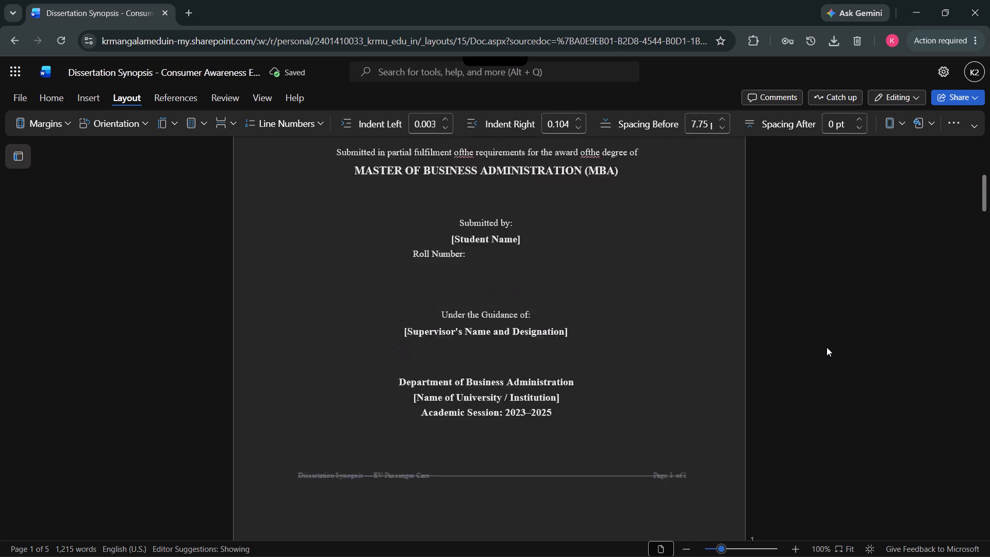
pyautogui.scroll(-17, 827, 347)
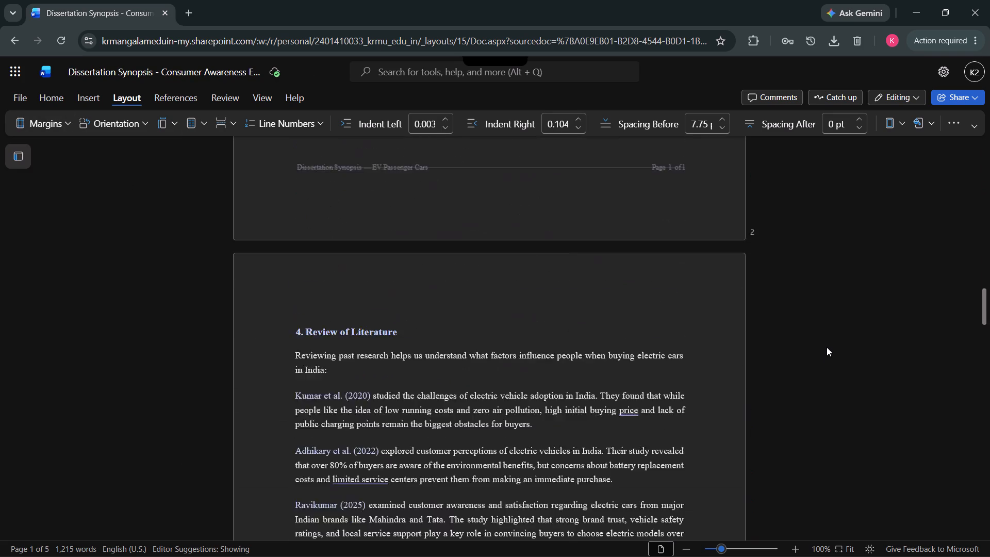
pyautogui.scroll(-14, 827, 347)
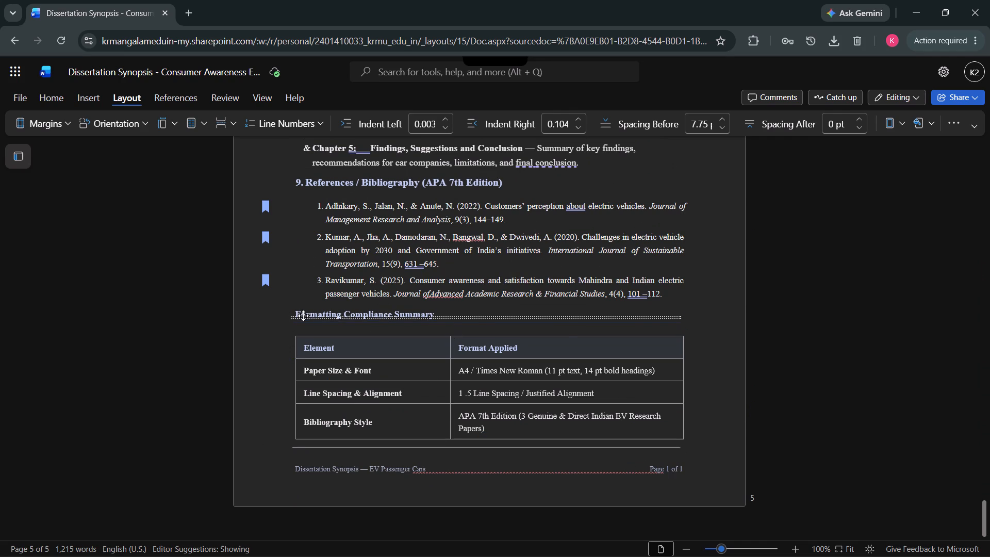
pyautogui.click(289, 312)
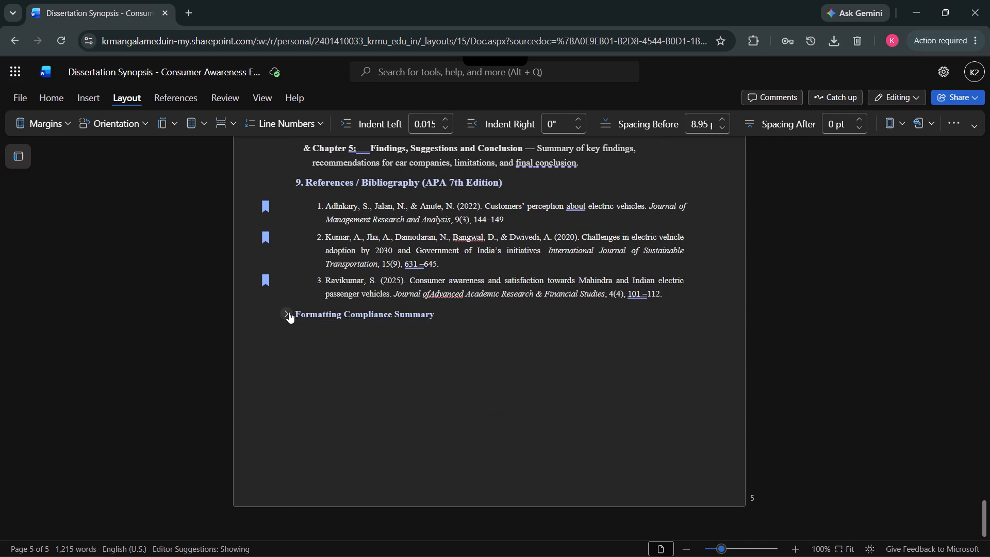
pyautogui.rightClick(289, 312)
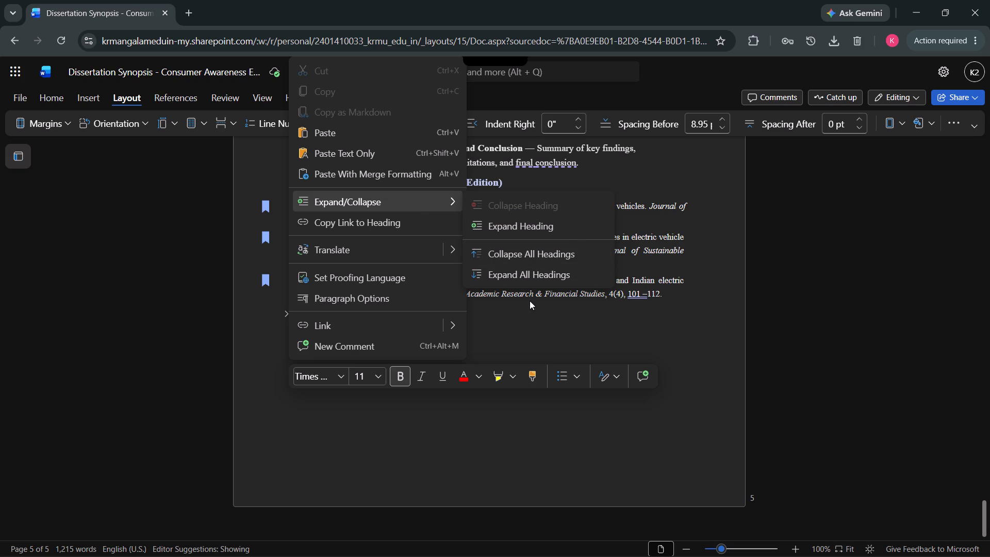
pyautogui.click(540, 318)
pyautogui.moveTo(464, 316); pyautogui.dragTo(326, 325)
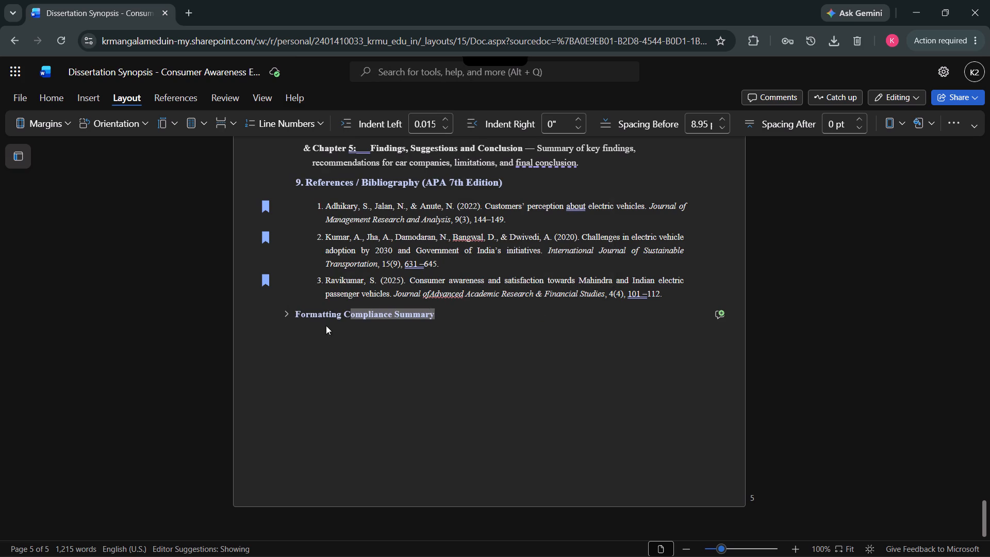
pyautogui.moveTo(326, 325); pyautogui.dragTo(257, 322)
pyautogui.press('BackSpace')
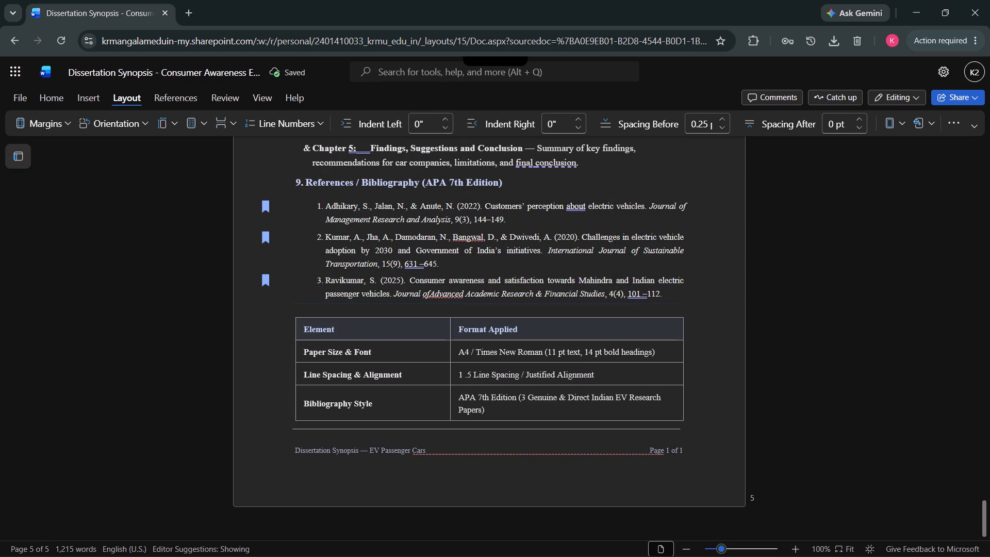
# Delete the Element / Format Applied table, the footer text line beneath it and the leftover empty line below the references.
pyautogui.moveTo(722, 452); pyautogui.dragTo(400, 366)
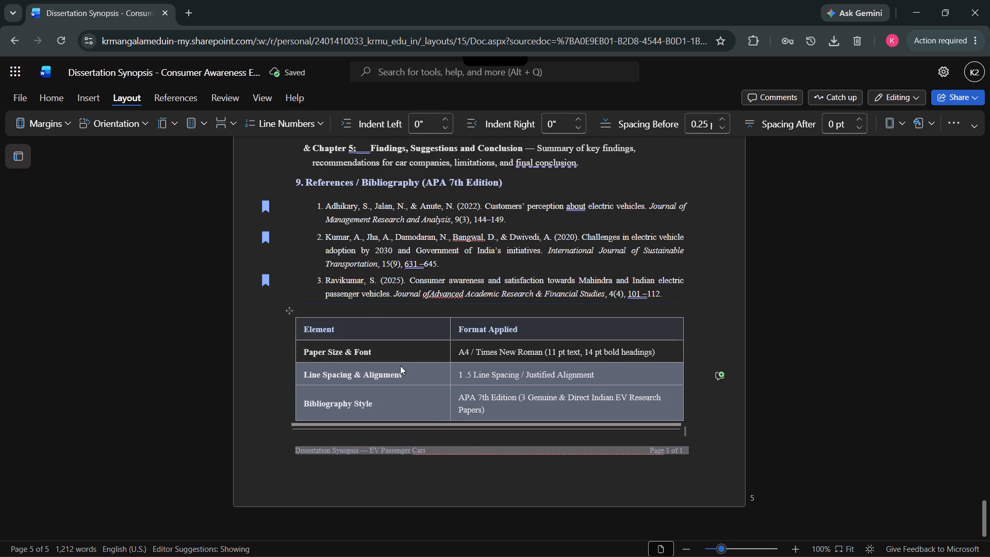
pyautogui.moveTo(400, 366); pyautogui.dragTo(319, 318)
pyautogui.press('BackSpace')
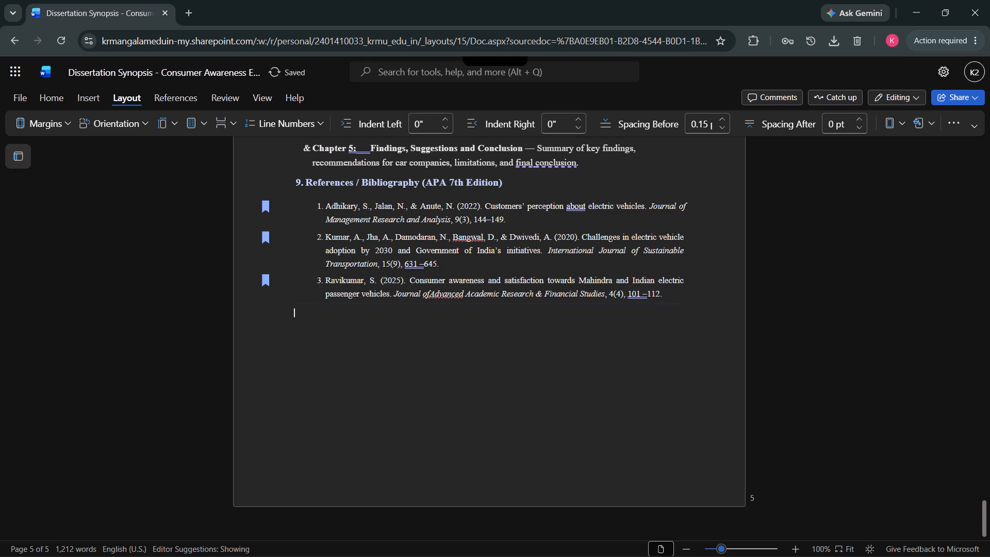
pyautogui.scroll(1, 319, 318)
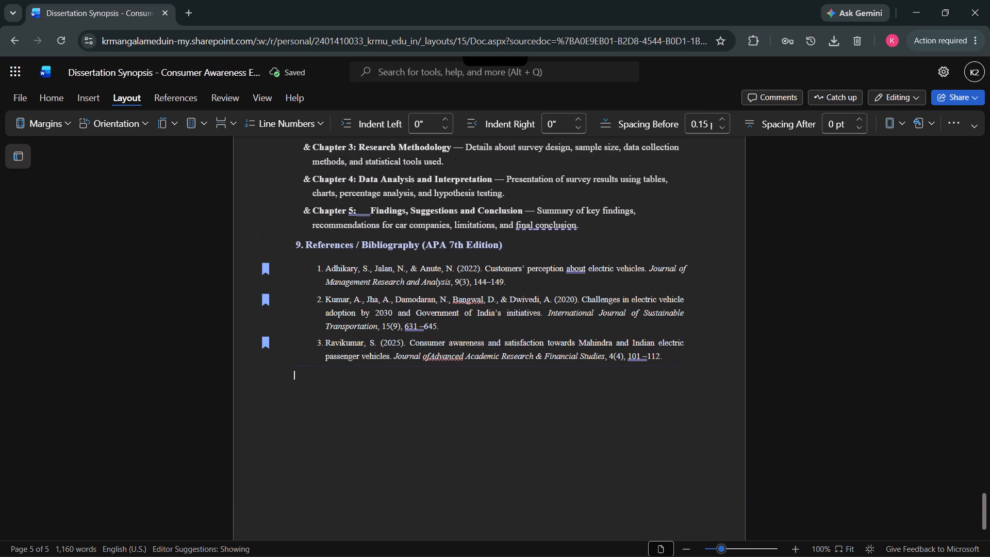
pyautogui.scroll(1, 319, 318)
pyautogui.press('BackSpace')
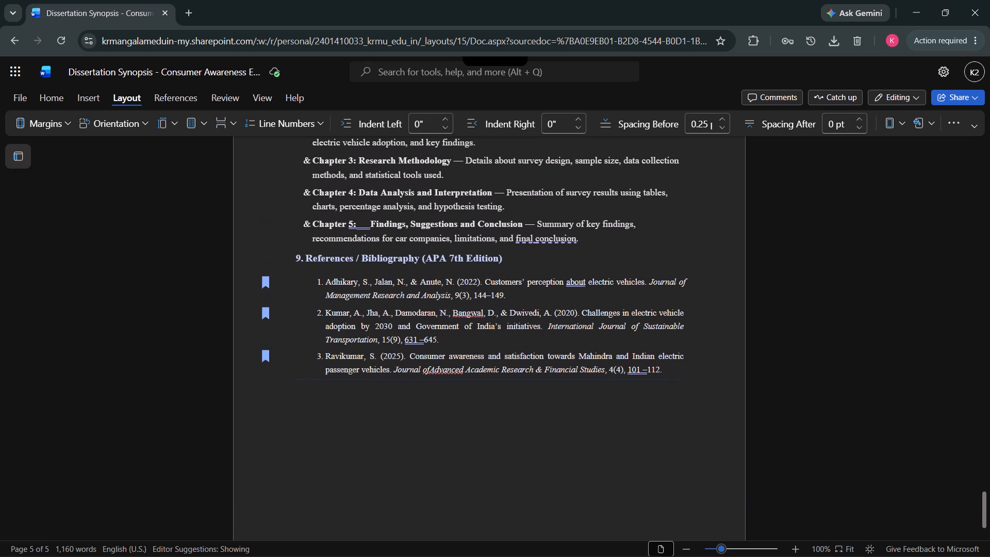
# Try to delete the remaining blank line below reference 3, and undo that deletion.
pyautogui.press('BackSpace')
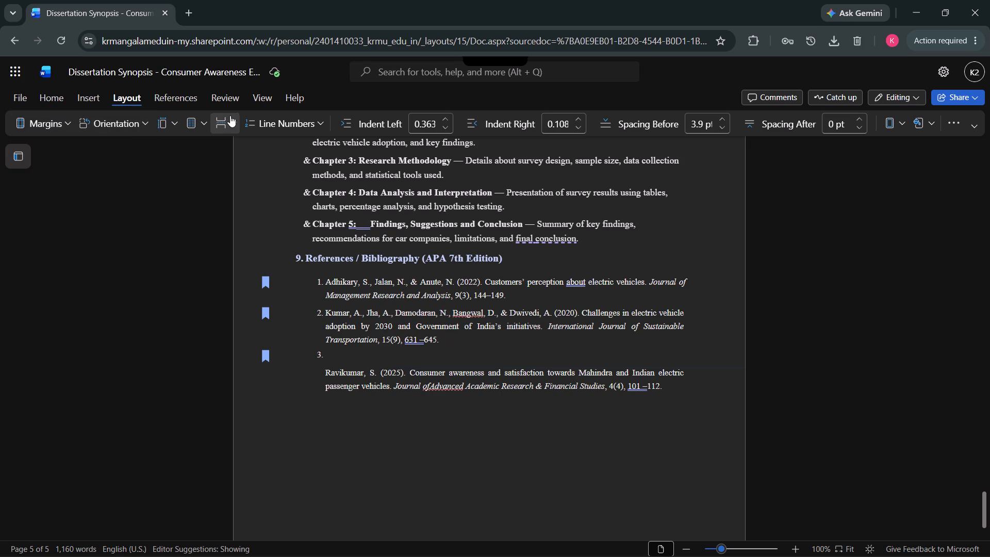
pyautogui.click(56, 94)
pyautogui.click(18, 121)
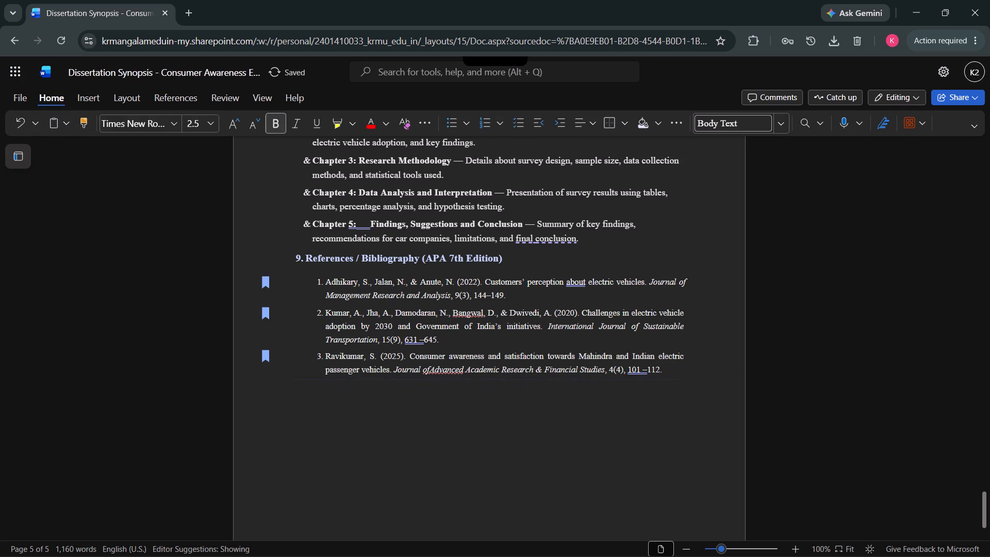
# Remove the wide gap after "Chapter 5:" in the Proposed Chapter Scheme list.
pyautogui.scroll(1, 552, 316)
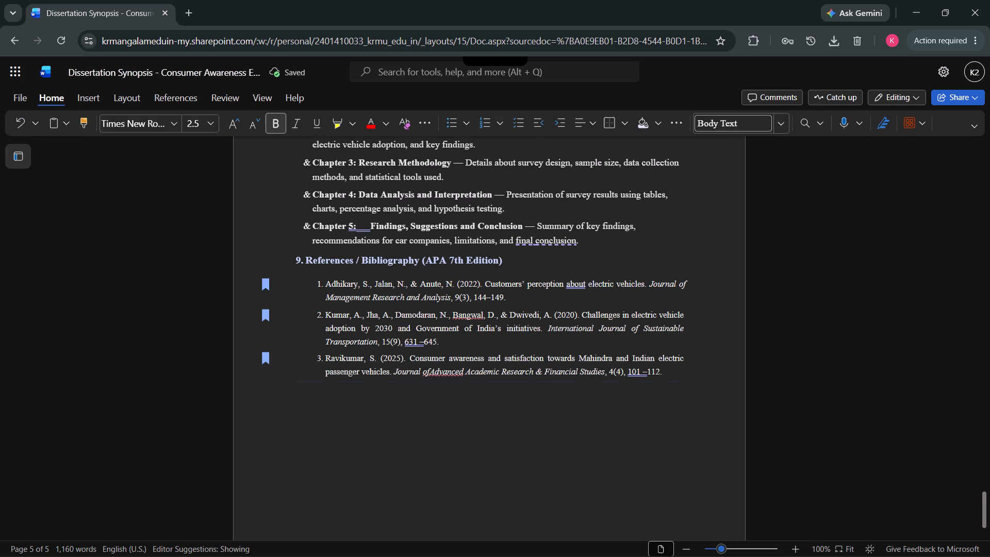
pyautogui.scroll(2, 552, 316)
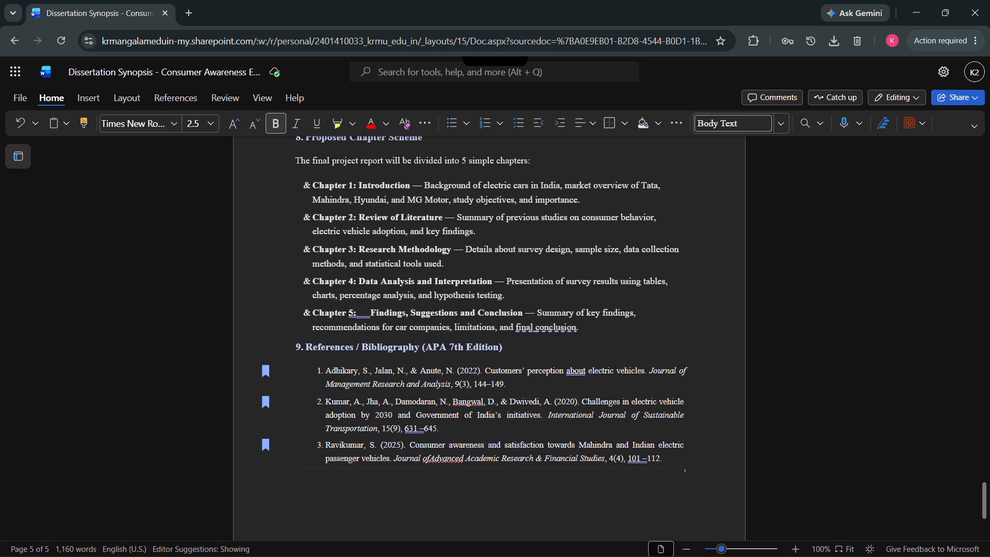
pyautogui.click(367, 313)
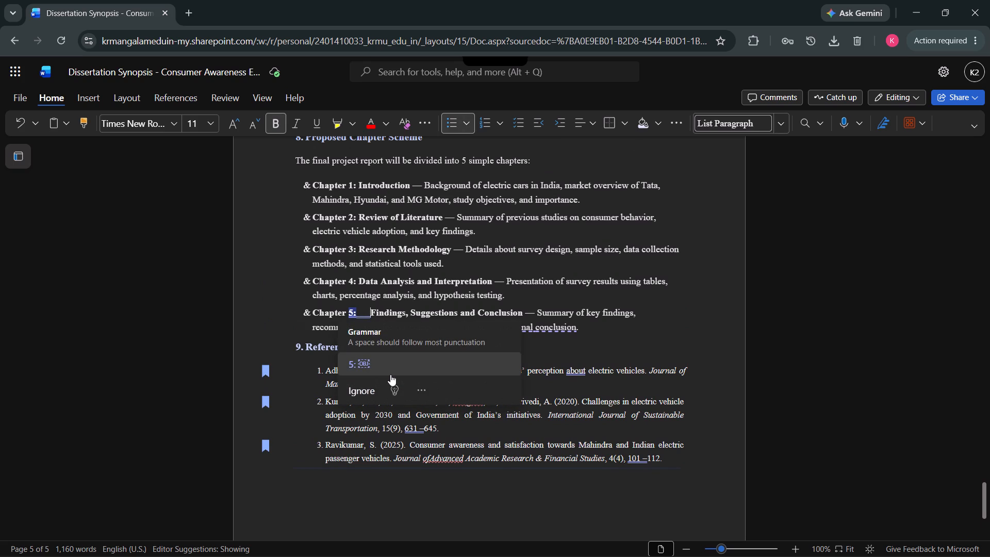
pyautogui.press('BackSpace')
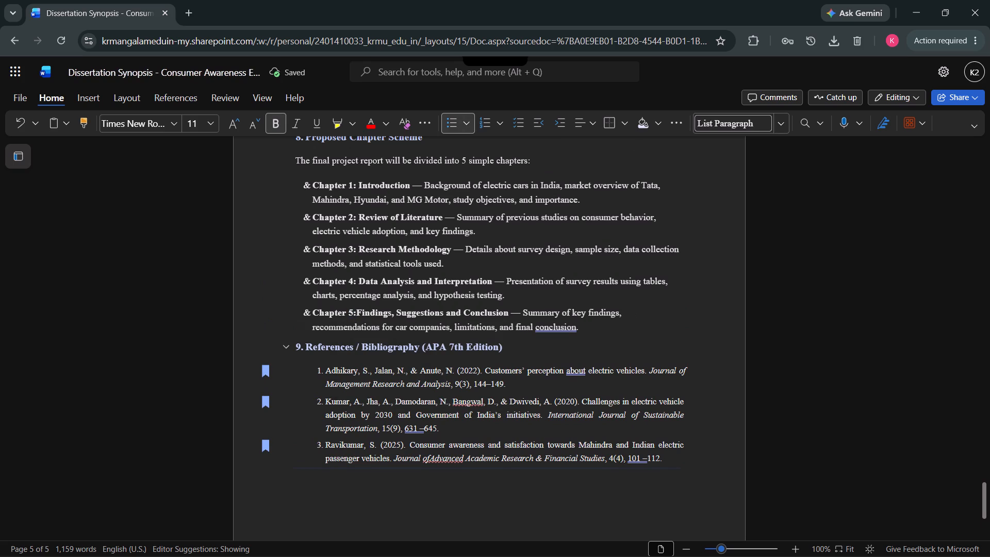
# Insert blank lines after the Chapter 5 entry so the "9. References / Bibliography (APA 7th Edition)" heading starts on a new page.
pyautogui.scroll(3, 515, 243)
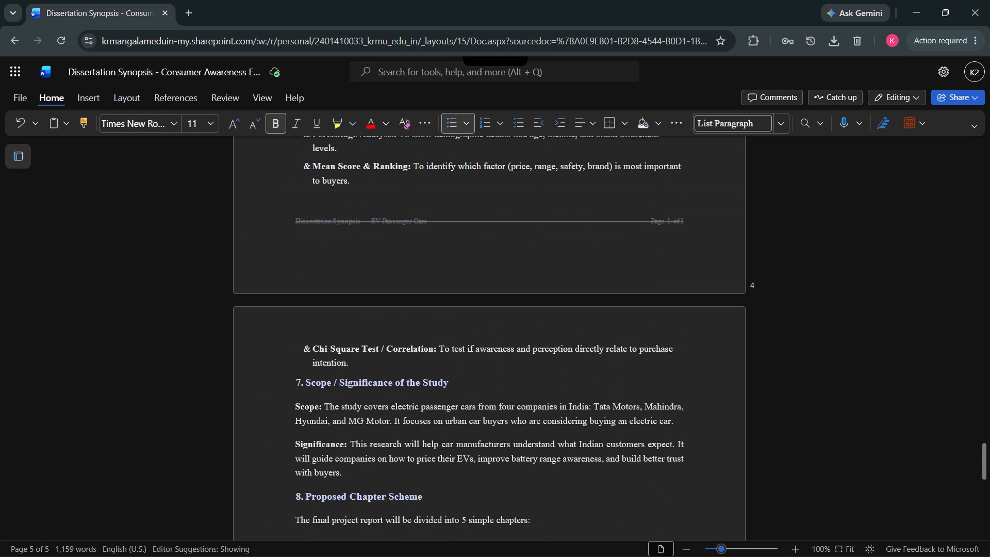
pyautogui.scroll(1, 515, 243)
pyautogui.scroll(-5, 515, 243)
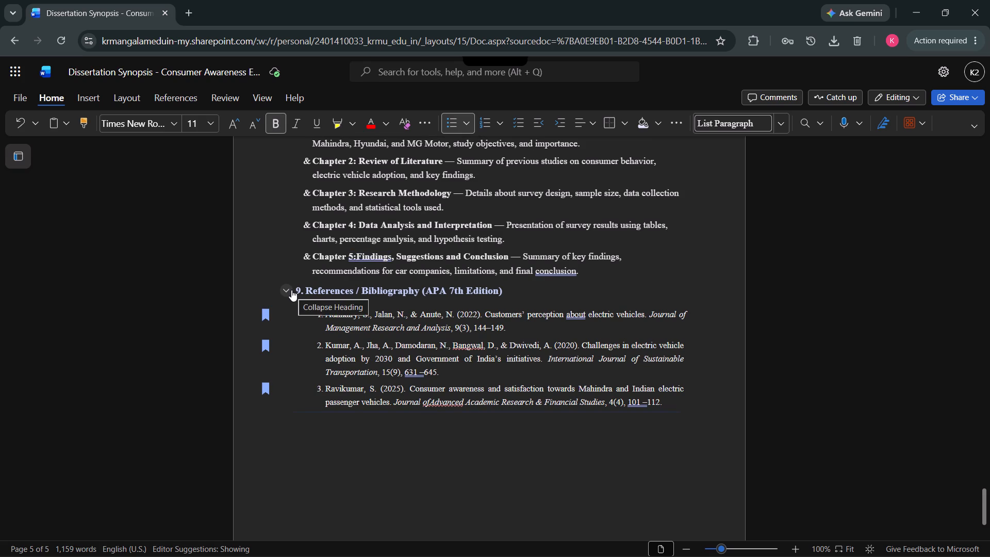
pyautogui.click(588, 270)
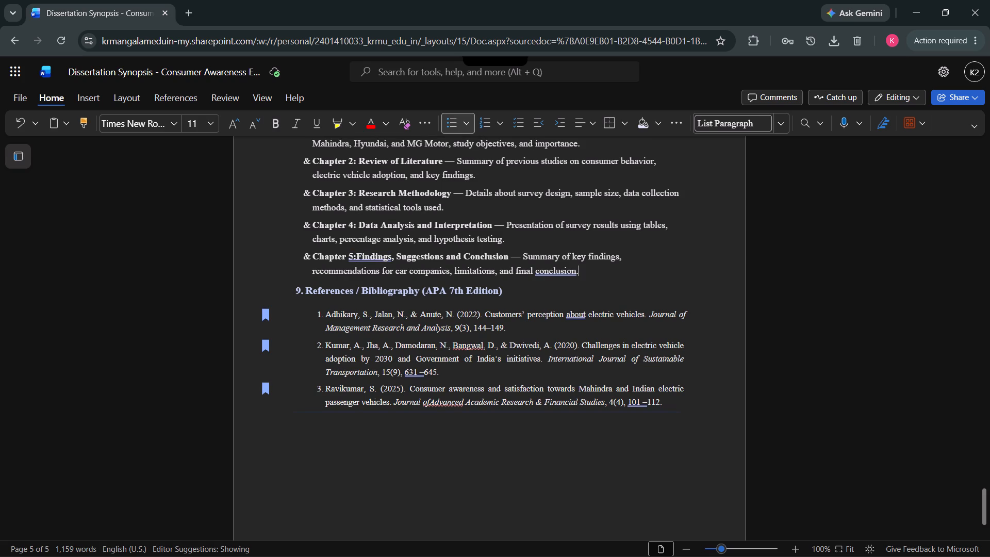
pyautogui.press('Return')
pyautogui.press('BackSpace')
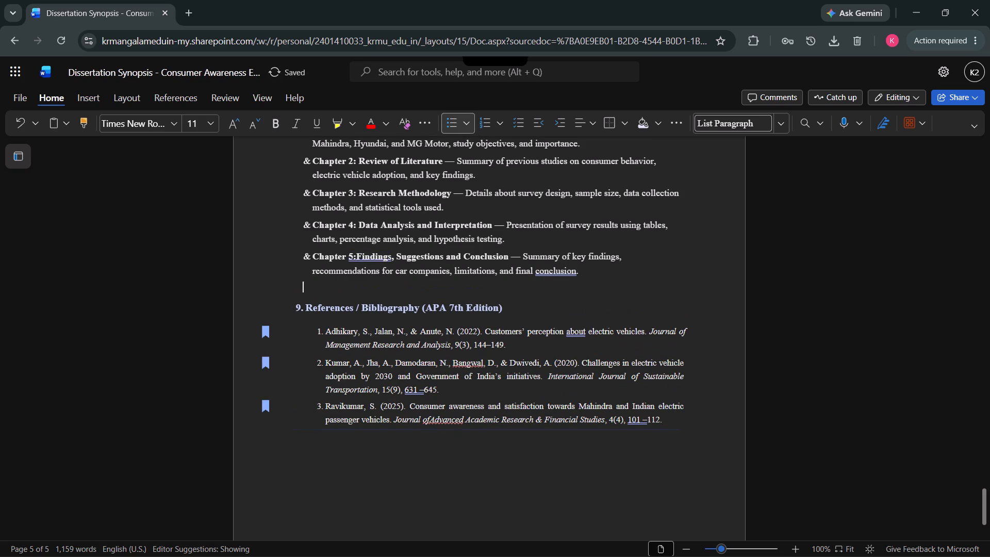
pyautogui.press('Return')
pyautogui.press('Return')
pyautogui.press('Return')
pyautogui.press('Return')
pyautogui.press('Return')
pyautogui.press('Return')
pyautogui.press('Return')
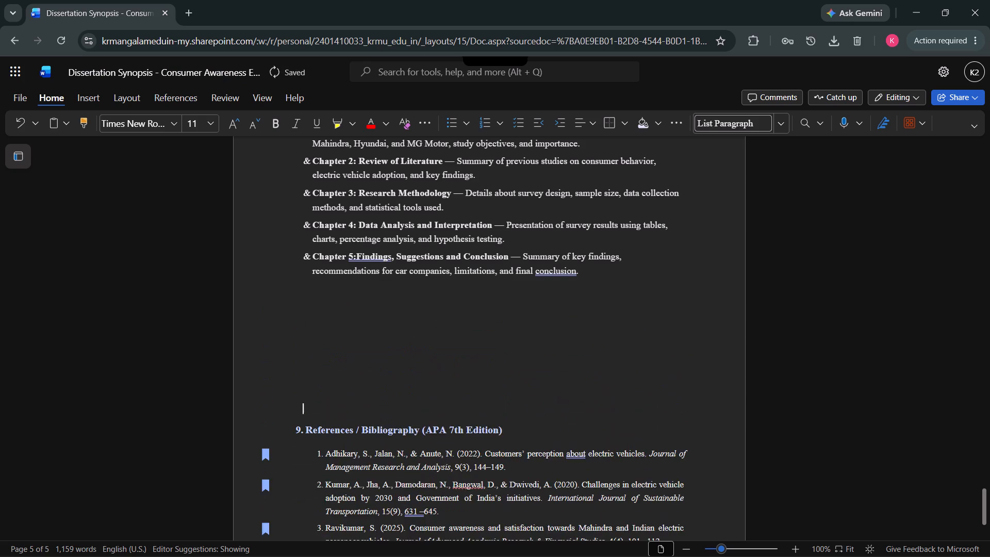
pyautogui.press('Return')
pyautogui.press('Return')
pyautogui.press('Return')
pyautogui.press('Return')
pyautogui.press('Return')
pyautogui.press('Return')
pyautogui.press('Return')
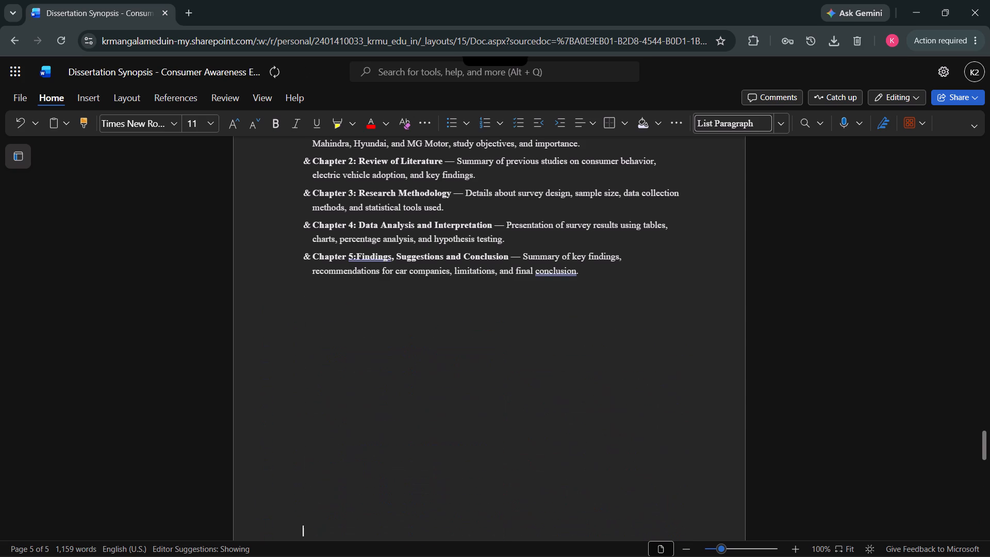
pyautogui.scroll(-4, 588, 270)
pyautogui.press('Return')
pyautogui.press('Return')
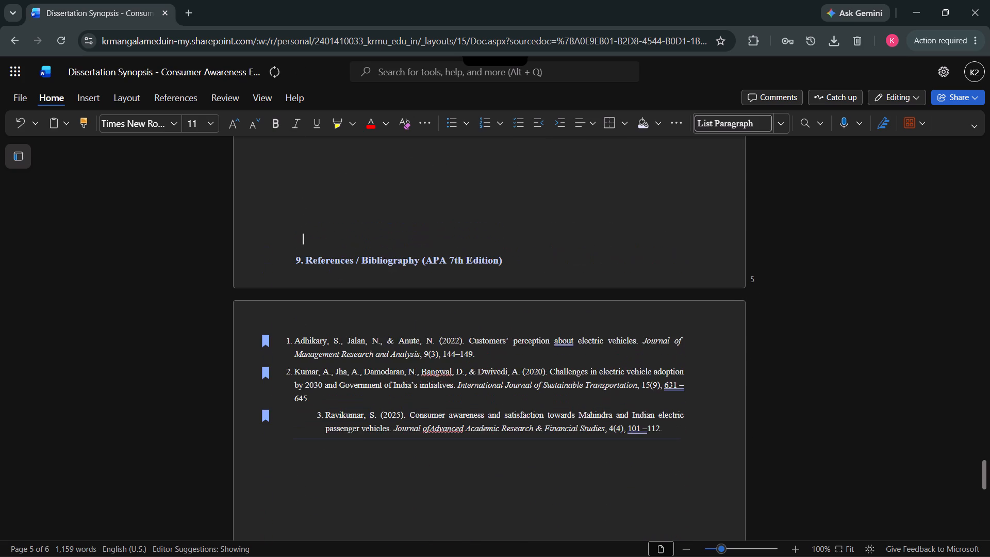
pyautogui.press('Return')
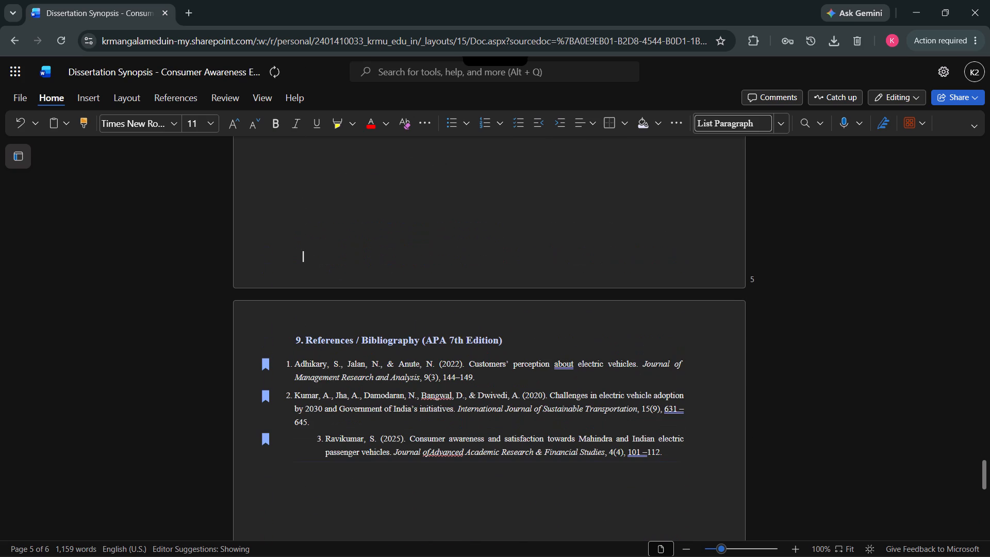
# Review the page layout and spacing from the Proposed Chapter Scheme back to the Research Questions & Hypotheses section.
pyautogui.scroll(9, 588, 270)
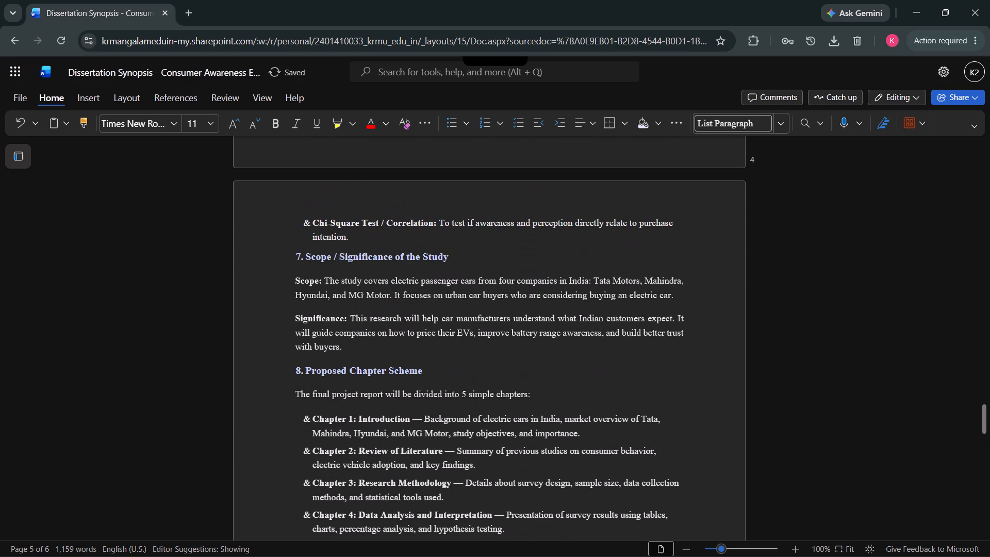
pyautogui.scroll(1, 588, 270)
pyautogui.scroll(2, 329, 216)
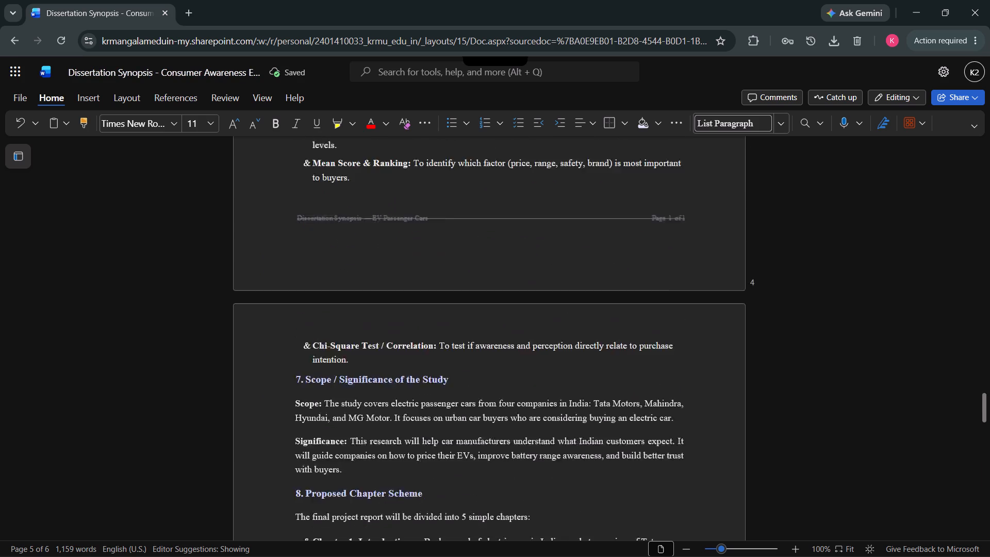
pyautogui.scroll(13, 329, 216)
pyautogui.scroll(-2, 329, 216)
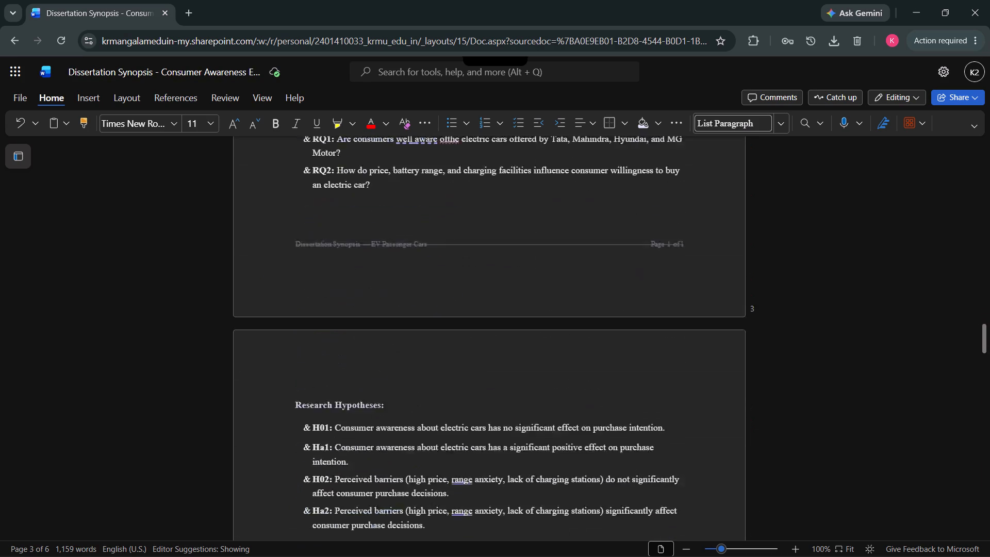
pyautogui.scroll(-2, 329, 216)
pyautogui.scroll(3, 329, 216)
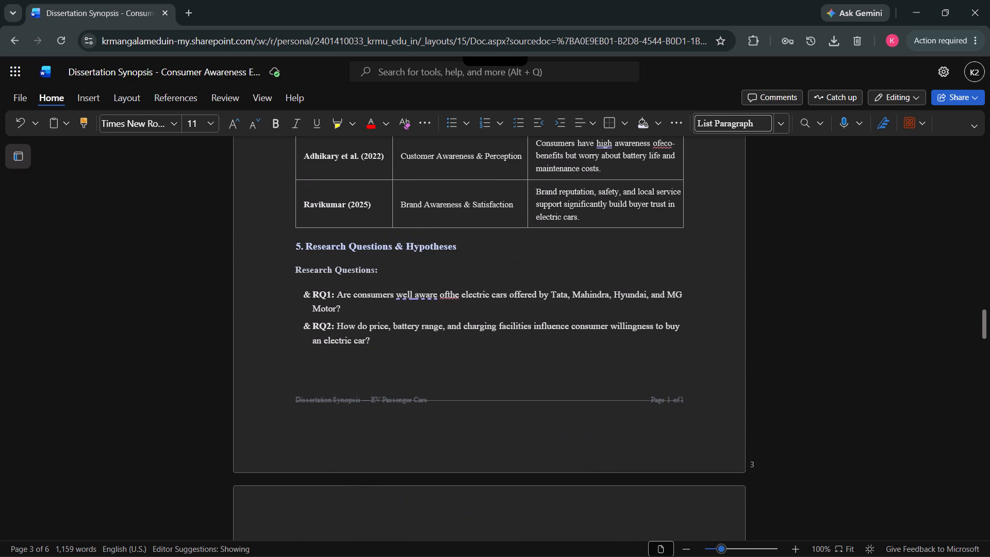
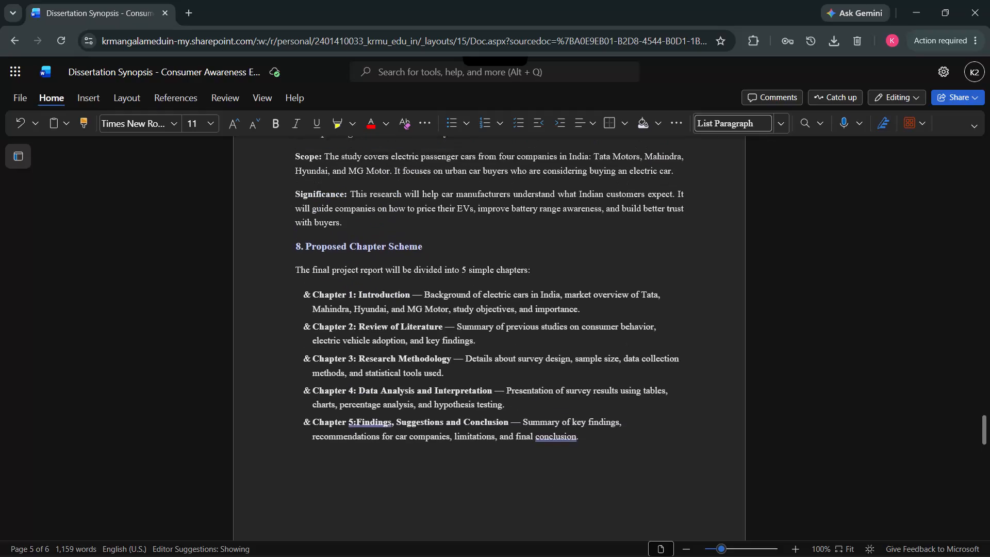
# Set the font size of the three numbered reference entries to 14.
pyautogui.scroll(-8, 393, 338)
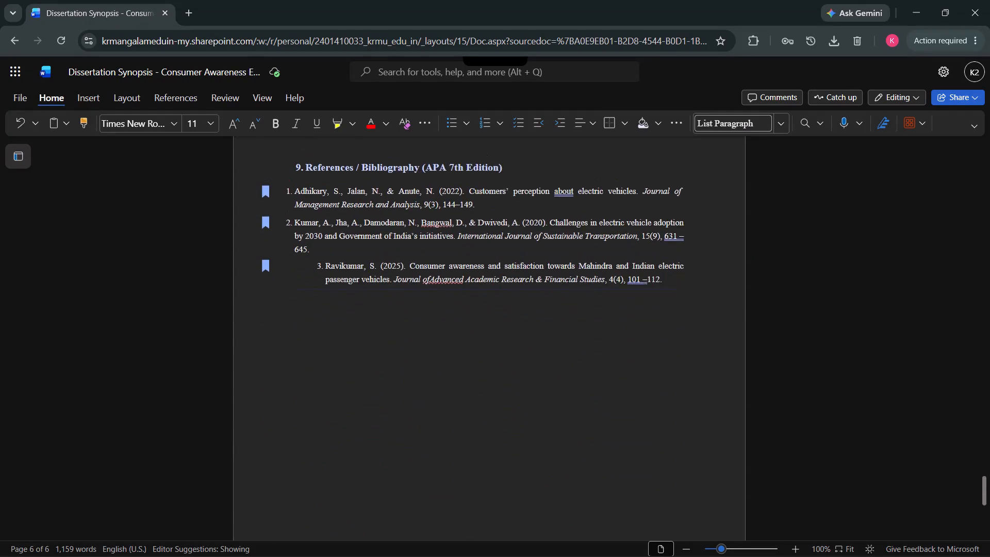
pyautogui.moveTo(670, 345); pyautogui.dragTo(666, 345)
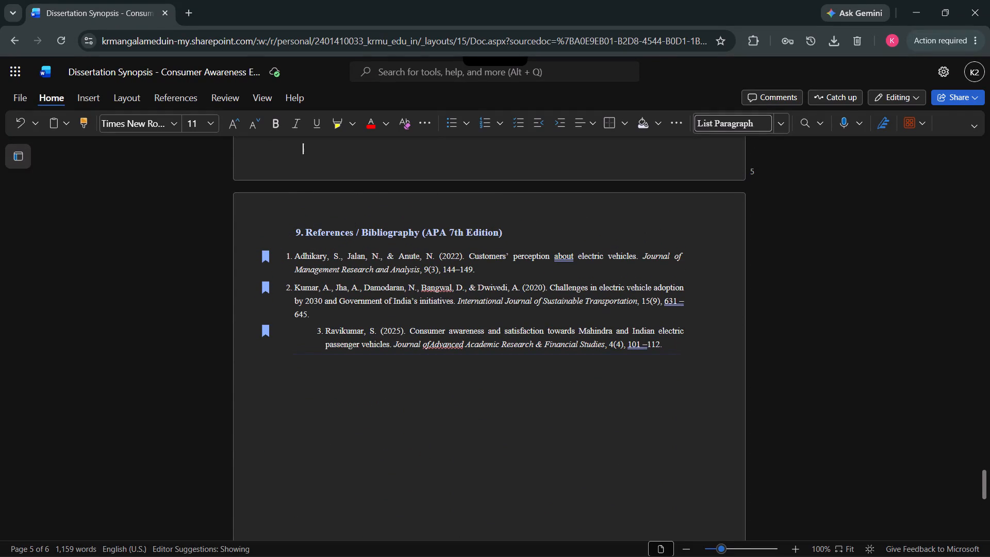
pyautogui.moveTo(666, 345); pyautogui.dragTo(301, 251)
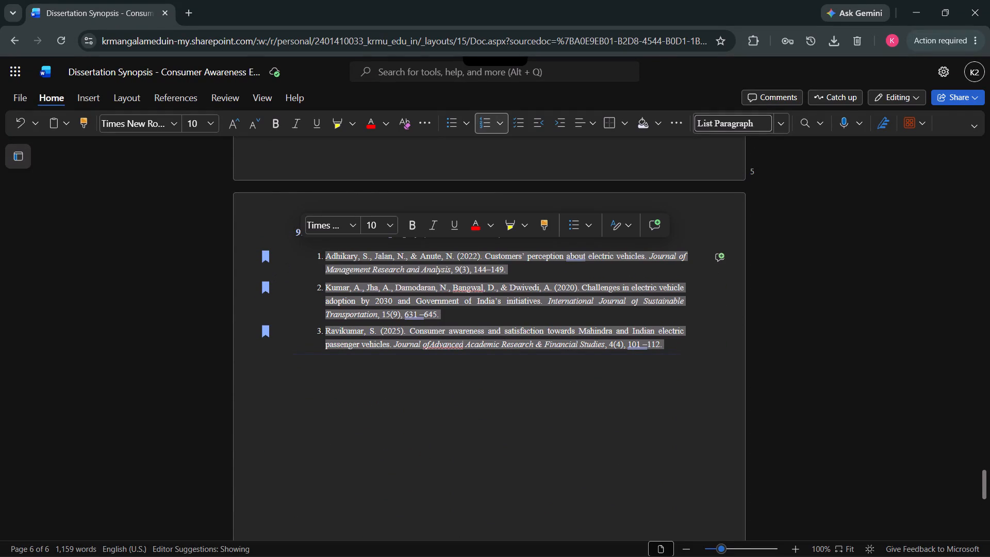
pyautogui.click(212, 118)
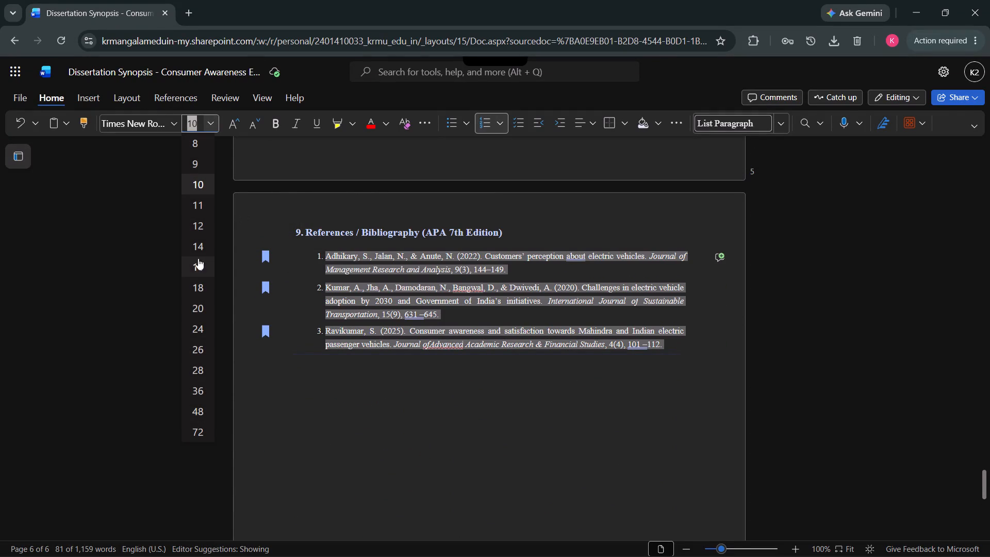
pyautogui.click(197, 247)
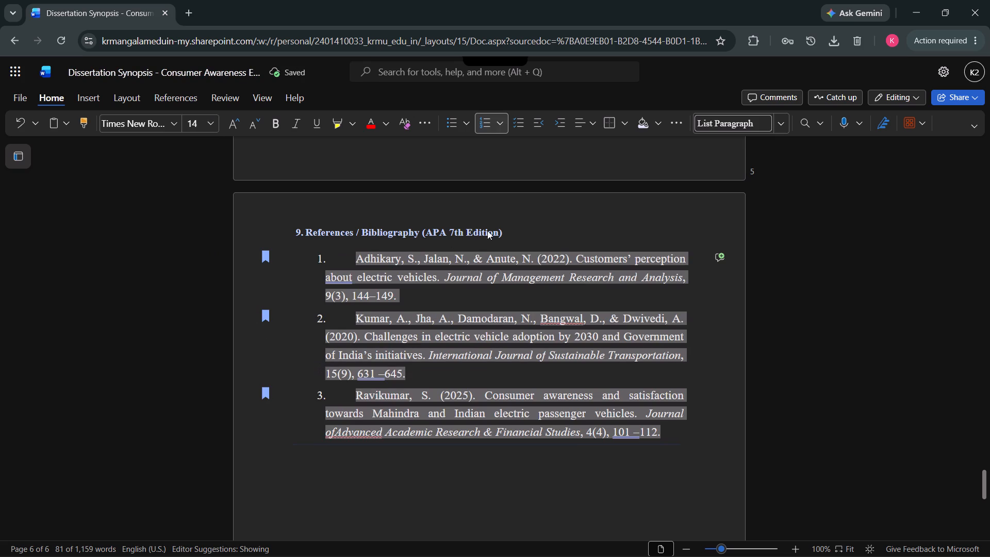
# Set the font size of the "References / Bibliography (APA 7th Edition)" heading to 18.
pyautogui.click(506, 228)
pyautogui.moveTo(503, 232); pyautogui.dragTo(306, 225)
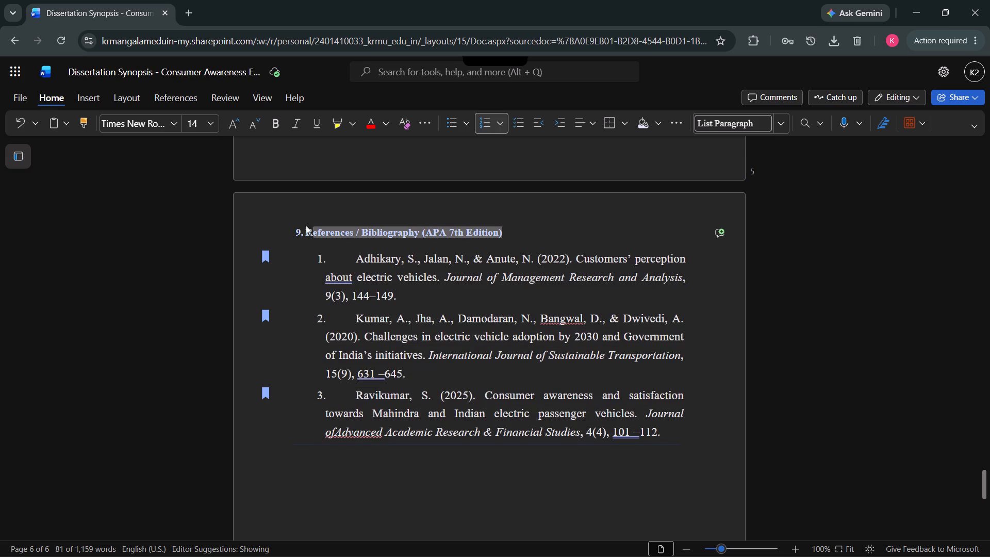
pyautogui.moveTo(306, 225); pyautogui.dragTo(298, 227)
pyautogui.click(209, 120)
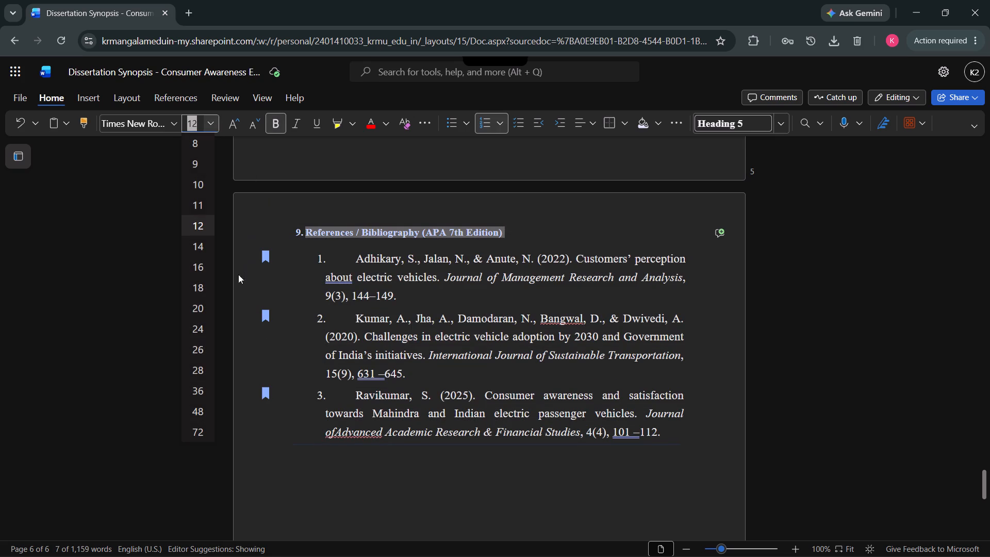
pyautogui.click(200, 289)
pyautogui.click(804, 304)
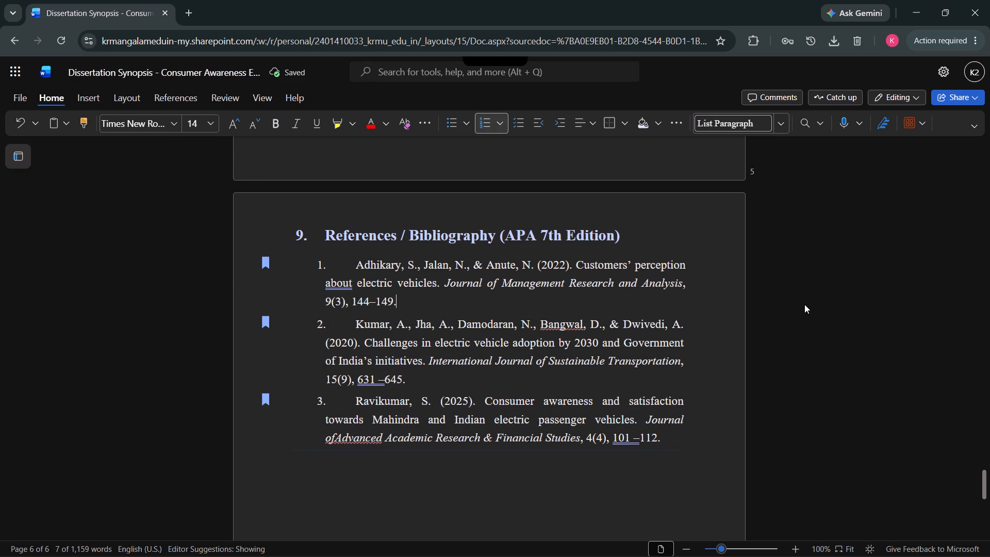
# Correct the misspelled "ofAdvanced" in reference 3 to "of Advanced".
pyautogui.scroll(-10, 515, 419)
pyautogui.scroll(5, 515, 419)
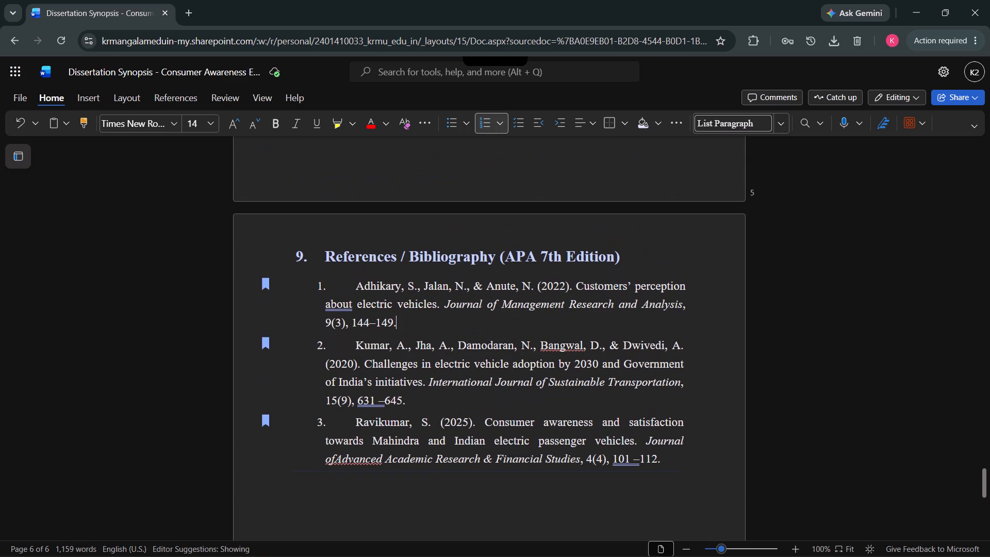
pyautogui.scroll(1, 515, 419)
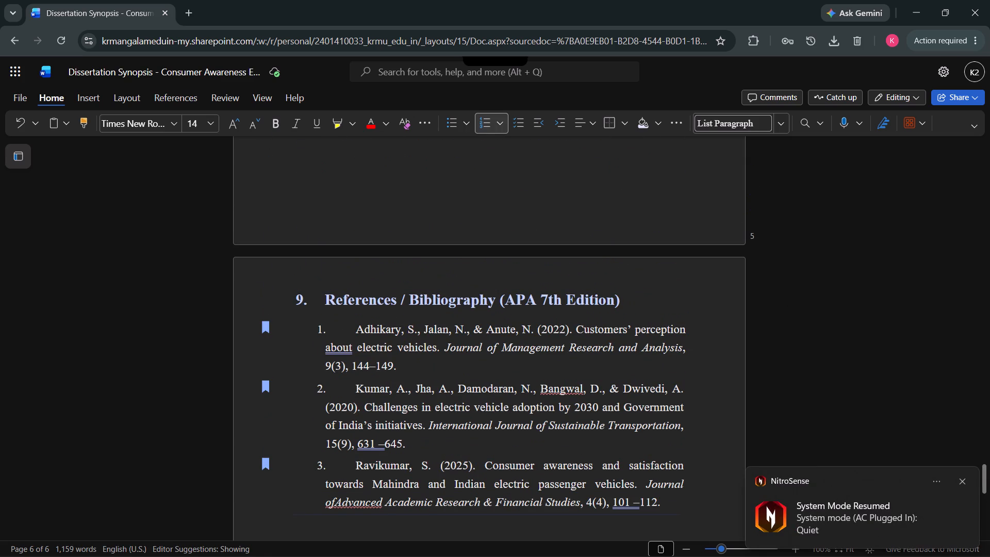
pyautogui.click(335, 501)
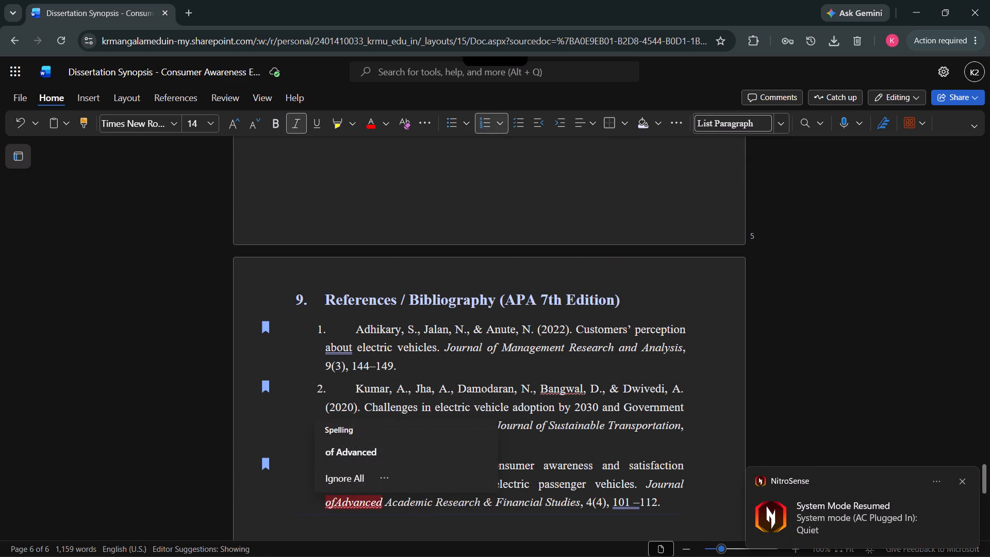
pyautogui.press('space')
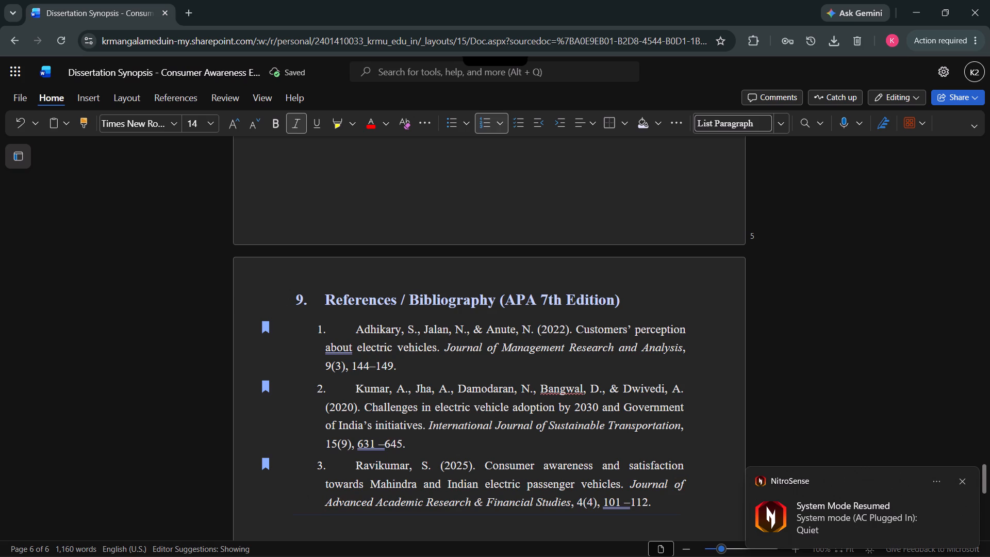
# Set the Proposed Chapter Scheme's introductory sentence and its five chapter entries to font size 14.
pyautogui.scroll(3, 618, 364)
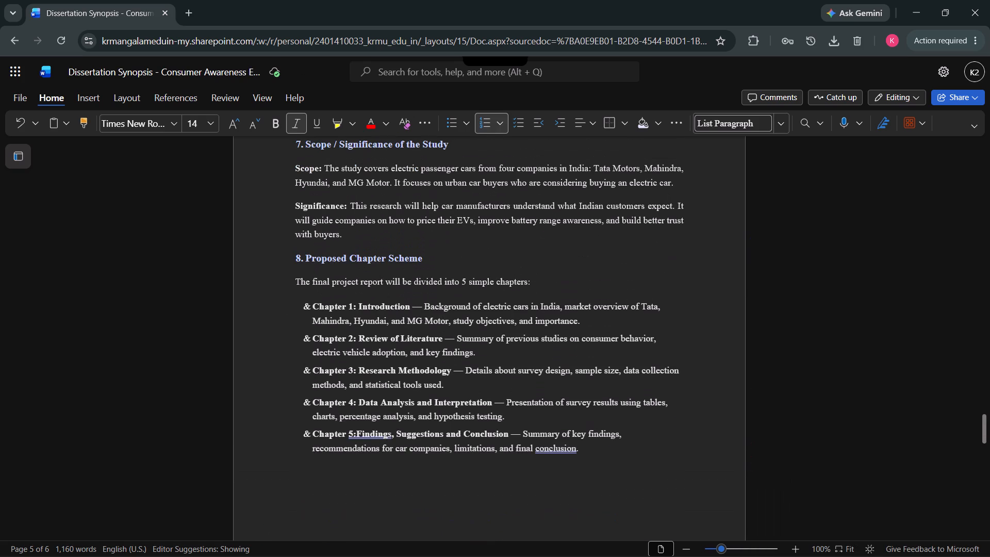
pyautogui.scroll(2, 618, 364)
pyautogui.moveTo(587, 454); pyautogui.dragTo(283, 292)
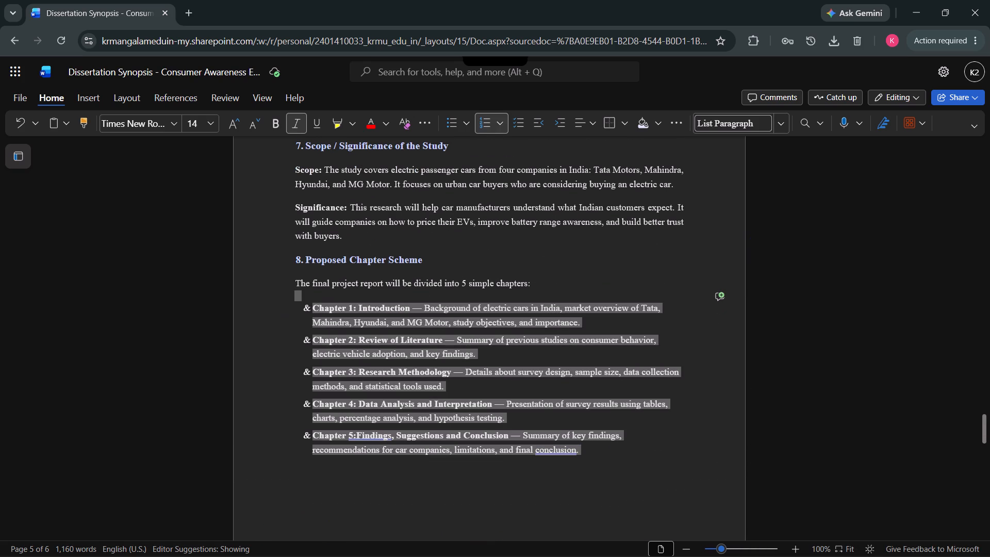
pyautogui.moveTo(283, 292); pyautogui.dragTo(292, 288)
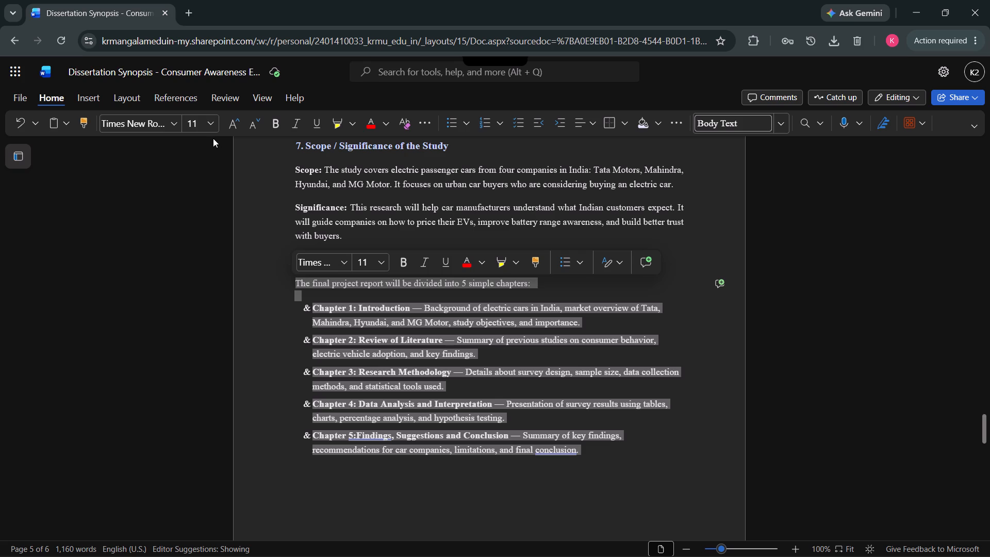
pyautogui.click(212, 128)
pyautogui.click(202, 242)
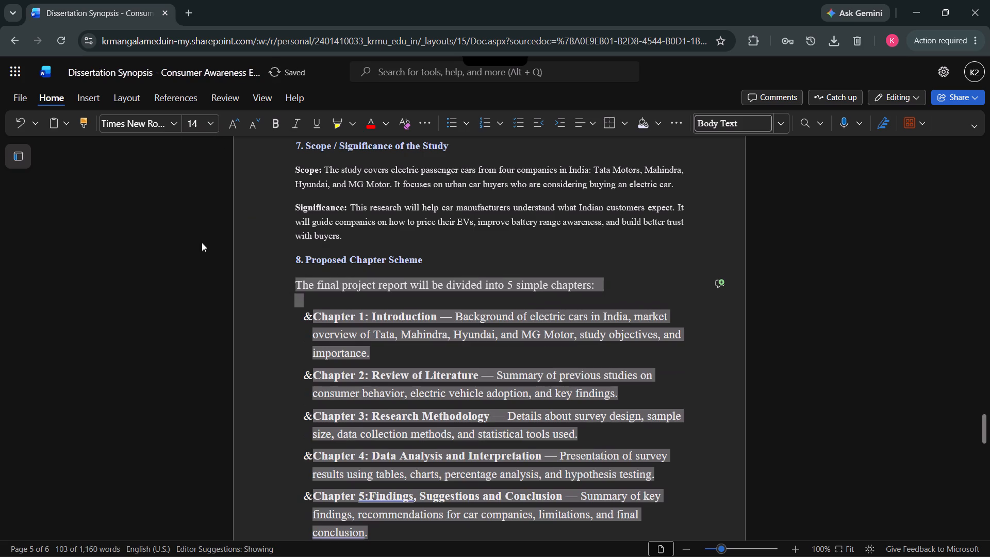
pyautogui.click(869, 360)
# Set the font size of the "Proposed Chapter Scheme" heading to 18.
pyautogui.scroll(1, 550, 434)
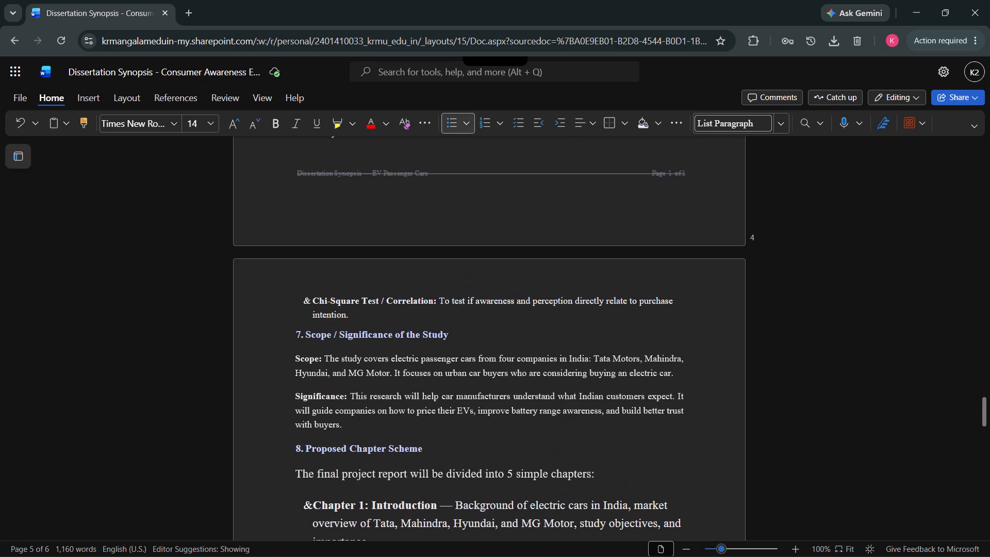
pyautogui.scroll(-1, 550, 434)
pyautogui.moveTo(426, 350); pyautogui.dragTo(338, 347)
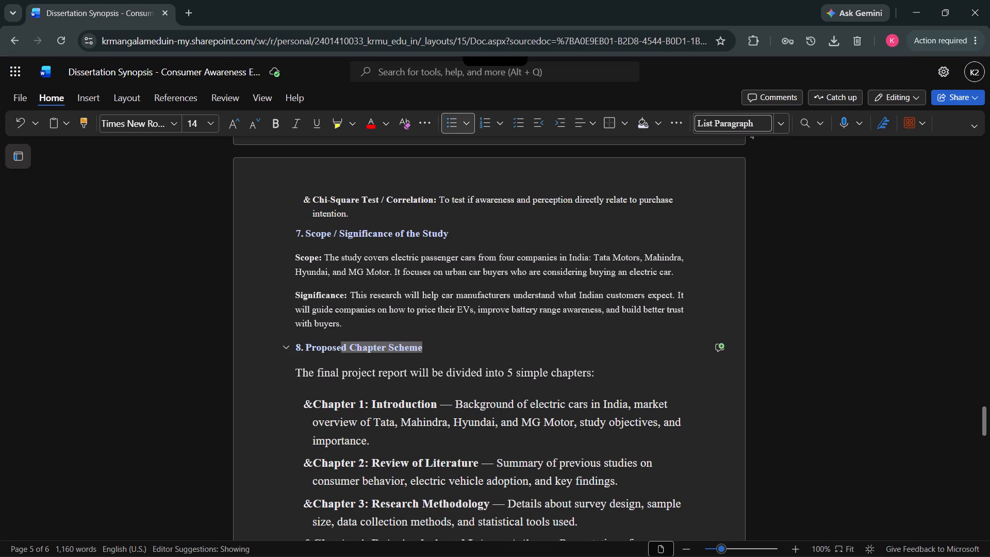
pyautogui.moveTo(338, 347); pyautogui.dragTo(296, 348)
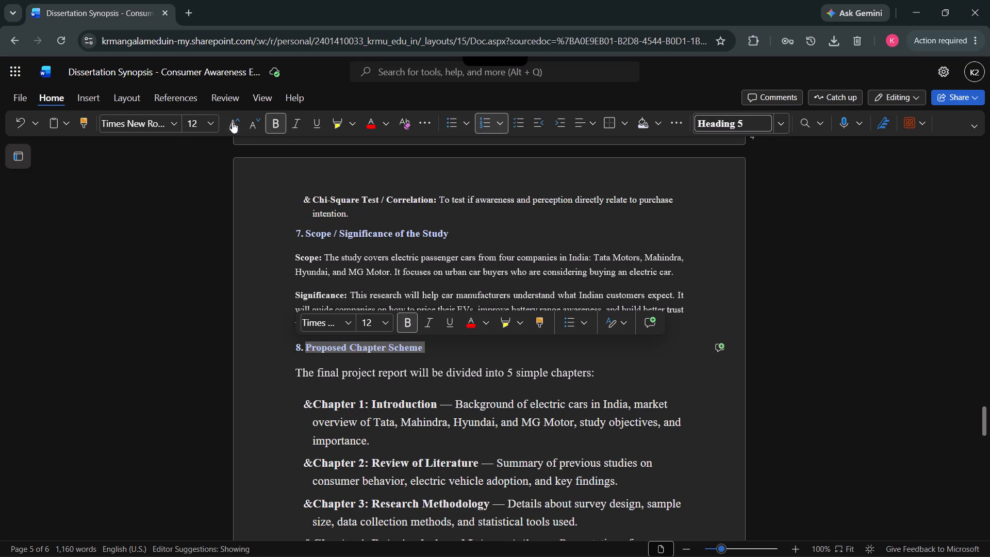
pyautogui.click(211, 122)
pyautogui.click(196, 286)
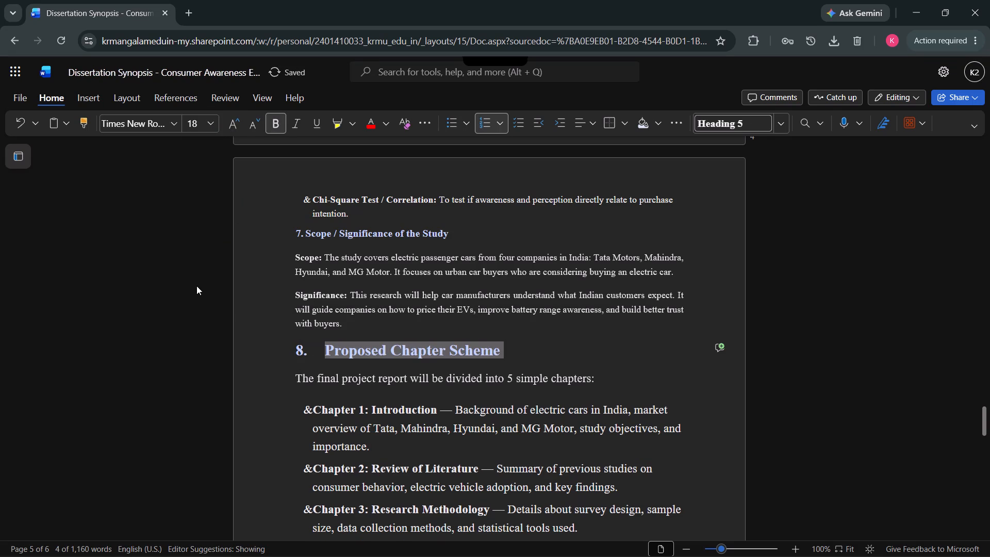
# Set the font size of the Scope and Significance paragraphs to 14.
pyautogui.moveTo(350, 329); pyautogui.dragTo(285, 254)
pyautogui.click(214, 121)
pyautogui.click(202, 249)
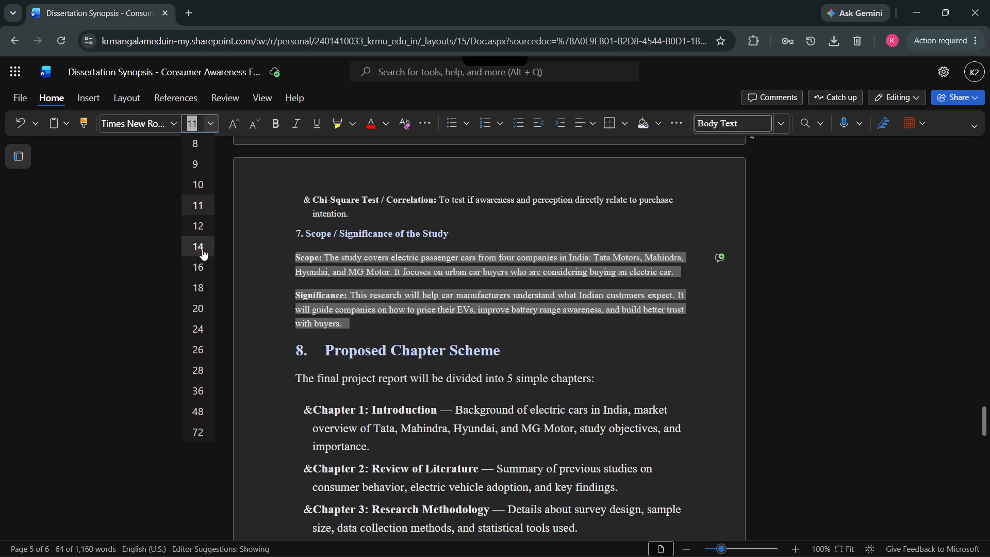
# Set the font size of the "Scope / Significance of the Study" heading to 18.
pyautogui.scroll(-1, 458, 379)
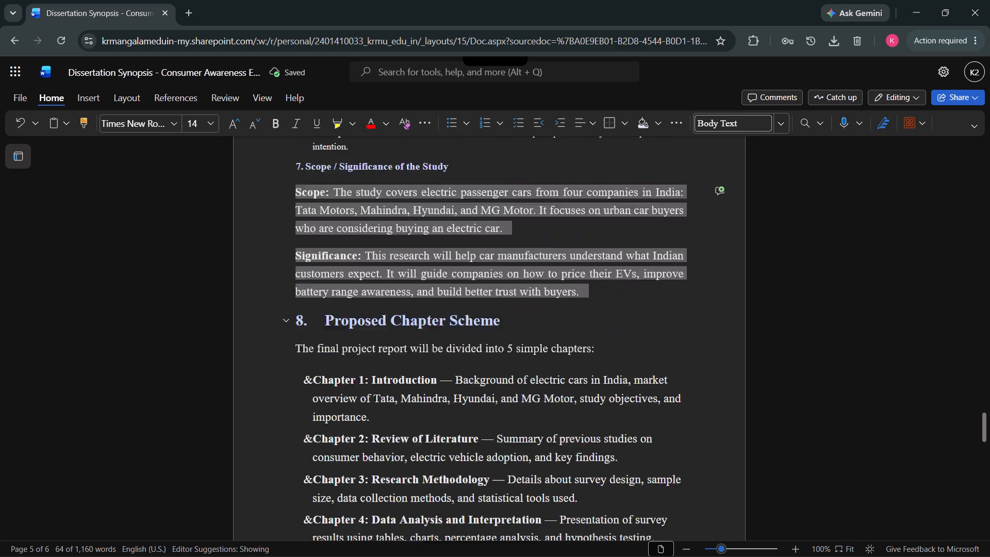
pyautogui.scroll(-1, 458, 379)
pyautogui.moveTo(456, 218); pyautogui.dragTo(285, 221)
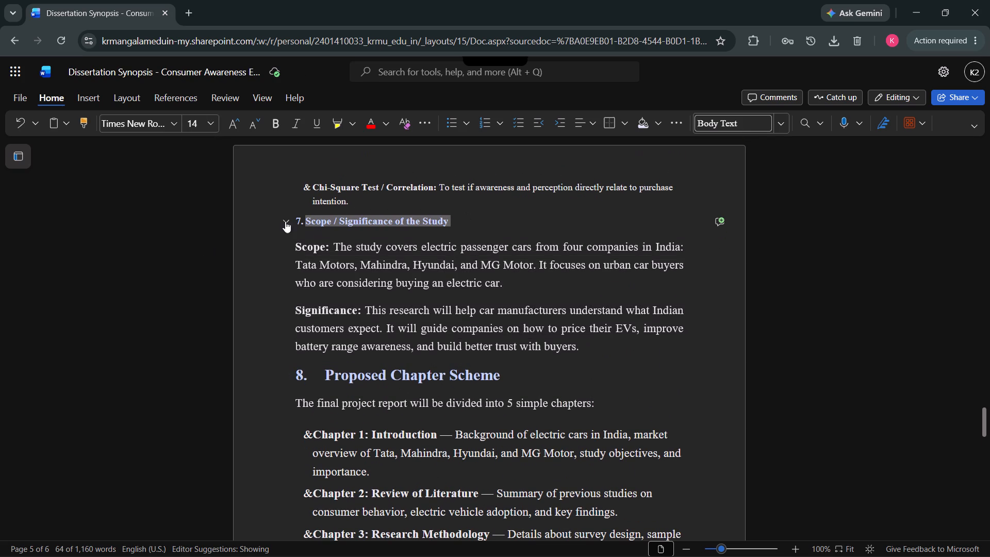
pyautogui.moveTo(285, 221); pyautogui.dragTo(261, 221)
pyautogui.click(218, 123)
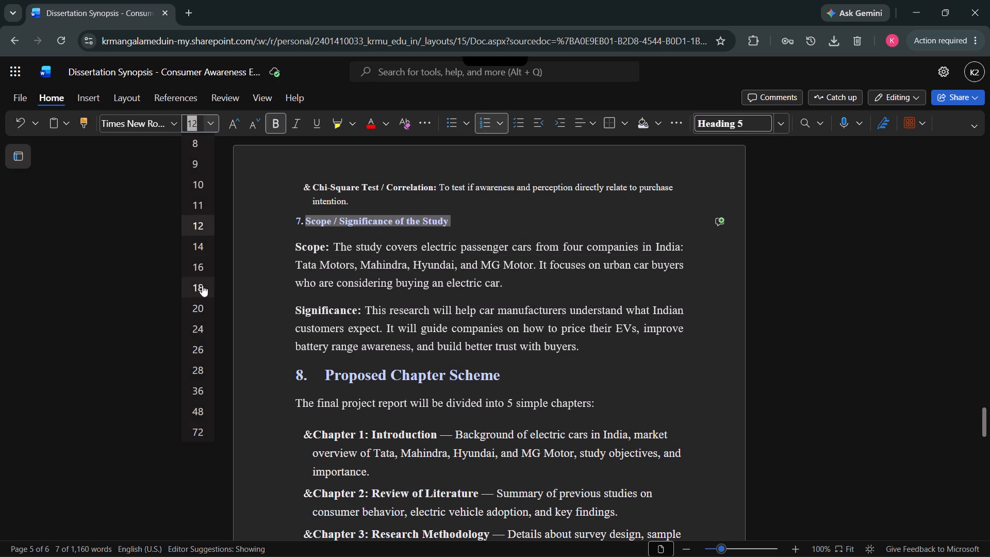
pyautogui.click(202, 285)
pyautogui.click(785, 335)
# Insert blank lines after the Chi-Square Test / Correlation bullet so the "7. Scope / Significance of the Study" heading starts on a new page.
pyautogui.scroll(-2, 785, 335)
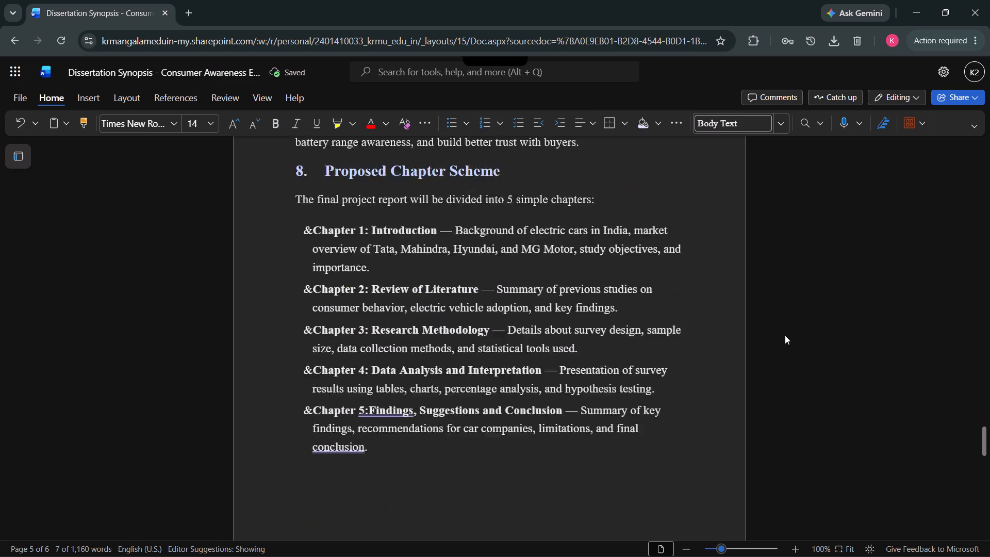
pyautogui.scroll(-2, 785, 335)
pyautogui.scroll(3, 785, 335)
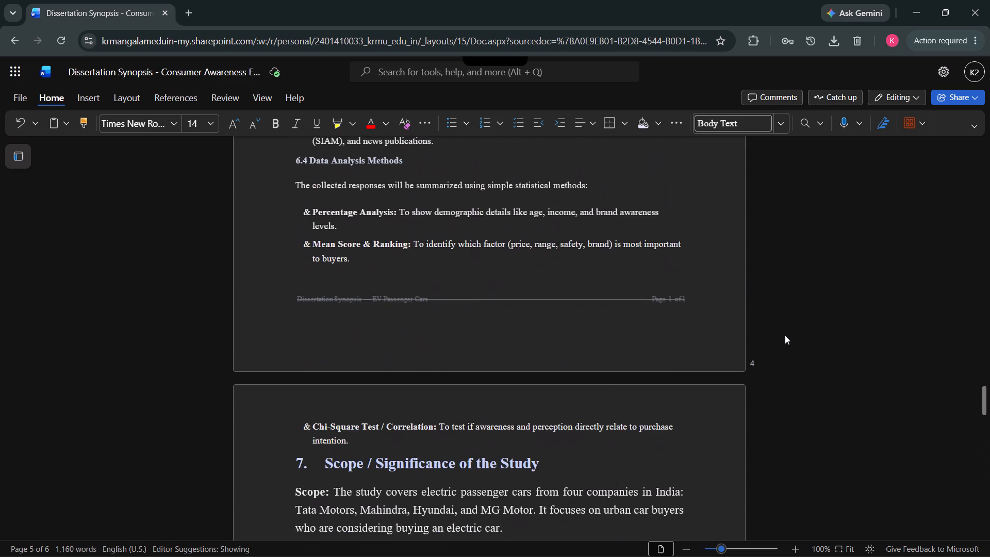
pyautogui.scroll(2, 785, 335)
pyautogui.scroll(-4, 785, 335)
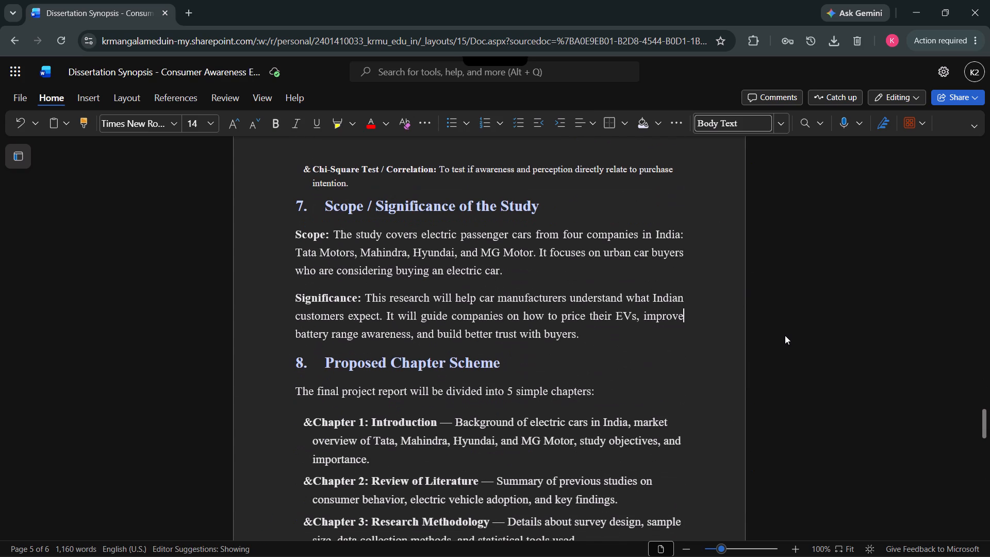
pyautogui.click(373, 184)
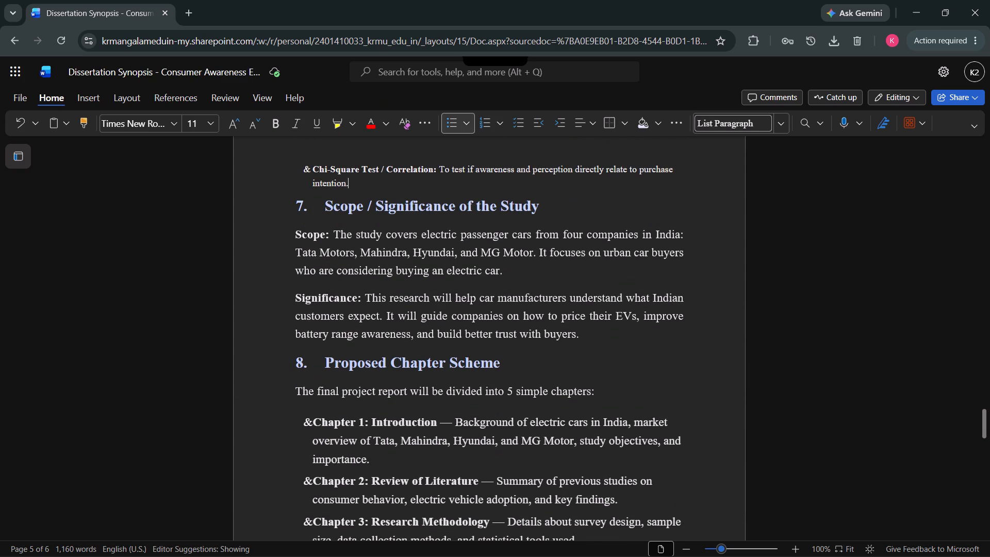
pyautogui.press('Return')
pyautogui.press('Return')
pyautogui.press('Return')
pyautogui.press('BackSpace')
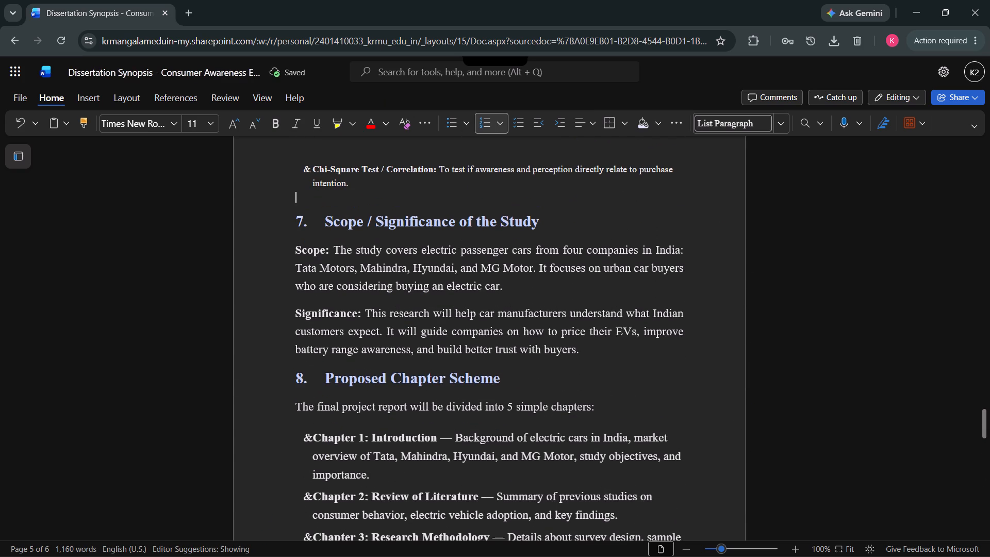
pyautogui.press('Return')
pyautogui.press('Return')
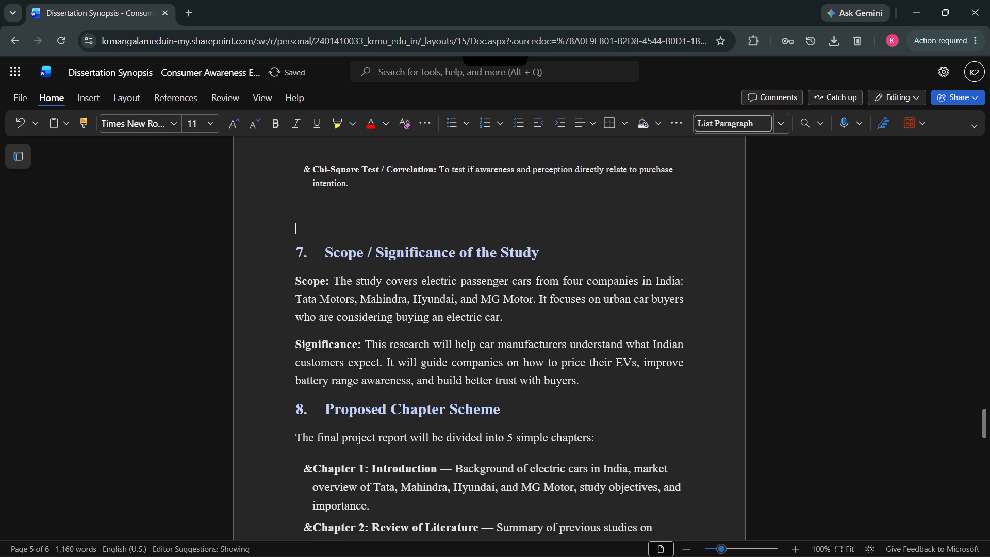
pyautogui.press('Return')
pyautogui.press('Return')
pyautogui.press('Return')
pyautogui.press('Return')
pyautogui.press('Return')
pyautogui.press('Return')
pyautogui.press('Return')
pyautogui.press('Return')
pyautogui.press('Return')
pyautogui.press('Return')
pyautogui.press('Return')
pyautogui.press('Return')
pyautogui.press('Return')
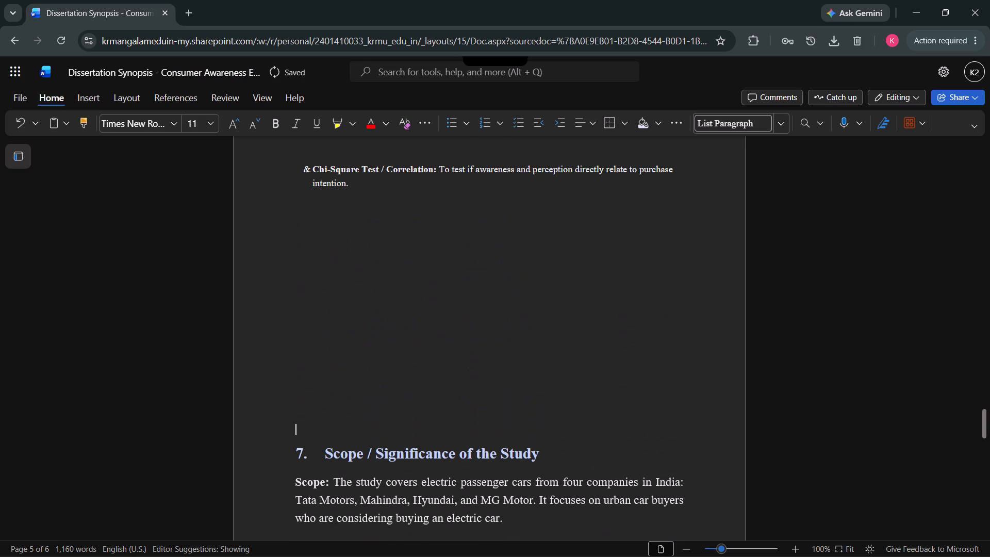
pyautogui.press('Return')
pyautogui.press('Return')
pyautogui.press('Return')
pyautogui.press('Return')
pyautogui.press('Return')
pyautogui.press('Return')
pyautogui.scroll(-4, 373, 184)
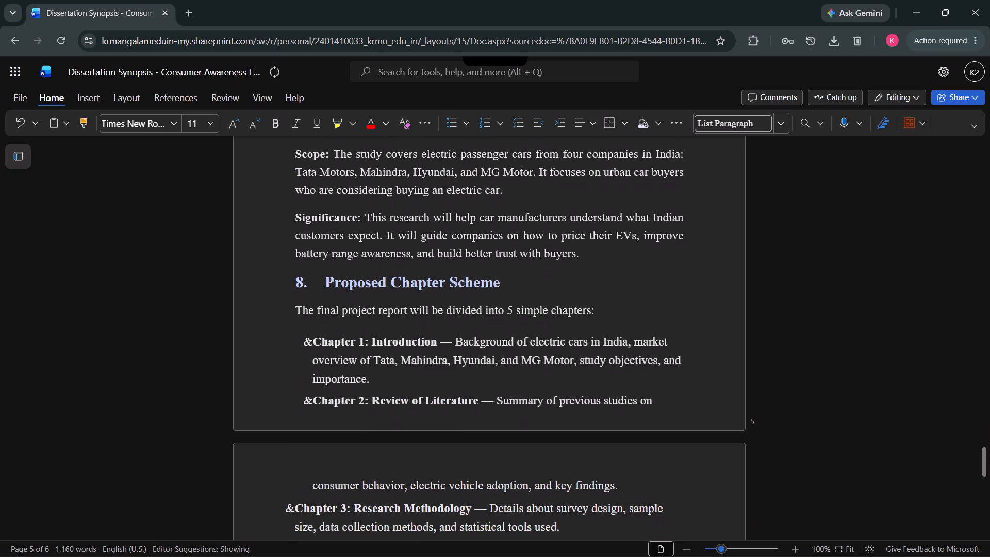
pyautogui.scroll(-1, 373, 184)
pyautogui.press('Return')
pyautogui.press('Return')
pyautogui.press('Return')
pyautogui.press('Return')
pyautogui.press('Return')
pyautogui.press('Return')
pyautogui.press('Return')
pyautogui.press('Return')
pyautogui.press('Return')
pyautogui.press('Return')
pyautogui.press('Return')
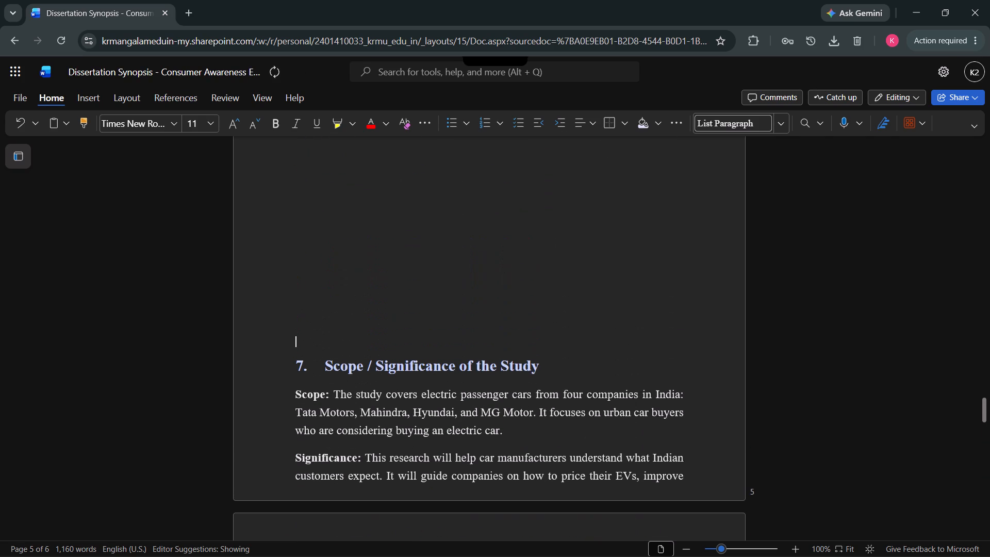
pyautogui.press('Return')
pyautogui.press('Return')
pyautogui.press('Return')
pyautogui.press('Return')
pyautogui.press('Return')
pyautogui.press('Return')
pyautogui.press('Return')
pyautogui.press('Return')
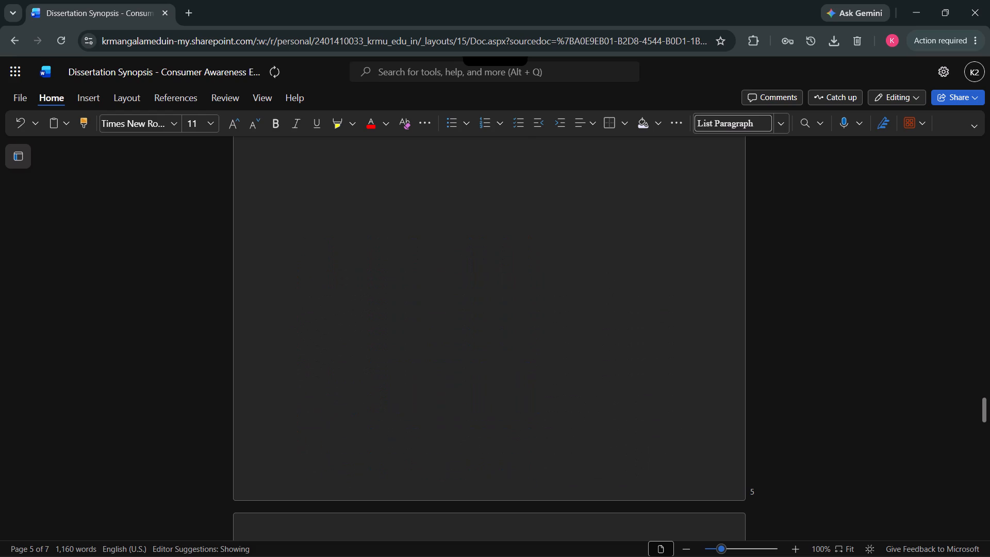
# Delete the blank lines above the "9. References / Bibliography (APA 7th Edition)" heading so it starts at the top of its page.
pyautogui.scroll(-8, 373, 184)
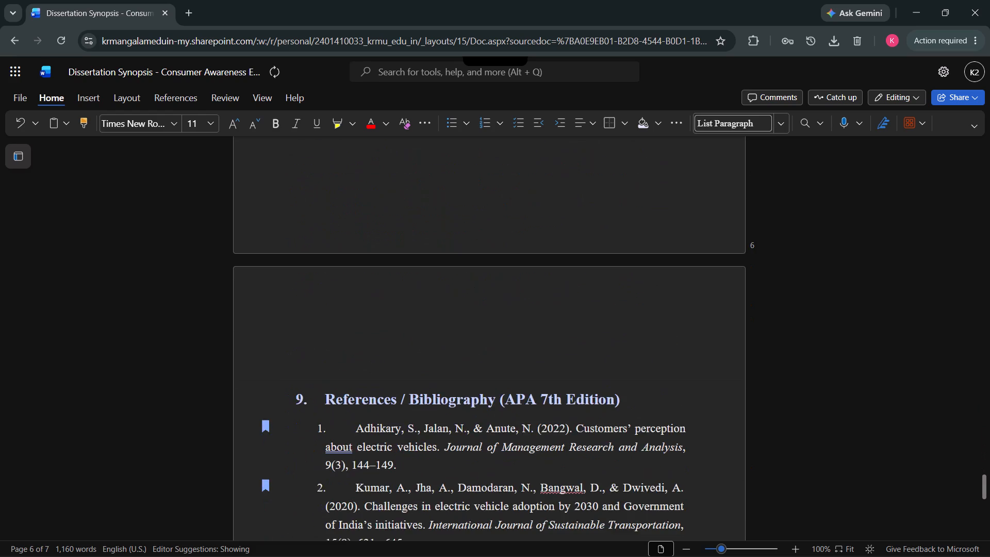
pyautogui.scroll(-4, 373, 184)
pyautogui.scroll(2, 354, 256)
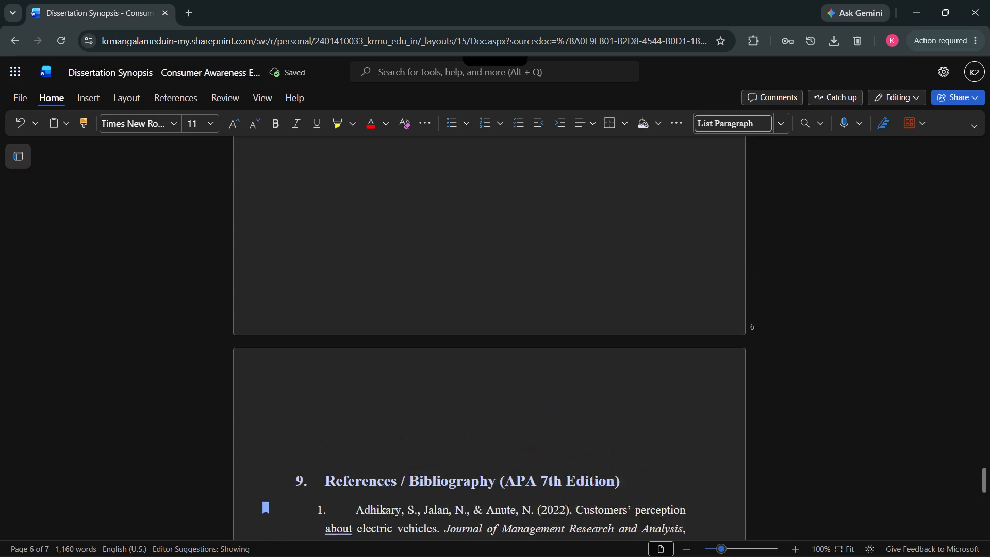
pyautogui.scroll(2, 354, 256)
pyautogui.scroll(-1, 354, 256)
pyautogui.click(305, 389)
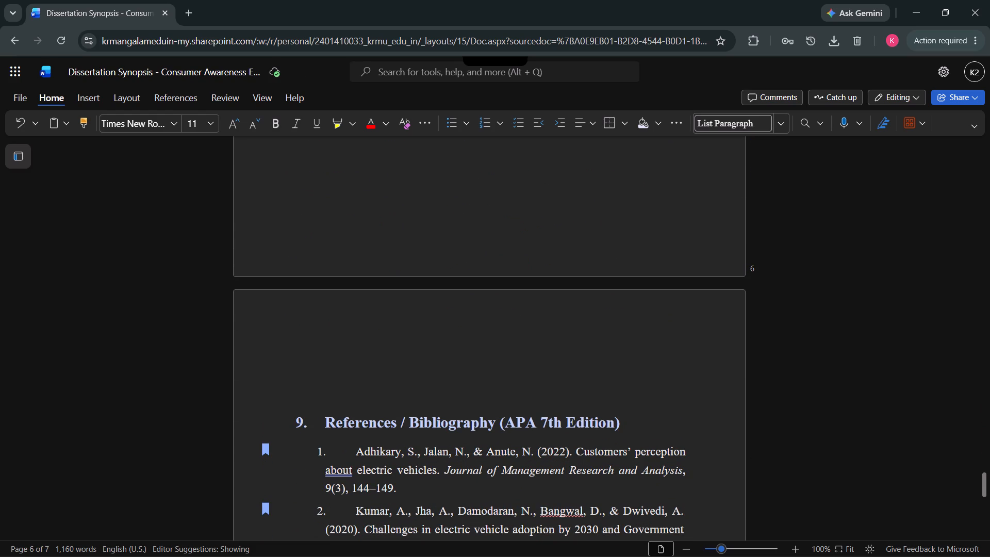
pyautogui.press('BackSpace')
pyautogui.press('BackSpace')
pyautogui.press('BackSpace')
pyautogui.press('BackSpace')
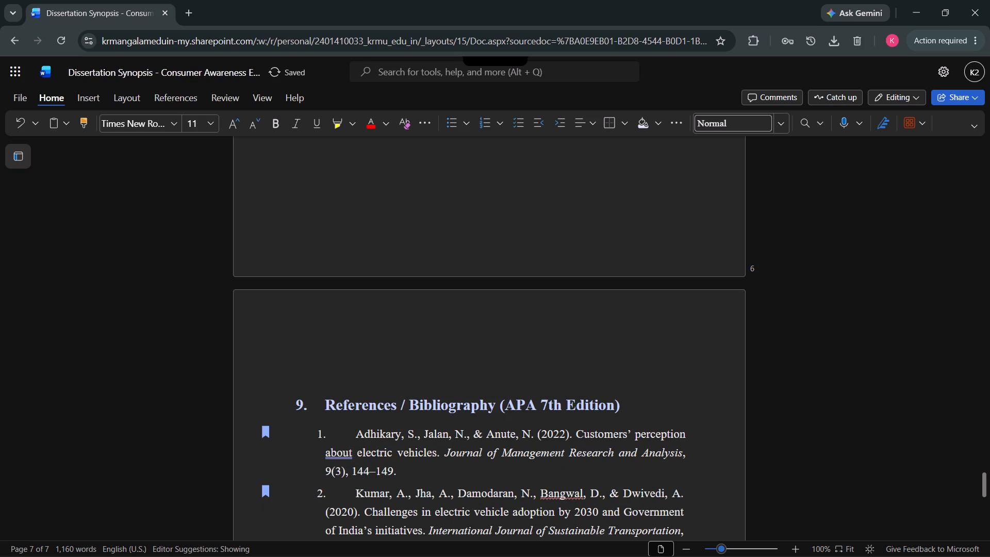
pyautogui.press('BackSpace')
pyautogui.press('BackSpace')
pyautogui.press('BackSpace')
pyautogui.press('BackSpace')
pyautogui.press('BackSpace')
pyautogui.press('BackSpace')
pyautogui.press('BackSpace')
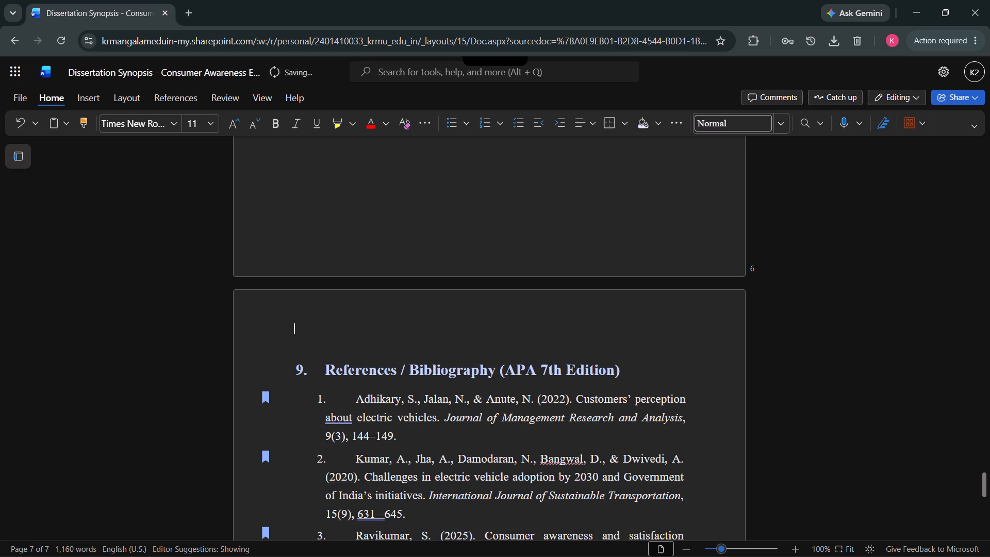
pyautogui.press('BackSpace')
pyautogui.press('BackSpace')
pyautogui.press('BackSpace')
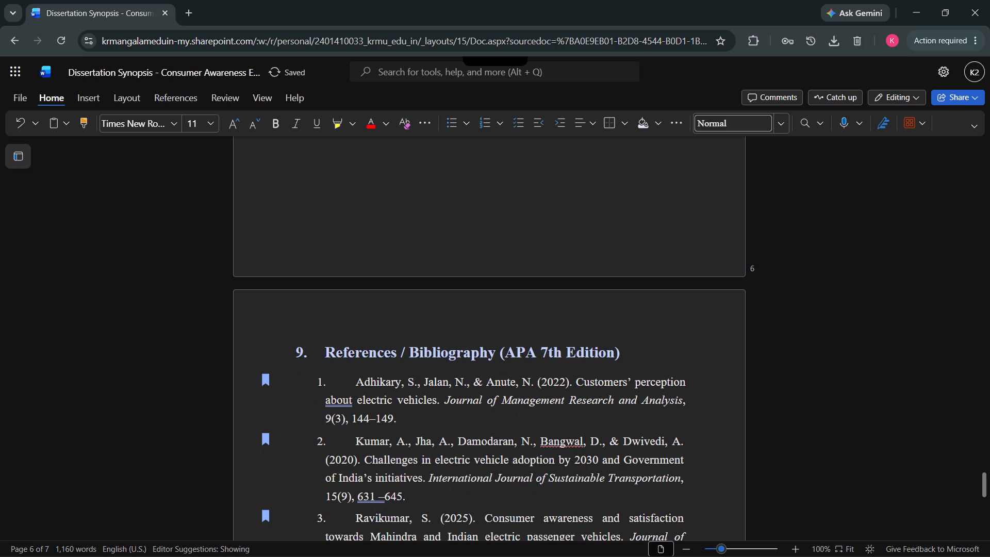
pyautogui.press('BackSpace')
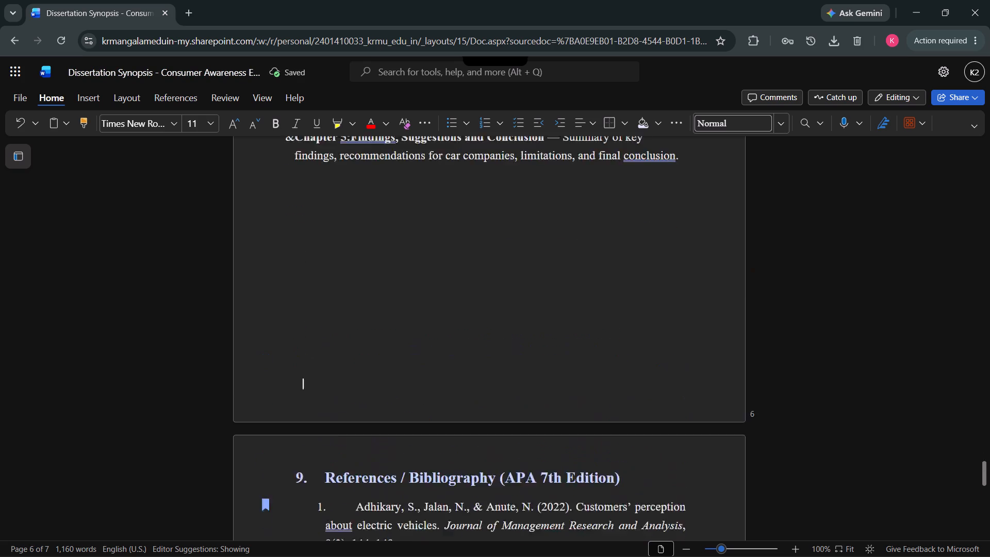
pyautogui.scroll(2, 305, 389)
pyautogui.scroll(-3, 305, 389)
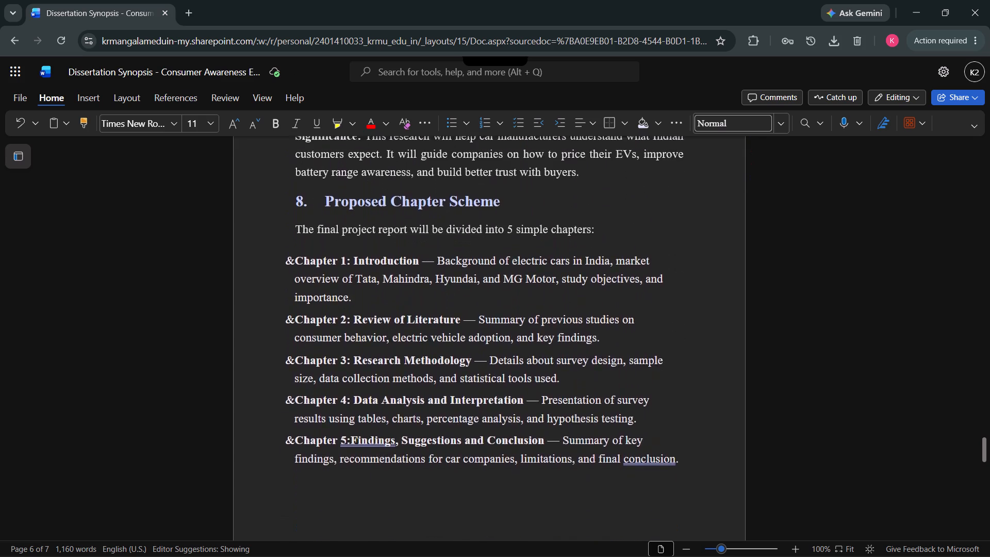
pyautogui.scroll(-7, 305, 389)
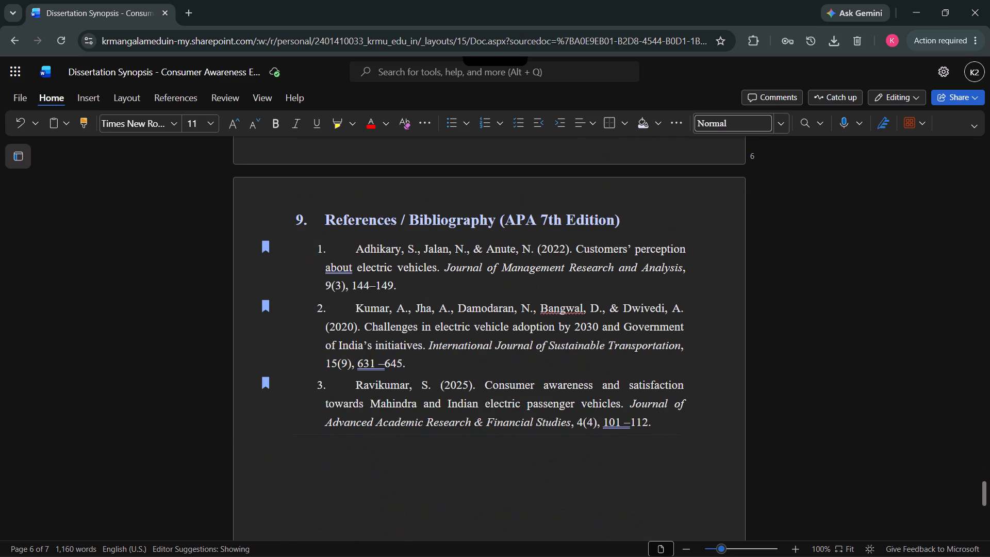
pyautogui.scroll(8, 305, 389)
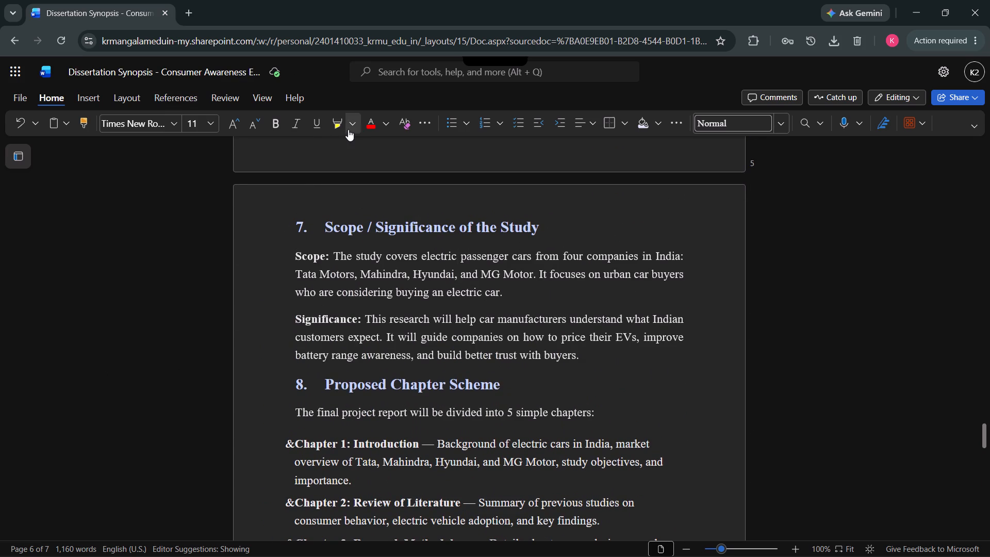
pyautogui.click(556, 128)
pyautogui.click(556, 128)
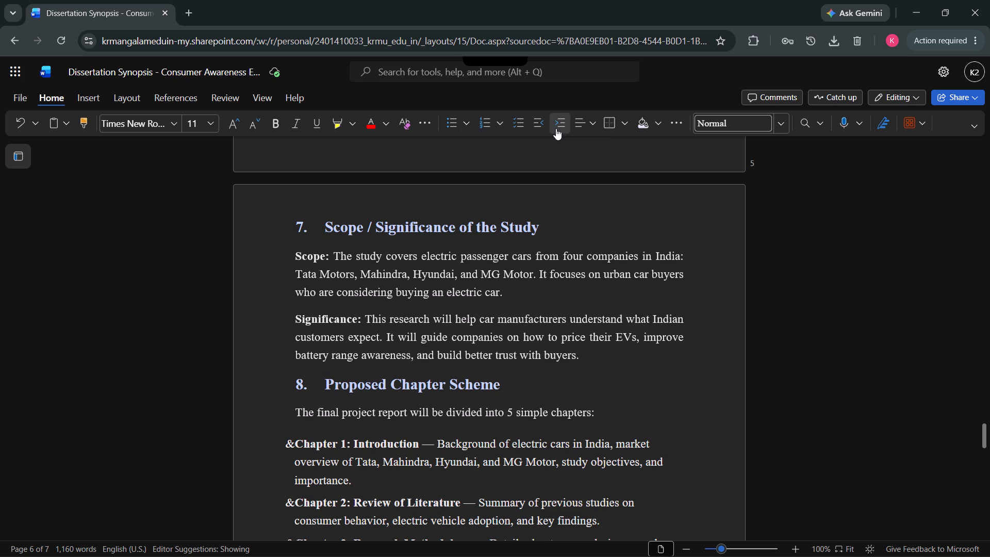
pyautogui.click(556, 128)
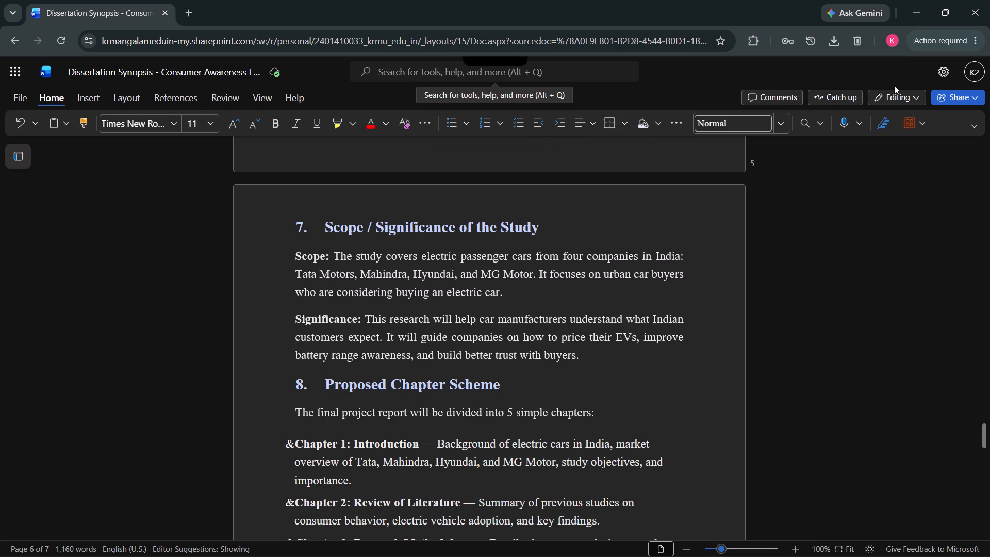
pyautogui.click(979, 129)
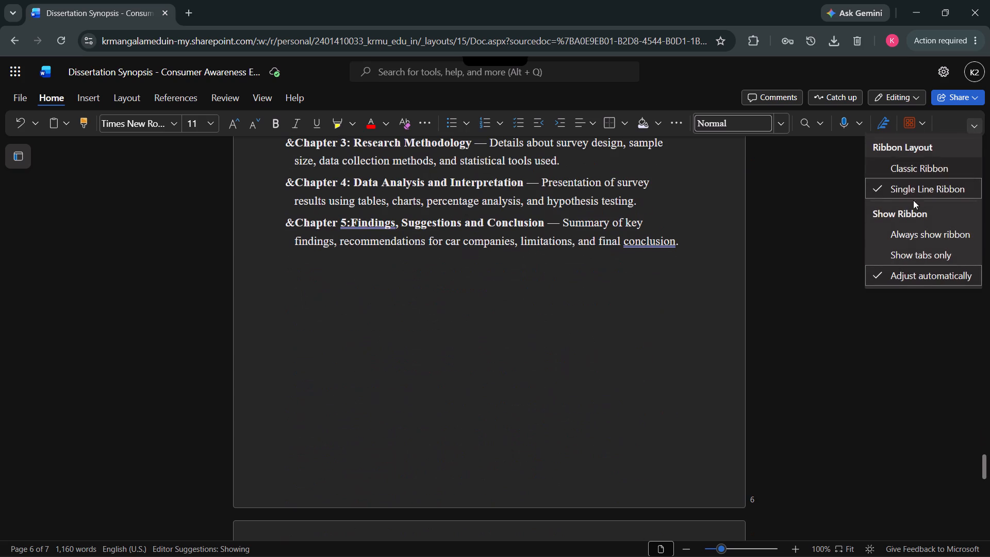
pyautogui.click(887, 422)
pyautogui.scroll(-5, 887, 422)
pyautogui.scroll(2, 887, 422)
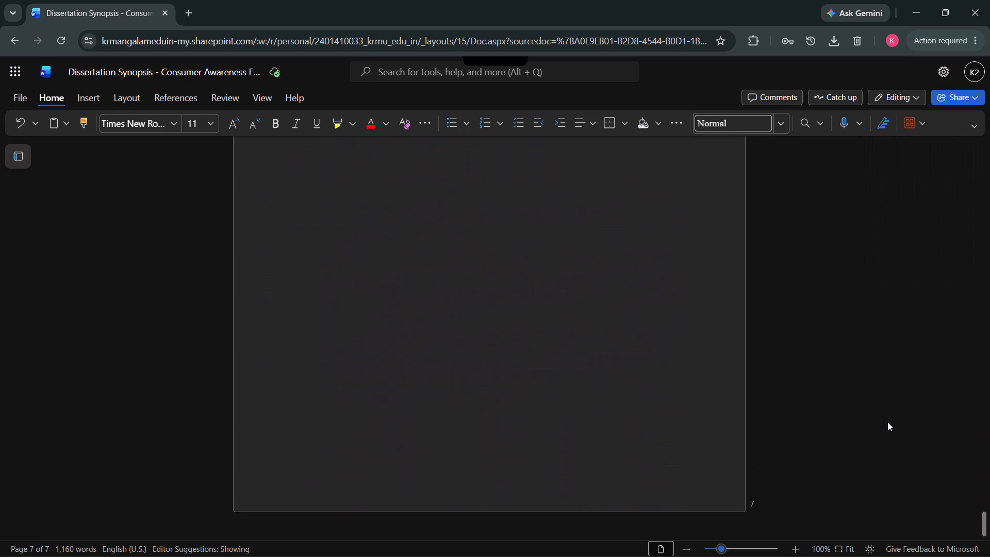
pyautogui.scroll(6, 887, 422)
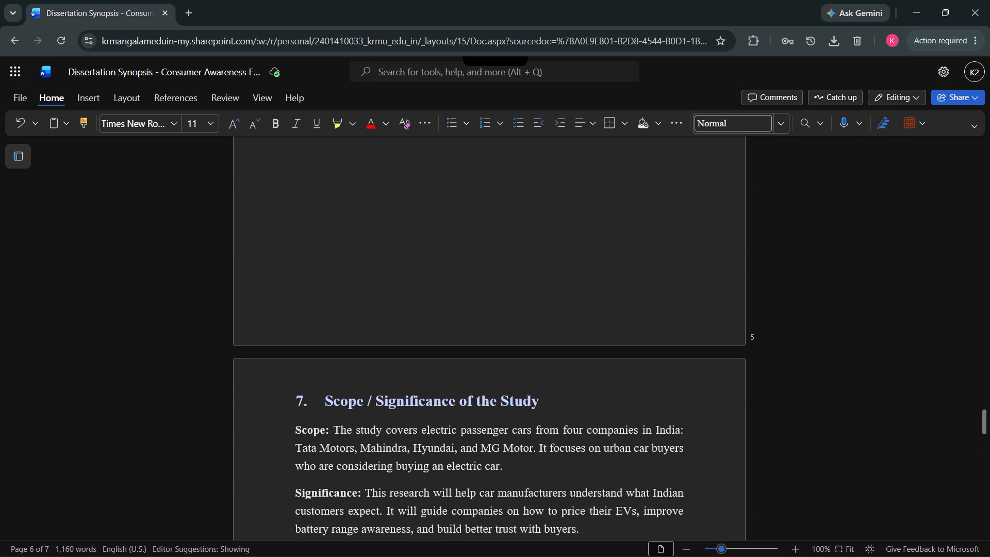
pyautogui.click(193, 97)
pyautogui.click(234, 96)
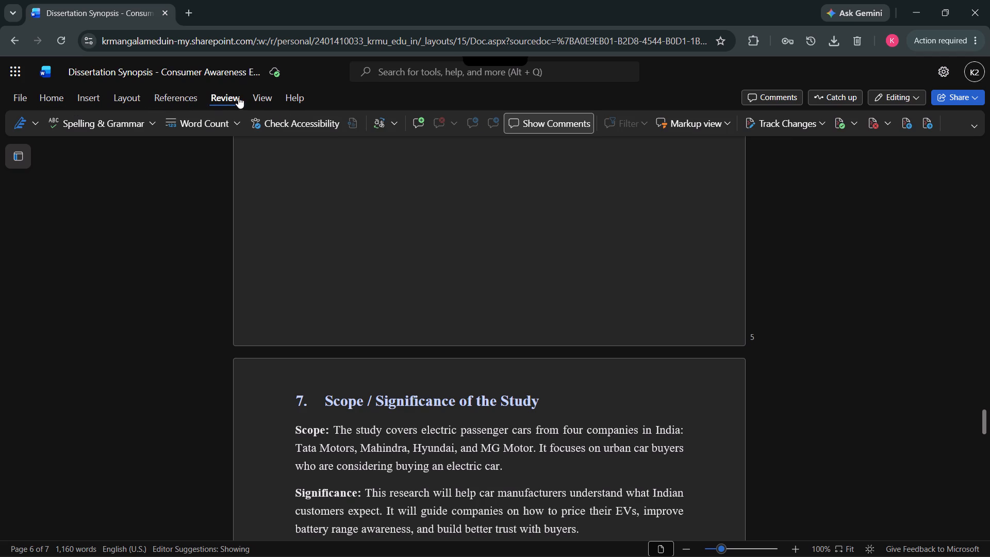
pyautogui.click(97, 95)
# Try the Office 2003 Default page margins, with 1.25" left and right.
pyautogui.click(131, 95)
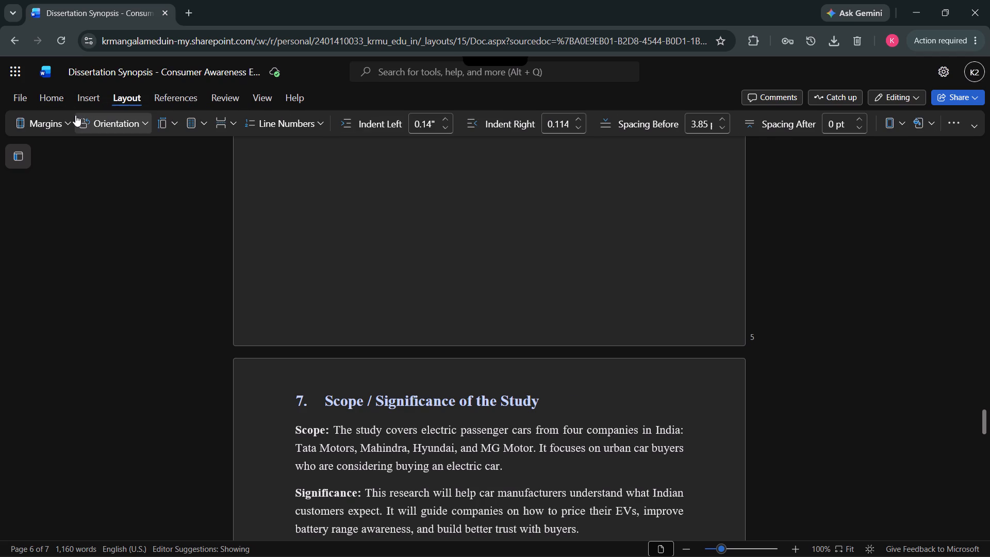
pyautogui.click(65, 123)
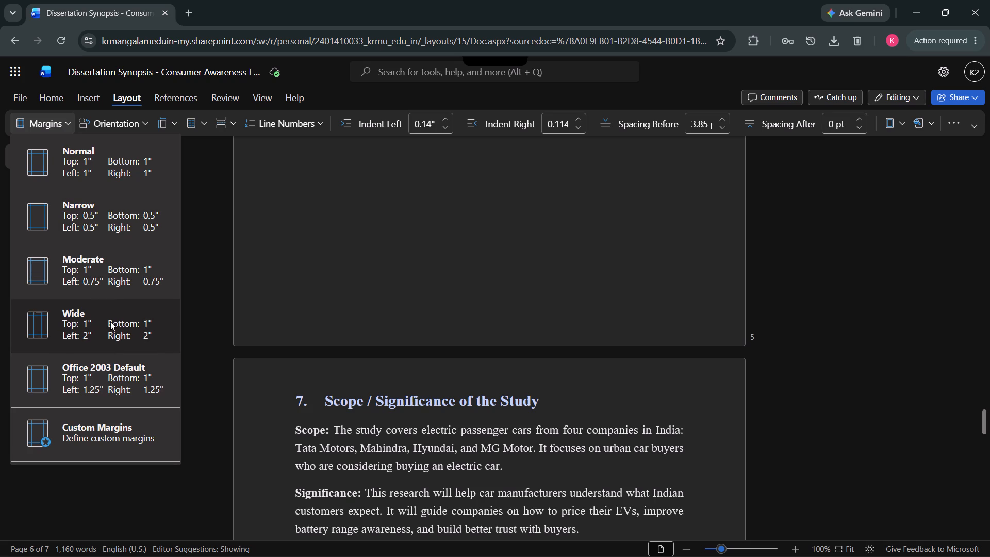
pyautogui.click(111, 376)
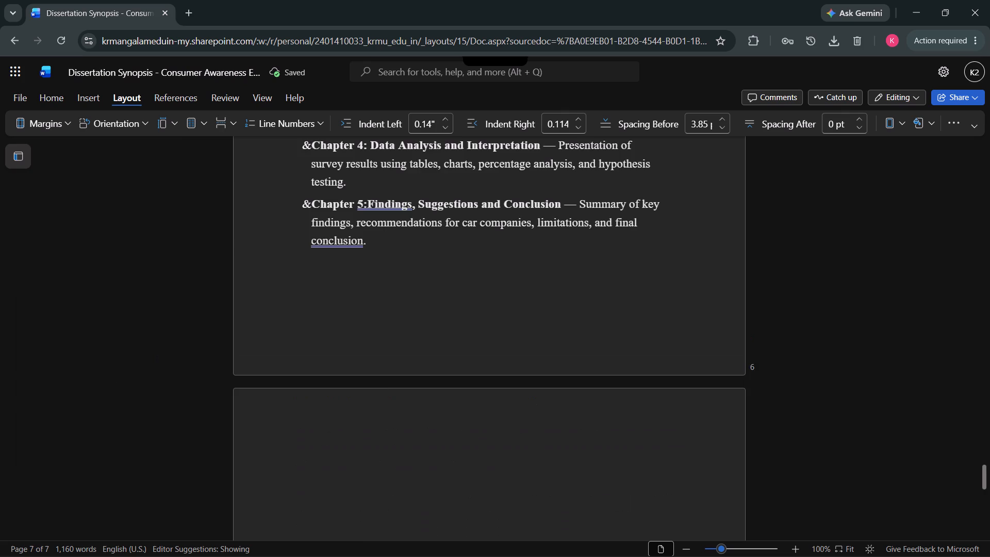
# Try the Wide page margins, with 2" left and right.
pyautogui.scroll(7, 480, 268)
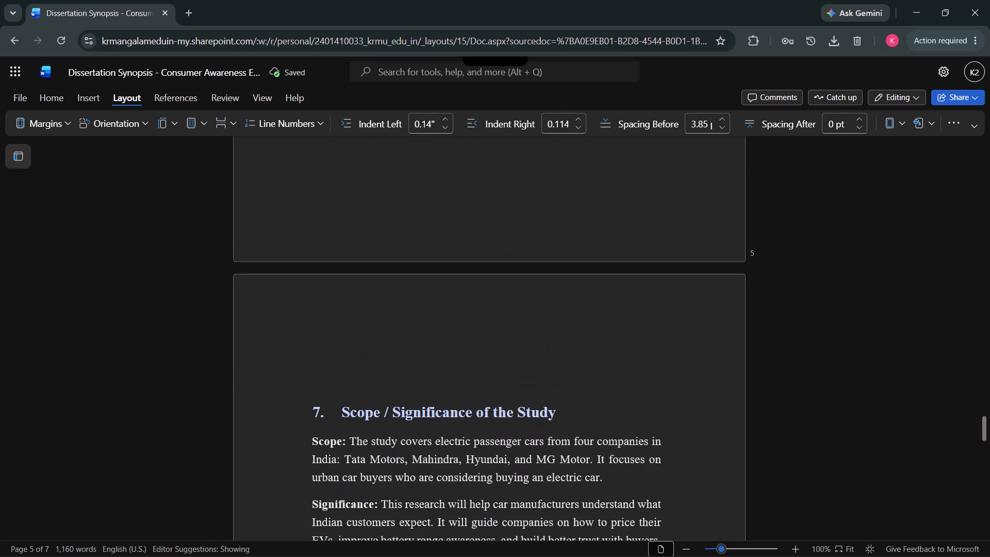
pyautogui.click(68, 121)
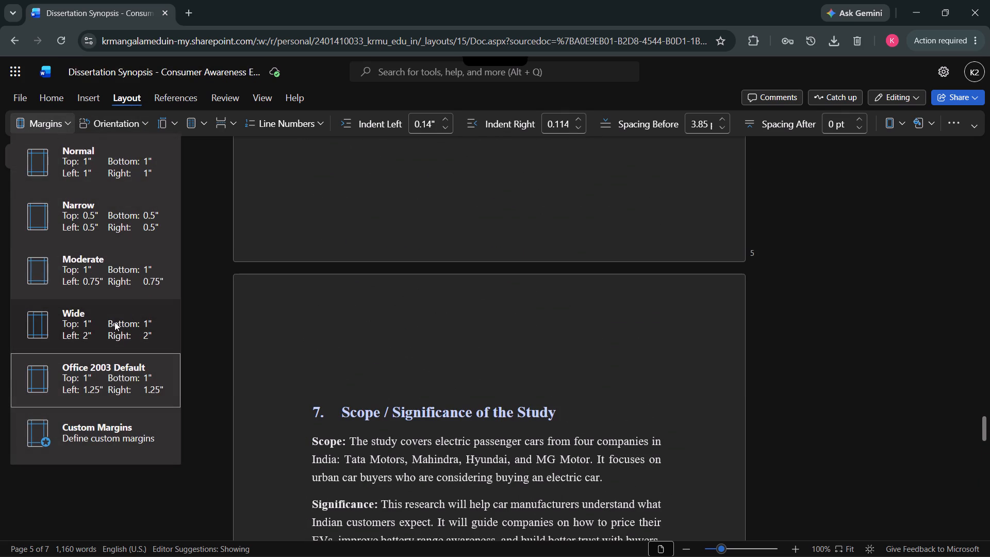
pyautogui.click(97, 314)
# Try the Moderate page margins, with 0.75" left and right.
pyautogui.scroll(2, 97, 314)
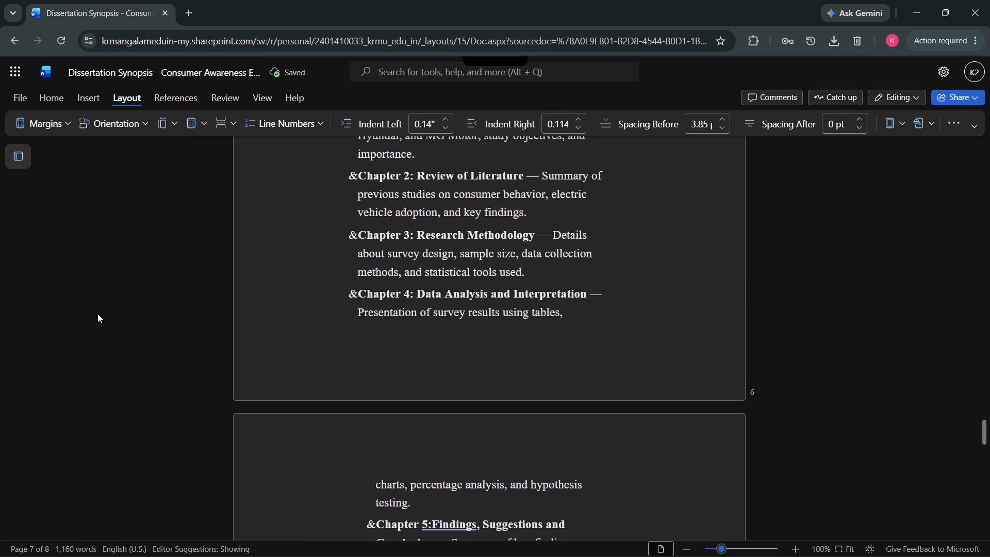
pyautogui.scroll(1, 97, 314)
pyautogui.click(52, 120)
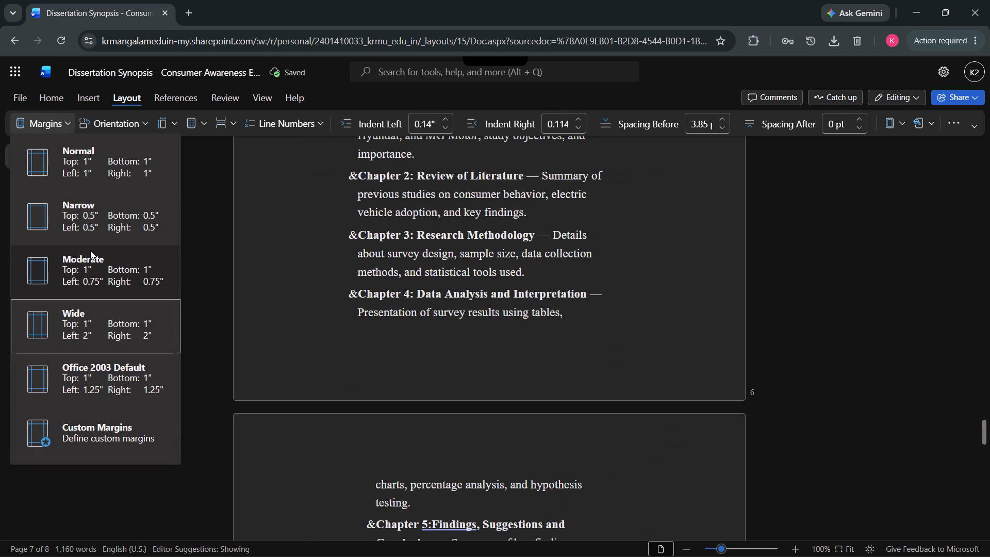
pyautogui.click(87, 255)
# Apply the Normal page margins, with 1" on all sides.
pyautogui.scroll(2, 87, 255)
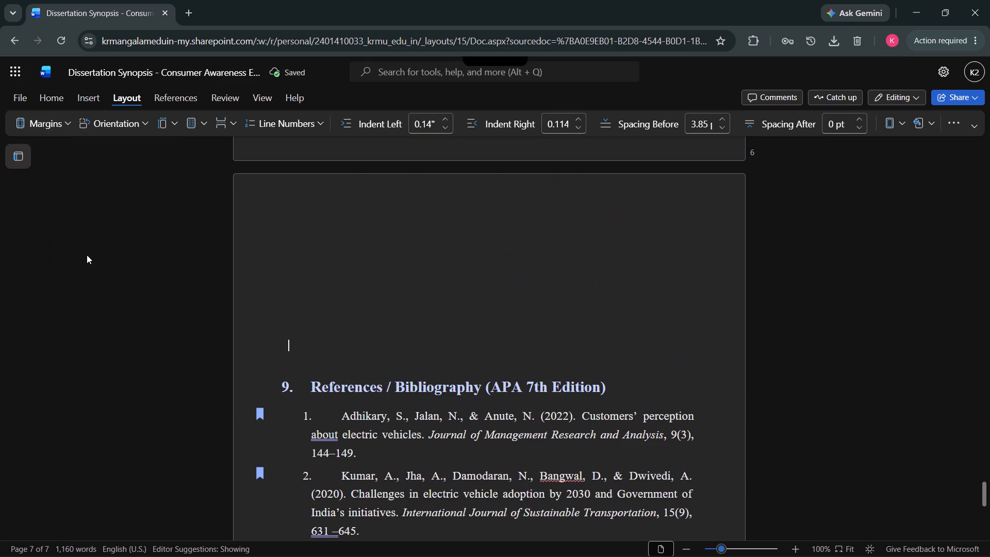
pyautogui.scroll(8, 87, 255)
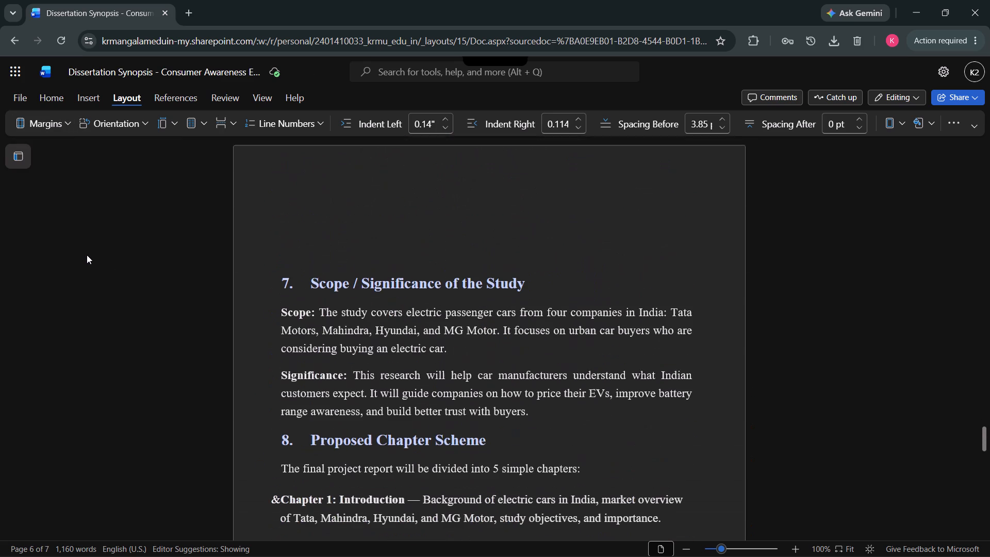
pyautogui.scroll(10, 87, 255)
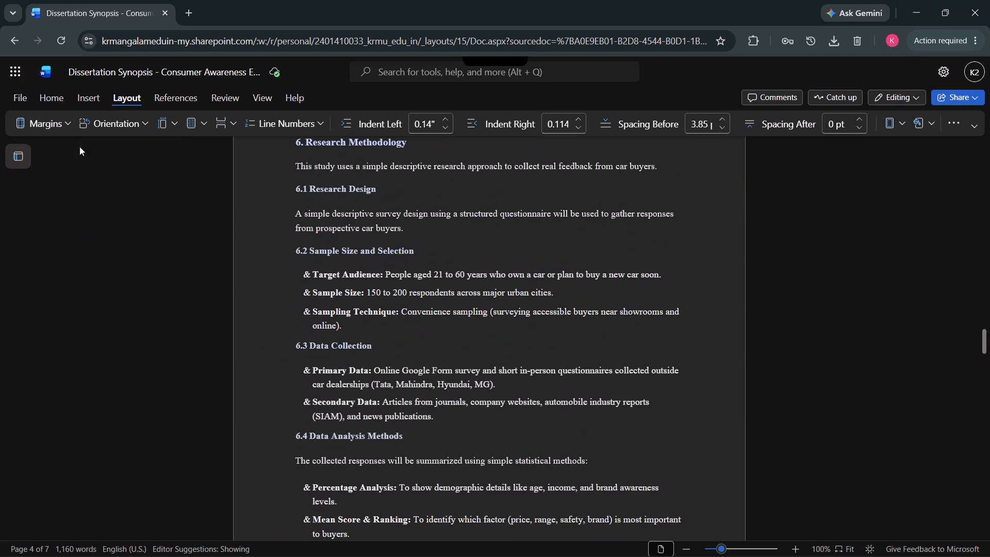
pyautogui.click(54, 122)
pyautogui.click(129, 183)
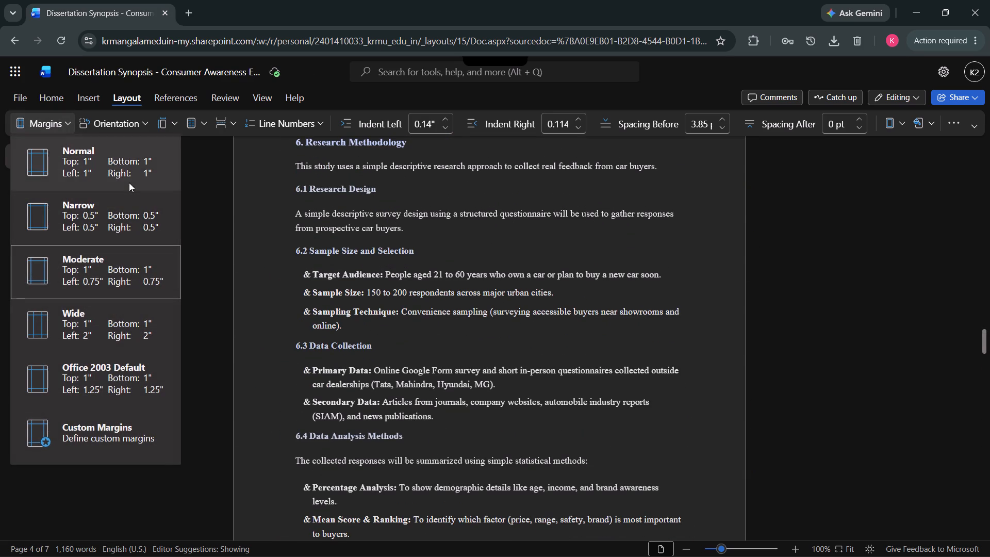
# Delete the blank lines between the Chapter 5 bullet and the "9. References / Bibliography" heading so the heading moves up to its page's top margin.
pyautogui.scroll(-6, 450, 394)
pyautogui.scroll(2, 450, 394)
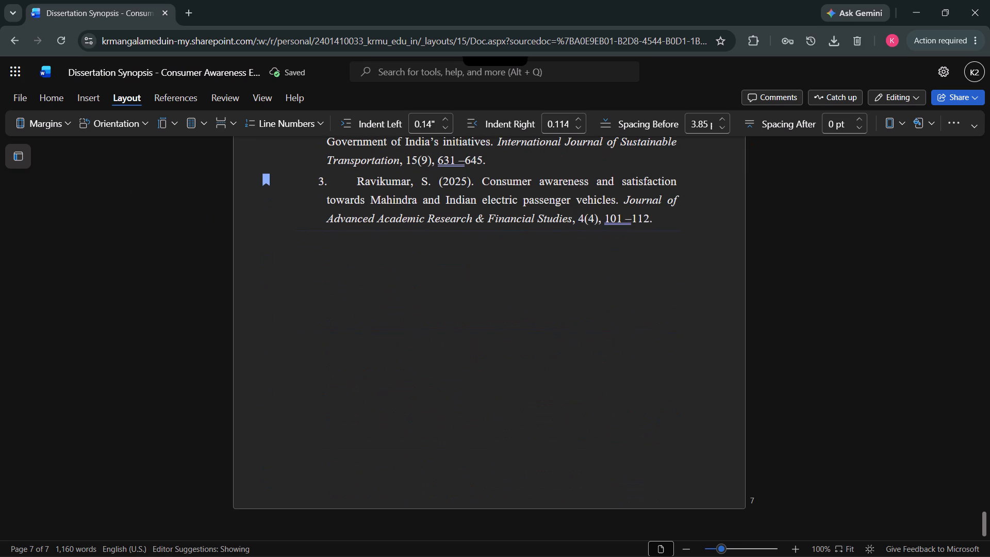
pyautogui.scroll(3, 450, 394)
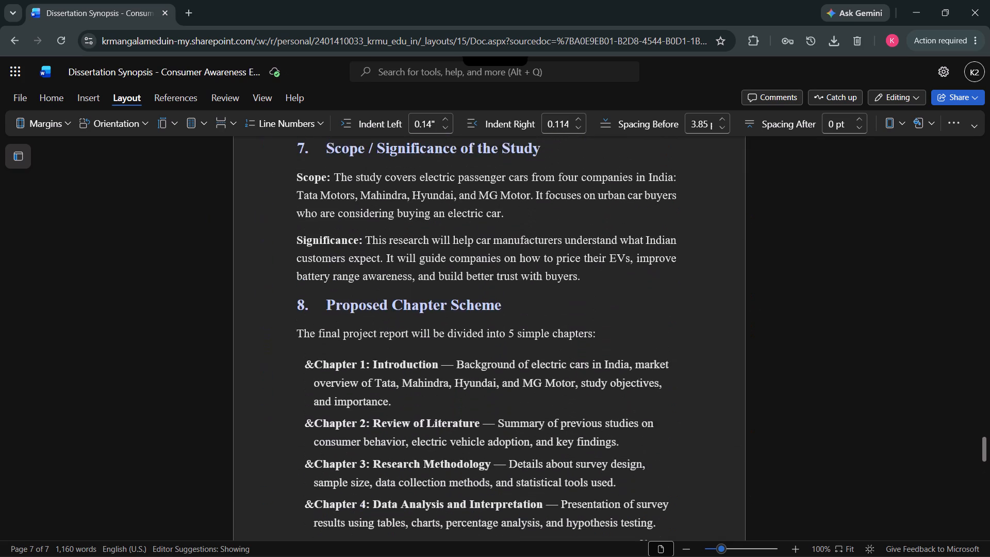
pyautogui.scroll(3, 450, 394)
pyautogui.scroll(-3, 450, 394)
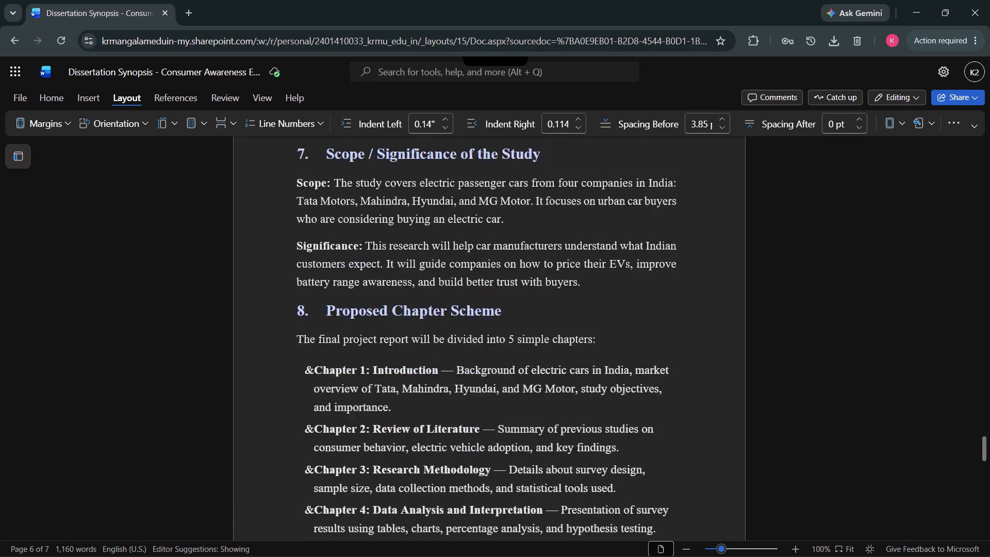
pyautogui.scroll(-8, 450, 394)
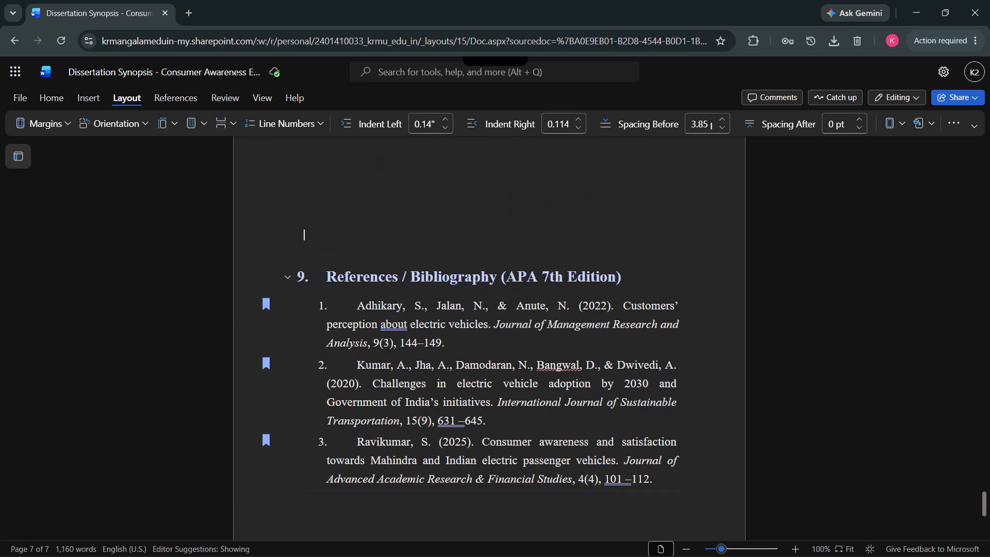
pyautogui.press('BackSpace')
pyautogui.press('BackSpace')
pyautogui.press('BackSpace')
pyautogui.press('BackSpace')
pyautogui.press('BackSpace')
pyautogui.press('BackSpace')
pyautogui.press('BackSpace')
pyautogui.press('BackSpace')
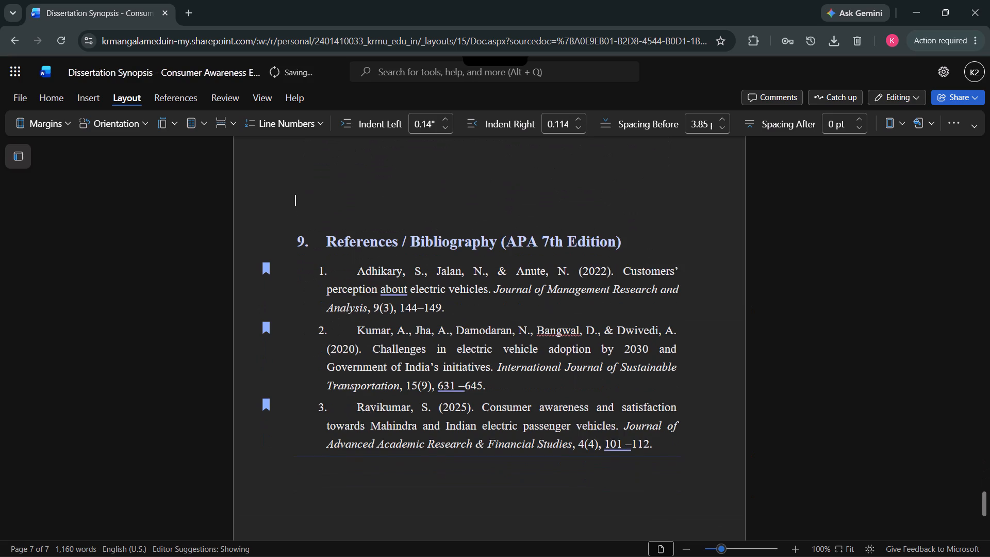
pyautogui.press('BackSpace')
pyautogui.press('BackSpace')
pyautogui.press('BackSpace')
pyautogui.press('BackSpace')
pyautogui.press('BackSpace')
pyautogui.press('BackSpace')
pyautogui.press('BackSpace')
pyautogui.press('BackSpace')
pyautogui.press('BackSpace')
pyautogui.press('BackSpace')
pyautogui.press('BackSpace')
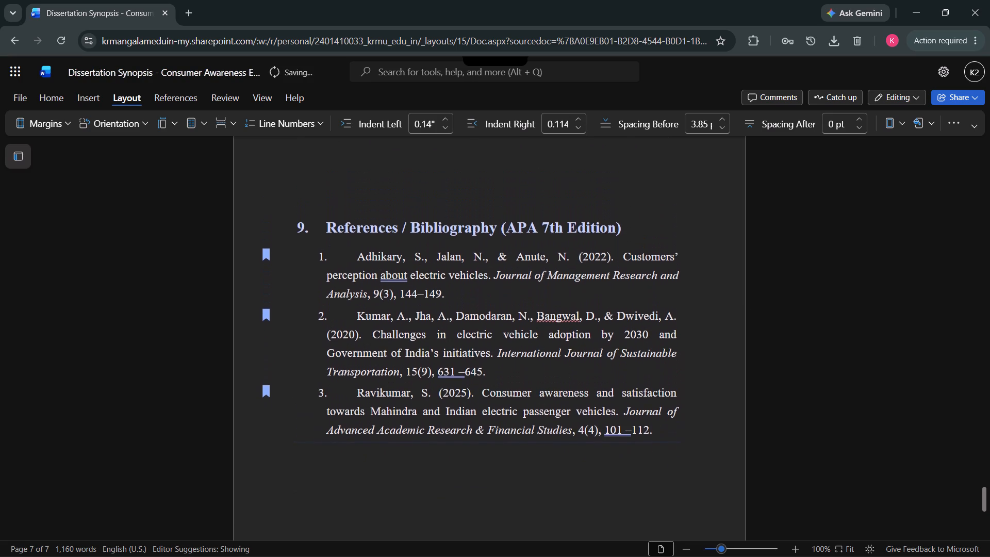
pyautogui.scroll(3, 378, 282)
pyautogui.press('BackSpace')
pyautogui.press('BackSpace')
pyautogui.press('BackSpace')
pyautogui.press('BackSpace')
pyautogui.press('BackSpace')
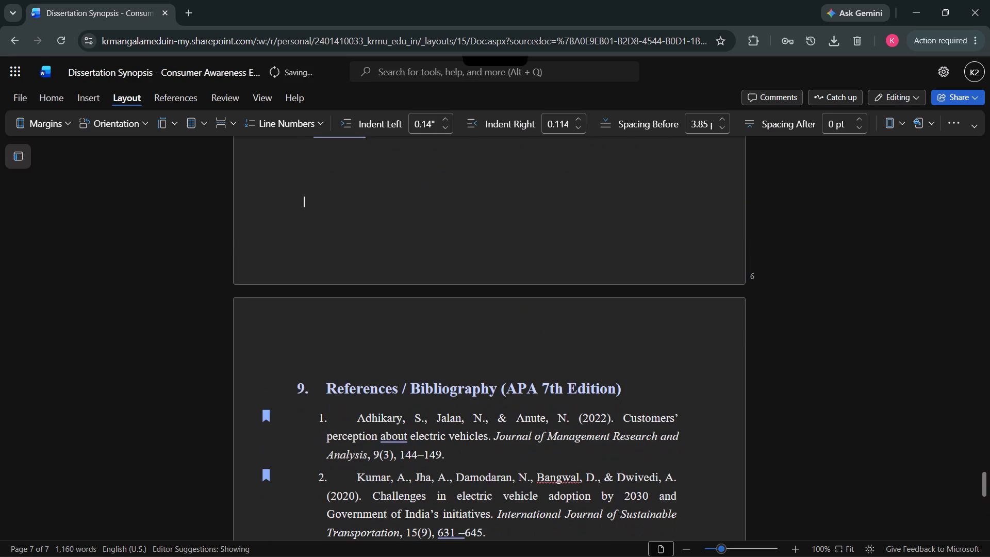
pyautogui.press('BackSpace')
pyautogui.press('BackSpace')
pyautogui.press('BackSpace')
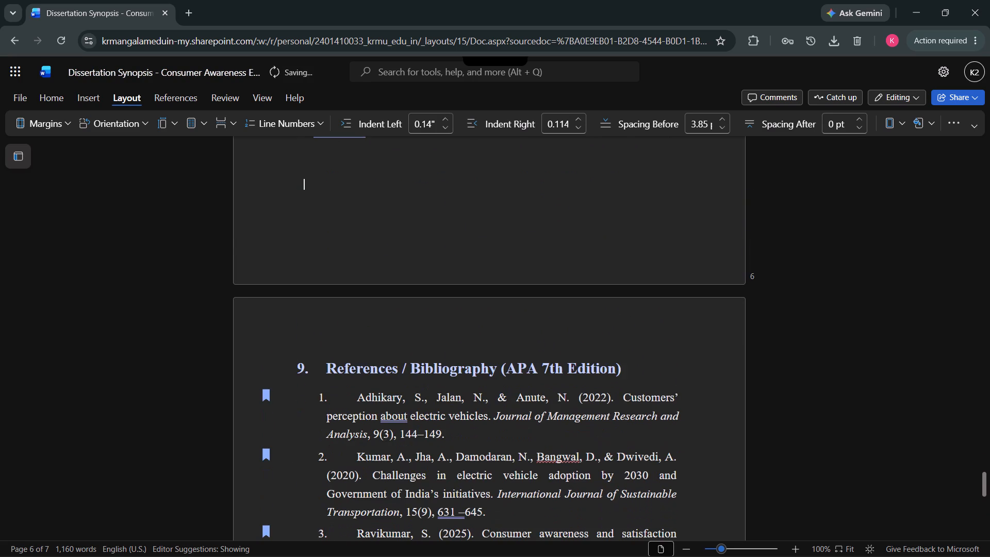
# Trim the blank lines above the "9. References / Bibliography" heading, keeping the heading at the top of its own page.
pyautogui.press('BackSpace')
pyautogui.press('BackSpace')
pyautogui.press('BackSpace')
pyautogui.press('Return')
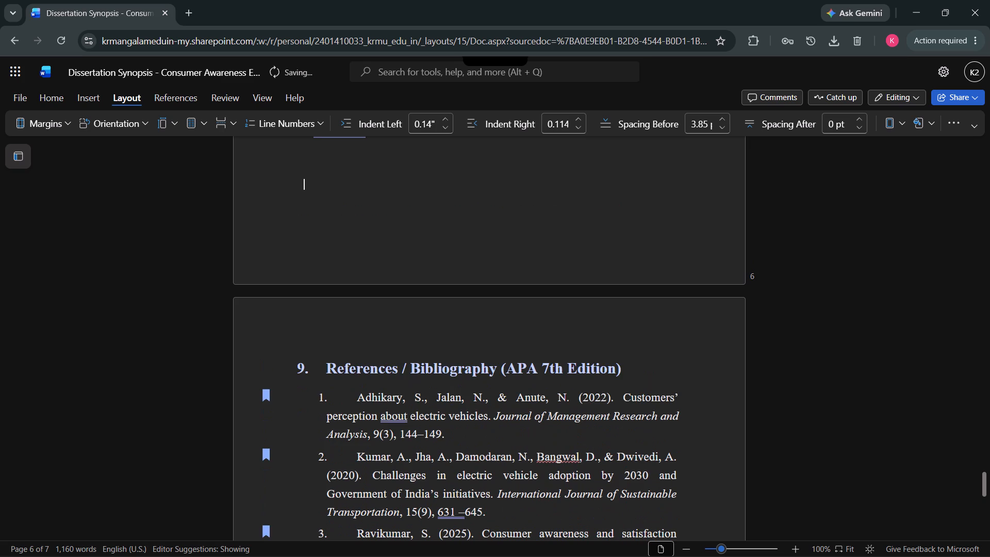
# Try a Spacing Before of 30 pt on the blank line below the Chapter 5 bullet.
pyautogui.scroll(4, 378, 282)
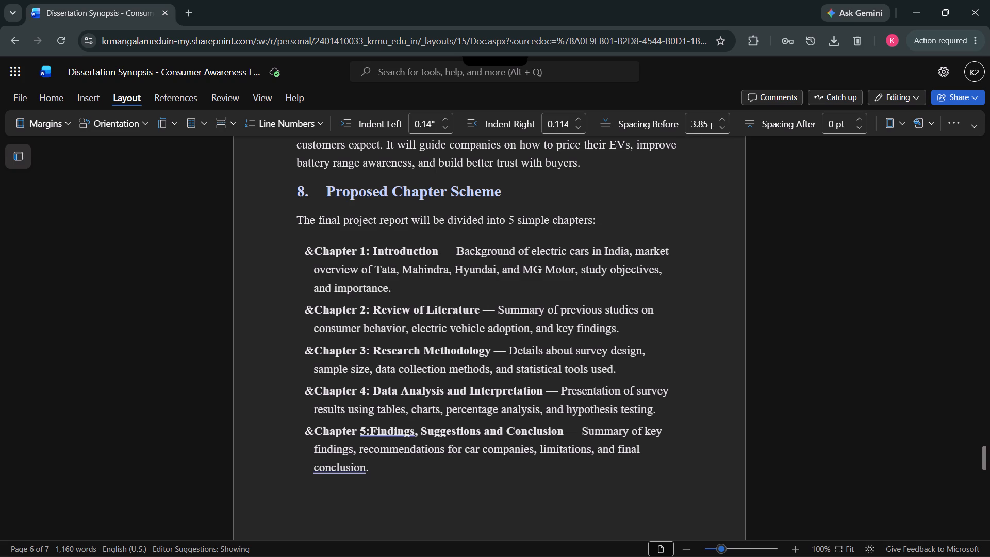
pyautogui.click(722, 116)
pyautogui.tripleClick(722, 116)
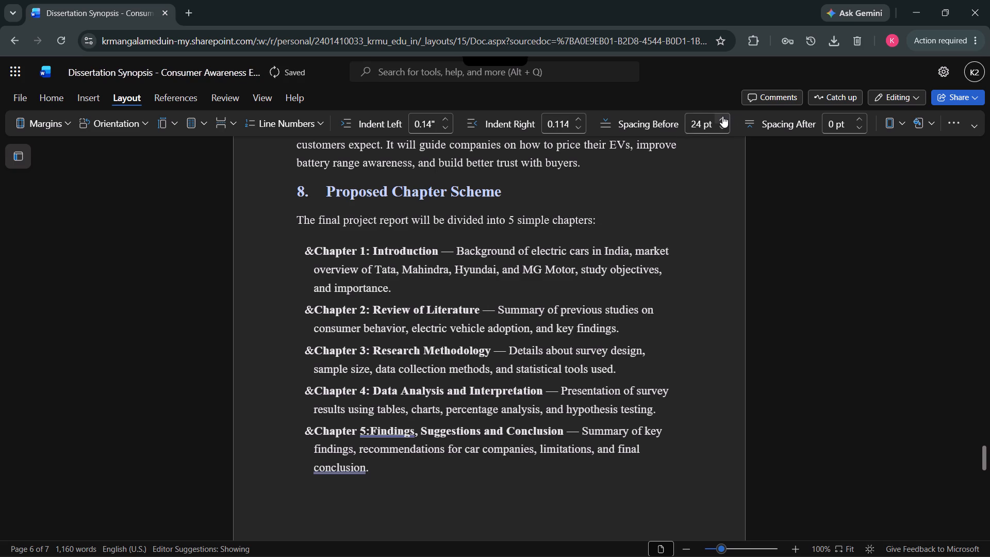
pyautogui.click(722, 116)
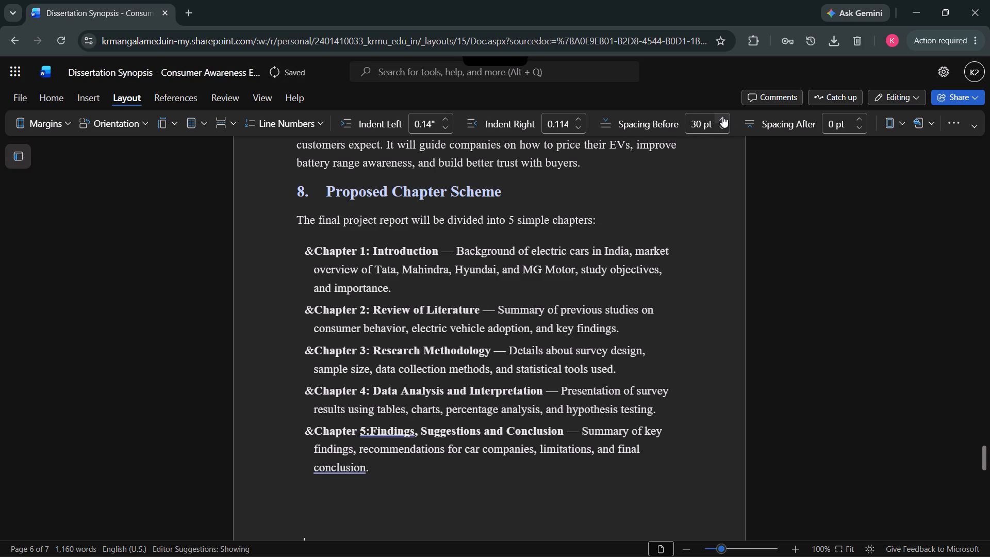
# Set the Spacing Before of the blank line below the Chapter 5 bullet to Auto.
pyautogui.tripleClick(725, 128)
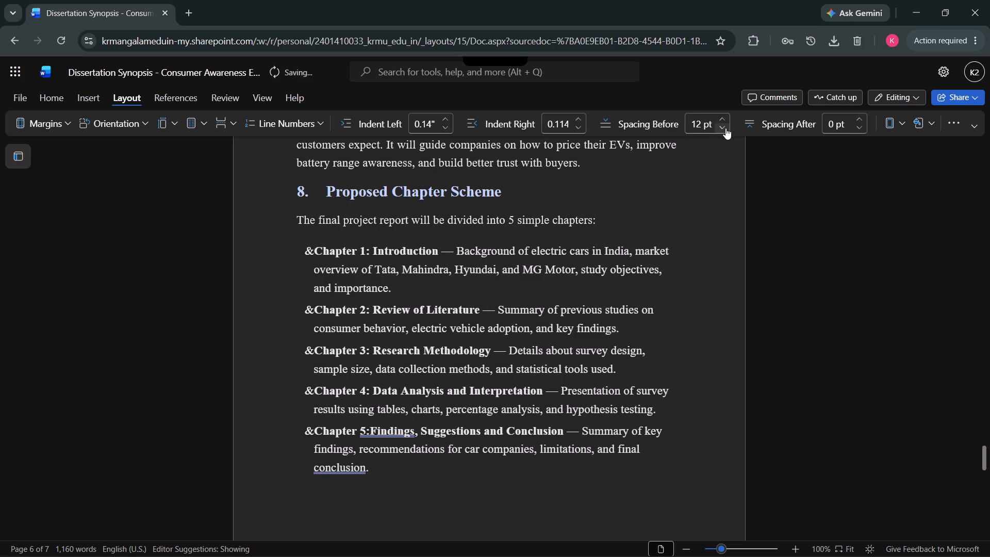
pyautogui.tripleClick(725, 128)
pyautogui.click(725, 128)
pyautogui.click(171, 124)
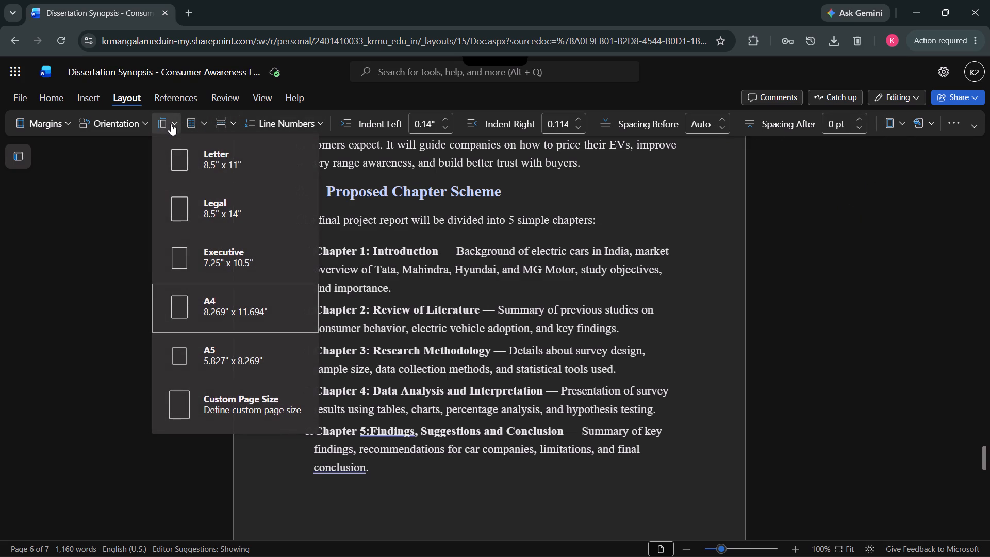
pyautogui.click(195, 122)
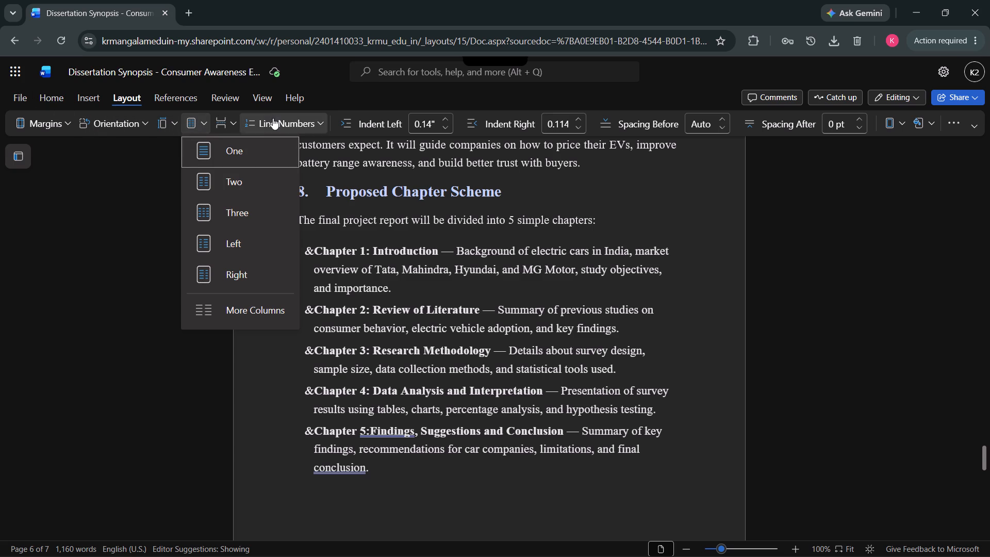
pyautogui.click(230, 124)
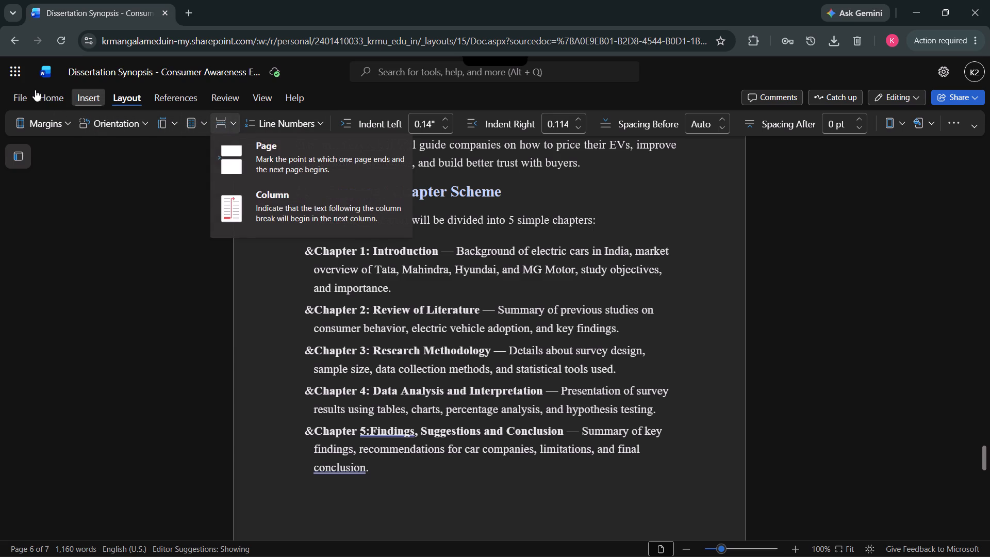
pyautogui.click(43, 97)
# Delete the blank lines above the "7. Scope / Significance of the Study" heading so it starts at the top margin of page 6.
pyautogui.scroll(2, 747, 354)
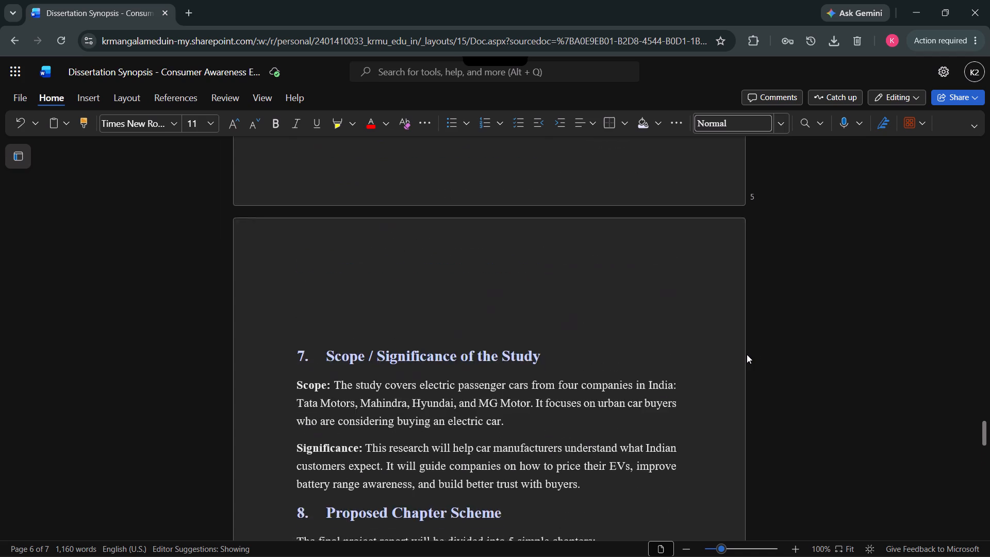
pyautogui.scroll(4, 747, 354)
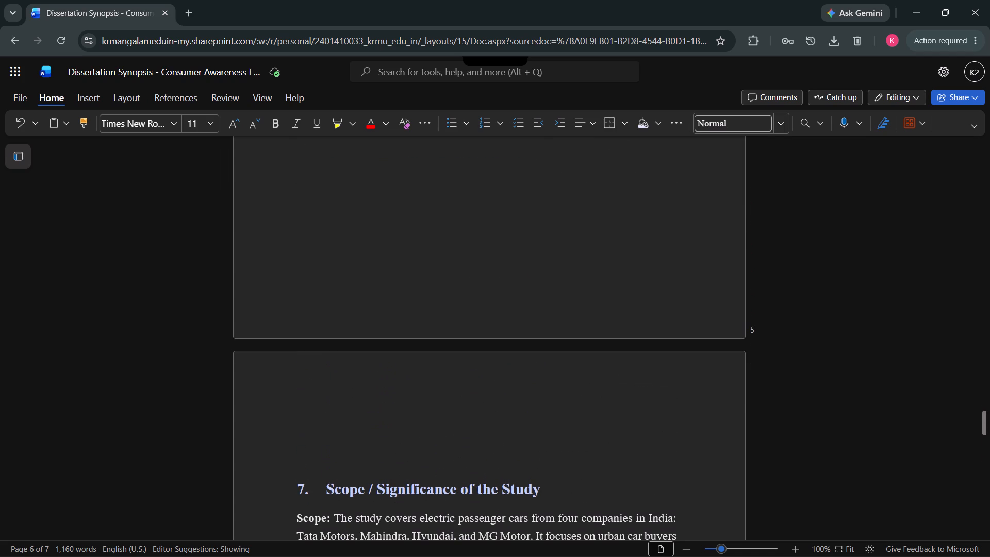
pyautogui.click(384, 446)
pyautogui.press('BackSpace')
pyautogui.press('BackSpace')
pyautogui.press('BackSpace')
pyautogui.press('BackSpace')
pyautogui.press('BackSpace')
pyautogui.press('BackSpace')
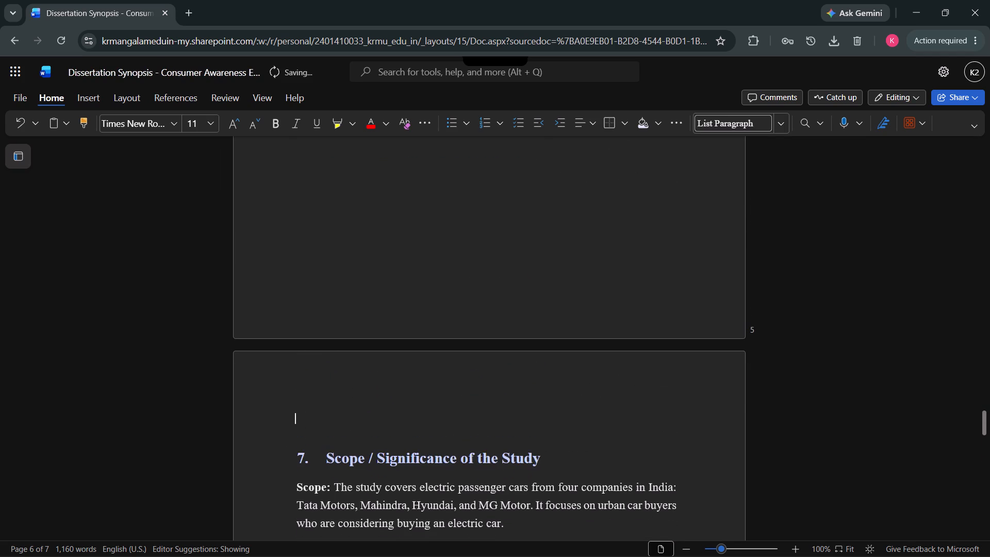
pyautogui.press('BackSpace')
pyautogui.press('BackSpace')
pyautogui.press('BackSpace')
pyautogui.press('BackSpace')
pyautogui.press('BackSpace')
pyautogui.press('BackSpace')
pyautogui.press('BackSpace')
pyautogui.press('BackSpace')
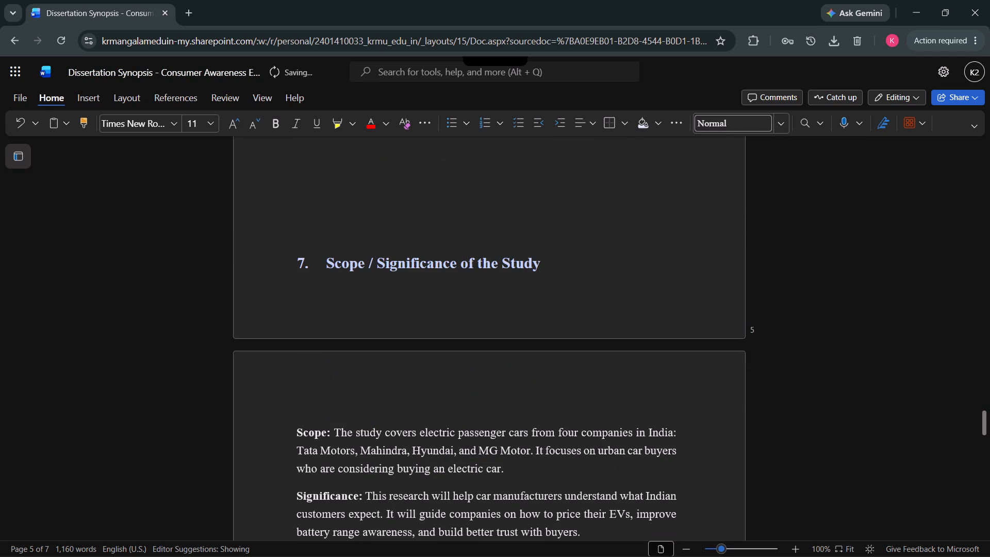
pyautogui.press('Return')
# Add two blank lines above the "9. References / Bibliography" heading to push it onto the following page.
pyautogui.scroll(1, 384, 446)
pyautogui.scroll(-3, 384, 446)
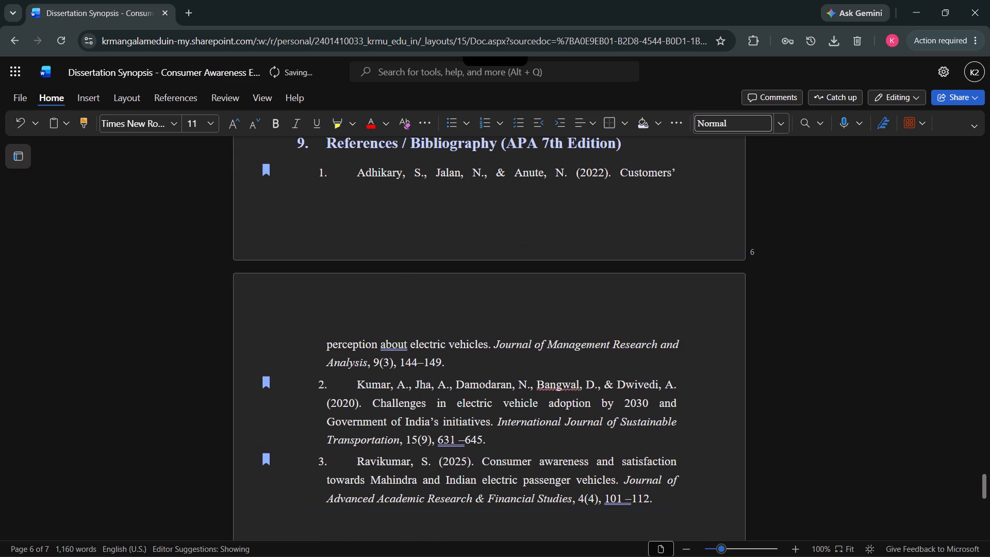
pyautogui.scroll(1, 384, 446)
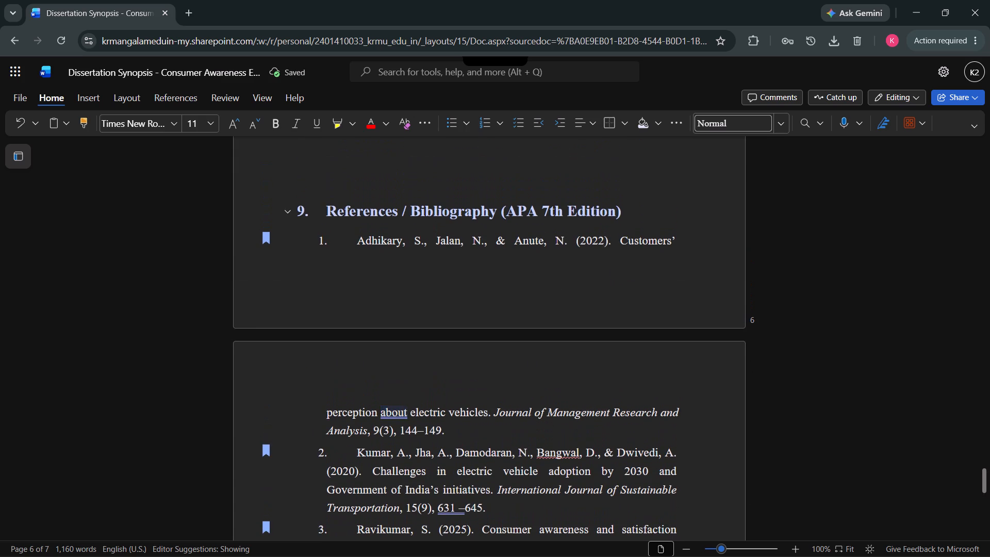
pyautogui.click(317, 177)
pyautogui.press('Return')
pyautogui.press('Return')
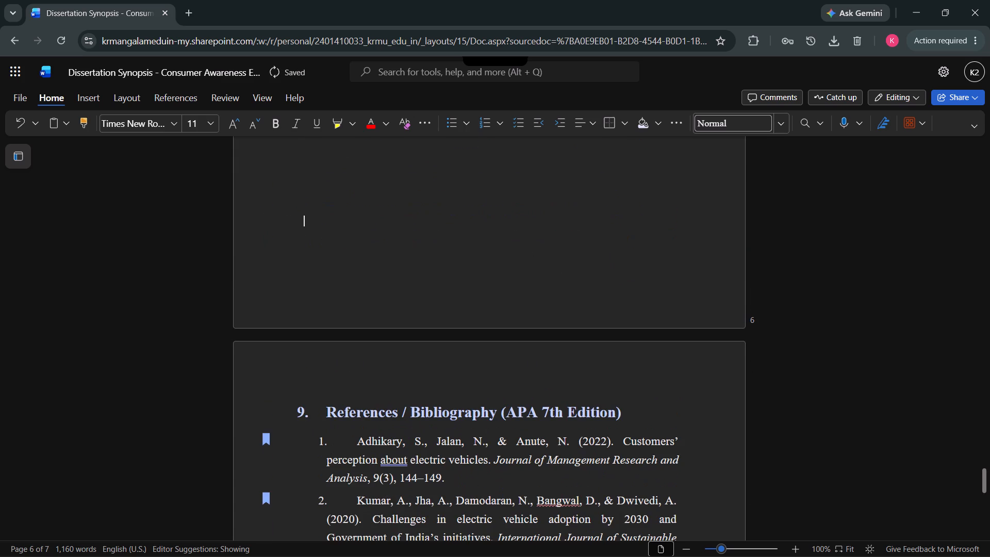
# Insert a blank line between the Significance paragraph and the "8. Proposed Chapter Scheme" heading.
pyautogui.scroll(7, 317, 177)
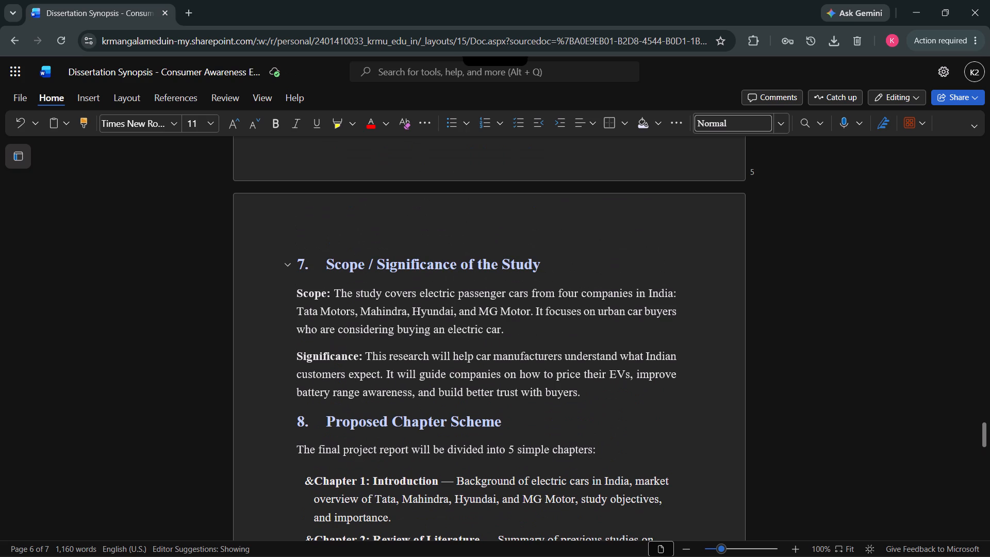
pyautogui.click(601, 390)
pyautogui.press('Return')
# Trim the blank lines below the Chapter 5 bullet so the "9. References / Bibliography" heading sits at the top margin of page 7.
pyautogui.scroll(-8, 601, 390)
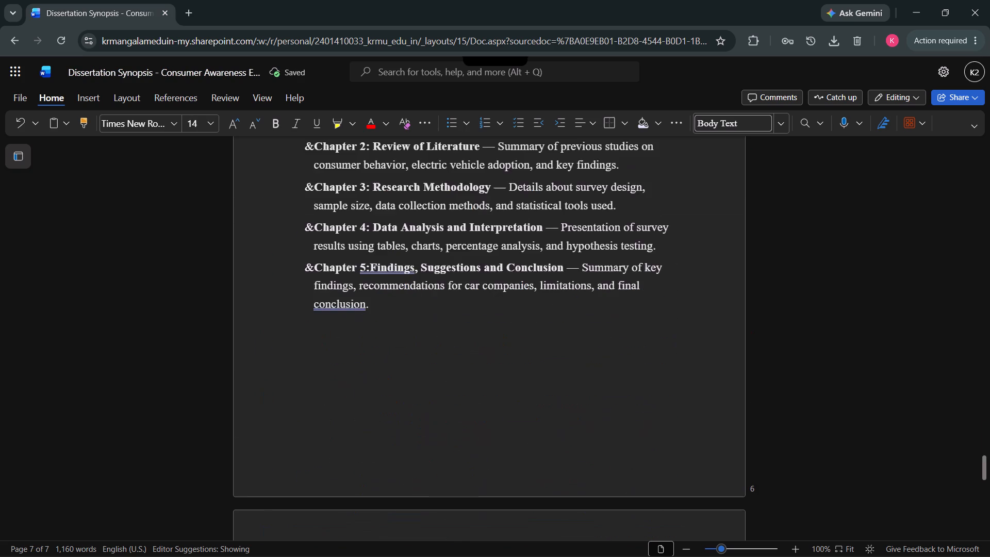
pyautogui.click(350, 368)
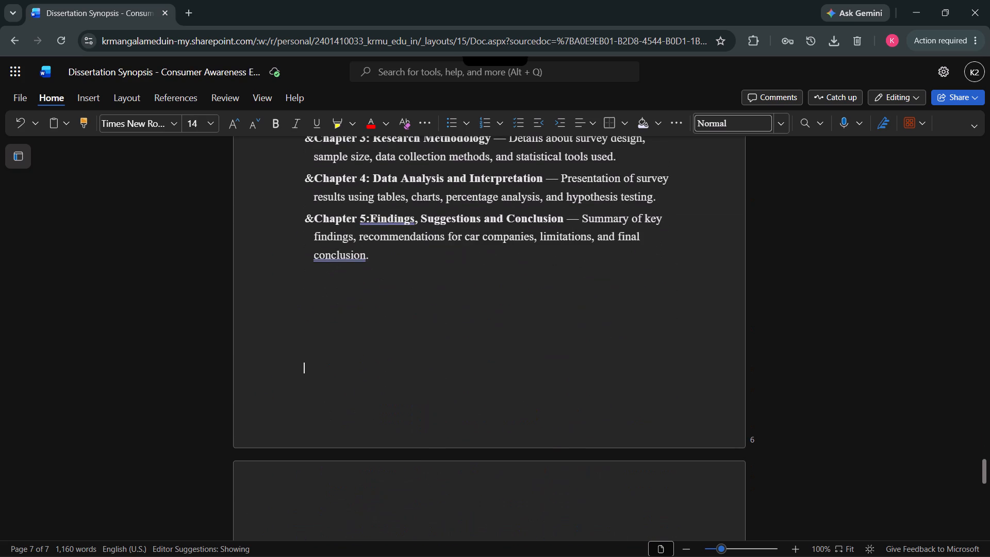
pyautogui.press('BackSpace')
pyautogui.press('BackSpace')
pyautogui.press('BackSpace')
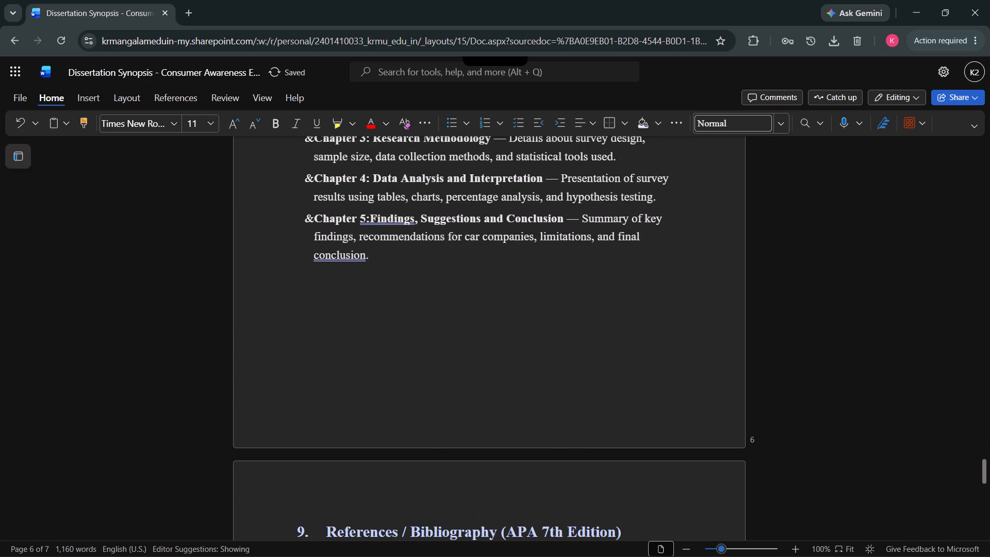
pyautogui.press('BackSpace')
pyautogui.press('BackSpace')
pyautogui.press('BackSpace')
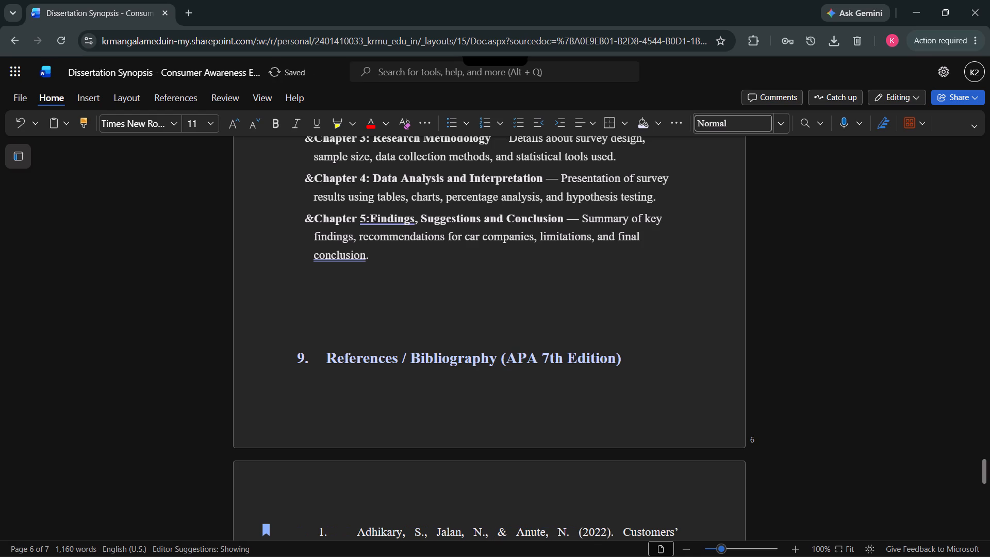
pyautogui.press('Return')
# Review the layout of the earlier pages around the Research Questions & Hypotheses and Research Methodology sections.
pyautogui.scroll(3, 350, 368)
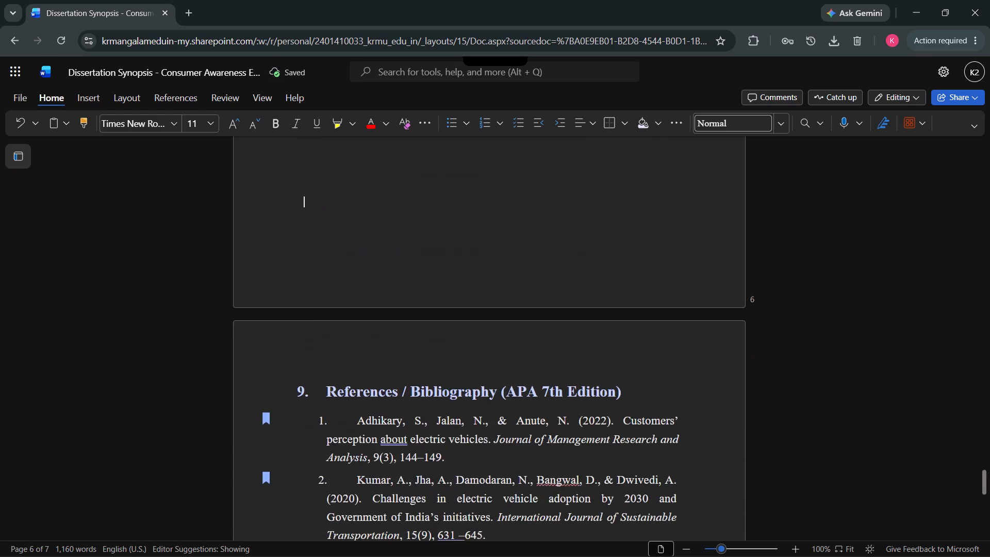
pyautogui.scroll(9, 350, 368)
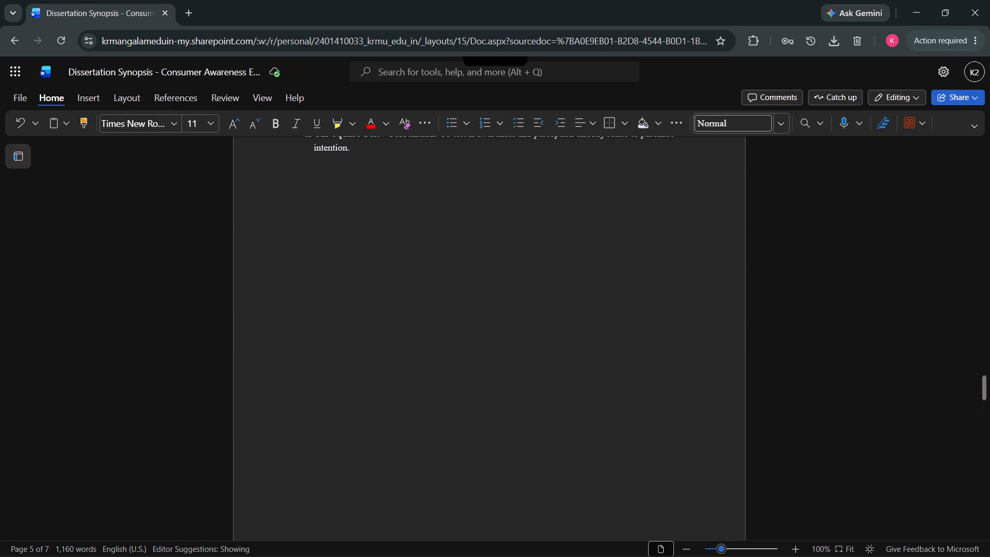
pyautogui.scroll(11, 350, 368)
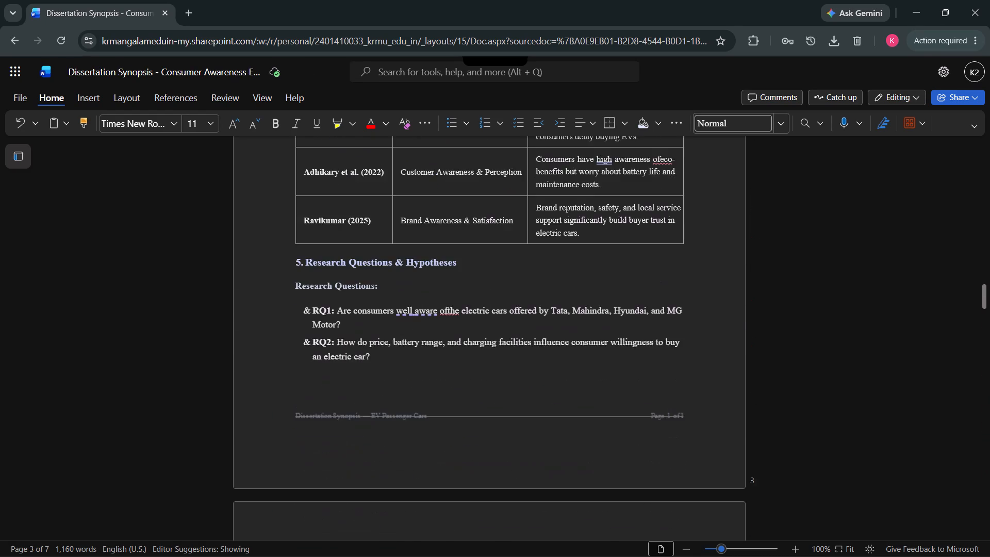
pyautogui.scroll(-2, 350, 368)
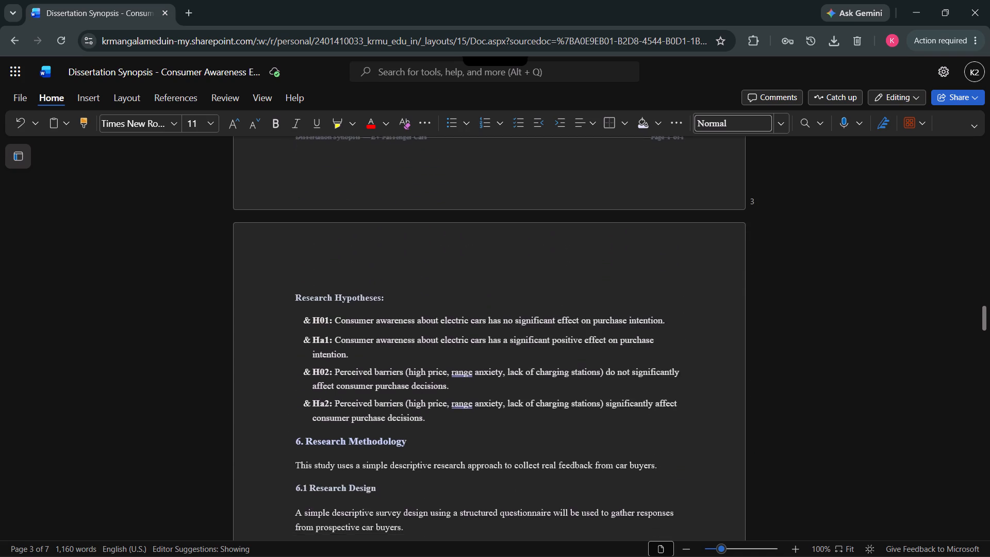
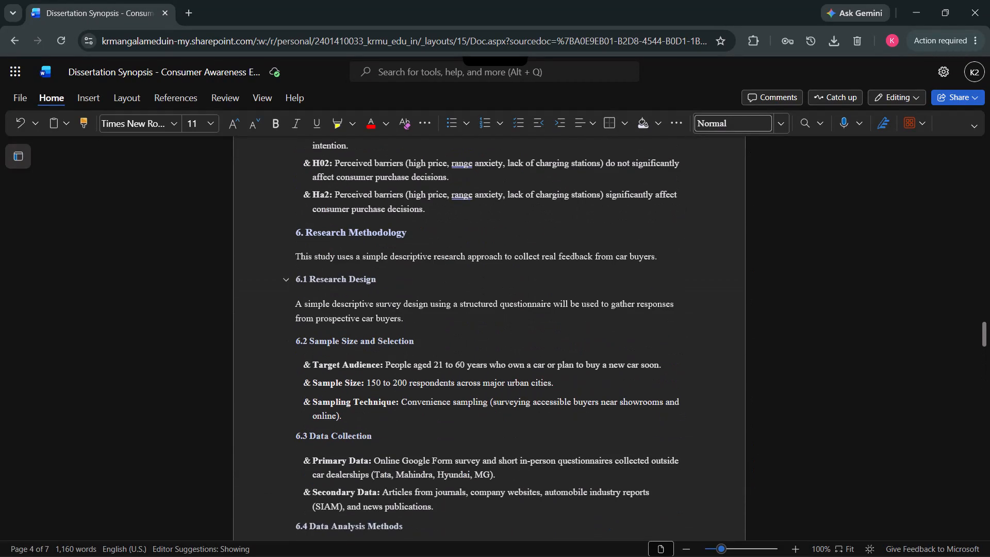
# Insert blank lines below the Ha2 hypothesis bullet to push the "6. Research Methodology" heading onto the following page.
pyautogui.click(435, 214)
pyautogui.press('Return')
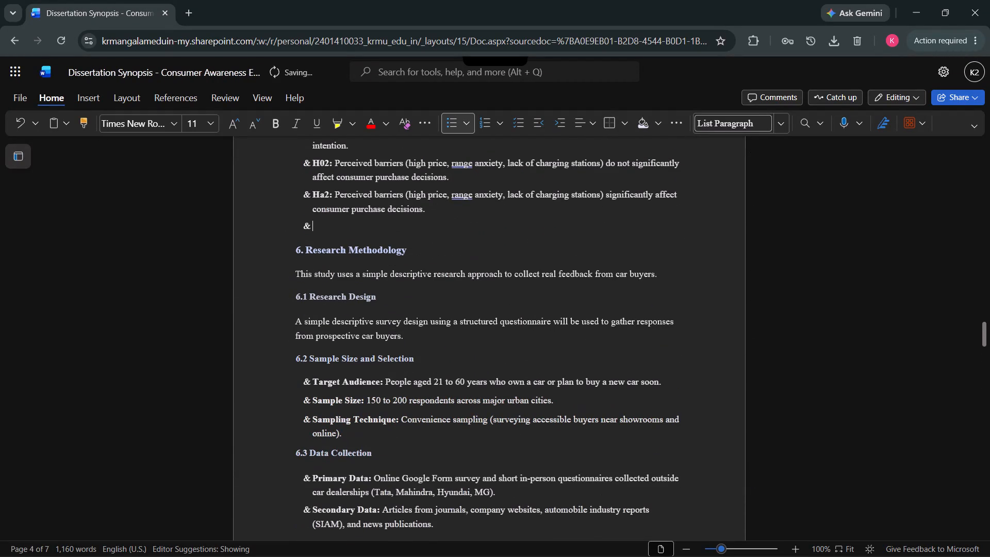
pyautogui.press('Return')
pyautogui.press('Return')
pyautogui.press('Return')
pyautogui.press('Return')
pyautogui.press('Return')
pyautogui.press('Return')
pyautogui.press('Return')
pyautogui.press('Return')
pyautogui.press('Return')
pyautogui.press('Return')
pyautogui.press('Return')
pyautogui.press('Return')
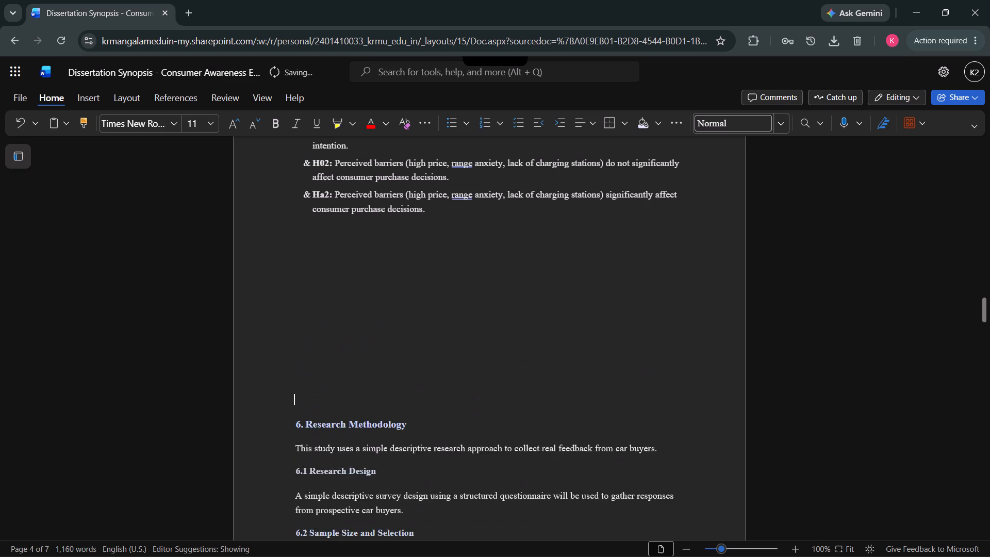
pyautogui.press('Return')
pyautogui.press('Return')
pyautogui.press('Return')
pyautogui.press('Return')
pyautogui.press('Return')
pyautogui.press('Return')
pyautogui.scroll(-2, 435, 214)
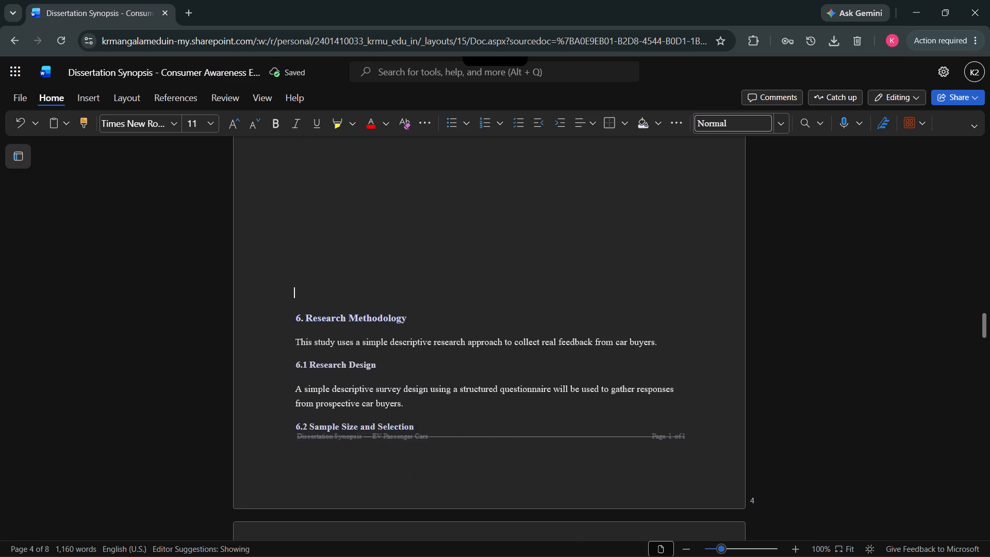
pyautogui.scroll(-2, 435, 214)
pyautogui.press('Return')
pyautogui.press('Return')
pyautogui.press('Return')
pyautogui.press('Return')
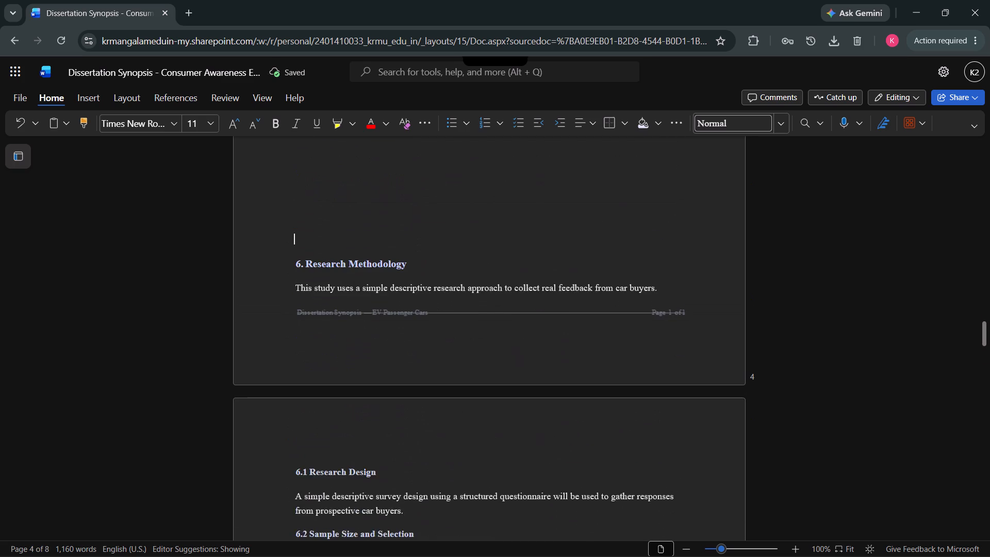
pyautogui.press('Return')
pyautogui.press('Return')
pyautogui.press('Return')
# Delete the empty lines directly below the Mean Score & Ranking bullet in section 6.4, keeping its closing period.
pyautogui.scroll(-4, 435, 214)
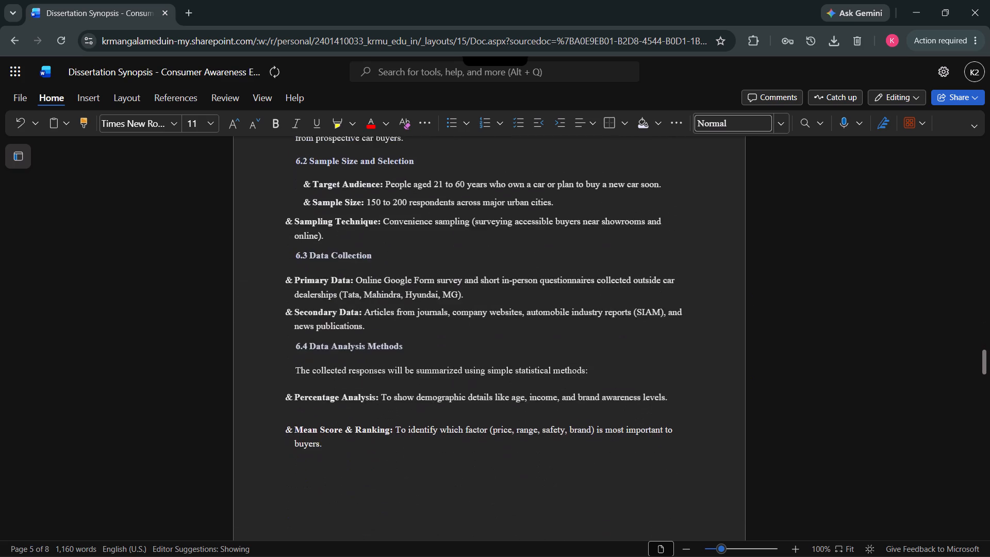
pyautogui.scroll(-5, 435, 214)
pyautogui.click(435, 214)
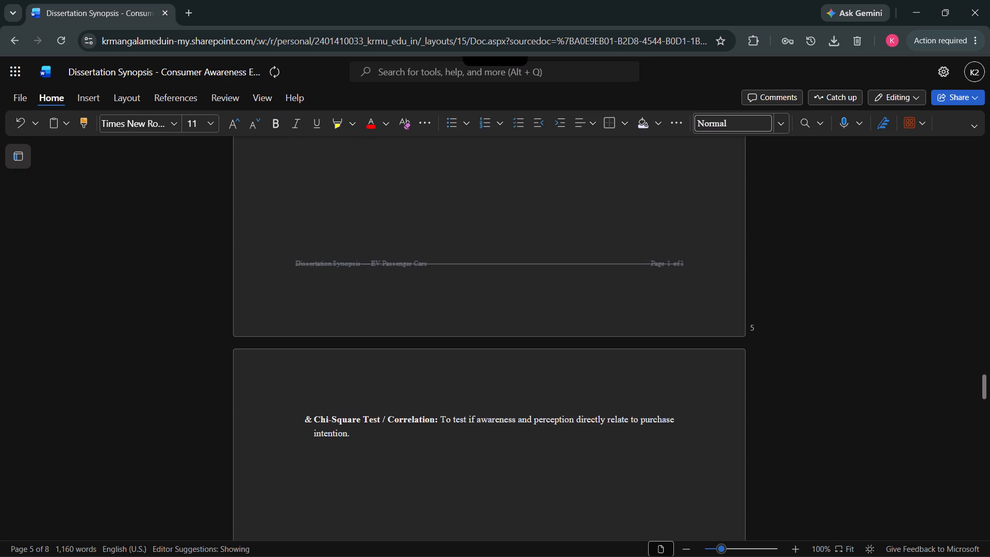
pyautogui.moveTo(361, 528); pyautogui.dragTo(300, 511)
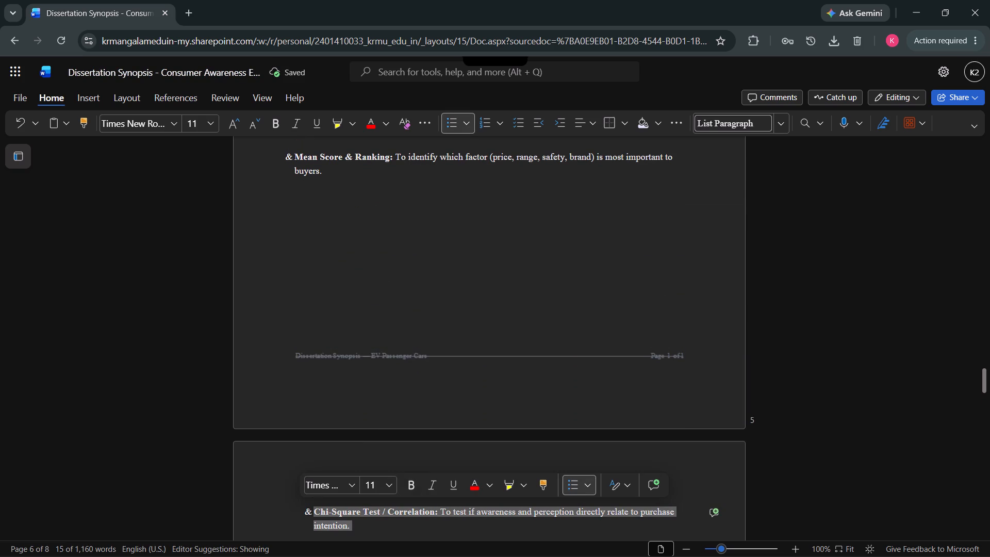
pyautogui.click(443, 308)
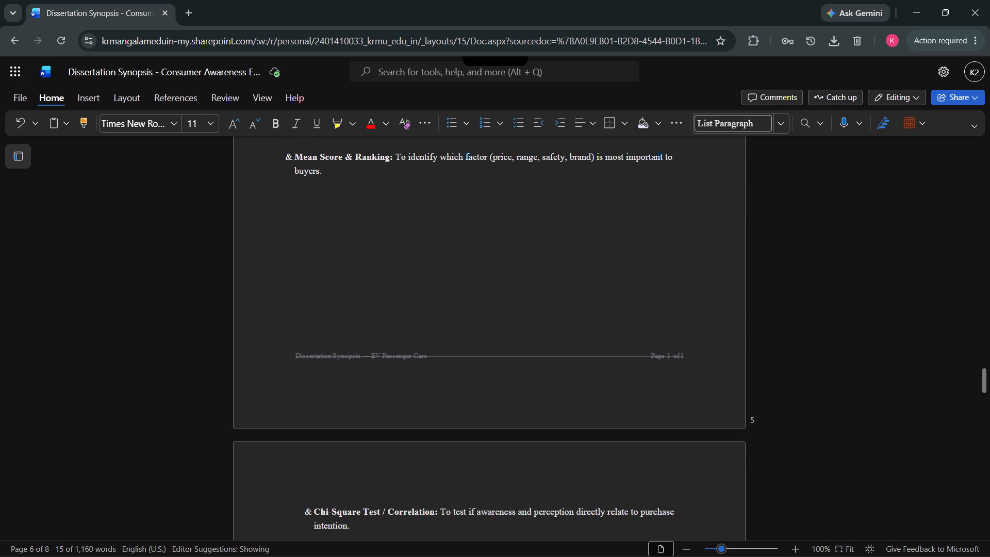
pyautogui.press('BackSpace')
pyautogui.press('BackSpace')
pyautogui.press('BackSpace')
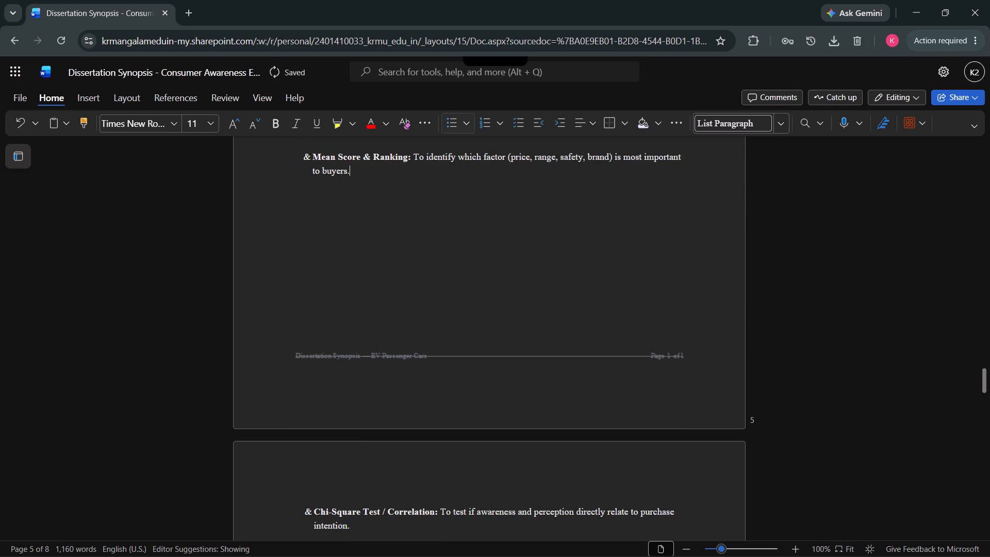
pyautogui.press('BackSpace')
pyautogui.press('.')
# Move the Chi-Square Test / Correlation bullet from page 6 to directly beneath the Mean Score & Ranking bullet on page 5.
pyautogui.scroll(-12, 448, 463)
pyautogui.scroll(5, 448, 463)
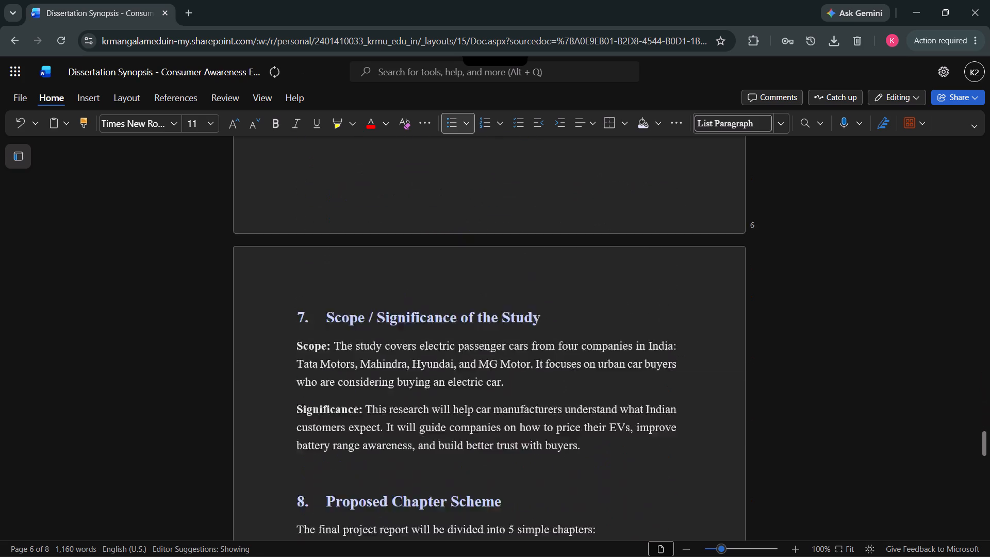
pyautogui.scroll(5, 448, 463)
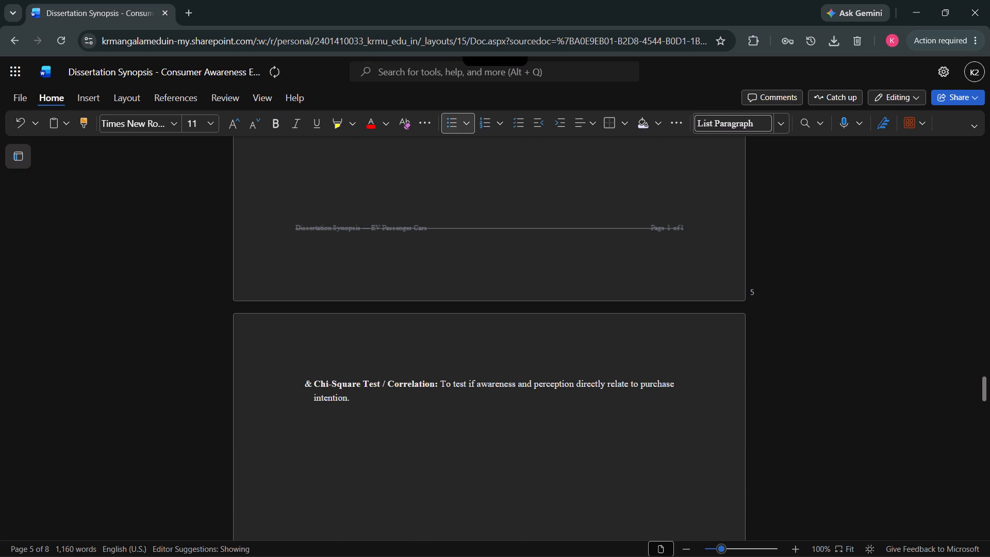
pyautogui.moveTo(356, 396); pyautogui.dragTo(302, 383)
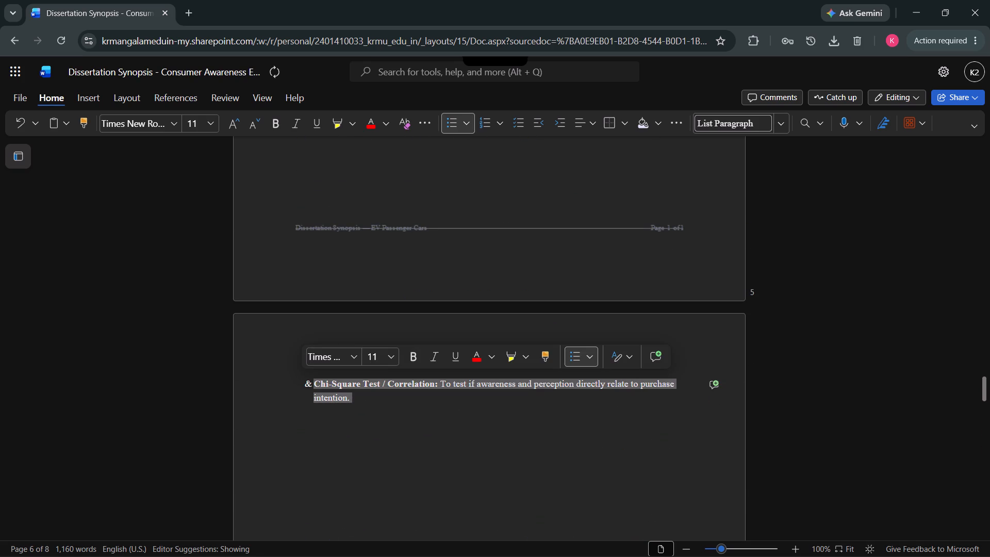
pyautogui.hotkey('ctrl', 'x')
pyautogui.press('BackSpace')
pyautogui.press('BackSpace')
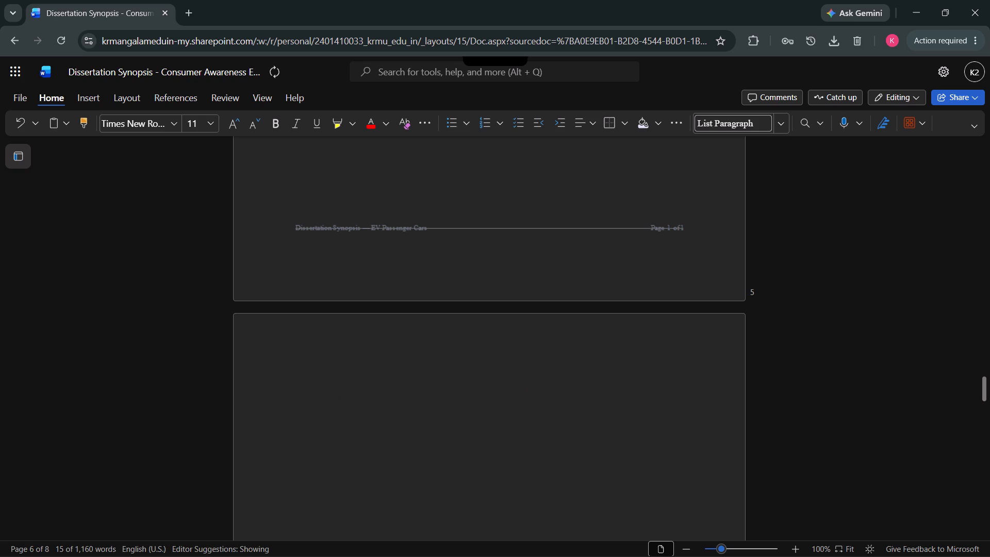
pyautogui.press('BackSpace')
pyautogui.press('BackSpace')
pyautogui.press('BackSpace')
pyautogui.press('BackSpace')
pyautogui.press('BackSpace')
pyautogui.press('BackSpace')
pyautogui.press('BackSpace')
pyautogui.scroll(3, 302, 383)
pyautogui.click(354, 291)
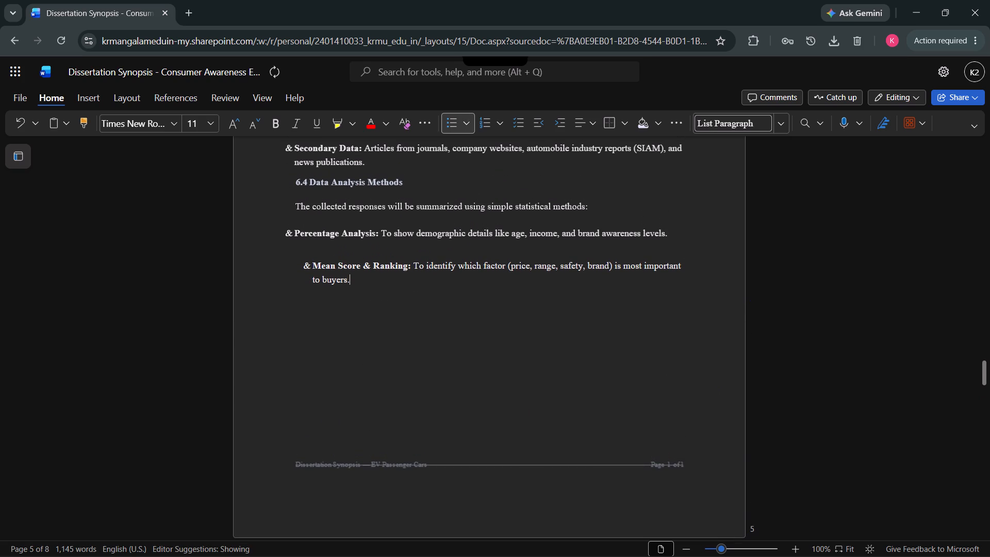
pyautogui.press('Return')
pyautogui.hotkey('ctrl', 'v')
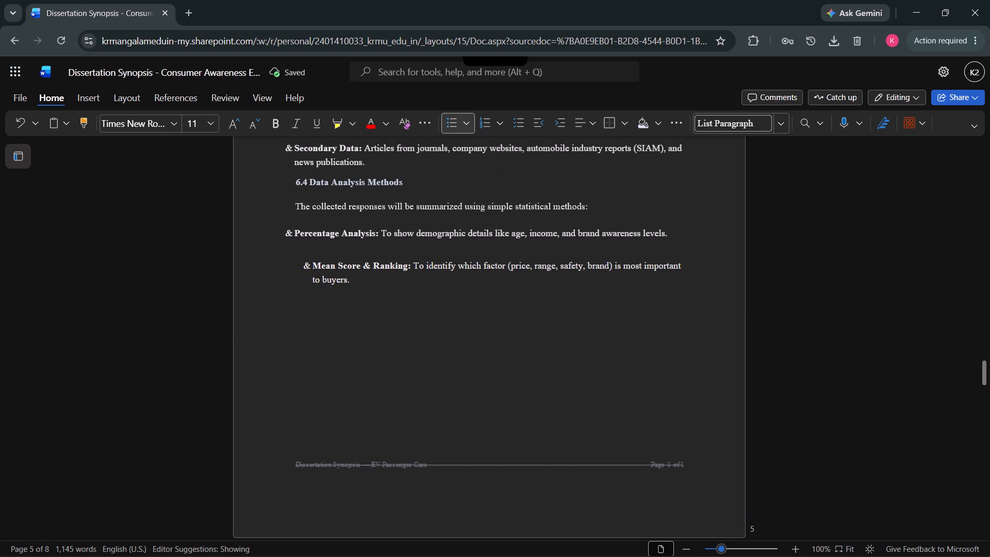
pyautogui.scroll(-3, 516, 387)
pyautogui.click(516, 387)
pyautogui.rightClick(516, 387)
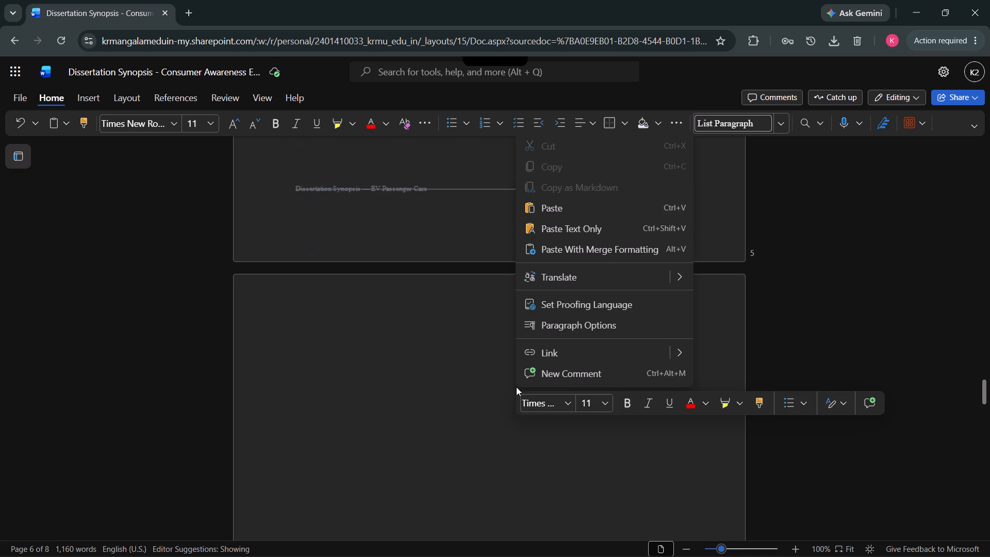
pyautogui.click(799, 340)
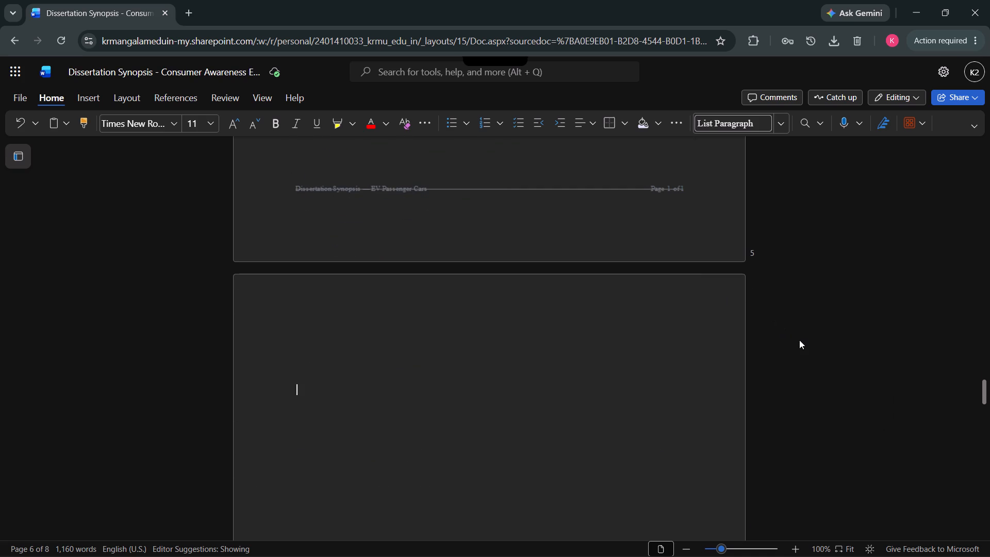
# Search the web in a new browser tab for "how to delete page in word" and read the suggested methods.
pyautogui.click(192, 13)
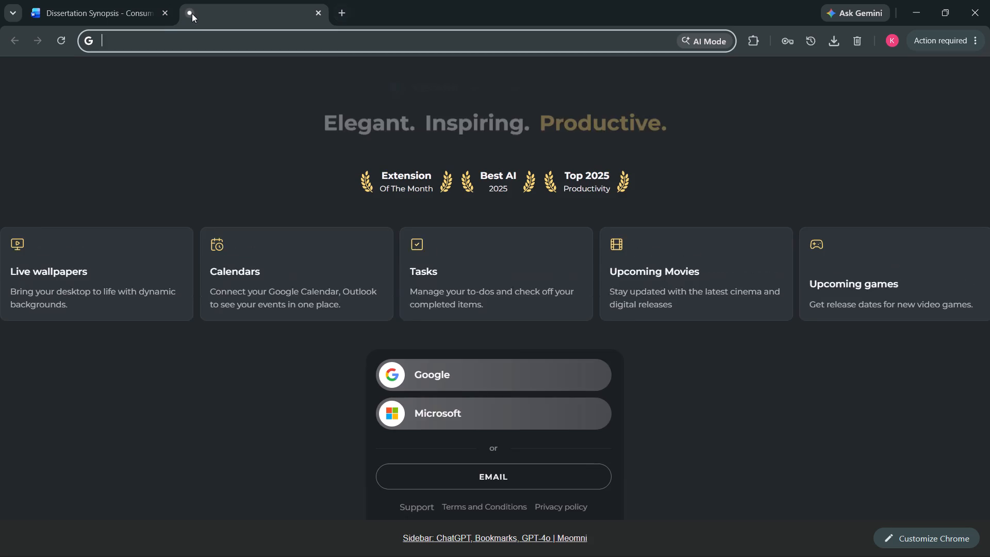
pyautogui.write('how to delete')
pyautogui.press('space')
pyautogui.press('Down')
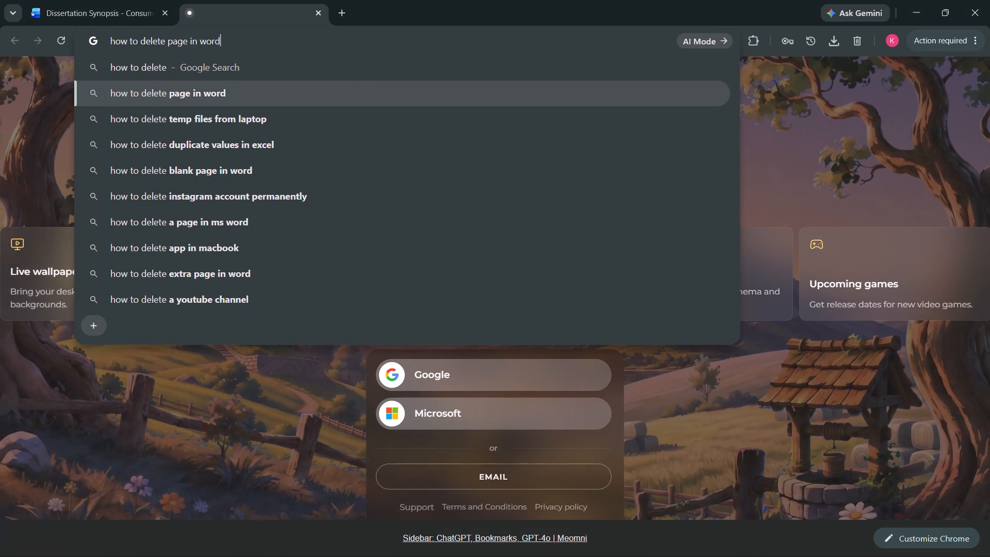
pyautogui.press('Return')
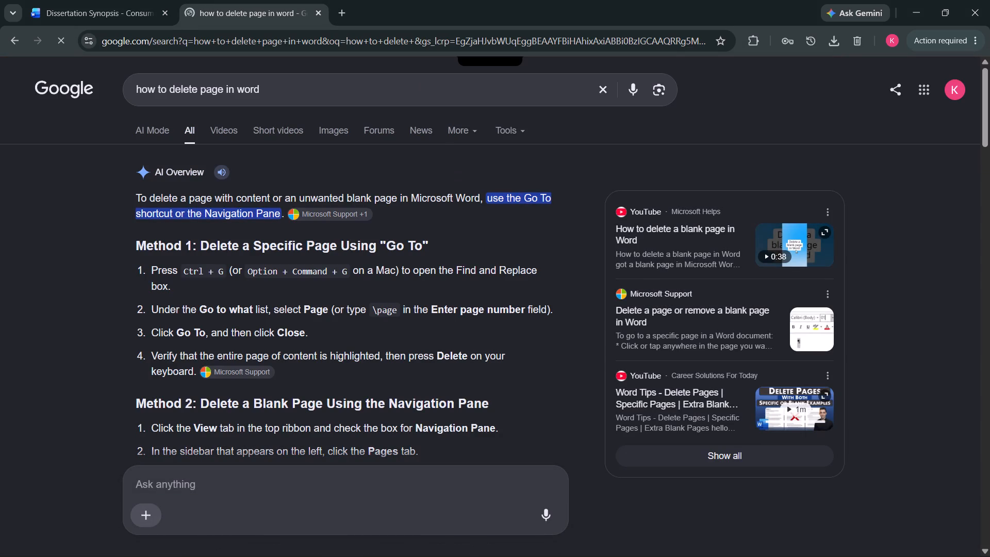
pyautogui.scroll(-1, 383, 401)
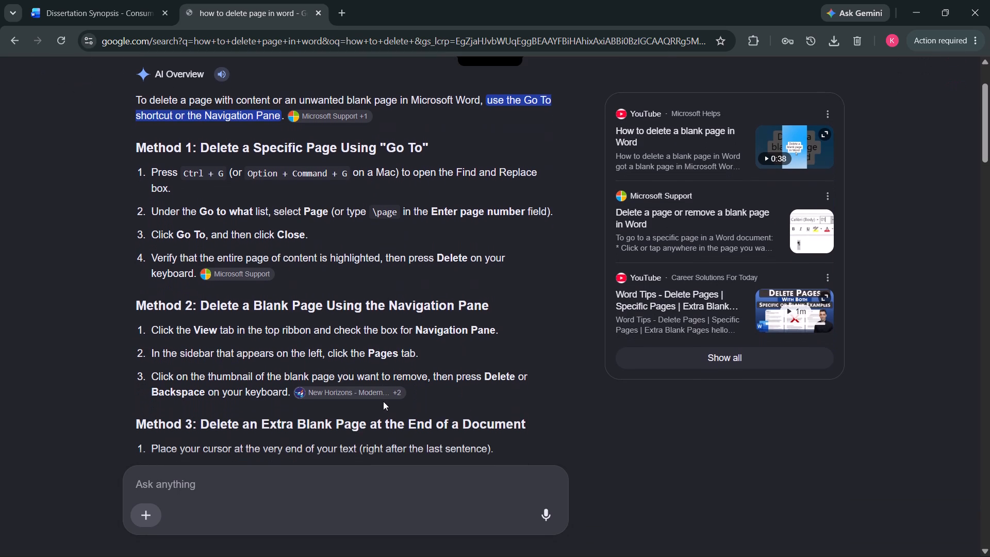
pyautogui.scroll(-1, 383, 401)
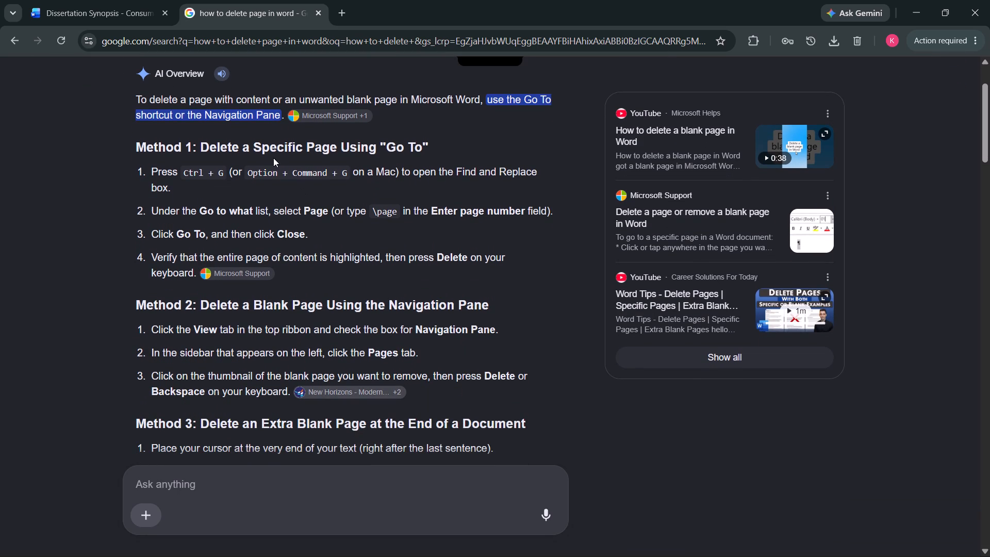
# Return to the dissertation document and turn off the Separate Pages view, rechecking the search instructions along the way.
pyautogui.click(110, 0)
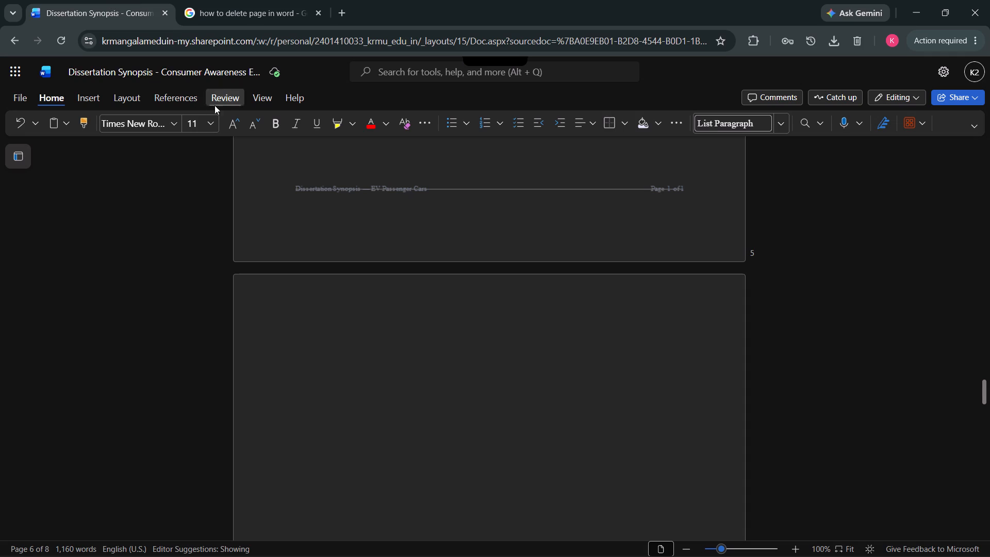
pyautogui.click(254, 93)
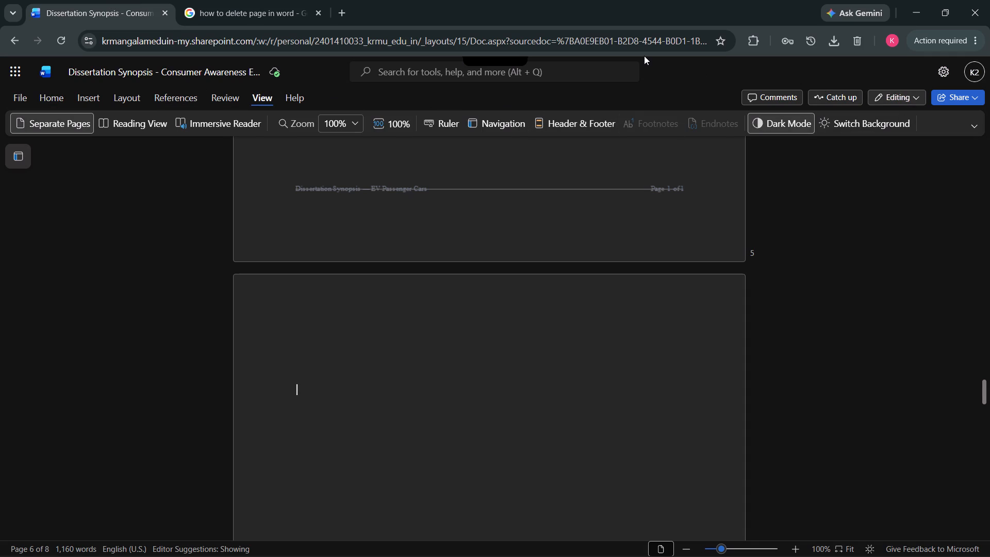
pyautogui.click(258, 0)
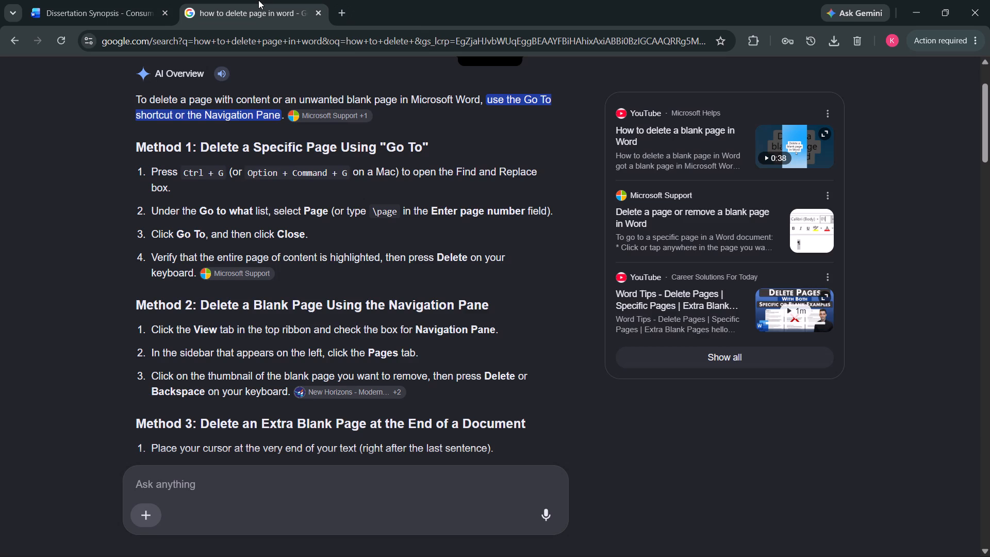
pyautogui.click(130, 0)
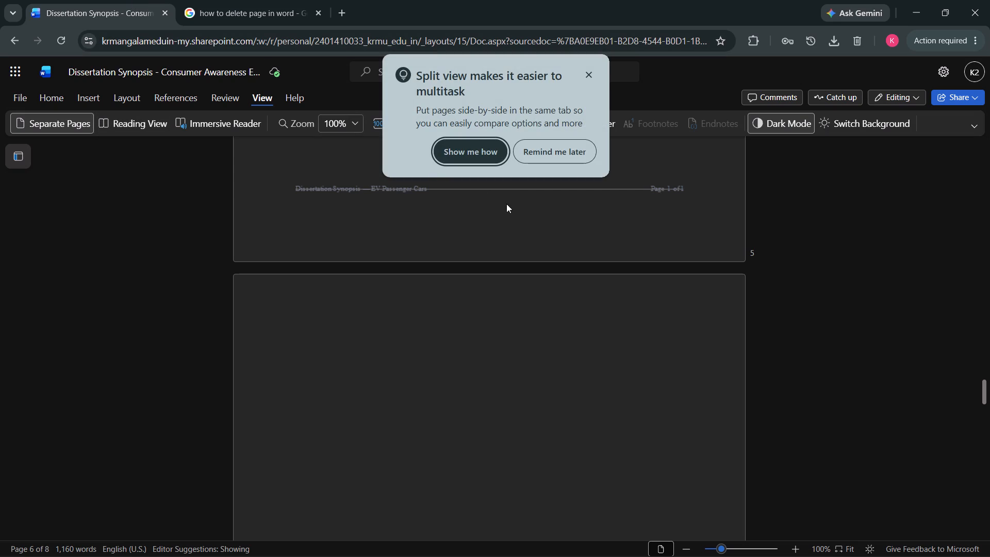
pyautogui.click(586, 71)
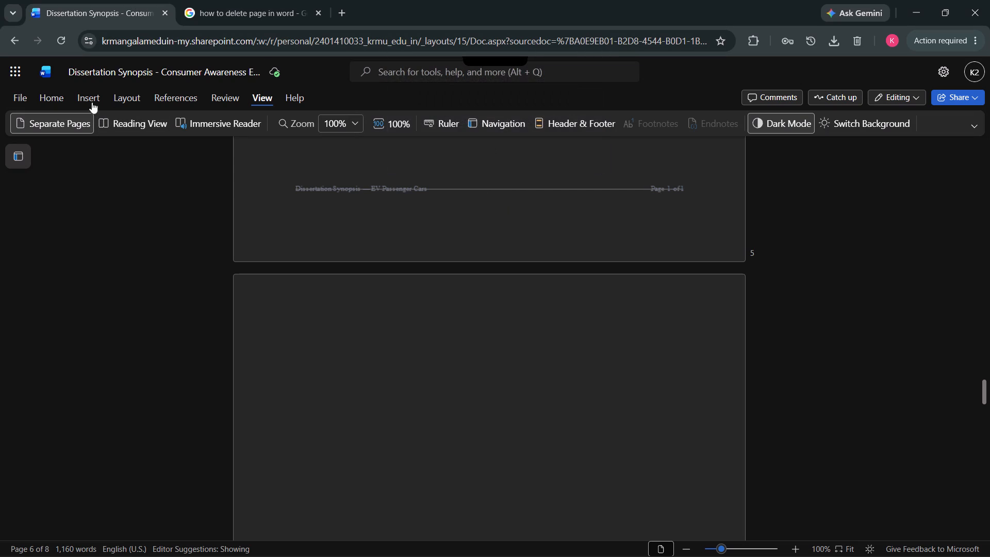
pyautogui.click(67, 122)
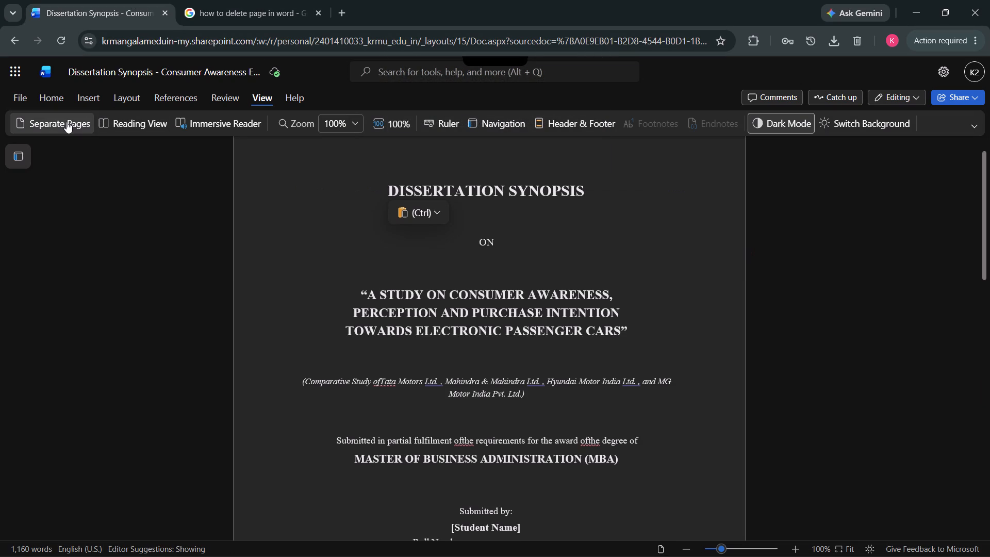
# Examine the continuous layout from the cover page to the references, including the blank area after the Chi-Square bullet.
pyautogui.scroll(-5, 591, 353)
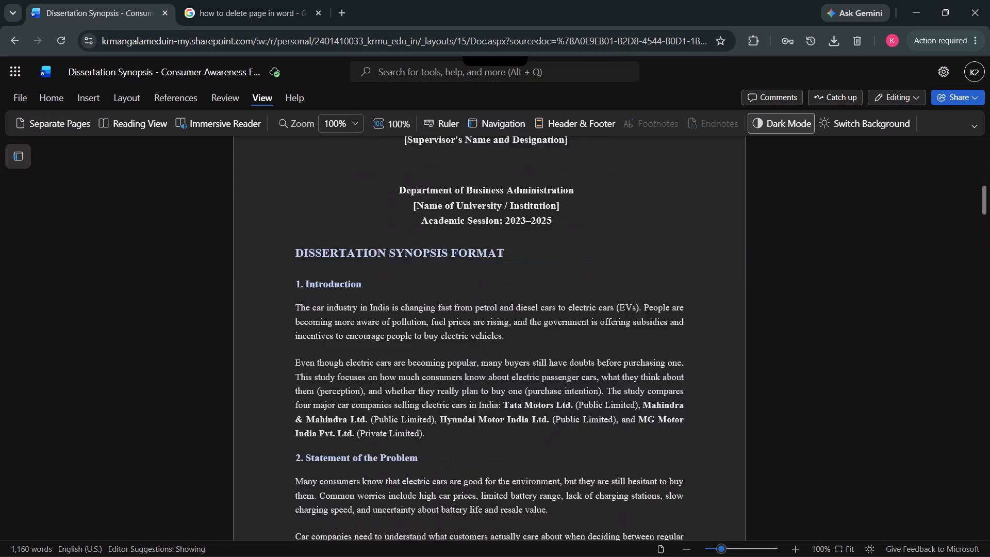
pyautogui.scroll(-2, 591, 353)
pyautogui.scroll(-20, 421, 330)
pyautogui.scroll(-4, 421, 330)
pyautogui.scroll(1, 421, 330)
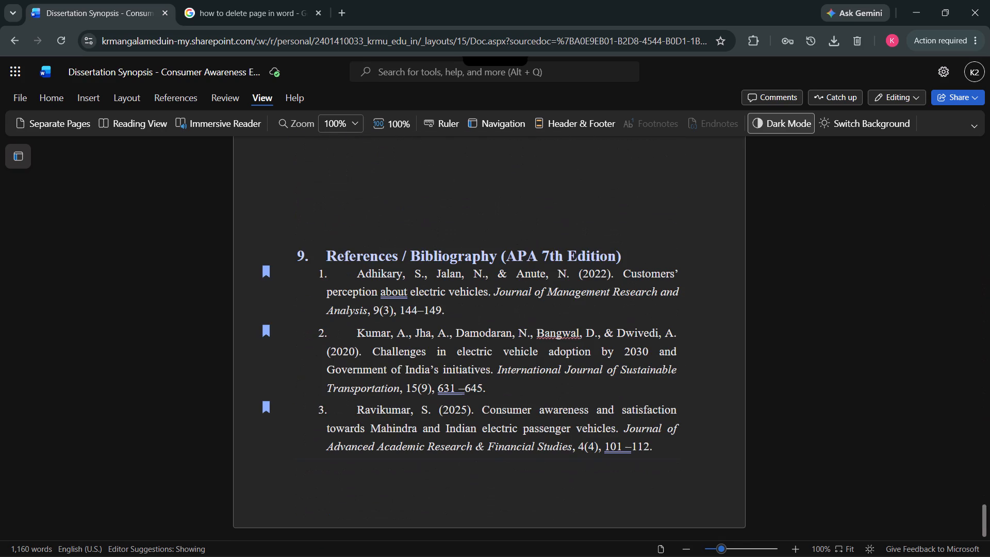
pyautogui.scroll(3, 421, 330)
pyautogui.scroll(-6, 421, 330)
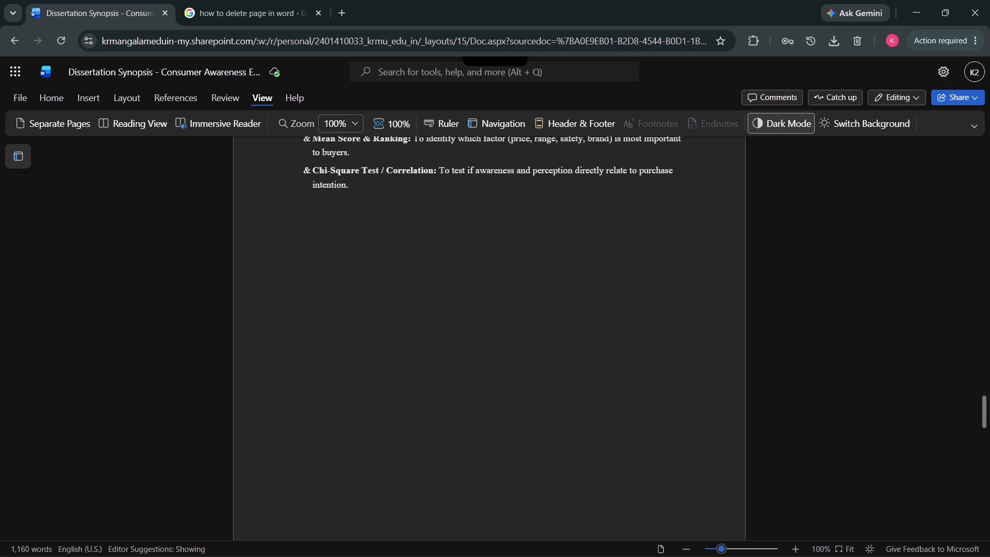
pyautogui.scroll(-12, 421, 330)
pyautogui.scroll(1, 421, 330)
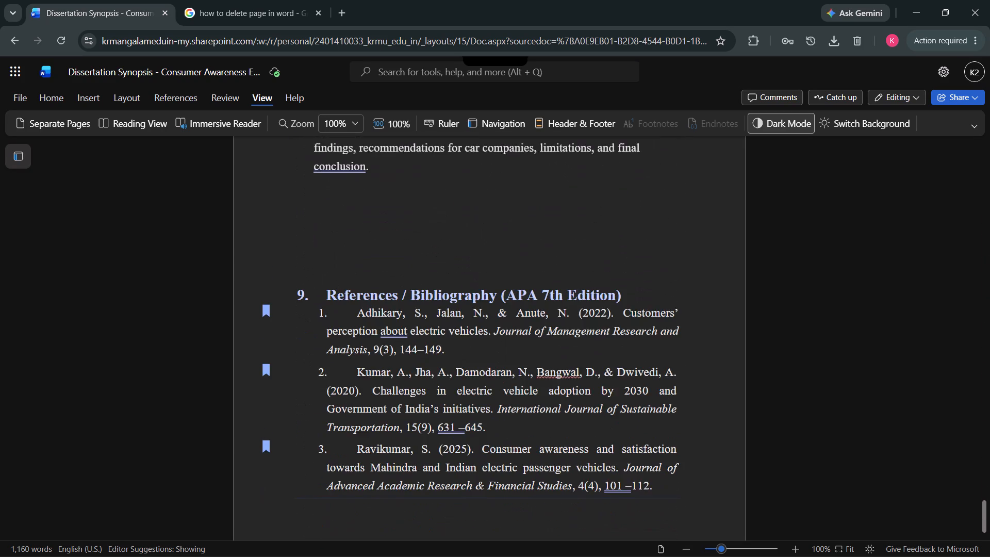
# Insert a run of blank lines after the Chapter 5 entry to push the References / Bibliography heading further down.
pyautogui.scroll(1, 421, 330)
pyautogui.click(373, 368)
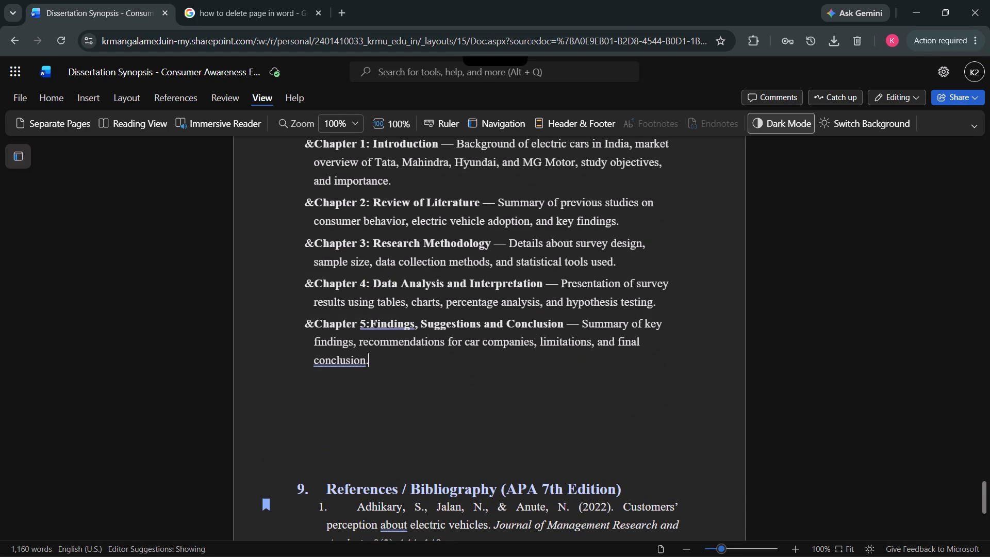
pyautogui.press('Return')
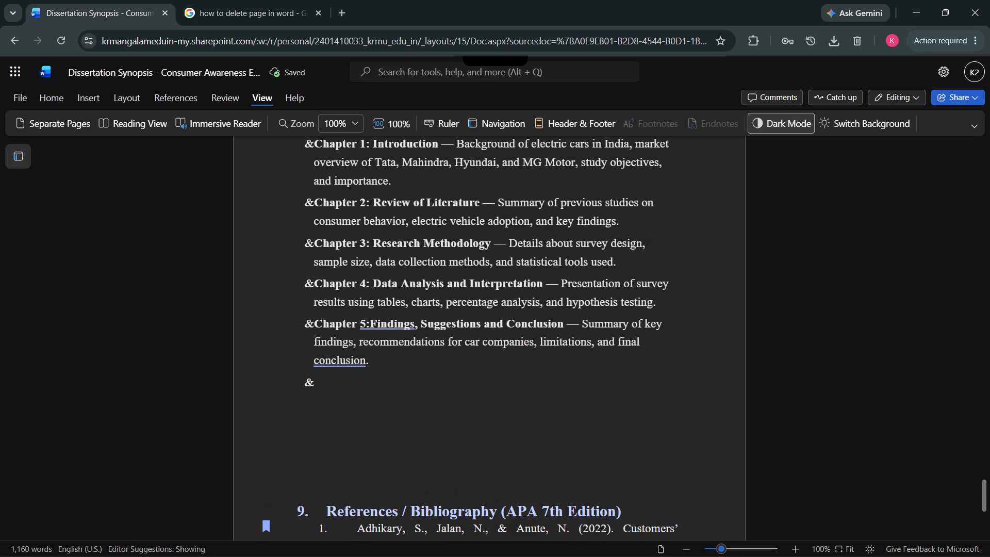
pyautogui.press('BackSpace')
pyautogui.press('Return')
pyautogui.press('Return')
pyautogui.press('Return')
pyautogui.scroll(-1, 373, 368)
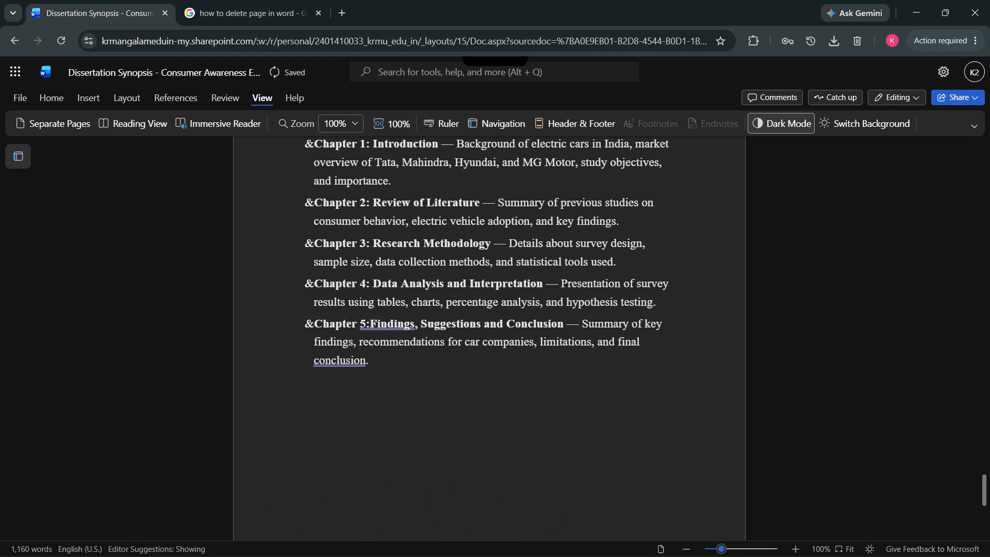
pyautogui.scroll(-3, 373, 368)
pyautogui.press('Return')
pyautogui.press('Return')
pyautogui.press('Return')
pyautogui.press('Return')
pyautogui.press('Return')
pyautogui.press('Return')
pyautogui.press('Return')
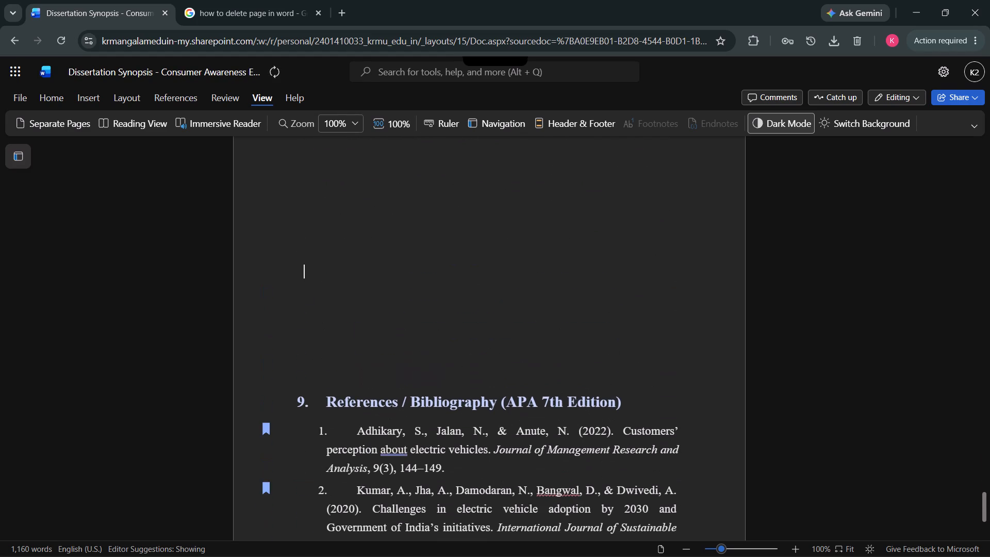
pyautogui.scroll(-4, 373, 368)
pyautogui.scroll(9, 373, 368)
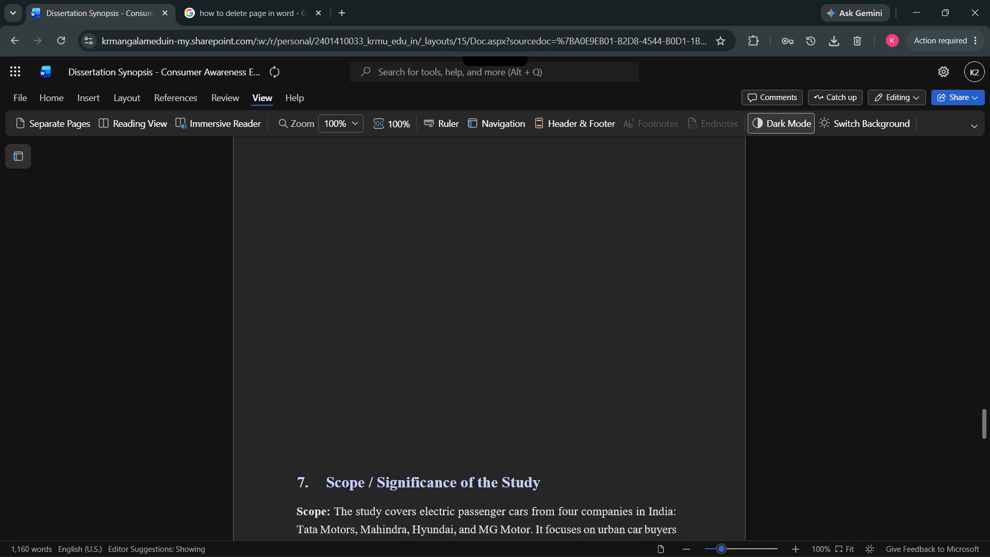
# Turn the Separate Pages view back on and check where the page breaks fall through to the references.
pyautogui.scroll(2, 373, 368)
pyautogui.click(68, 117)
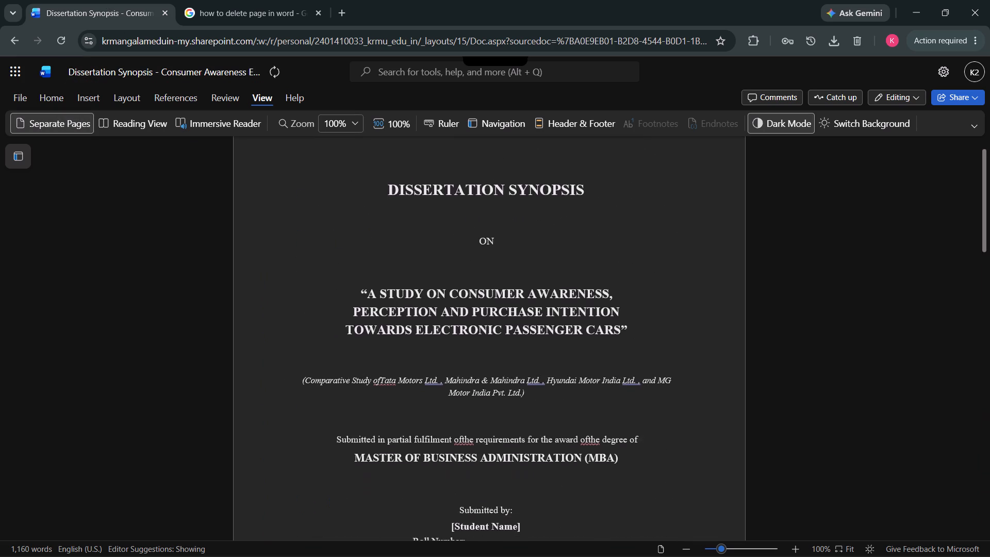
pyautogui.scroll(-19, 537, 345)
pyautogui.scroll(-12, 537, 345)
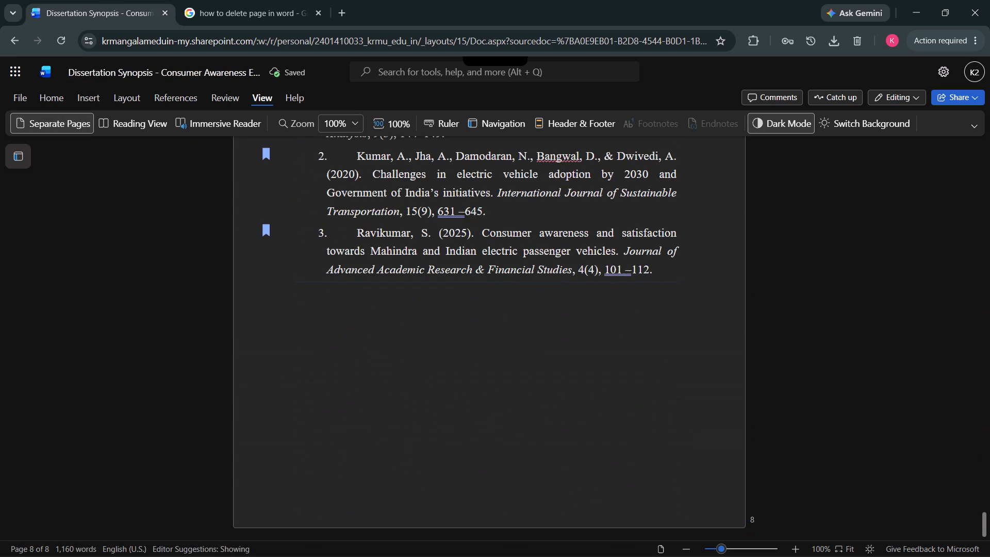
pyautogui.scroll(9, 537, 345)
pyautogui.scroll(-1, 537, 345)
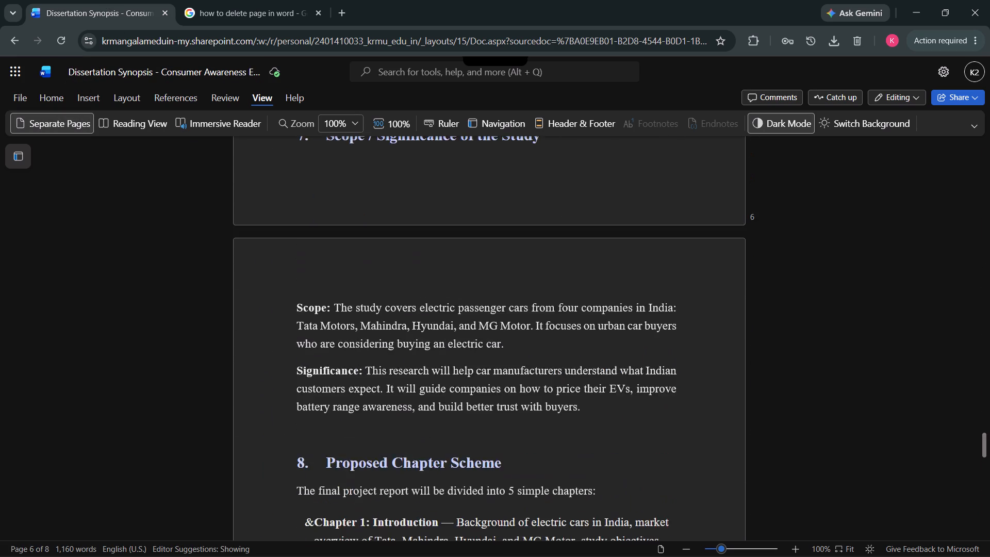
pyautogui.scroll(-2, 537, 345)
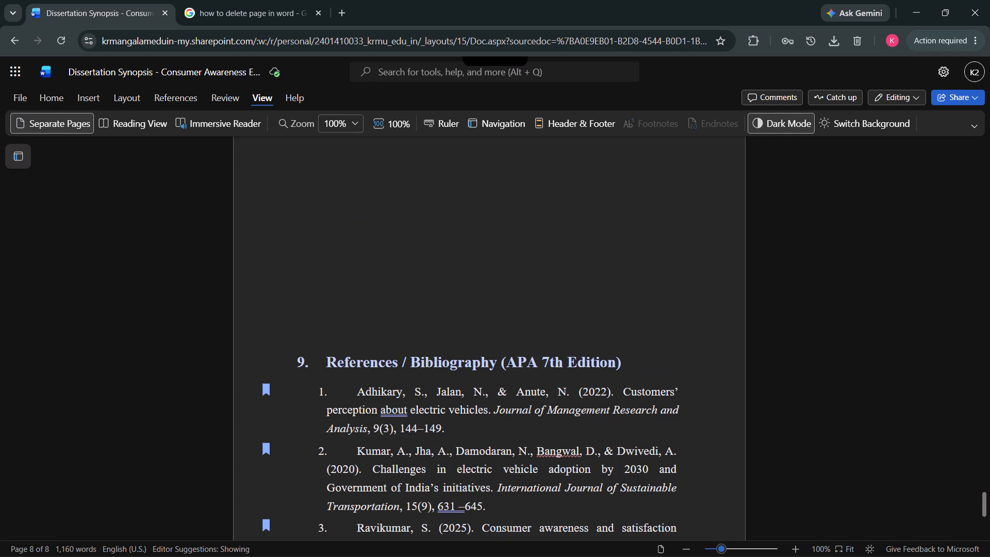
# Delete the surplus blank lines above the References / Bibliography heading, leaving just enough for it to start at the top of page 8.
pyautogui.click(418, 337)
pyautogui.press('BackSpace')
pyautogui.press('BackSpace')
pyautogui.press('BackSpace')
pyautogui.press('BackSpace')
pyautogui.press('BackSpace')
pyautogui.press('BackSpace')
pyautogui.press('BackSpace')
pyautogui.press('BackSpace')
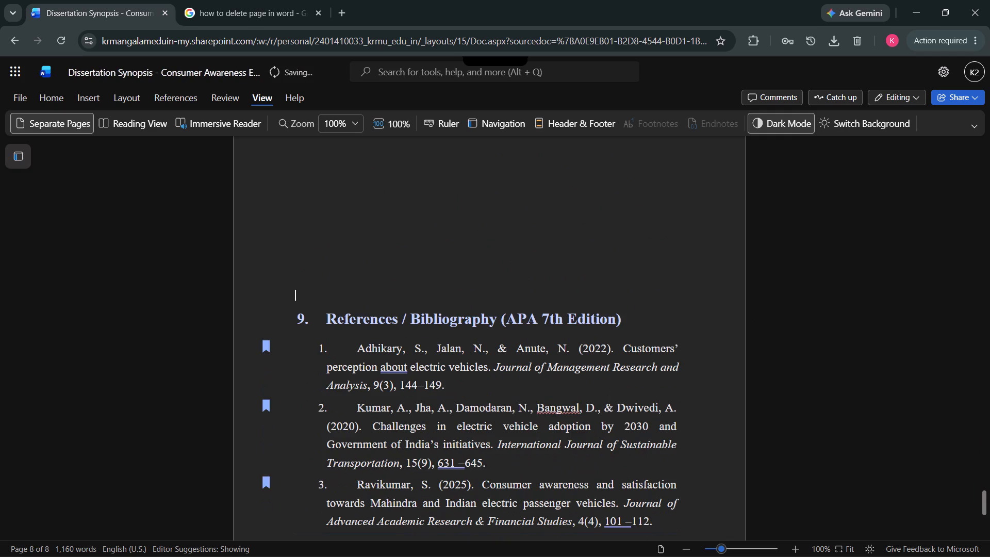
pyautogui.press('BackSpace')
pyautogui.press('BackSpace')
pyautogui.press('BackSpace')
pyautogui.press('BackSpace')
pyautogui.press('BackSpace')
pyautogui.press('BackSpace')
pyautogui.press('BackSpace')
pyautogui.press('BackSpace')
pyautogui.press('BackSpace')
pyautogui.press('BackSpace')
pyautogui.press('BackSpace')
pyautogui.press('BackSpace')
pyautogui.press('BackSpace')
pyautogui.press('BackSpace')
pyautogui.press('BackSpace')
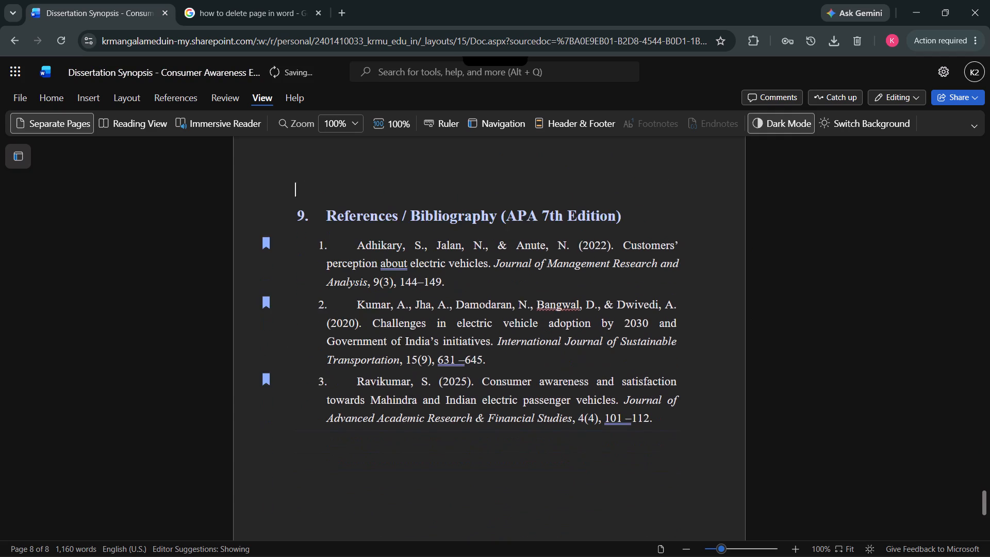
pyautogui.press('BackSpace')
pyautogui.press('BackSpace')
pyautogui.press('BackSpace')
pyautogui.press('BackSpace')
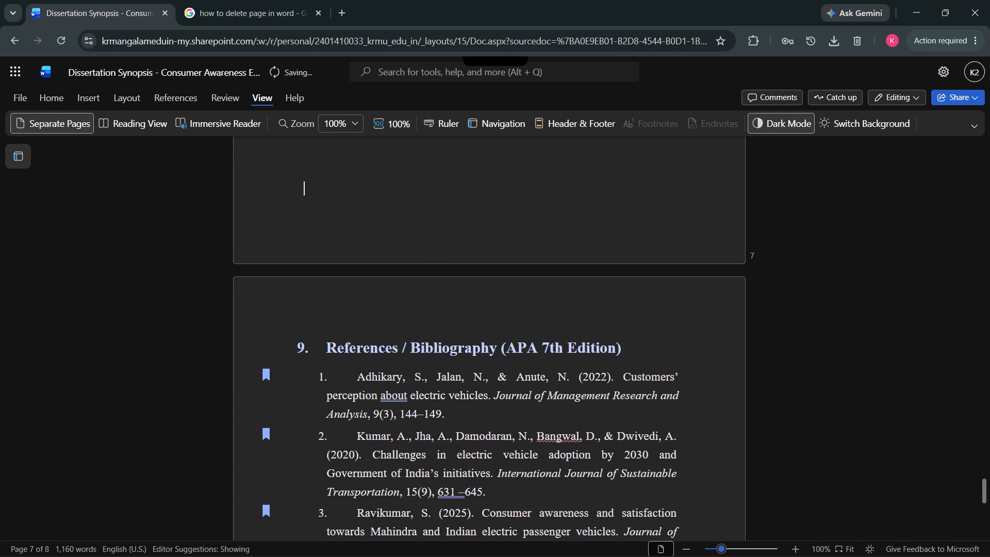
pyautogui.press('BackSpace')
pyautogui.press('BackSpace')
pyautogui.press('BackSpace')
pyautogui.press('BackSpace')
pyautogui.press('BackSpace')
pyautogui.press('BackSpace')
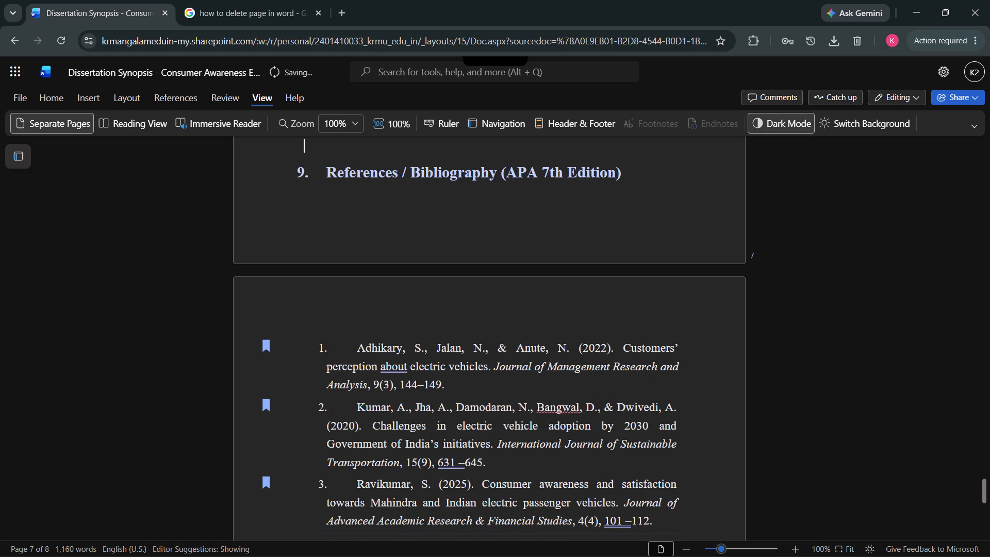
pyautogui.press('Return')
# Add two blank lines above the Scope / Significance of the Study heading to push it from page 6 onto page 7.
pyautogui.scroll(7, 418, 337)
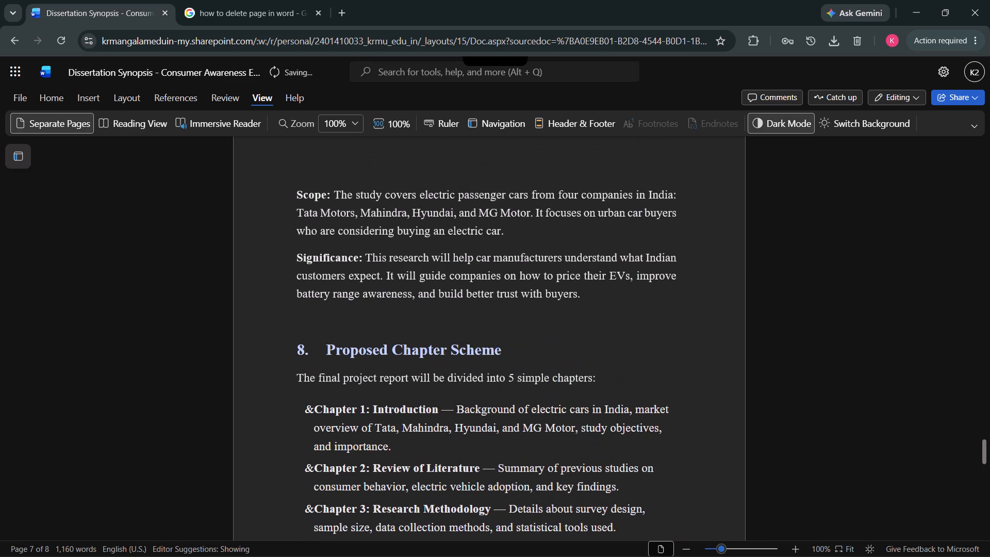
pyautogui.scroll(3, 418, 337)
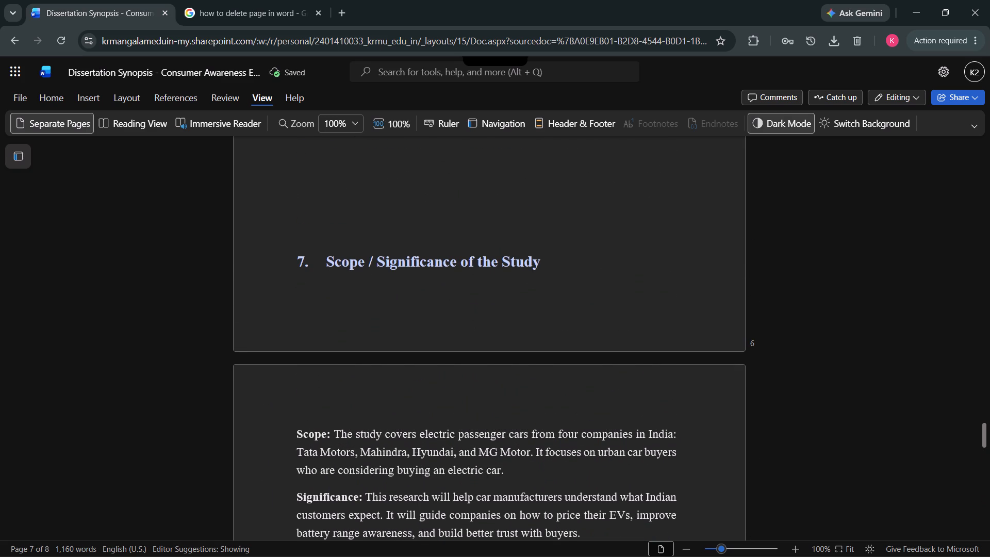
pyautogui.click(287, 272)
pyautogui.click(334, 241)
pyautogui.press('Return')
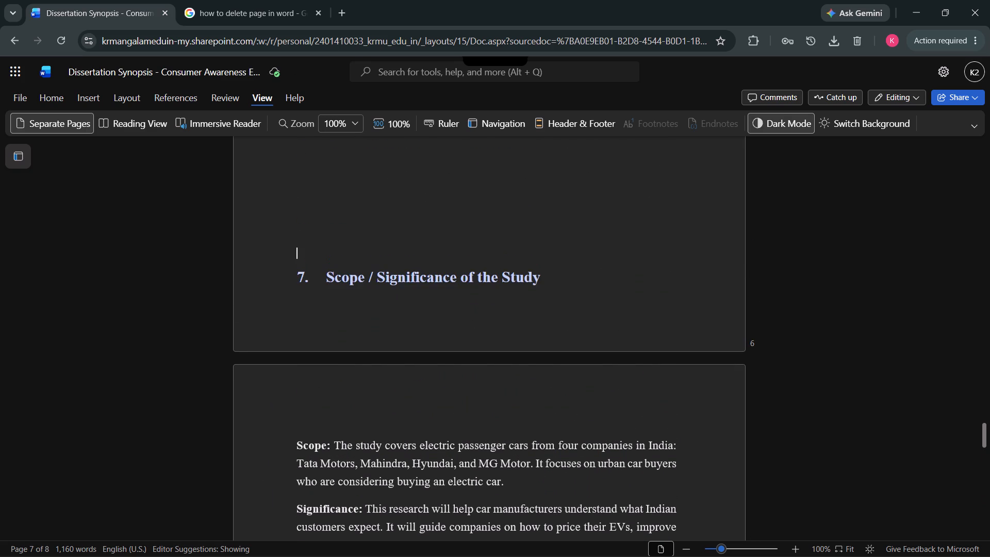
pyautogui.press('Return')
# Trim the leftover blank lines on page 7 before the References / Bibliography heading, keeping the heading at the top of page 8.
pyautogui.scroll(-3, 334, 241)
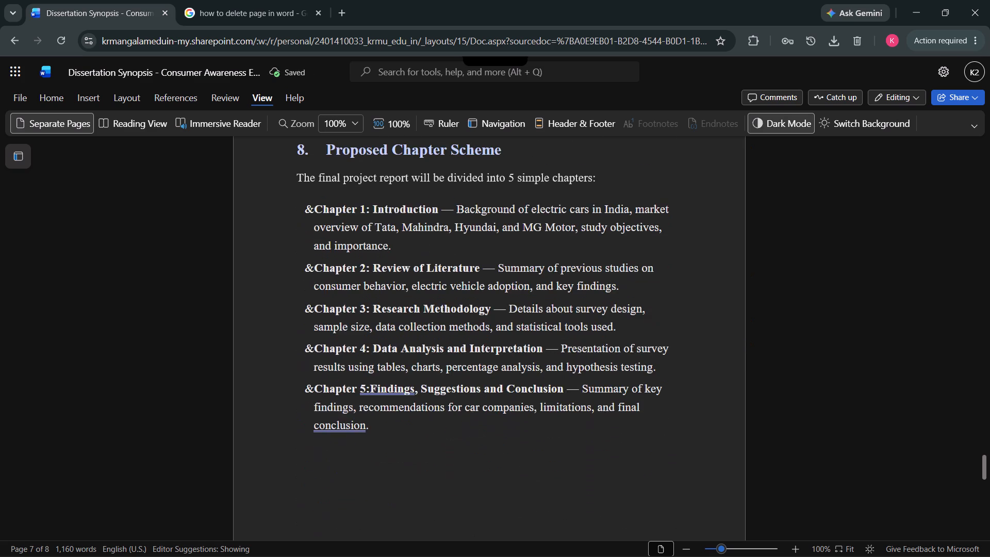
pyautogui.scroll(-5, 334, 241)
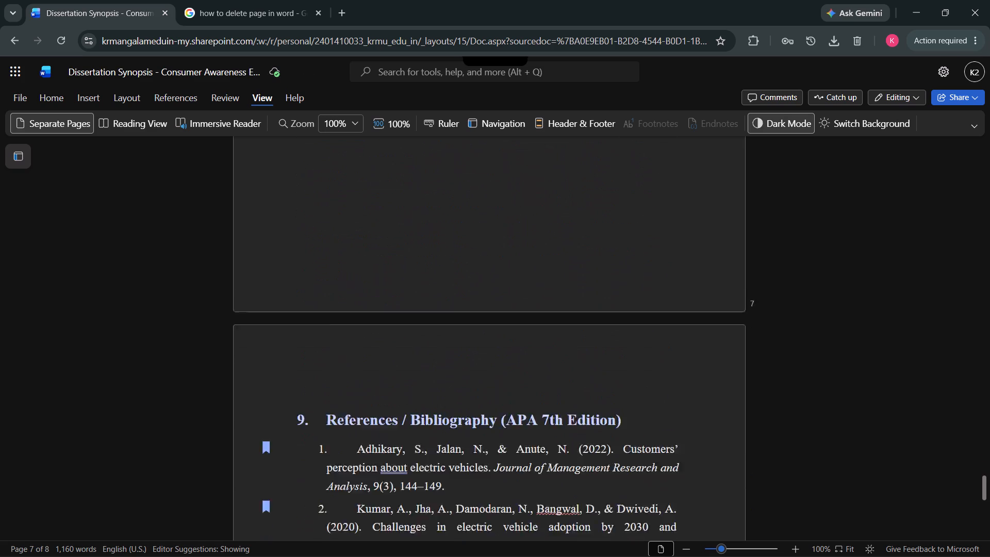
pyautogui.scroll(-1, 334, 241)
pyautogui.click(424, 251)
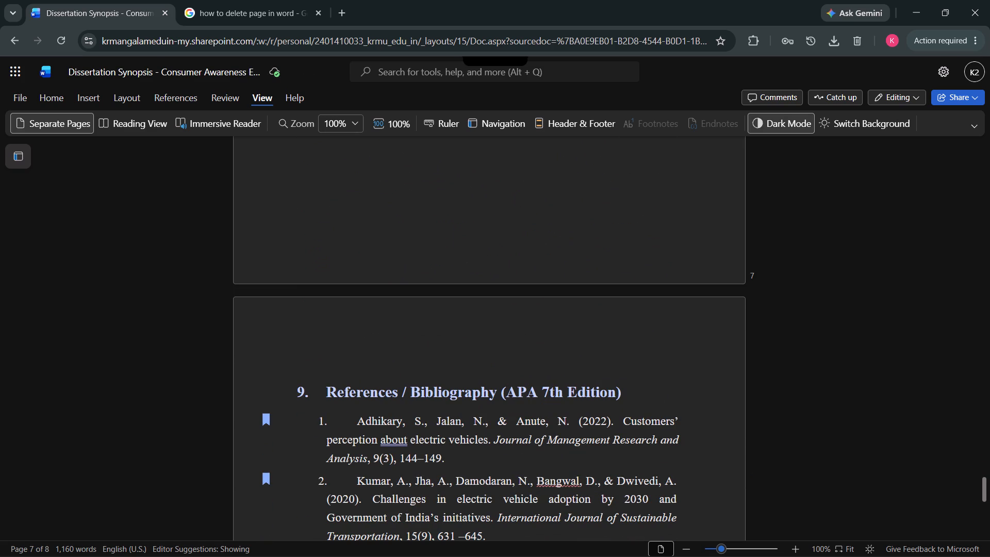
pyautogui.press('BackSpace')
pyautogui.press('BackSpace')
pyautogui.press('BackSpace')
pyautogui.press('BackSpace')
pyautogui.press('BackSpace')
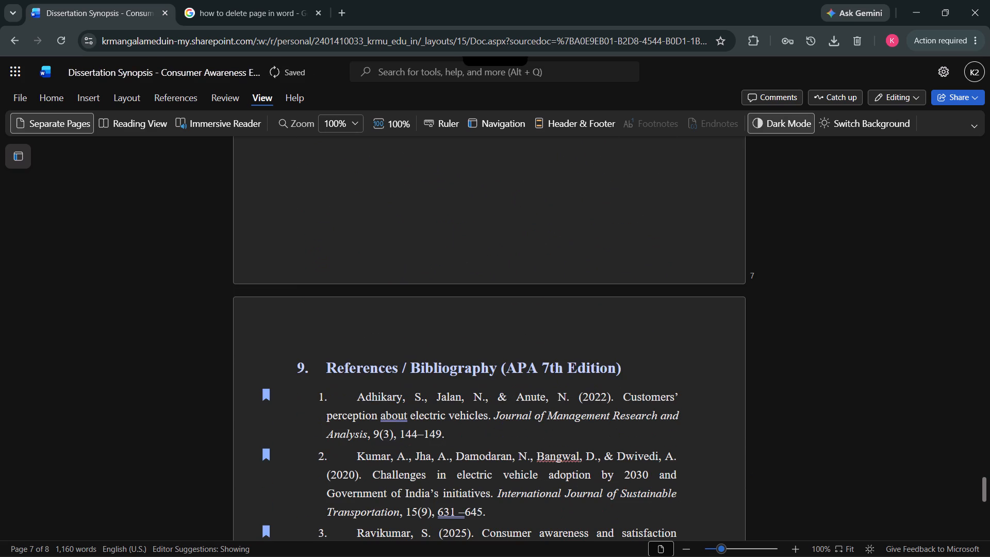
pyautogui.press('BackSpace')
pyautogui.press('Return')
# Delete the number and all blank lines before the Scope / Significance of the Study heading, bringing it to the top of page 6 and removing the blank page.
pyautogui.scroll(-6, 424, 251)
pyautogui.scroll(6, 424, 251)
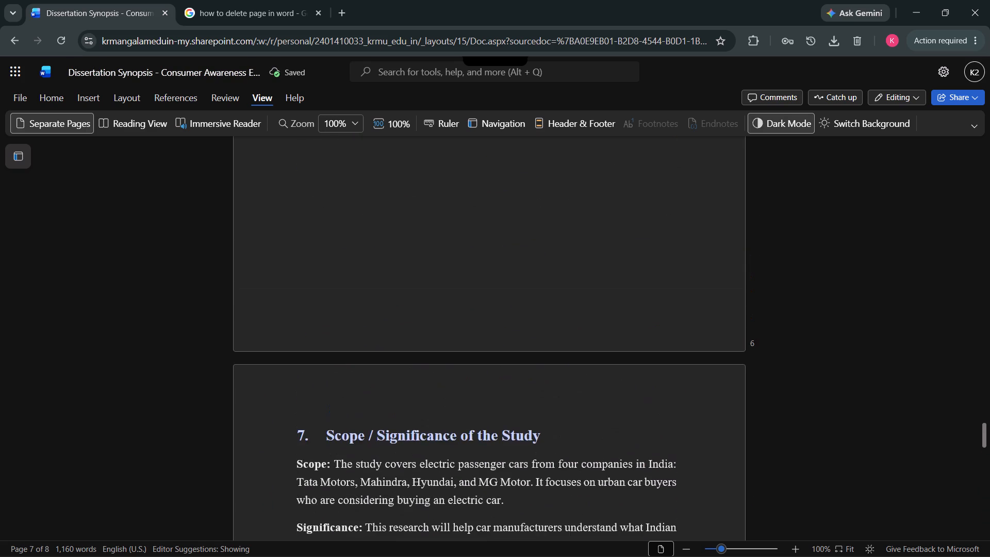
pyautogui.scroll(8, 424, 251)
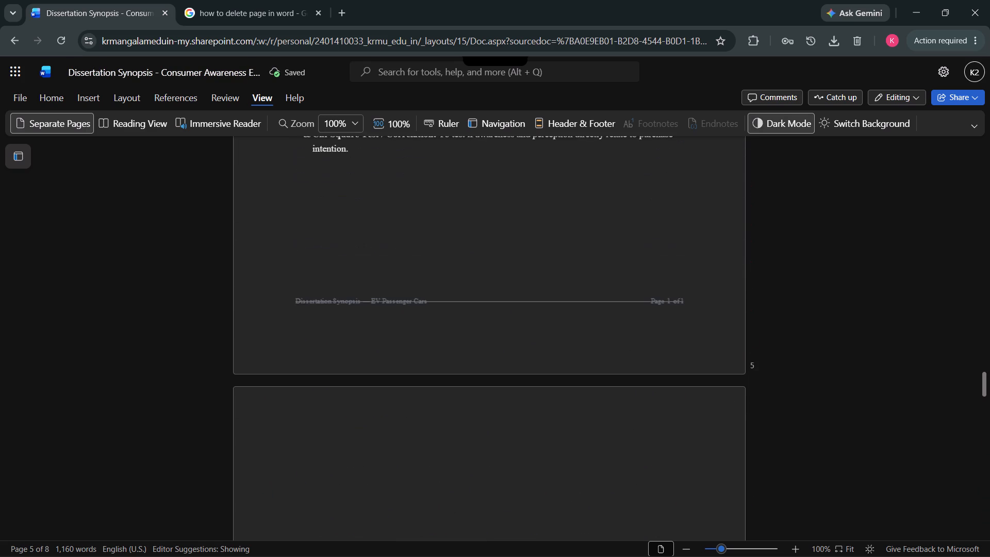
pyautogui.scroll(4, 424, 251)
pyautogui.scroll(-7, 424, 251)
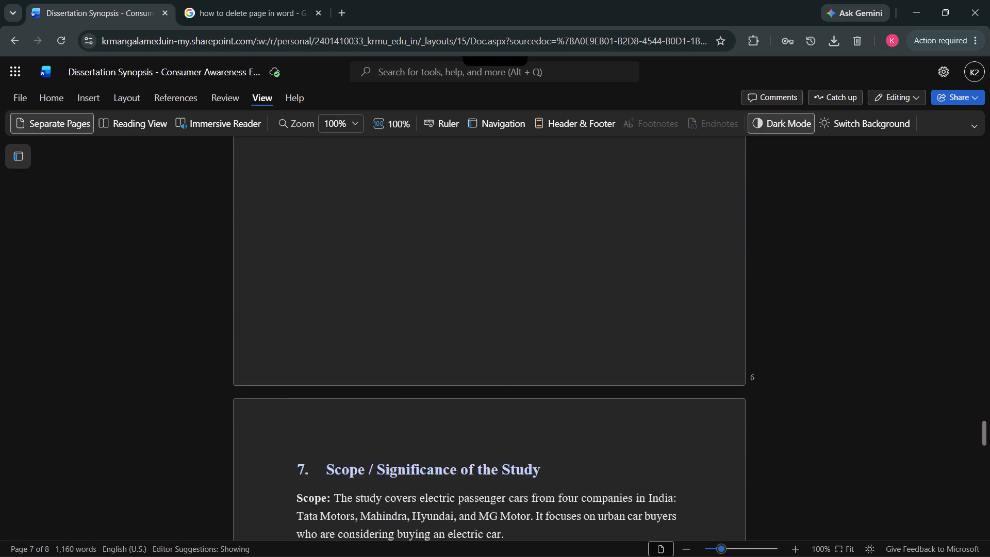
pyautogui.scroll(-5, 424, 251)
pyautogui.click(317, 241)
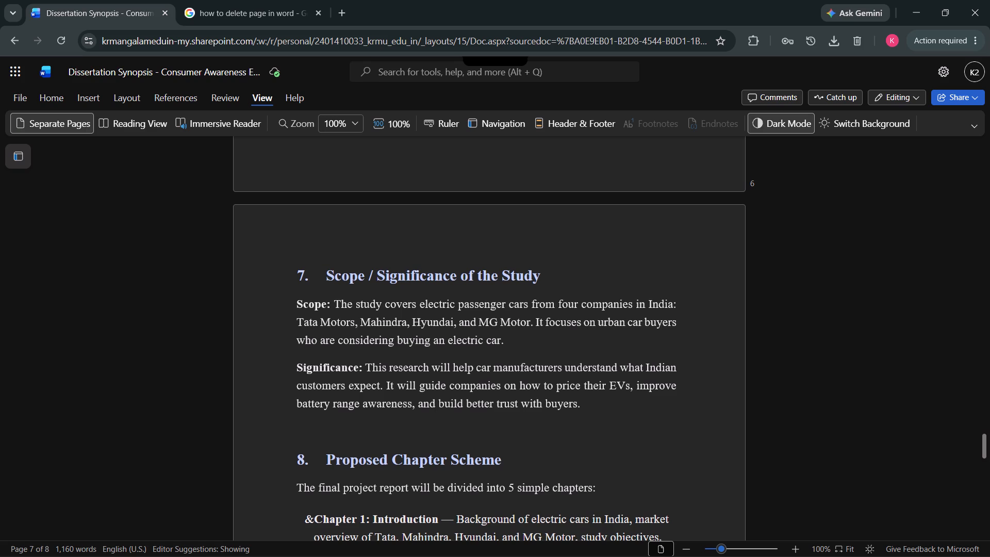
pyautogui.click(318, 275)
pyautogui.moveTo(308, 275); pyautogui.dragTo(301, 275)
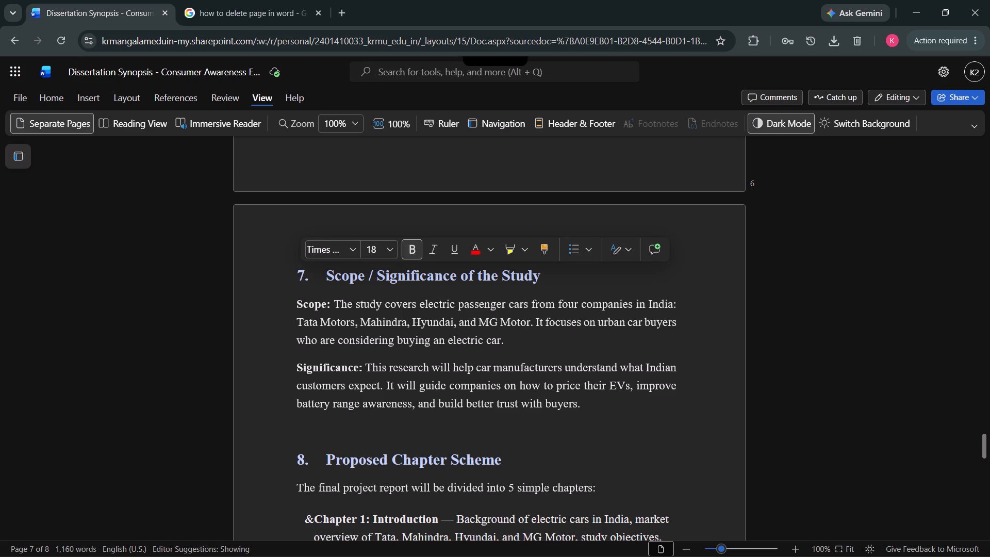
pyautogui.moveTo(546, 278); pyautogui.dragTo(287, 282)
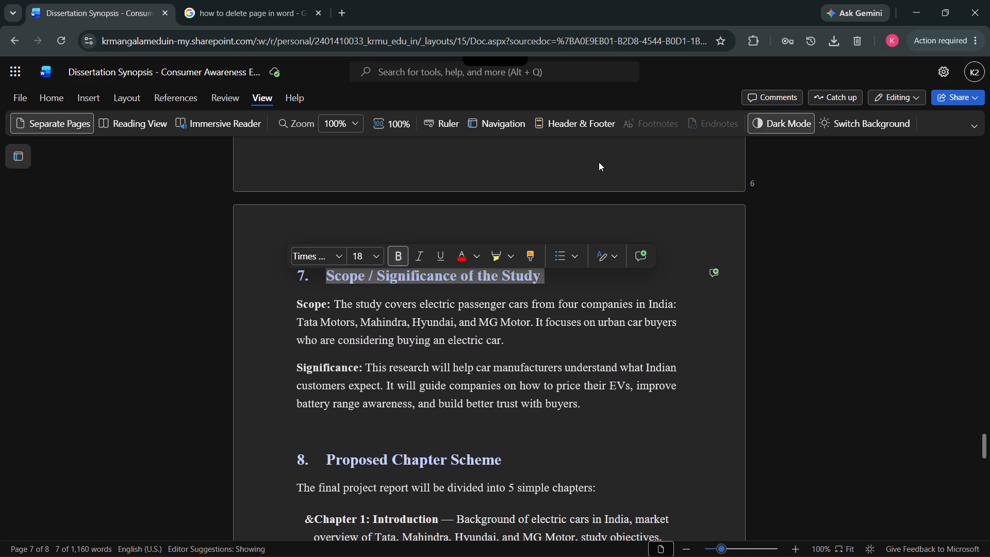
pyautogui.click(446, 220)
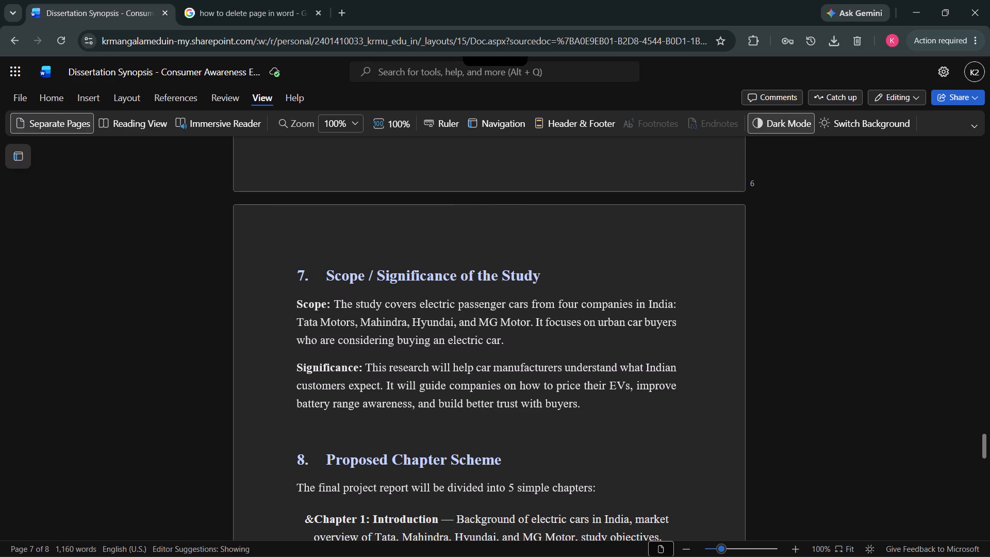
pyautogui.click(295, 272)
pyautogui.press('BackSpace')
pyautogui.press('BackSpace')
pyautogui.press('BackSpace')
pyautogui.press('BackSpace')
pyautogui.press('BackSpace')
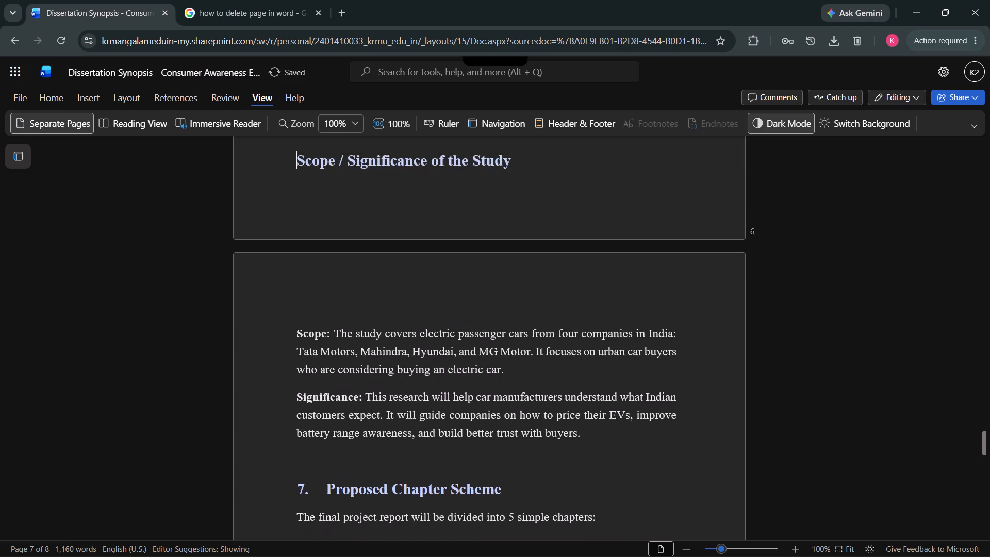
pyautogui.press('BackSpace')
pyautogui.press('BackSpace')
pyautogui.press('BackSpace')
pyautogui.press('BackSpace')
pyautogui.press('BackSpace')
pyautogui.press('BackSpace')
pyautogui.press('BackSpace')
pyautogui.press('BackSpace')
pyautogui.press('BackSpace')
pyautogui.press('BackSpace')
pyautogui.press('BackSpace')
pyautogui.press('BackSpace')
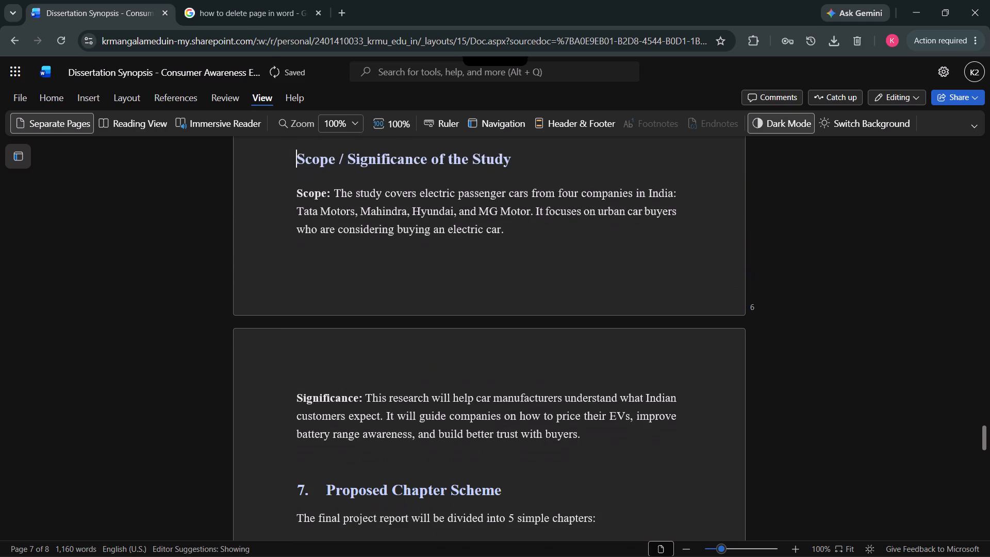
pyautogui.press('BackSpace')
pyautogui.press('BackSpace')
pyautogui.press('BackSpace')
pyautogui.press('BackSpace')
pyautogui.press('BackSpace')
pyautogui.press('BackSpace')
pyautogui.press('BackSpace')
pyautogui.press('BackSpace')
pyautogui.press('BackSpace')
pyautogui.press('BackSpace')
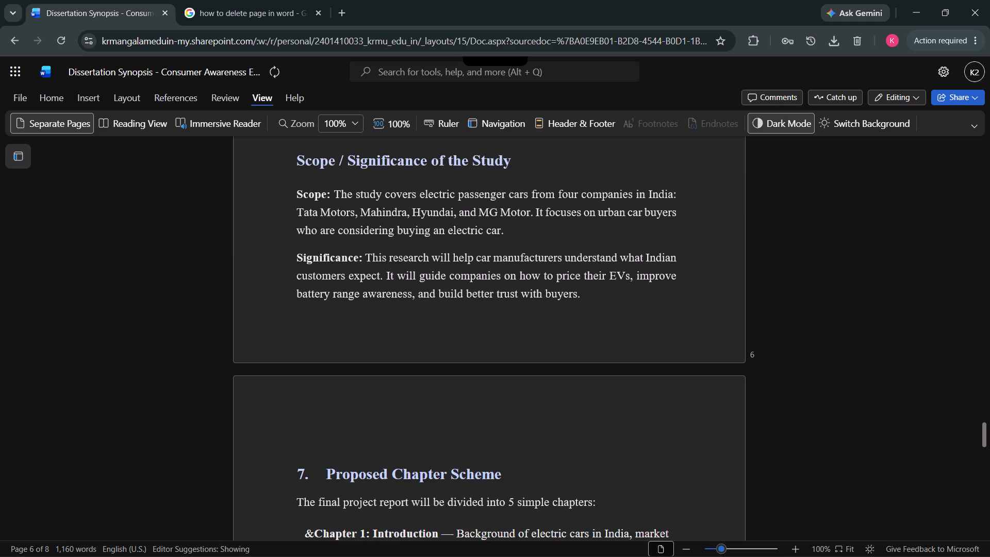
pyautogui.scroll(11, 340, 276)
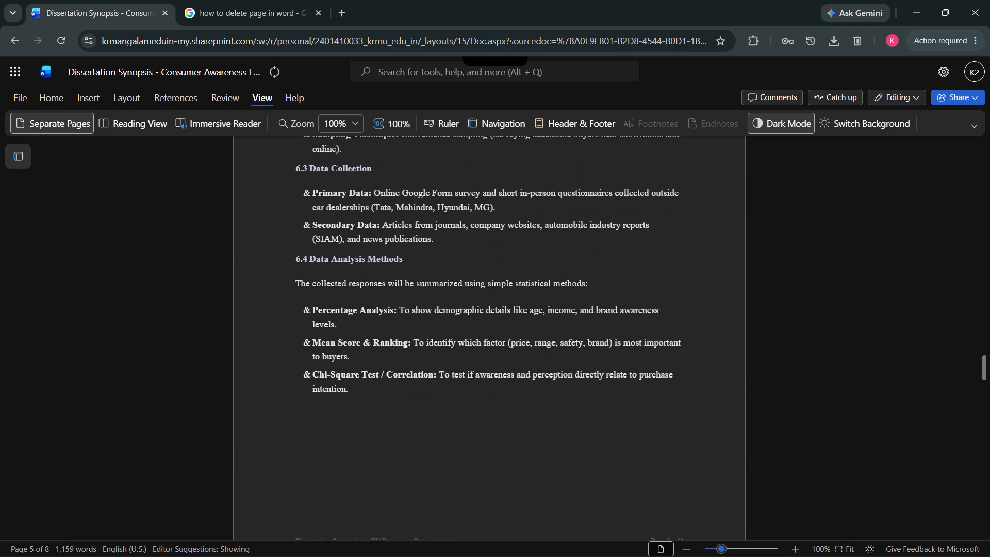
pyautogui.press('BackSpace')
pyautogui.press('BackSpace')
pyautogui.press('BackSpace')
pyautogui.press('BackSpace')
pyautogui.press('BackSpace')
pyautogui.press('BackSpace')
pyautogui.press('BackSpace')
pyautogui.press('BackSpace')
pyautogui.press('BackSpace')
pyautogui.press('BackSpace')
pyautogui.press('BackSpace')
pyautogui.press('BackSpace')
pyautogui.press('BackSpace')
pyautogui.press('BackSpace')
pyautogui.press('BackSpace')
pyautogui.press('BackSpace')
pyautogui.press('BackSpace')
pyautogui.press('BackSpace')
pyautogui.press('BackSpace')
pyautogui.press('BackSpace')
pyautogui.press('BackSpace')
pyautogui.press('BackSpace')
pyautogui.press('BackSpace')
pyautogui.press('BackSpace')
pyautogui.press('BackSpace')
pyautogui.press('BackSpace')
pyautogui.press('BackSpace')
pyautogui.press('BackSpace')
pyautogui.press('BackSpace')
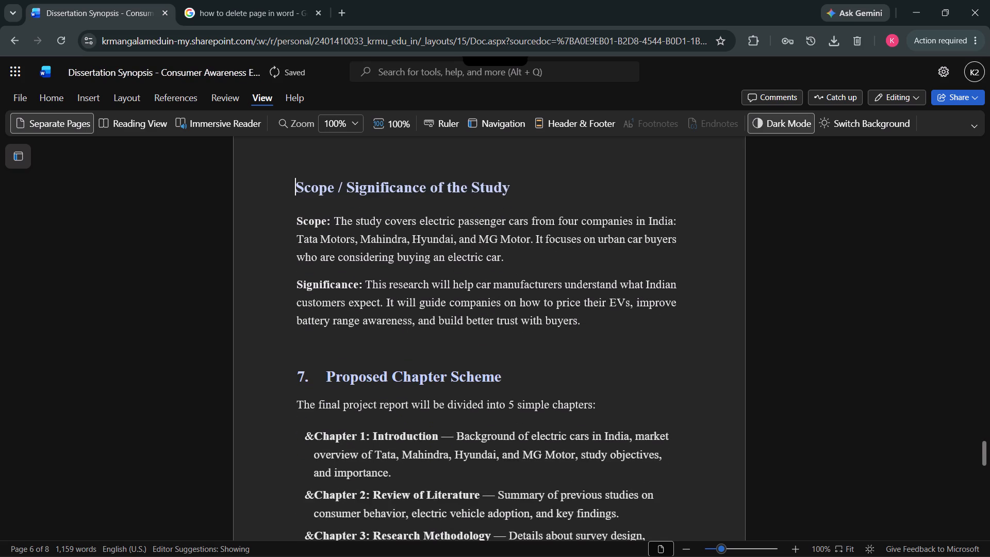
pyautogui.scroll(5, 340, 276)
pyautogui.press('BackSpace')
pyautogui.press('BackSpace')
pyautogui.press('BackSpace')
pyautogui.press('BackSpace')
pyautogui.press('BackSpace')
pyautogui.press('BackSpace')
pyautogui.press('BackSpace')
pyautogui.press('BackSpace')
pyautogui.press('BackSpace')
pyautogui.press('BackSpace')
pyautogui.press('BackSpace')
pyautogui.press('BackSpace')
pyautogui.press('BackSpace')
pyautogui.press('BackSpace')
pyautogui.press('BackSpace')
pyautogui.press('BackSpace')
pyautogui.press('BackSpace')
pyautogui.press('BackSpace')
pyautogui.press('BackSpace')
pyautogui.press('BackSpace')
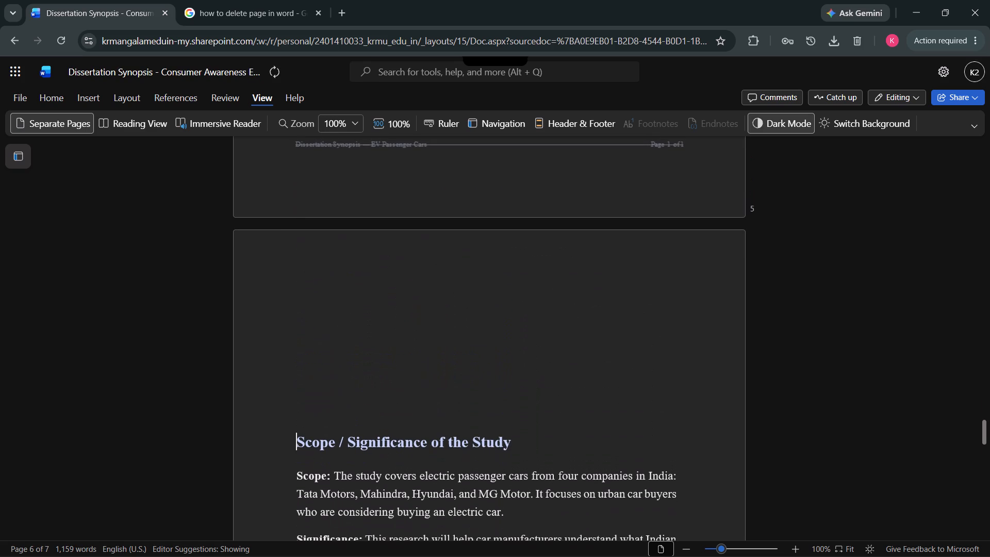
pyautogui.press('BackSpace')
pyautogui.press('BackSpace')
pyautogui.press('BackSpace')
pyautogui.press('BackSpace')
pyautogui.press('BackSpace')
pyautogui.press('BackSpace')
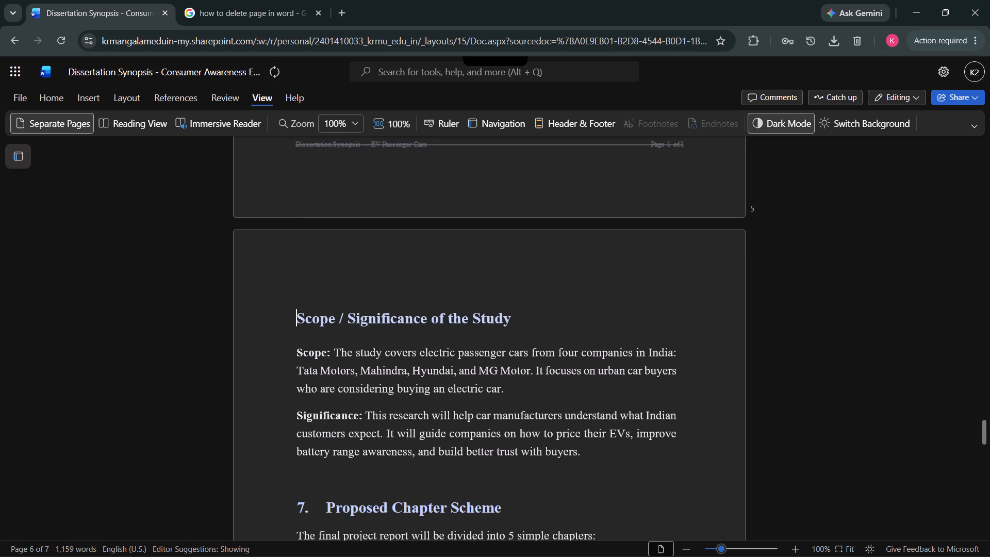
pyautogui.press('BackSpace')
pyautogui.press('BackSpace')
pyautogui.press('BackSpace')
pyautogui.press('BackSpace')
pyautogui.press('BackSpace')
pyautogui.press('BackSpace')
pyautogui.press('BackSpace')
pyautogui.press('BackSpace')
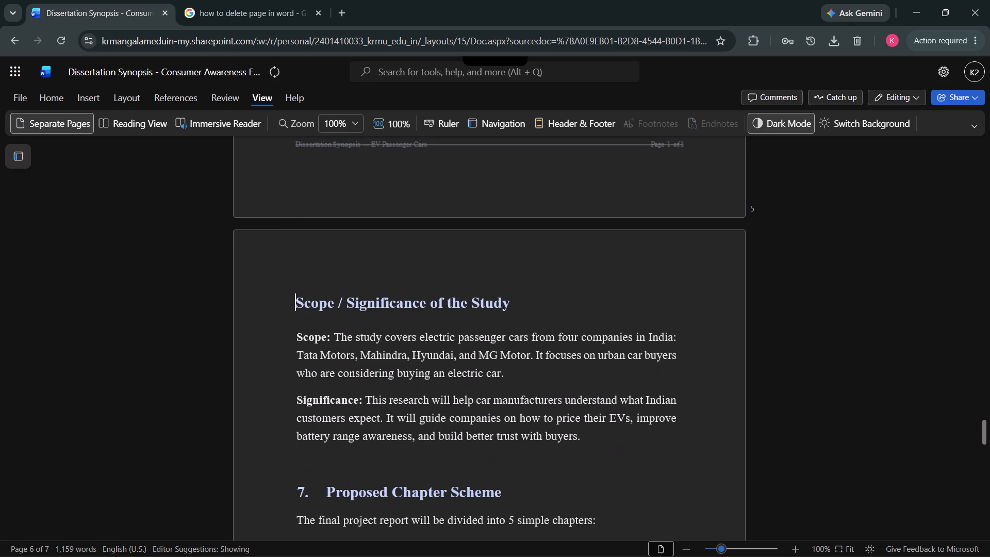
pyautogui.press('BackSpace')
pyautogui.press('BackSpace')
pyautogui.press('BackSpace')
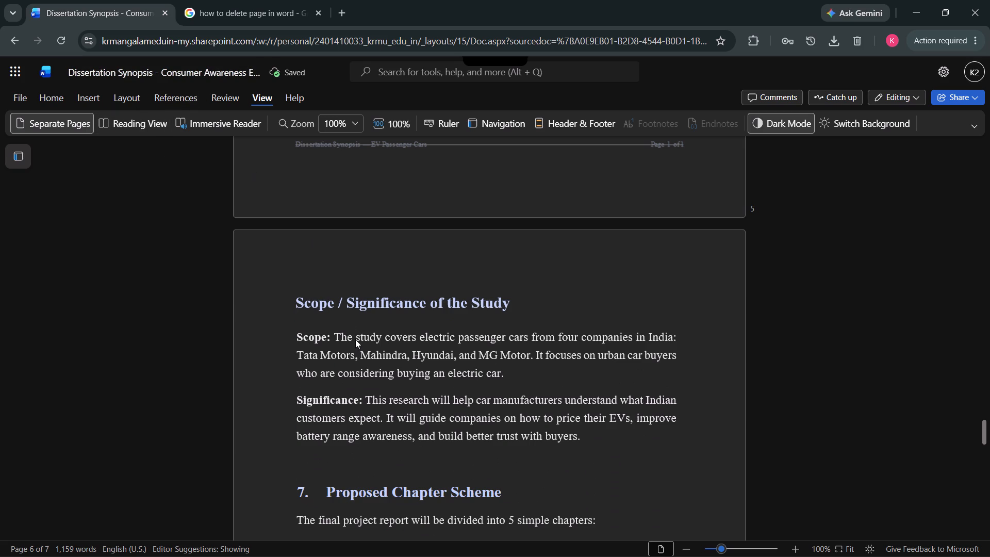
# Restore the number "7." in front of the Scope / Significance of the Study heading.
pyautogui.click(303, 491)
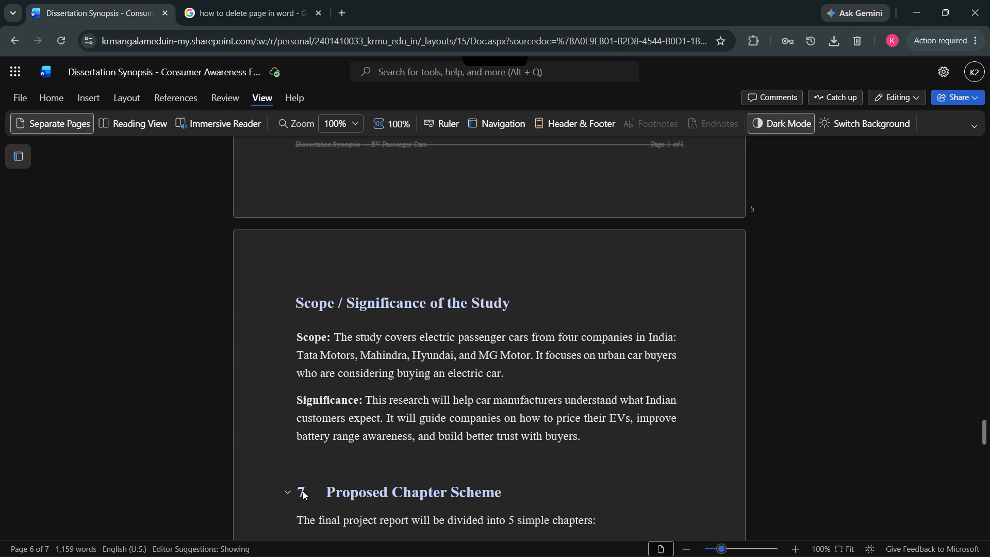
pyautogui.click(294, 299)
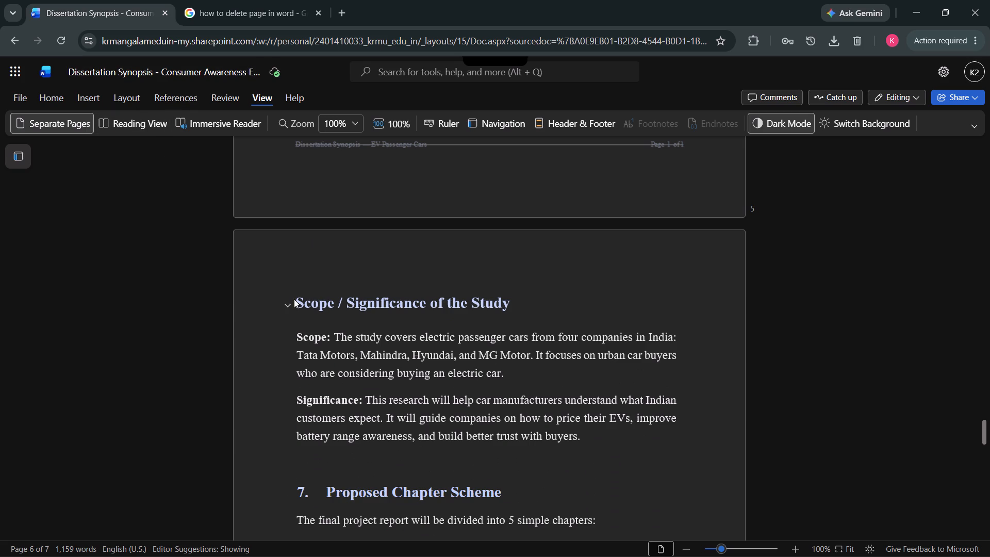
pyautogui.rightClick(294, 299)
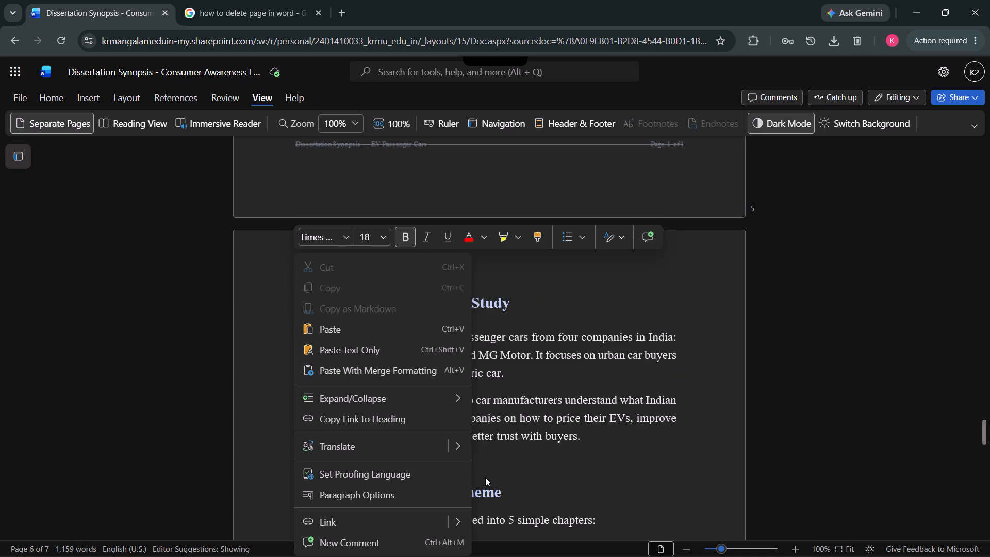
pyautogui.click(598, 435)
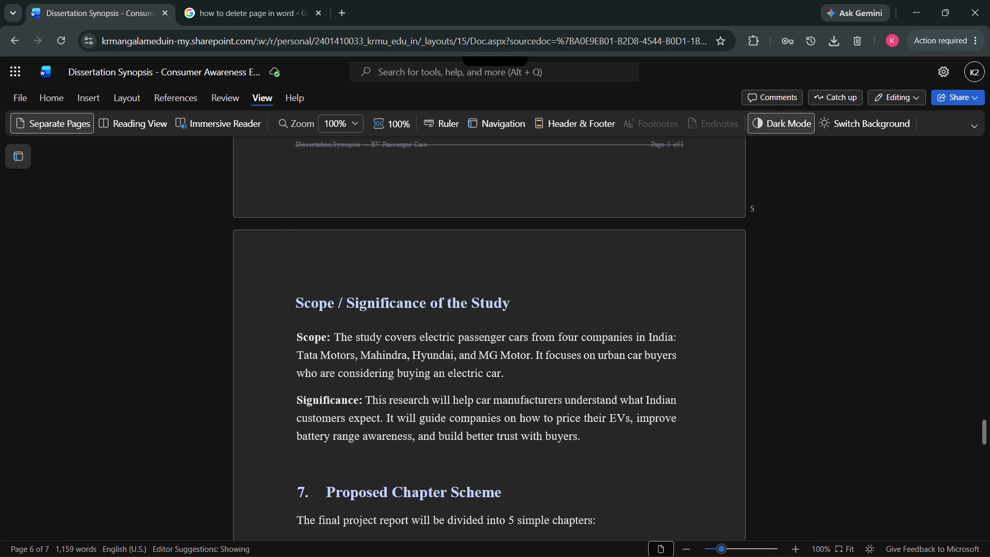
pyautogui.press('7')
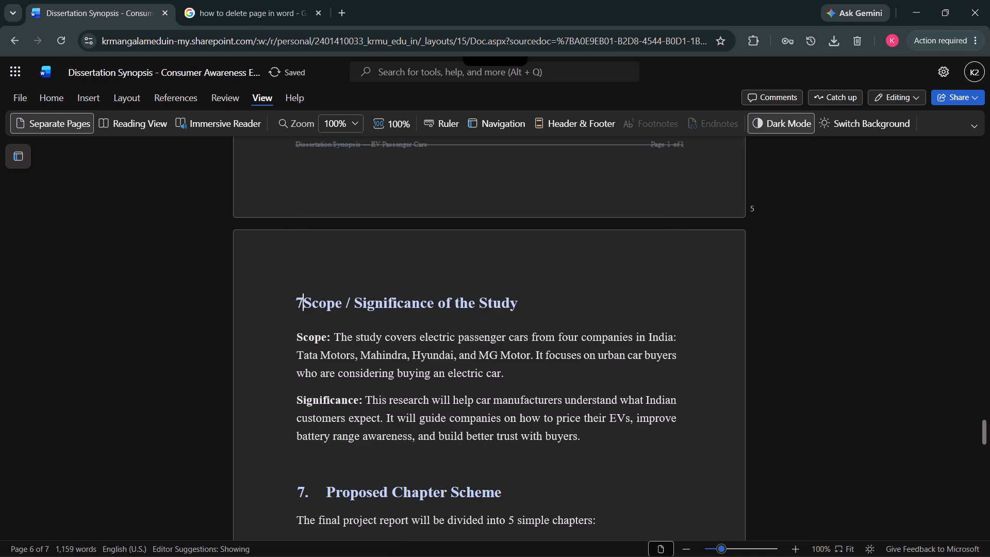
pyautogui.press('.')
pyautogui.press('space')
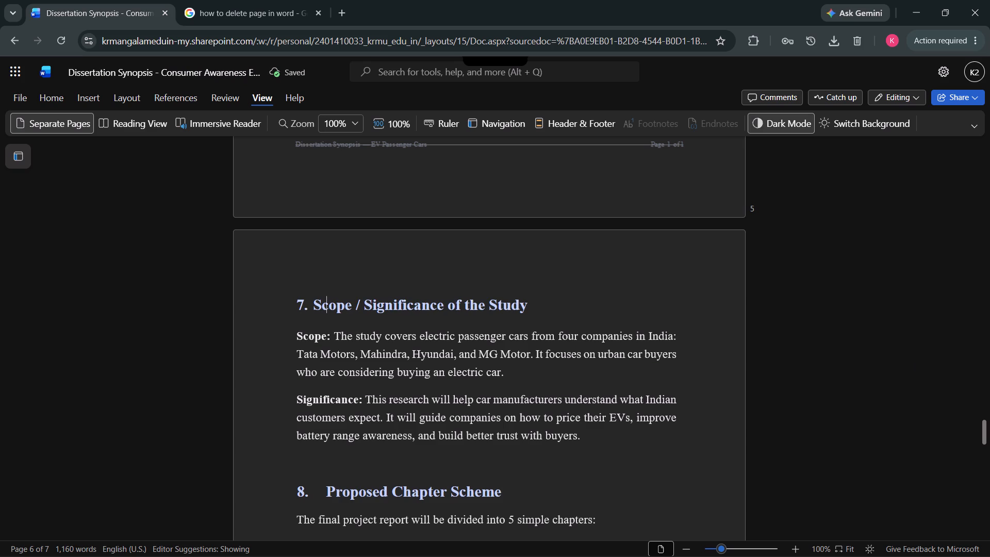
pyautogui.press('Left')
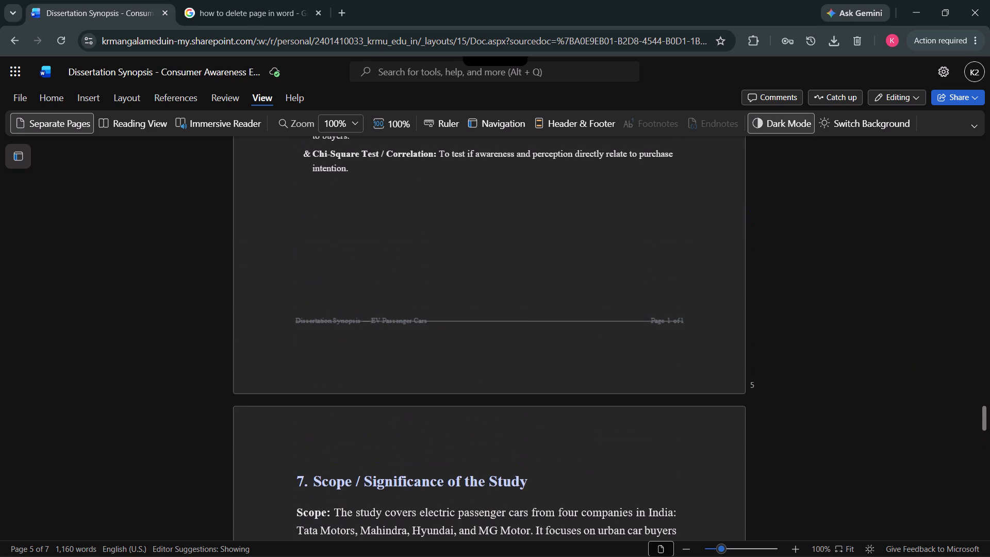
# Review the page breaks and section layout between the References heading and the Research Methodology section.
pyautogui.scroll(-11, 532, 378)
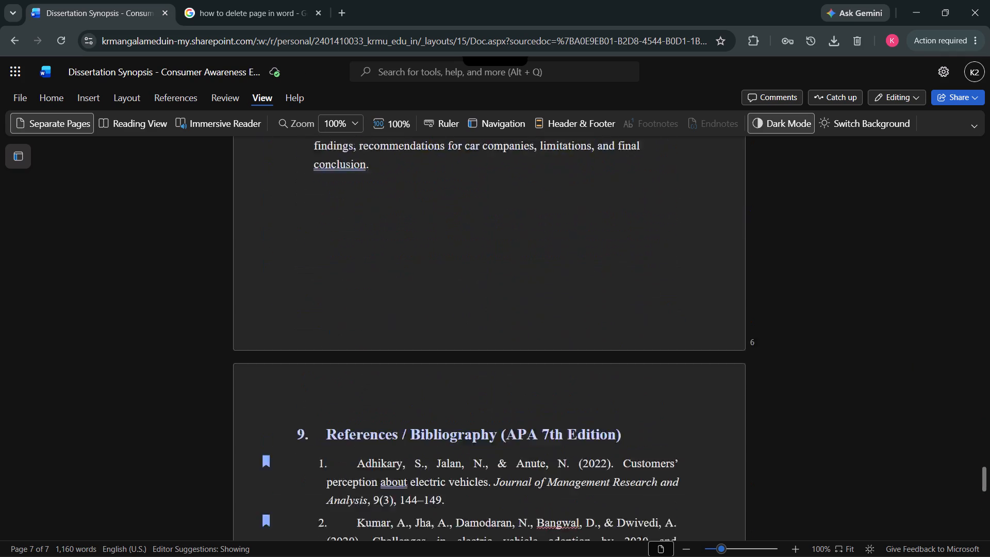
pyautogui.scroll(1, 532, 378)
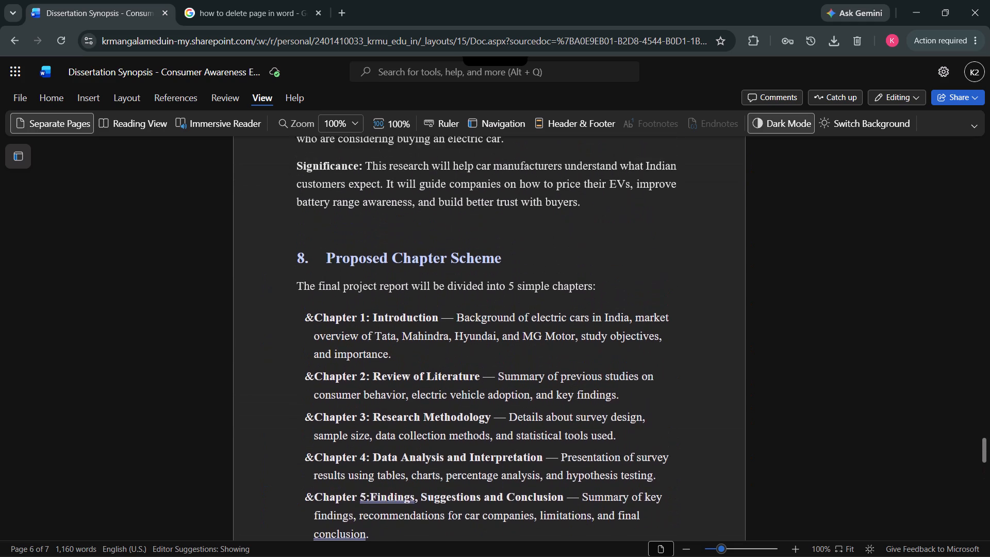
pyautogui.scroll(5, 532, 378)
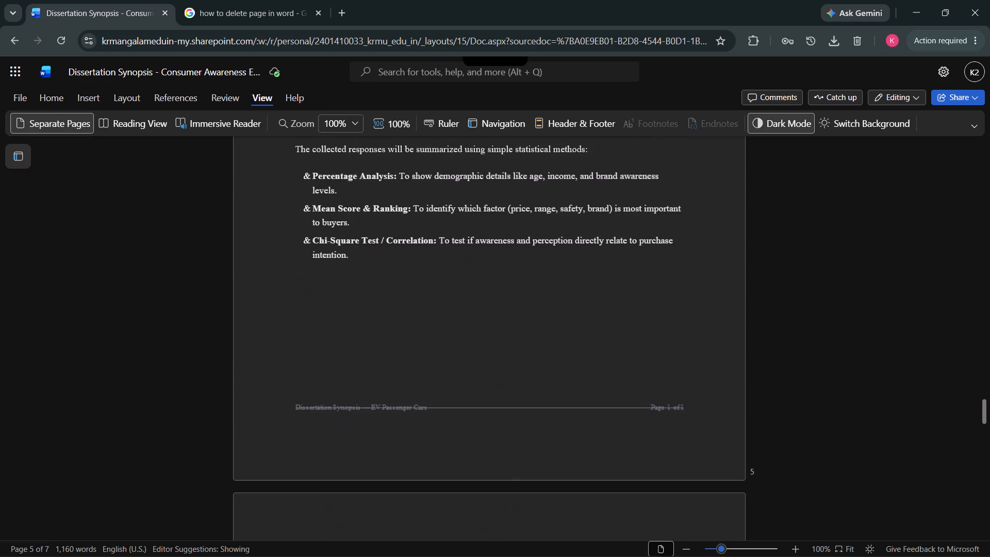
pyautogui.scroll(6, 532, 378)
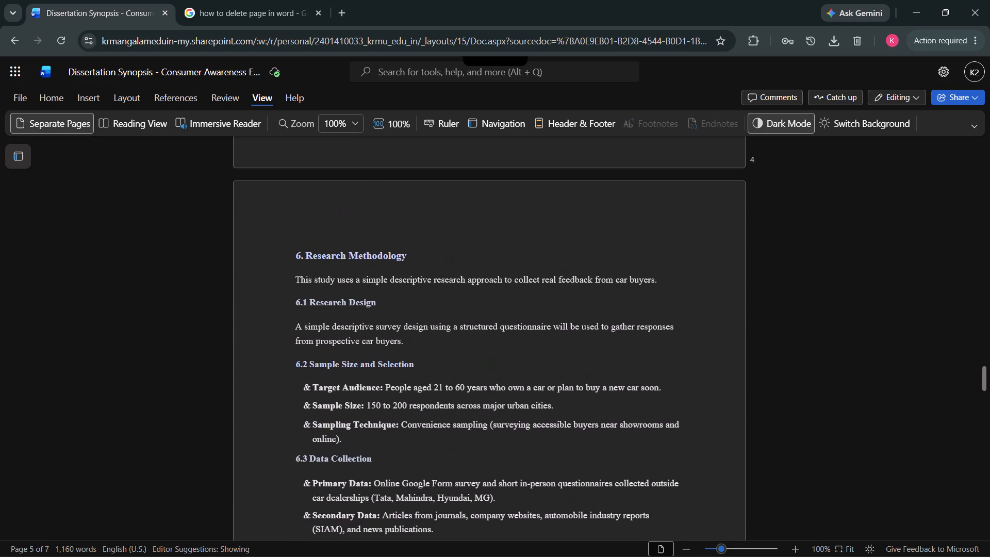
pyautogui.scroll(3, 532, 378)
pyautogui.scroll(-5, 435, 357)
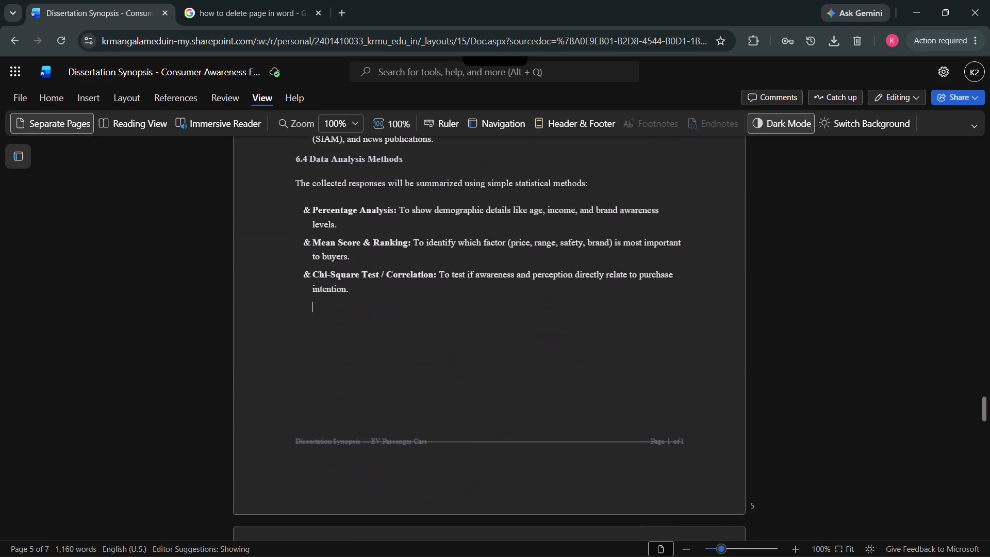
pyautogui.scroll(-4, 435, 357)
pyautogui.scroll(1, 435, 357)
# Check the font sizes of the Proposed Chapter Scheme heading, its introductory line and the chapter list.
pyautogui.click(426, 310)
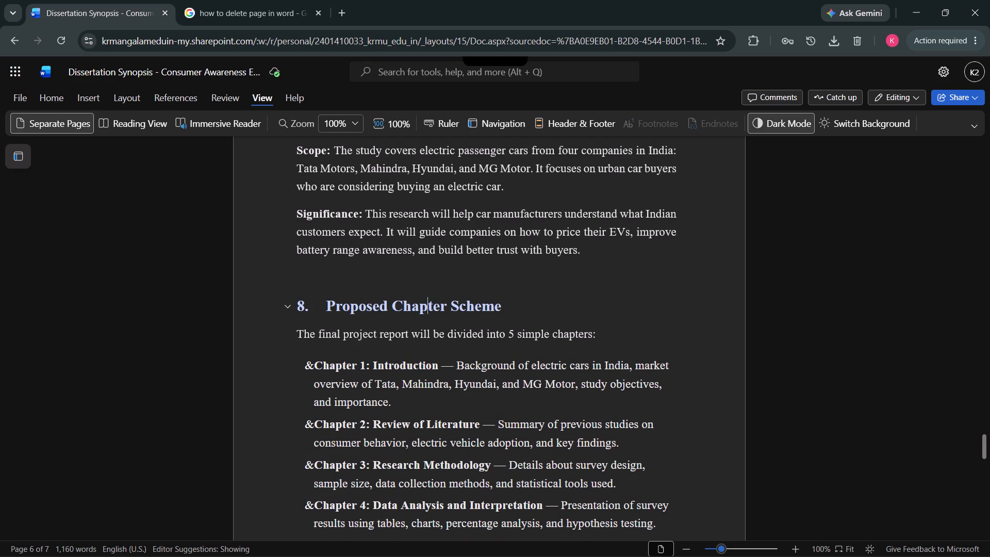
pyautogui.click(49, 101)
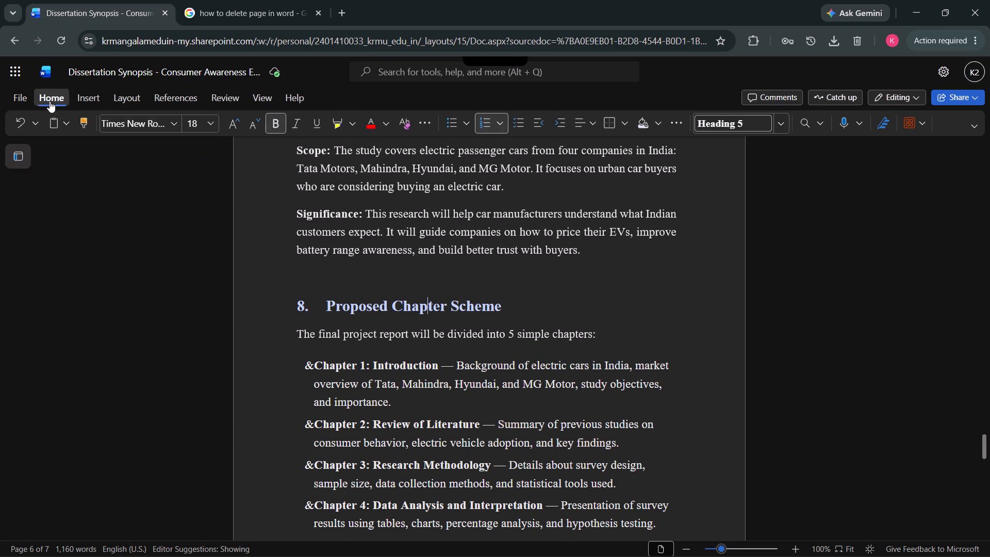
pyautogui.click(428, 337)
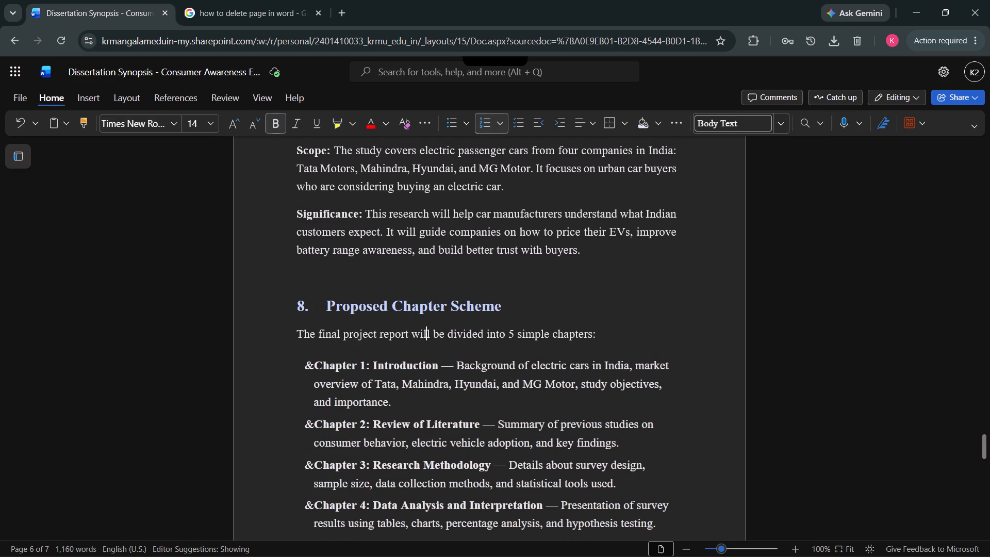
pyautogui.click(468, 375)
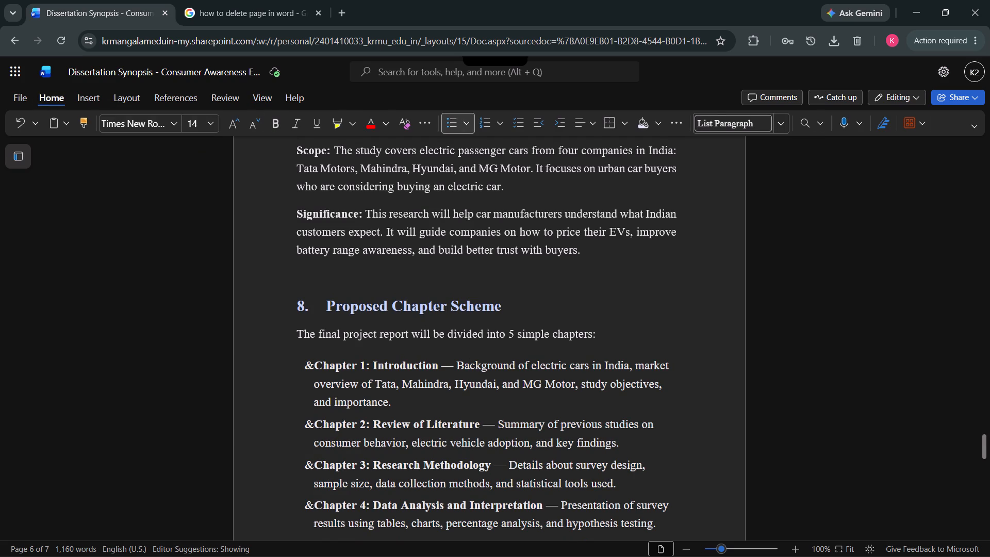
# Select the 6. Research Methodology heading at the top of page 5.
pyautogui.scroll(12, 468, 375)
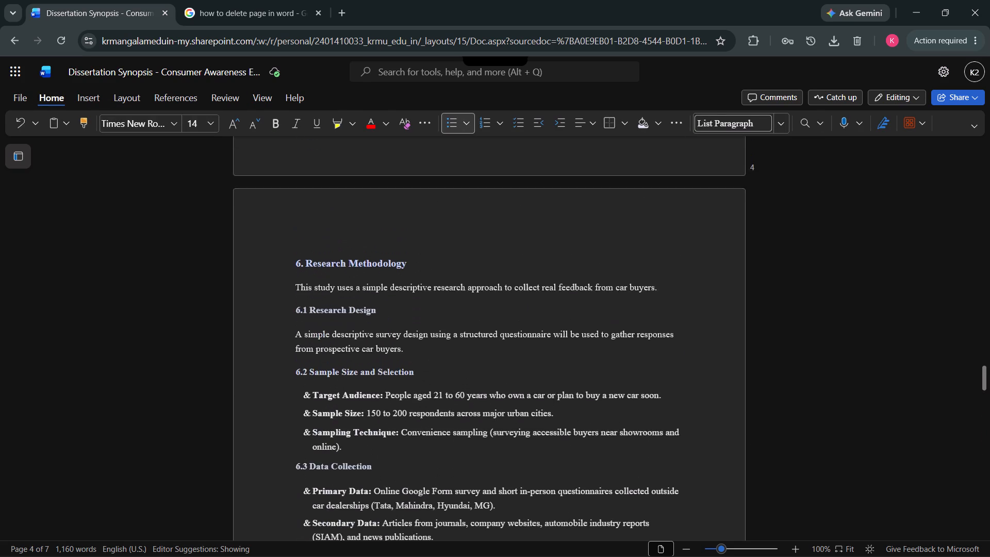
pyautogui.scroll(5, 468, 375)
pyautogui.scroll(-1, 468, 375)
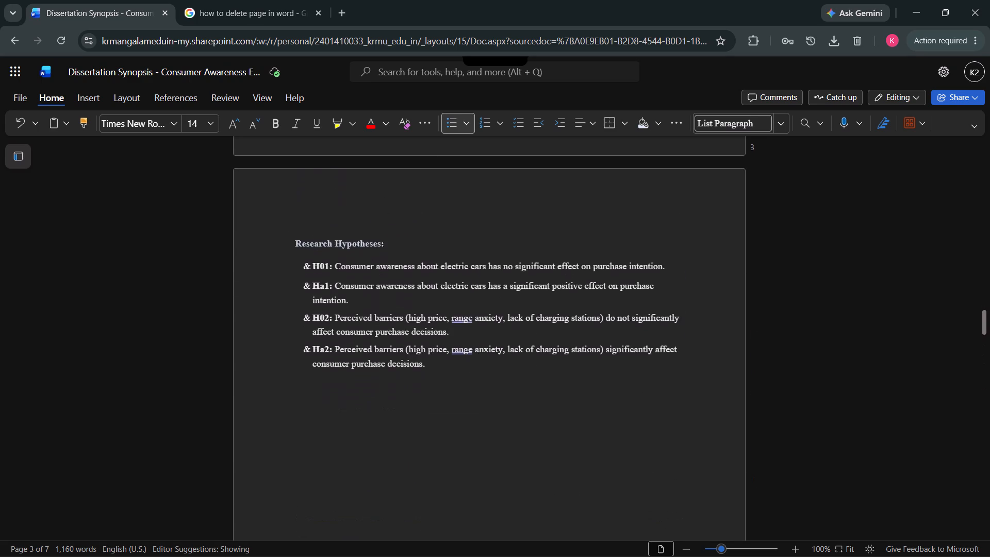
pyautogui.scroll(-1, 468, 375)
pyautogui.moveTo(419, 302); pyautogui.dragTo(418, 302)
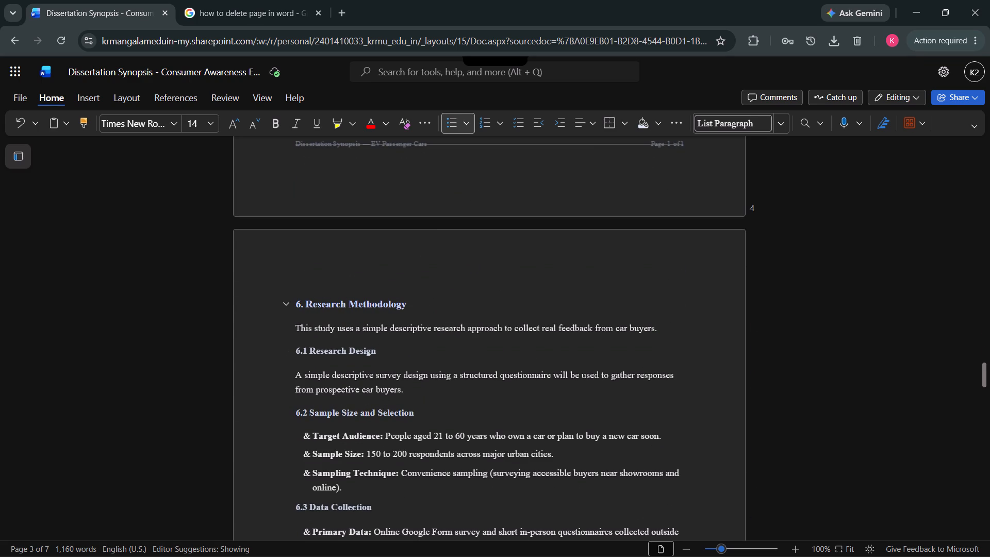
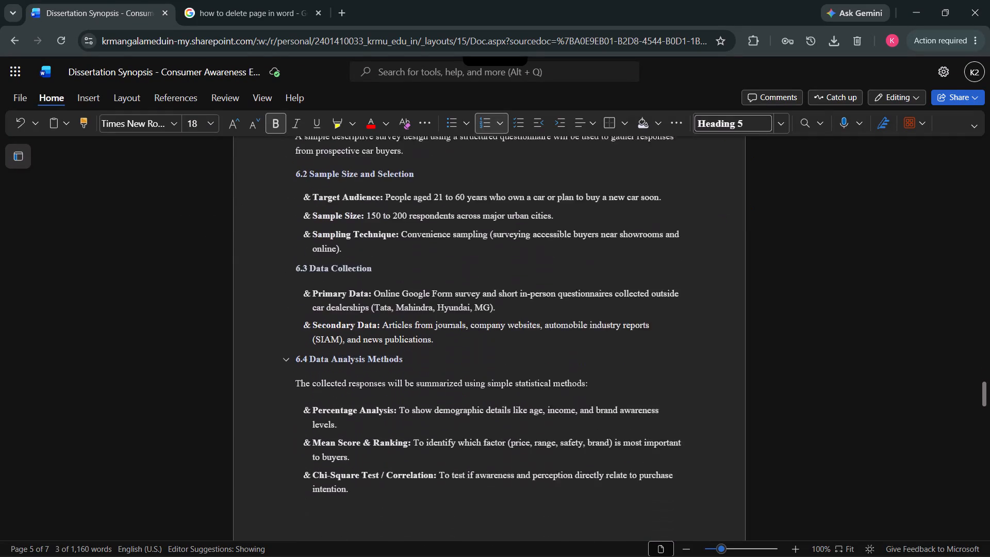
# Set the introductory line under the 8. Proposed Chapter Scheme heading to font size 16.
pyautogui.scroll(-9, 382, 358)
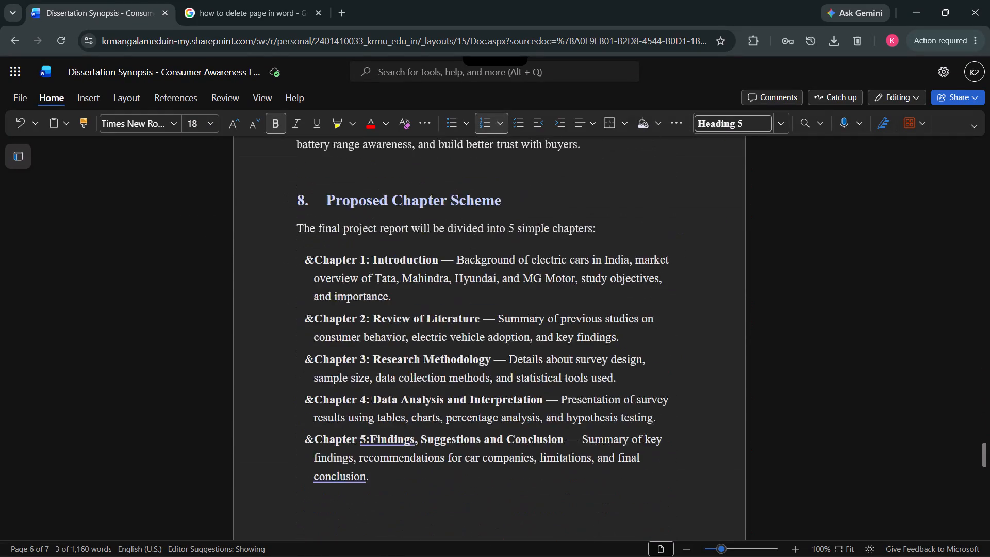
pyautogui.scroll(-1, 382, 358)
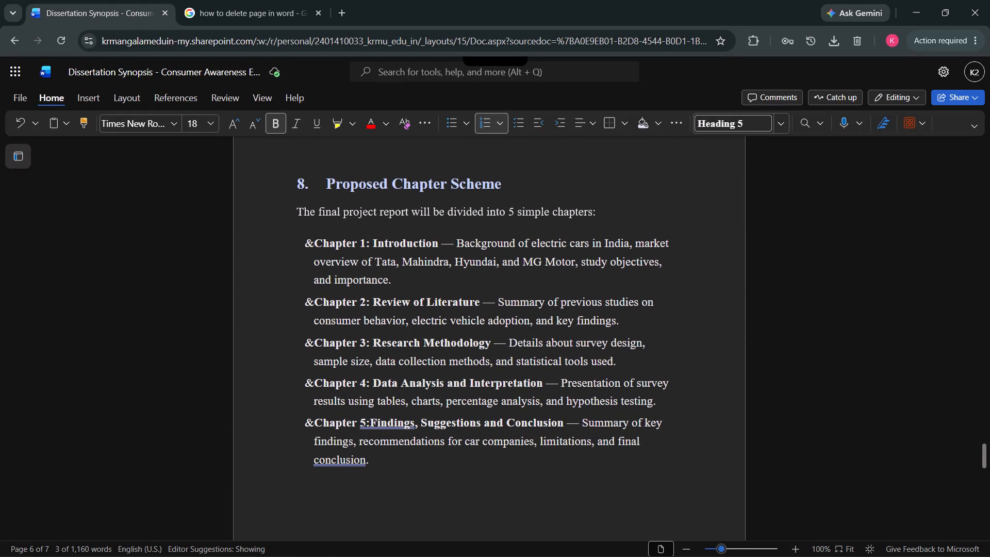
pyautogui.click(401, 214)
pyautogui.click(480, 249)
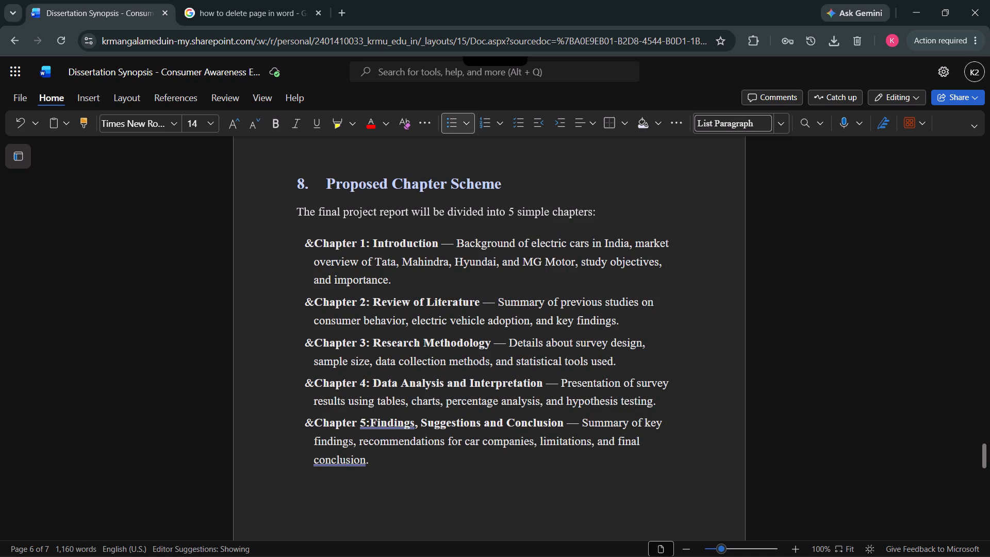
pyautogui.scroll(1, 426, 217)
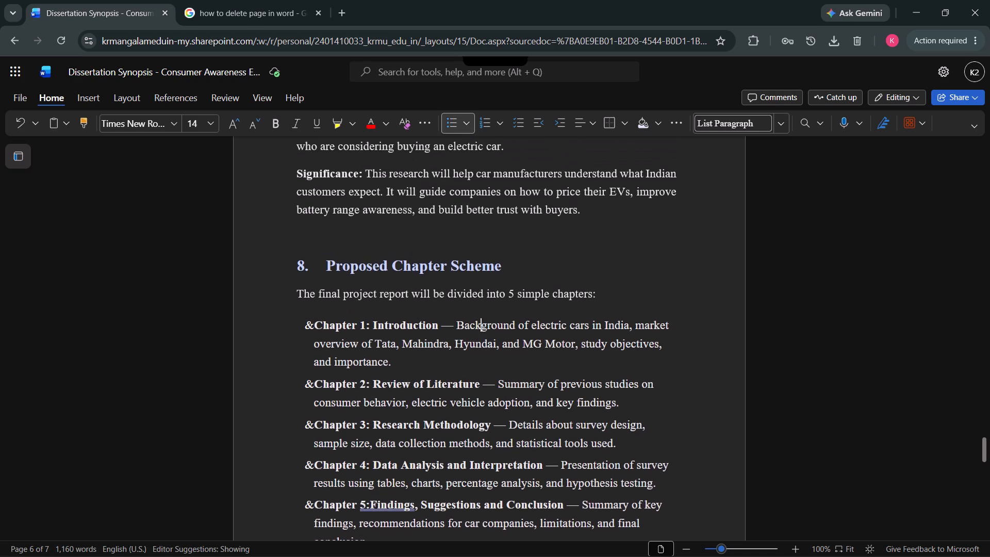
pyautogui.scroll(2, 426, 217)
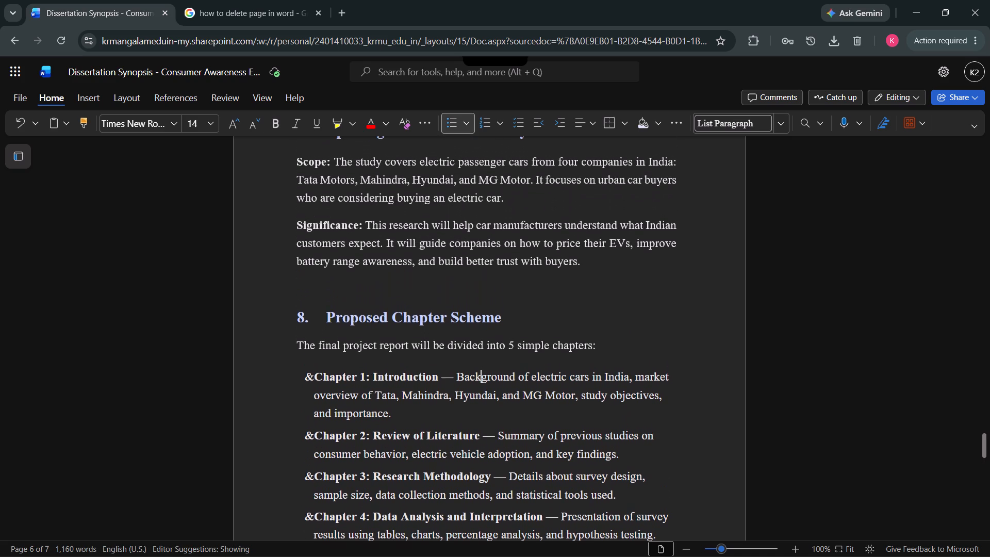
pyautogui.moveTo(595, 348); pyautogui.dragTo(341, 361)
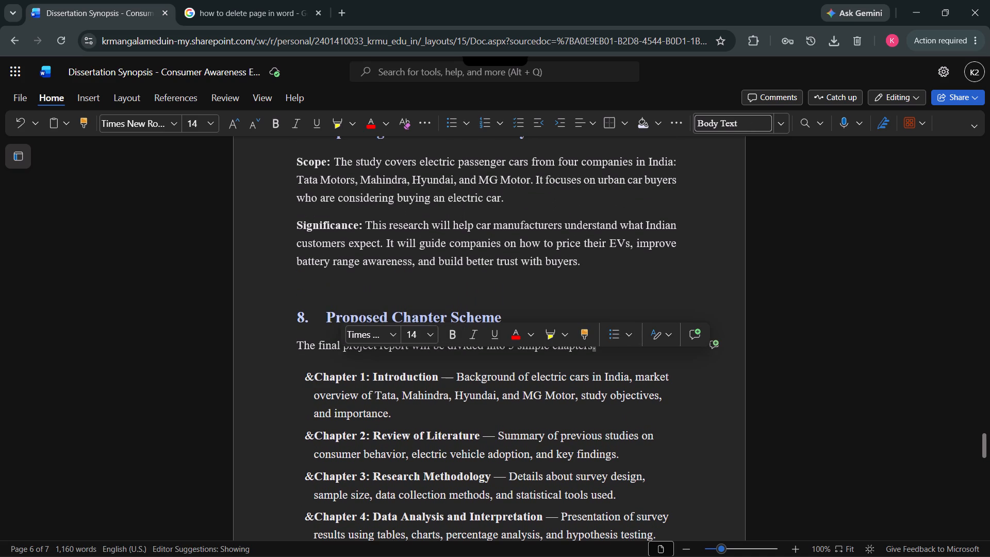
pyautogui.click(598, 362)
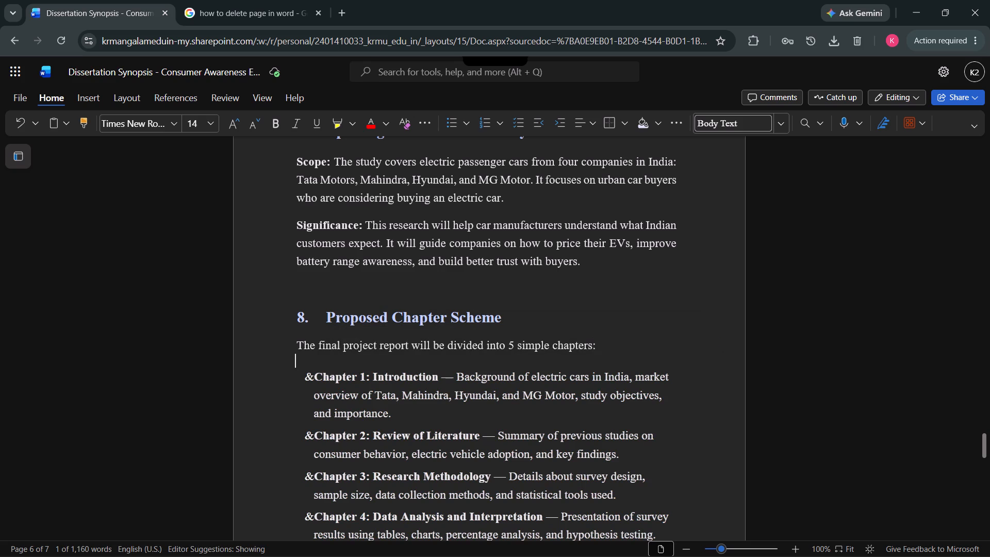
pyautogui.moveTo(598, 344); pyautogui.dragTo(255, 342)
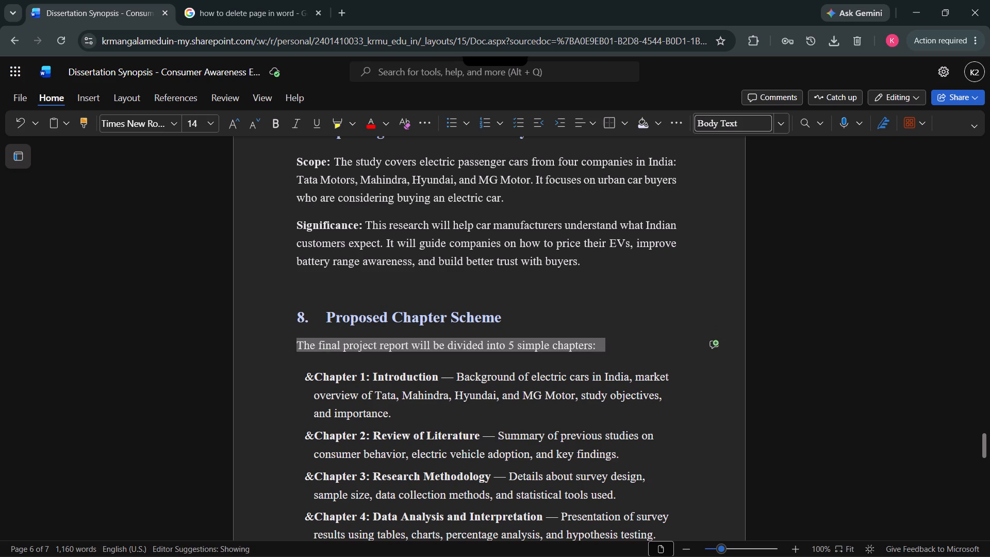
pyautogui.click(213, 126)
pyautogui.click(202, 263)
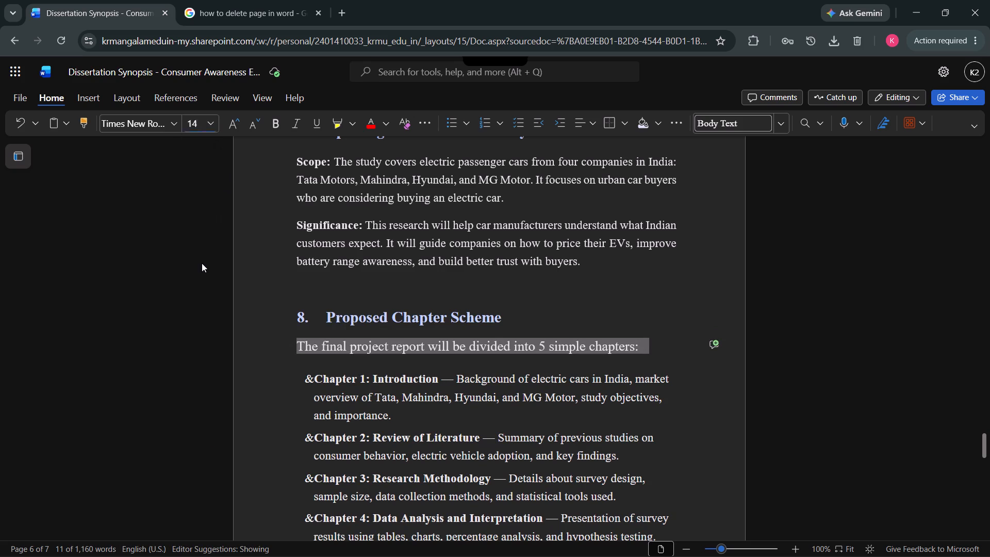
pyautogui.click(798, 314)
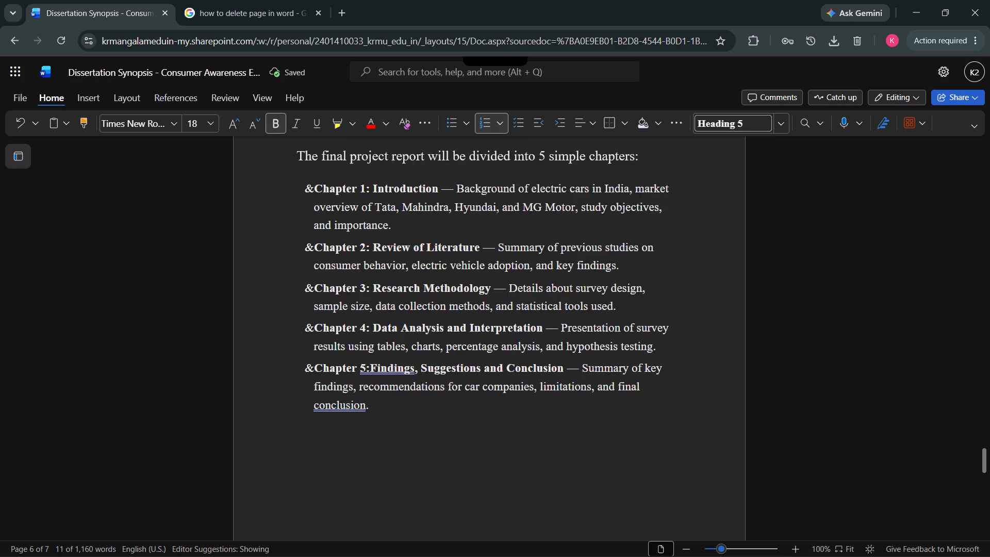
# Set the 6.1 Research Design heading text to font size 16.
pyautogui.scroll(6, 609, 383)
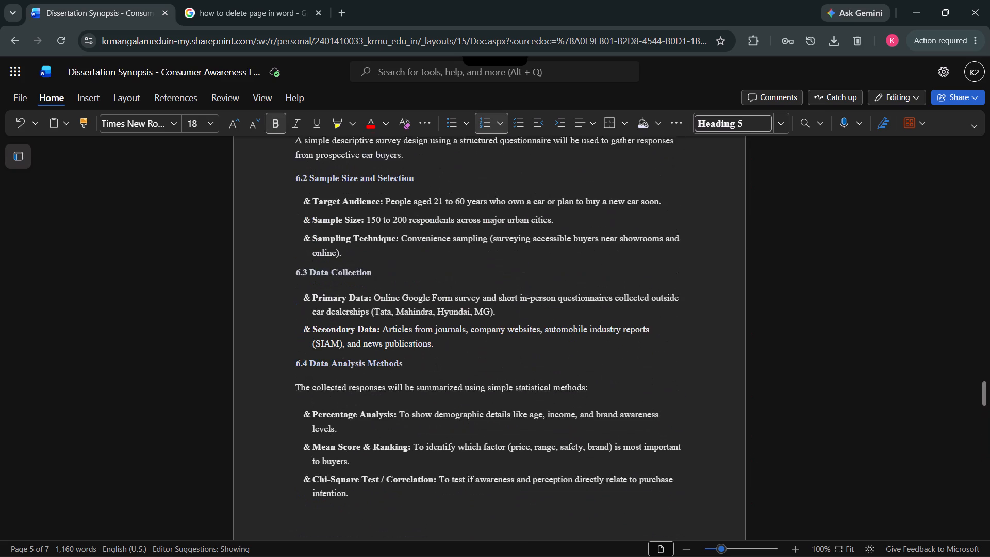
pyautogui.scroll(4, 609, 383)
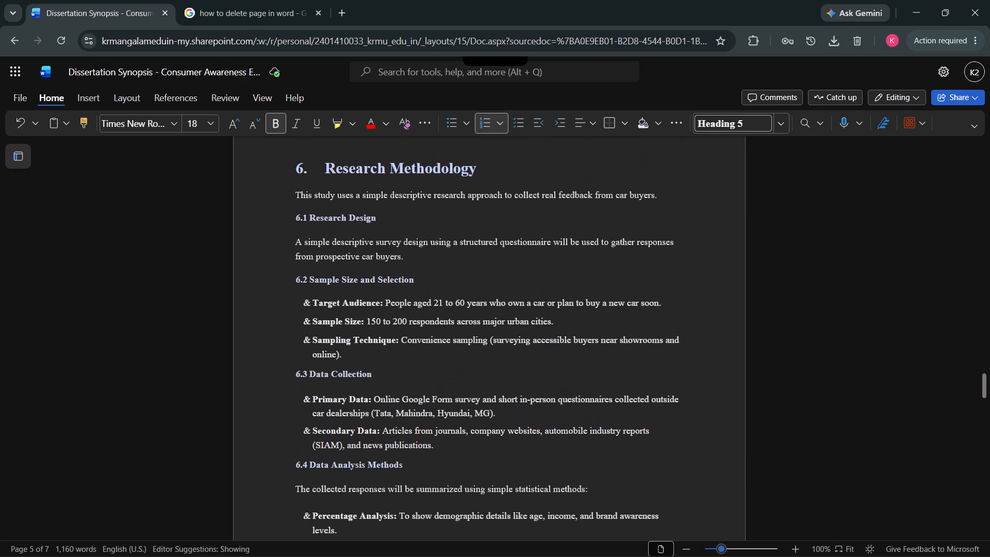
pyautogui.moveTo(379, 219); pyautogui.dragTo(297, 214)
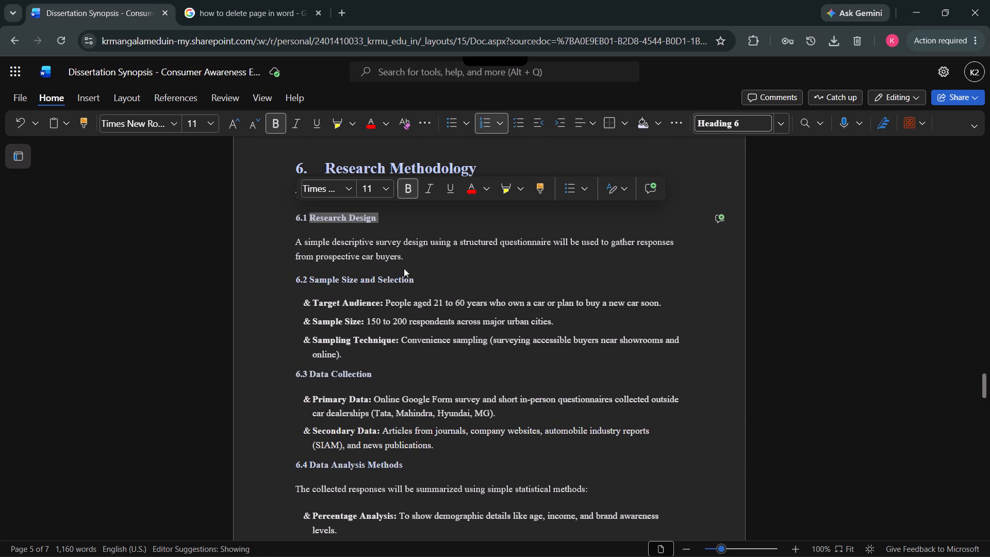
pyautogui.keyDown('ctrl'); pyautogui.moveTo(415, 280); pyautogui.dragTo(300, 279); pyautogui.keyUp('ctrl')
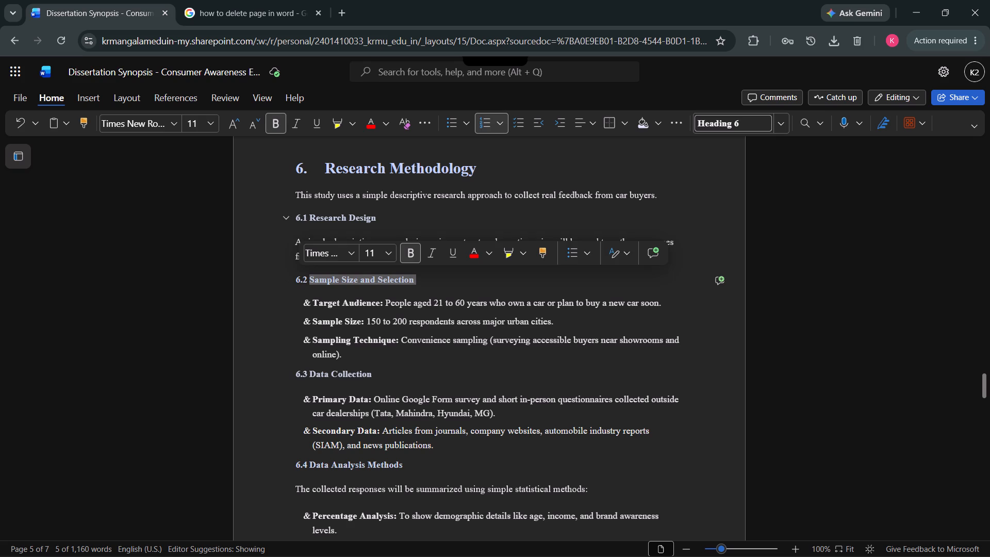
pyautogui.keyDown('ctrl'); pyautogui.moveTo(375, 218); pyautogui.dragTo(304, 219); pyautogui.keyUp('ctrl')
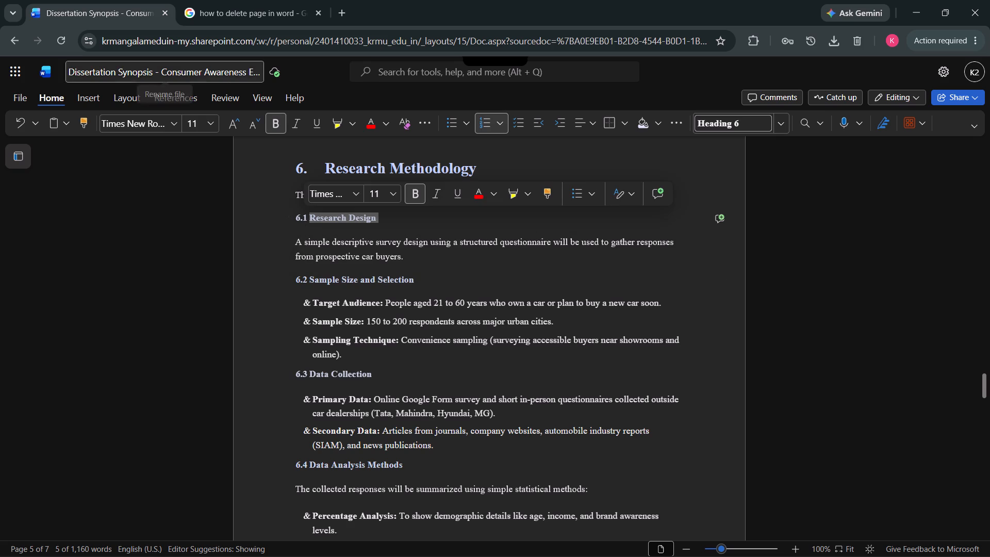
pyautogui.click(217, 122)
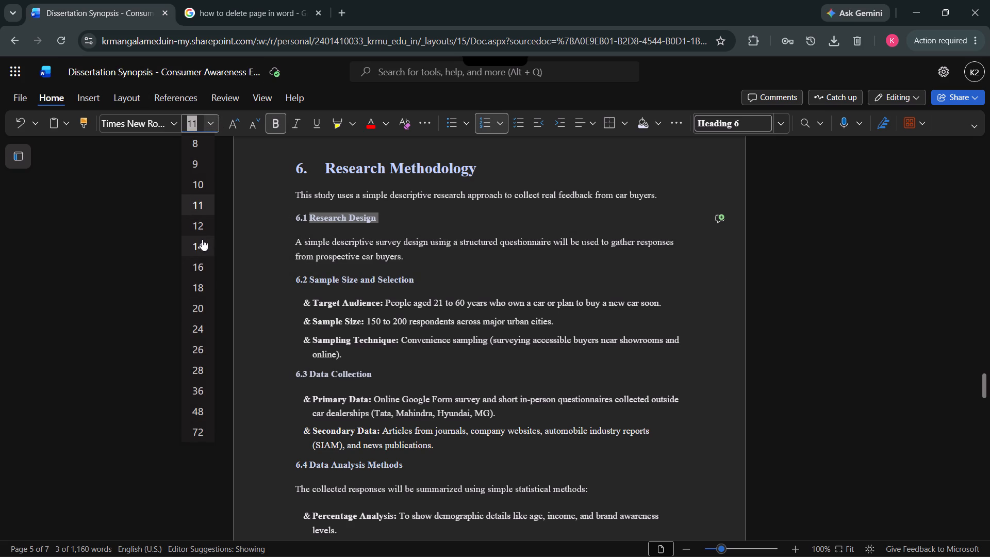
pyautogui.click(199, 258)
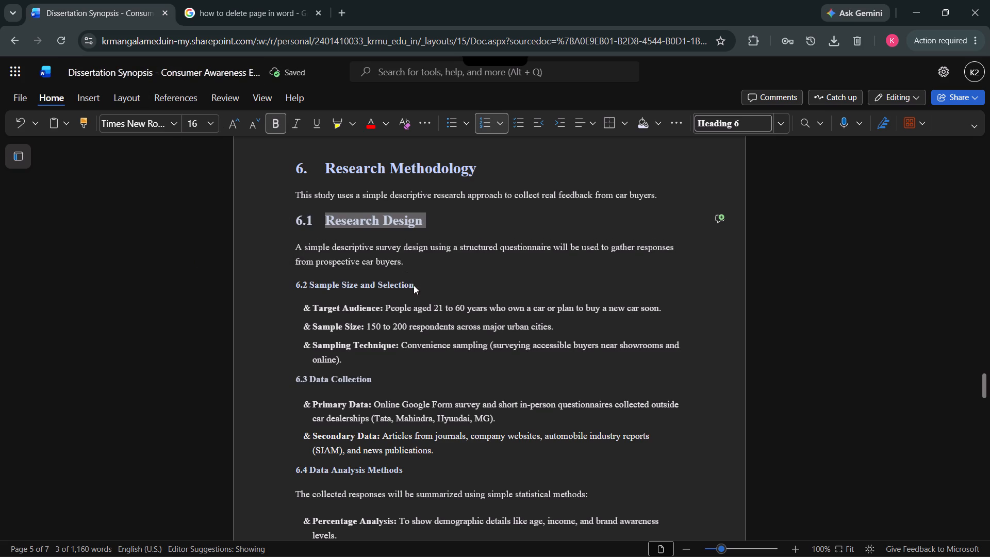
# Set the 6.2 Sample Size and Selection heading text to font size 16.
pyautogui.click(414, 285)
pyautogui.moveTo(414, 285); pyautogui.dragTo(281, 292)
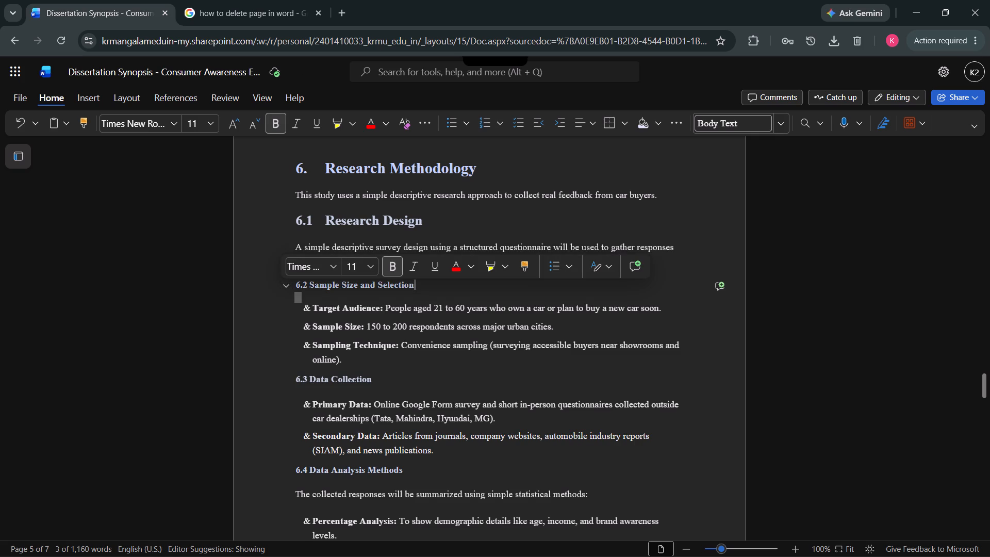
pyautogui.moveTo(419, 285); pyautogui.dragTo(305, 287)
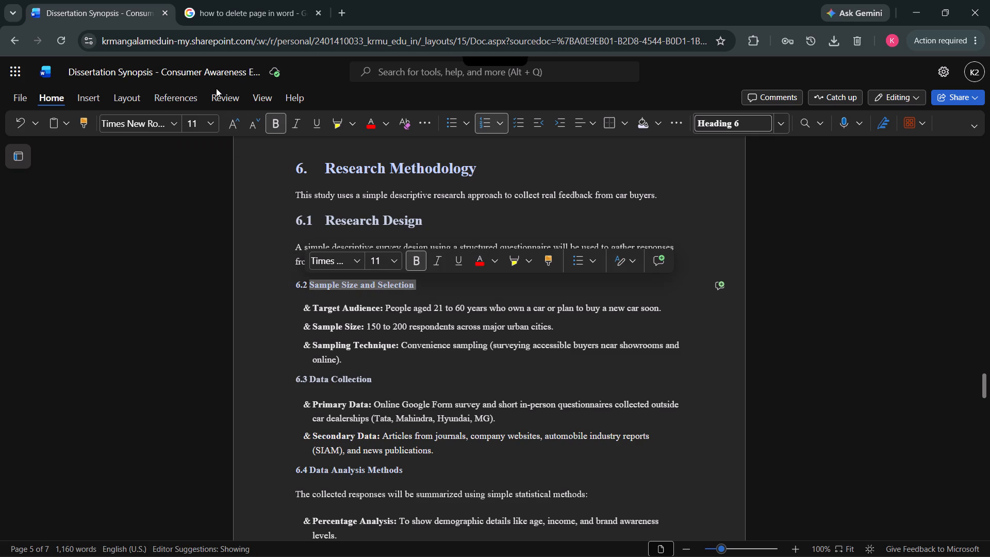
pyautogui.click(216, 121)
pyautogui.click(202, 266)
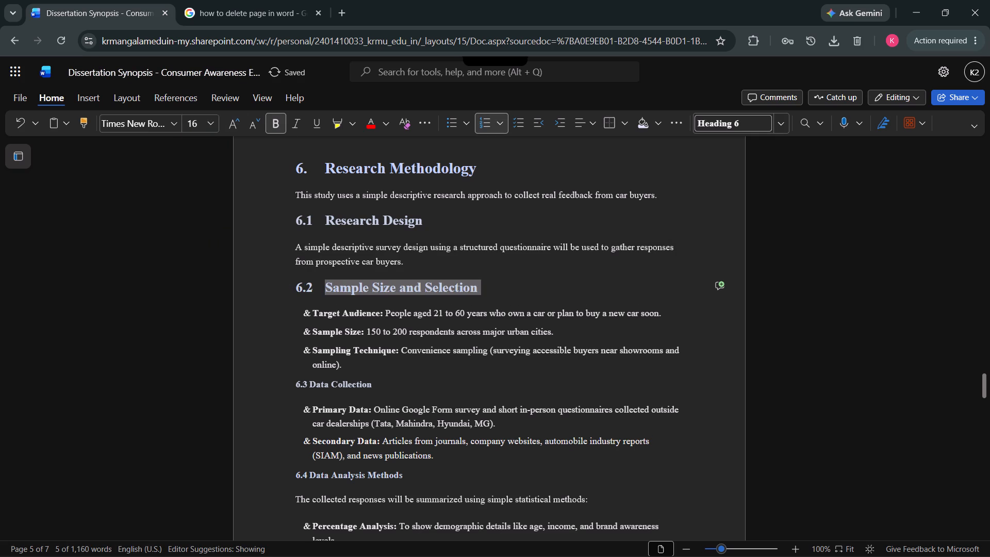
# Set the 6.3 Data Collection heading text to font size 16.
pyautogui.scroll(-2, 373, 318)
pyautogui.moveTo(377, 271); pyautogui.dragTo(323, 272)
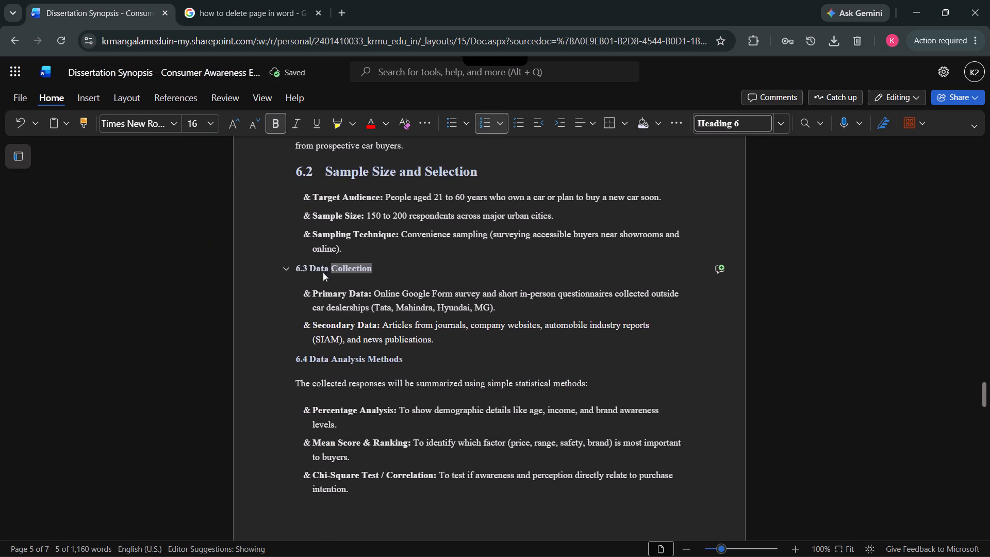
pyautogui.moveTo(323, 272); pyautogui.dragTo(309, 273)
pyautogui.click(212, 125)
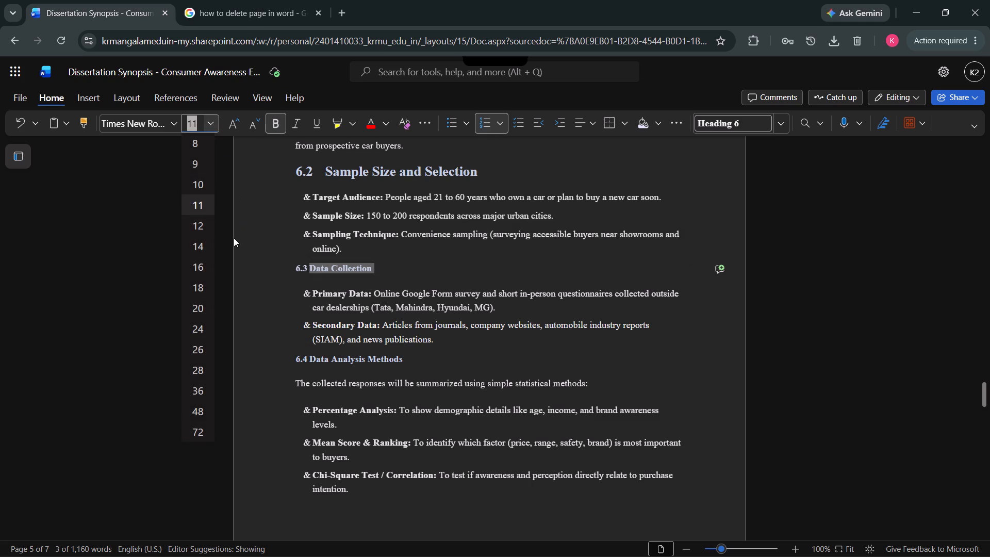
pyautogui.click(207, 263)
# Set the 6.4 Data Analysis Methods heading text to font size 16.
pyautogui.scroll(-2, 378, 317)
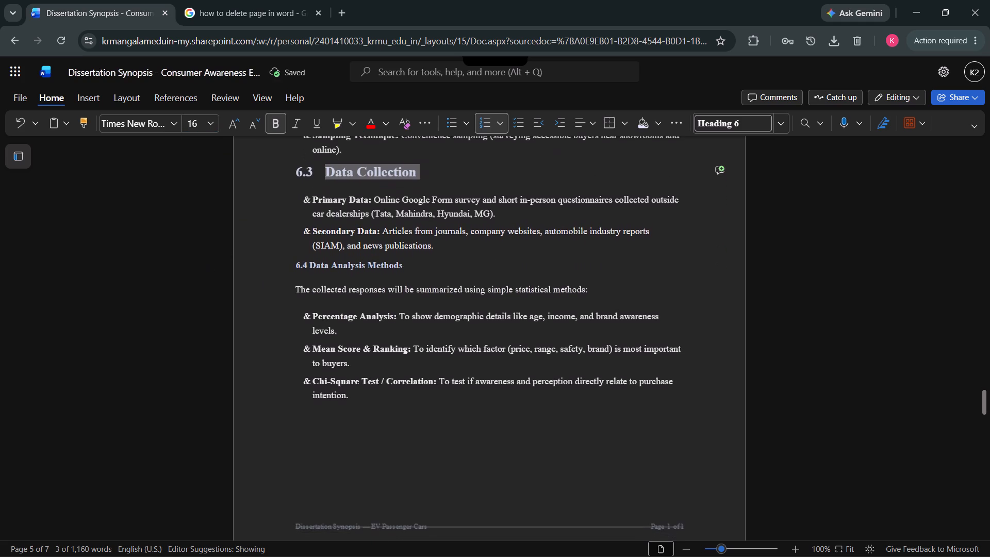
pyautogui.moveTo(404, 266); pyautogui.dragTo(299, 271)
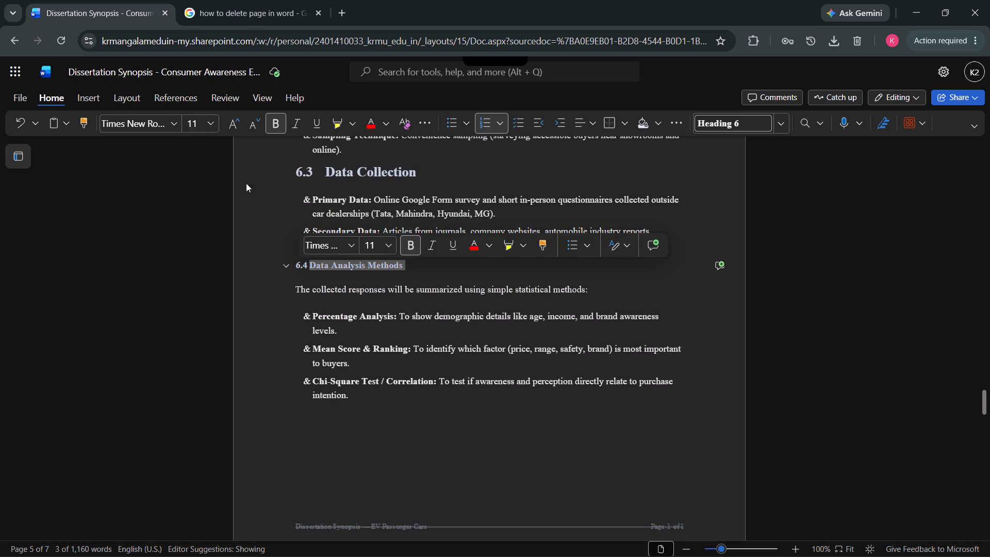
pyautogui.click(209, 124)
pyautogui.click(204, 265)
# Set the introductory sentence under the 6. Research Methodology heading to font size 14.
pyautogui.scroll(-1, 439, 379)
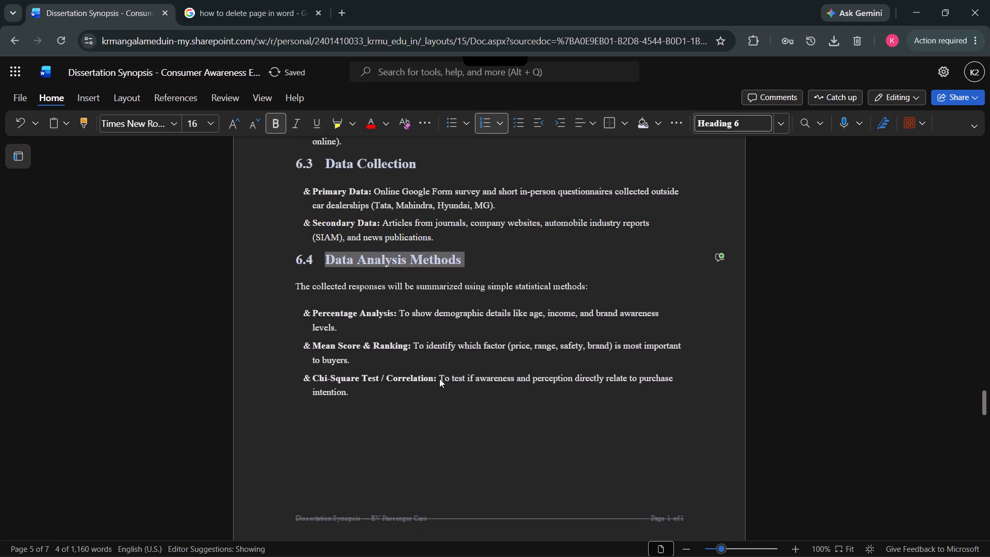
pyautogui.scroll(-3, 439, 379)
pyautogui.scroll(8, 439, 379)
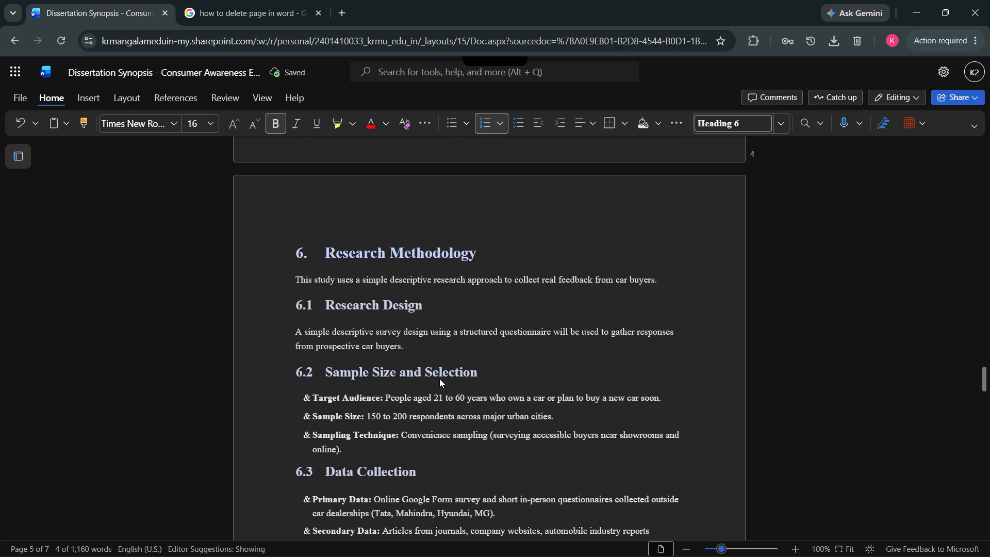
pyautogui.moveTo(659, 280); pyautogui.dragTo(218, 314)
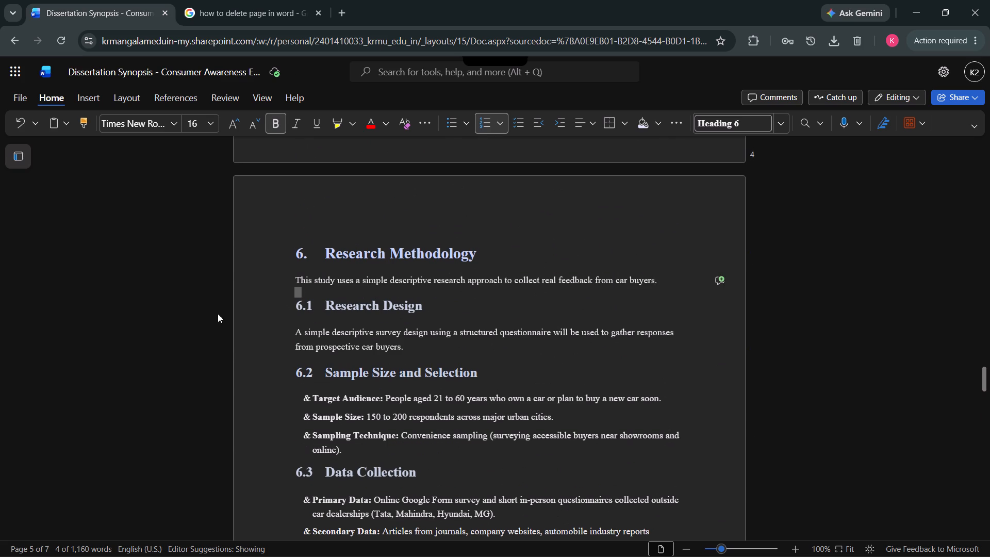
pyautogui.moveTo(218, 314); pyautogui.dragTo(296, 277)
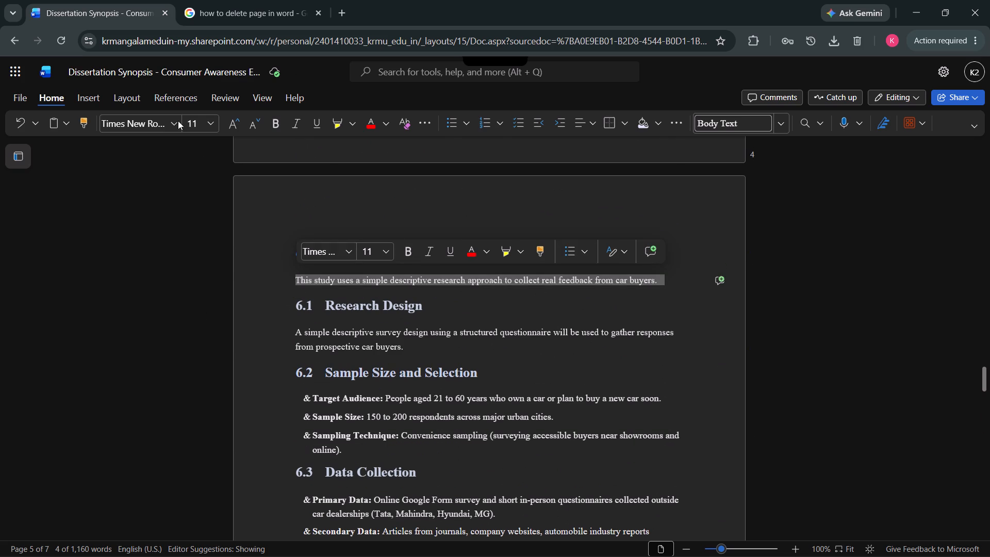
pyautogui.click(216, 121)
pyautogui.click(204, 251)
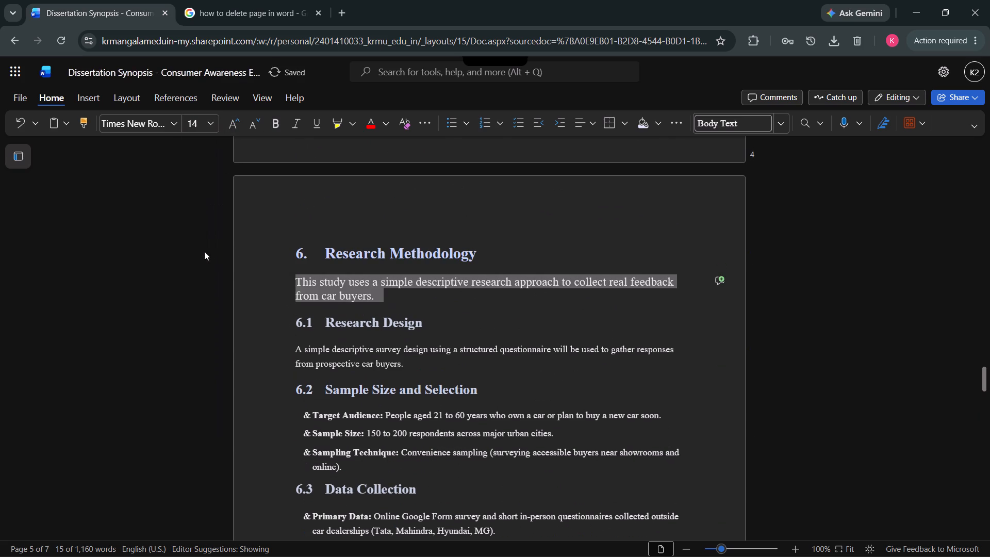
# Set the paragraph under the 6.1 Research Design heading to font size 14.
pyautogui.scroll(-1, 361, 317)
pyautogui.moveTo(405, 265); pyautogui.dragTo(294, 249)
pyautogui.click(213, 121)
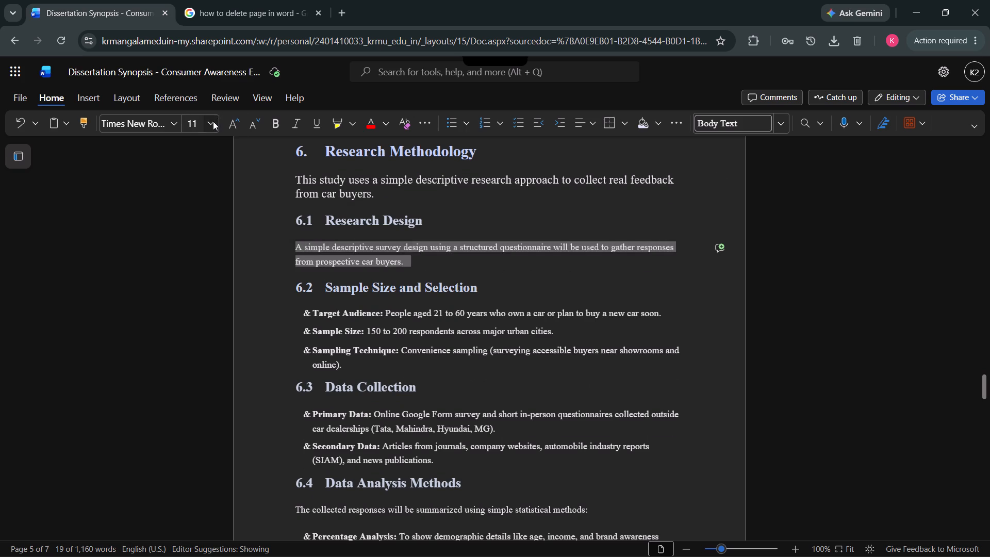
pyautogui.click(202, 250)
# Set the three bullet items under 6.2 Sample Size and Selection to font size 14.
pyautogui.scroll(-1, 396, 323)
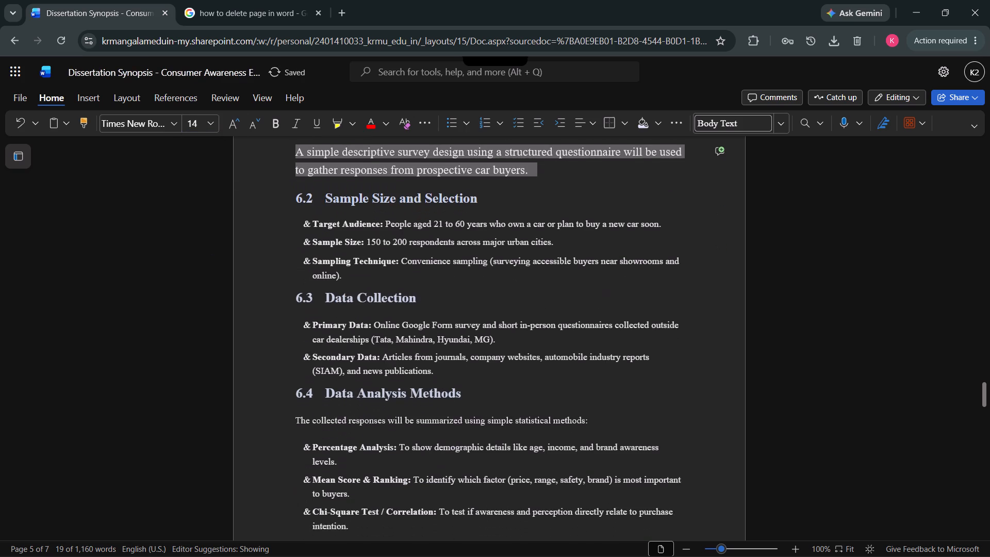
pyautogui.scroll(-1, 396, 323)
pyautogui.moveTo(343, 275); pyautogui.dragTo(274, 220)
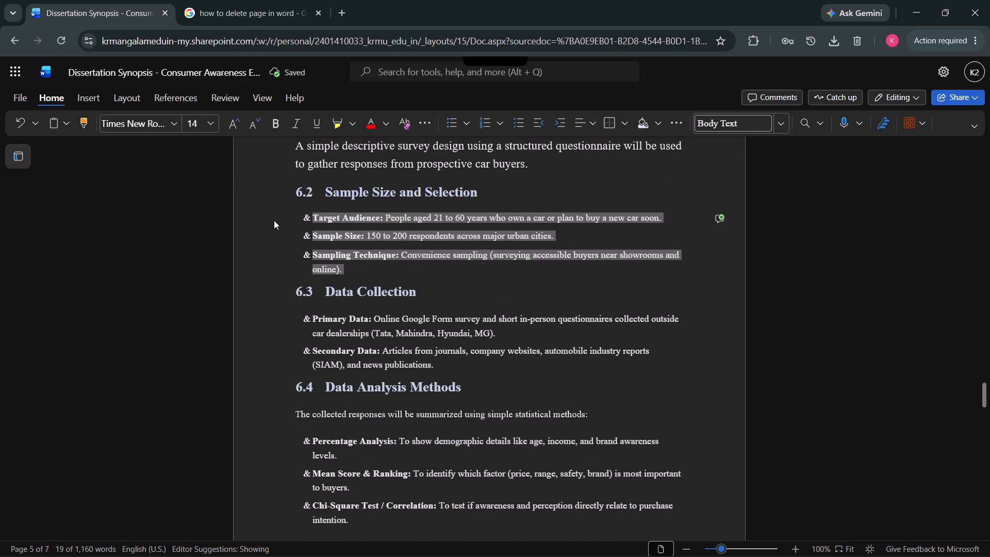
pyautogui.moveTo(274, 220); pyautogui.dragTo(274, 220)
pyautogui.click(212, 130)
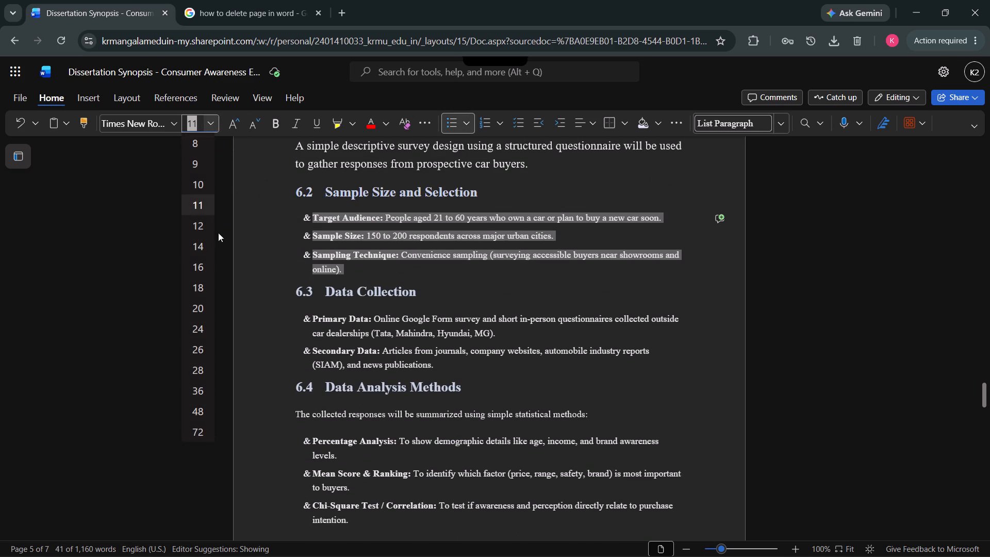
pyautogui.click(207, 242)
pyautogui.scroll(-4, 453, 338)
pyautogui.scroll(1, 453, 338)
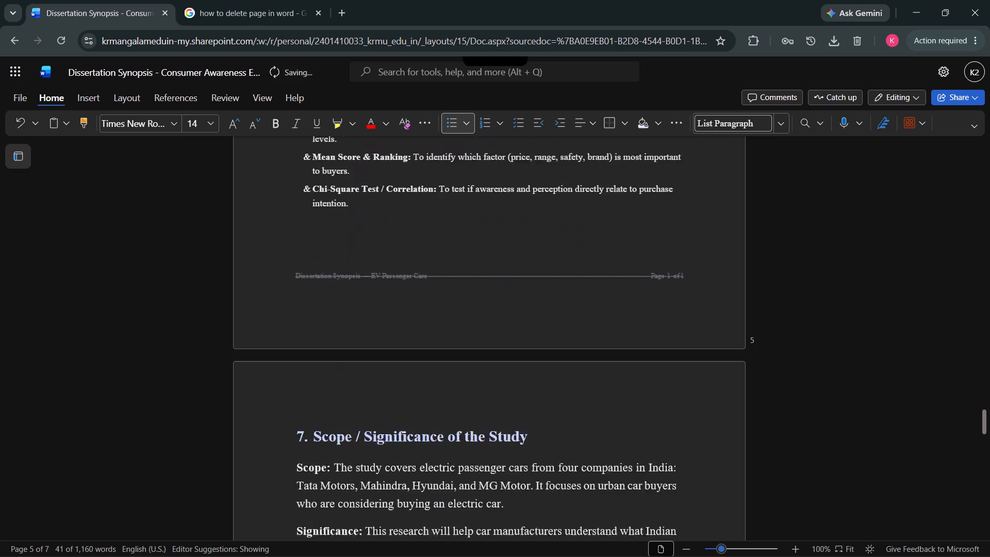
pyautogui.scroll(1, 453, 338)
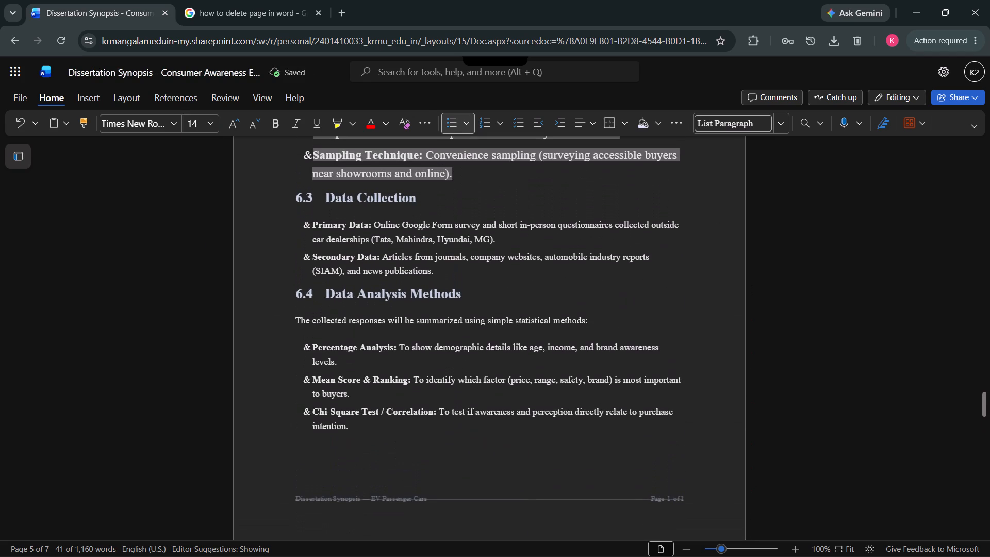
# Set the Primary Data and Secondary Data bullet items under 6.3 Data Collection to font size 14.
pyautogui.moveTo(435, 273); pyautogui.dragTo(315, 227)
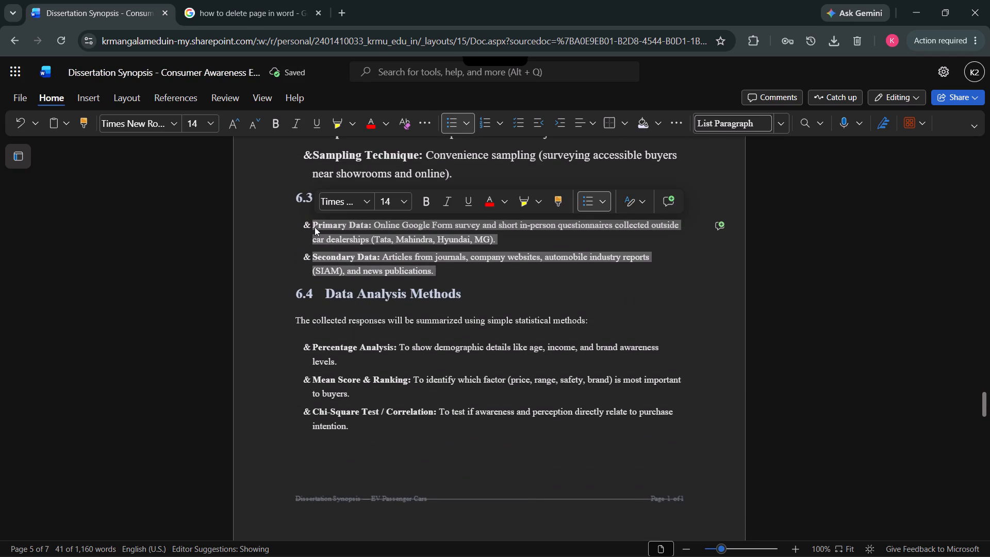
pyautogui.click(212, 123)
pyautogui.click(203, 247)
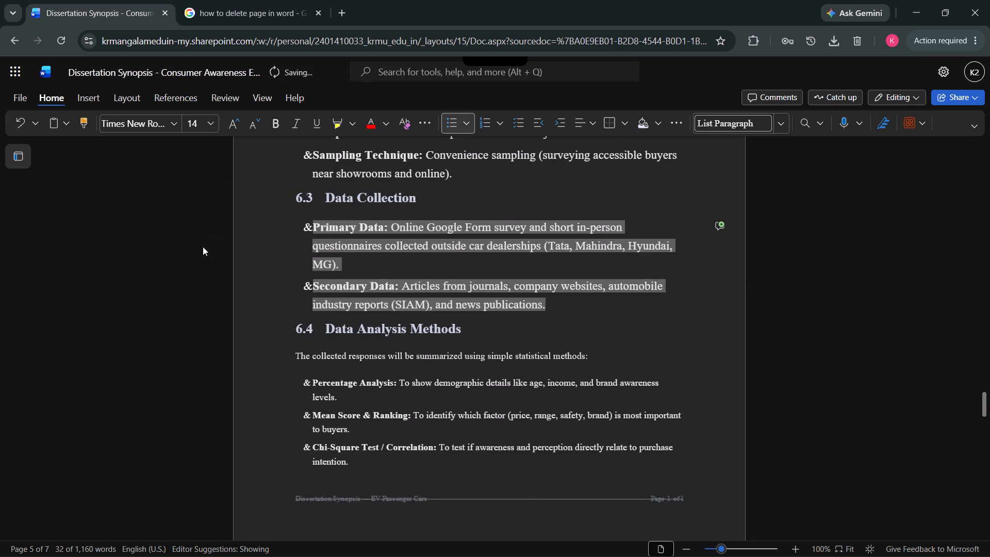
# Insert 13 blank lines below the literature review table to push the 5. Research Questions & Hypotheses section onto a new page.
pyautogui.scroll(-3, 438, 343)
pyautogui.scroll(1, 438, 343)
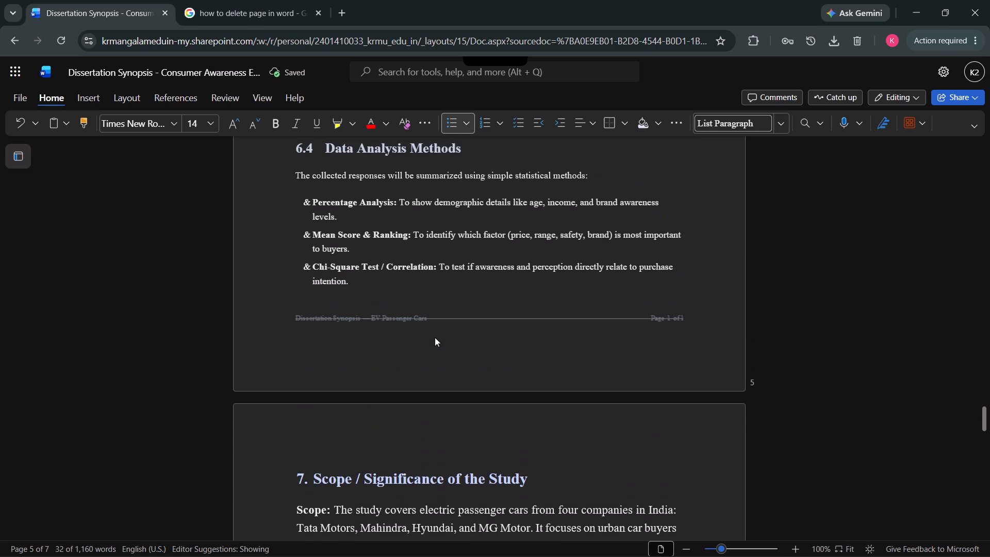
pyautogui.scroll(6, 357, 283)
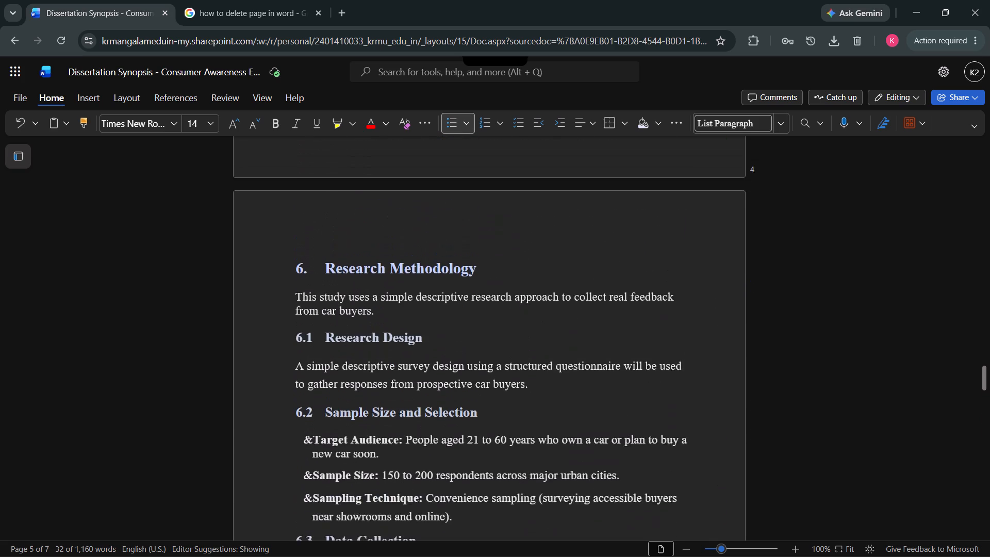
pyautogui.scroll(7, 357, 283)
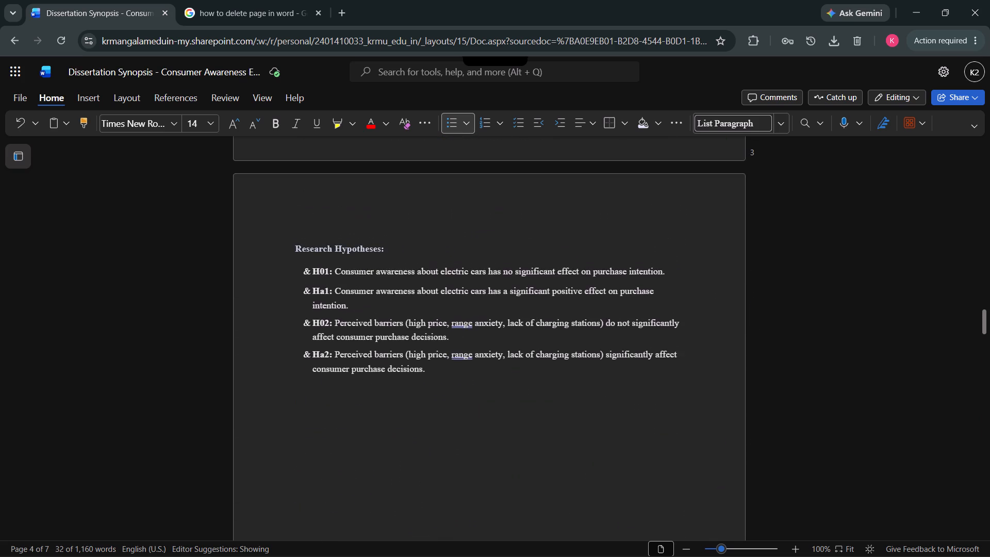
pyautogui.scroll(4, 357, 283)
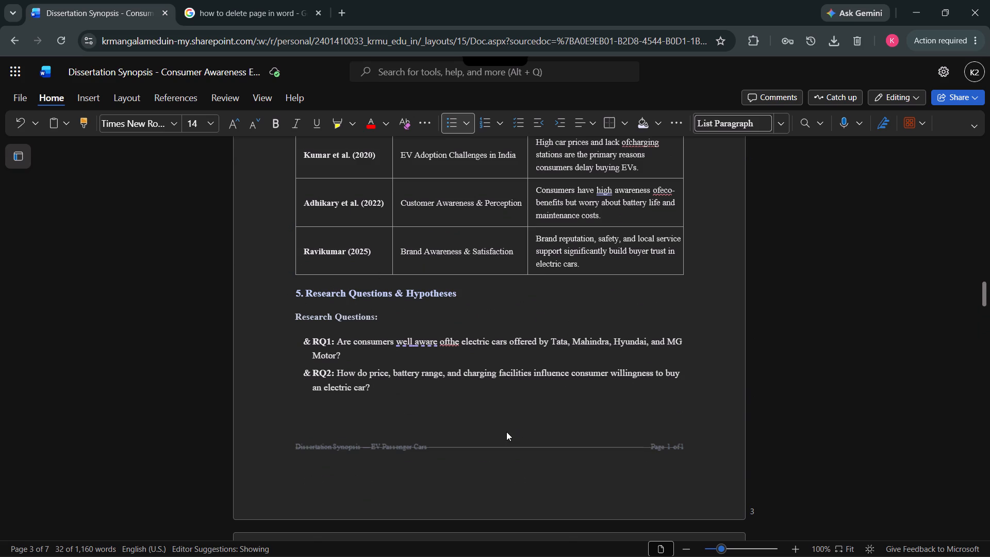
pyautogui.click(697, 281)
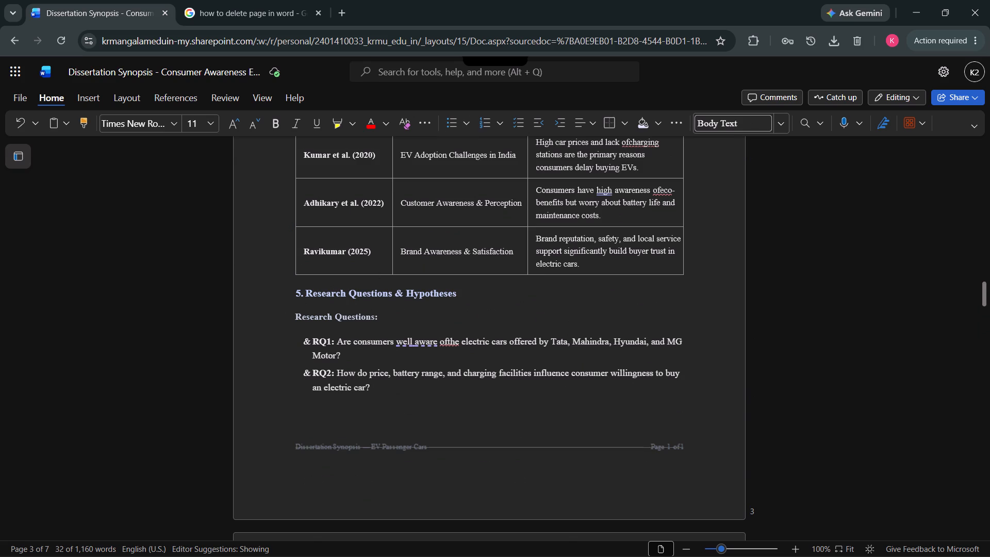
pyautogui.press('Return')
pyautogui.press('Return')
pyautogui.press('Return')
pyautogui.press('Return')
pyautogui.press('Return')
pyautogui.press('Return')
pyautogui.press('Return')
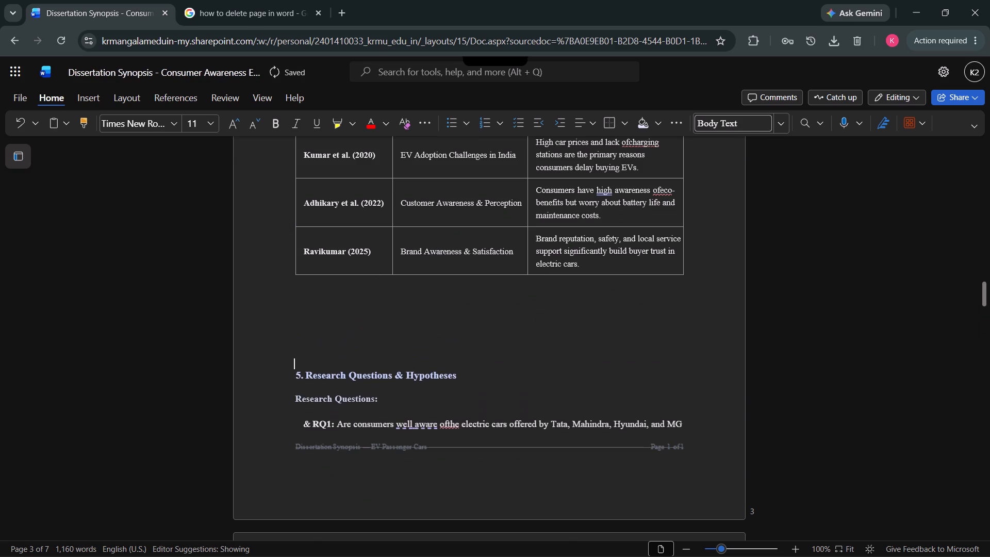
pyautogui.press('Return')
pyautogui.press('Return')
pyautogui.press('Return')
pyautogui.press('Return')
pyautogui.press('Return')
pyautogui.press('Return')
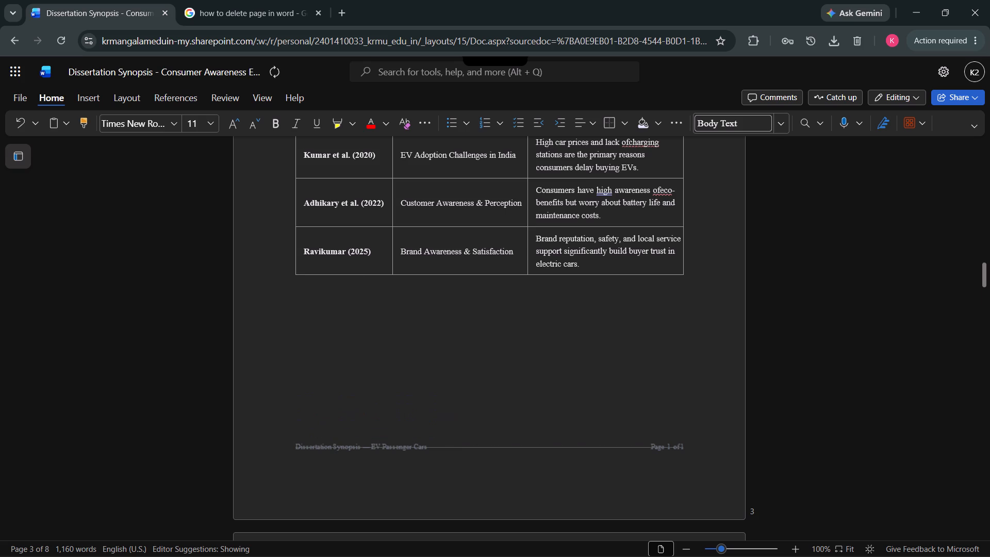
# Review the formatting of sections 6 to 8, checking the Research Methodology text sizes and the Proposed Chapter Scheme introductory sentence's size and alignment.
pyautogui.scroll(-6, 633, 339)
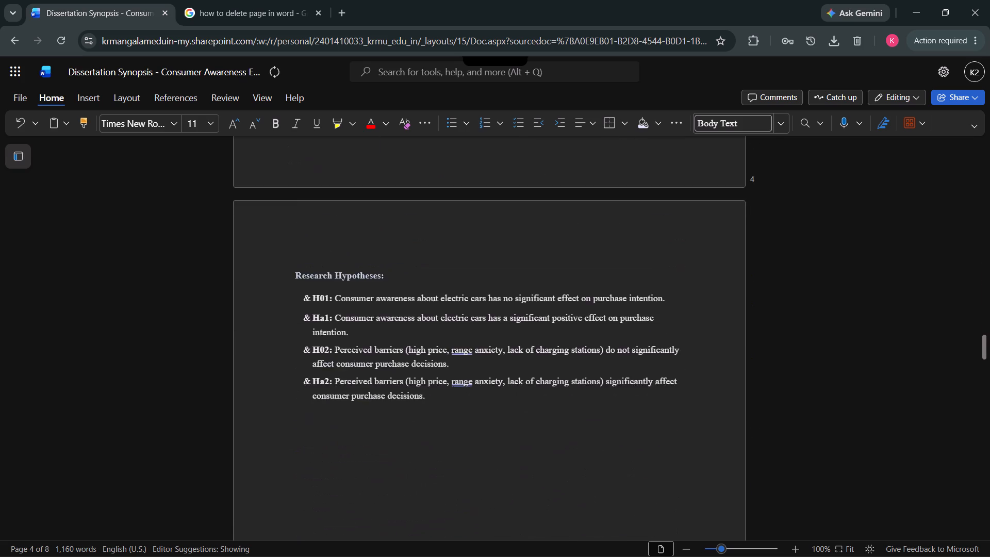
pyautogui.scroll(-7, 633, 339)
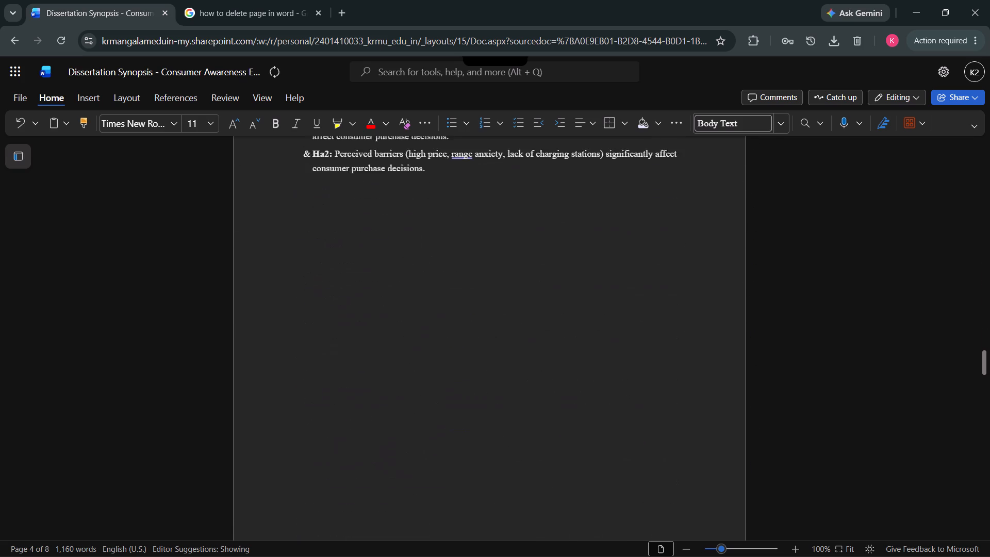
pyautogui.scroll(-6, 633, 339)
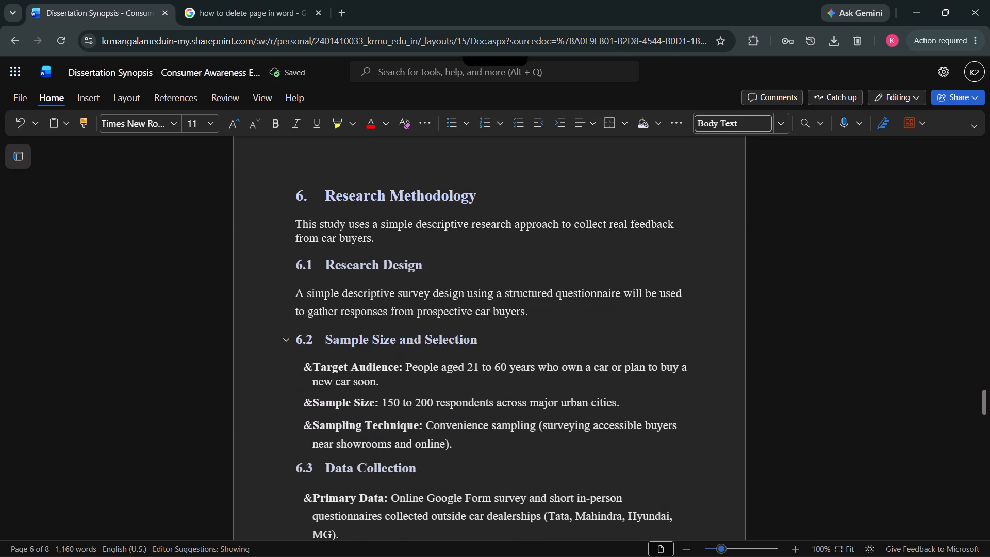
pyautogui.scroll(-4, 633, 339)
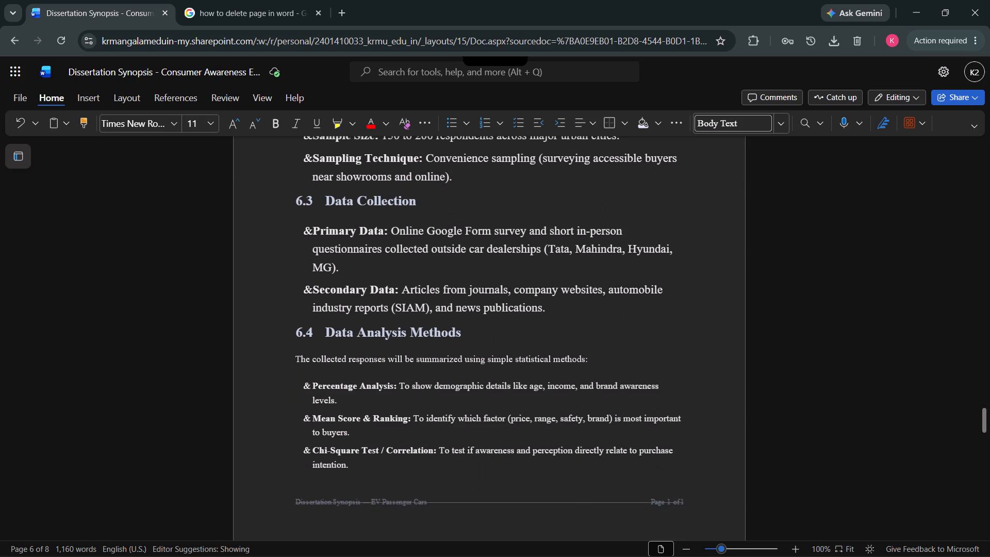
pyautogui.scroll(4, 583, 322)
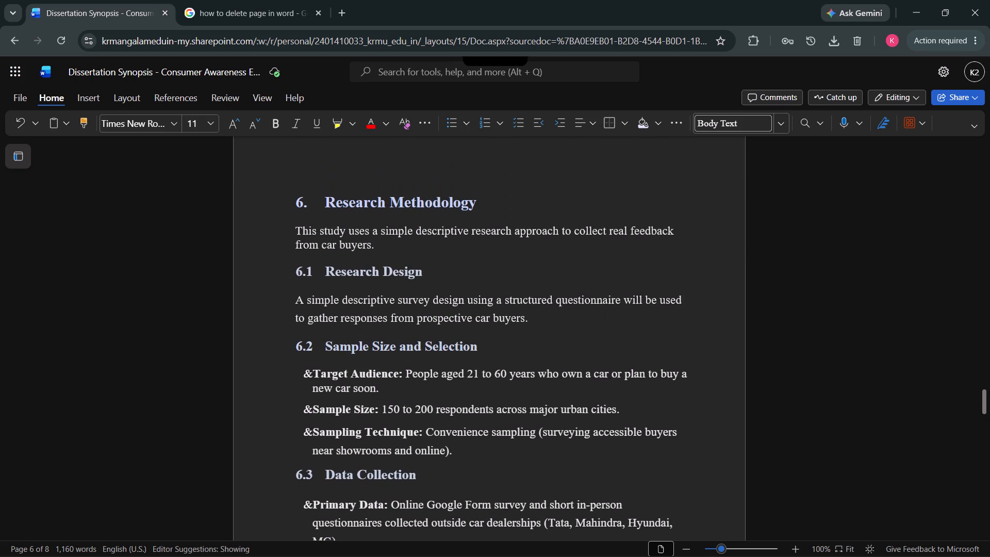
pyautogui.moveTo(530, 321); pyautogui.dragTo(297, 296)
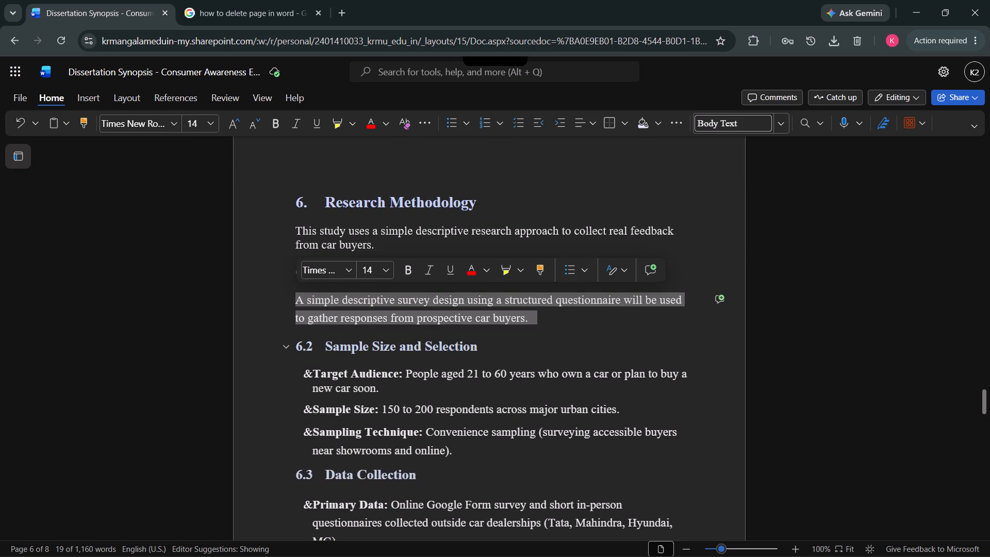
pyautogui.click(544, 359)
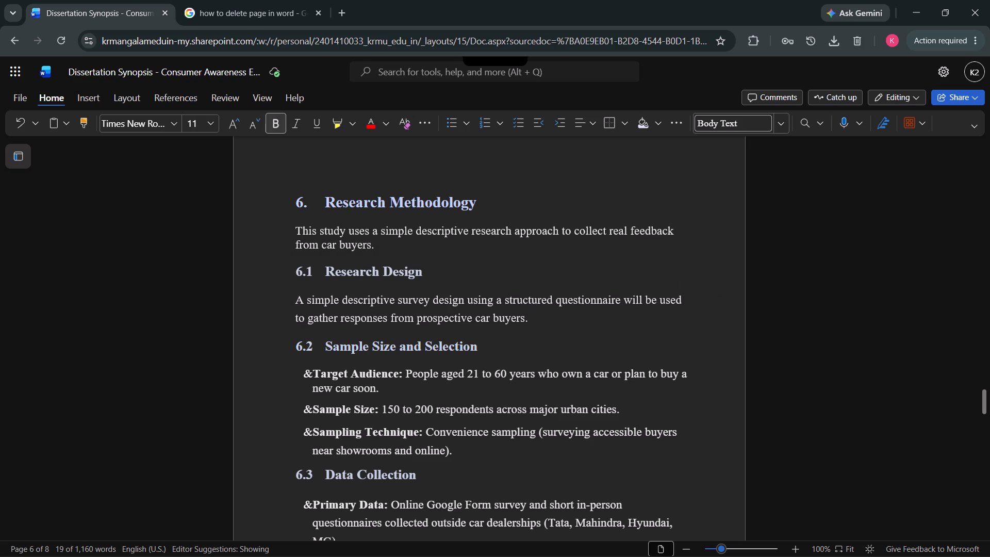
pyautogui.click(426, 204)
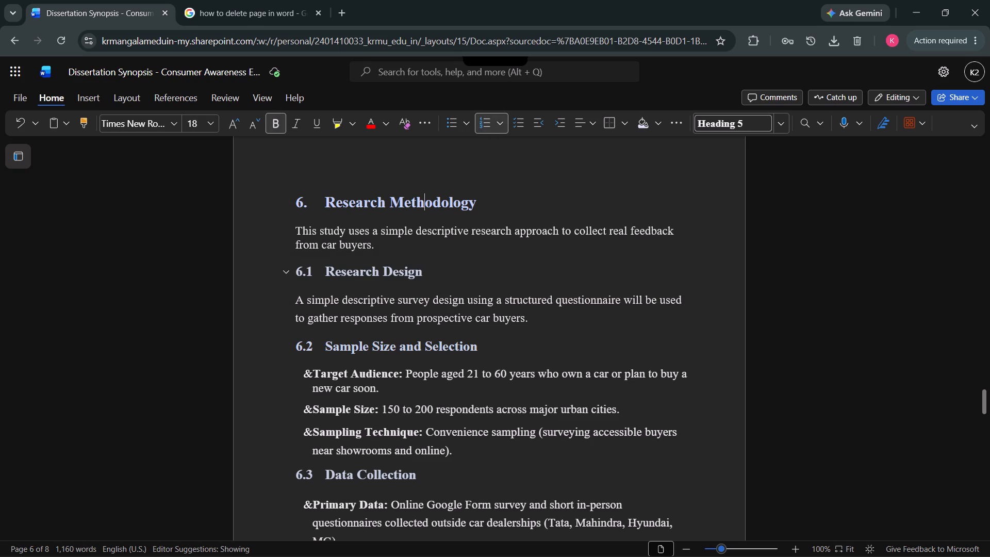
pyautogui.scroll(-3, 440, 393)
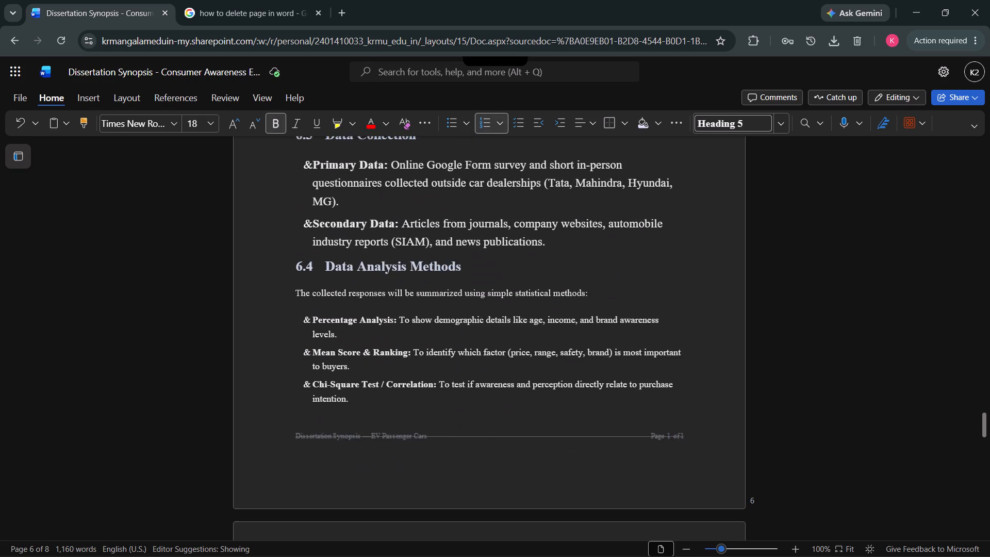
pyautogui.scroll(-7, 440, 393)
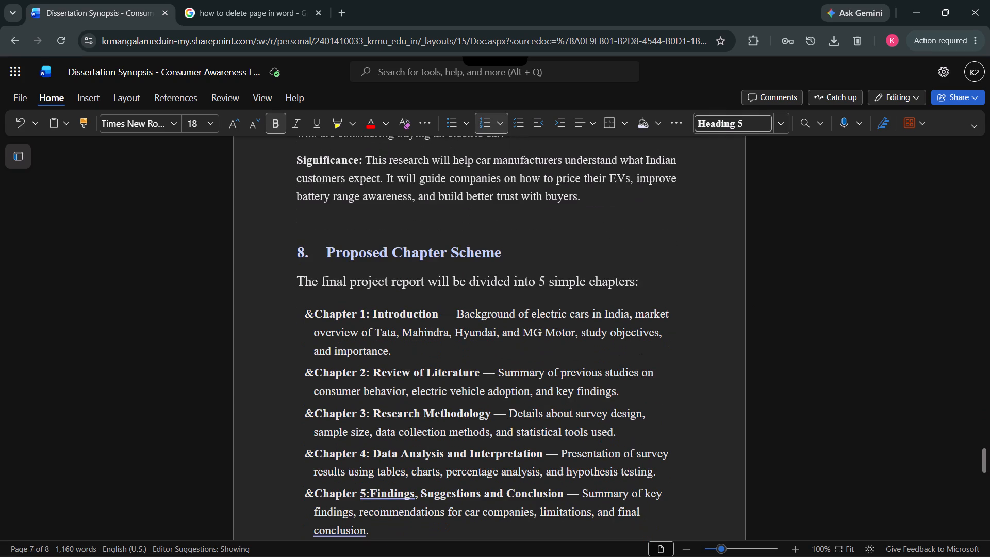
pyautogui.click(490, 278)
pyautogui.scroll(1, 475, 401)
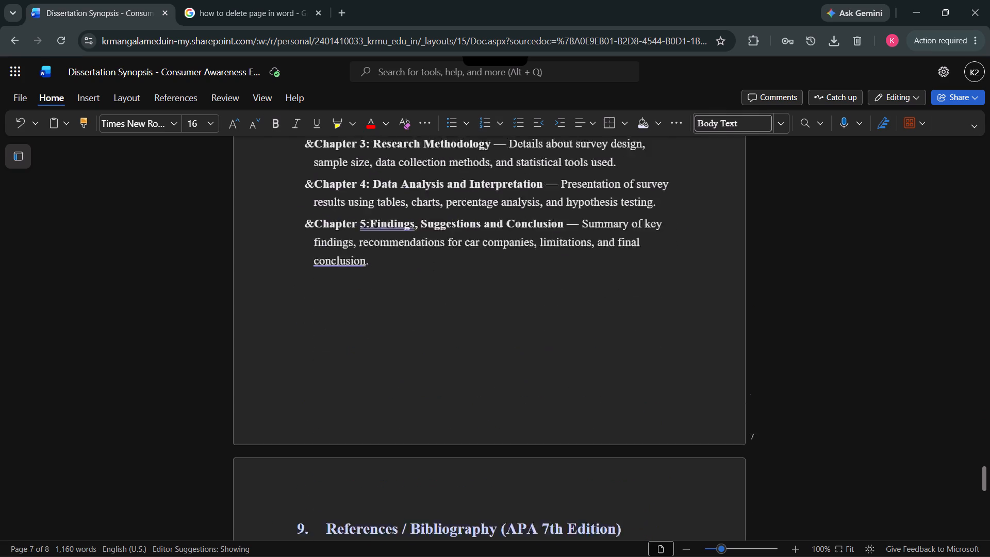
pyautogui.scroll(2, 475, 401)
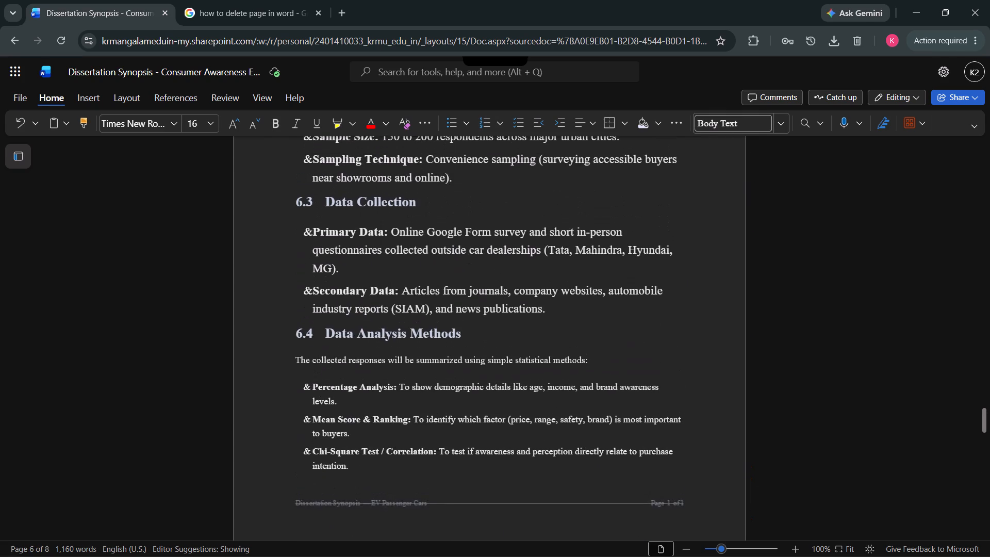
pyautogui.scroll(3, 475, 401)
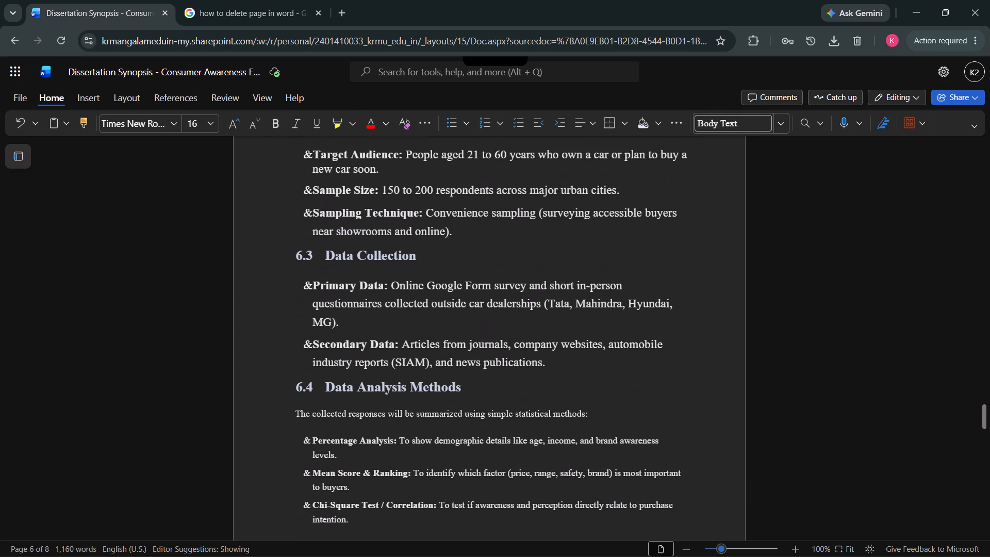
pyautogui.scroll(2, 475, 401)
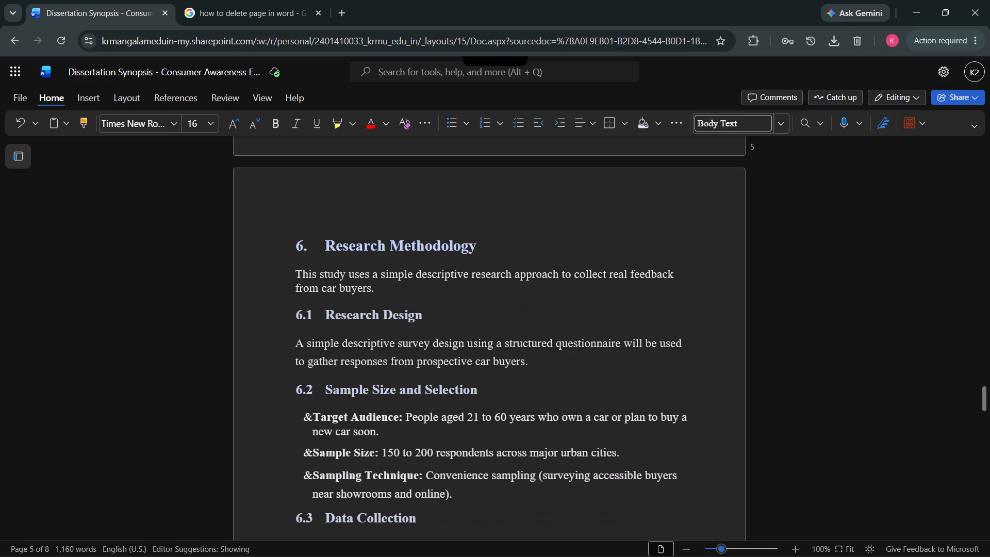
pyautogui.scroll(1, 475, 401)
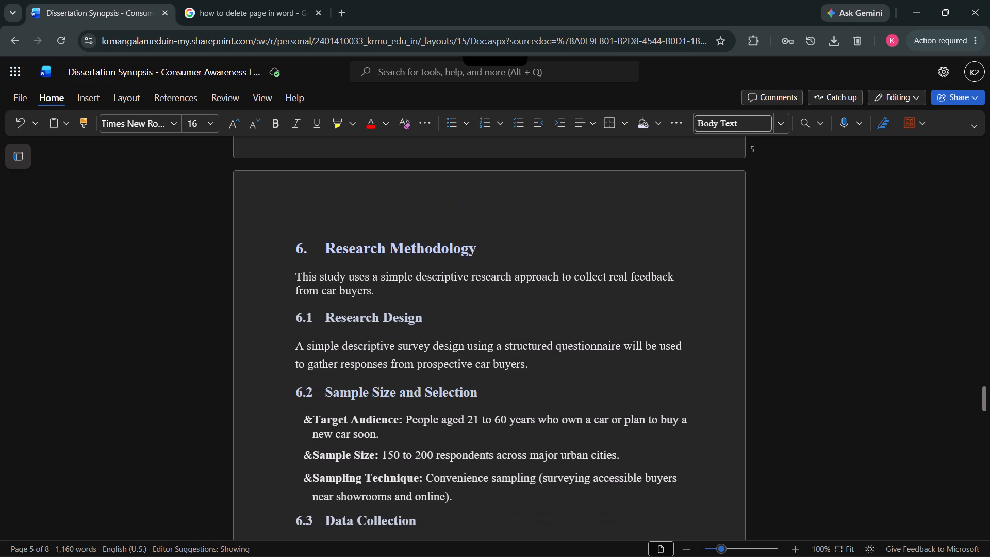
pyautogui.click(587, 130)
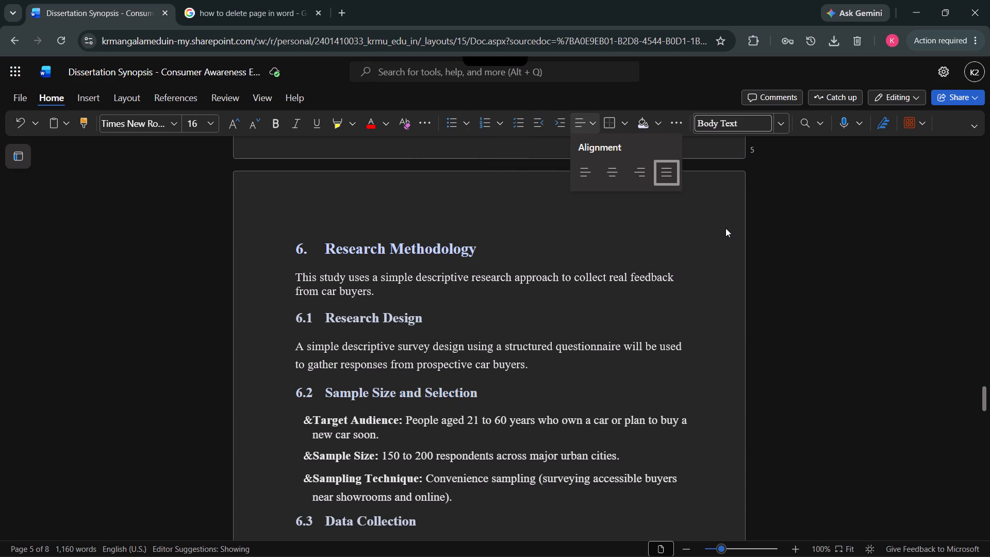
pyautogui.click(818, 237)
# Set the introductory sentence and three bullet items under 6.4 Data Analysis Methods to font size 14.
pyautogui.scroll(-2, 511, 312)
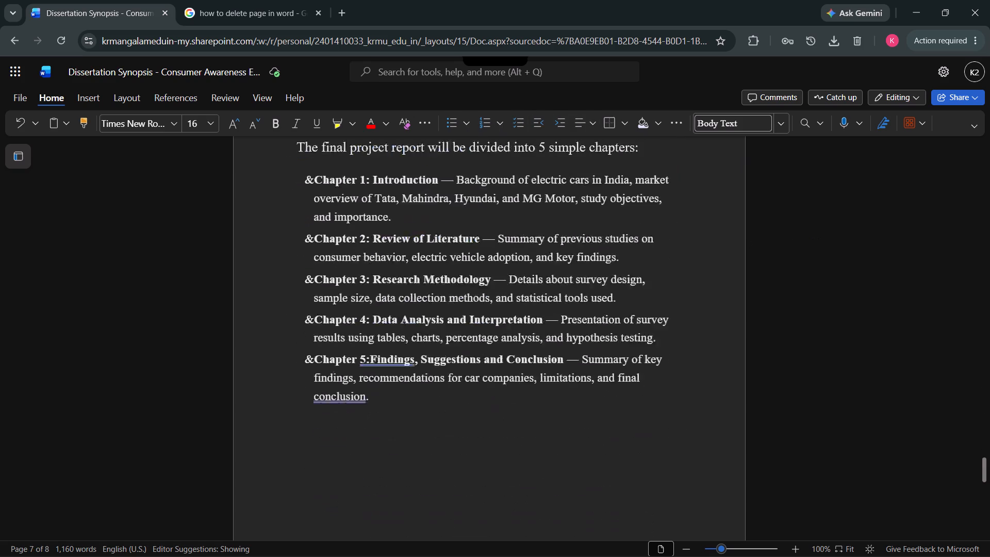
pyautogui.scroll(-5, 511, 312)
pyautogui.scroll(4, 511, 312)
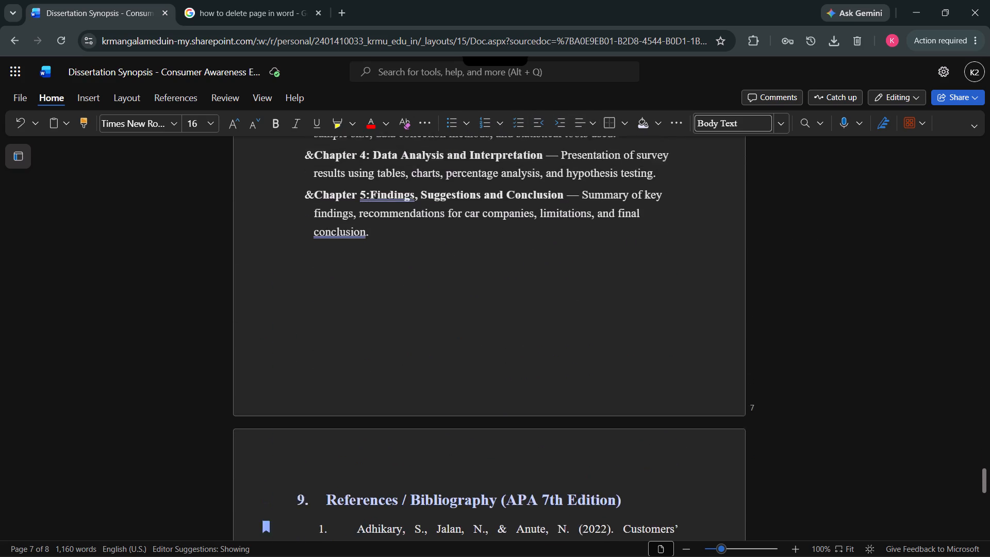
pyautogui.scroll(8, 511, 312)
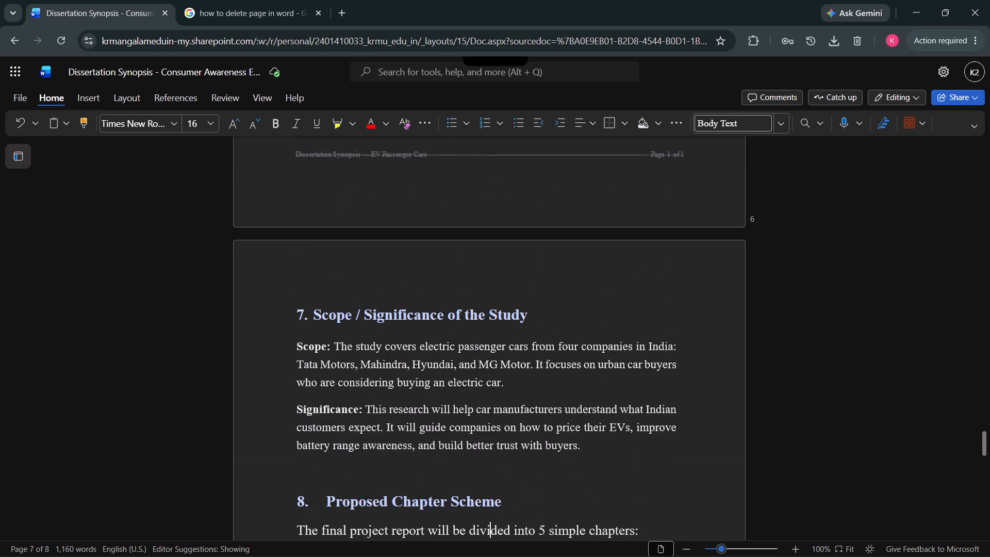
pyautogui.scroll(3, 511, 312)
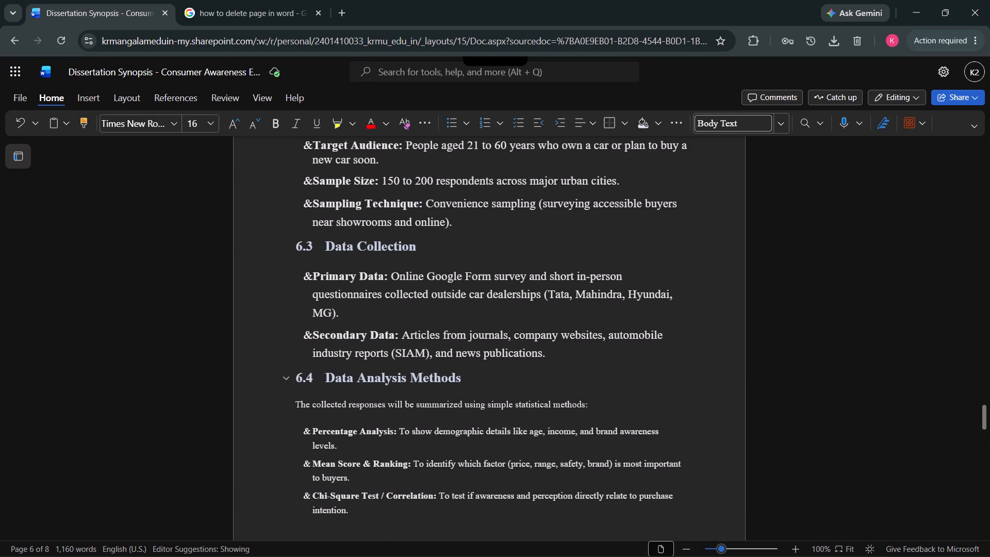
pyautogui.moveTo(361, 512); pyautogui.dragTo(311, 471)
pyautogui.moveTo(311, 471); pyautogui.dragTo(290, 402)
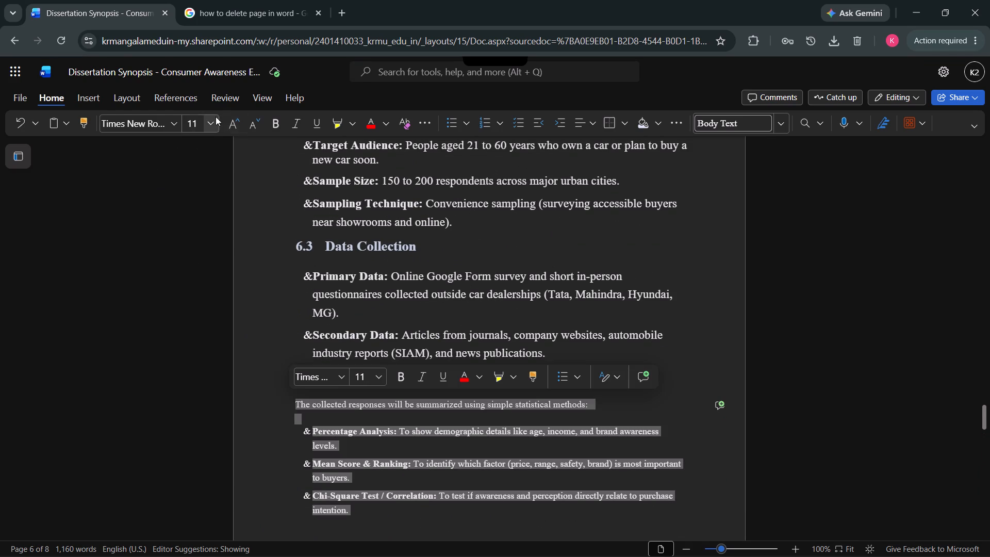
pyautogui.click(211, 120)
pyautogui.click(199, 245)
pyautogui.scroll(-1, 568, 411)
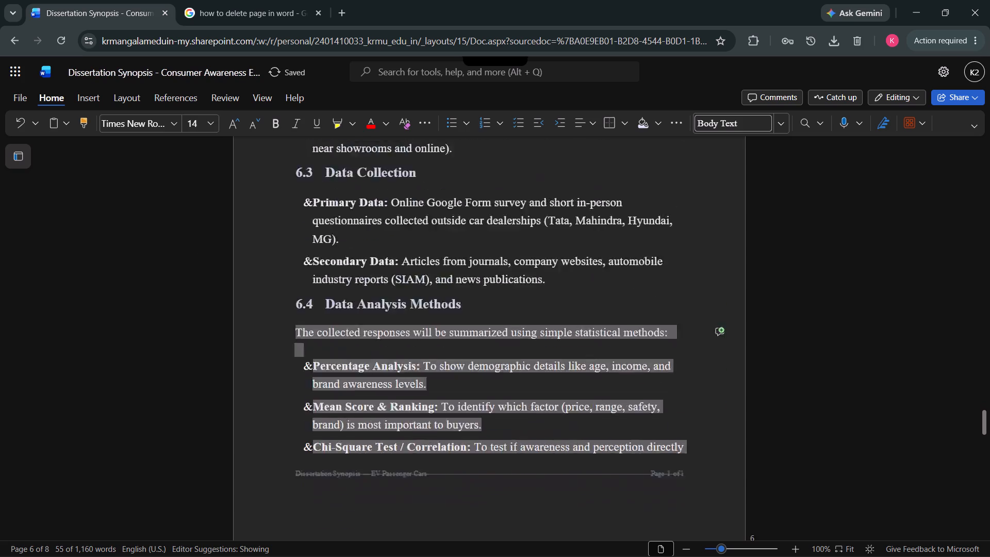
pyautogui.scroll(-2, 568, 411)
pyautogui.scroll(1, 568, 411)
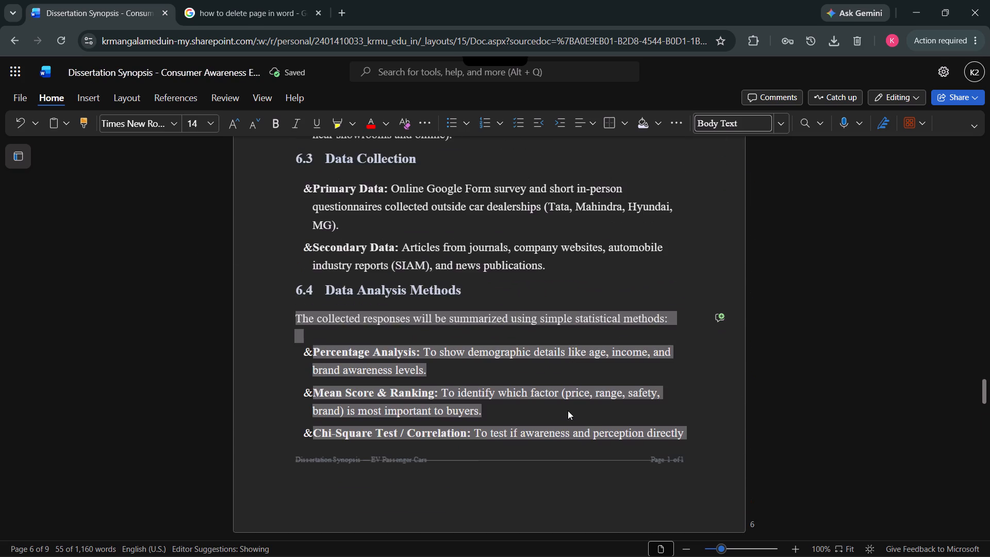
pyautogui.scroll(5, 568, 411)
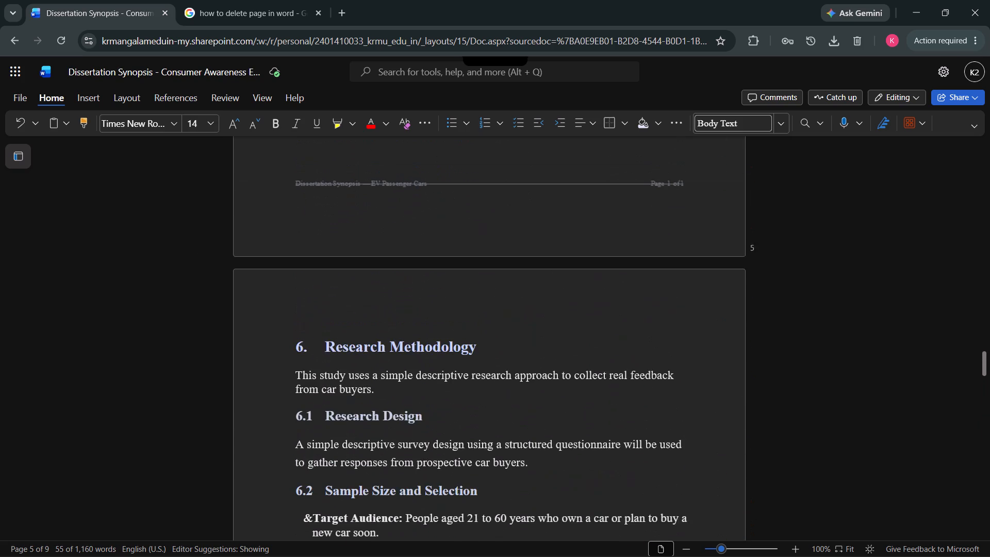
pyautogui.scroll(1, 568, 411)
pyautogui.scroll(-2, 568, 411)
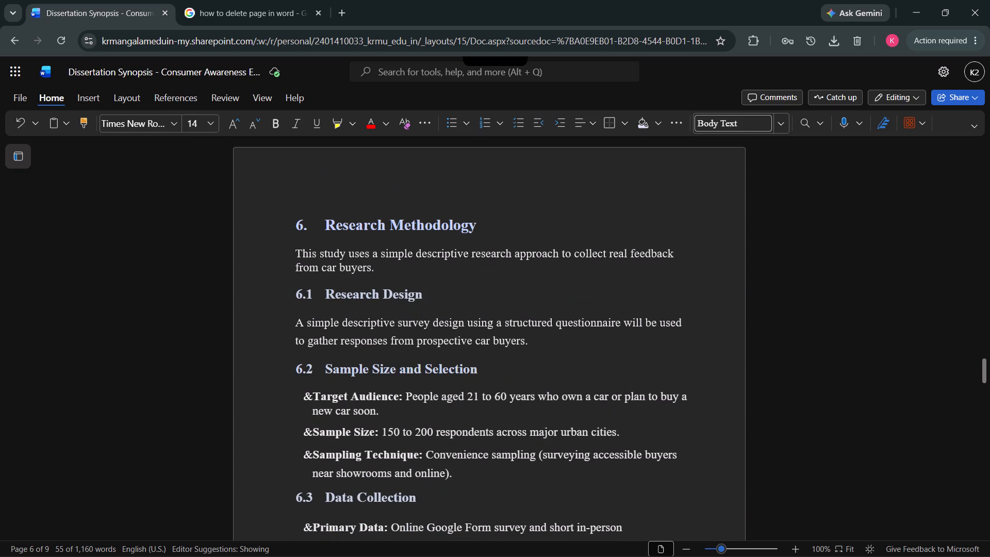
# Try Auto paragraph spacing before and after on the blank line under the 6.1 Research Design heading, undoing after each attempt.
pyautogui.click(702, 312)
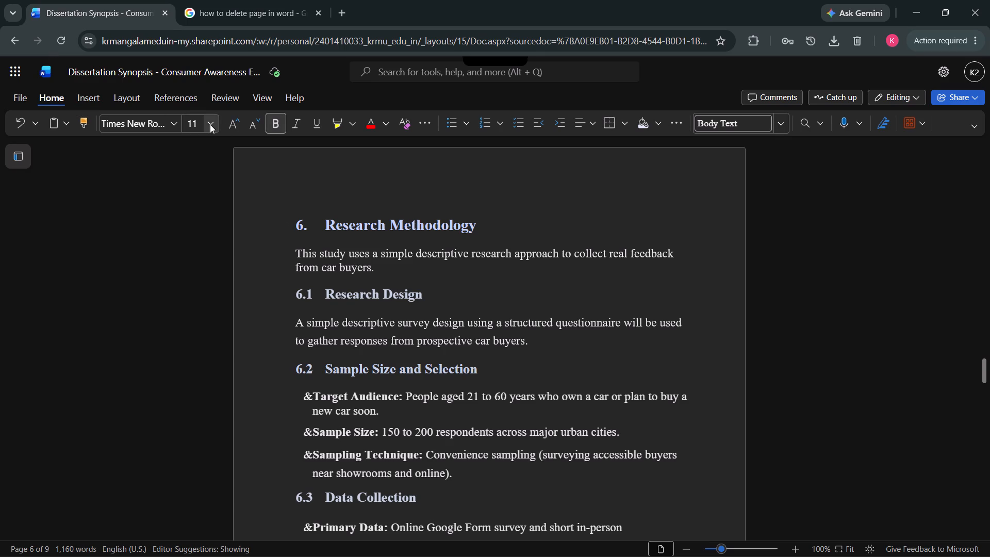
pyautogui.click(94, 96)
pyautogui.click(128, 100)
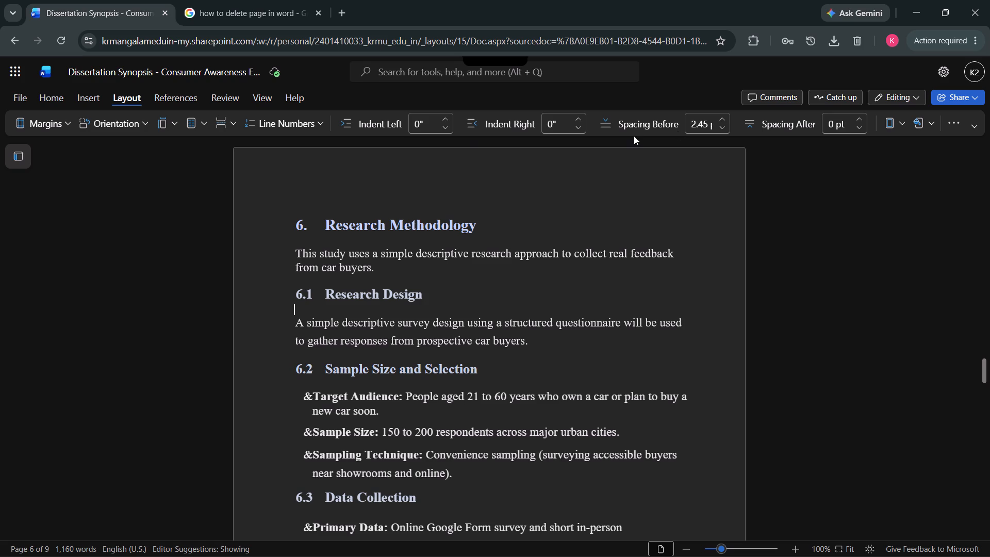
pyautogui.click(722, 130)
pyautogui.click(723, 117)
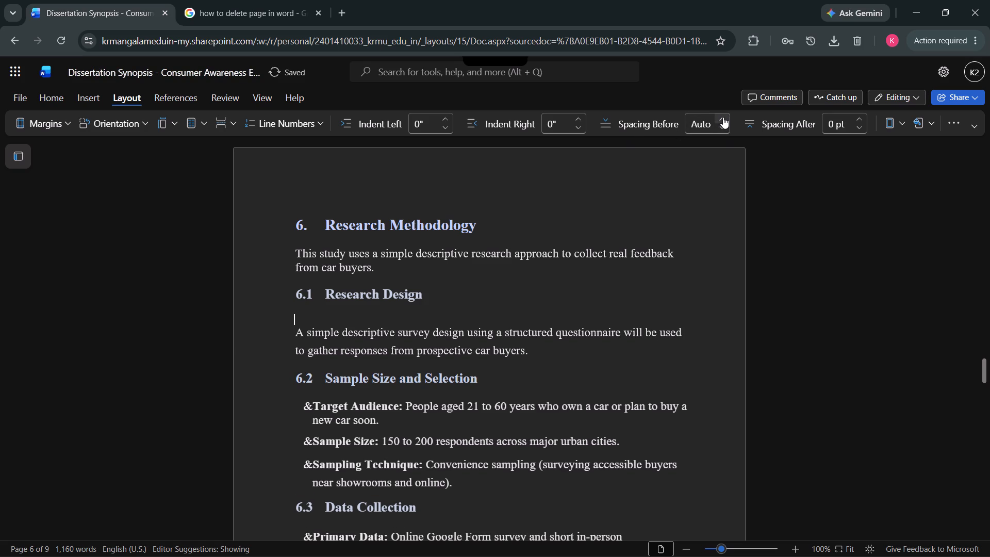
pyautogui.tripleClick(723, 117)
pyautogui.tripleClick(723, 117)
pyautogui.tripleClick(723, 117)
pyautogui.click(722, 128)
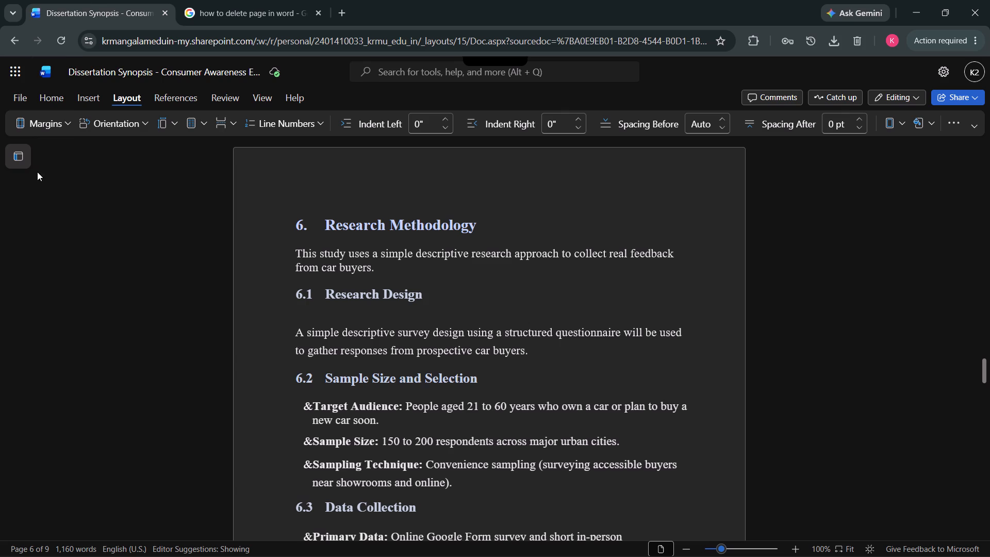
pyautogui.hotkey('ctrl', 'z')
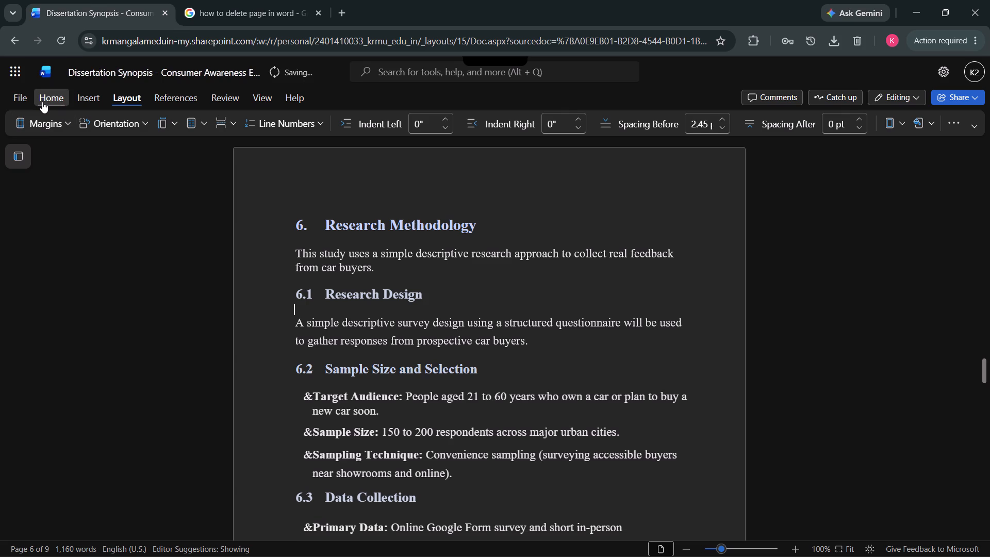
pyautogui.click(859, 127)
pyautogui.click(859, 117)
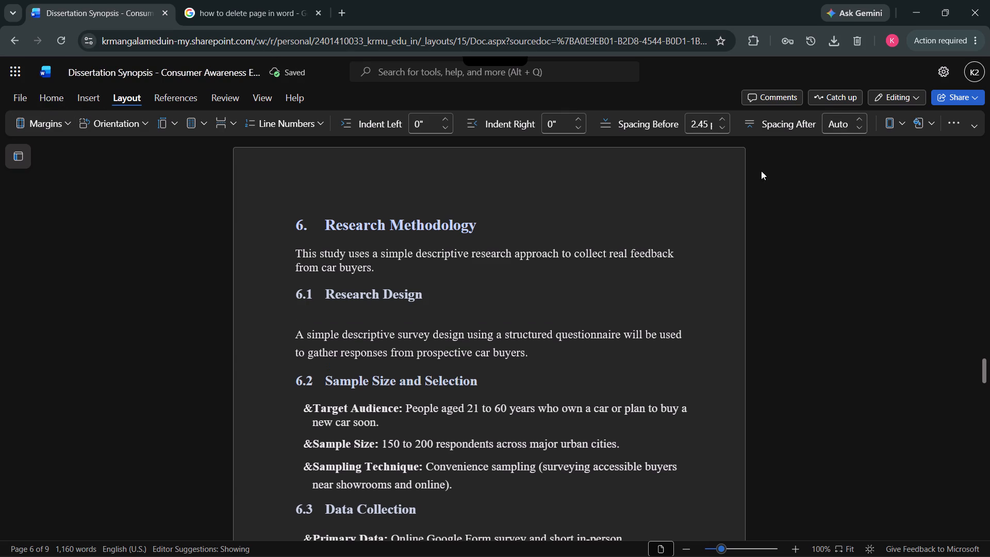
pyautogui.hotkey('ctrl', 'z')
# Apply a page border around all four sides of the document's pages.
pyautogui.click(902, 122)
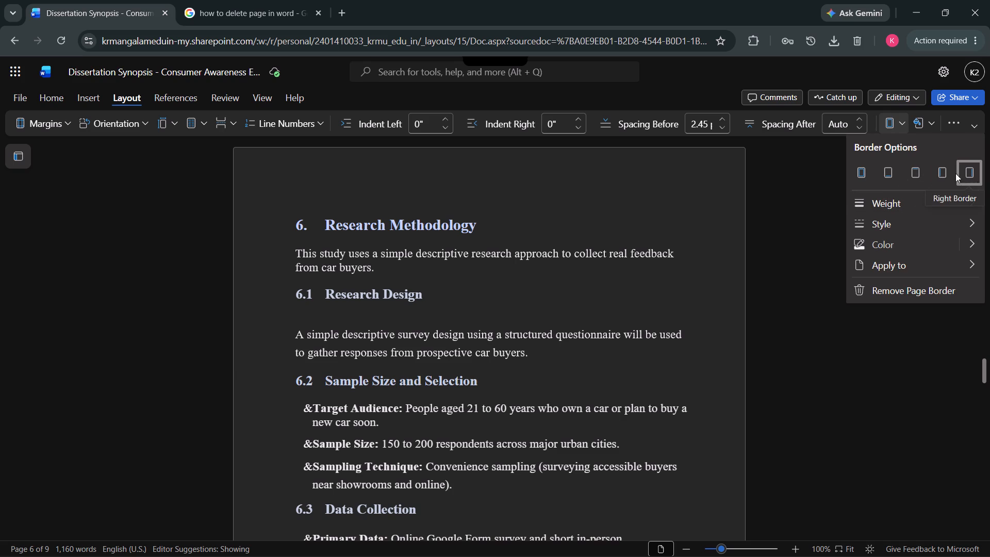
pyautogui.click(861, 167)
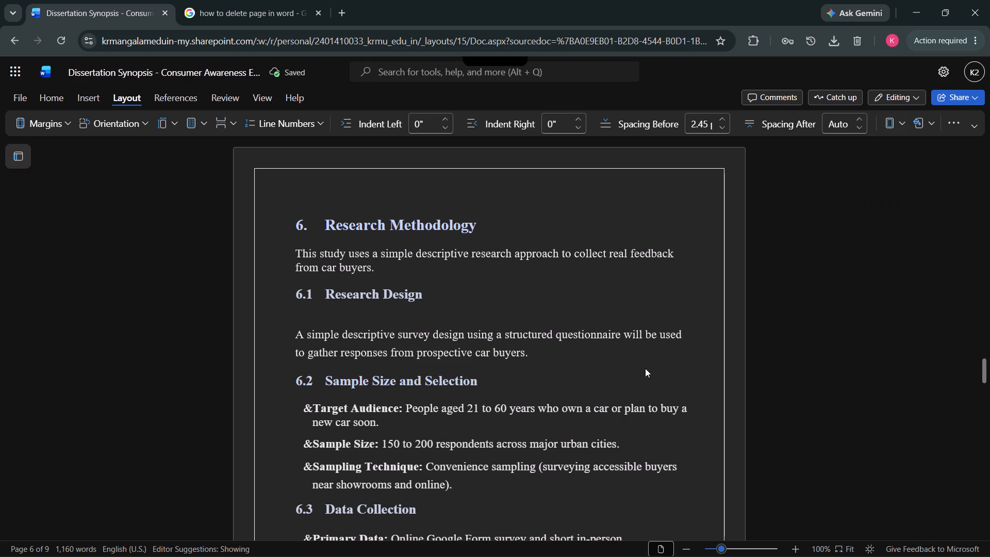
# Open the header and footer area at the bottom of page 6 and remove all headers from the document.
pyautogui.scroll(-9, 645, 368)
pyautogui.click(886, 376)
pyautogui.scroll(-2, 886, 376)
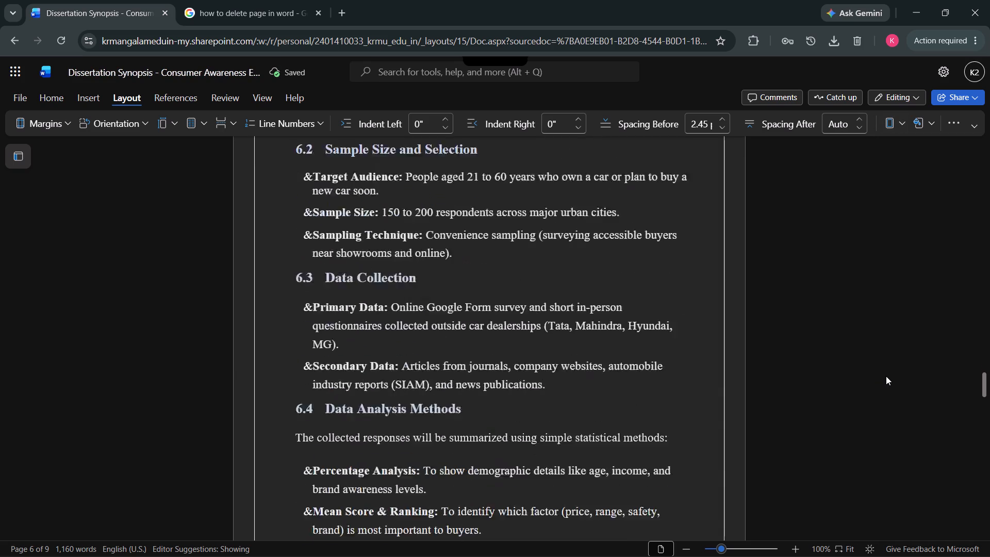
pyautogui.scroll(-5, 886, 376)
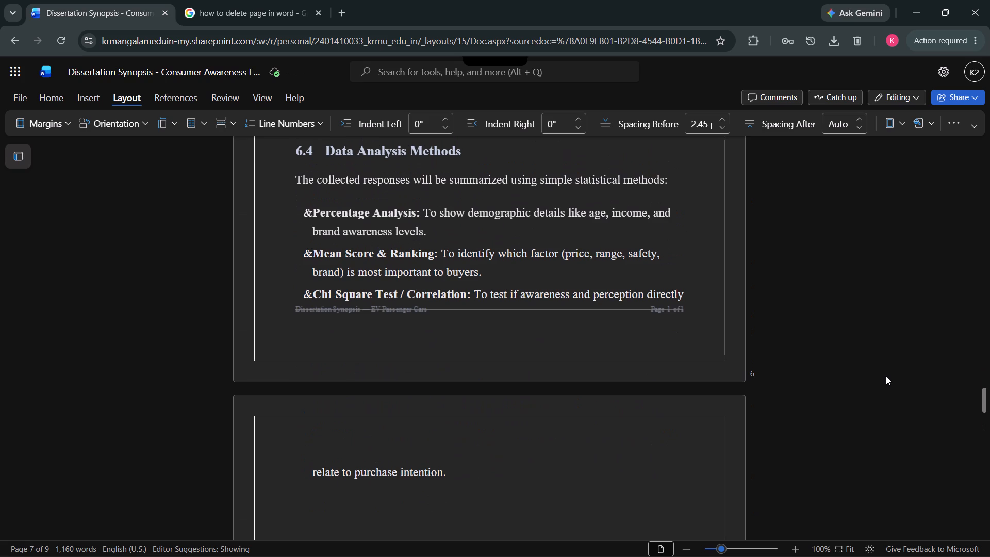
pyautogui.scroll(-1, 886, 376)
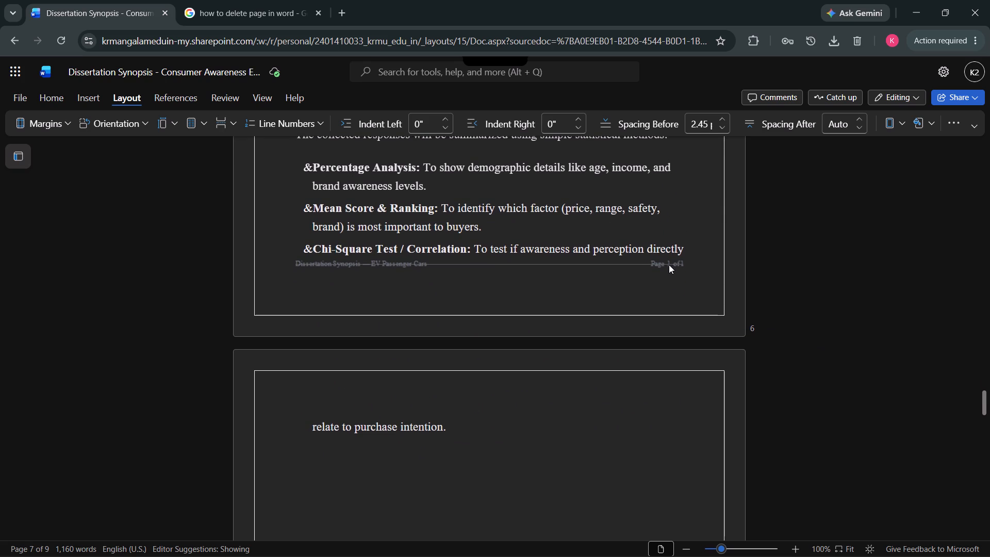
pyautogui.click(669, 264)
pyautogui.moveTo(688, 264); pyautogui.dragTo(592, 271)
pyautogui.click(604, 266)
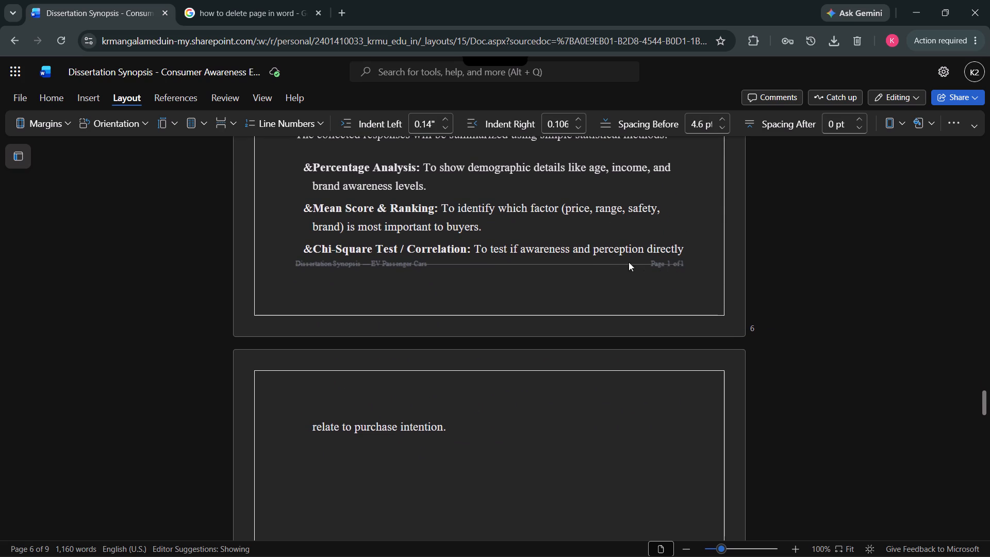
pyautogui.tripleClick(677, 262)
pyautogui.click(677, 262)
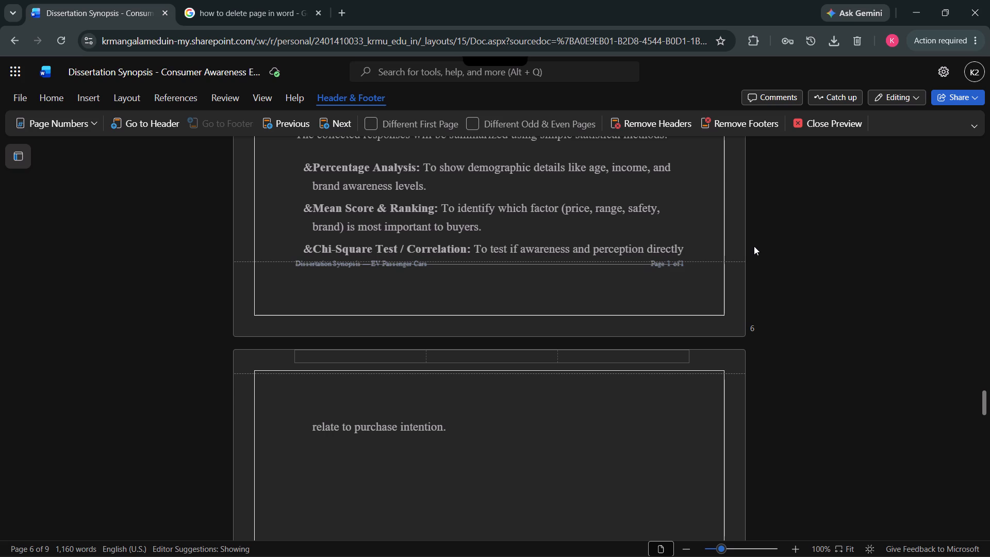
pyautogui.click(657, 119)
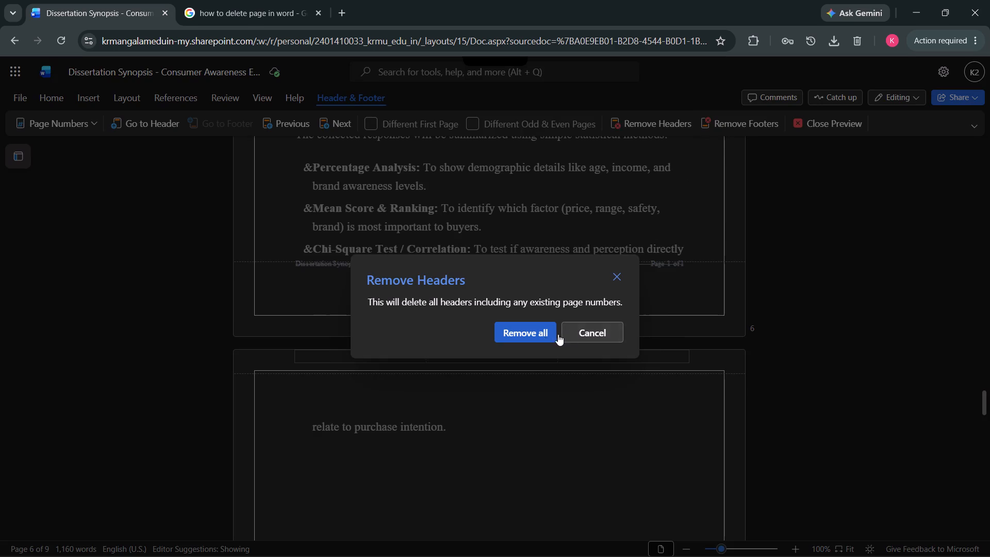
pyautogui.click(523, 332)
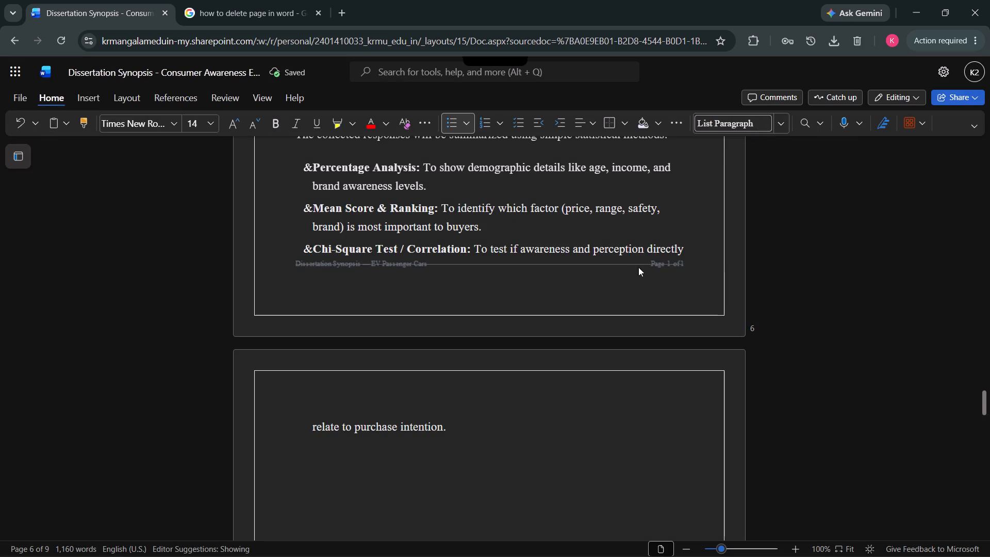
# Remove all footers, including the Dissertation Synopsis text and page numbers, from the document.
pyautogui.doubleClick(654, 263)
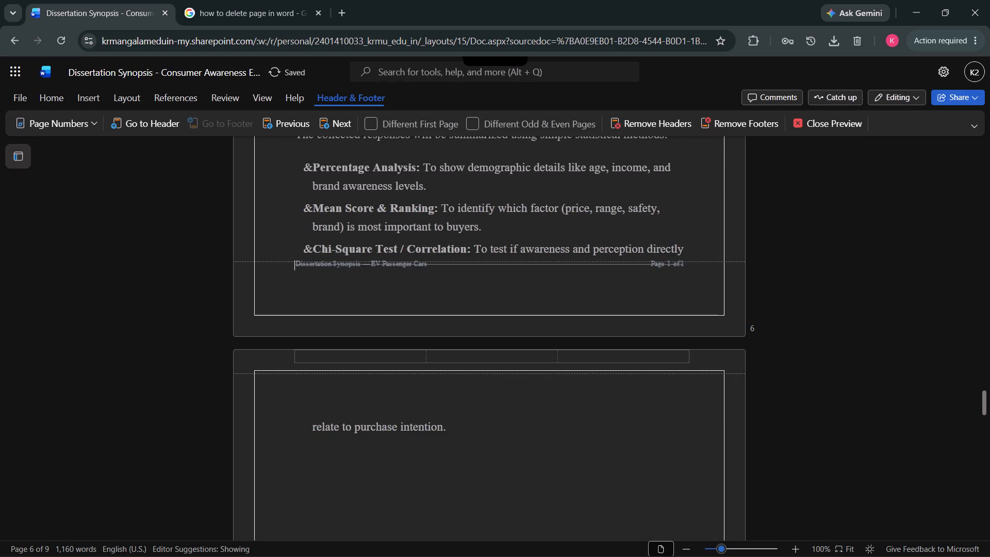
pyautogui.click(749, 123)
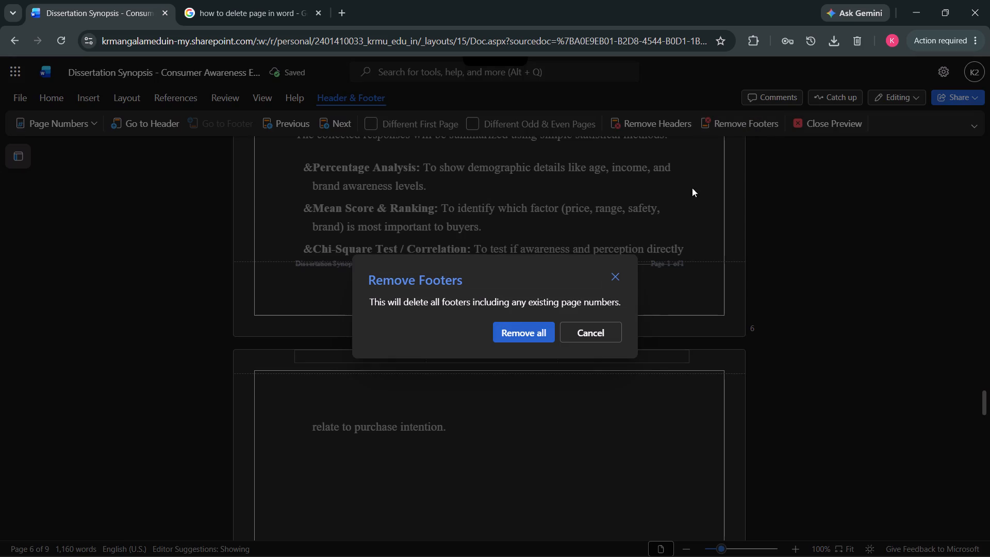
pyautogui.click(541, 331)
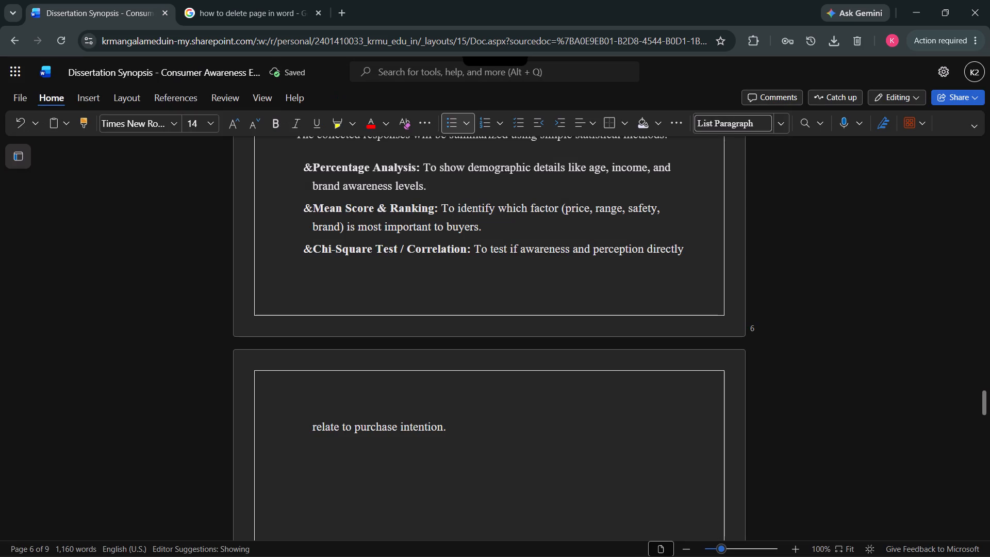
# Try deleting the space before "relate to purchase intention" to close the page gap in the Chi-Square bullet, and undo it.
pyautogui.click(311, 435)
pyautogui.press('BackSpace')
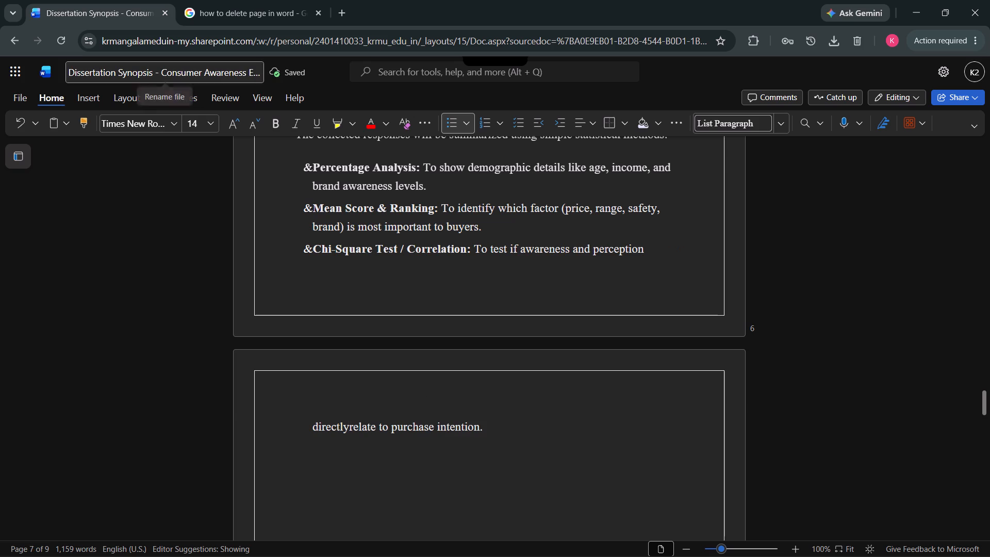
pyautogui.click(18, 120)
# Delete the blank space between the 6.1 Research Design heading and its paragraph, and insert one space at the paragraph's start.
pyautogui.scroll(7, 491, 332)
pyautogui.click(887, 309)
pyautogui.scroll(2, 887, 309)
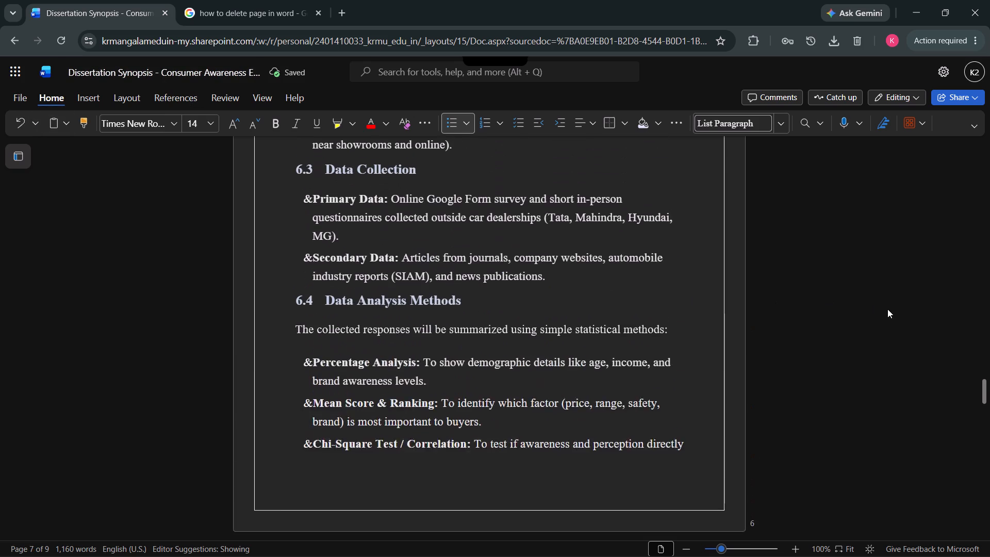
pyautogui.scroll(5, 887, 309)
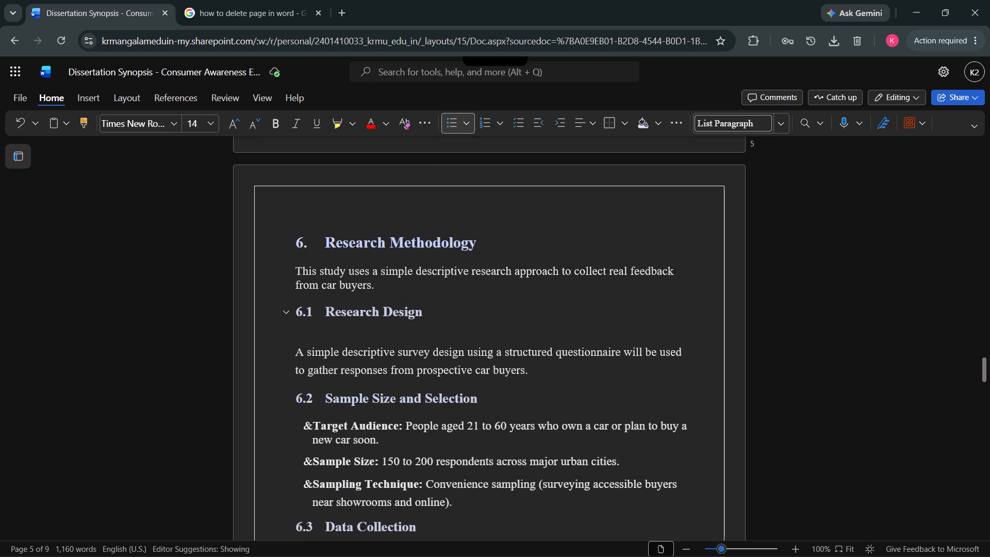
pyautogui.click(300, 336)
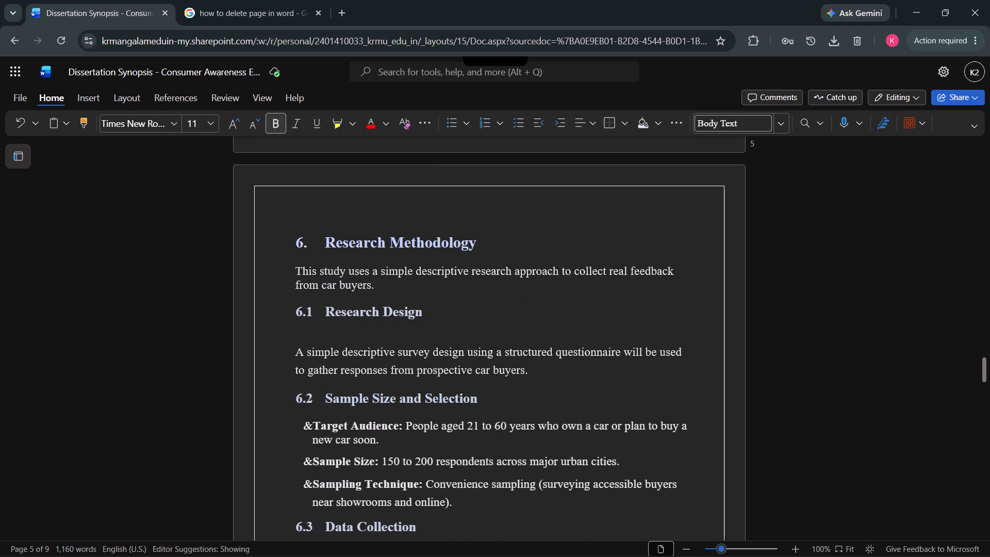
pyautogui.press('Down')
pyautogui.press('BackSpace')
pyautogui.press('BackSpace')
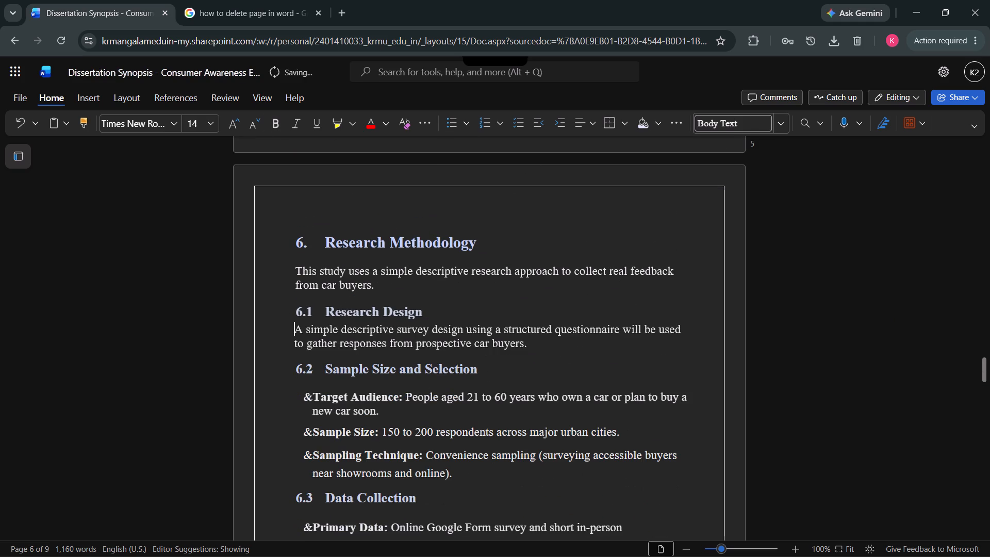
pyautogui.press('space')
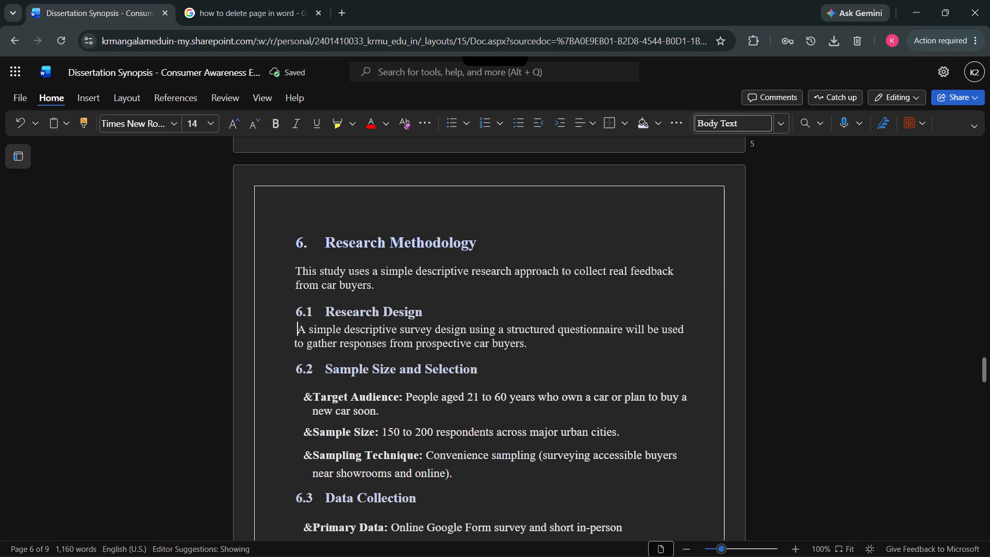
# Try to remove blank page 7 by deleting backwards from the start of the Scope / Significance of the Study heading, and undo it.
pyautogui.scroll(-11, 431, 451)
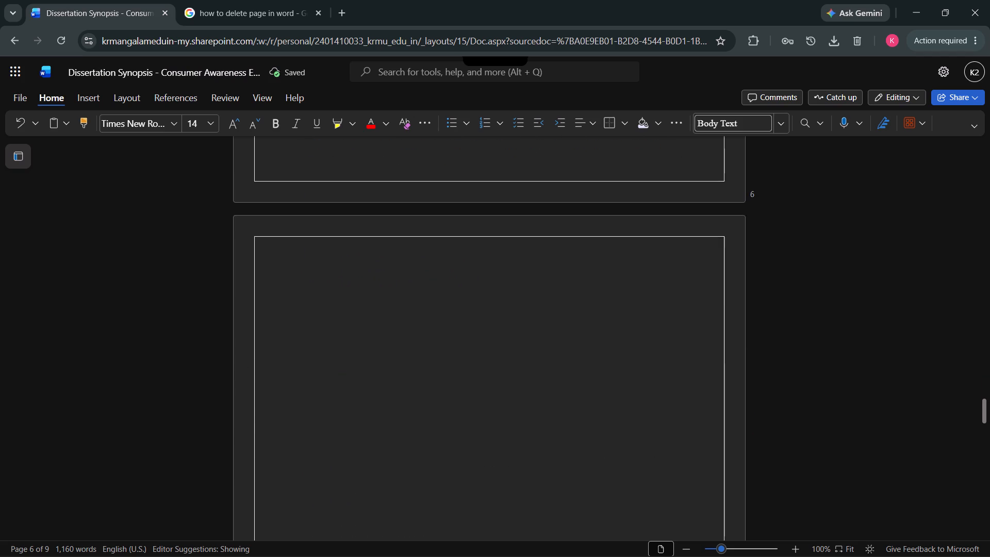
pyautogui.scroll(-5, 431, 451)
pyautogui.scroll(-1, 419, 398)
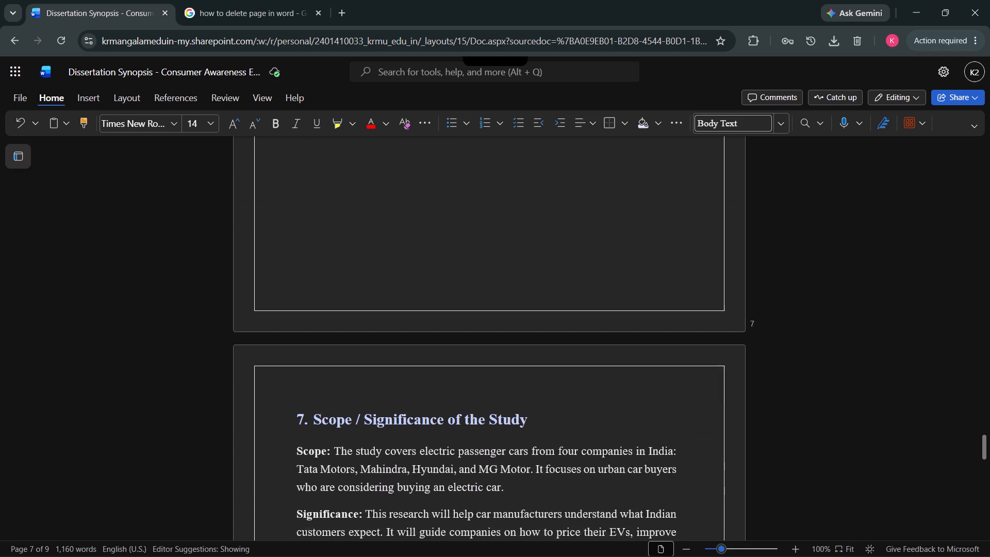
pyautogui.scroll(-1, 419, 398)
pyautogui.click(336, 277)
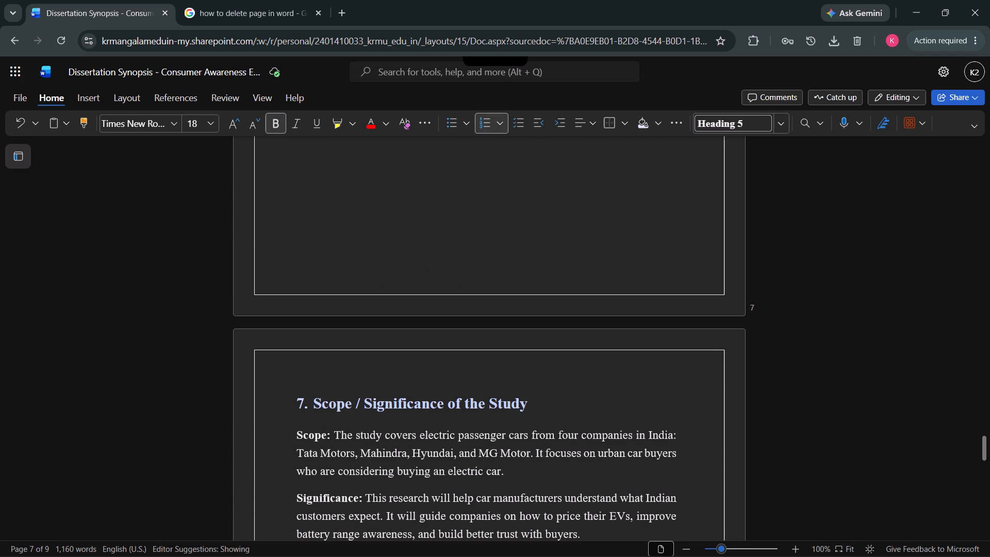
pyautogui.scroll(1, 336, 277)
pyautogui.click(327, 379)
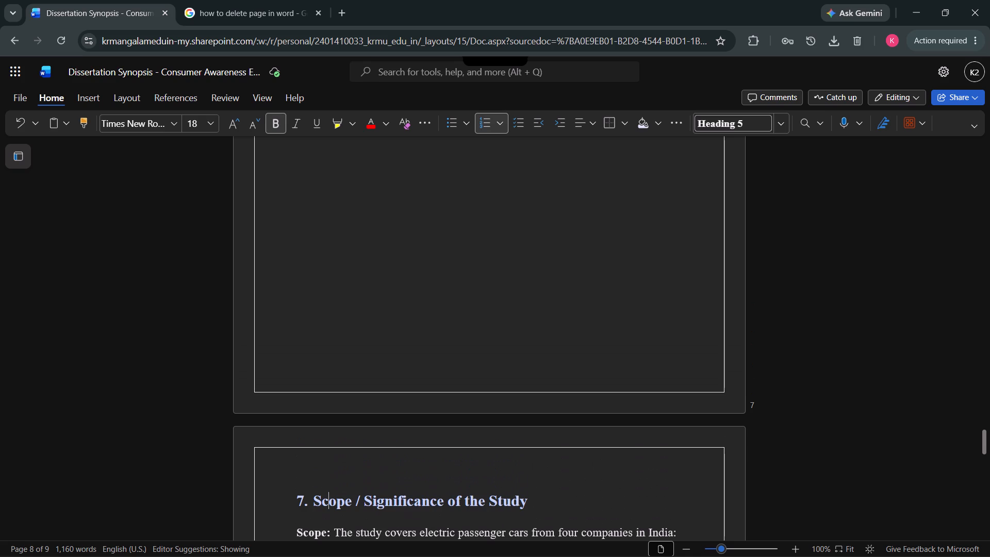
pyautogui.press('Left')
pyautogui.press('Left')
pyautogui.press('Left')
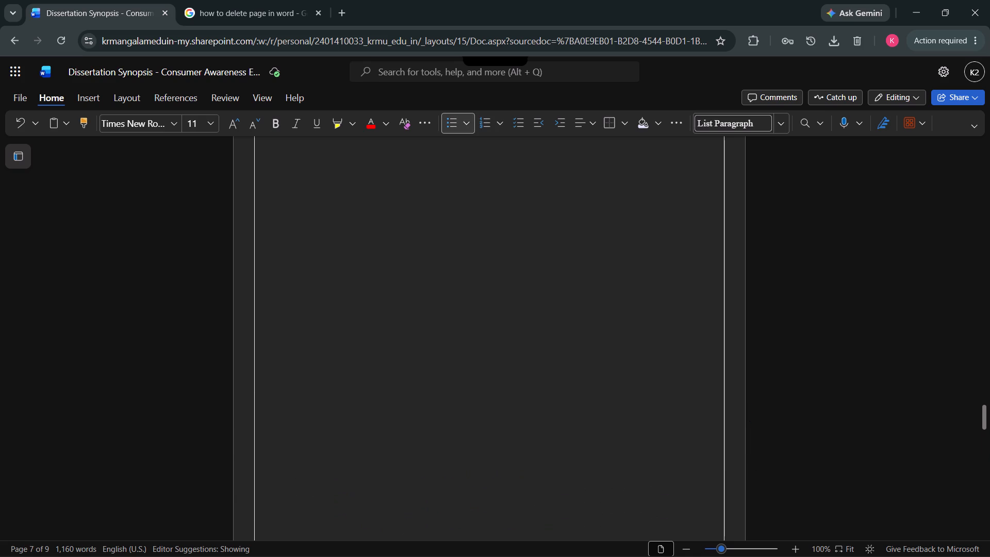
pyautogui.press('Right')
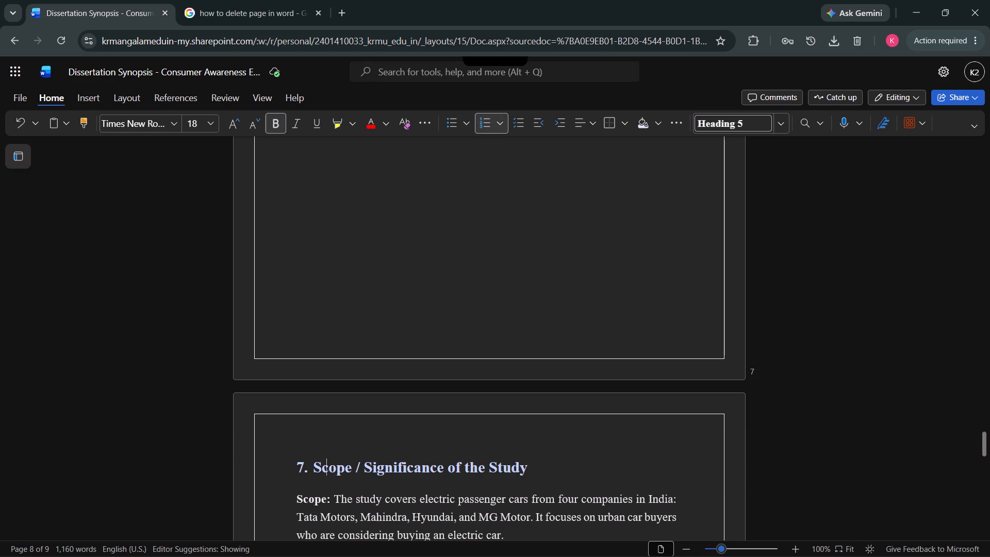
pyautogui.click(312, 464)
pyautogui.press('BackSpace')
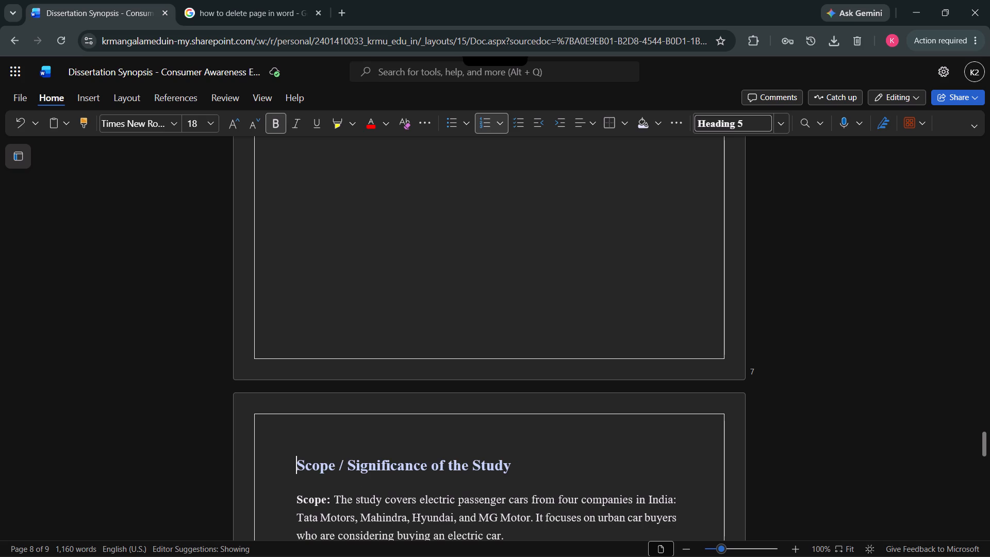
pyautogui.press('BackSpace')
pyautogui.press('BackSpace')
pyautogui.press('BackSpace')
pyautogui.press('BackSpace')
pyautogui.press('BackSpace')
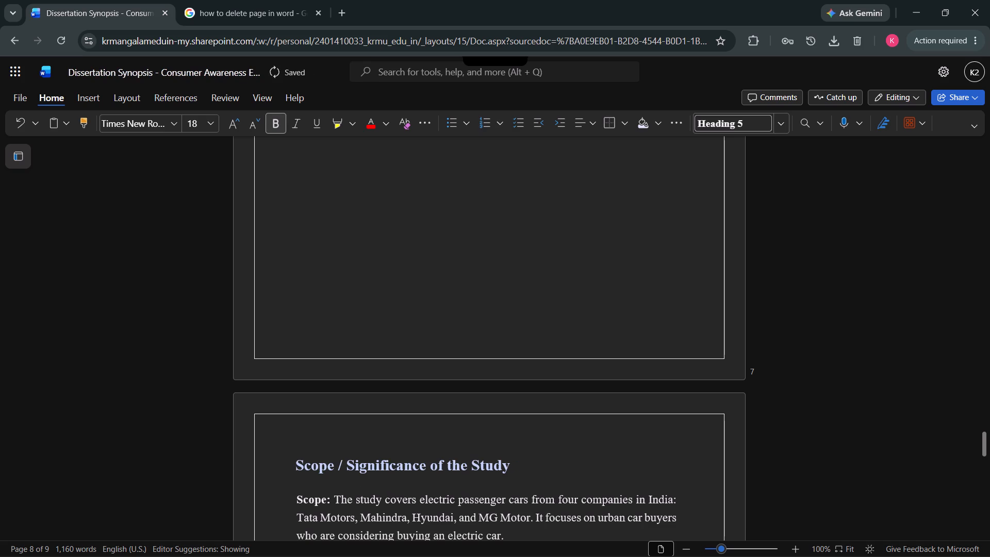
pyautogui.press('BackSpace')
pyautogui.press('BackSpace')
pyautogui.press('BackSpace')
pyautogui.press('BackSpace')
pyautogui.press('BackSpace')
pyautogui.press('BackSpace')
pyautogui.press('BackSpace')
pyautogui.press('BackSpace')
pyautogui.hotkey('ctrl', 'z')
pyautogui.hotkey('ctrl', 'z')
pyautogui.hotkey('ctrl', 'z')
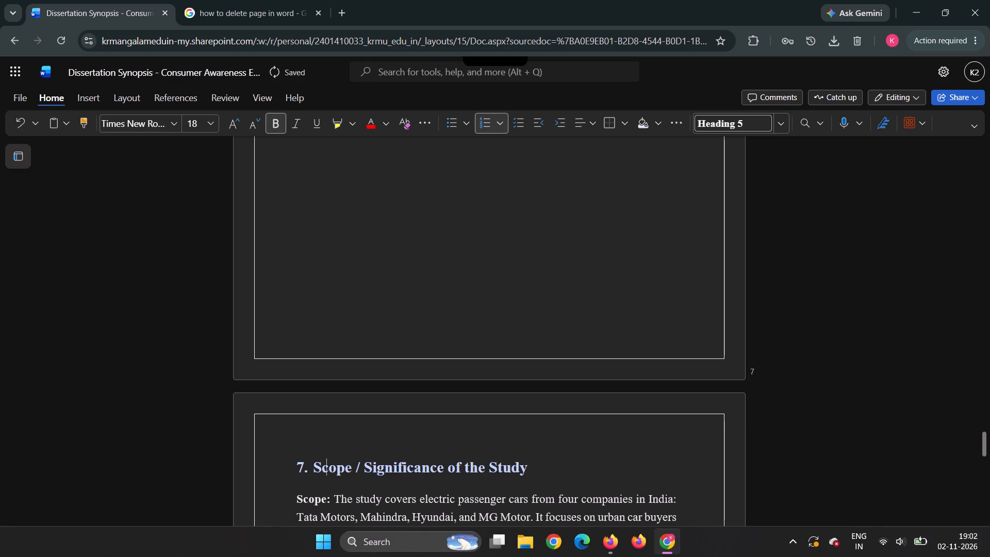
# Move the Scope / Significance of the Study and Proposed Chapter Scheme sections, through the Chapter 5 bullet, from page 8 onto blank page 7.
pyautogui.scroll(-6, 537, 432)
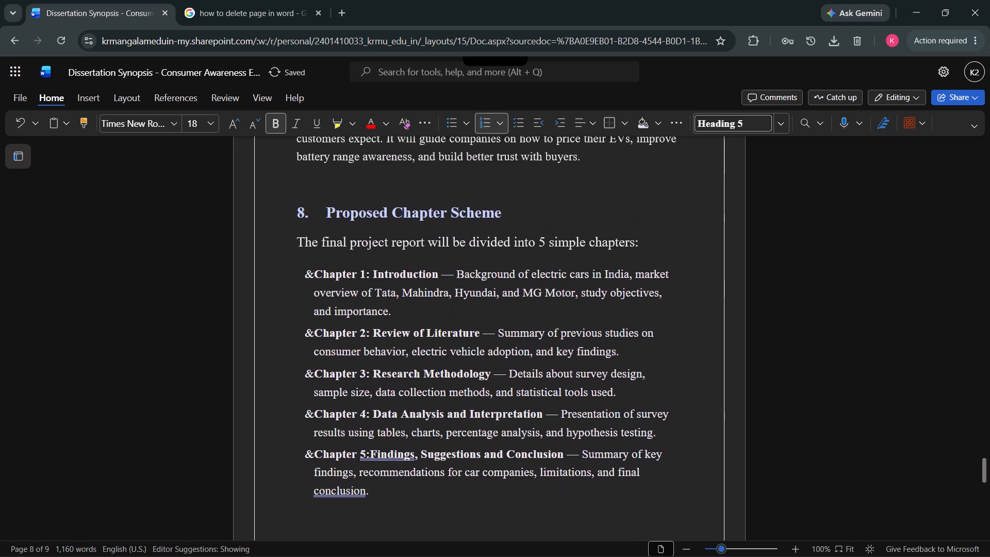
pyautogui.scroll(-3, 537, 432)
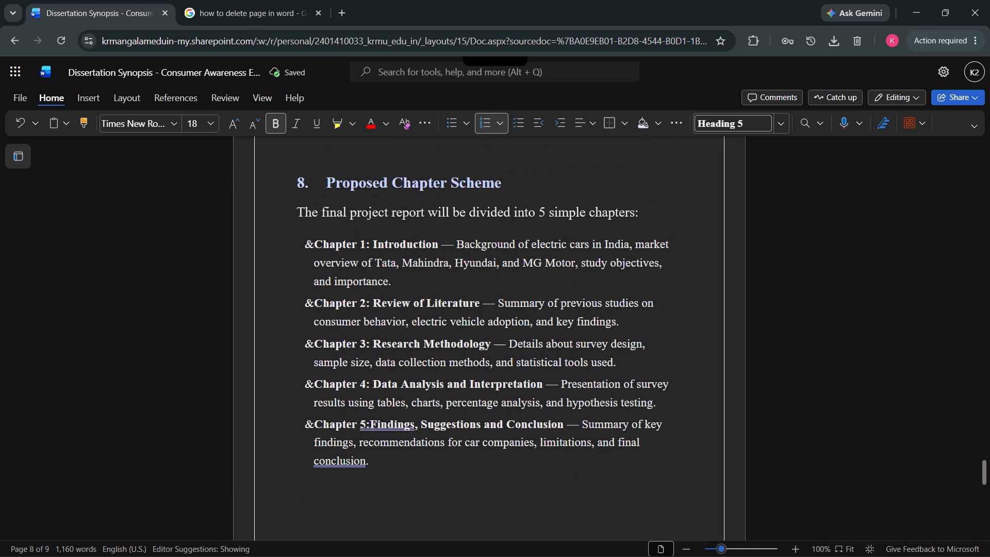
pyautogui.click(391, 467)
pyautogui.moveTo(391, 467); pyautogui.dragTo(262, 345)
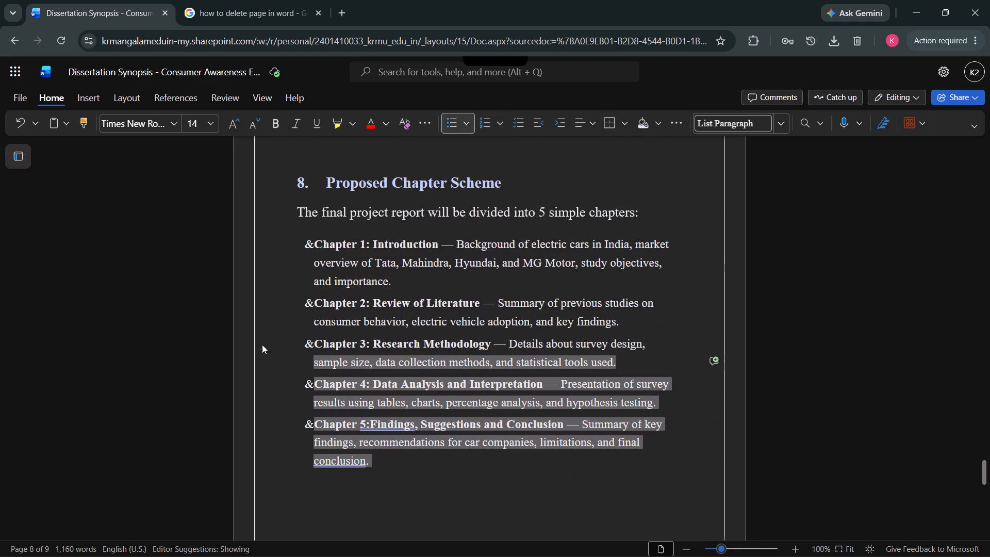
pyautogui.moveTo(262, 345); pyautogui.dragTo(268, 191)
pyautogui.scroll(3, 268, 191)
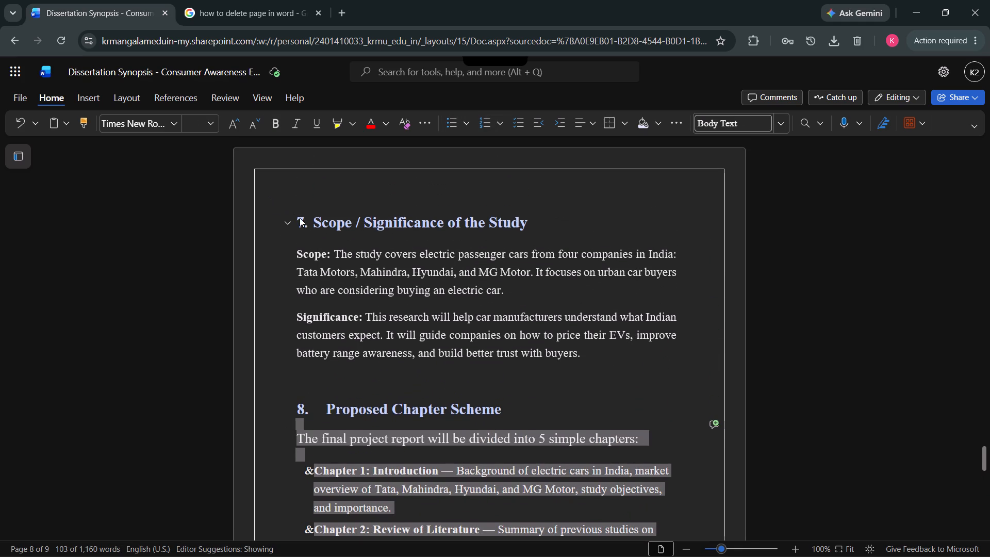
pyautogui.keyDown('shift'); pyautogui.click(298, 219); pyautogui.keyUp('shift')
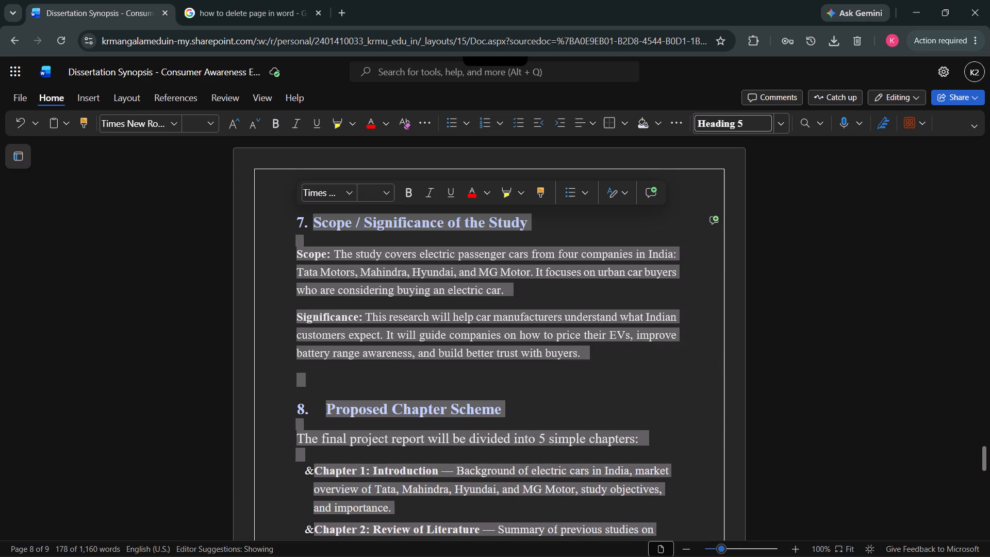
pyautogui.hotkey('ctrl', 'x')
pyautogui.scroll(2, 474, 324)
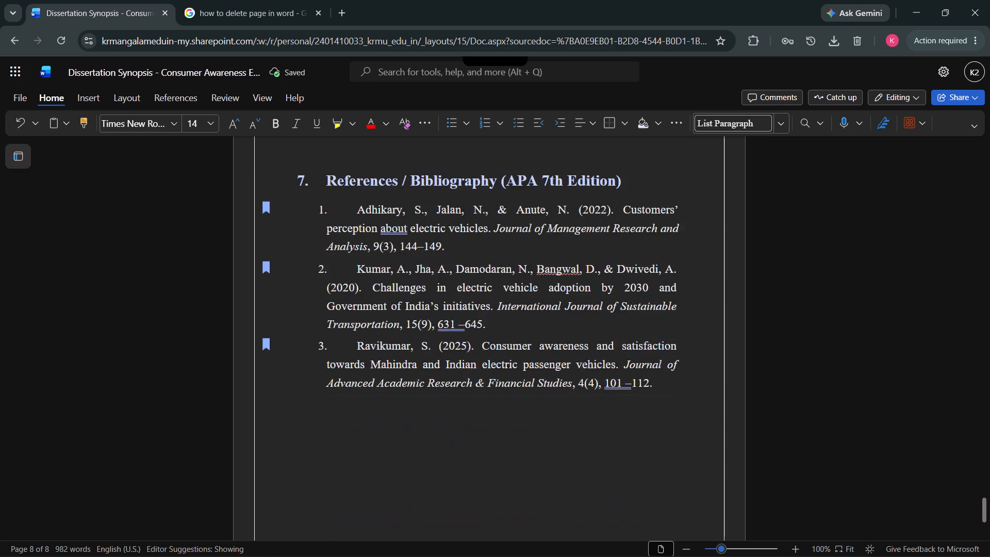
pyautogui.scroll(4, 474, 324)
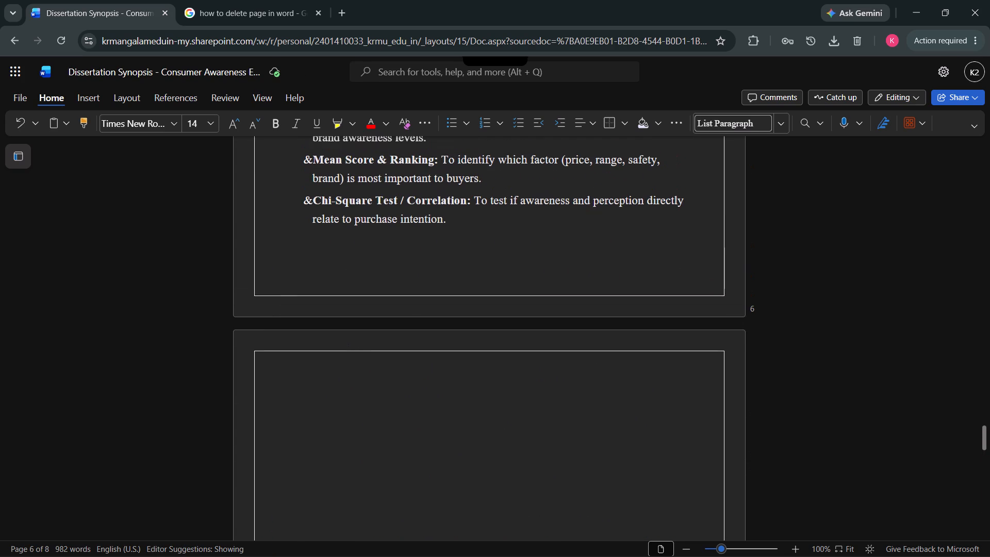
pyautogui.click(324, 367)
pyautogui.hotkey('ctrl', 'v')
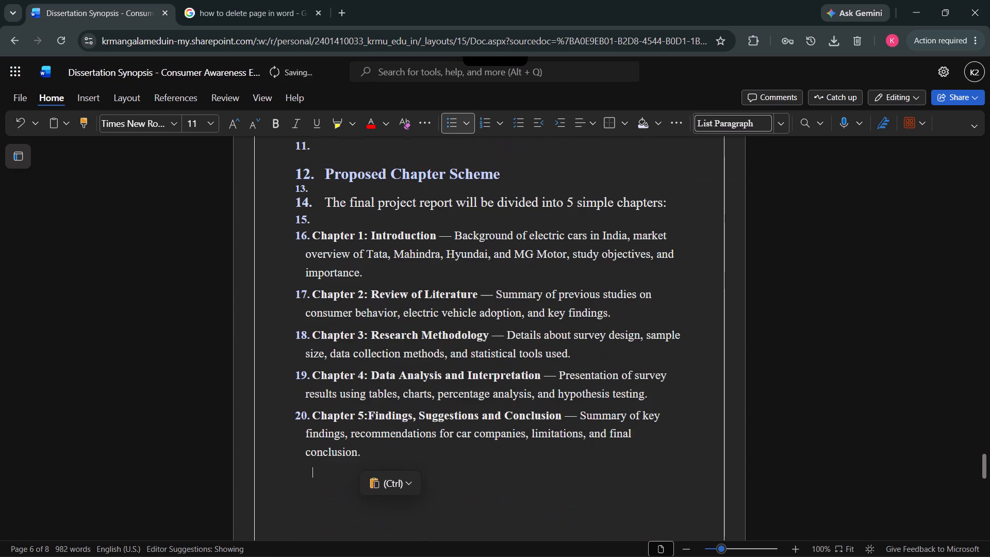
pyautogui.scroll(2, 435, 411)
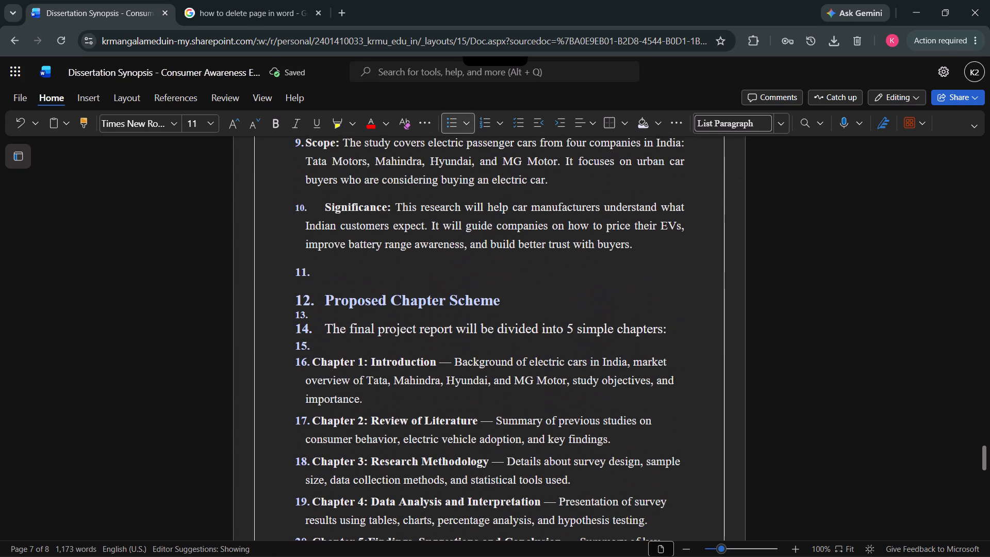
pyautogui.scroll(2, 435, 411)
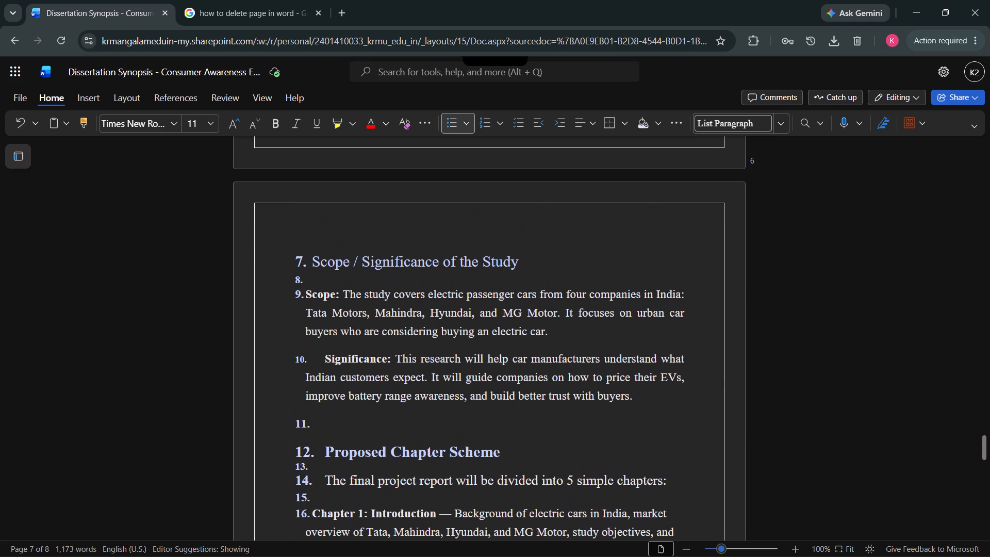
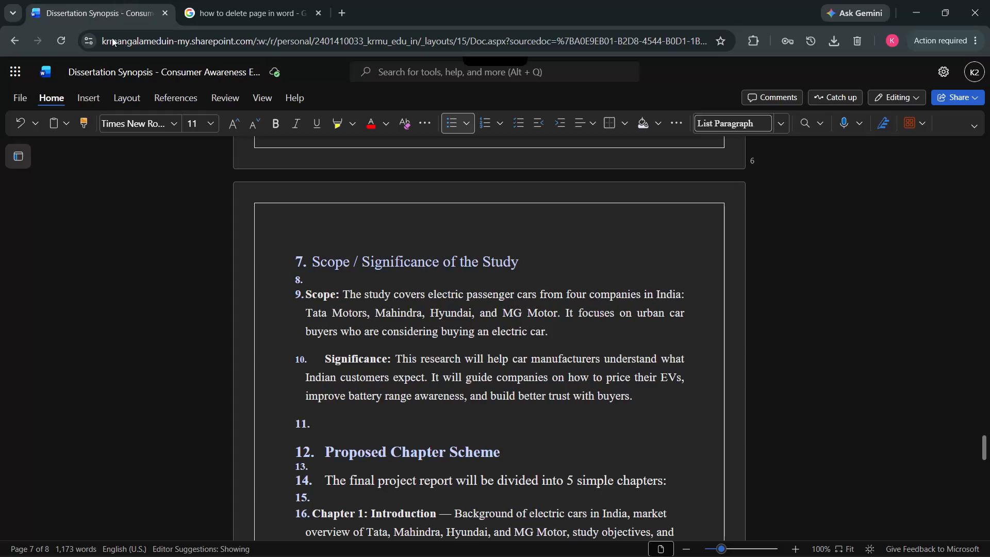
# Undo moving the Scope / Significance and Proposed Chapter Scheme sections onto page 7.
pyautogui.click(16, 122)
pyautogui.click(16, 122)
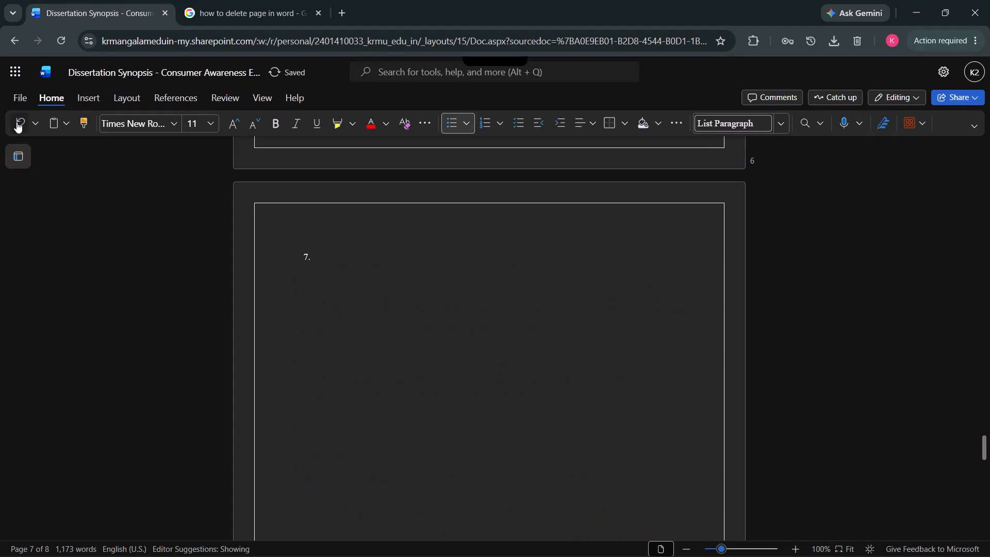
# Delete the stray list number 7 at the top of blank page 7.
pyautogui.scroll(-3, 483, 417)
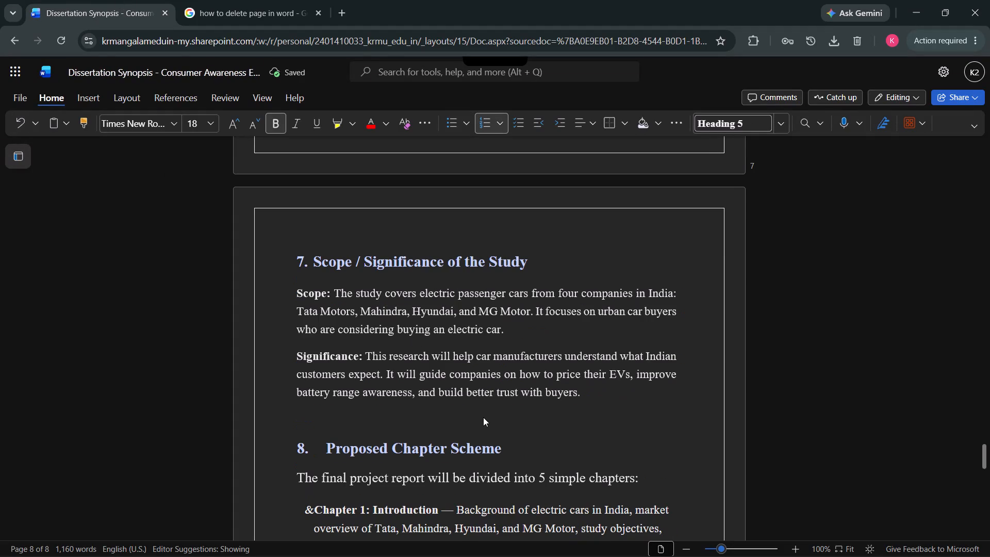
pyautogui.scroll(-3, 483, 417)
pyautogui.click(898, 408)
pyautogui.scroll(-2, 592, 390)
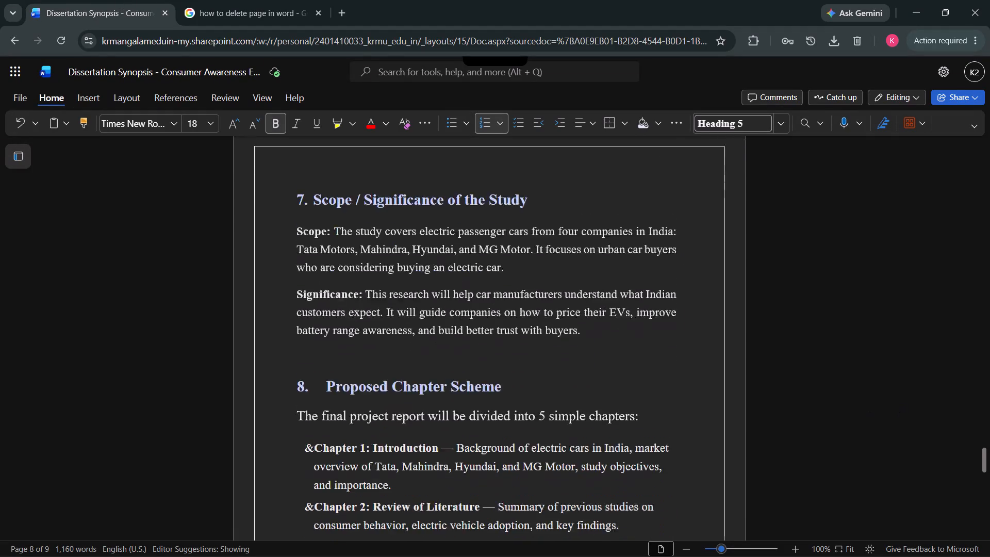
pyautogui.scroll(-2, 592, 390)
pyautogui.scroll(1, 592, 390)
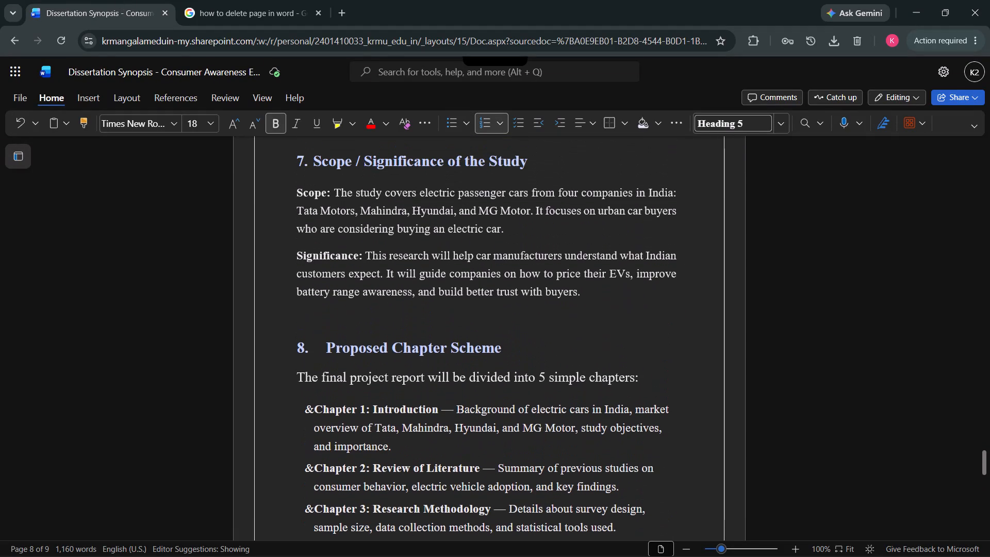
pyautogui.scroll(1, 592, 390)
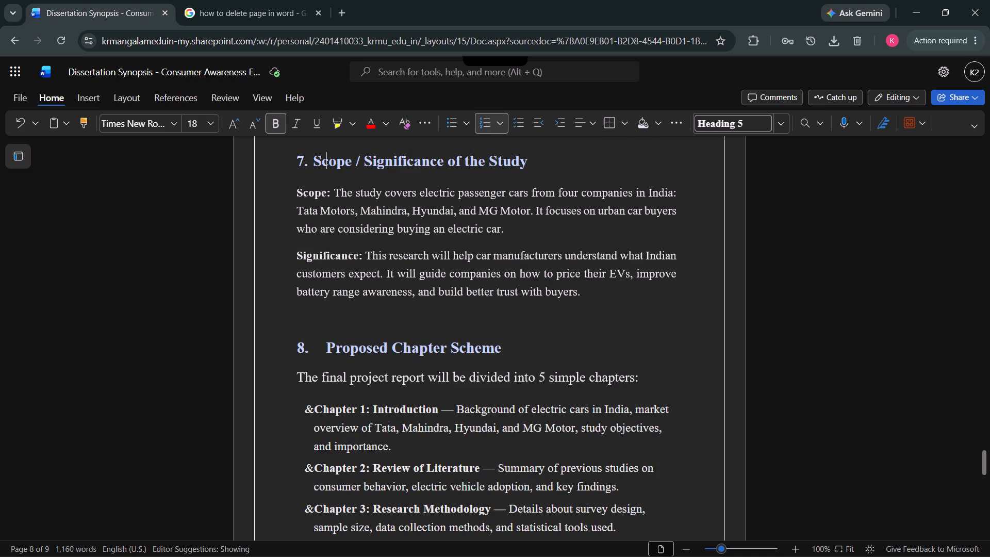
pyautogui.scroll(-12, 592, 390)
pyautogui.scroll(2, 592, 390)
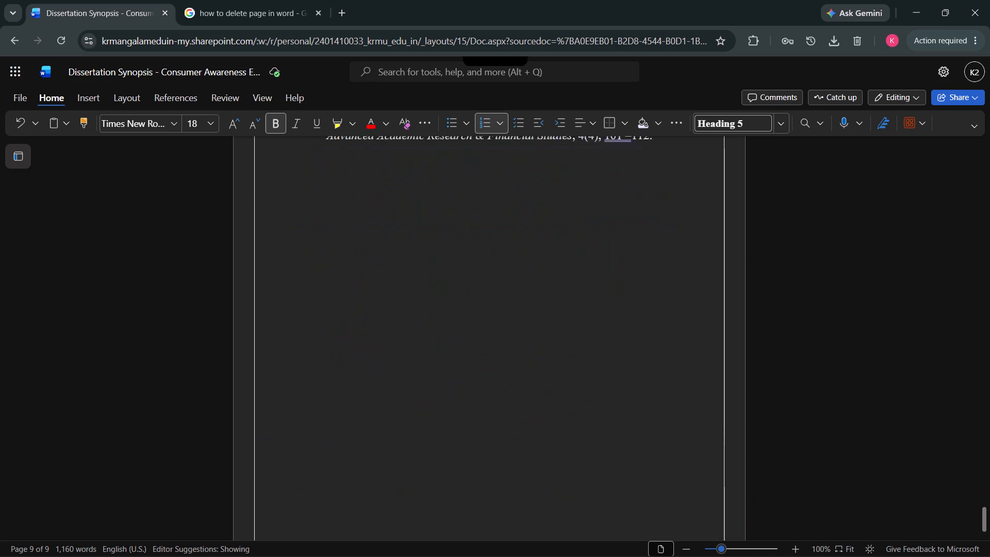
pyautogui.scroll(14, 592, 390)
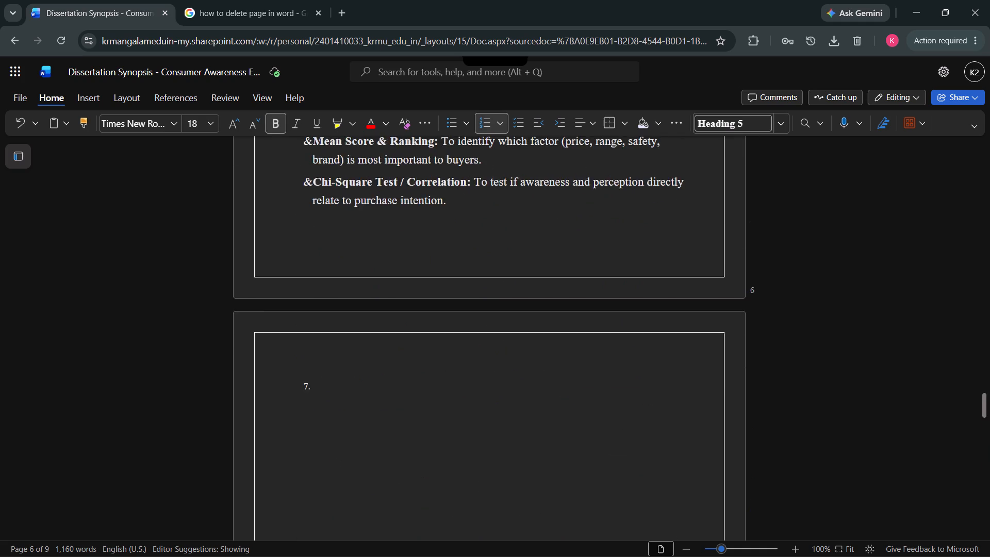
pyautogui.scroll(7, 592, 390)
pyautogui.scroll(-1, 592, 390)
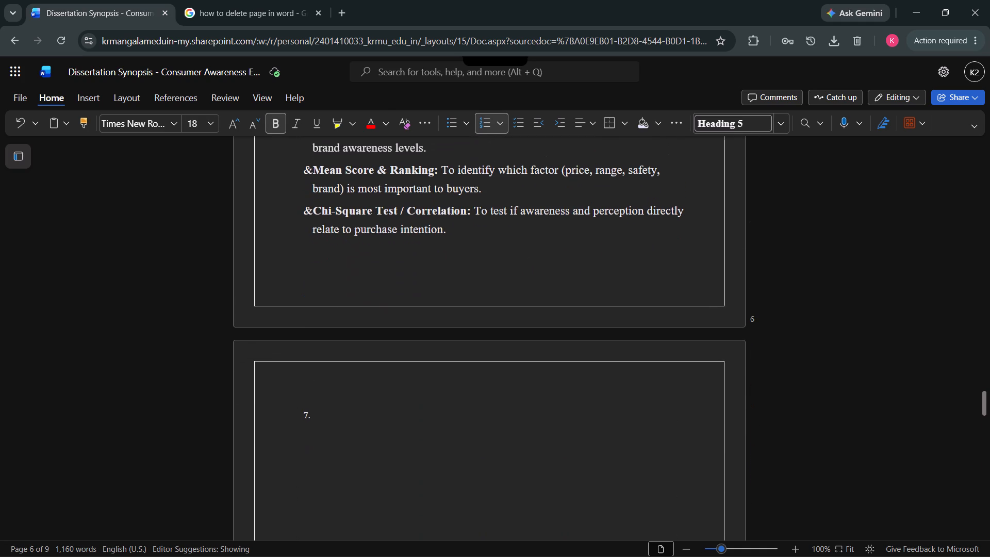
pyautogui.click(318, 414)
pyautogui.press('BackSpace')
pyautogui.press('BackSpace')
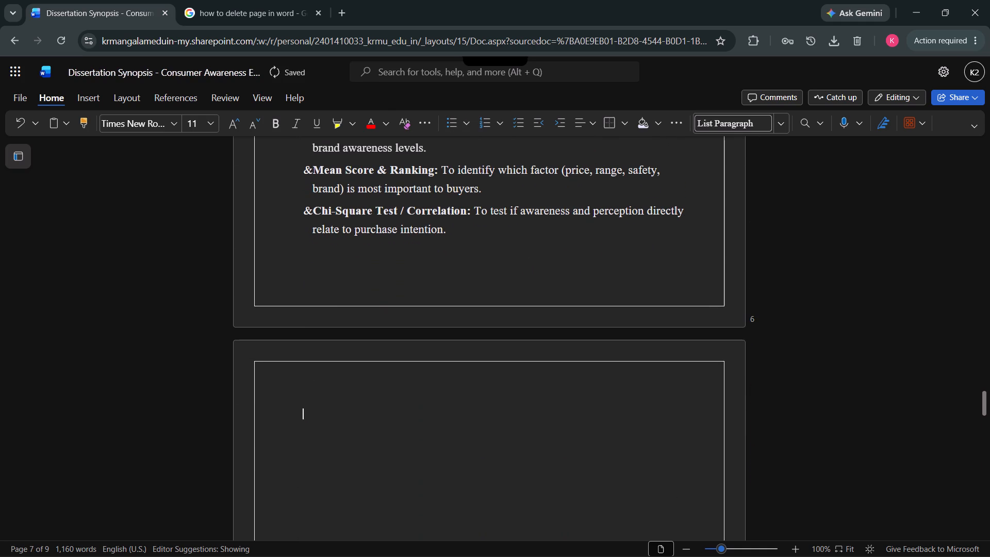
# Check the references page, the cover page and page 2 for remaining text-size inconsistencies.
pyautogui.scroll(-11, 318, 414)
pyautogui.scroll(1, 318, 414)
pyautogui.scroll(-12, 318, 414)
pyautogui.scroll(1, 318, 414)
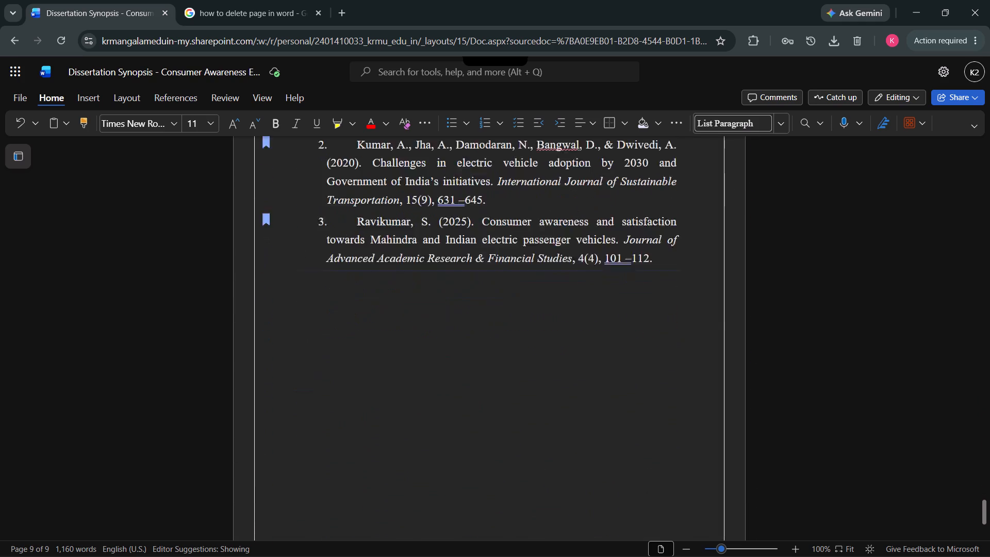
pyautogui.scroll(1, 318, 414)
pyautogui.scroll(20, 318, 414)
pyautogui.scroll(3, 318, 414)
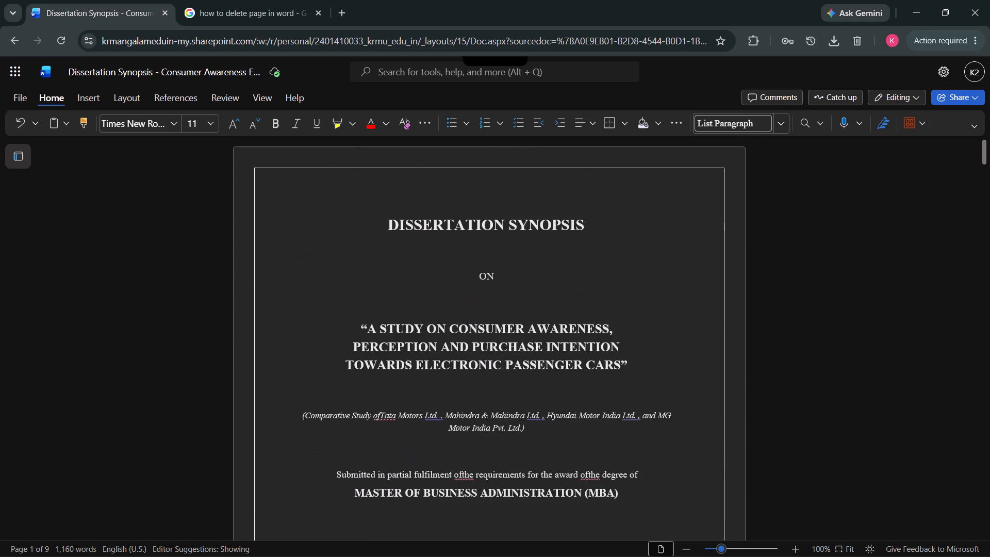
pyautogui.scroll(-8, 318, 414)
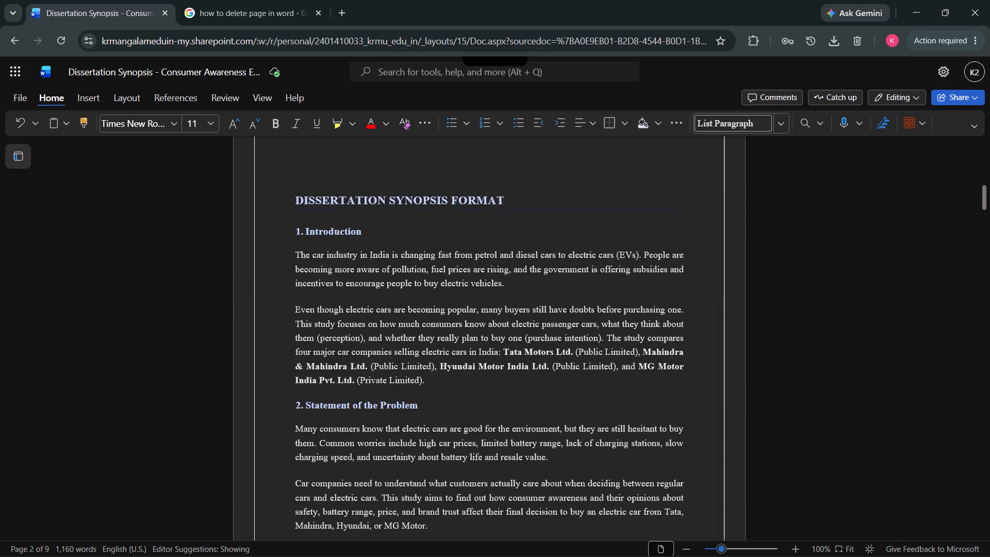
pyautogui.scroll(-1, 318, 414)
# Set the DISSERTATION SYNOPSIS FORMAT title on page 2 to font size 18.
pyautogui.scroll(1, 457, 336)
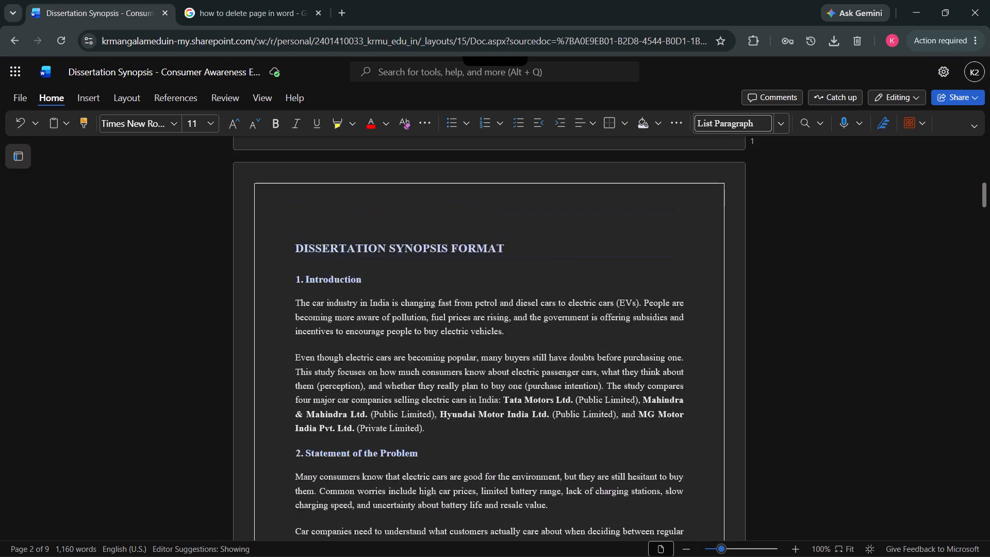
pyautogui.scroll(1, 457, 336)
pyautogui.moveTo(507, 314); pyautogui.dragTo(327, 304)
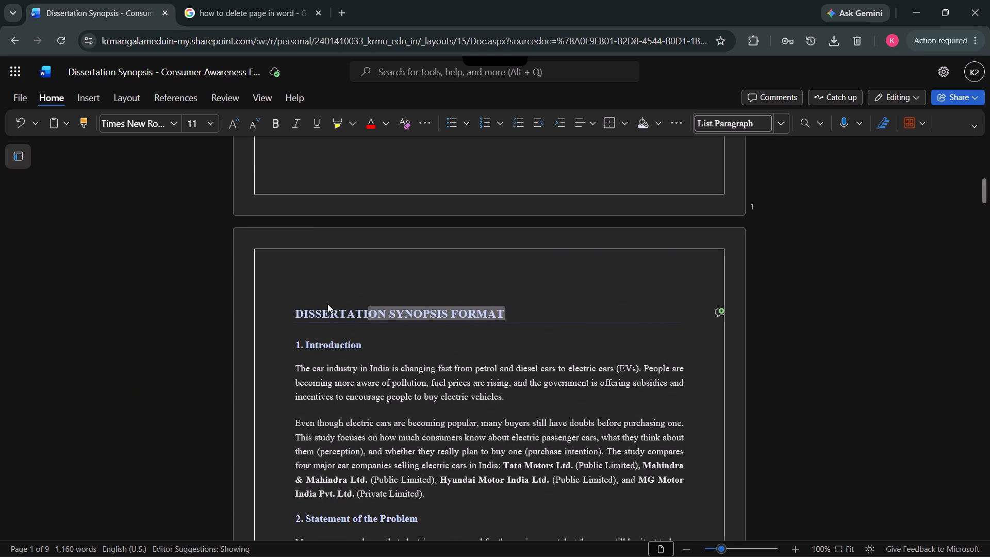
pyautogui.moveTo(327, 304); pyautogui.dragTo(294, 306)
pyautogui.click(212, 122)
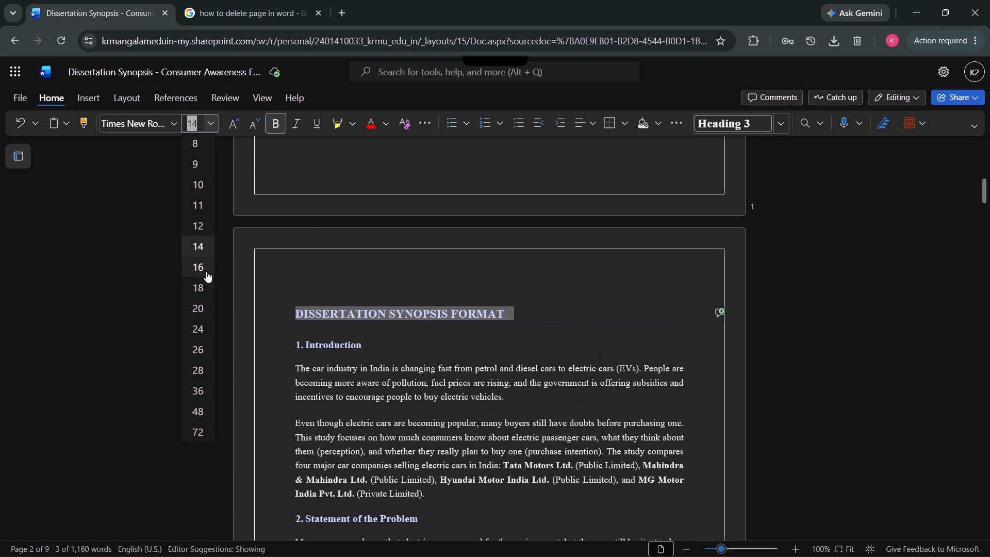
pyautogui.click(202, 285)
# Set the Introduction heading to font size 16.
pyautogui.moveTo(369, 352); pyautogui.dragTo(288, 348)
pyautogui.click(212, 126)
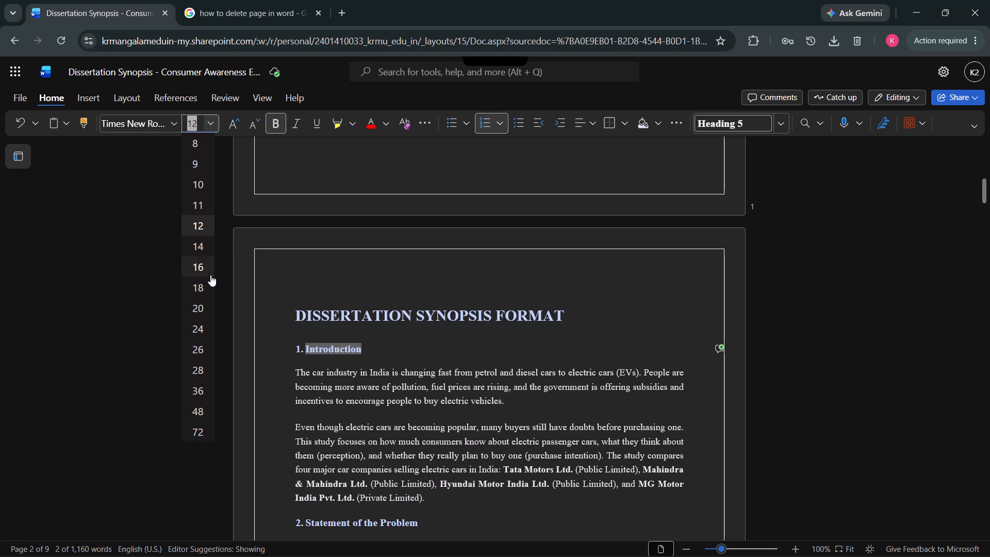
pyautogui.click(195, 259)
# Set both paragraphs of the Introduction section to font size 14.
pyautogui.scroll(-2, 446, 357)
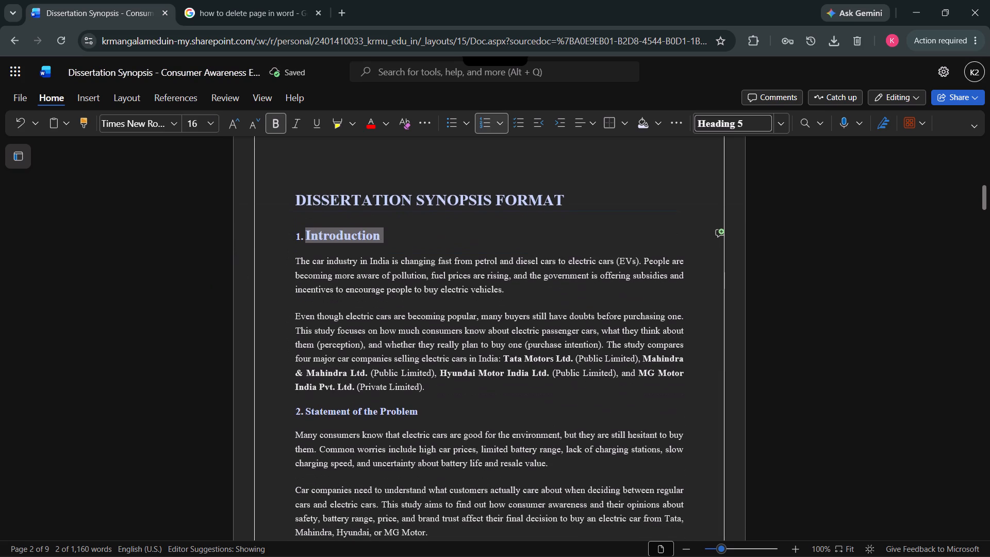
pyautogui.moveTo(434, 391); pyautogui.dragTo(290, 261)
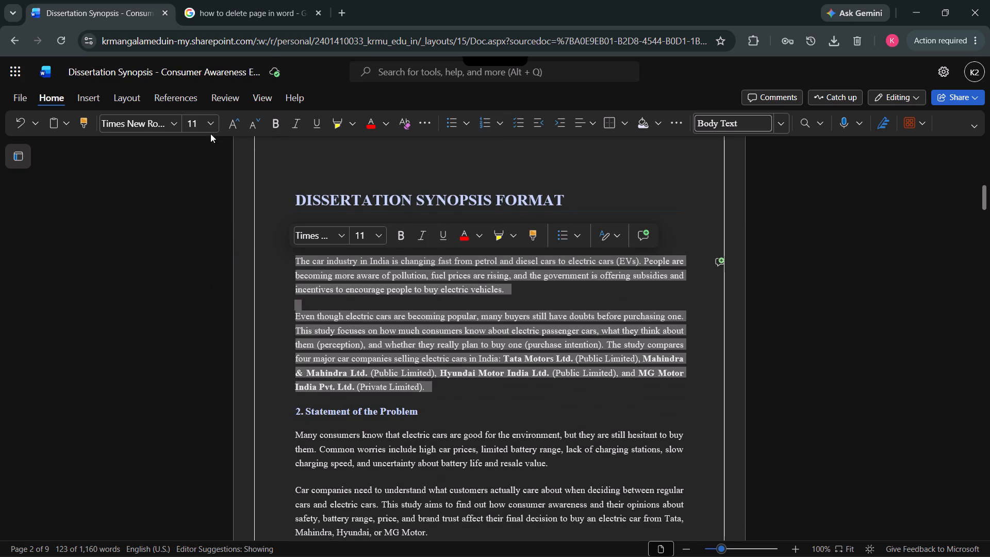
pyautogui.click(212, 125)
pyautogui.click(203, 243)
# Set both paragraphs under Statement of the Problem to font size 14.
pyautogui.scroll(-1, 443, 402)
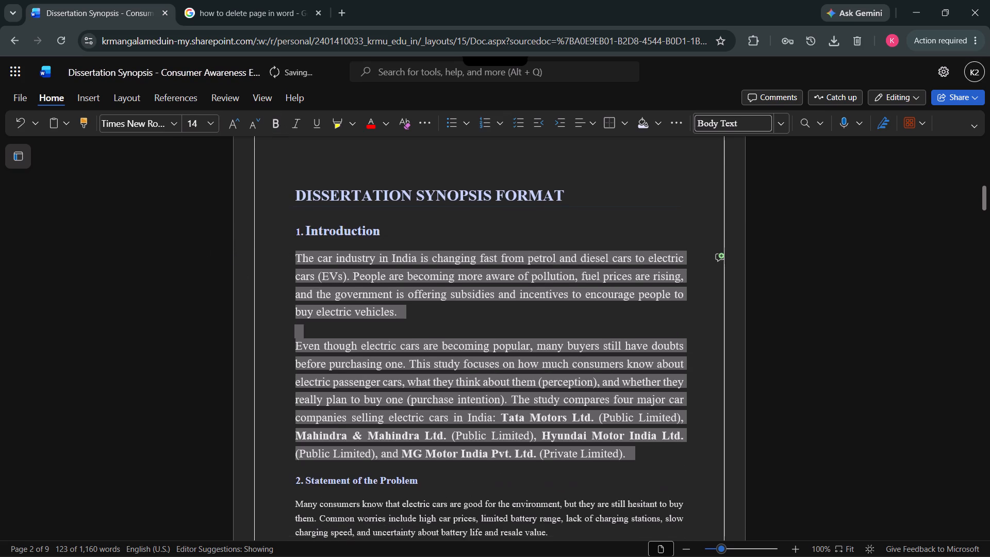
pyautogui.scroll(-2, 443, 402)
pyautogui.moveTo(433, 394); pyautogui.dragTo(290, 289)
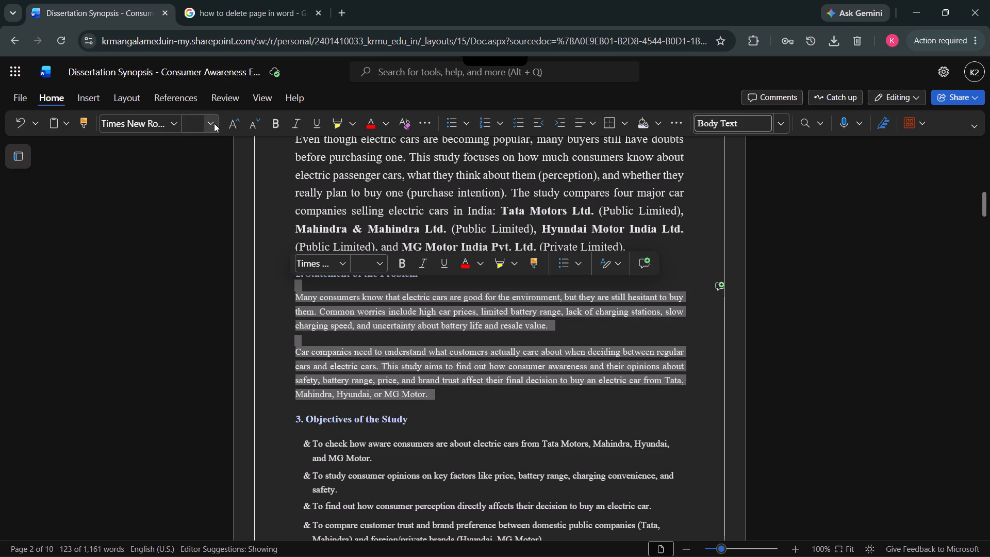
pyautogui.click(213, 123)
pyautogui.click(200, 251)
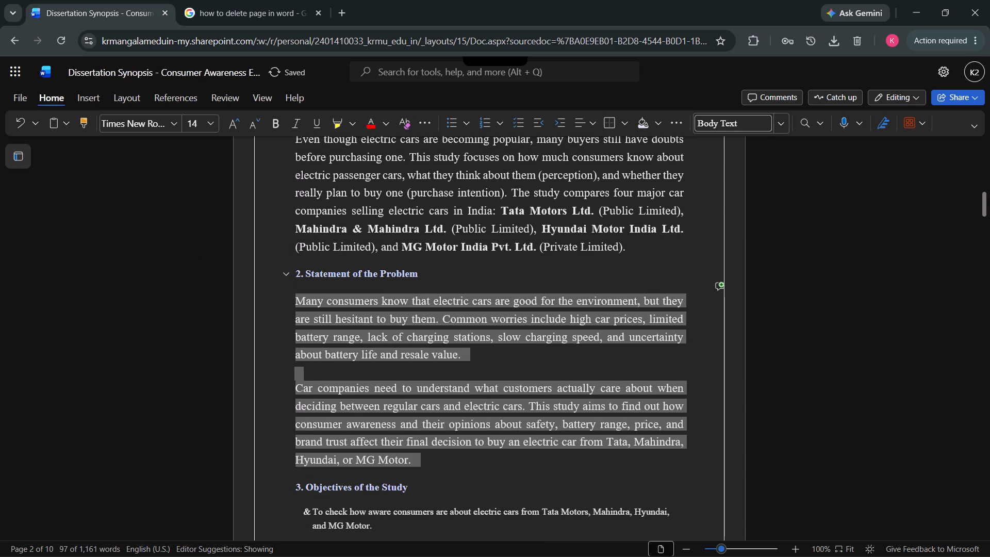
# Set the Statement of the Problem heading to font size 16.
pyautogui.moveTo(424, 273); pyautogui.dragTo(298, 274)
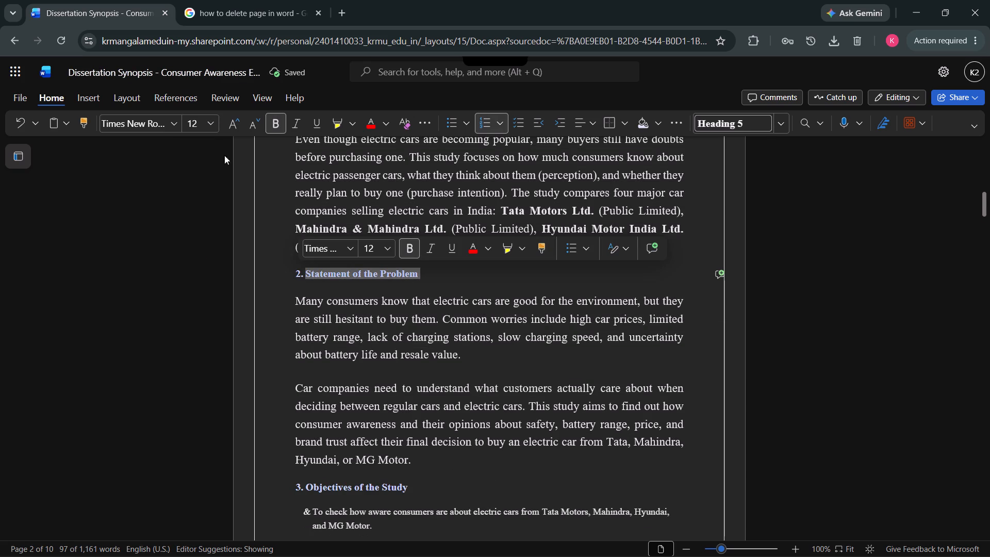
pyautogui.click(212, 128)
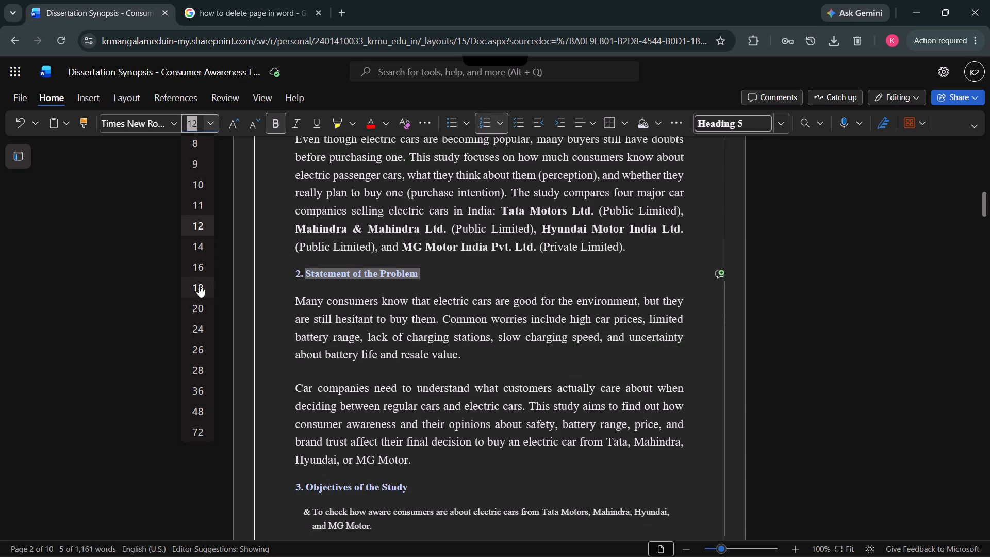
pyautogui.click(202, 272)
# Insert three line breaks after "Hyundai, or MG Motor." to push the Objectives of the Study section onto page 3.
pyautogui.scroll(-1, 421, 336)
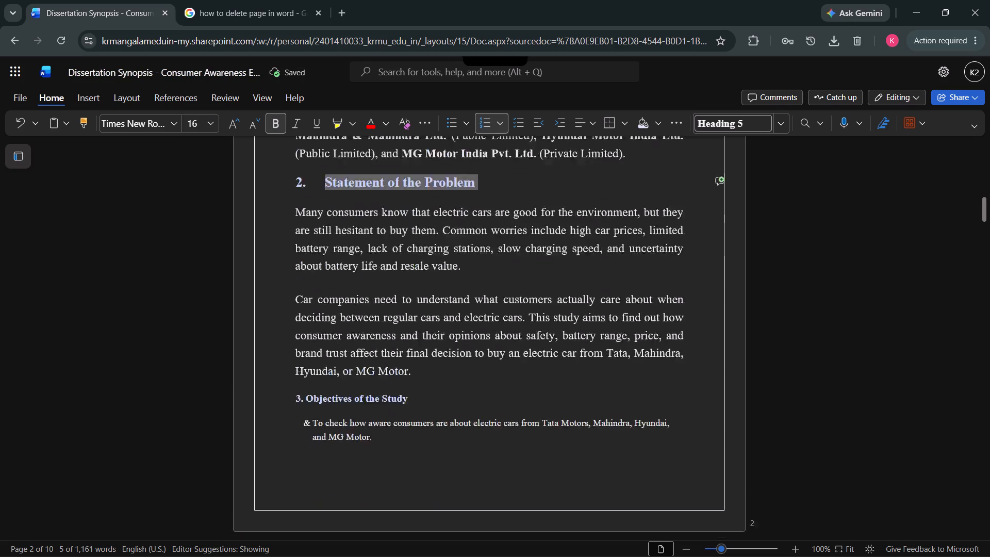
pyautogui.scroll(-2, 421, 336)
pyautogui.click(418, 232)
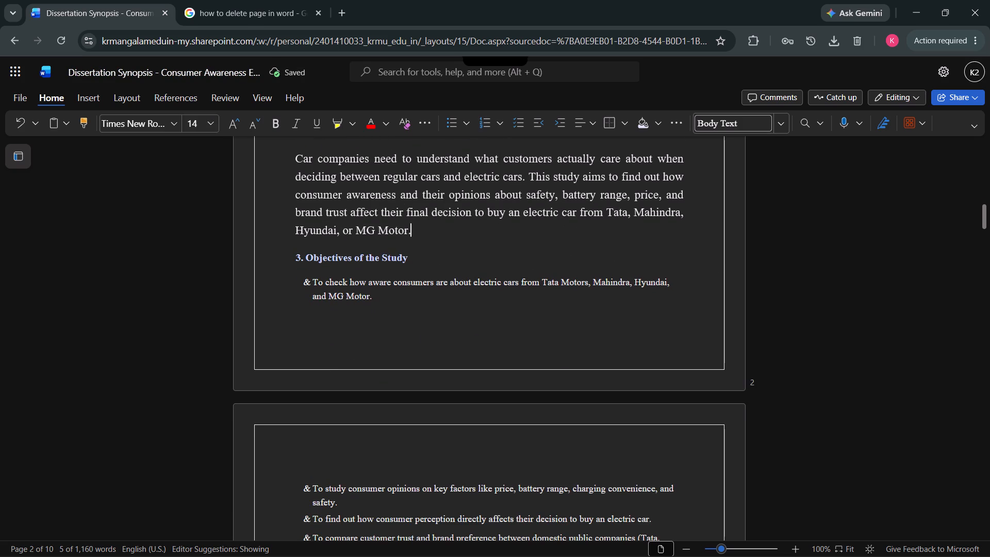
pyautogui.press('Return')
pyautogui.press('Return')
pyautogui.press('Return')
# Set the Objectives of the Study heading on page 3 to font size 18.
pyautogui.scroll(-3, 418, 232)
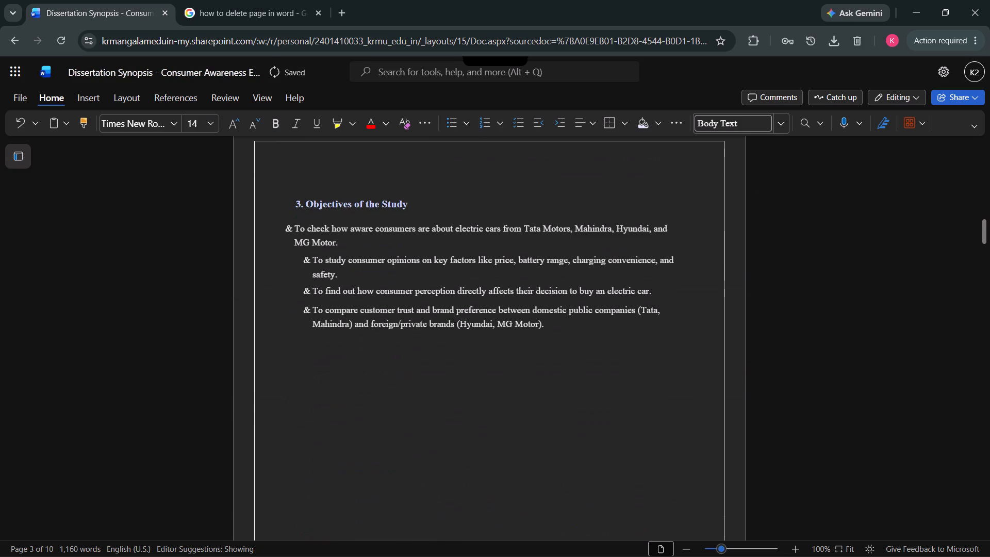
pyautogui.scroll(-7, 418, 232)
pyautogui.scroll(2, 418, 232)
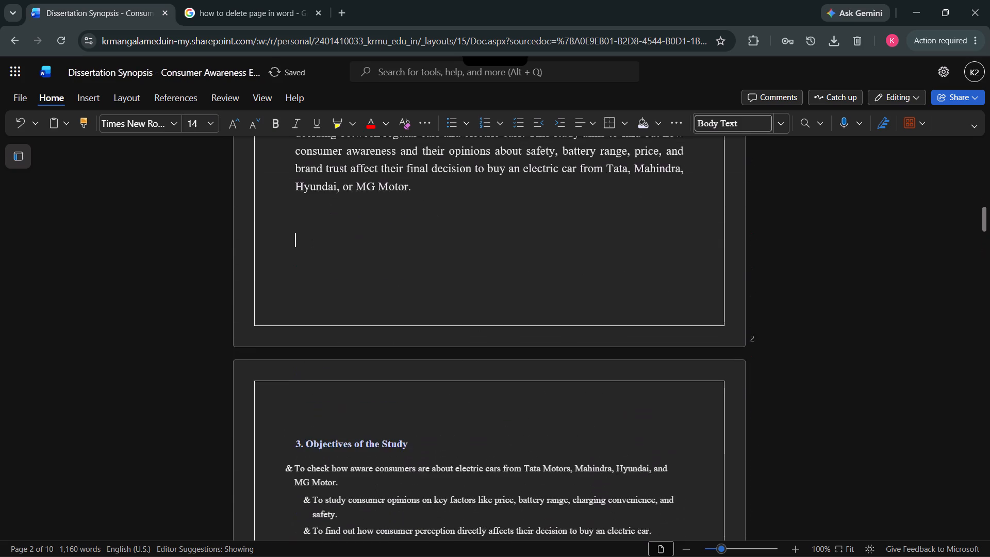
pyautogui.scroll(-4, 418, 232)
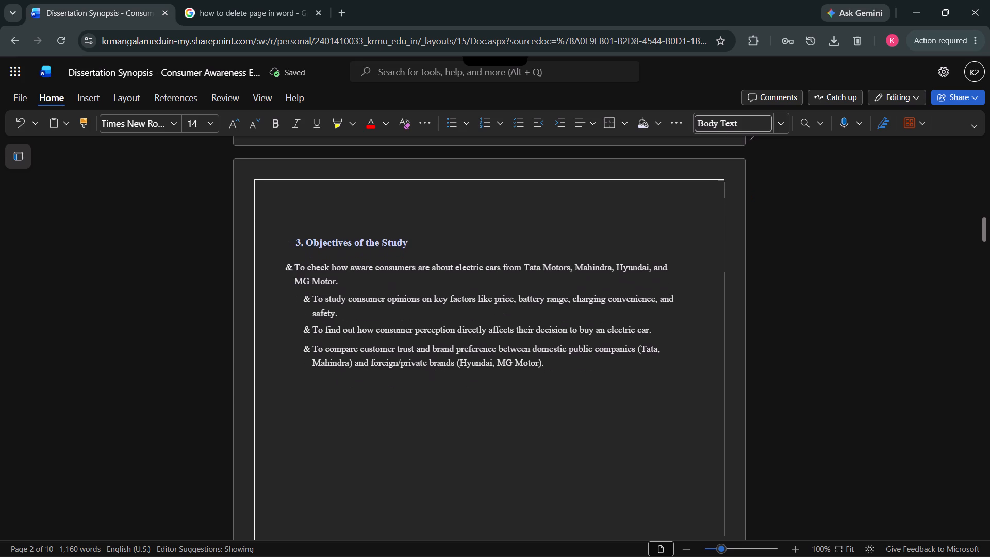
pyautogui.moveTo(420, 247); pyautogui.dragTo(285, 237)
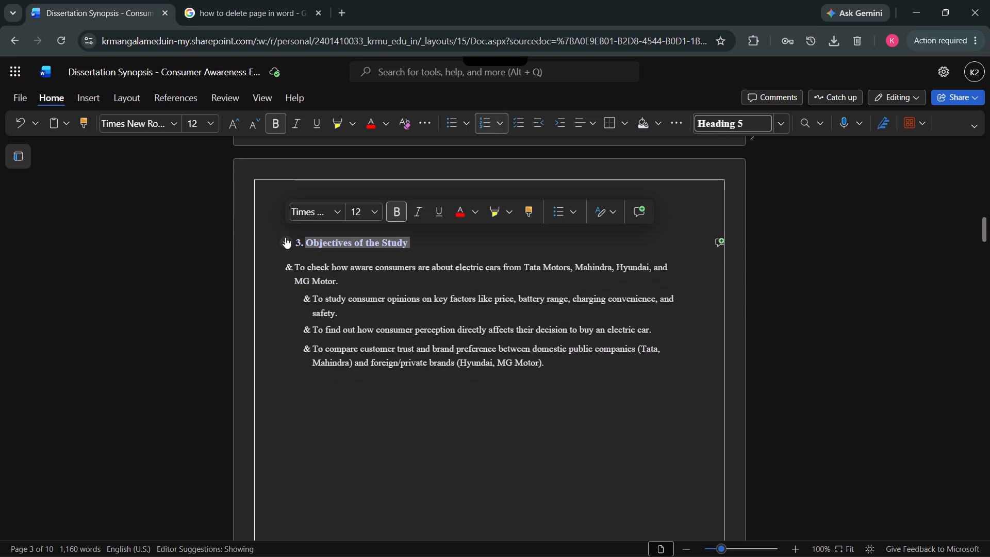
pyautogui.click(214, 119)
pyautogui.click(196, 287)
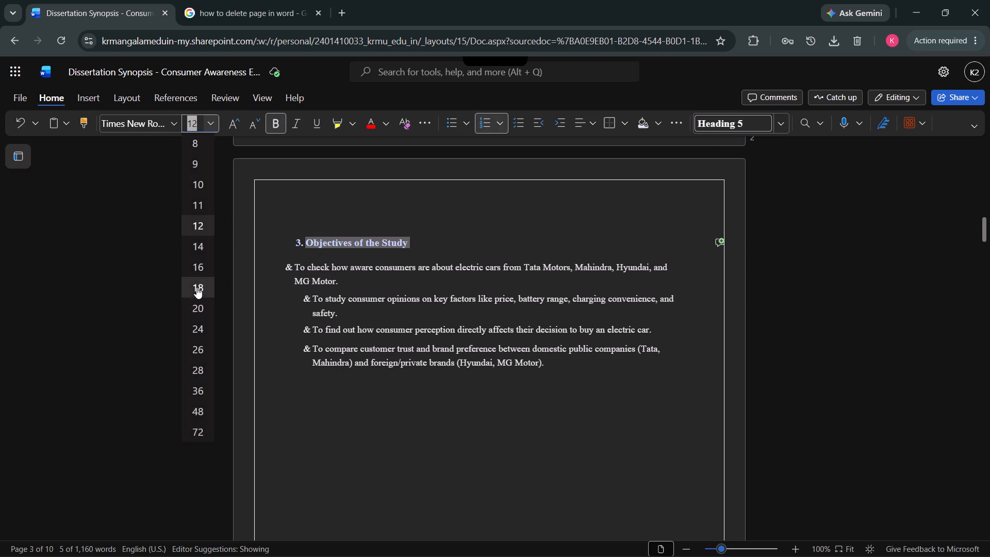
# Set the four bullet points under Objectives of the Study to font size 14.
pyautogui.moveTo(550, 371); pyautogui.dragTo(354, 314)
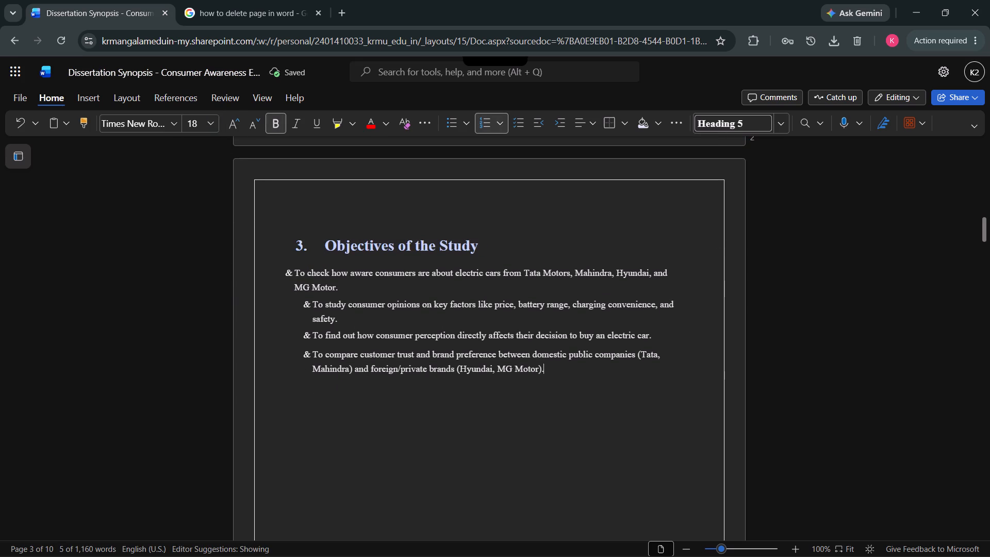
pyautogui.moveTo(354, 314); pyautogui.dragTo(293, 272)
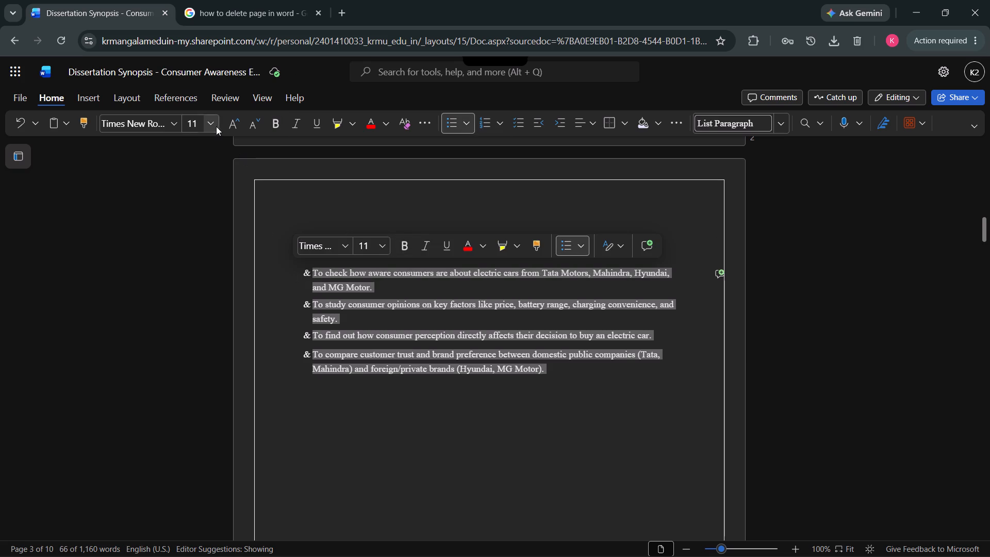
pyautogui.click(216, 126)
pyautogui.click(205, 252)
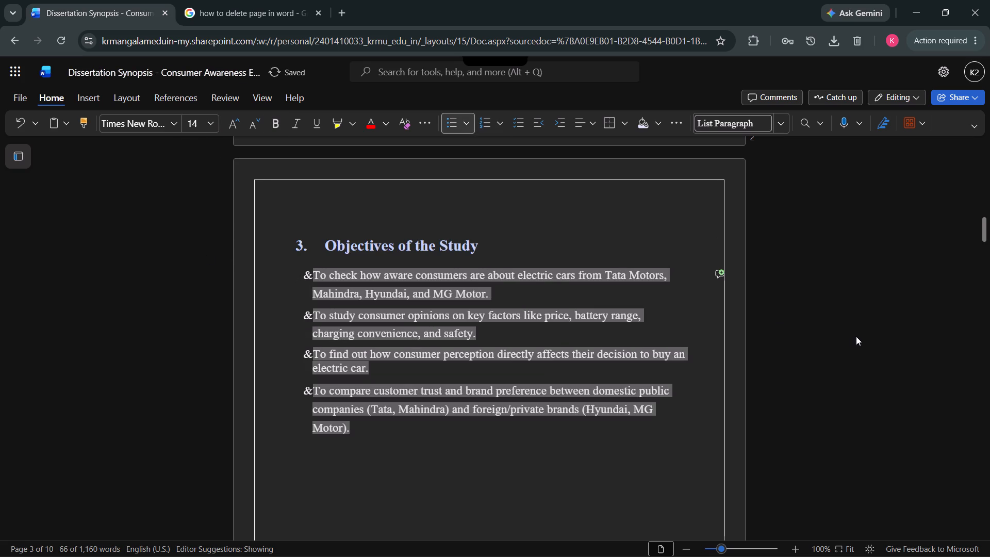
pyautogui.click(856, 336)
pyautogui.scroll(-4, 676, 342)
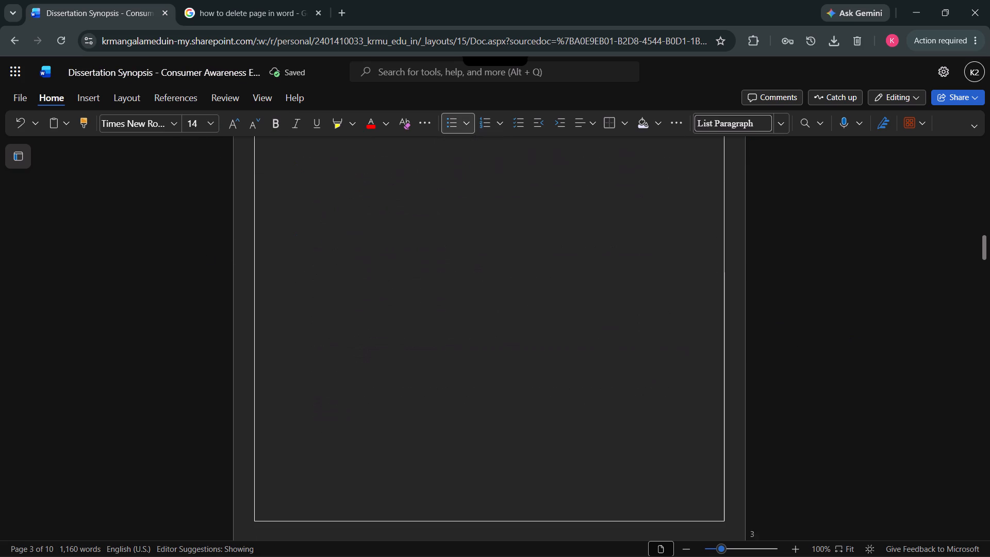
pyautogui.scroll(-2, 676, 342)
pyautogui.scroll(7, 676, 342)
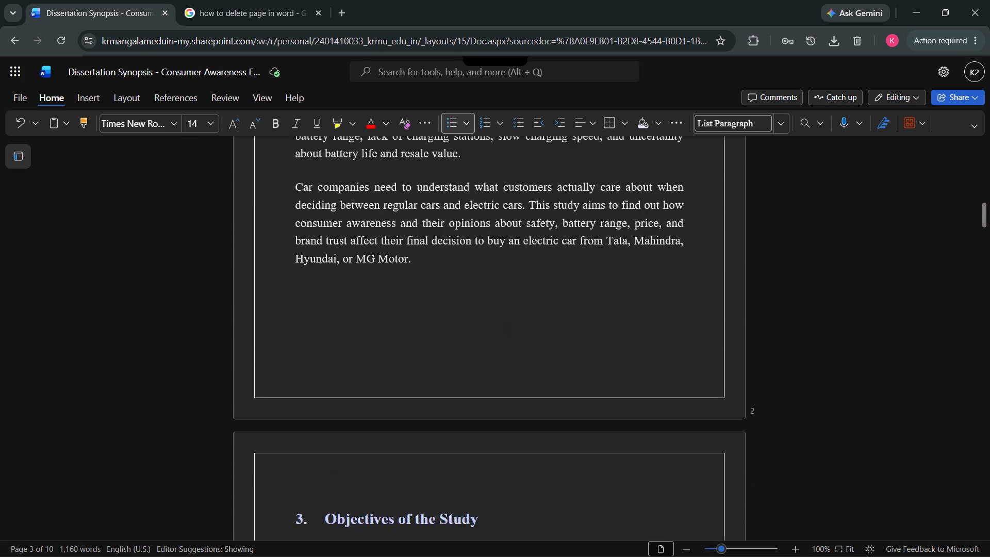
# Set the Review of Literature heading on page 4 to font size 18.
pyautogui.scroll(11, 676, 342)
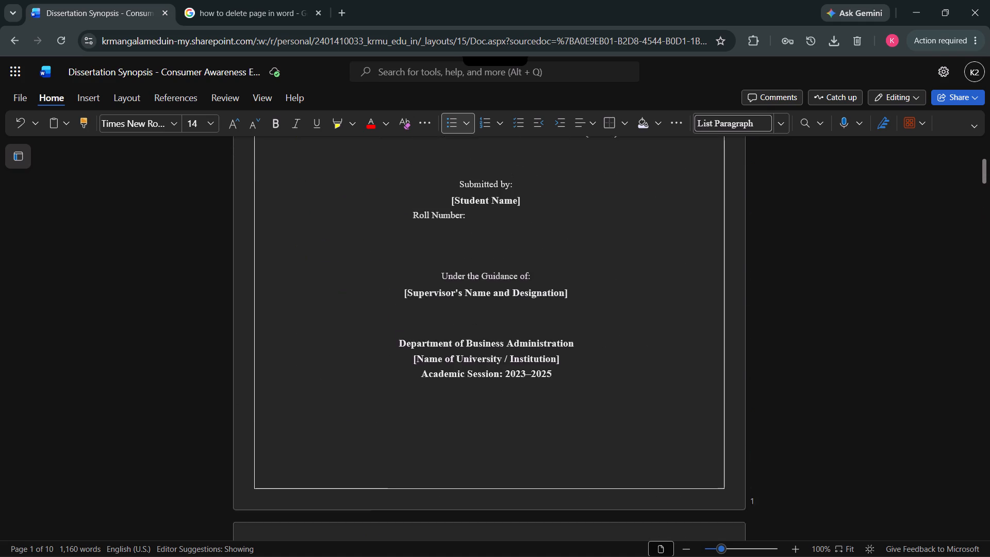
pyautogui.scroll(-7, 676, 342)
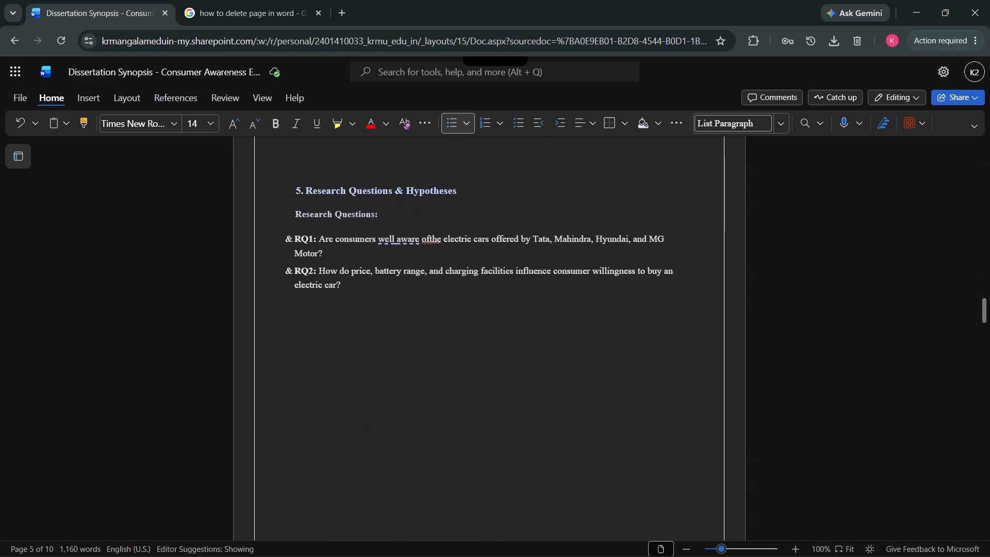
pyautogui.scroll(10, 676, 342)
pyautogui.hscroll(1, 676, 342)
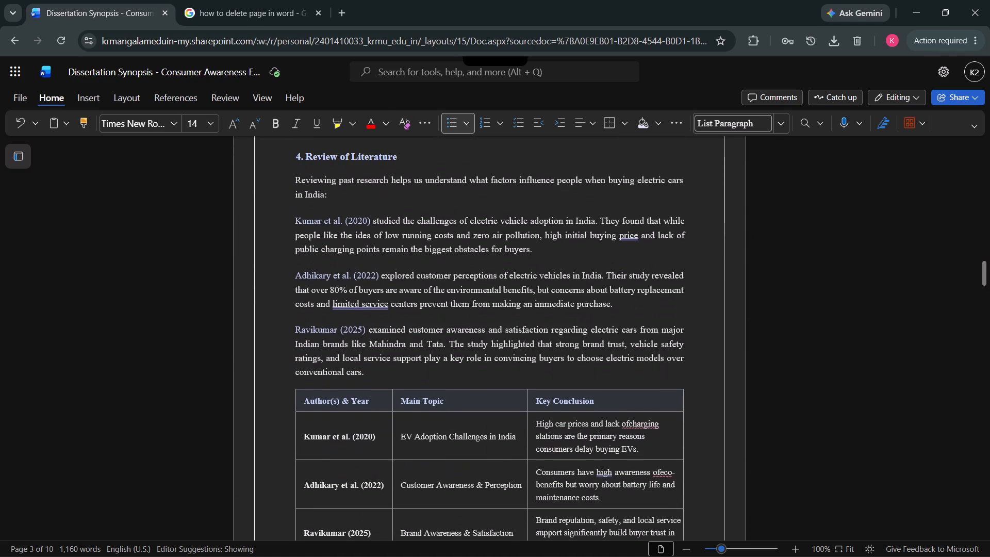
pyautogui.hscroll(1, 676, 342)
pyautogui.moveTo(403, 160); pyautogui.dragTo(285, 153)
pyautogui.click(209, 122)
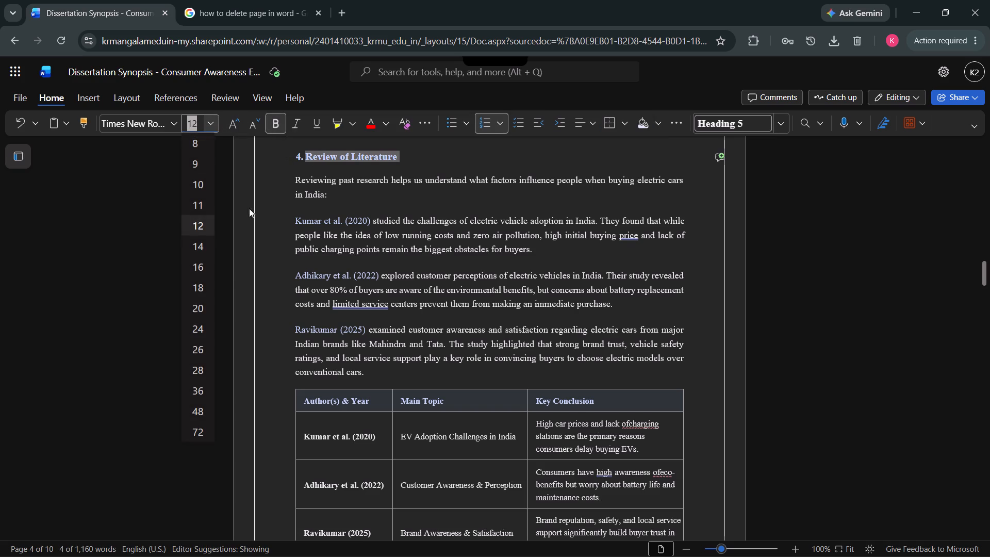
pyautogui.click(205, 286)
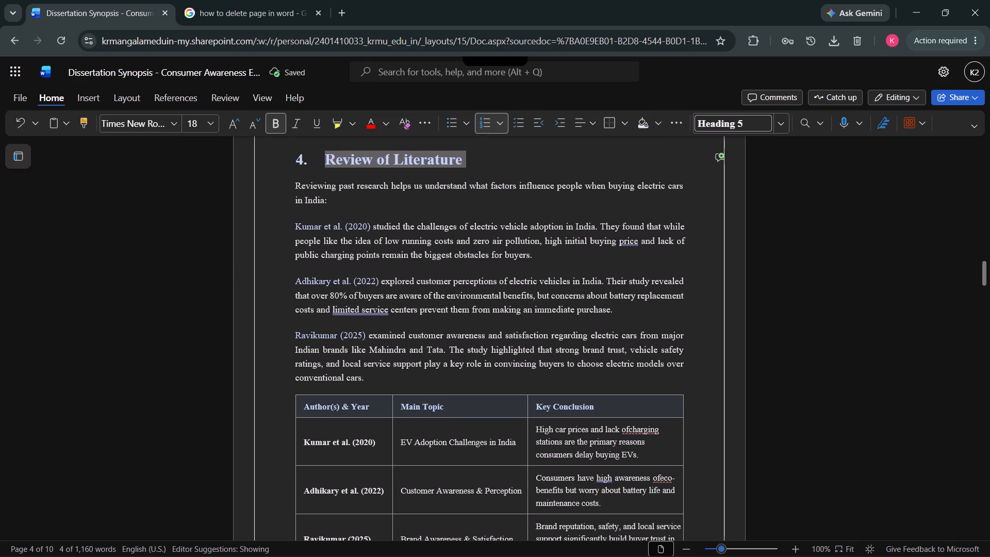
# Set the introductory sentence under Review of Literature, beginning "Reviewing past research", to font size 16.
pyautogui.moveTo(333, 205); pyautogui.dragTo(290, 188)
pyautogui.click(210, 126)
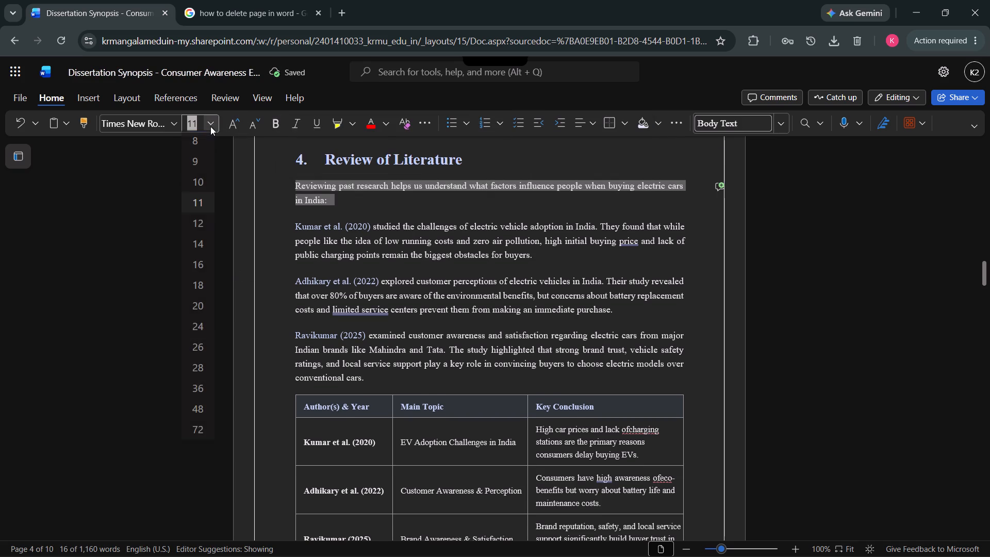
pyautogui.click(199, 263)
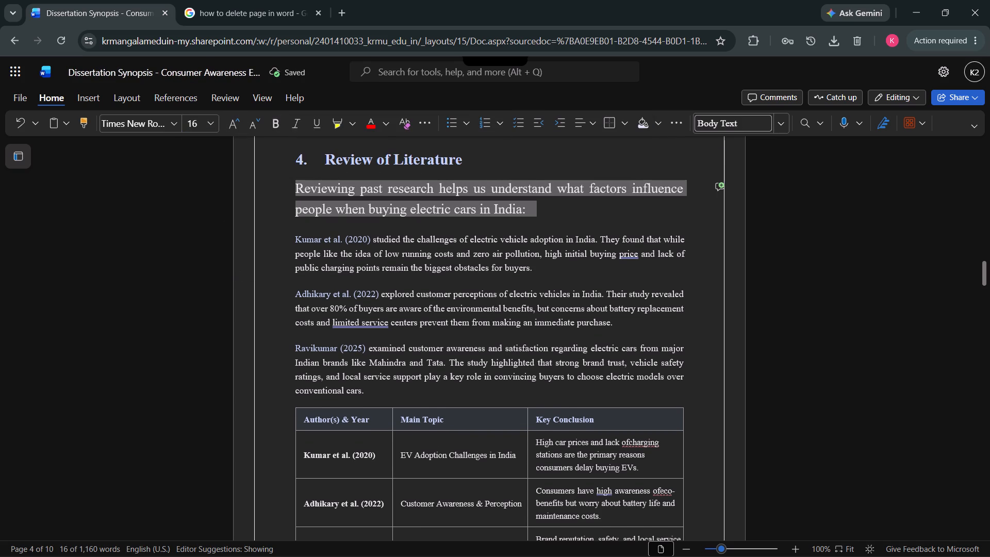
# Set the three study paragraphs (Kumar, Adhikary and Ravikumar) under Review of Literature to font size 14.
pyautogui.moveTo(370, 397); pyautogui.dragTo(290, 231)
pyautogui.click(218, 122)
pyautogui.click(207, 248)
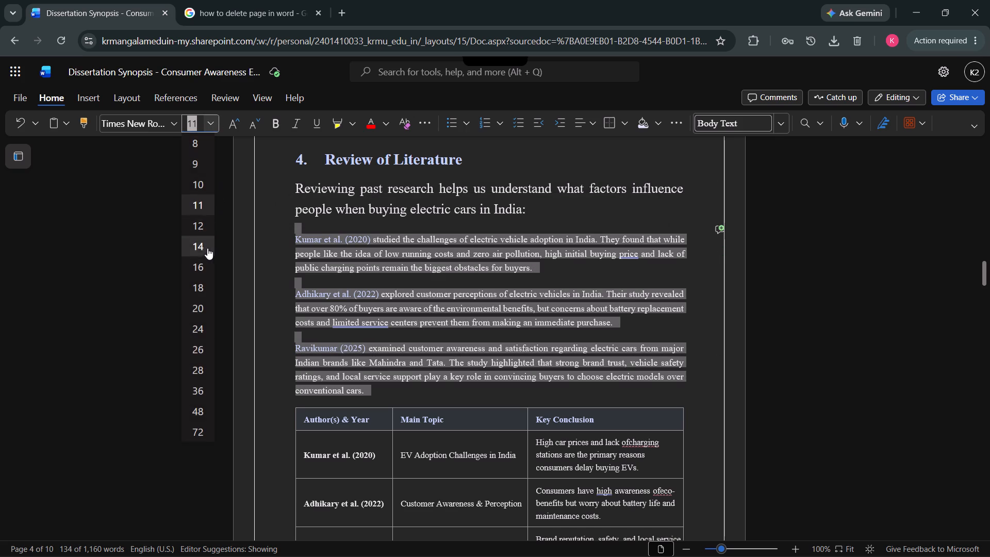
# Set all text in the literature summary table on page 4 to font size 12.
pyautogui.scroll(-4, 382, 317)
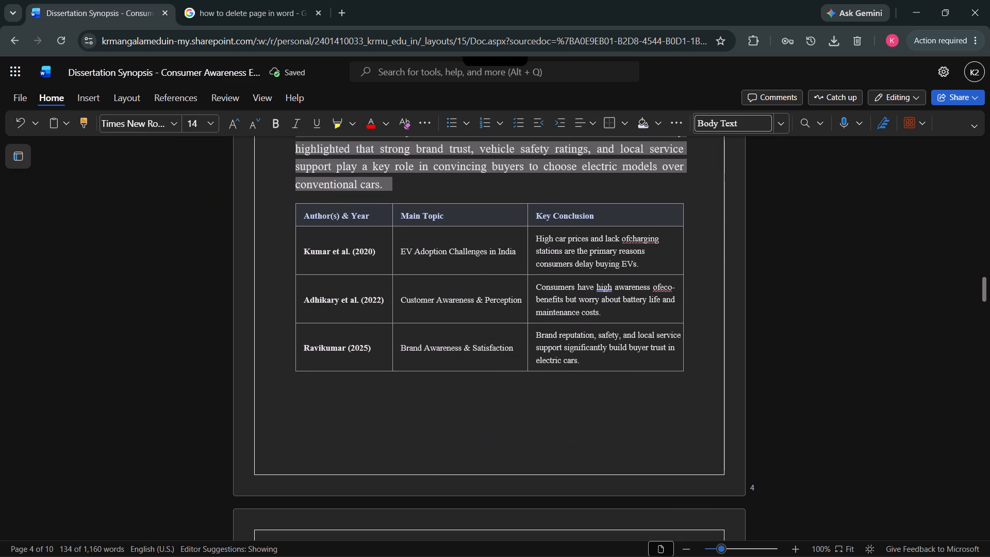
pyautogui.moveTo(690, 372); pyautogui.dragTo(302, 219)
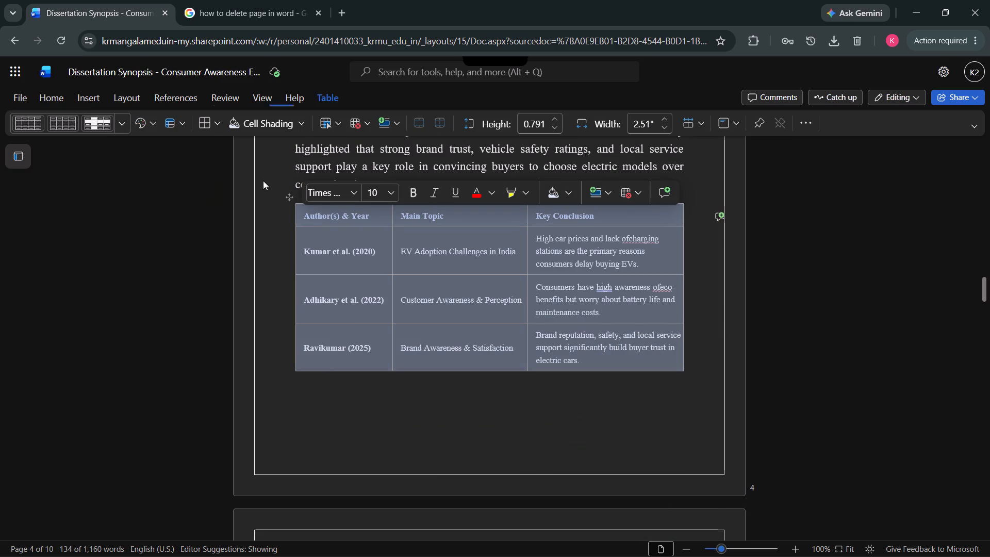
pyautogui.click(54, 100)
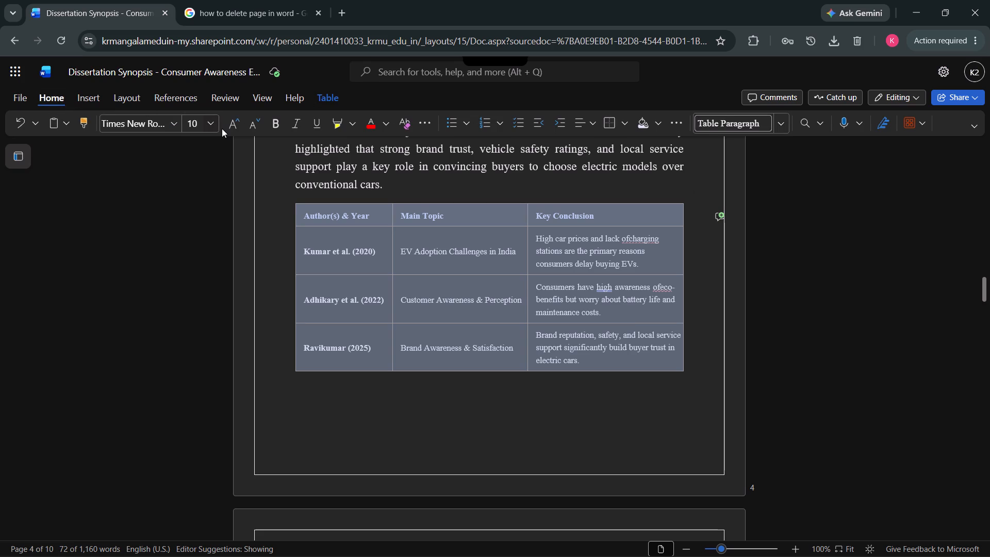
pyautogui.click(214, 128)
pyautogui.click(199, 241)
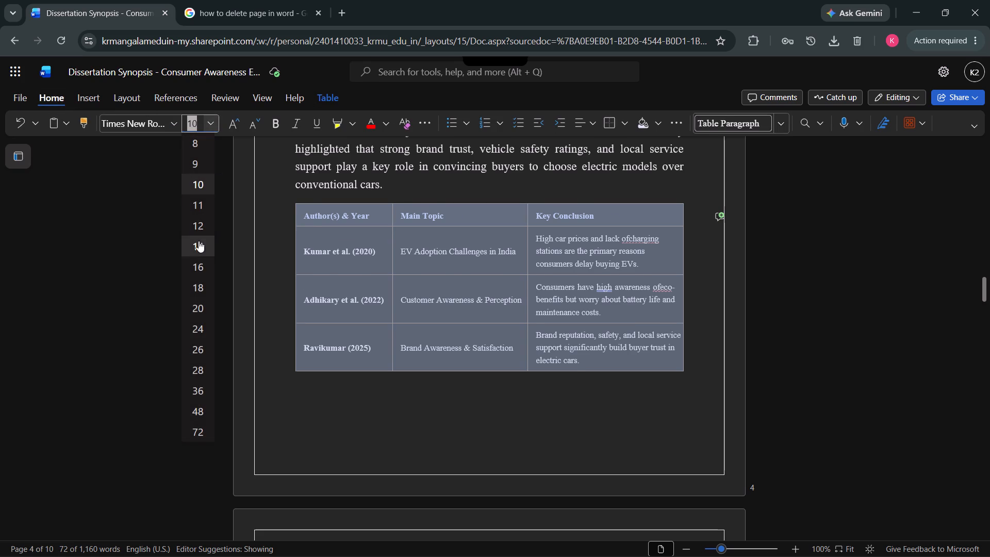
pyautogui.click(209, 126)
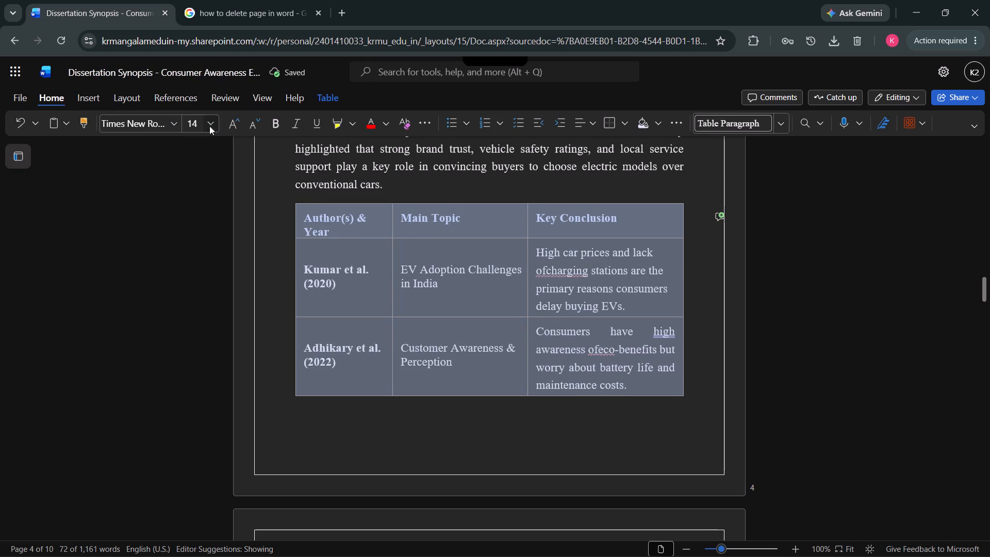
pyautogui.click(202, 224)
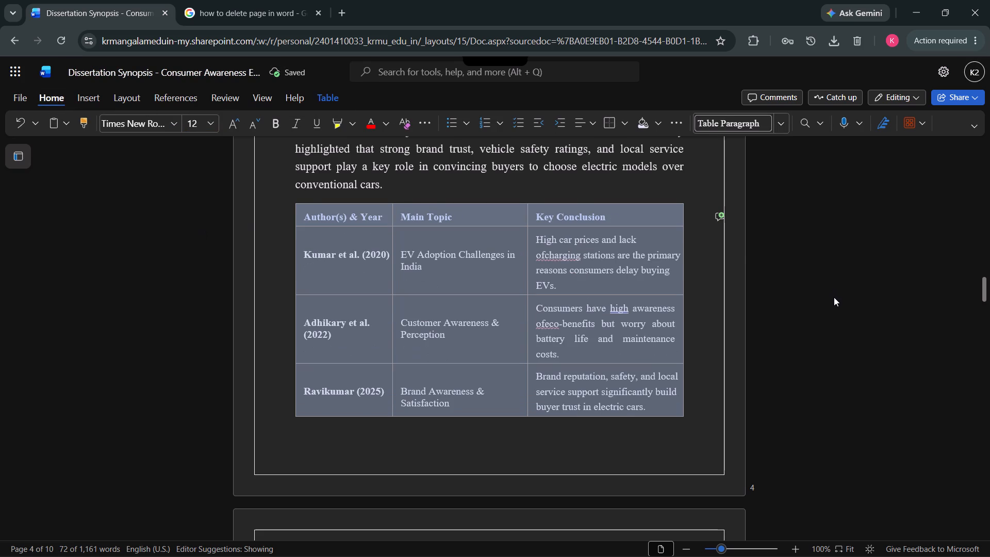
pyautogui.click(833, 298)
# Delete the run of blank lines above the Research Questions & Hypotheses heading on page 5.
pyautogui.scroll(-1, 670, 422)
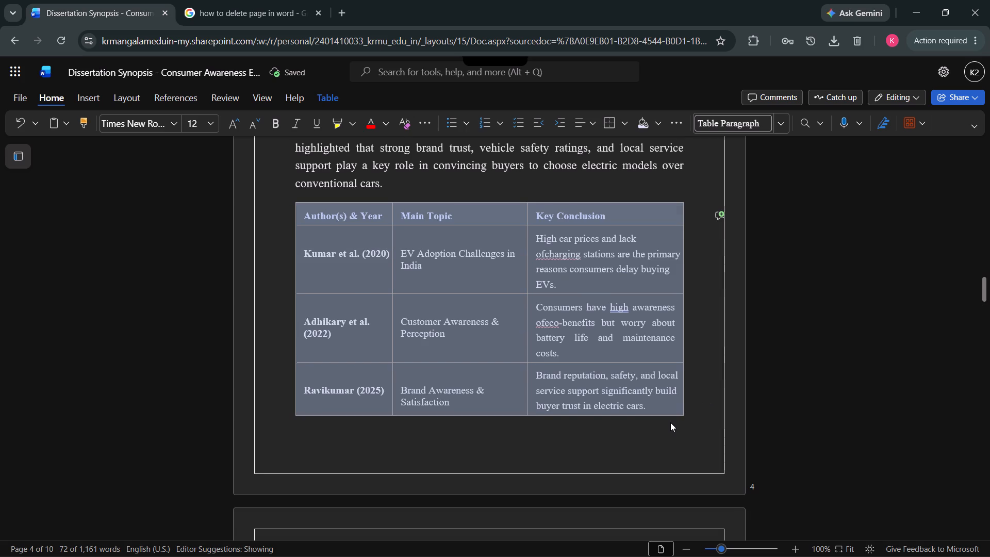
pyautogui.scroll(-3, 670, 422)
pyautogui.hscroll(-1, 670, 422)
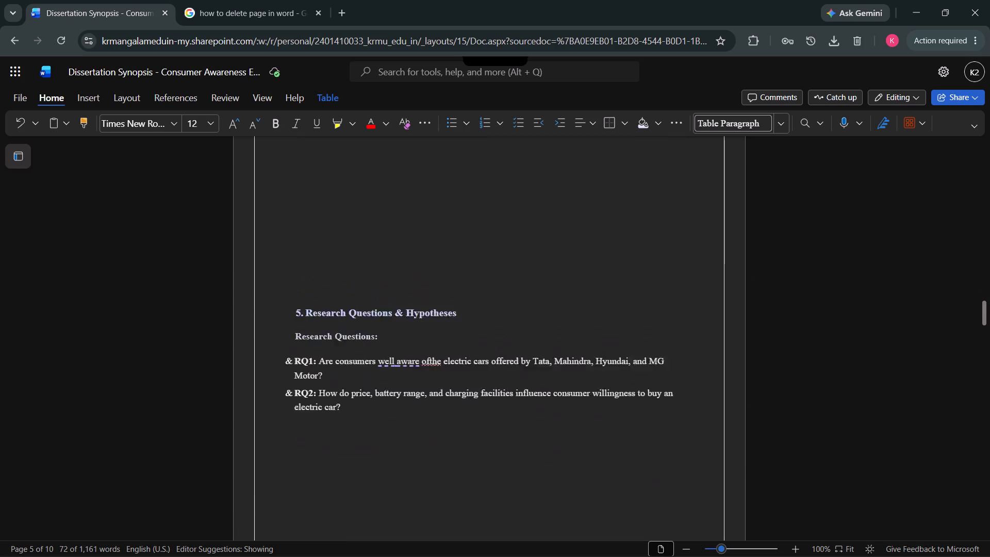
pyautogui.hscroll(-1, 670, 422)
pyautogui.click(318, 335)
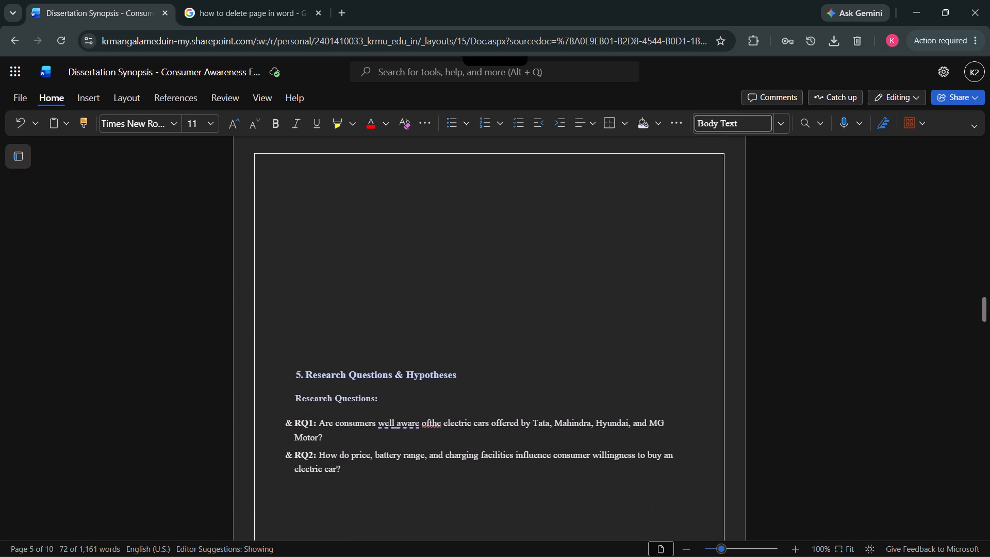
pyautogui.press('BackSpace')
pyautogui.press('BackSpace')
pyautogui.press('BackSpace')
pyautogui.press('BackSpace')
pyautogui.press('BackSpace')
pyautogui.press('BackSpace')
pyautogui.press('BackSpace')
pyautogui.press('BackSpace')
pyautogui.press('BackSpace')
pyautogui.press('BackSpace')
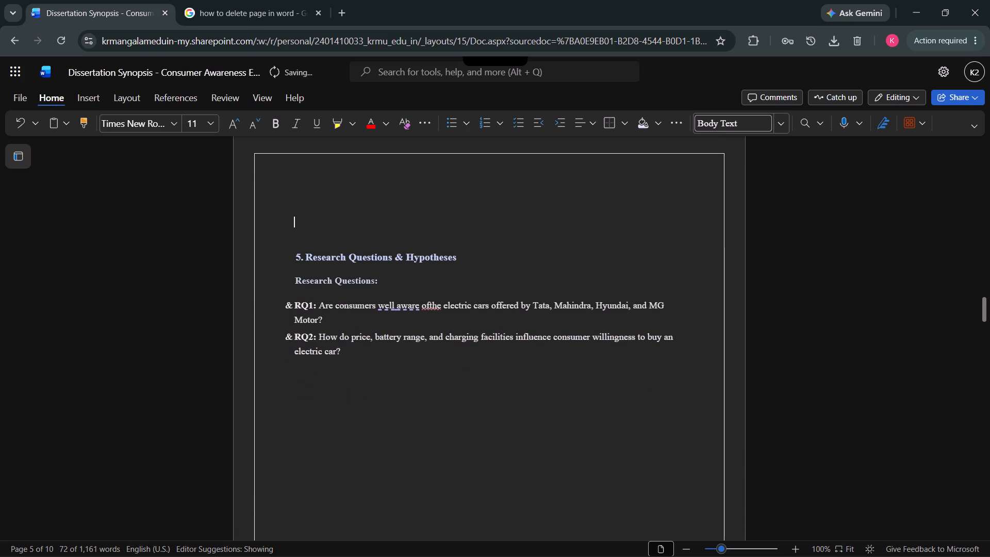
pyautogui.press('BackSpace')
pyautogui.press('BackSpace')
pyautogui.press('BackSpace')
pyautogui.press('BackSpace')
pyautogui.press('BackSpace')
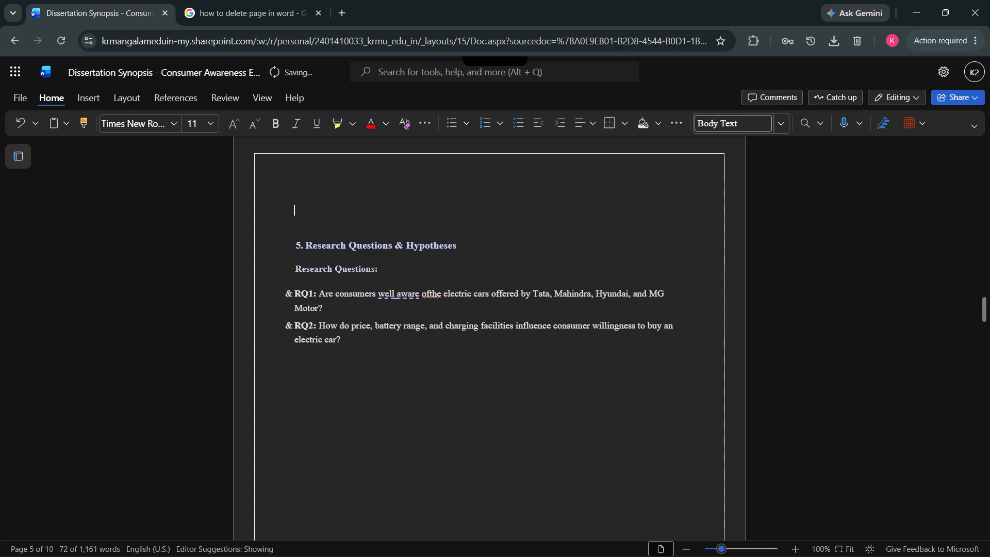
pyautogui.press('BackSpace')
pyautogui.press('BackSpace')
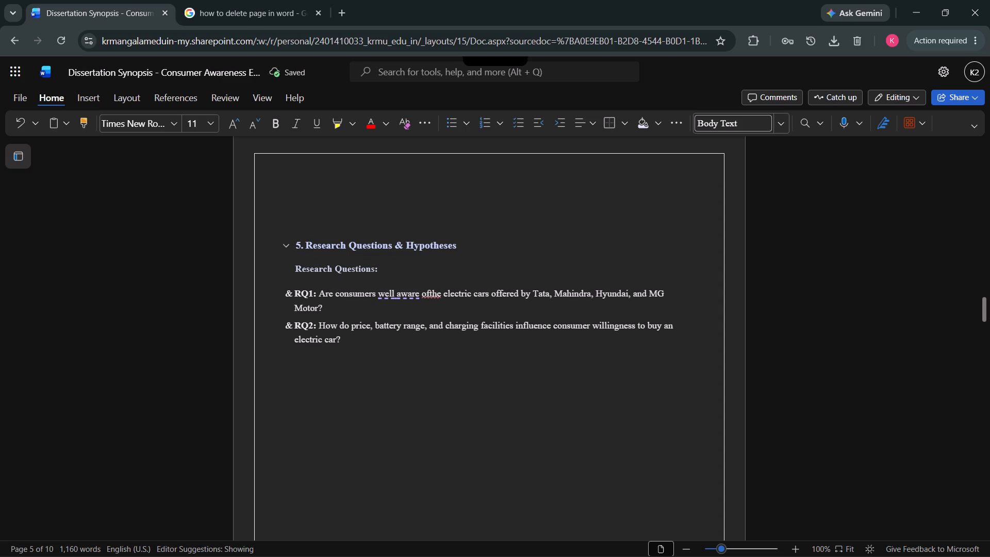
# Remove the list number from the Research Questions & Hypotheses heading and the leftover blank space above it.
pyautogui.scroll(3, 396, 199)
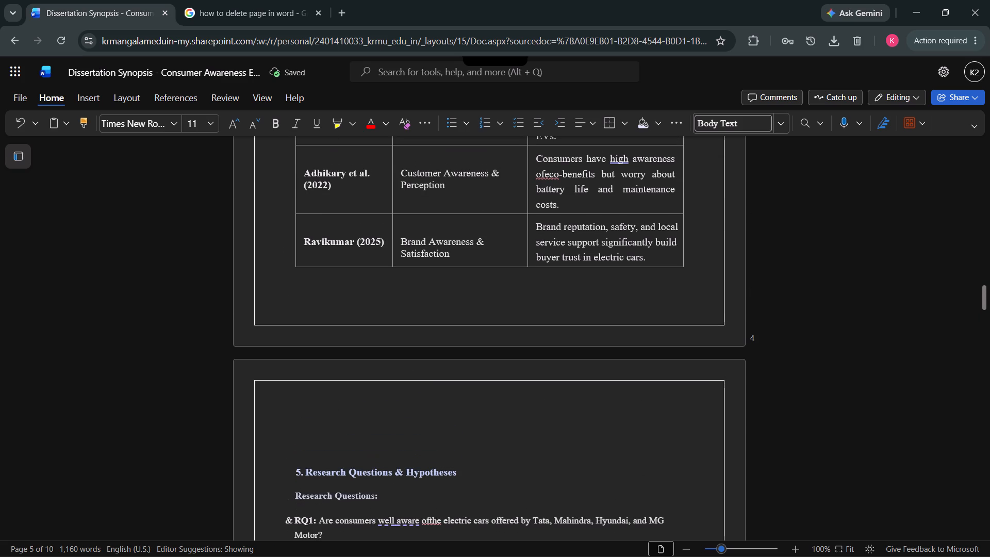
pyautogui.scroll(-1, 548, 431)
pyautogui.click(457, 420)
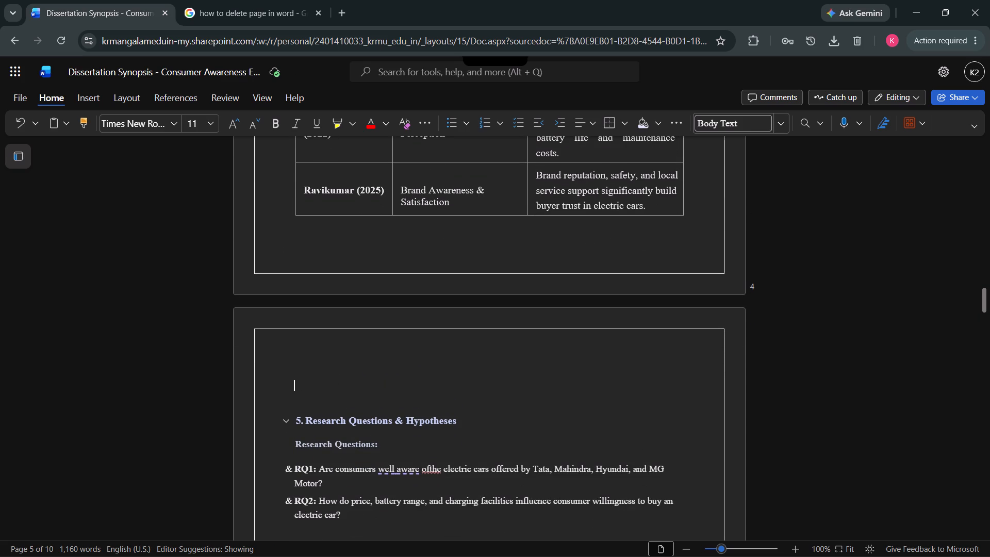
pyautogui.click(304, 419)
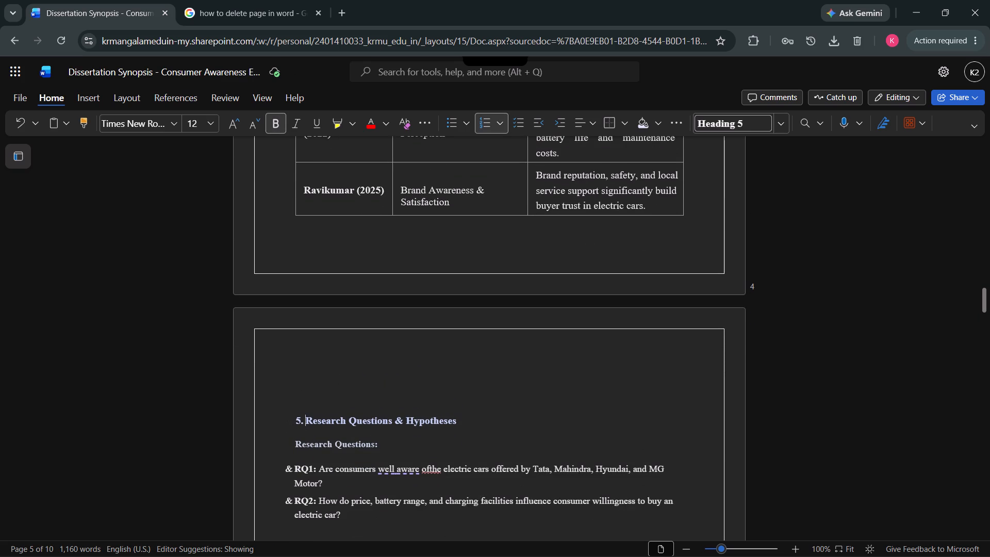
pyautogui.press('BackSpace')
pyautogui.press('BackSpace')
pyautogui.press('BackSpace')
pyautogui.press('BackSpace')
pyautogui.press('BackSpace')
pyautogui.press('BackSpace')
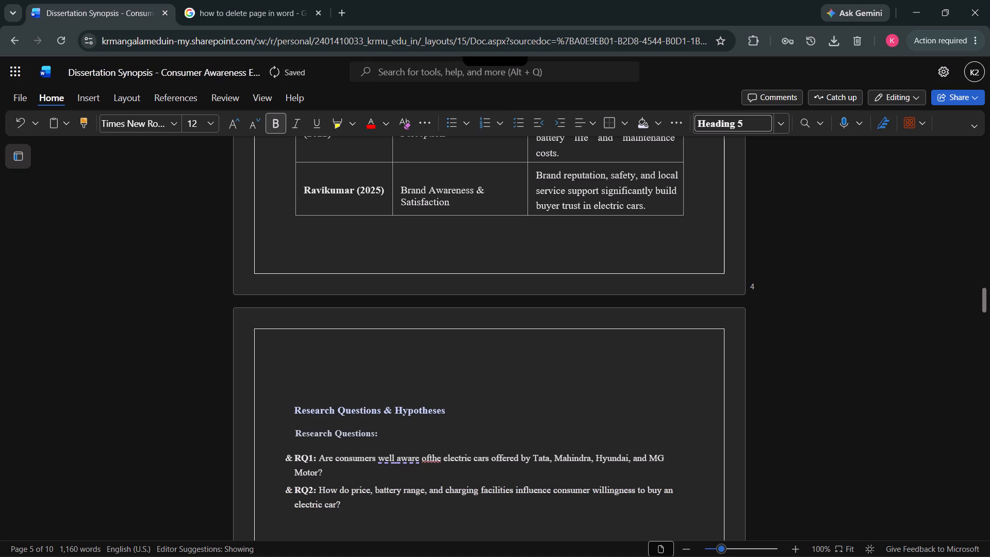
pyautogui.press('BackSpace')
pyautogui.press('BackSpace')
pyautogui.press('BackSpace')
pyautogui.press('BackSpace')
pyautogui.press('BackSpace')
pyautogui.press('BackSpace')
pyautogui.press('BackSpace')
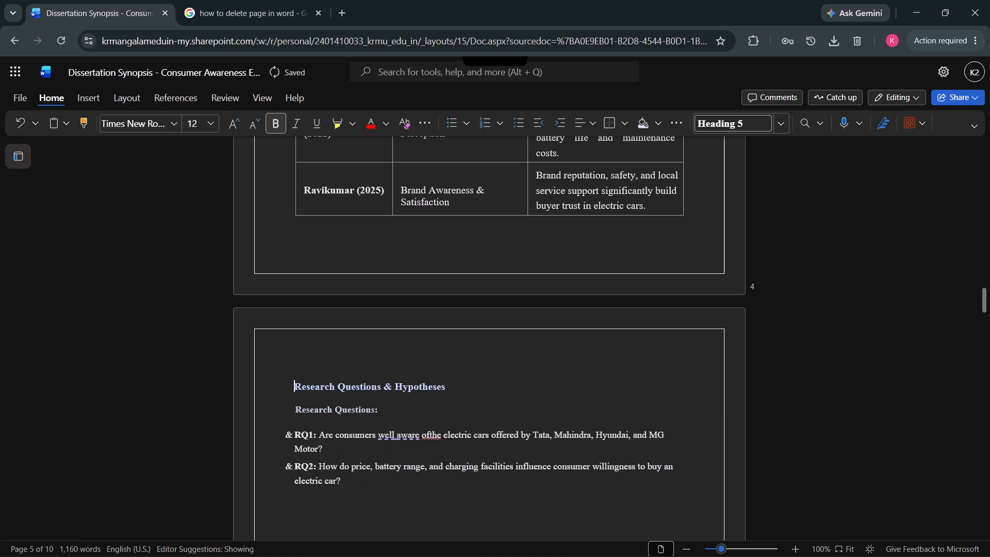
pyautogui.press('BackSpace')
pyautogui.press('BackSpace')
# Number the Research Questions & Hypotheses heading as "5." again.
pyautogui.press('5')
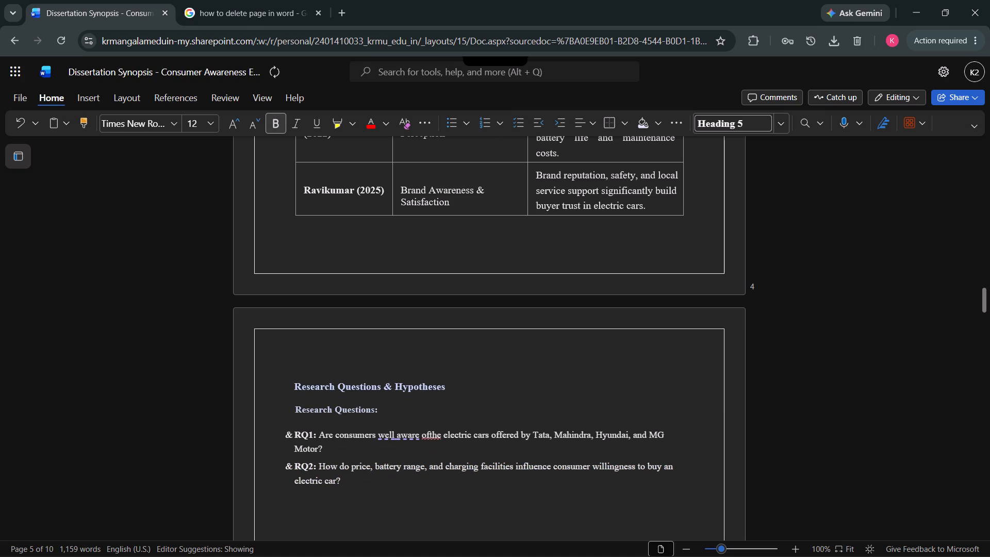
pyautogui.press('.')
pyautogui.press('space')
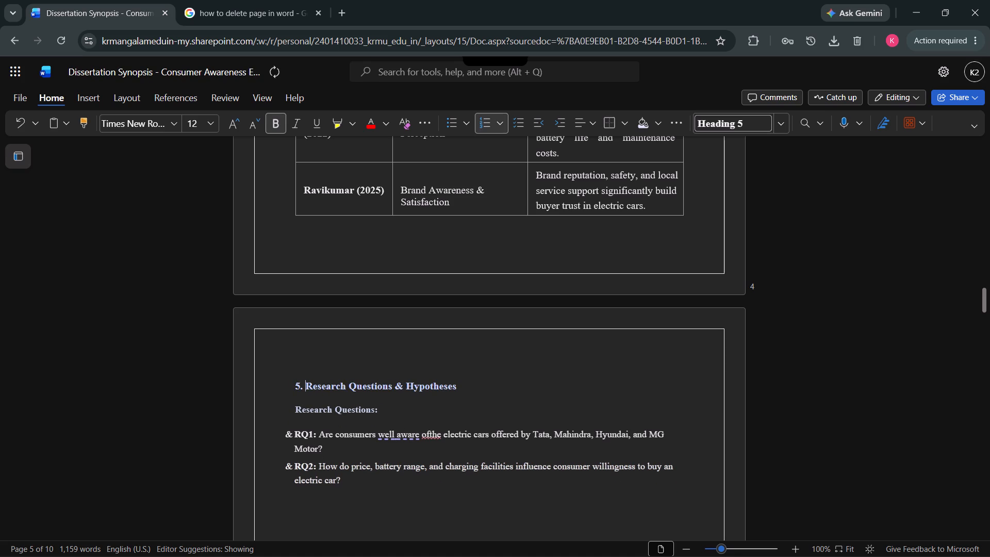
# Set the Research Questions & Hypotheses heading to font size 18.
pyautogui.scroll(-1, 388, 456)
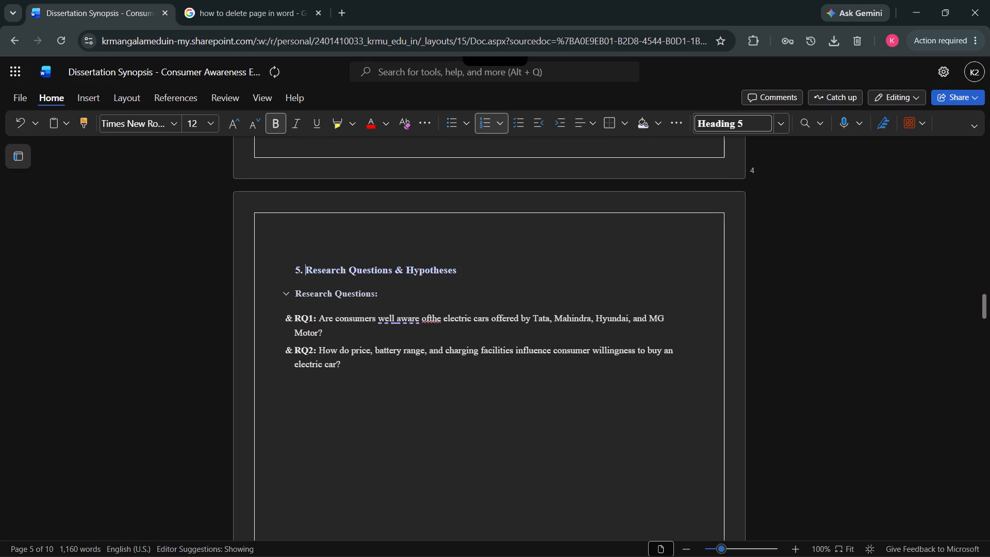
pyautogui.moveTo(465, 273); pyautogui.dragTo(286, 271)
pyautogui.click(213, 123)
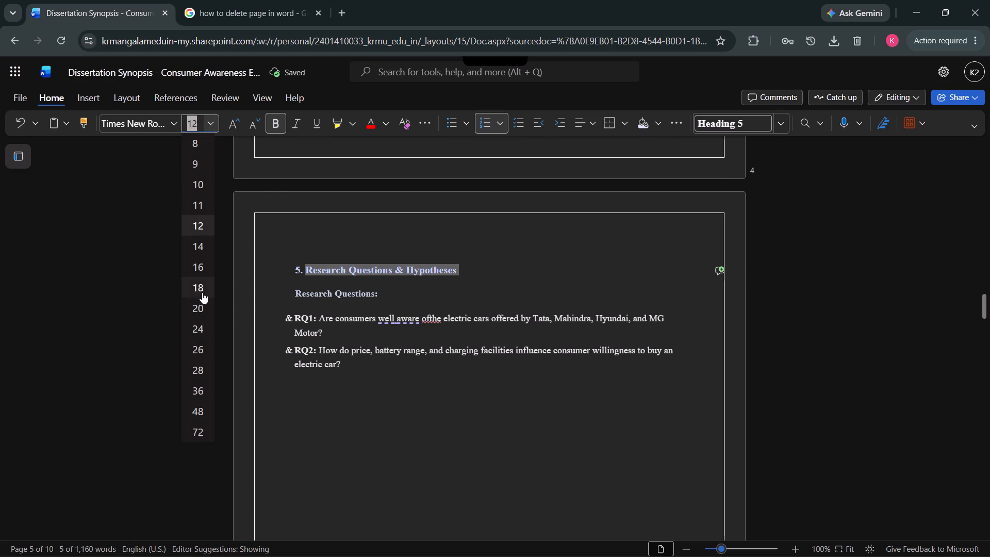
pyautogui.click(201, 292)
# Set the Research Questions subheading on page 5 to font size 14.
pyautogui.moveTo(382, 304); pyautogui.dragTo(291, 300)
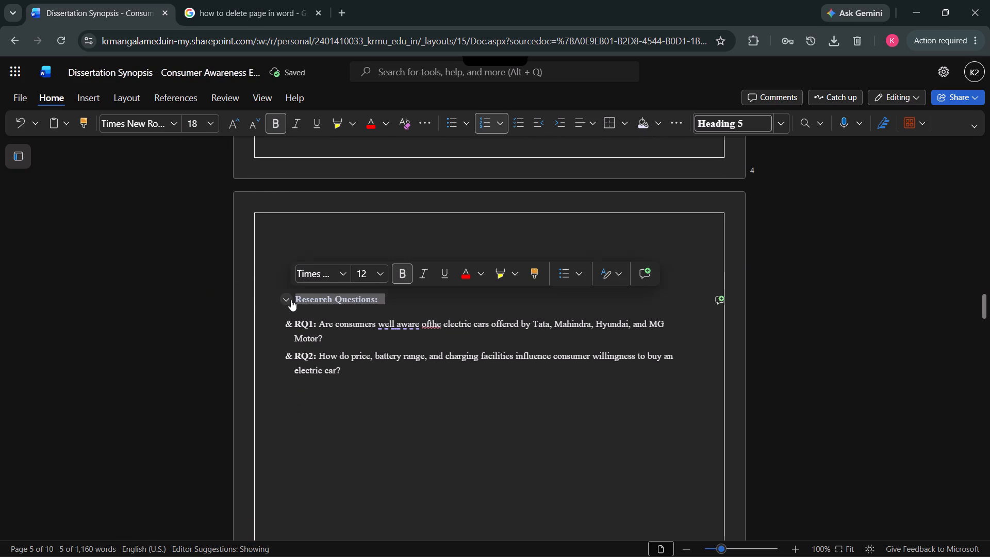
pyautogui.click(210, 123)
pyautogui.click(207, 246)
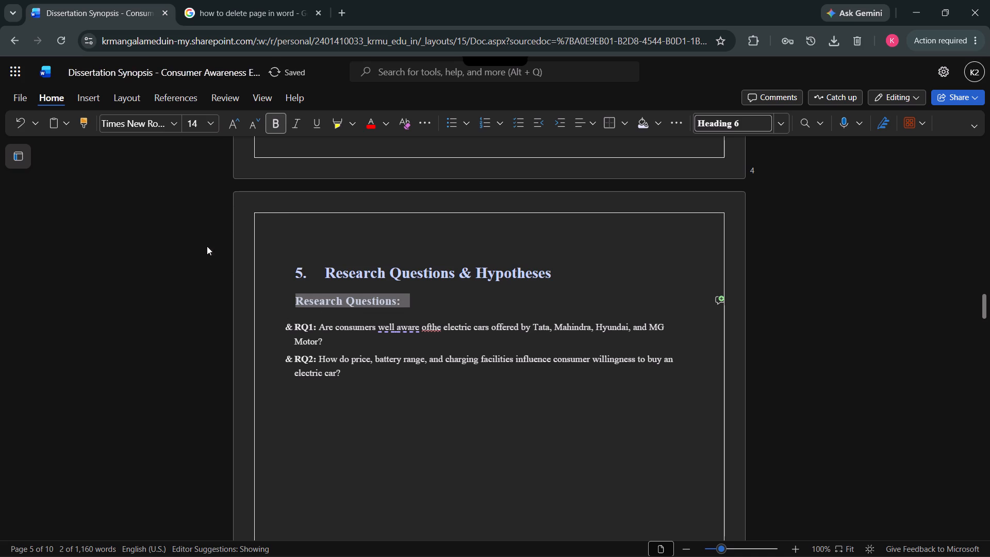
# Set the RQ1 and RQ2 list items to font size 14.
pyautogui.moveTo(343, 379); pyautogui.dragTo(273, 325)
pyautogui.click(211, 121)
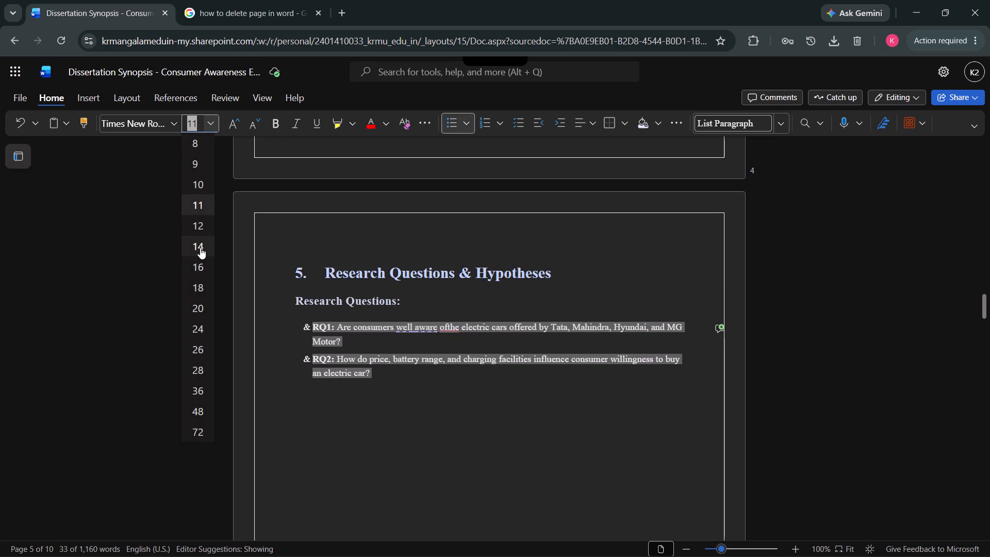
pyautogui.click(200, 248)
# Set the Research Questions subheading to font size 16.
pyautogui.click(402, 300)
pyautogui.moveTo(402, 300); pyautogui.dragTo(393, 300)
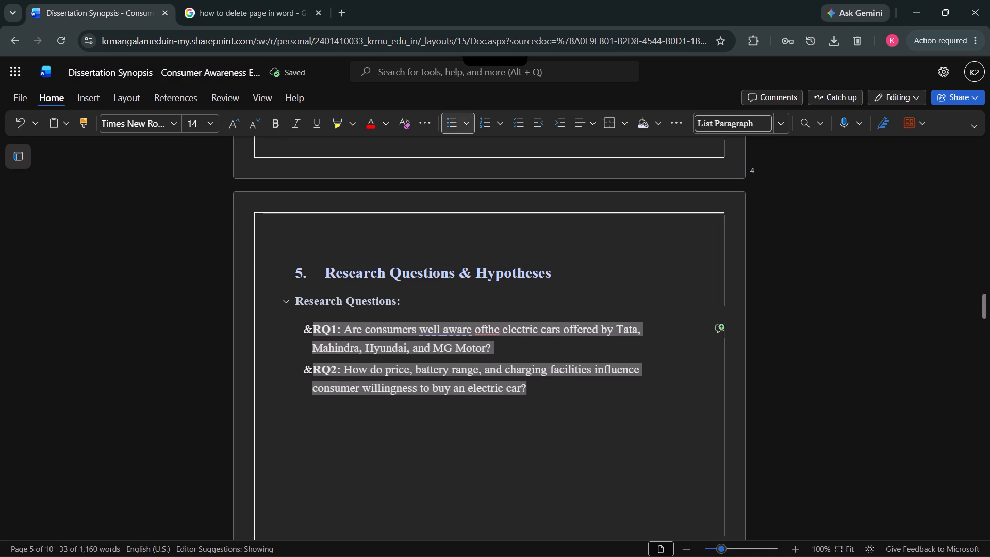
pyautogui.moveTo(393, 300); pyautogui.dragTo(284, 307)
pyautogui.click(213, 127)
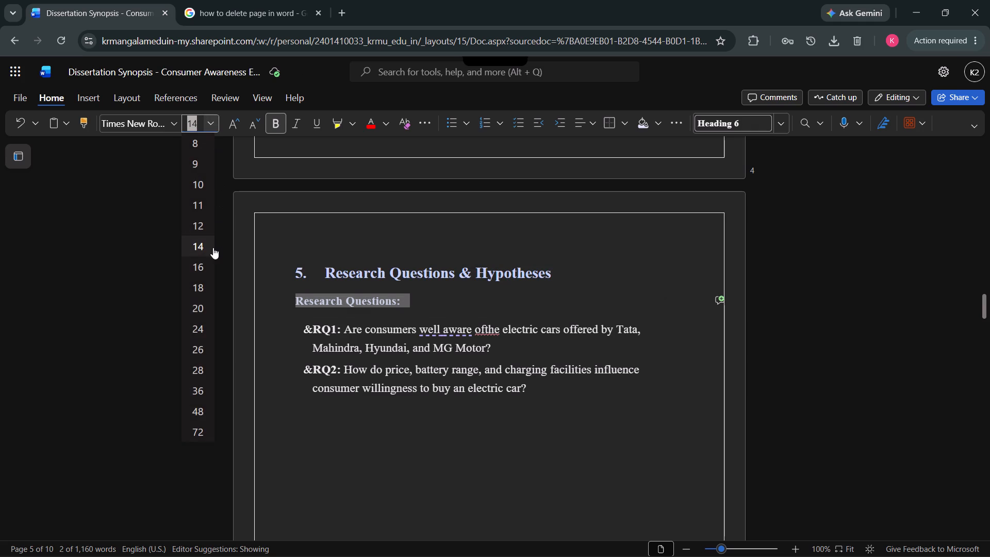
pyautogui.click(194, 269)
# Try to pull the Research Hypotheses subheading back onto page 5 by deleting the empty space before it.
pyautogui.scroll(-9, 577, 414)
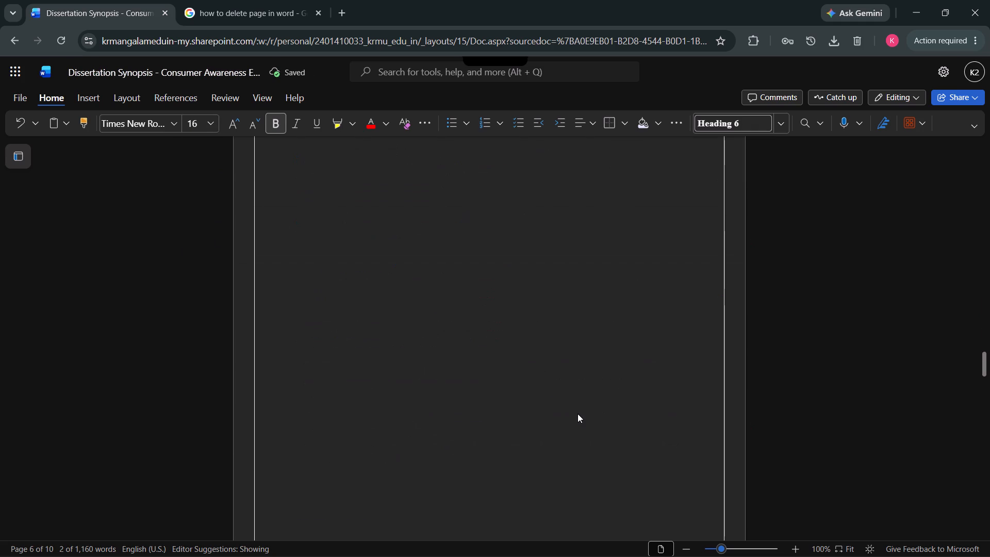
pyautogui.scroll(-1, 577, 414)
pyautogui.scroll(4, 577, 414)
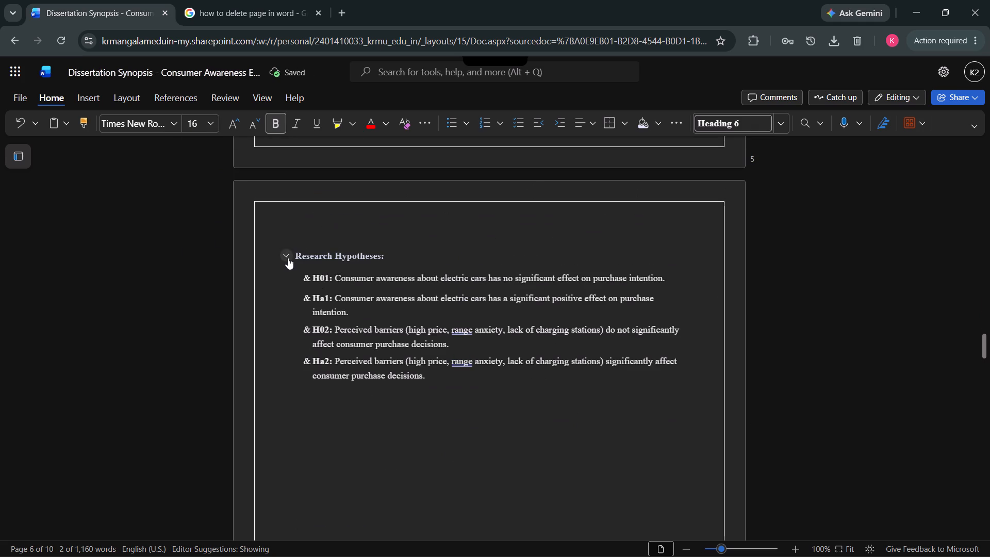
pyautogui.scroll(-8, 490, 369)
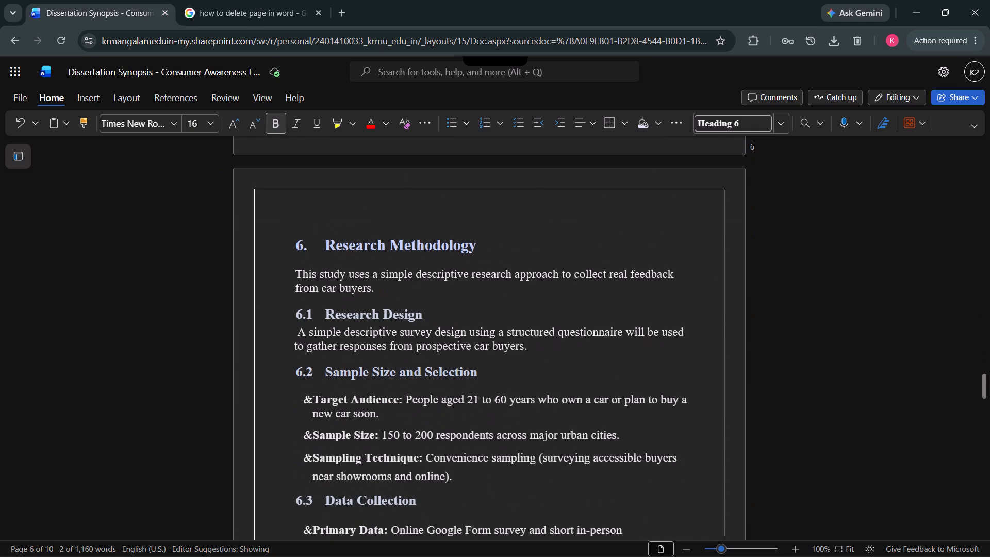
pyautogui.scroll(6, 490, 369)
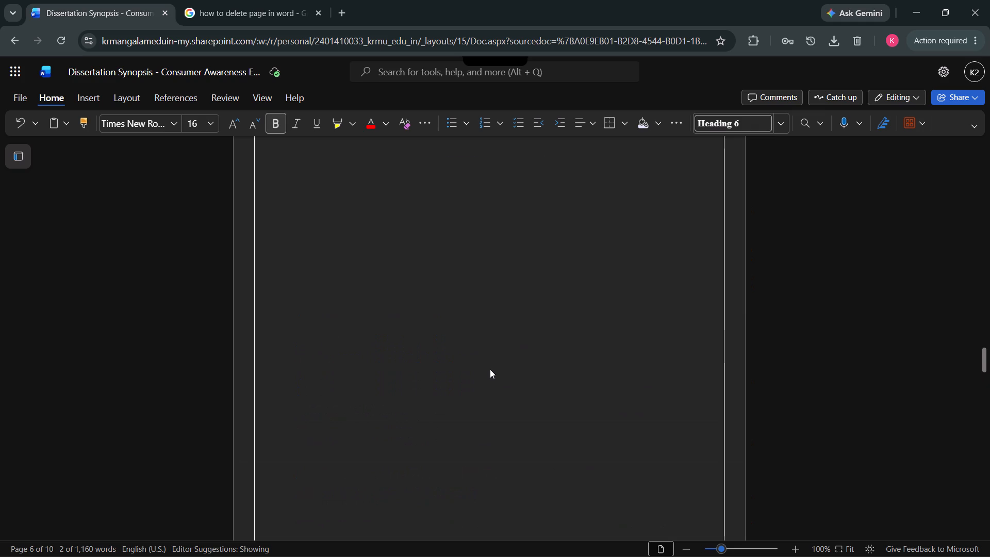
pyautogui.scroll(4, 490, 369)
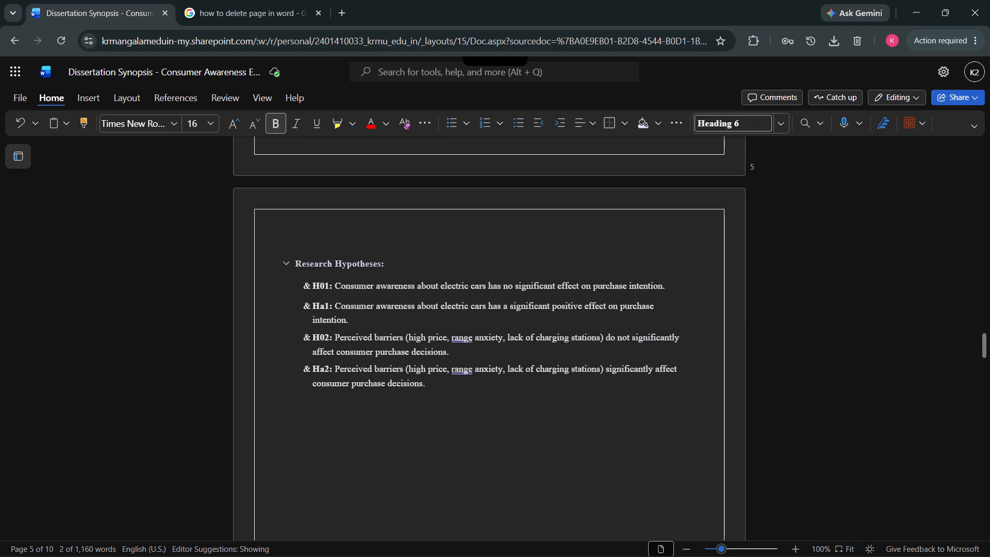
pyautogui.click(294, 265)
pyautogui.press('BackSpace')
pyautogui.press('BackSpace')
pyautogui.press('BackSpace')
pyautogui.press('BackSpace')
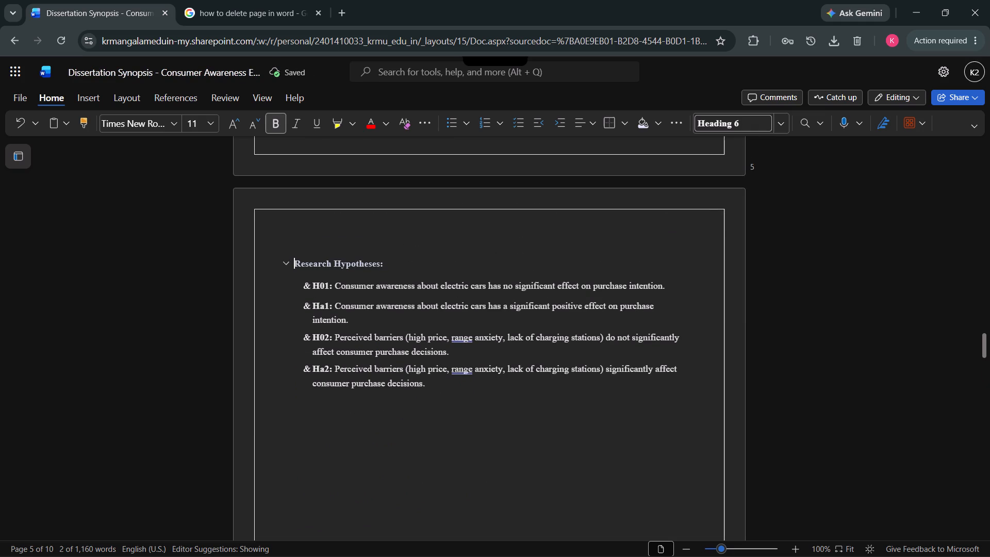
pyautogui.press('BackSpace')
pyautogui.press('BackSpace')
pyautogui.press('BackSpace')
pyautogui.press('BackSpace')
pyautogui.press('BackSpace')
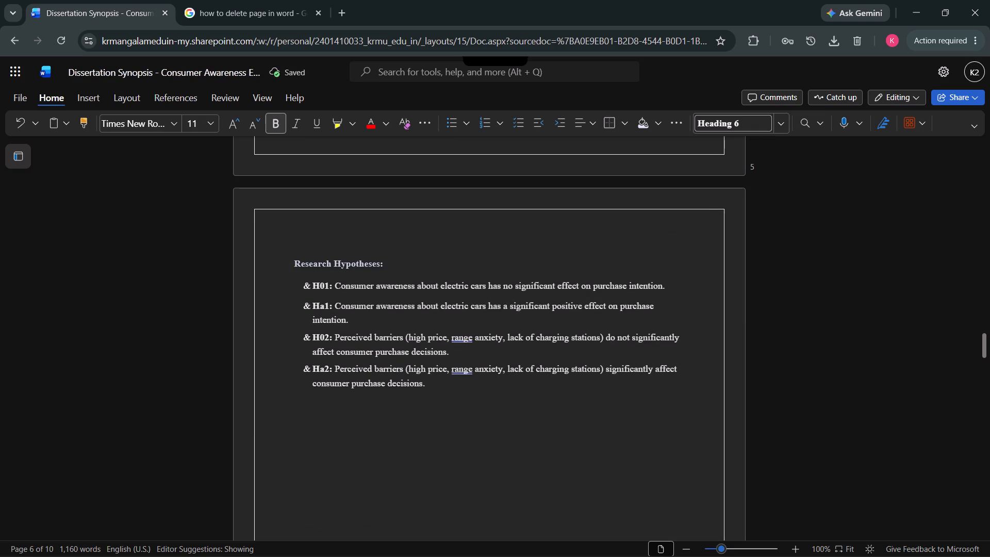
# Move the Research Hypotheses subheading and its H01 to Ha2 items from page 6 to a new line below RQ2 on page 5.
pyautogui.moveTo(433, 389); pyautogui.dragTo(287, 261)
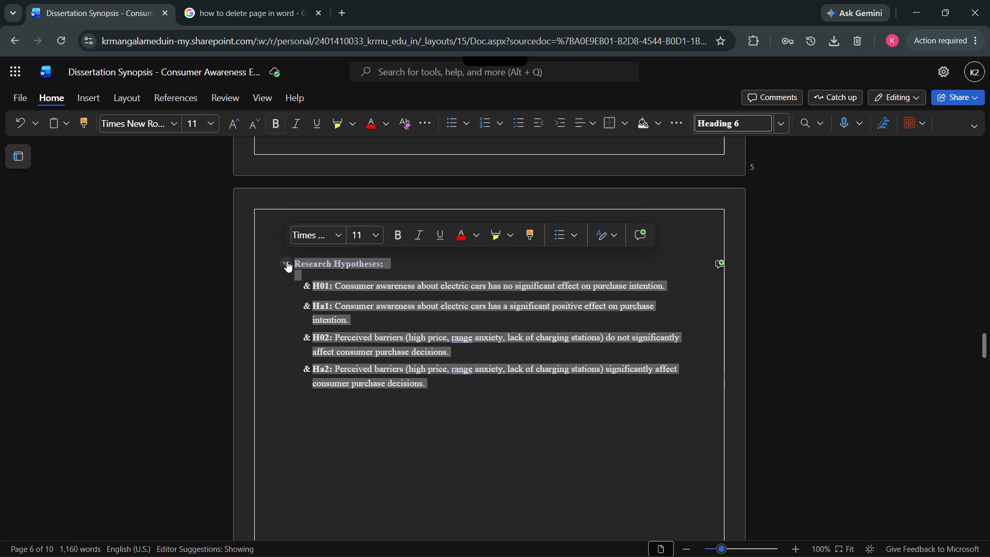
pyautogui.hotkey('ctrl', 'x')
pyautogui.scroll(5, 558, 286)
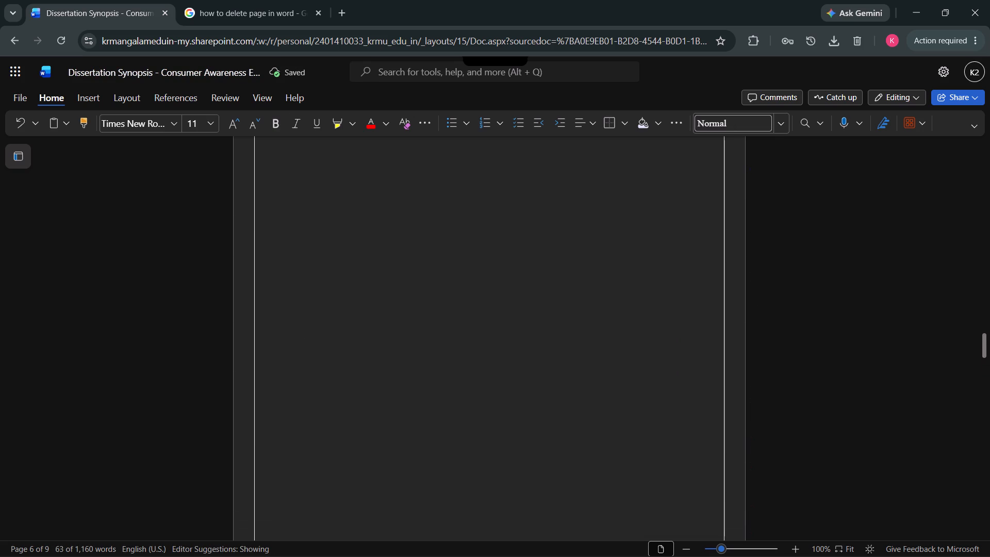
pyautogui.scroll(4, 558, 286)
pyautogui.click(543, 300)
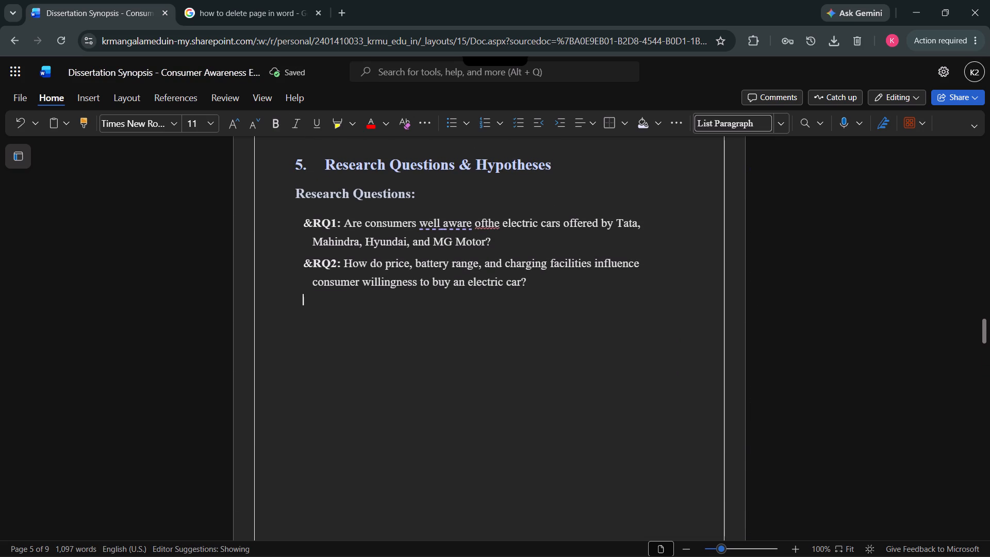
pyautogui.press('Return')
pyautogui.hotkey('ctrl', 'v')
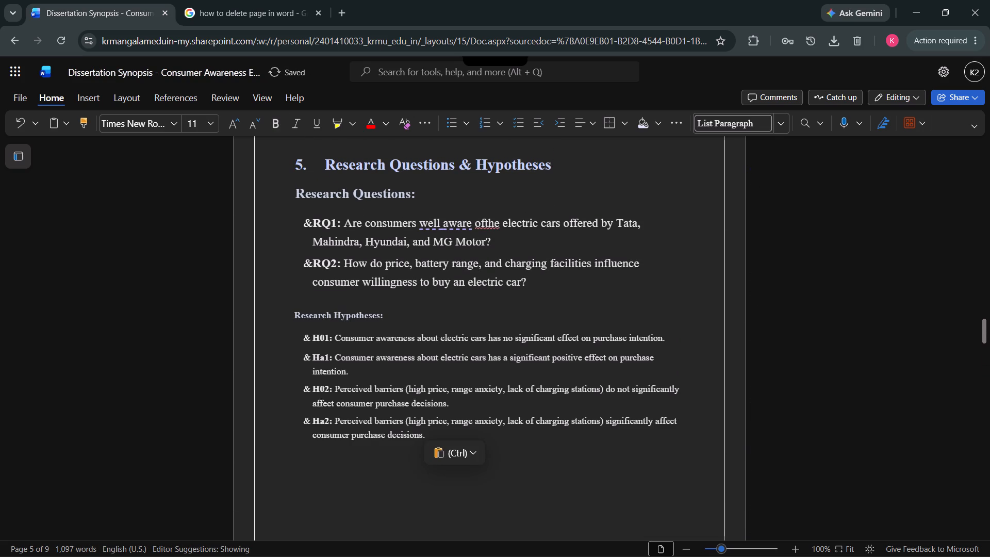
# Set the Research Hypotheses subheading on page 5 to font size 16.
pyautogui.moveTo(386, 317); pyautogui.dragTo(274, 313)
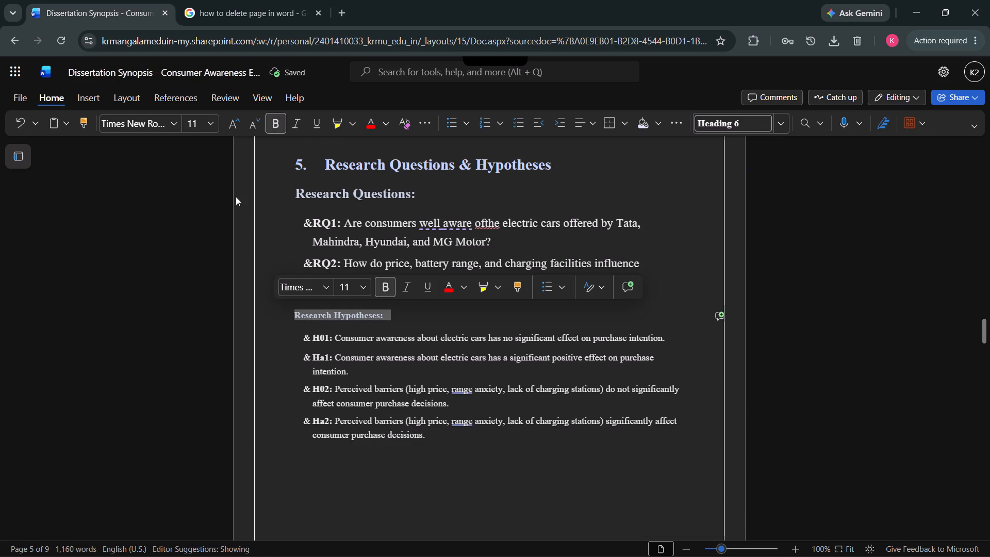
pyautogui.click(218, 123)
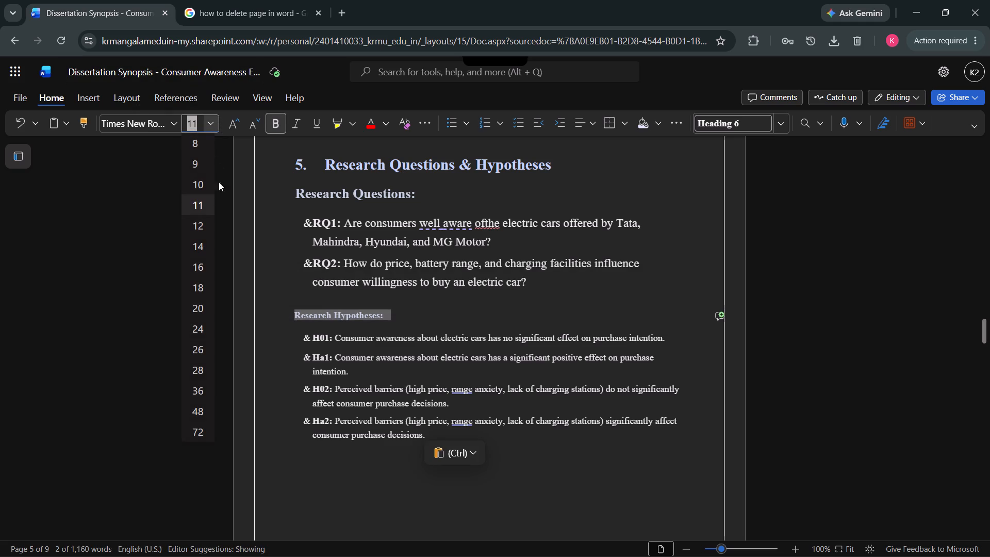
pyautogui.click(205, 243)
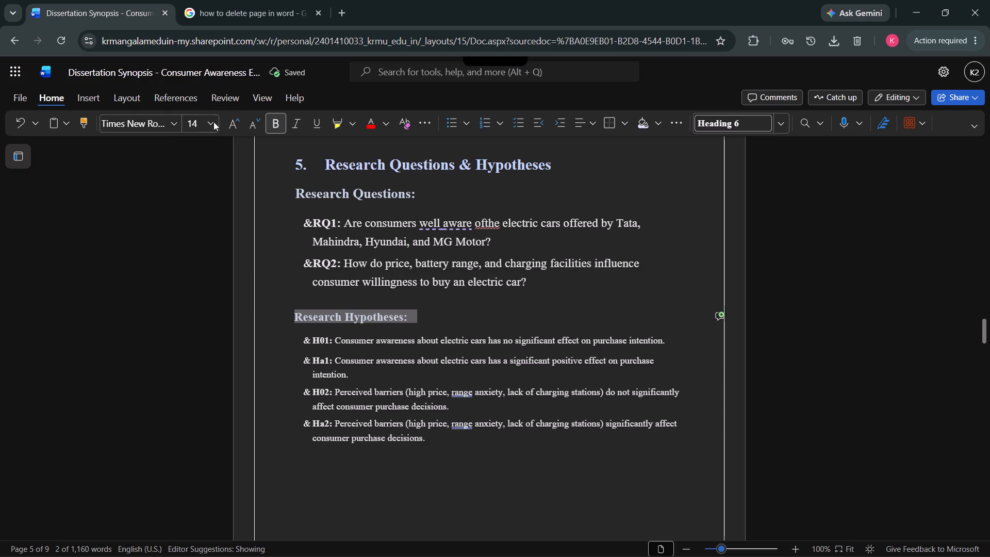
pyautogui.click(212, 126)
pyautogui.click(201, 267)
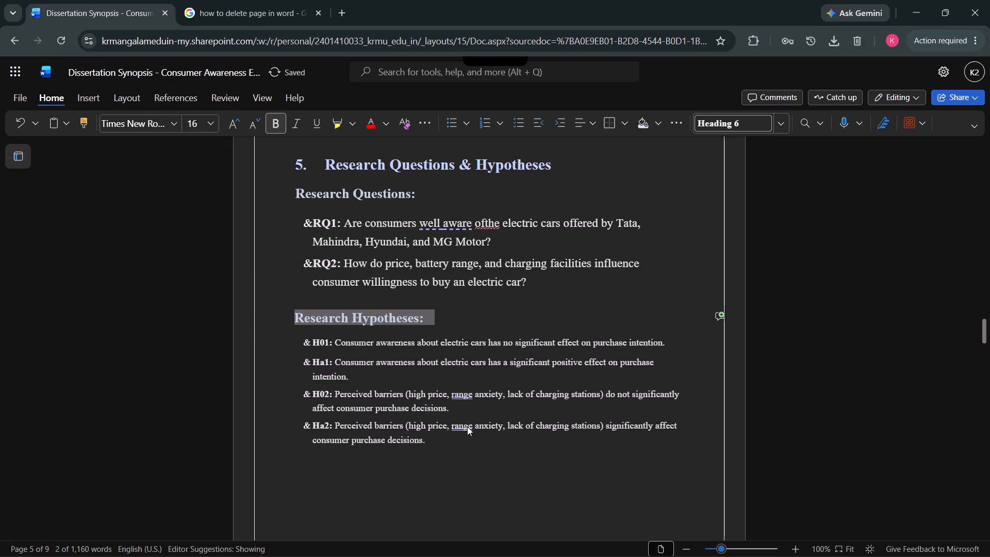
# Set the H01, Ha1, H02 and Ha2 list items to font size 14.
pyautogui.click(431, 440)
pyautogui.click(431, 440)
pyautogui.moveTo(430, 439); pyautogui.dragTo(300, 344)
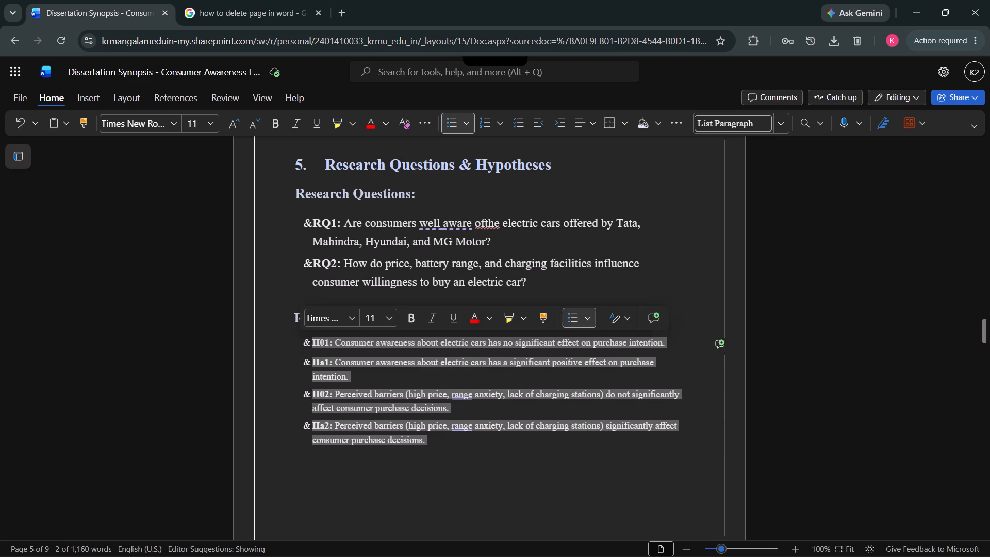
pyautogui.click(213, 120)
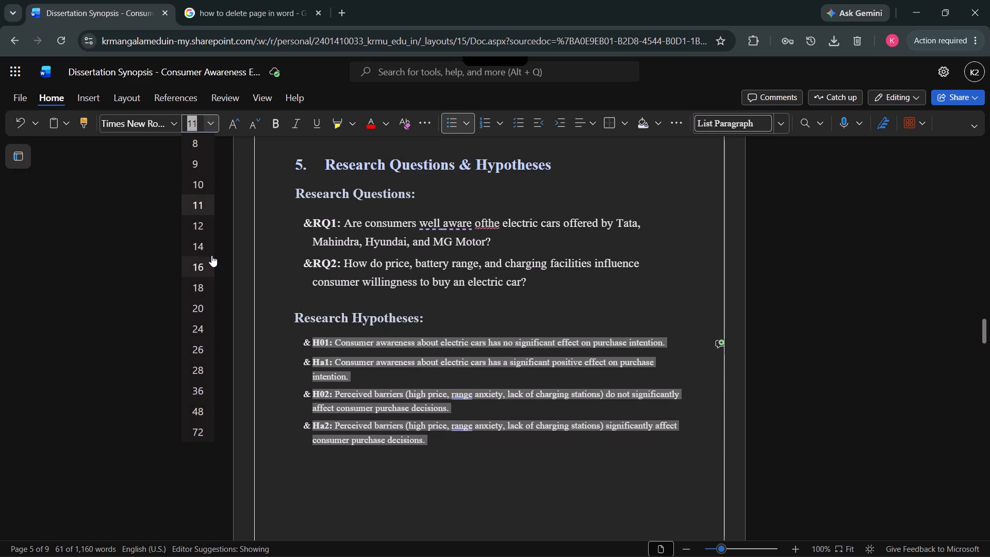
pyautogui.click(198, 249)
pyautogui.click(850, 340)
# Add an unnumbered blank line between the Research Questions & Hypotheses heading and the Research Questions subheading.
pyautogui.scroll(-2, 850, 340)
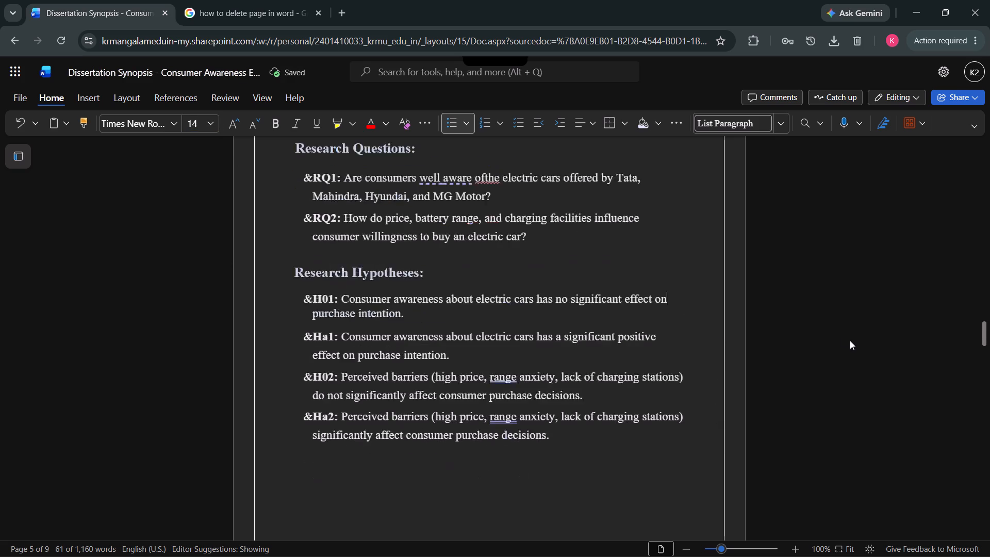
pyautogui.scroll(-6, 850, 340)
pyautogui.scroll(11, 850, 340)
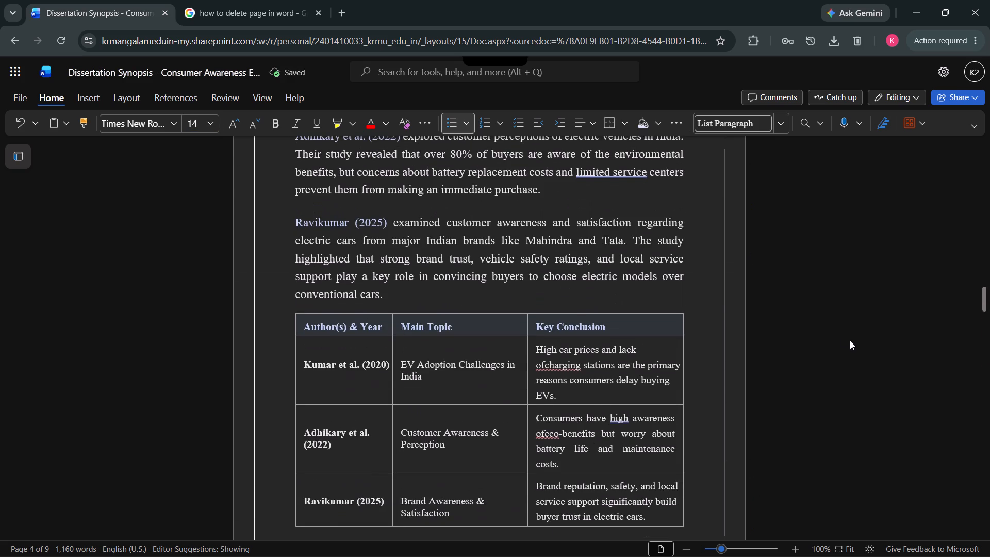
pyautogui.scroll(-3, 850, 340)
pyautogui.click(578, 423)
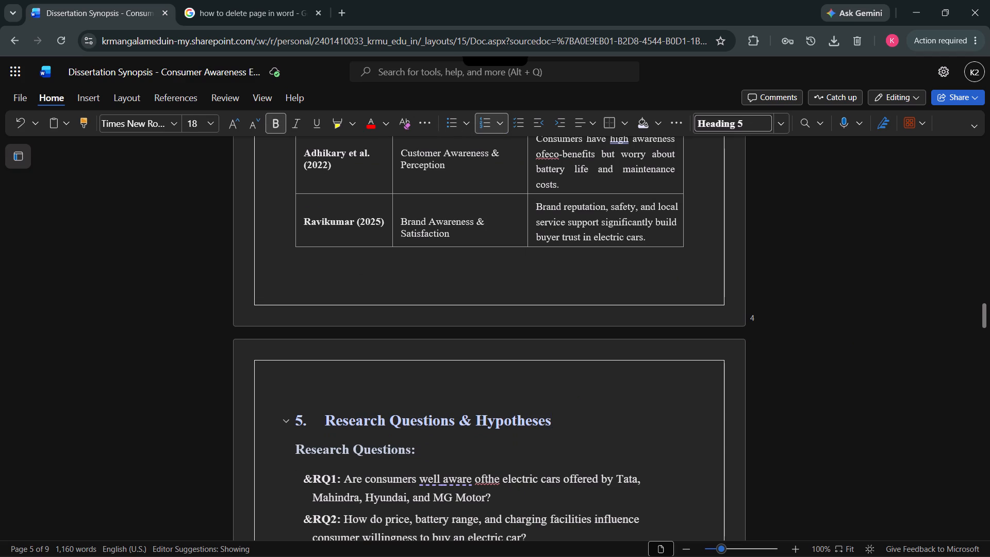
pyautogui.press('Return')
pyautogui.press('BackSpace')
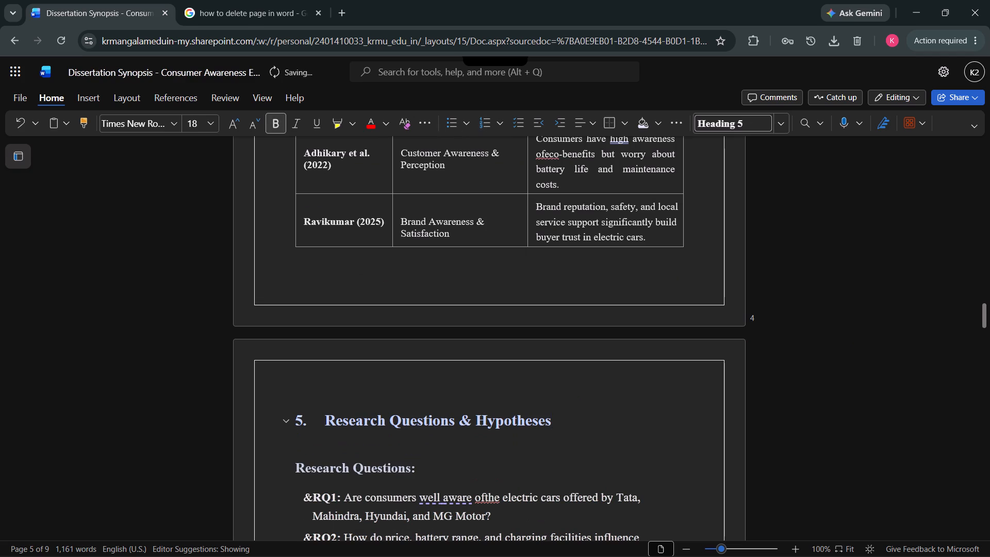
# Insert a blank line between the Objectives of the Study heading and its first list item on page 3.
pyautogui.scroll(-3, 578, 423)
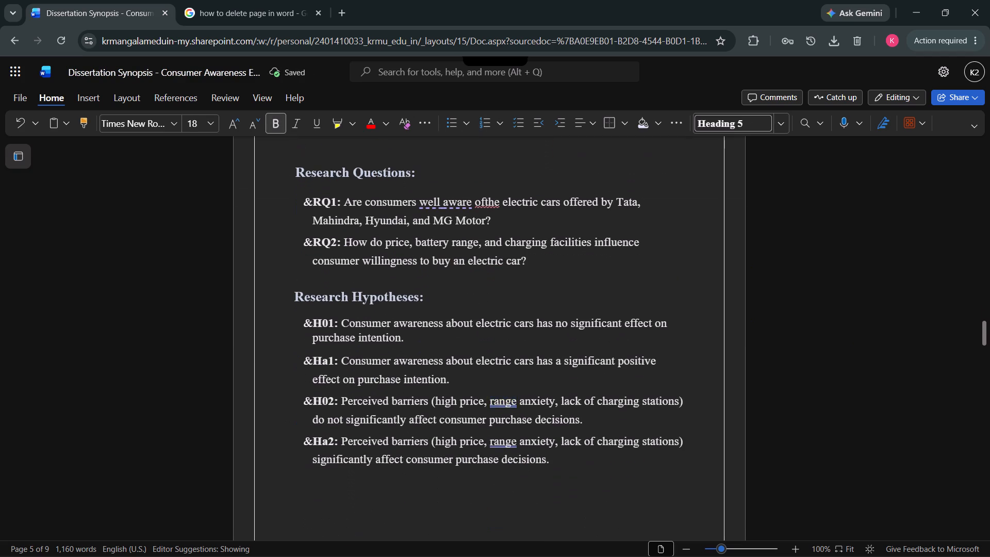
pyautogui.scroll(-3, 489, 406)
pyautogui.scroll(7, 489, 406)
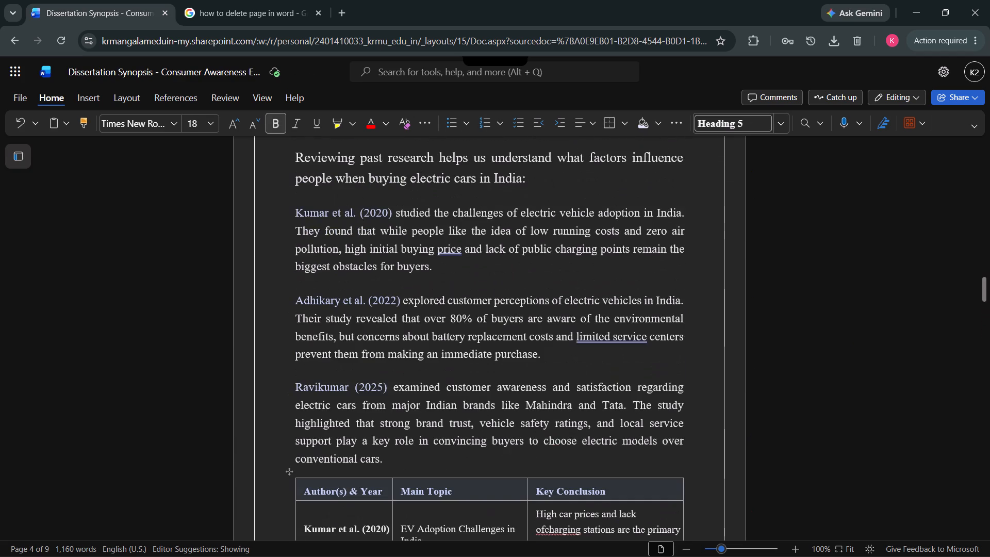
pyautogui.scroll(5, 489, 406)
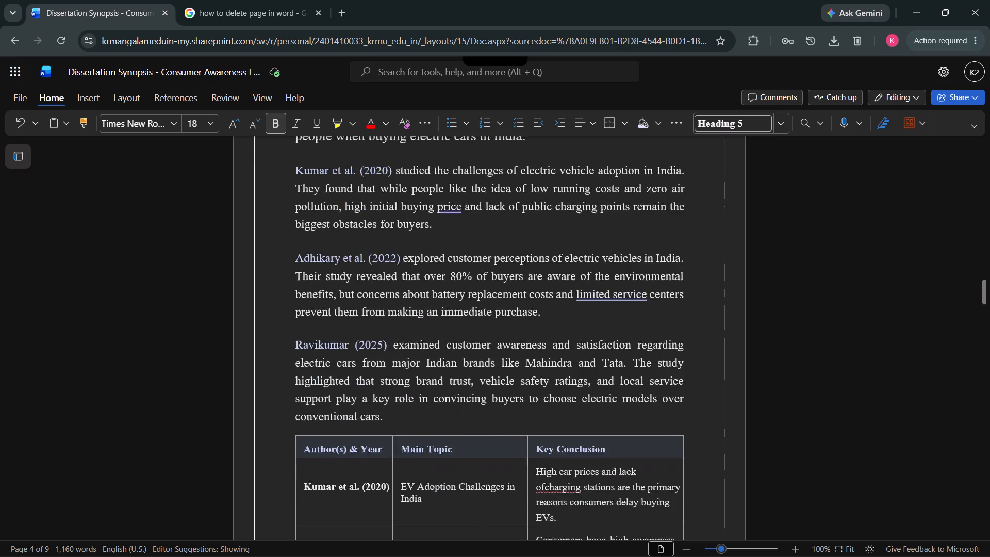
pyautogui.scroll(6, 489, 406)
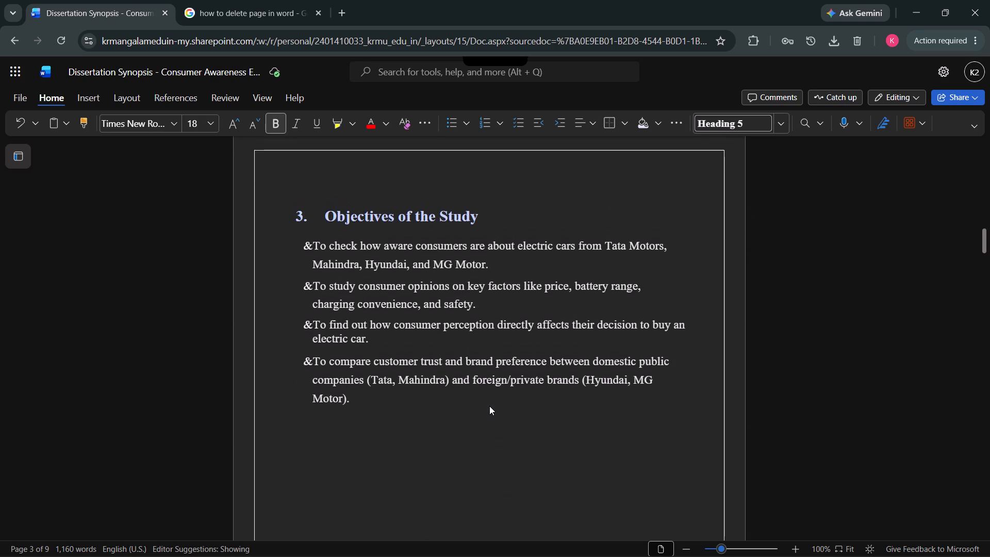
pyautogui.click(489, 226)
pyautogui.press('Return')
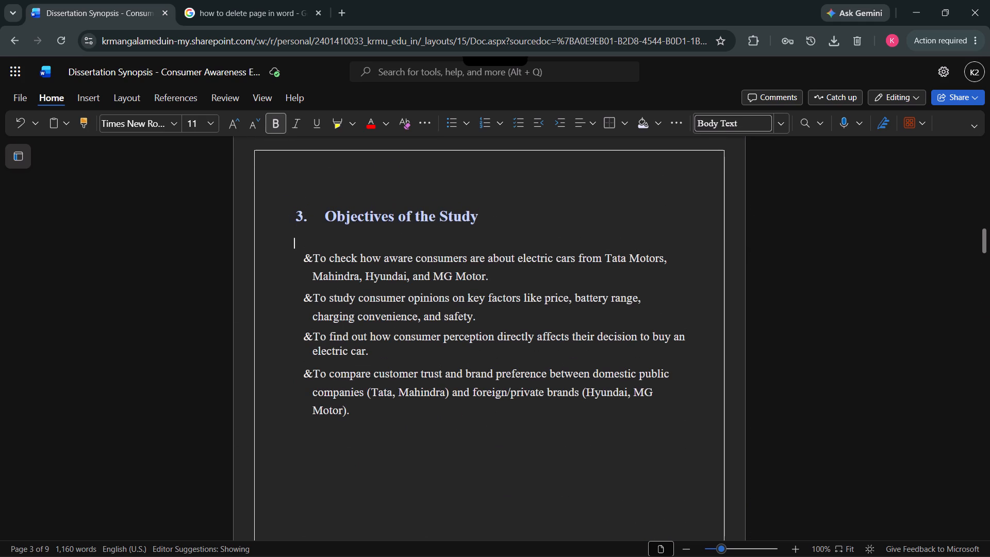
# Remove the number from the Research Methodology heading on page 6 and delete a run of blank lines above it.
pyautogui.scroll(-7, 489, 226)
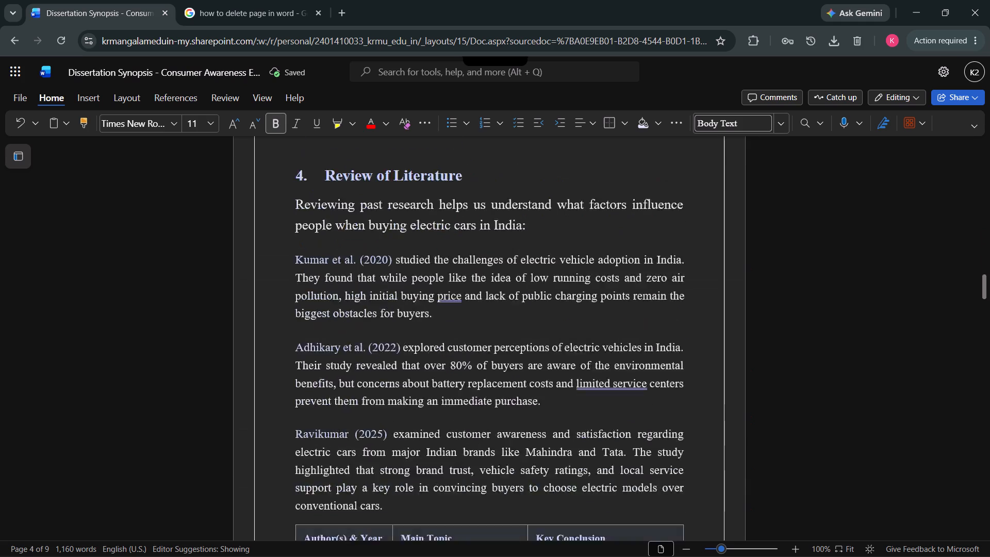
pyautogui.scroll(-11, 489, 226)
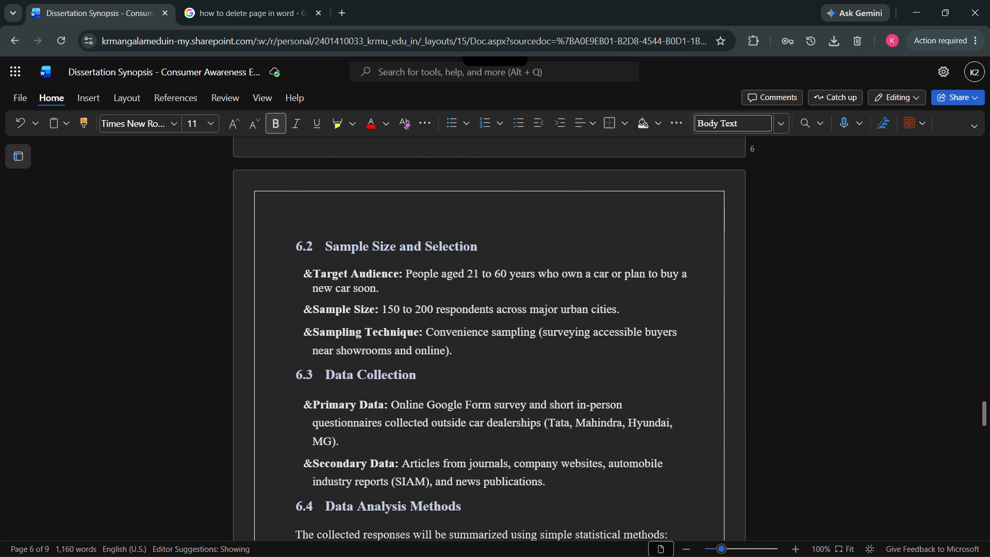
pyautogui.scroll(-3, 489, 226)
pyautogui.scroll(10, 489, 226)
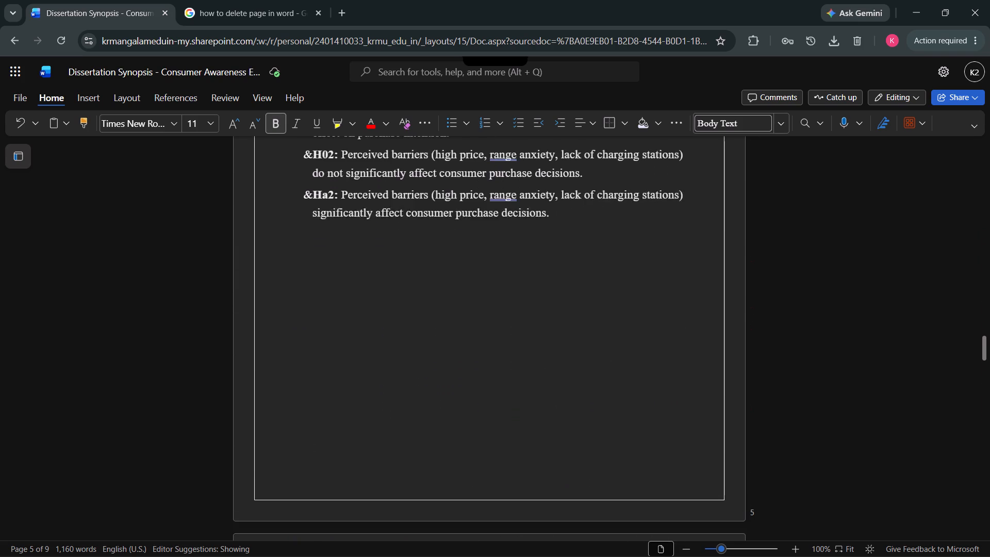
pyautogui.scroll(1, 489, 226)
pyautogui.scroll(-8, 489, 226)
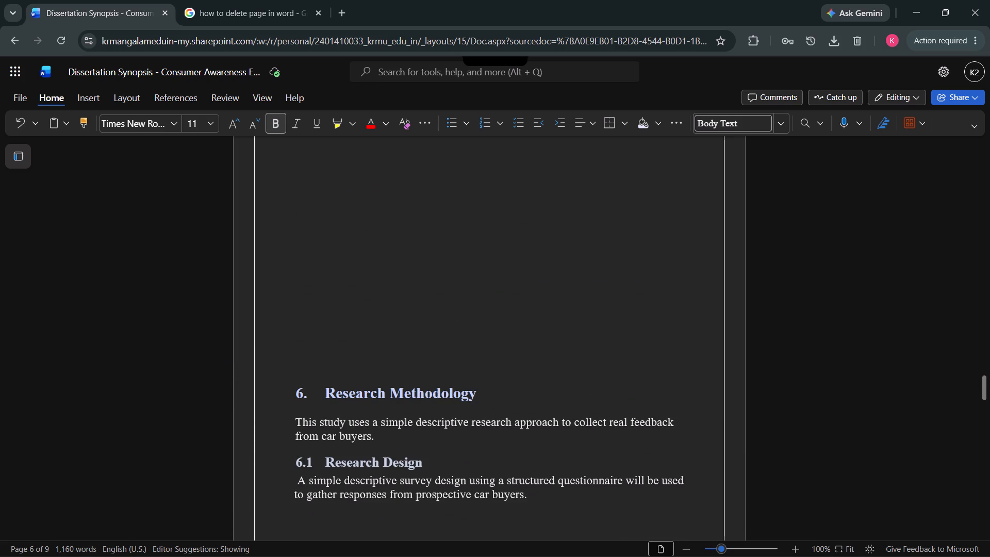
pyautogui.click(293, 381)
pyautogui.press('BackSpace')
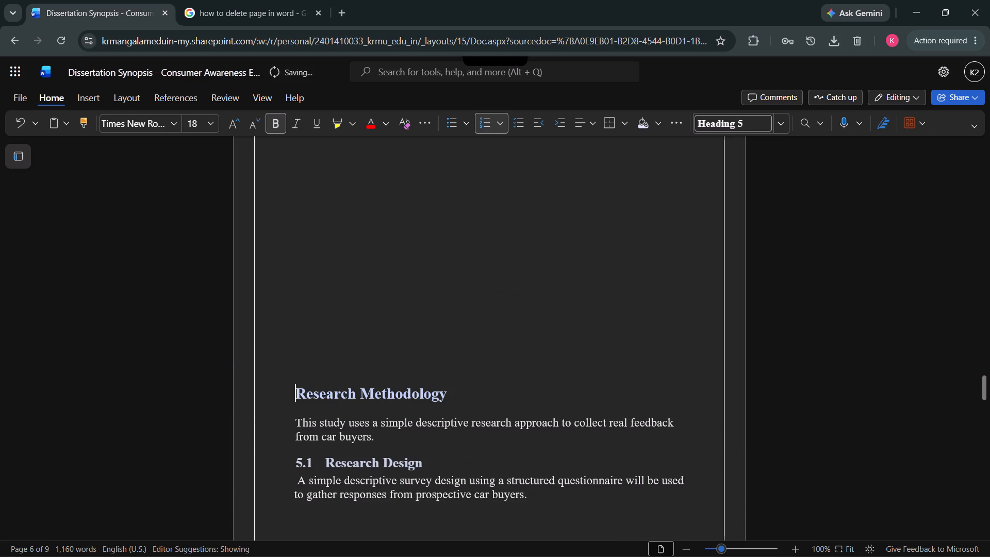
pyautogui.press('BackSpace')
pyautogui.press('BackSpace')
pyautogui.press('BackSpace')
pyautogui.press('BackSpace')
pyautogui.press('BackSpace')
pyautogui.press('BackSpace')
pyautogui.press('BackSpace')
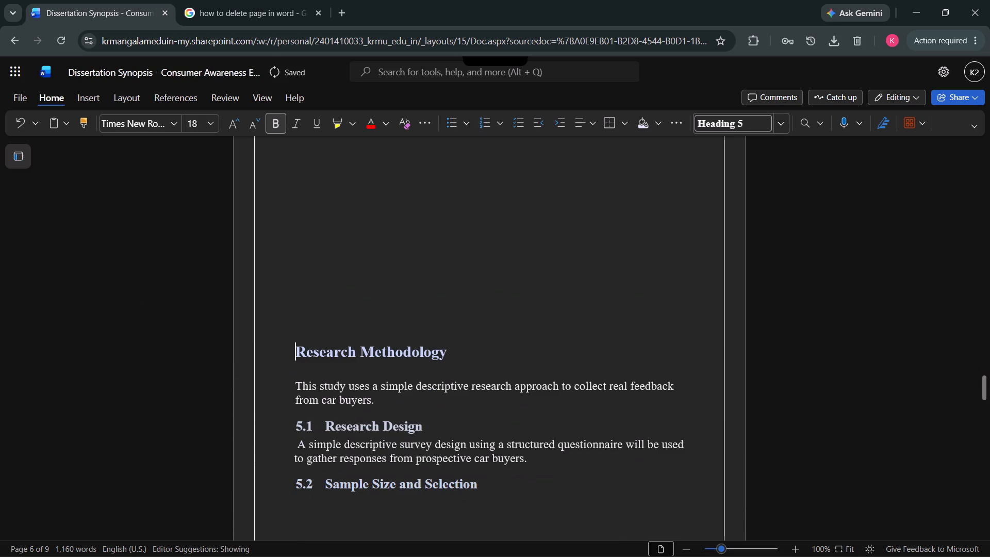
pyautogui.press('BackSpace')
pyautogui.press('BackSpace')
pyautogui.press('BackSpace')
pyautogui.press('BackSpace')
pyautogui.press('BackSpace')
pyautogui.press('BackSpace')
pyautogui.press('BackSpace')
pyautogui.press('BackSpace')
pyautogui.press('BackSpace')
pyautogui.press('BackSpace')
pyautogui.press('BackSpace')
pyautogui.press('BackSpace')
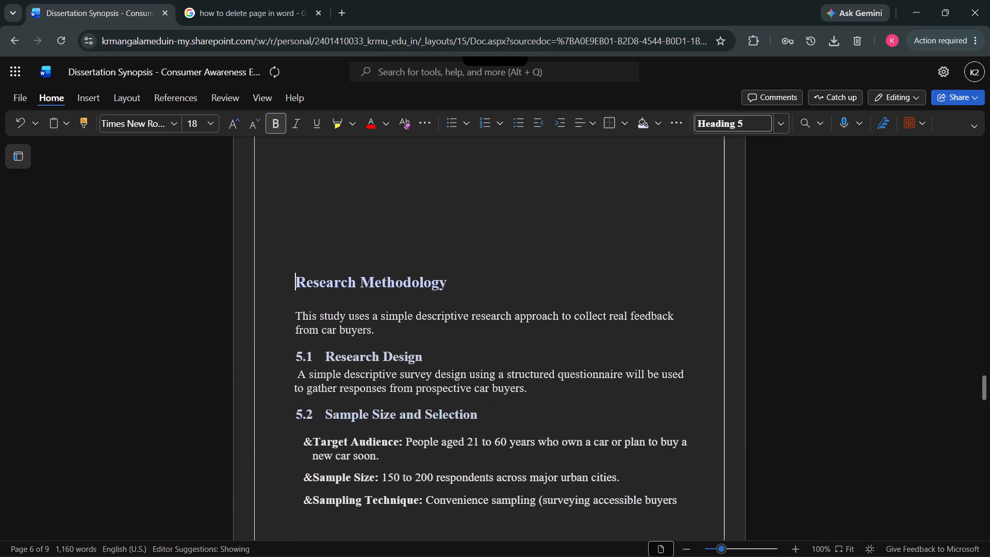
pyautogui.press('BackSpace')
pyautogui.press('BackSpace')
pyautogui.press('BackSpace')
pyautogui.press('BackSpace')
pyautogui.press('BackSpace')
pyautogui.press('BackSpace')
pyautogui.press('BackSpace')
pyautogui.press('BackSpace')
pyautogui.press('BackSpace')
pyautogui.press('BackSpace')
pyautogui.press('BackSpace')
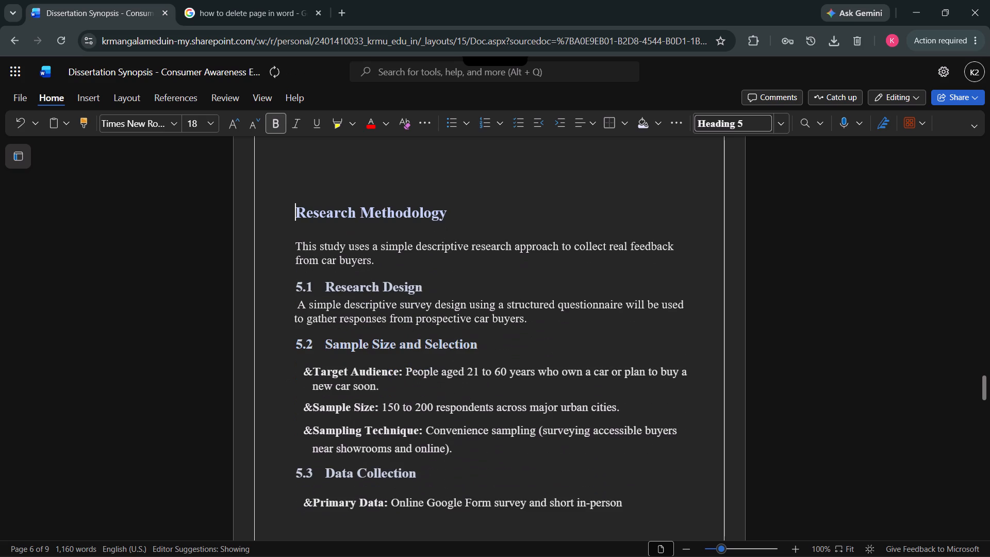
pyautogui.press('BackSpace')
pyautogui.press('BackSpace')
pyautogui.press('BackSpace')
pyautogui.press('BackSpace')
pyautogui.press('BackSpace')
pyautogui.press('BackSpace')
pyautogui.press('BackSpace')
pyautogui.press('BackSpace')
pyautogui.press('BackSpace')
pyautogui.press('BackSpace')
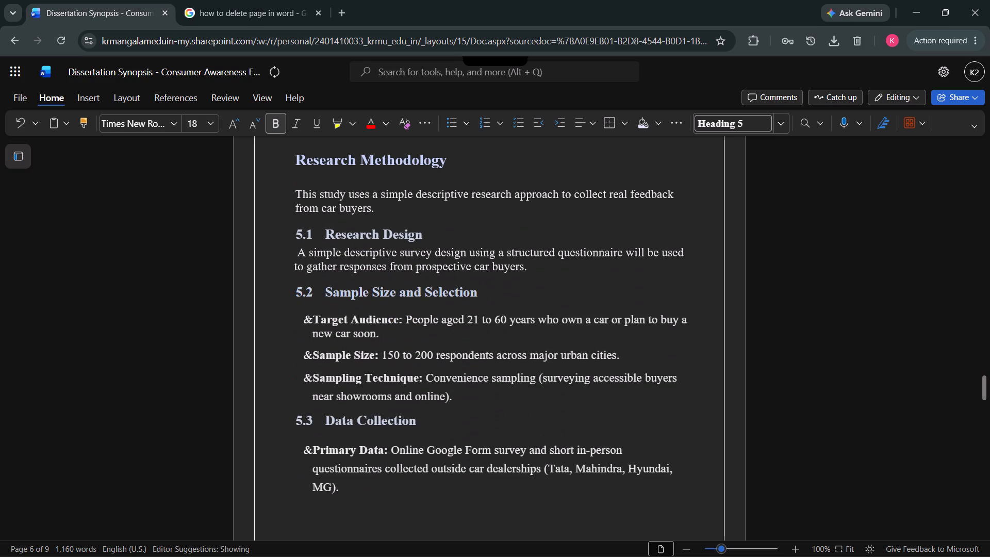
# Check the layout and heading numbering from the Review of Literature through the Proposed Chapter Scheme.
pyautogui.scroll(-8, 293, 381)
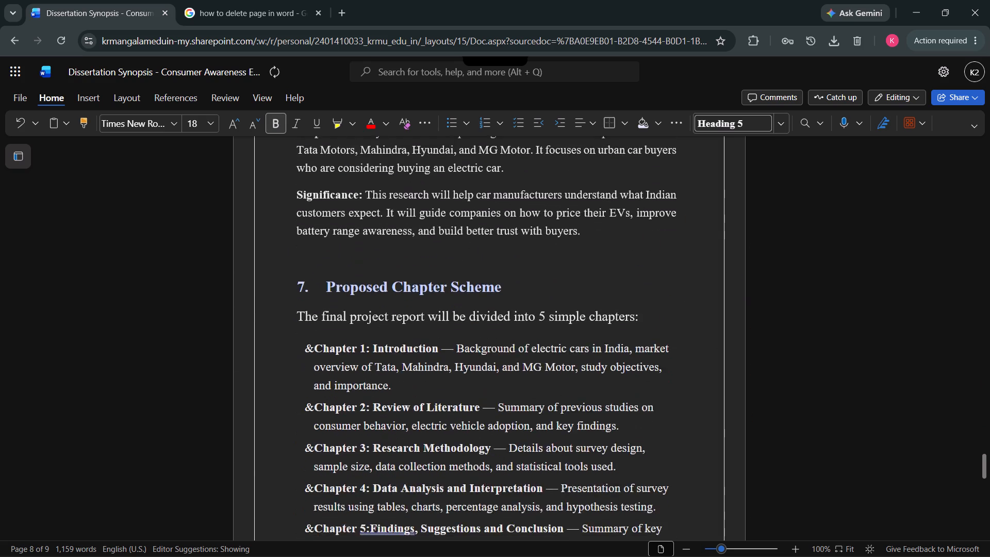
pyautogui.scroll(-14, 293, 381)
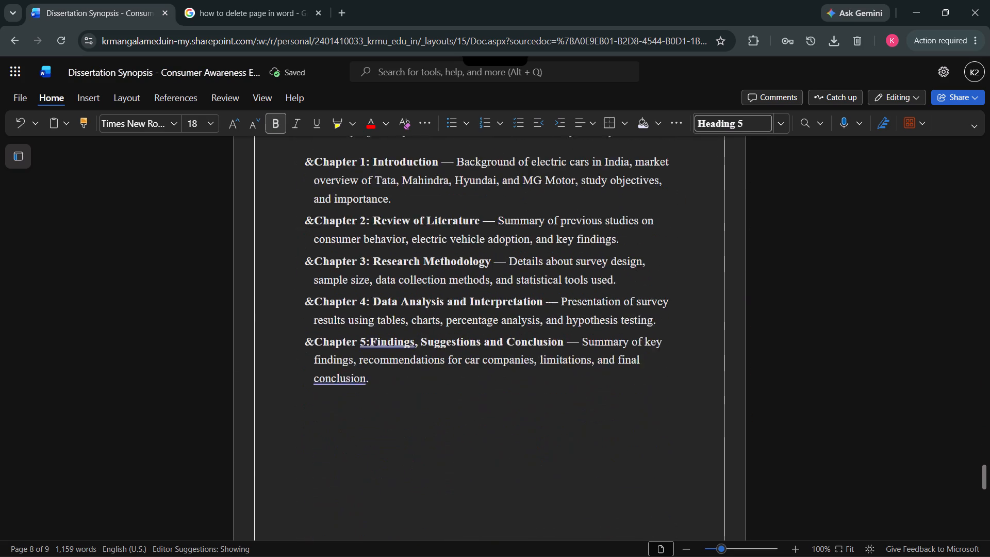
pyautogui.scroll(1, 293, 381)
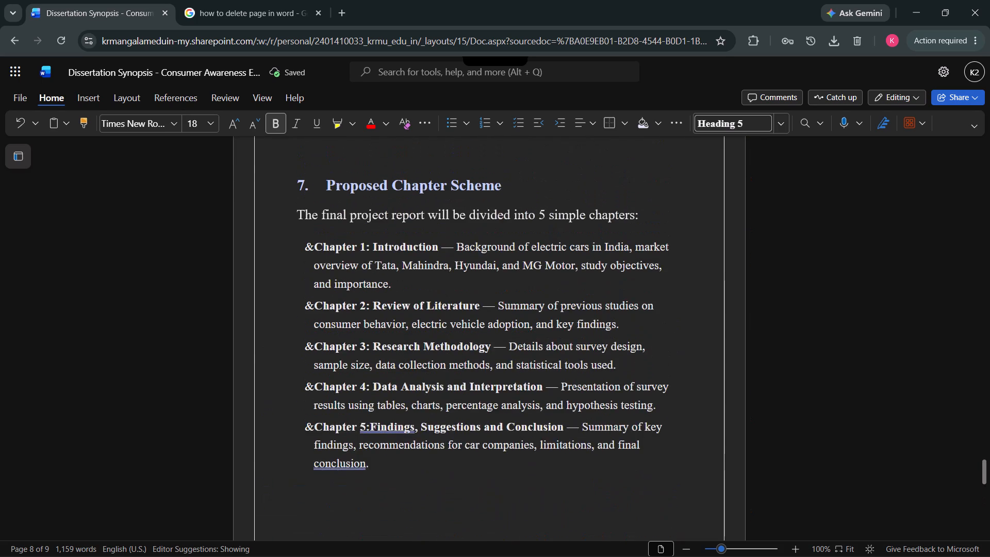
pyautogui.scroll(12, 293, 381)
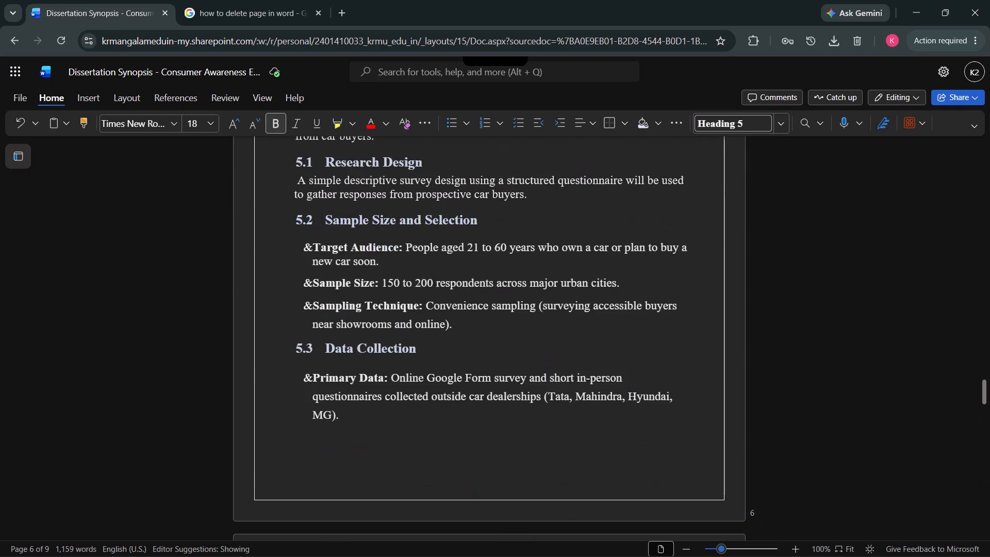
pyautogui.scroll(7, 293, 381)
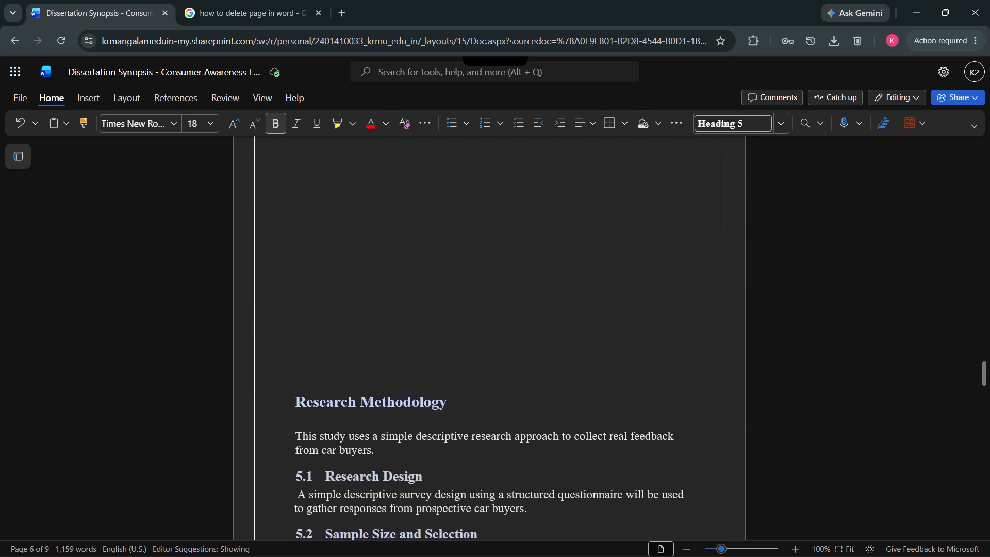
pyautogui.scroll(7, 293, 381)
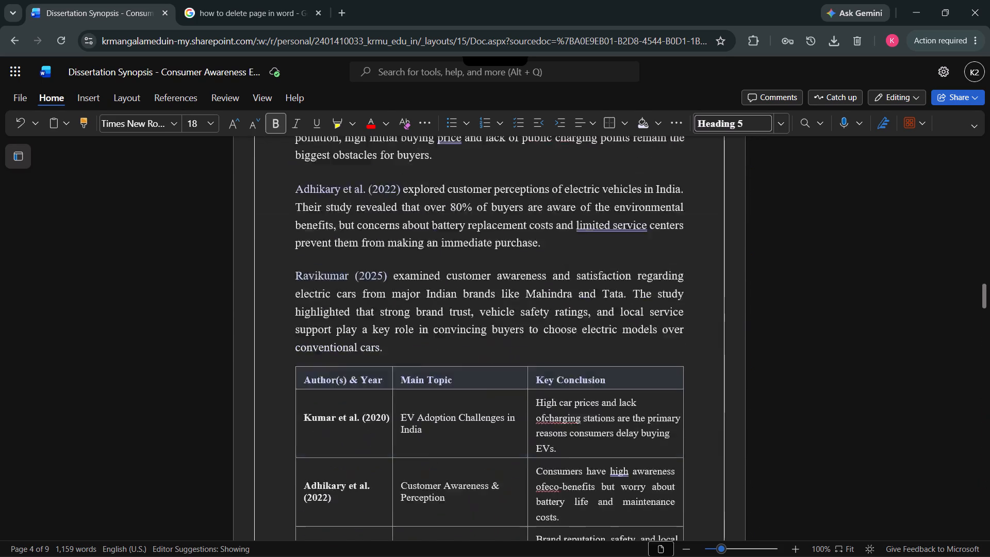
pyautogui.scroll(1, 293, 381)
pyautogui.scroll(-6, 293, 381)
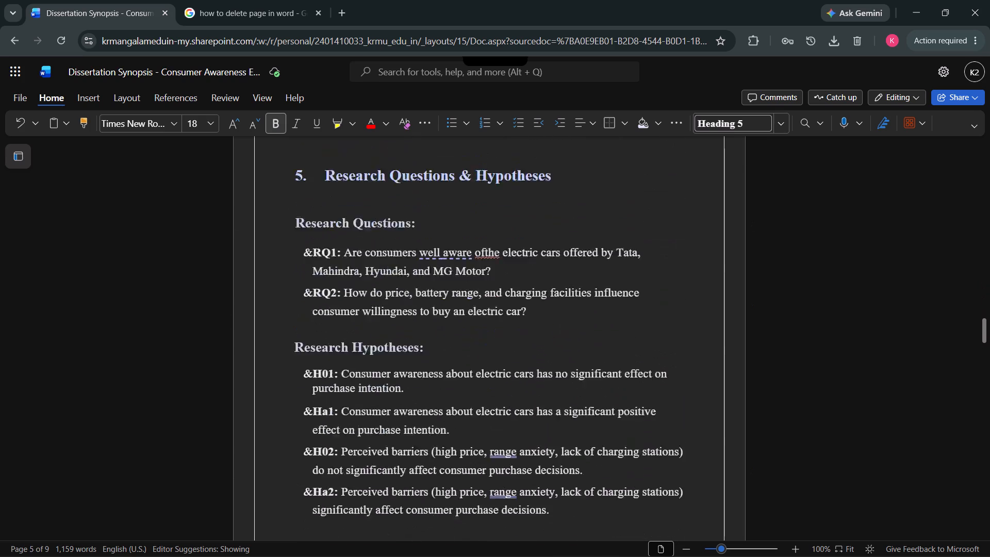
# Delete the remaining blank space above the Research Methodology heading so that it starts at the top of page 6.
pyautogui.scroll(-9, 293, 381)
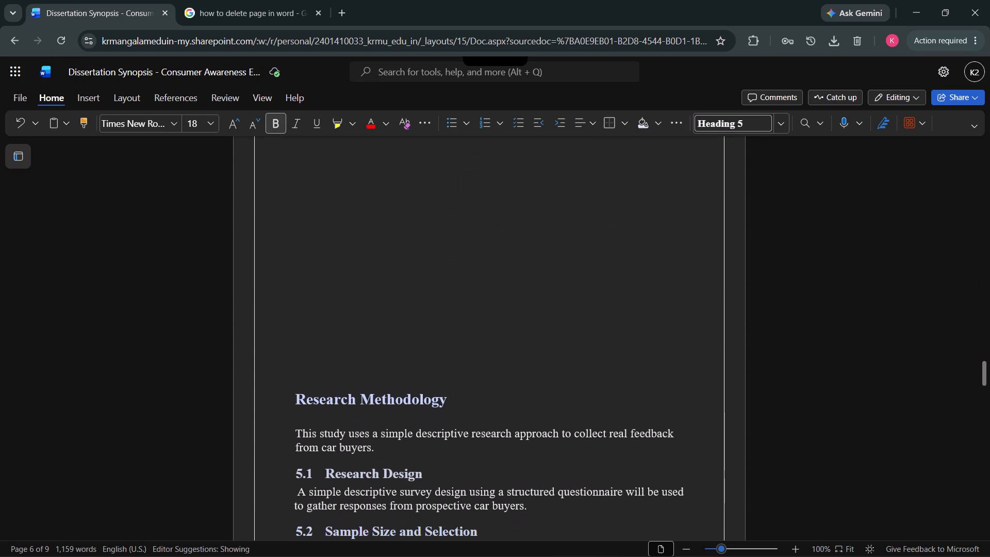
pyautogui.scroll(-1, 293, 381)
pyautogui.press('BackSpace')
pyautogui.press('BackSpace')
pyautogui.press('BackSpace')
pyautogui.press('BackSpace')
pyautogui.press('BackSpace')
pyautogui.press('BackSpace')
pyautogui.press('BackSpace')
pyautogui.press('BackSpace')
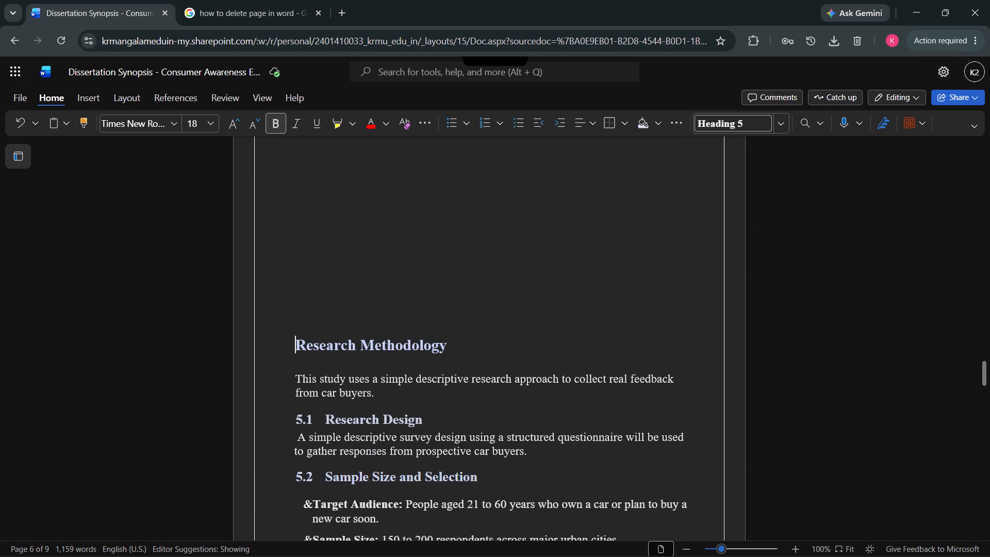
pyautogui.press('BackSpace')
pyautogui.press('BackSpace')
pyautogui.press('BackSpace')
pyautogui.press('BackSpace')
pyautogui.press('BackSpace')
pyautogui.press('BackSpace')
pyautogui.press('BackSpace')
pyautogui.press('BackSpace')
pyautogui.press('BackSpace')
pyautogui.press('BackSpace')
pyautogui.press('BackSpace')
pyautogui.press('BackSpace')
pyautogui.press('BackSpace')
pyautogui.press('BackSpace')
pyautogui.press('BackSpace')
pyautogui.press('BackSpace')
pyautogui.press('BackSpace')
pyautogui.press('BackSpace')
pyautogui.press('BackSpace')
pyautogui.press('BackSpace')
pyautogui.press('BackSpace')
pyautogui.press('BackSpace')
pyautogui.press('BackSpace')
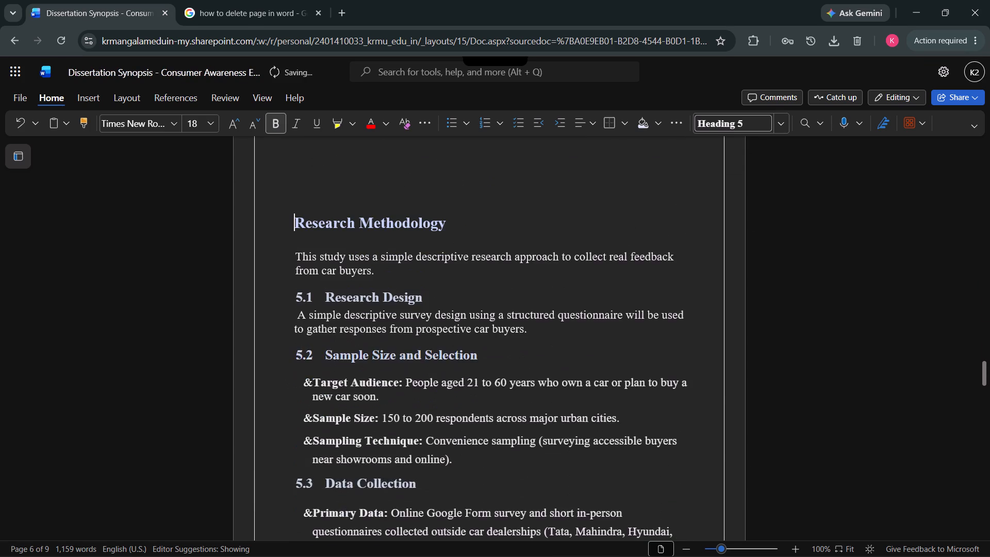
pyautogui.press('BackSpace')
pyautogui.press('BackSpace')
pyautogui.press('BackSpace')
pyautogui.press('BackSpace')
pyautogui.press('BackSpace')
pyautogui.press('BackSpace')
pyautogui.press('BackSpace')
# Examine pages 5 to 9 for remaining blank gaps and check the page breaks between sections.
pyautogui.scroll(2, 293, 381)
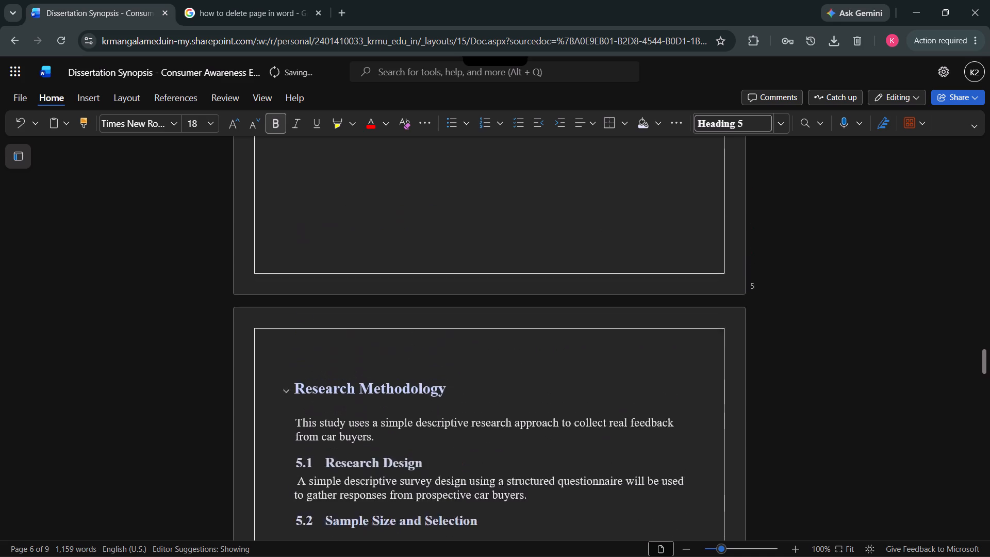
pyautogui.scroll(3, 293, 381)
pyautogui.scroll(-2, 293, 381)
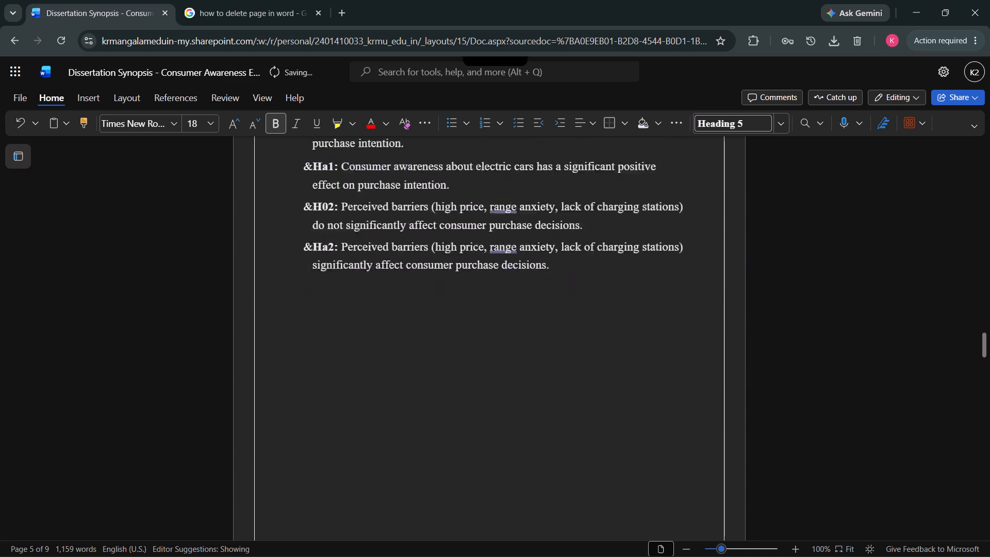
pyautogui.scroll(-1, 293, 381)
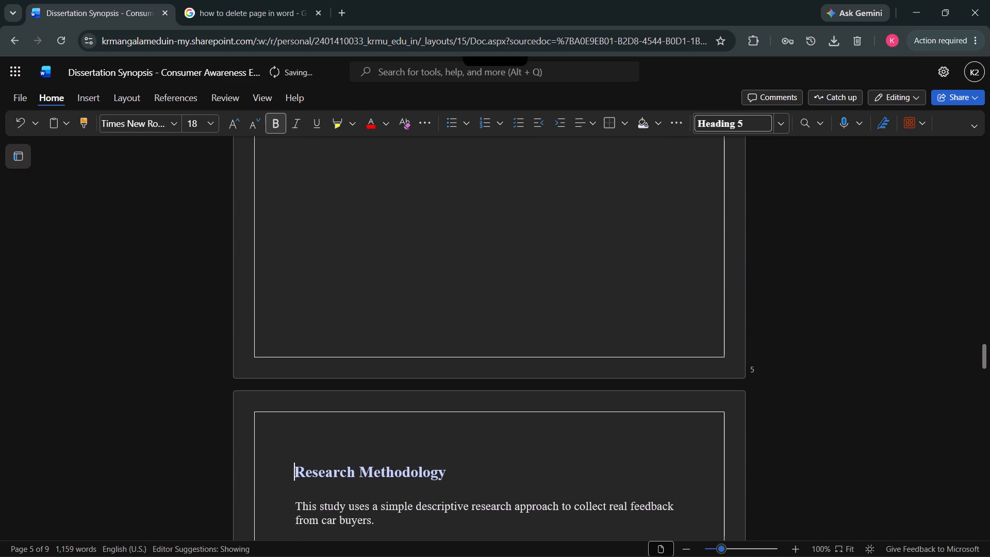
pyautogui.scroll(-10, 293, 381)
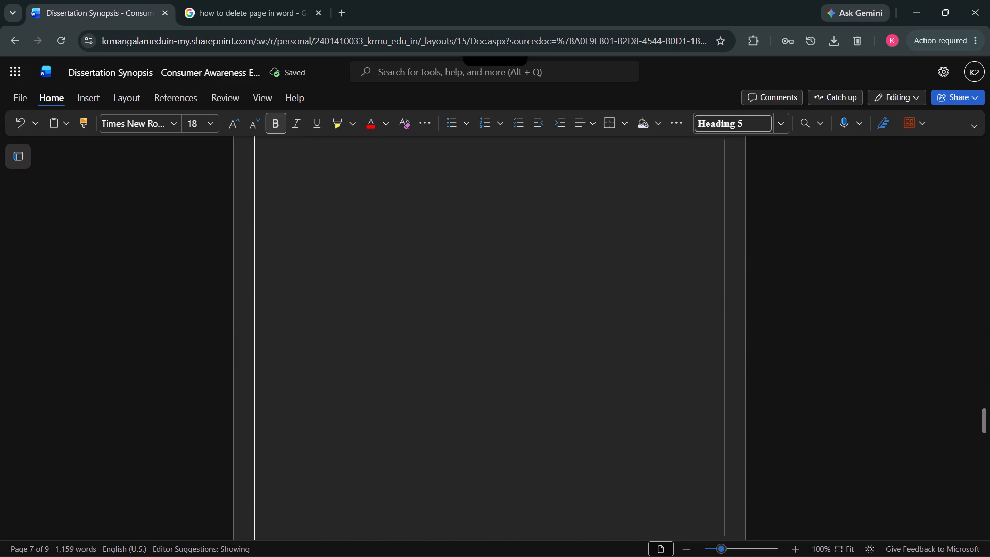
pyautogui.scroll(-9, 293, 381)
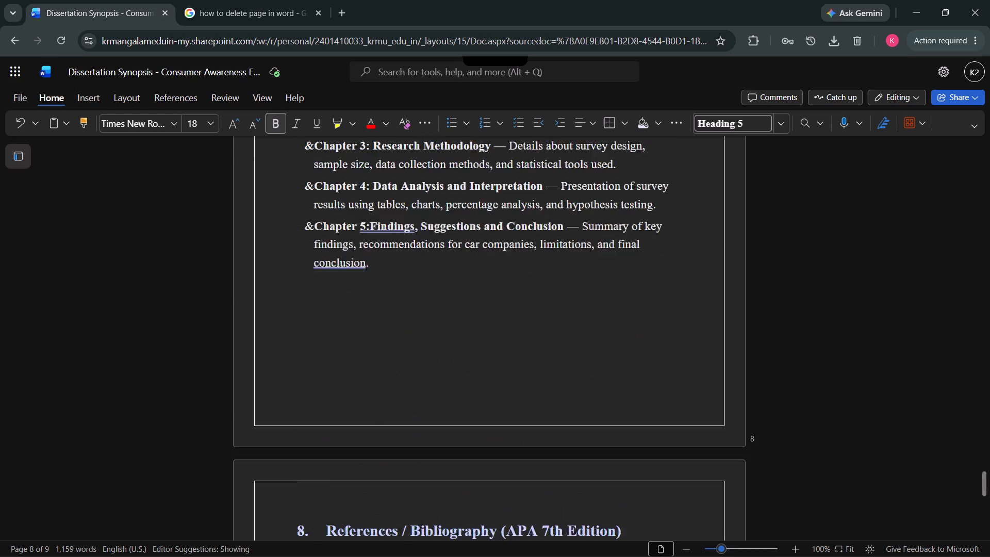
pyautogui.scroll(-2, 293, 381)
pyautogui.scroll(3, 293, 381)
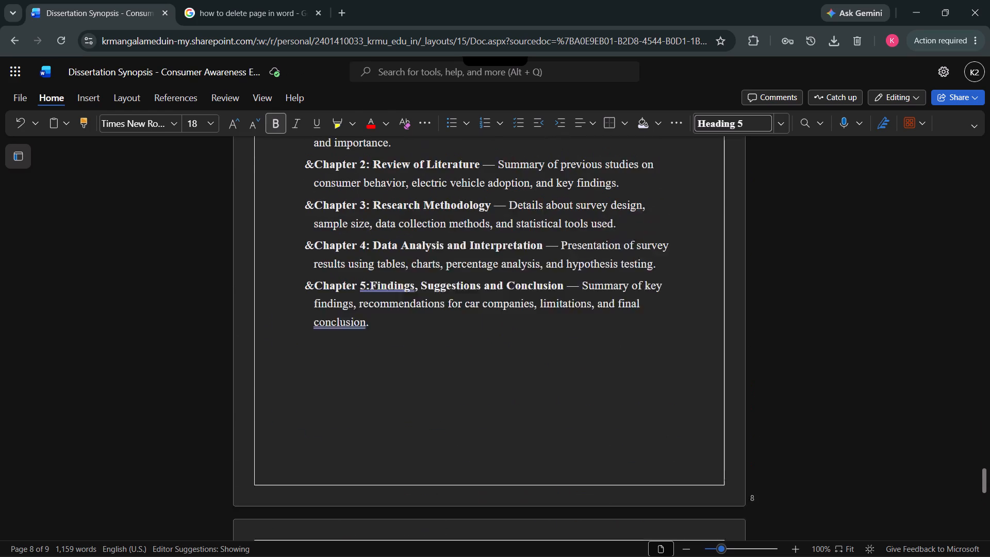
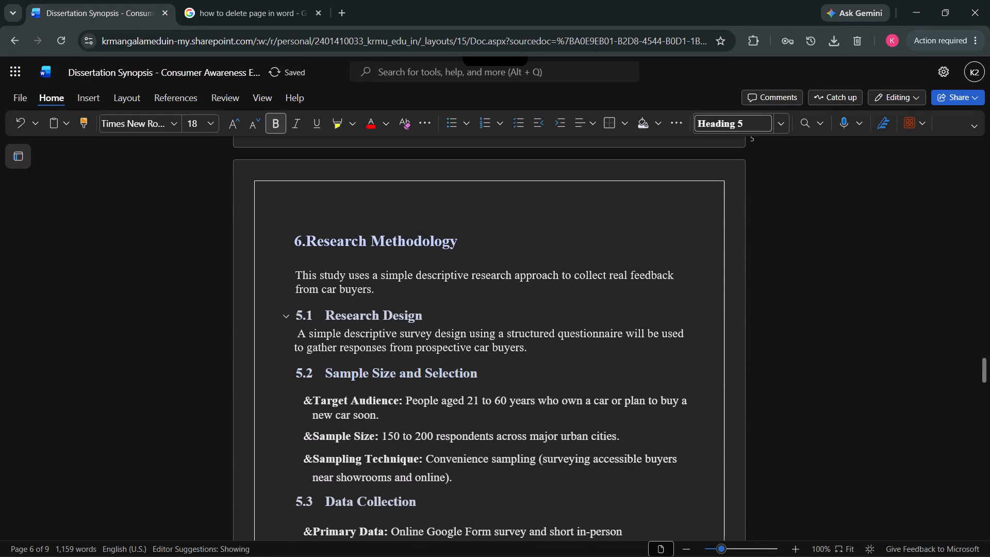
# Add a space after "6." in the Research Methodology heading to make it a numbered list heading, and check its subheading numbers.
pyautogui.press('space')
pyautogui.scroll(4, 325, 317)
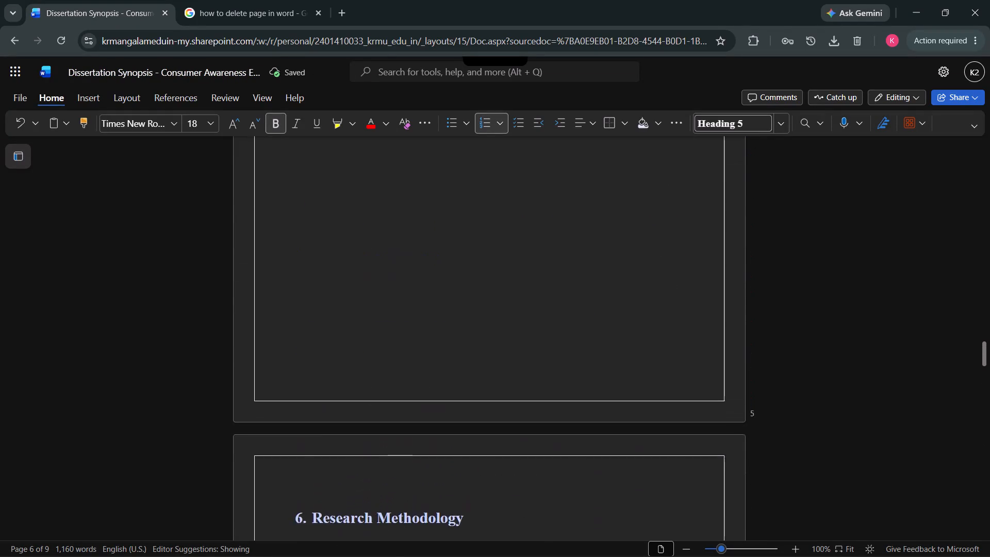
pyautogui.scroll(4, 325, 317)
pyautogui.scroll(-1, 325, 317)
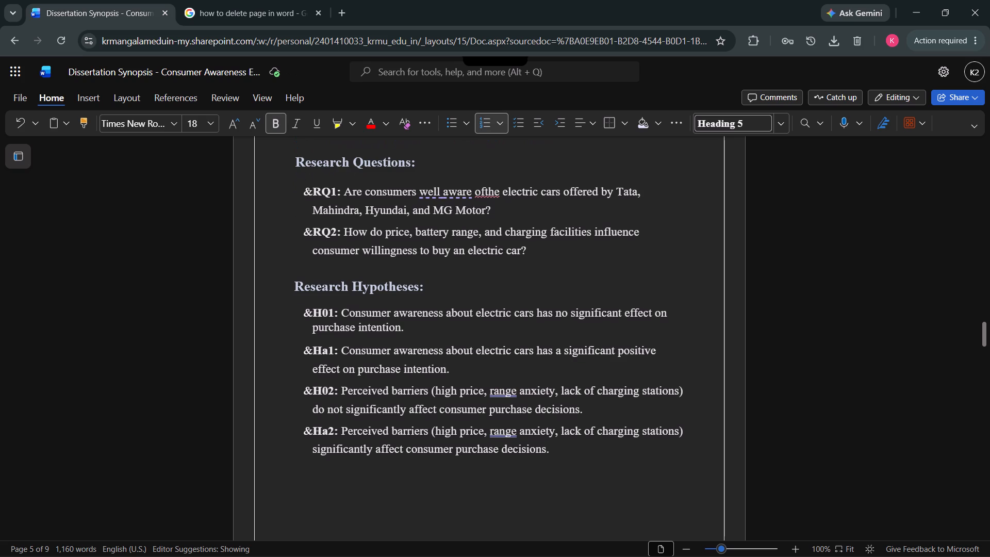
pyautogui.scroll(-10, 325, 317)
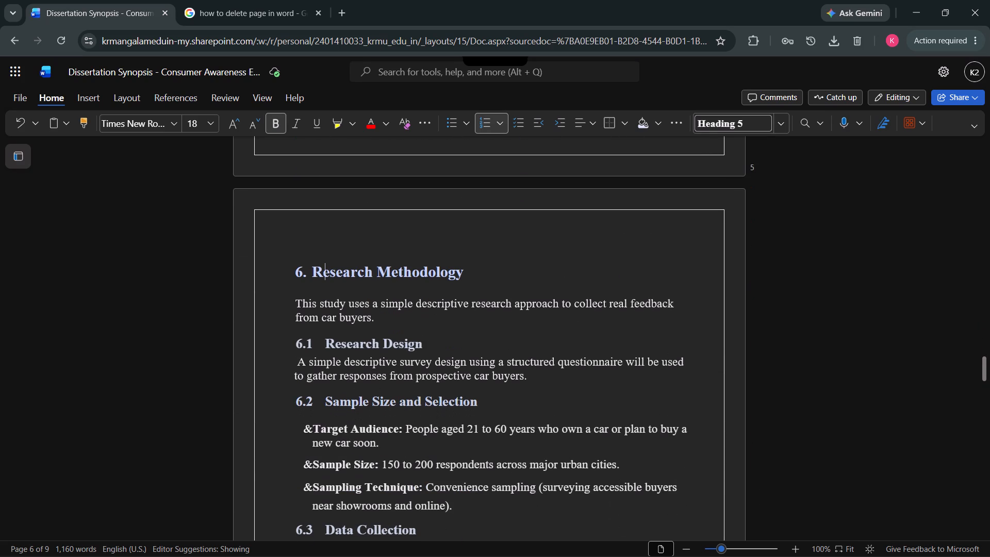
pyautogui.click(353, 268)
pyautogui.click(365, 312)
# Delete the blank page between the Data Analysis Methods section and the Scope / Significance of the Study heading.
pyautogui.scroll(-3, 516, 445)
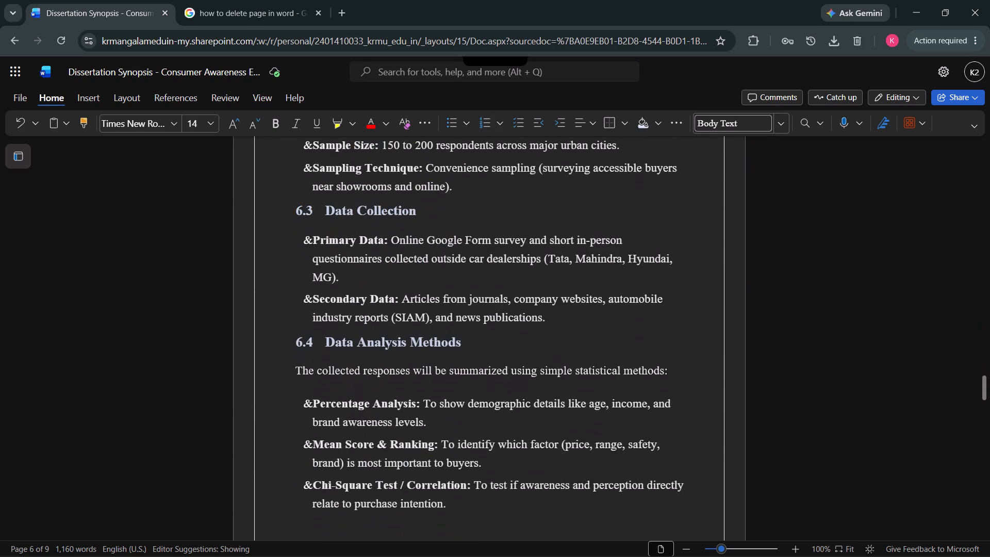
pyautogui.scroll(-11, 516, 445)
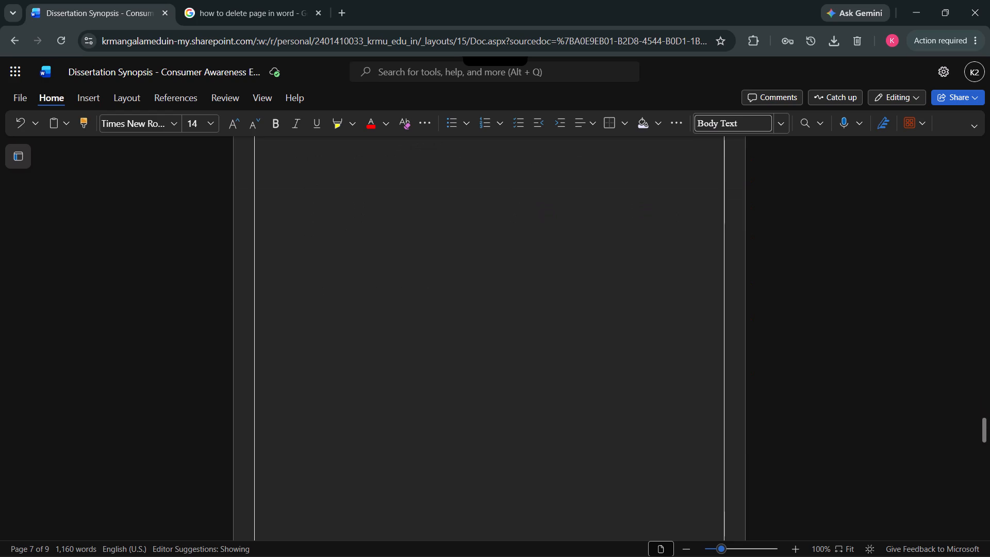
pyautogui.scroll(-5, 516, 445)
pyautogui.click(290, 368)
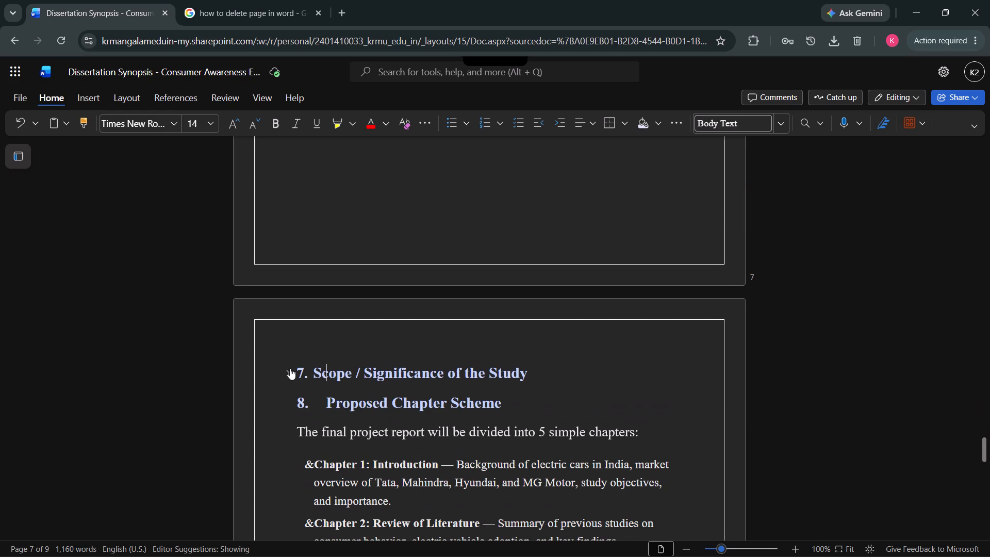
pyautogui.click(290, 368)
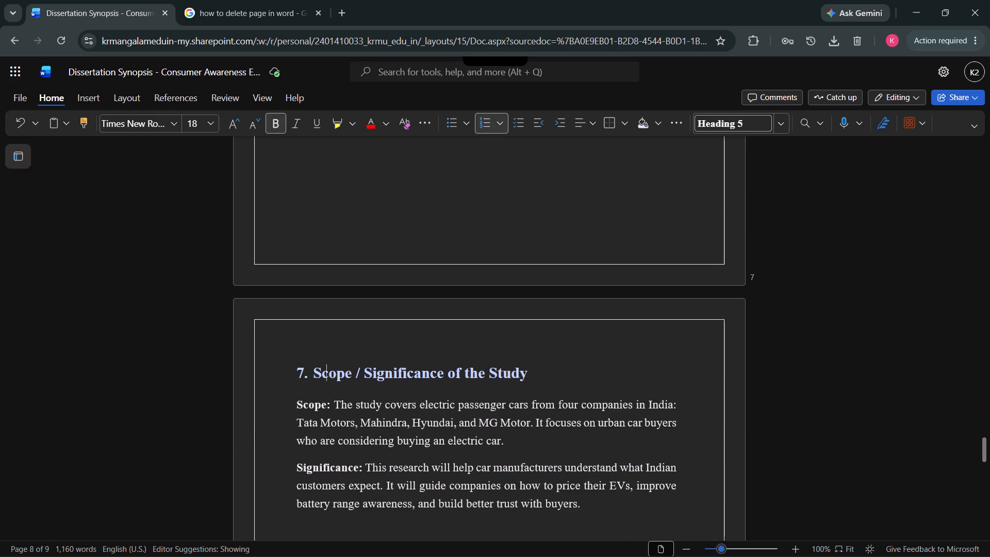
pyautogui.click(295, 361)
pyautogui.click(459, 217)
pyautogui.press('Left')
pyautogui.press('Left')
pyautogui.press('Left')
pyautogui.press('Left')
pyautogui.press('Left')
pyautogui.press('Left')
pyautogui.press('Left')
pyautogui.press('Left')
pyautogui.press('Left')
pyautogui.press('Left')
pyautogui.press('Left')
pyautogui.press('Left')
pyautogui.press('Left')
pyautogui.press('Left')
pyautogui.press('Left')
pyautogui.press('Left')
pyautogui.press('Left')
pyautogui.press('Left')
pyautogui.press('Left')
pyautogui.press('Left')
pyautogui.press('Left')
pyautogui.press('Left')
pyautogui.press('Left')
pyautogui.press('Left')
pyautogui.press('Left')
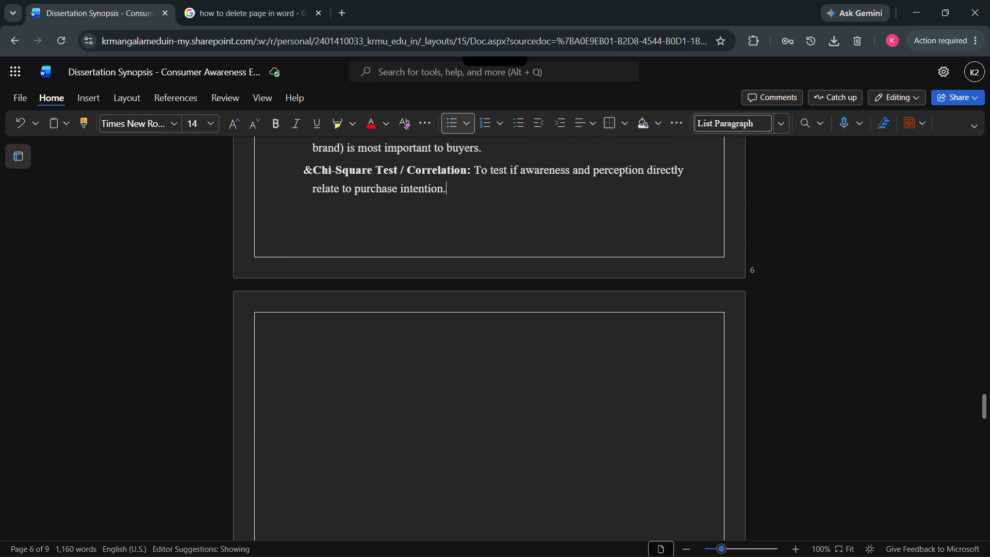
pyautogui.click(395, 326)
pyautogui.press('BackSpace')
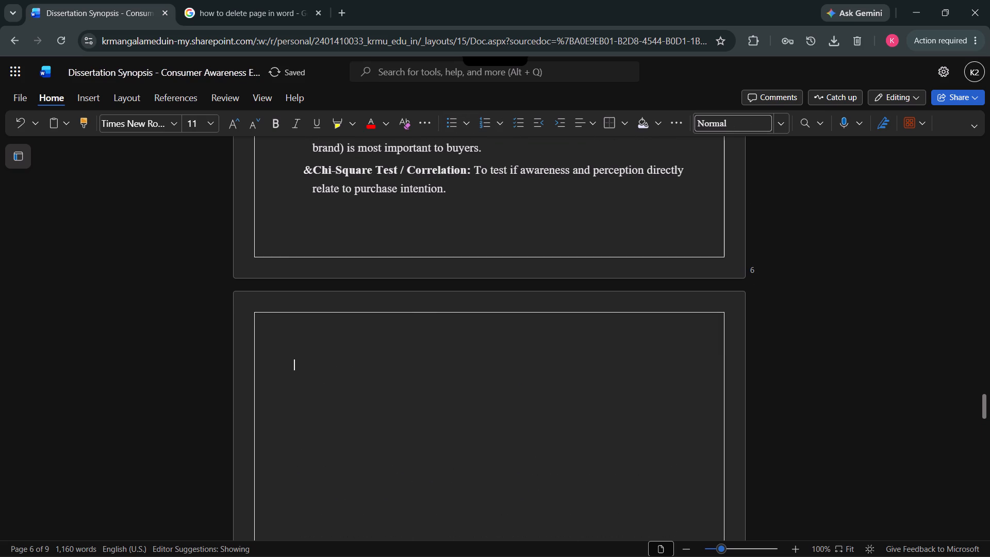
pyautogui.press('BackSpace')
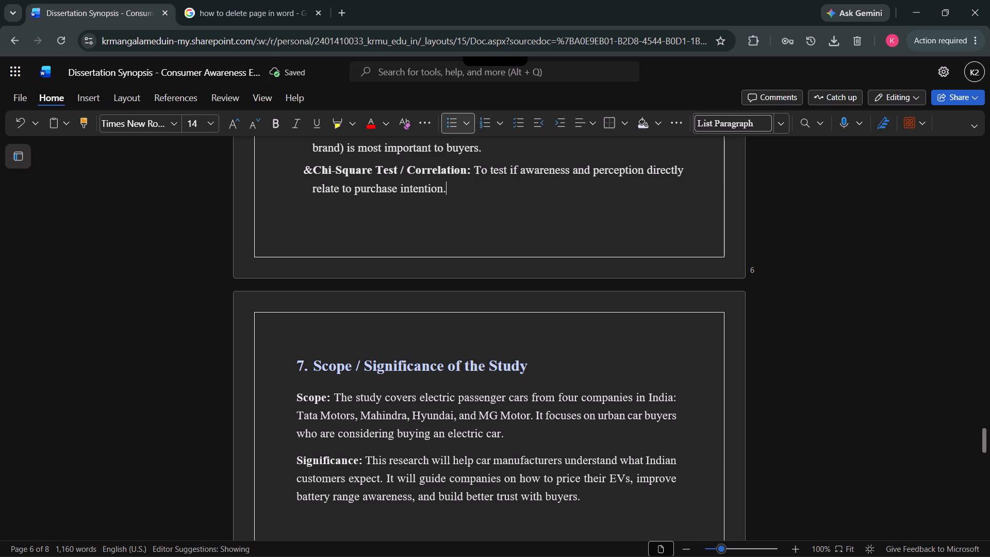
# Check the layout from Scope / Significance of the Study to the document's end, and return to the title page.
pyautogui.scroll(-4, 443, 444)
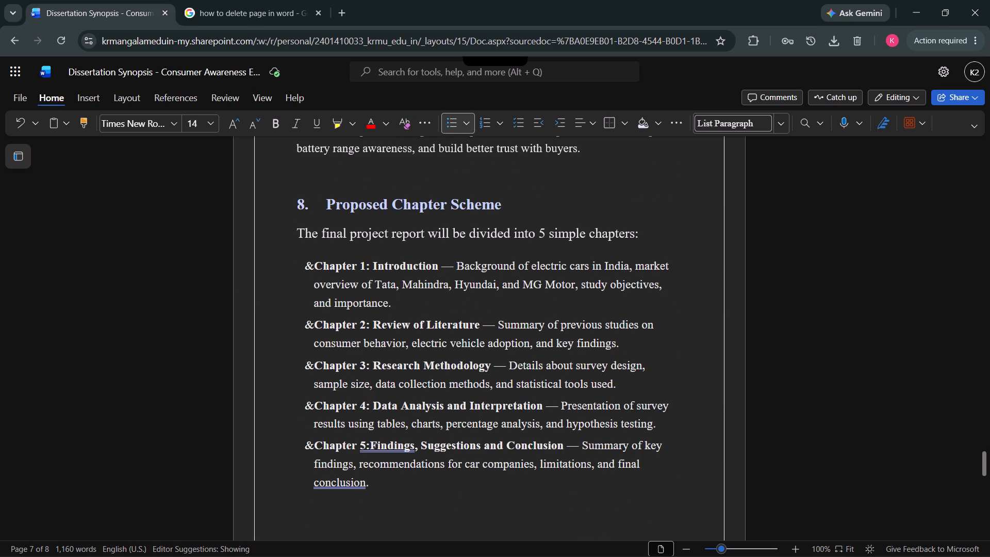
pyautogui.scroll(-15, 443, 444)
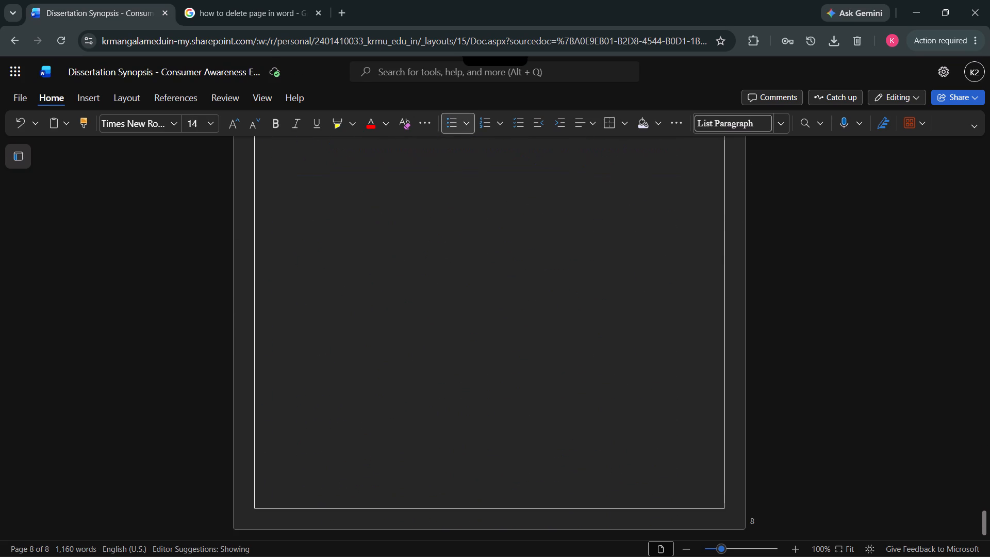
pyautogui.scroll(15, 443, 444)
pyautogui.scroll(6, 443, 444)
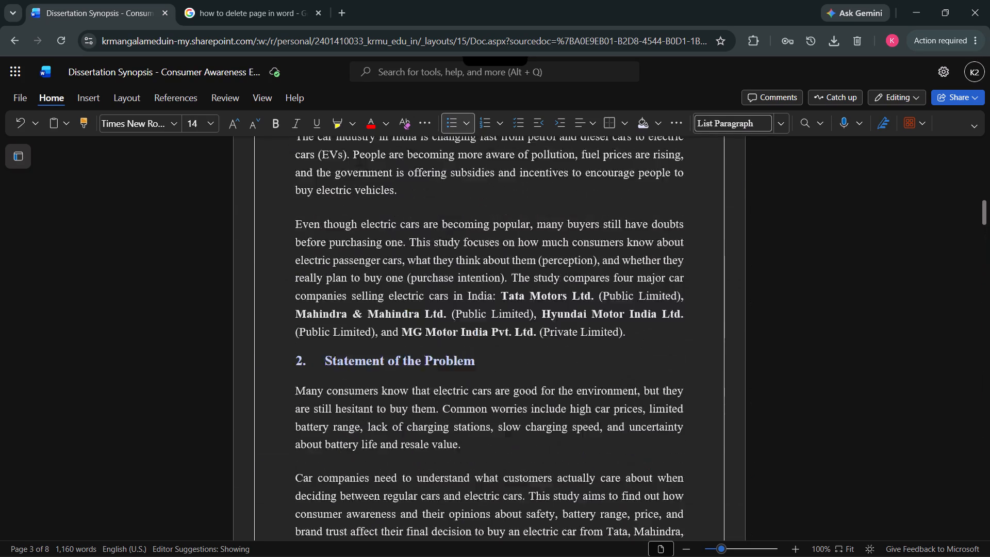
pyautogui.scroll(6, 443, 444)
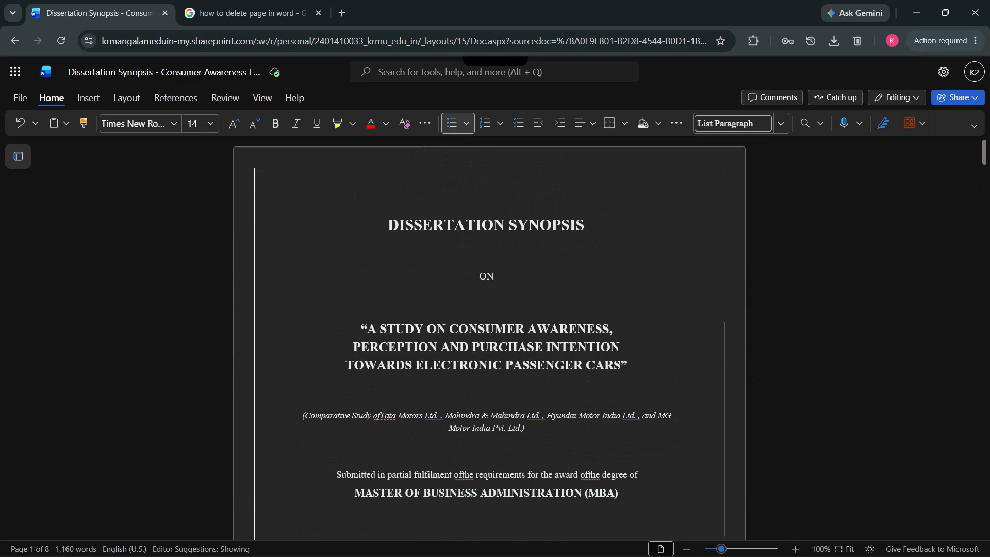
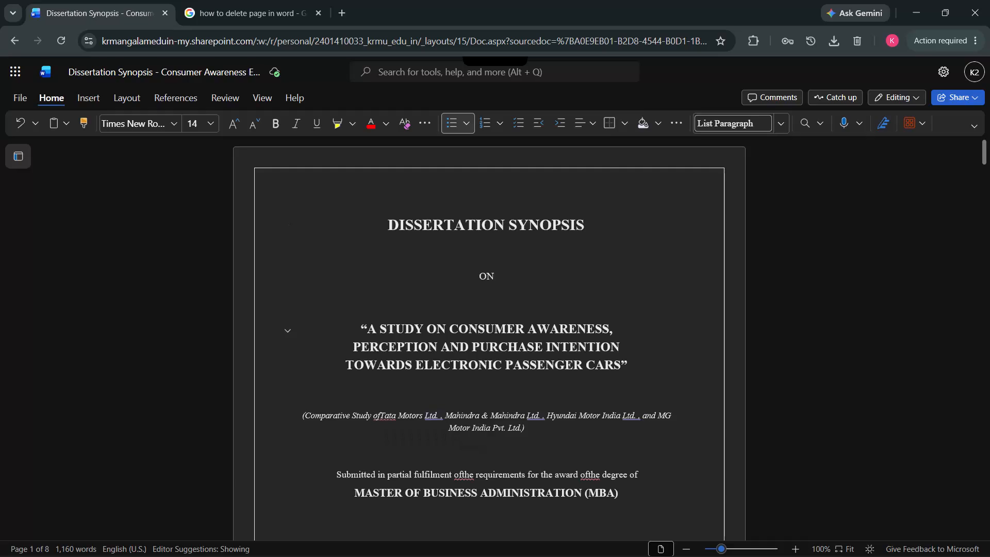
# Insert an unnumbered blank line between the Statement of the Problem heading and its first paragraph.
pyautogui.scroll(-5, 576, 328)
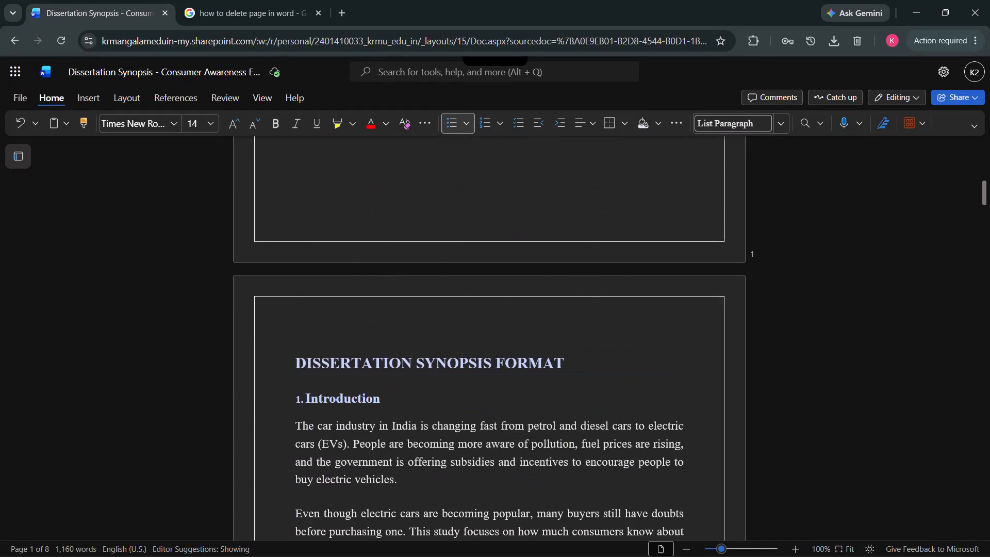
pyautogui.scroll(-4, 576, 328)
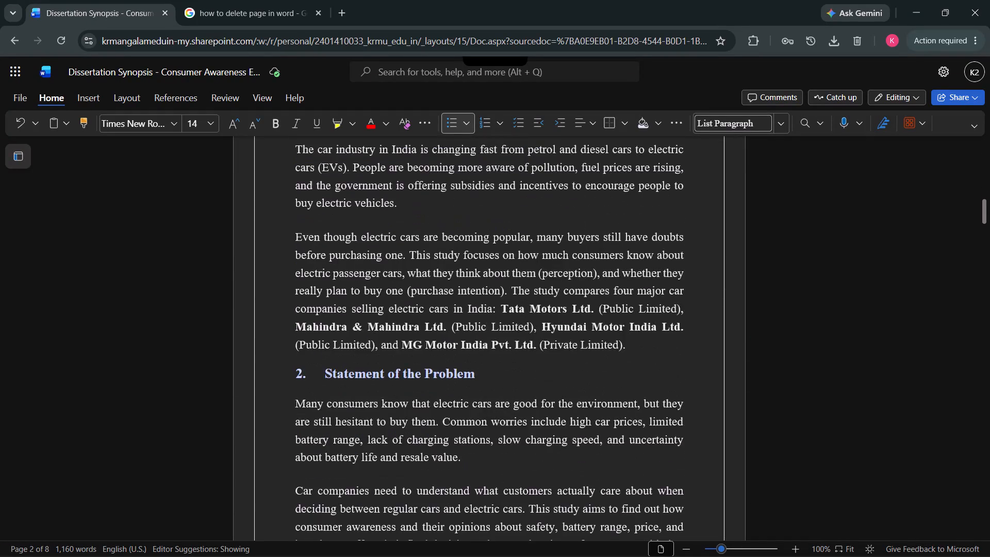
pyautogui.scroll(-2, 576, 328)
pyautogui.scroll(1, 576, 328)
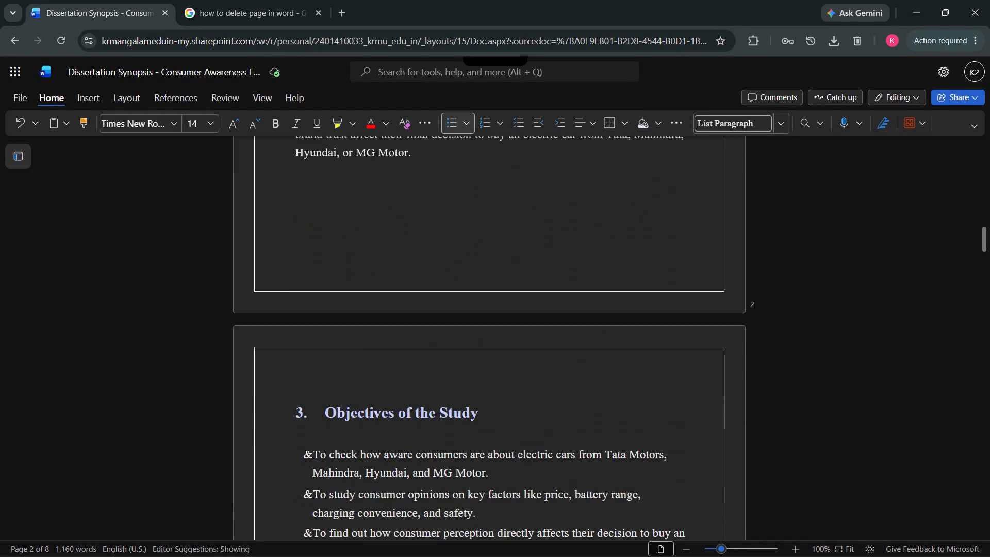
pyautogui.scroll(1, 576, 328)
pyautogui.click(485, 202)
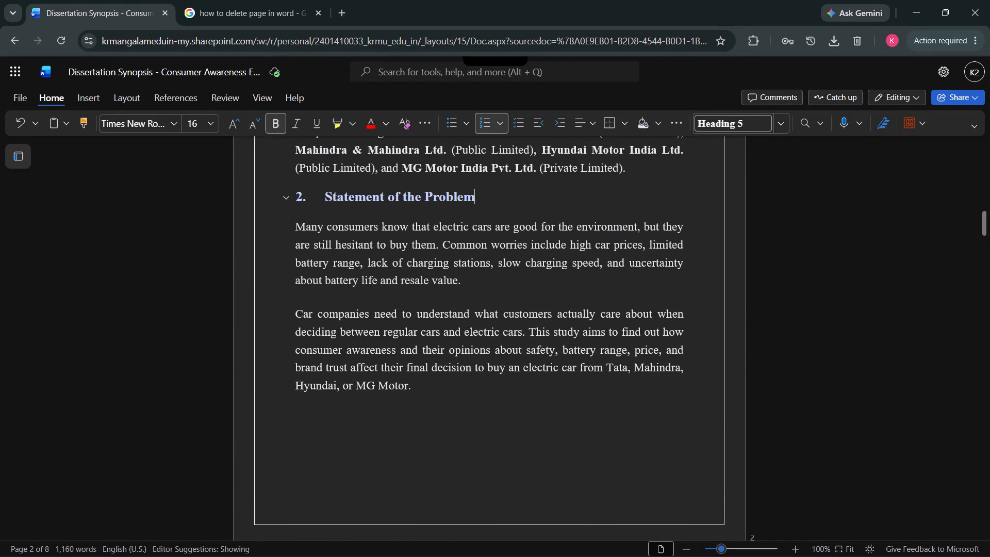
pyautogui.press('Return')
pyautogui.press('BackSpace')
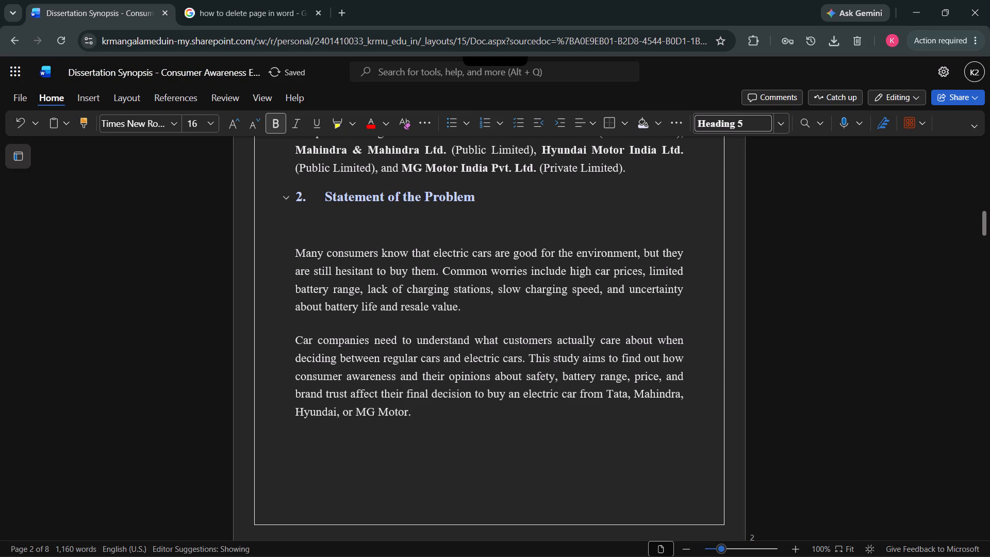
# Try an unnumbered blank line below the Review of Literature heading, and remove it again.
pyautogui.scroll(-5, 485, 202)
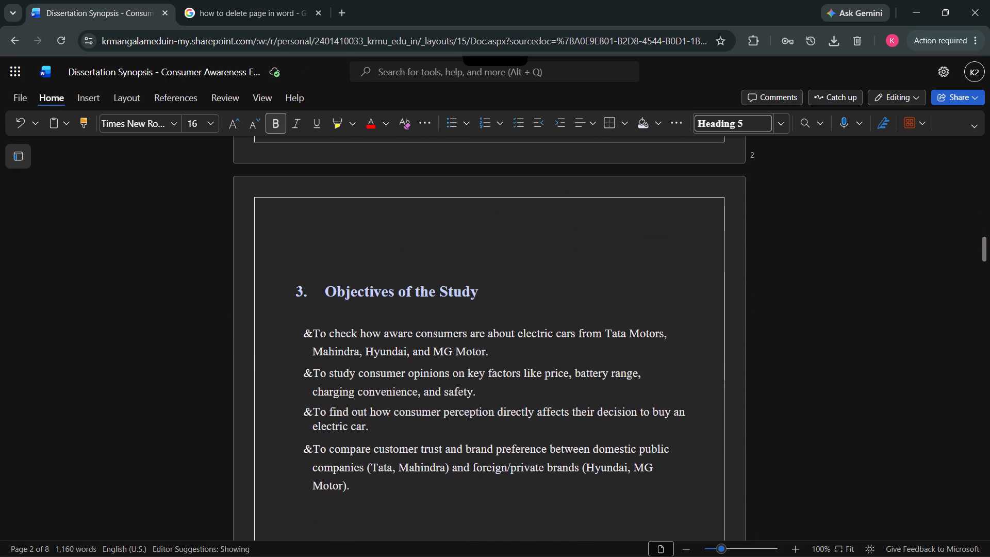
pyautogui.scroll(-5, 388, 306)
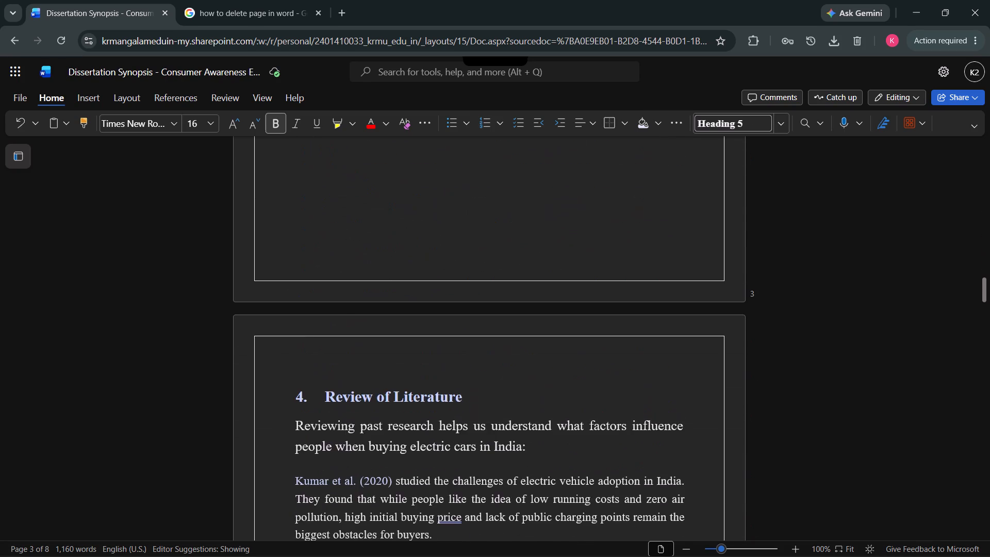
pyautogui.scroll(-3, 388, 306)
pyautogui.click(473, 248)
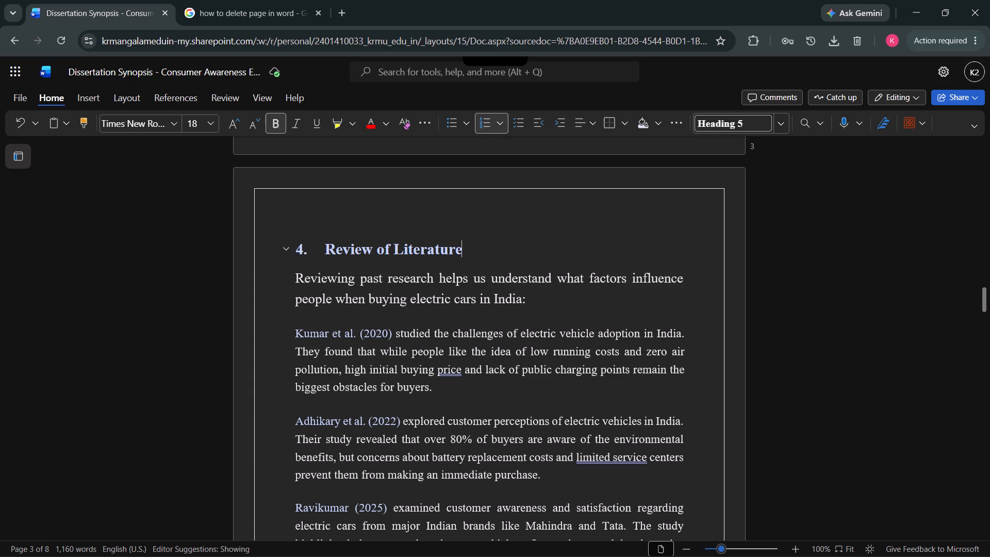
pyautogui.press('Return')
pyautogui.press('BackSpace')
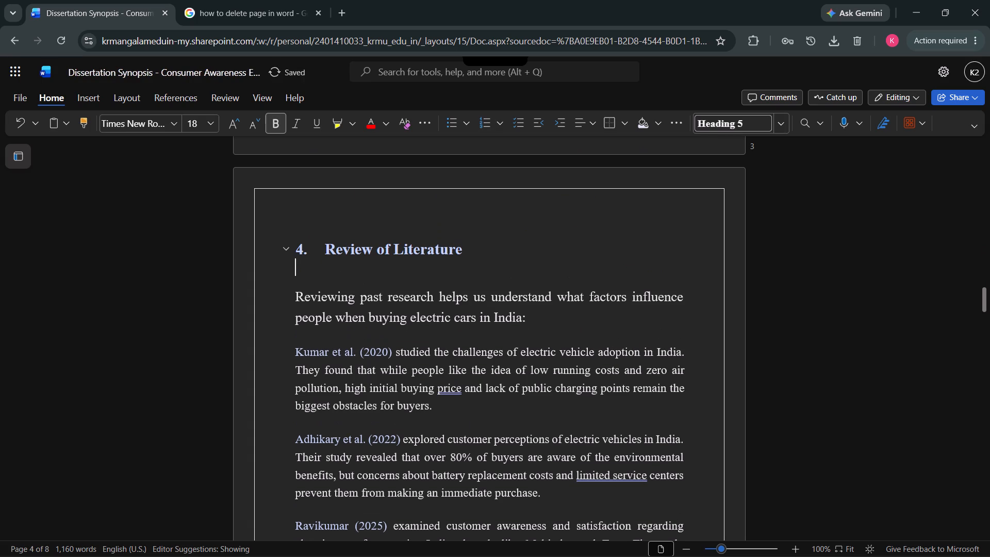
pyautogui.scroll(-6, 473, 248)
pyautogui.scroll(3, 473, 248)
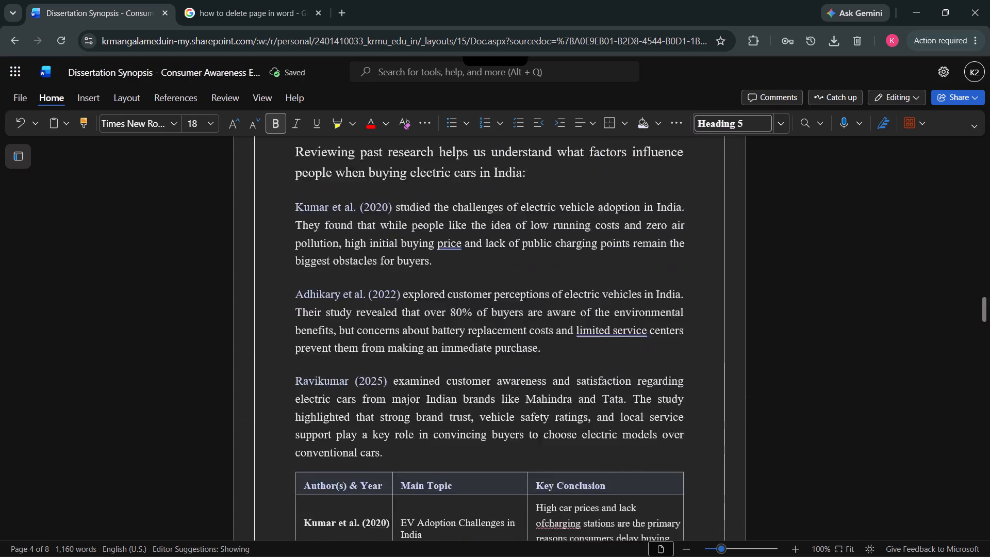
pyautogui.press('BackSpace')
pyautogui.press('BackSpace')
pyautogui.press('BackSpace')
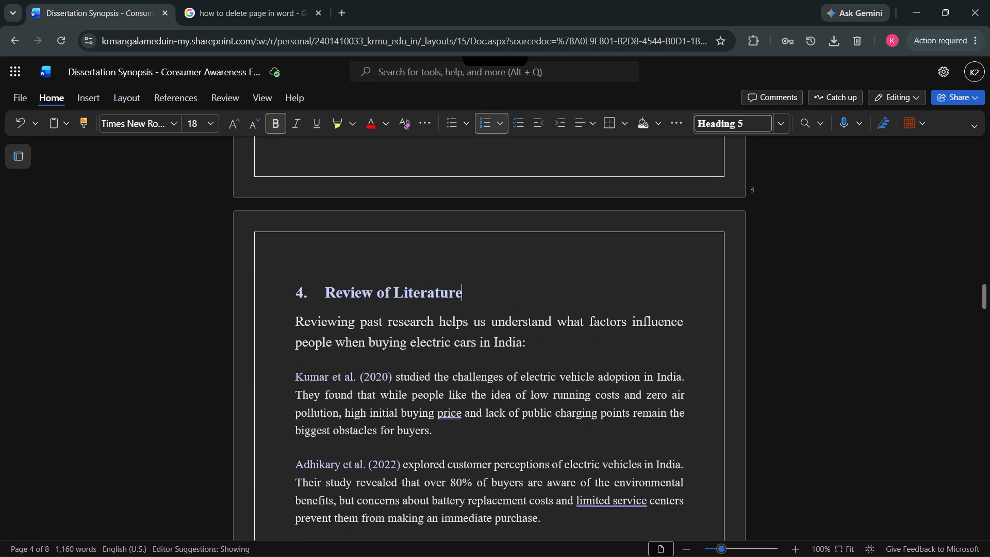
# Check the spacing and layout from the literature review through Research Questions & Hypotheses to the Research Methodology section.
pyautogui.scroll(-9, 473, 248)
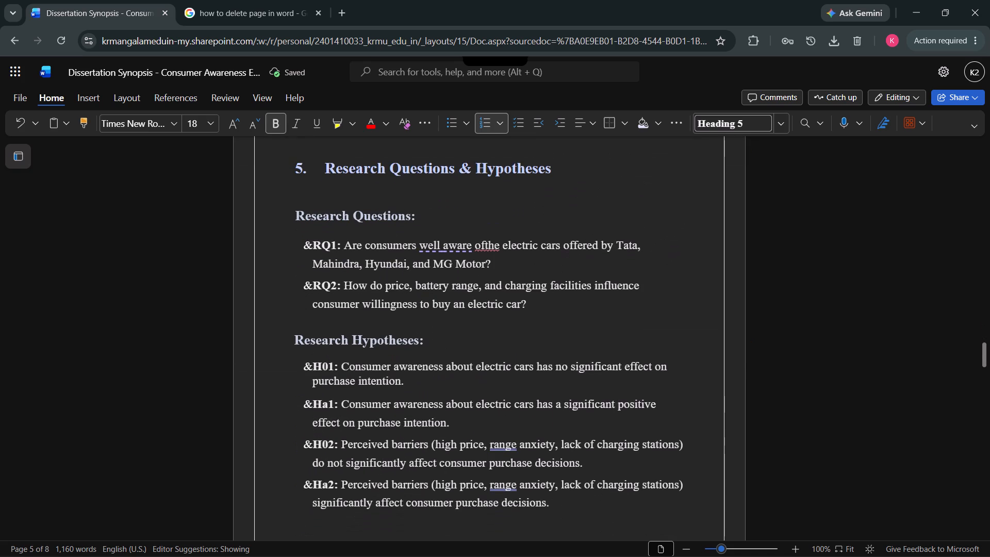
pyautogui.scroll(-1, 473, 248)
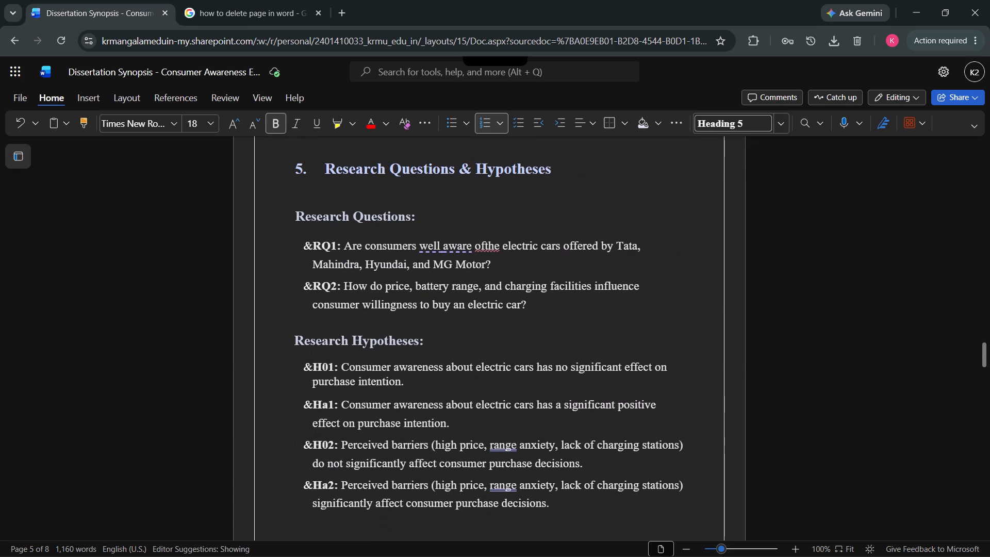
pyautogui.click(460, 254)
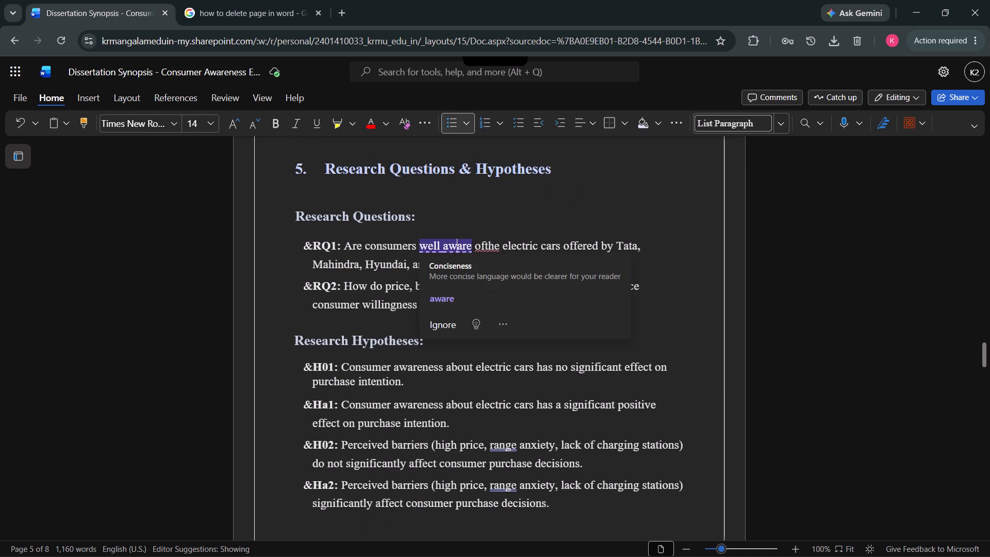
pyautogui.scroll(-1, 516, 406)
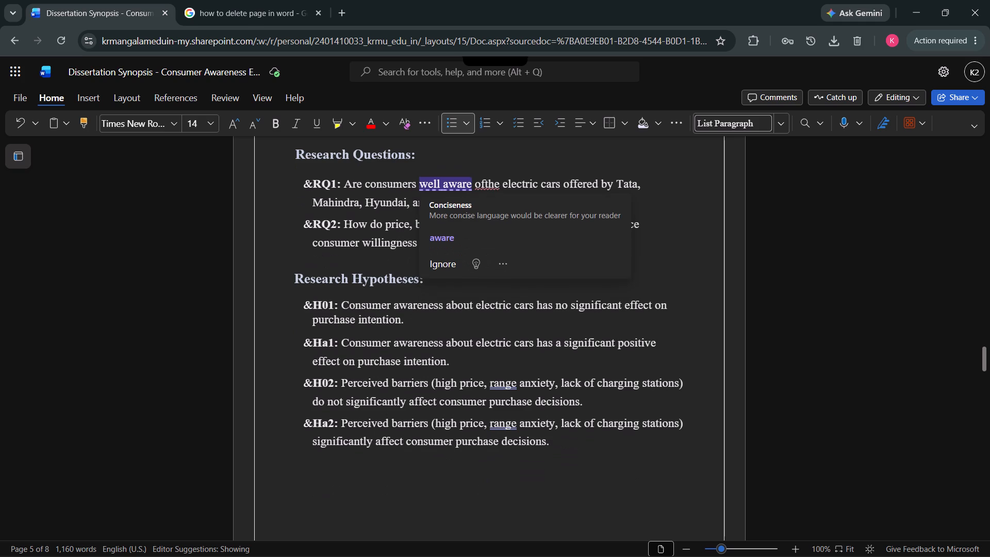
pyautogui.click(802, 307)
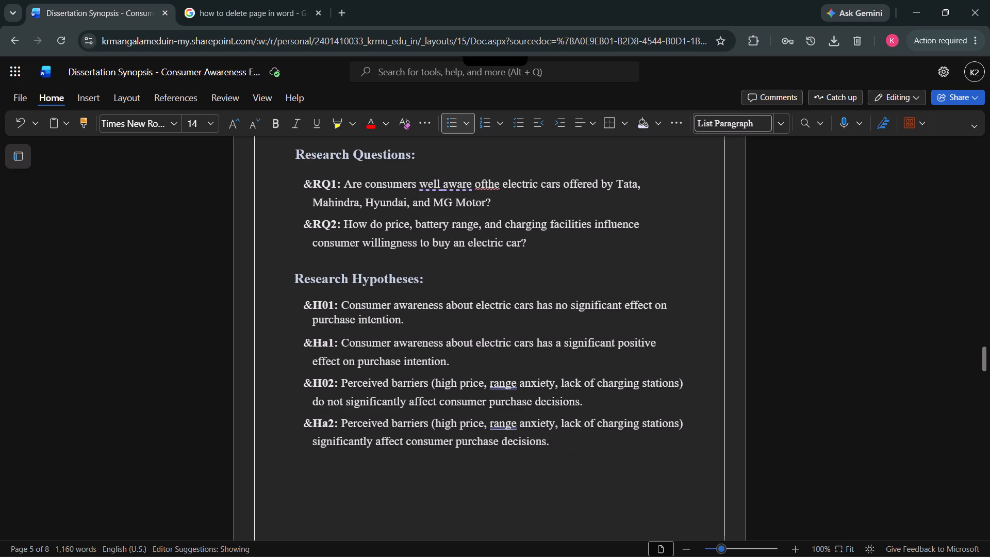
pyautogui.scroll(-4, 594, 402)
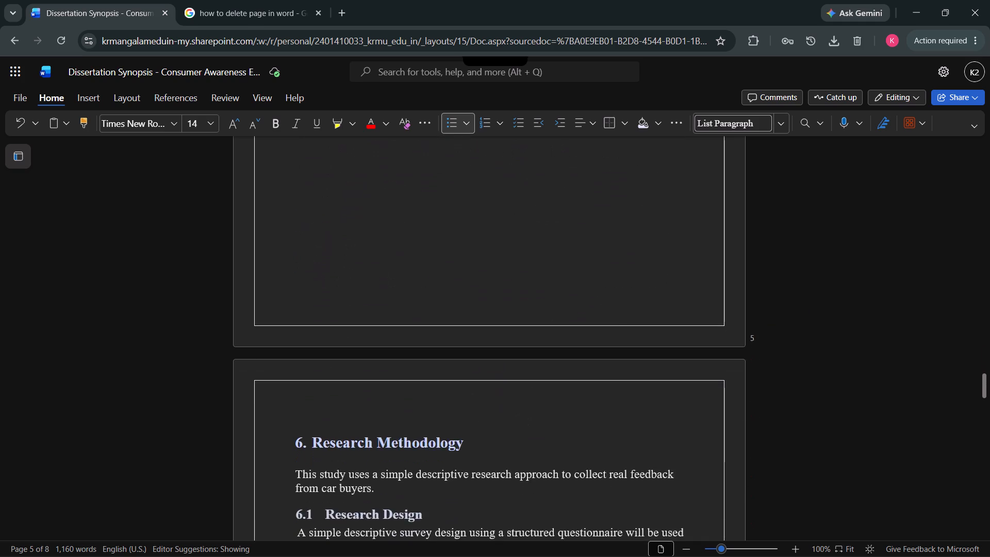
pyautogui.scroll(-3, 594, 402)
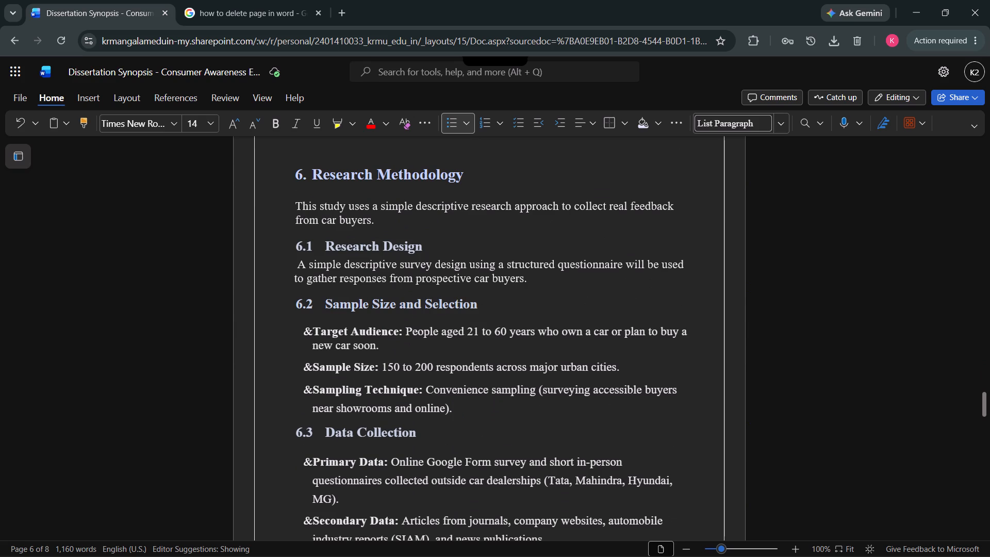
# Select all the text of the Research Methodology section.
pyautogui.hotkey('ctrl', 'a')
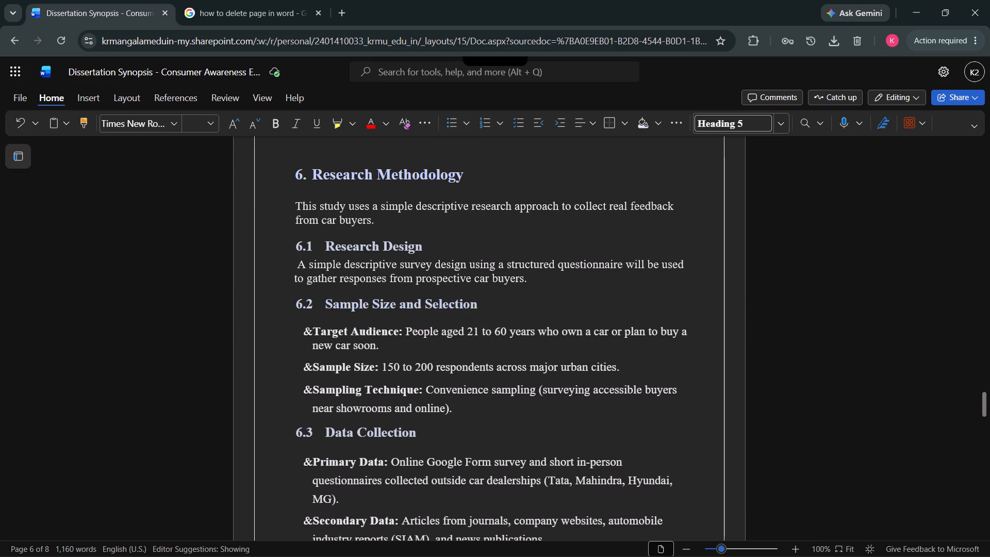
pyautogui.click(531, 352)
pyautogui.hotkey('ctrl', 'a')
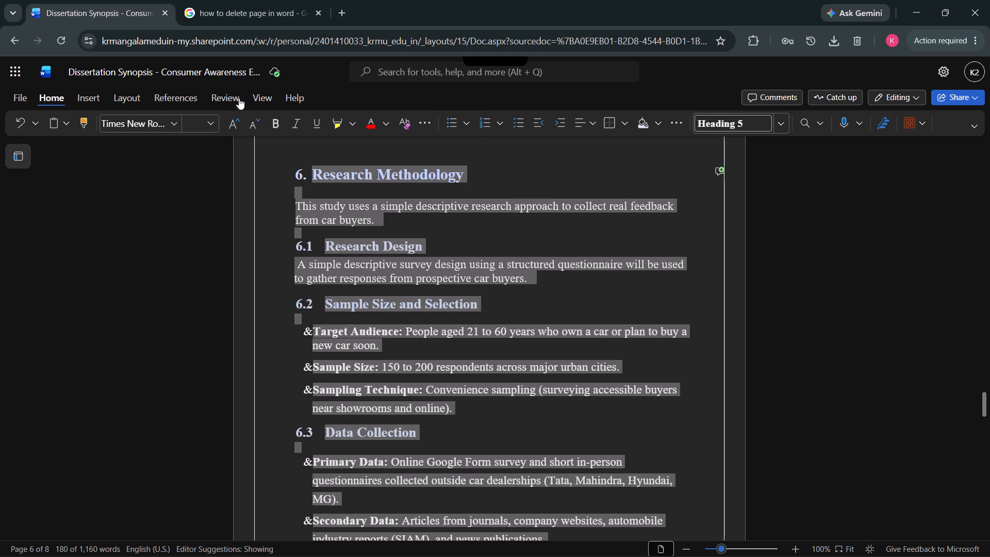
# Switch to the Google search tab and search for how to increase space between two lines in Word.
pyautogui.click(267, 14)
pyautogui.click(353, 39)
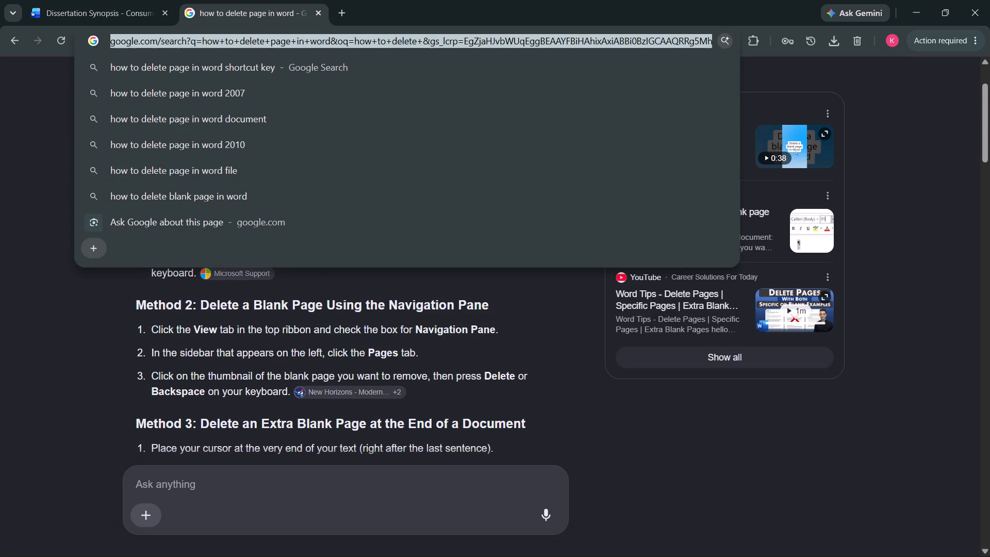
pyautogui.press('j')
pyautogui.press('BackSpace')
pyautogui.press('BackSpace')
pyautogui.press('BackSpace')
pyautogui.write('hp')
pyautogui.press('BackSpace')
pyautogui.scroll(4, 351, 56)
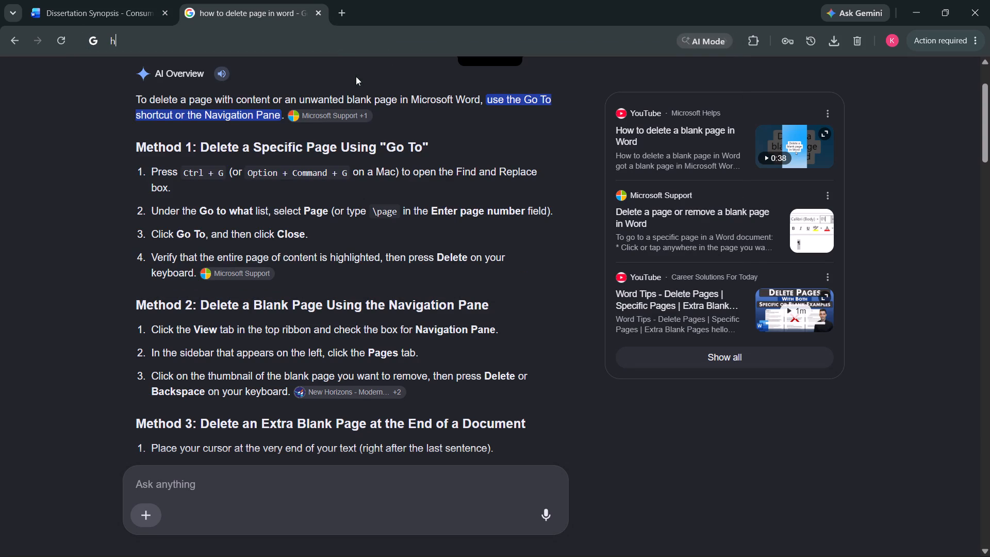
pyautogui.scroll(2, 356, 76)
pyautogui.click(150, 34)
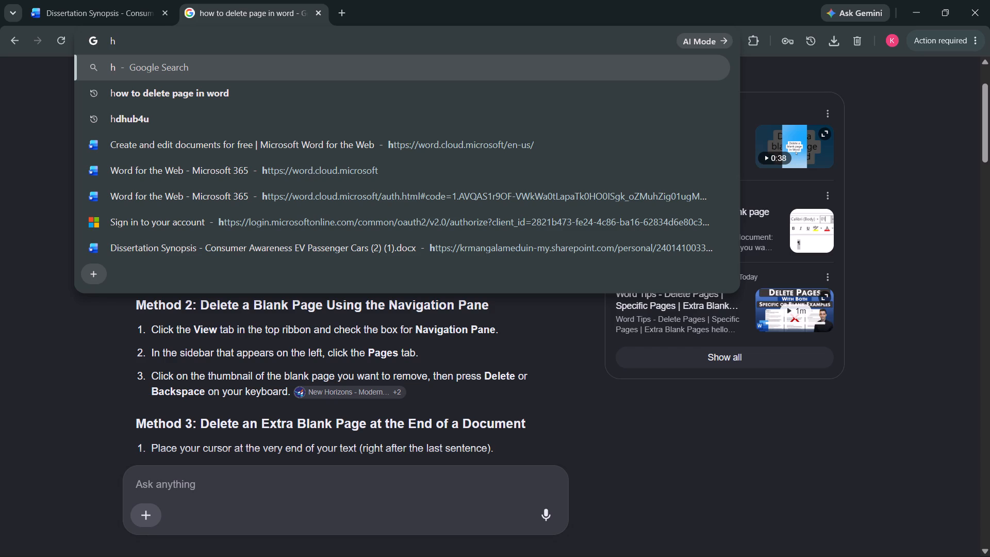
pyautogui.write('ow to')
pyautogui.press('space')
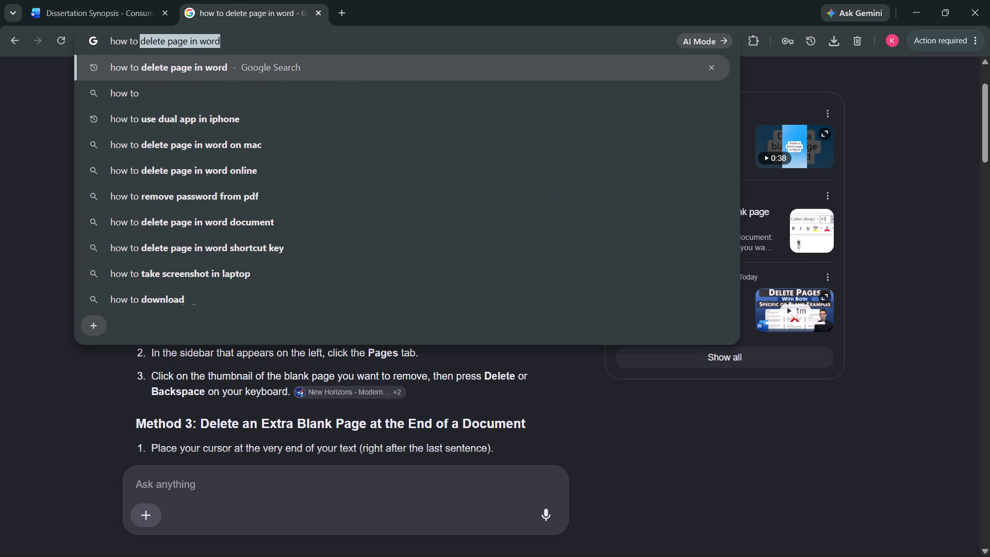
pyautogui.write('increase')
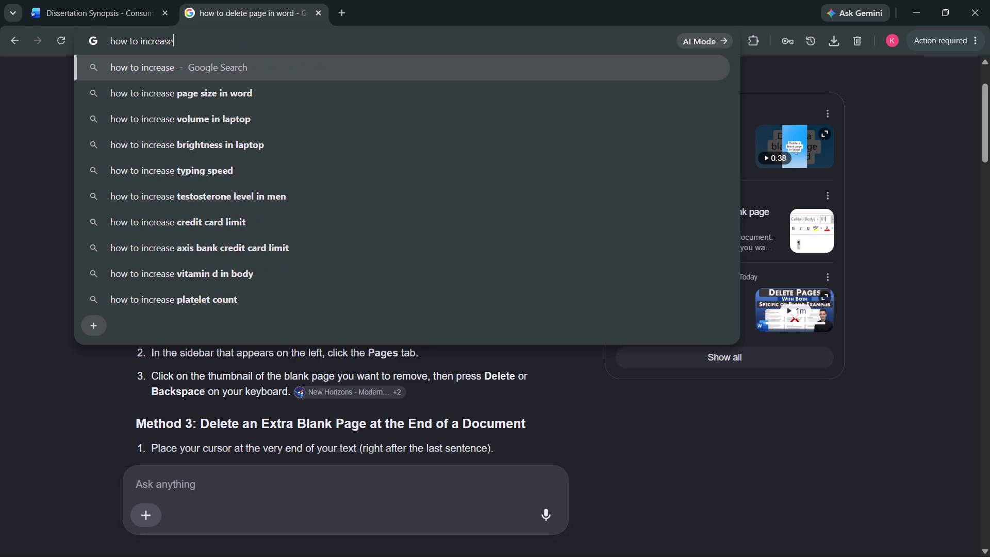
pyautogui.press('space')
pyautogui.write('space betwee')
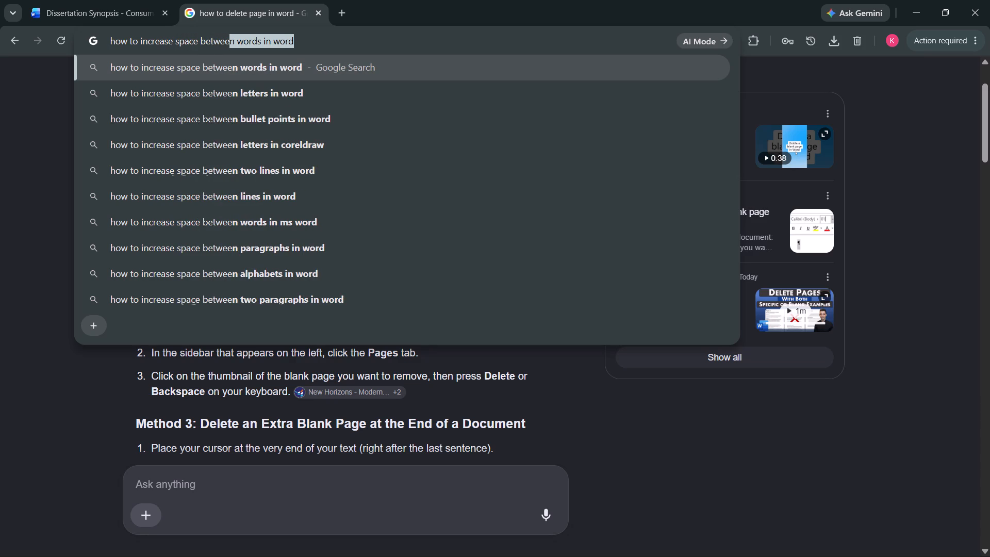
pyautogui.write('n two lines')
pyautogui.press('Return')
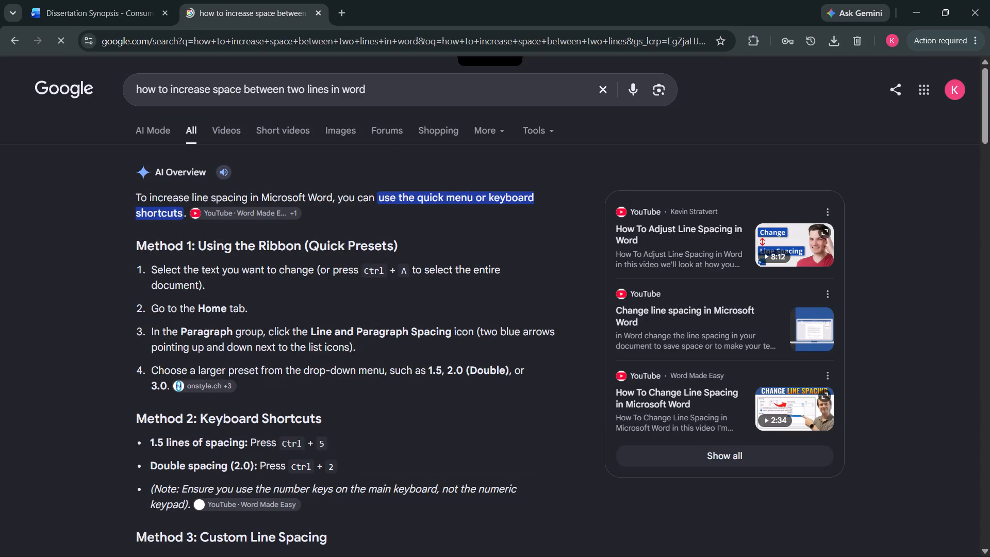
# Return to the dissertation document, set the selected Research Methodology text to 1.15 line spacing, and check the layout of the pages after it.
pyautogui.click(94, 0)
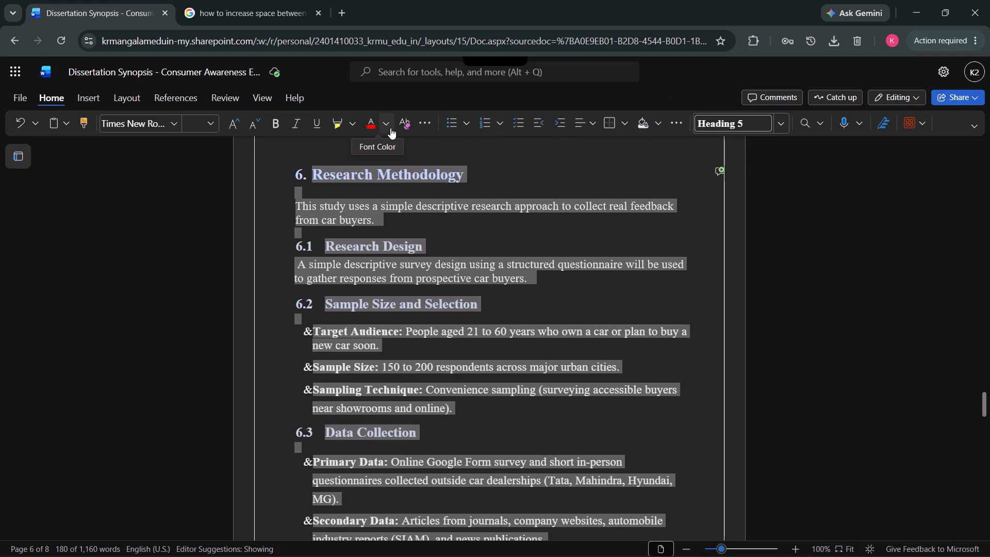
pyautogui.click(427, 123)
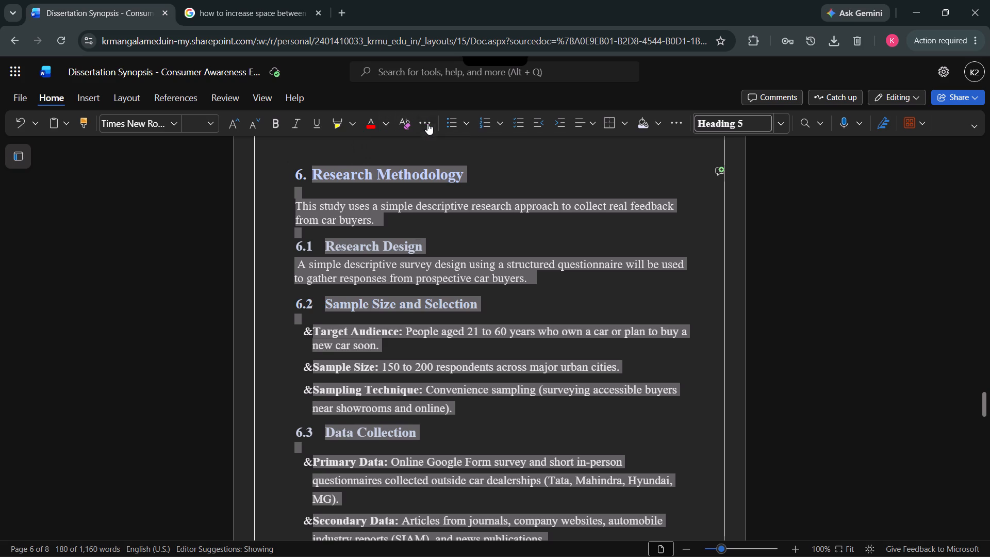
pyautogui.click(427, 123)
pyautogui.click(681, 119)
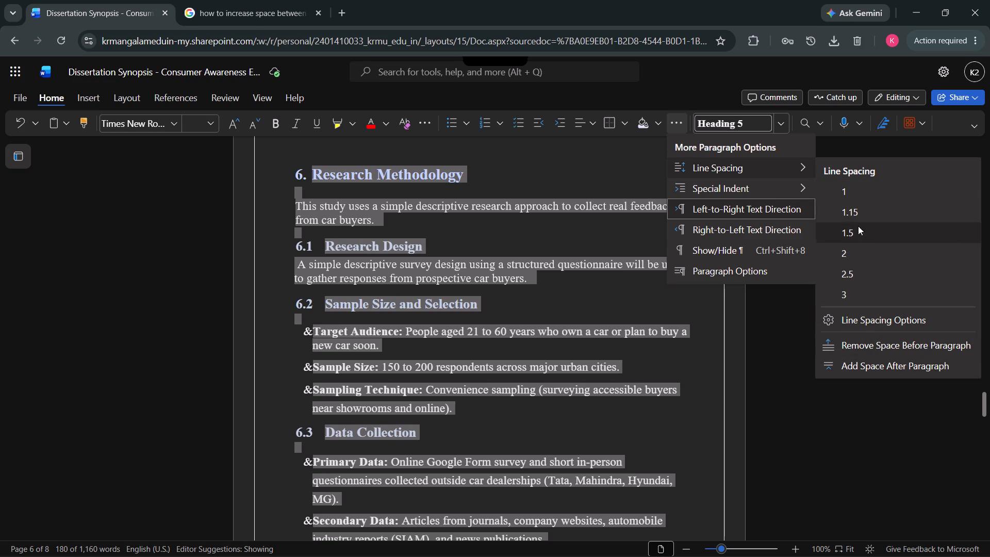
pyautogui.click(869, 210)
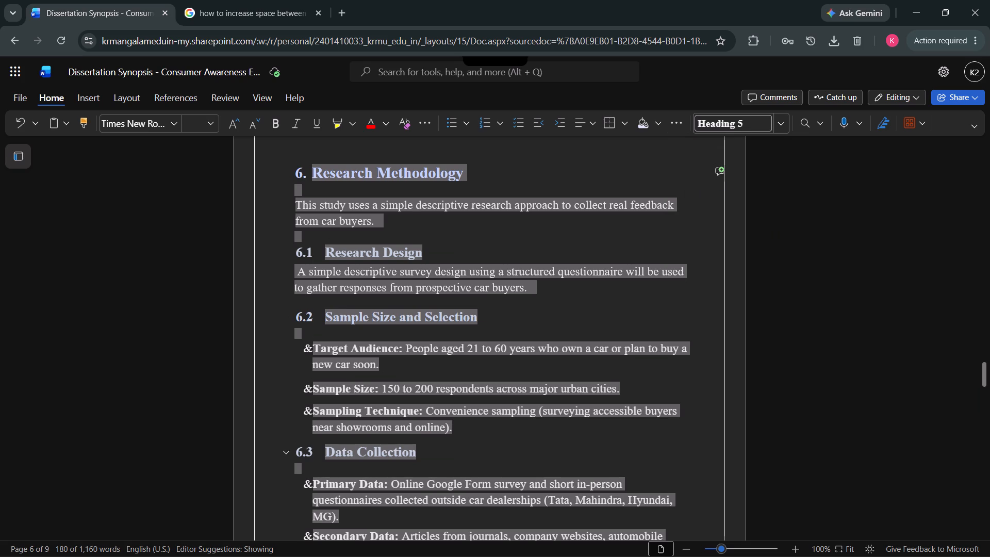
pyautogui.scroll(-9, 537, 443)
pyautogui.scroll(2, 537, 443)
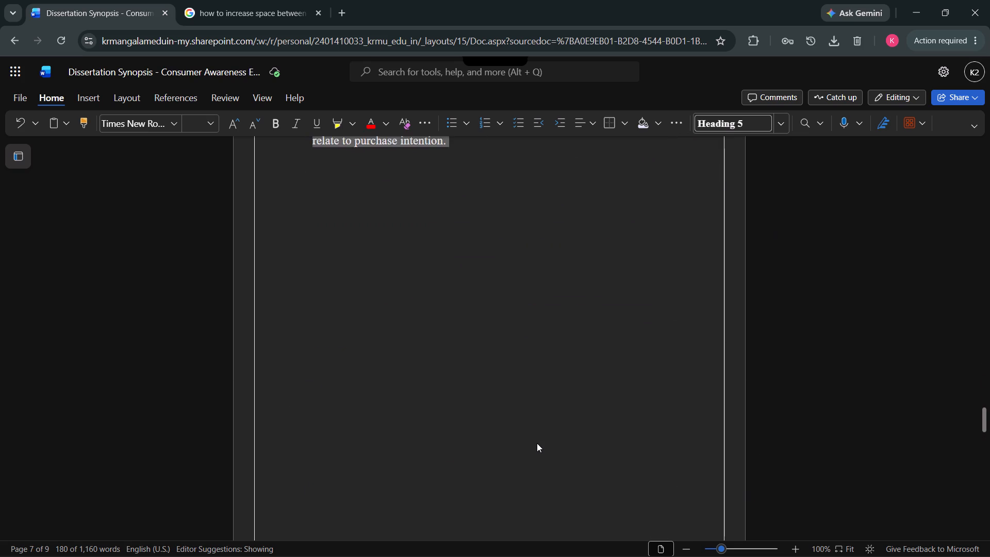
pyautogui.scroll(2, 537, 443)
pyautogui.scroll(-9, 537, 443)
pyautogui.scroll(1, 537, 443)
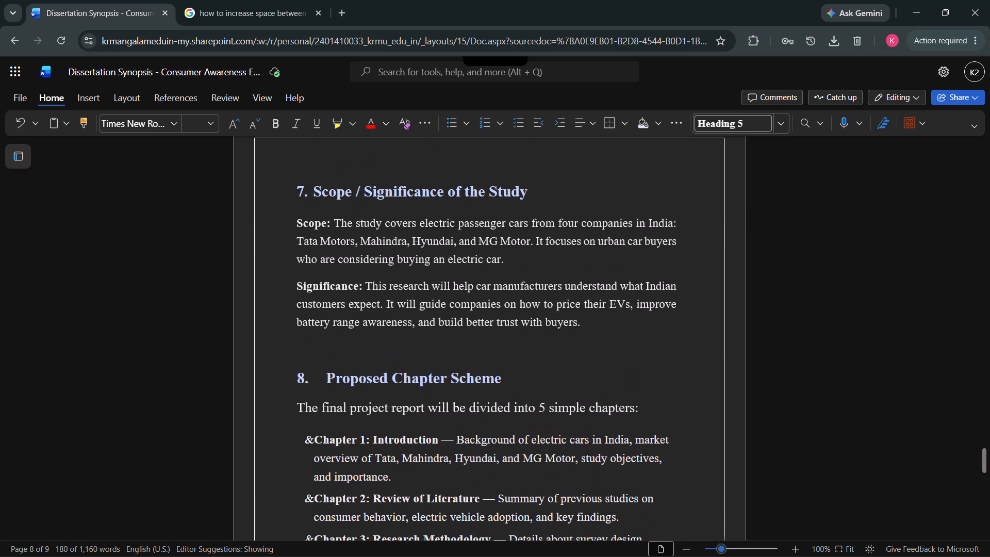
# Check the page layout and spacing from the Research Hypotheses through Research Methodology to the Proposed Chapter Scheme.
pyautogui.scroll(1, 537, 443)
pyautogui.scroll(-4, 537, 443)
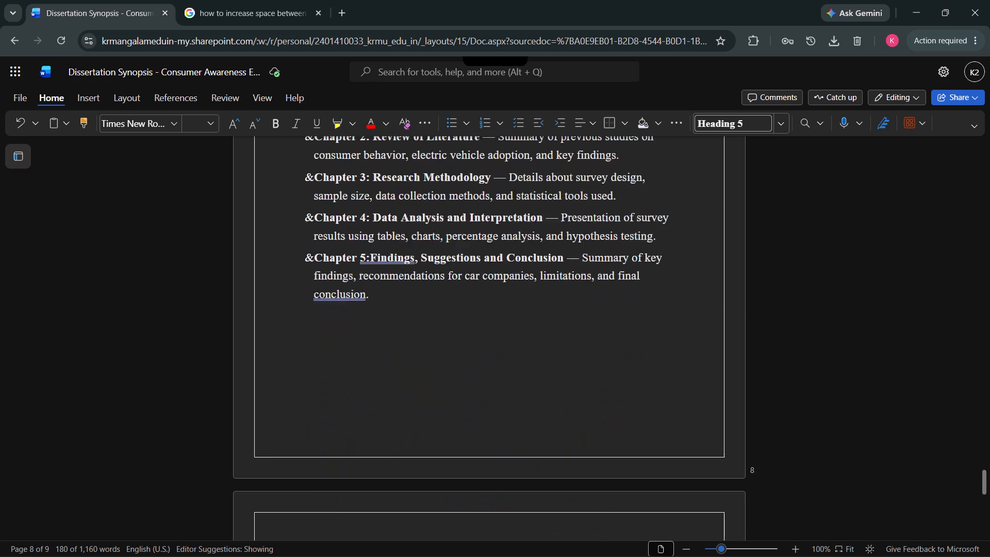
pyautogui.scroll(-4, 537, 443)
pyautogui.scroll(6, 537, 443)
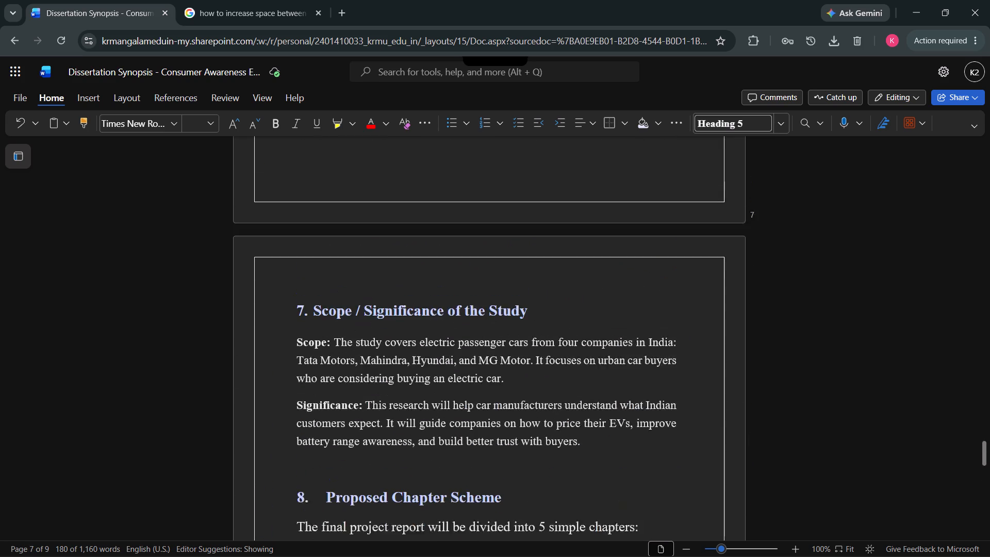
pyautogui.scroll(8, 537, 443)
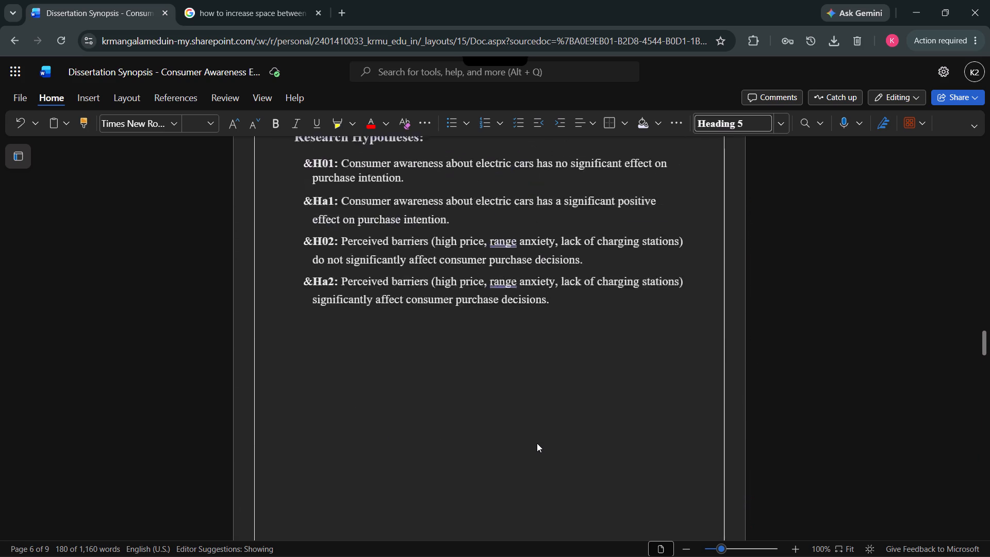
pyautogui.scroll(5, 537, 443)
pyautogui.scroll(-2, 537, 443)
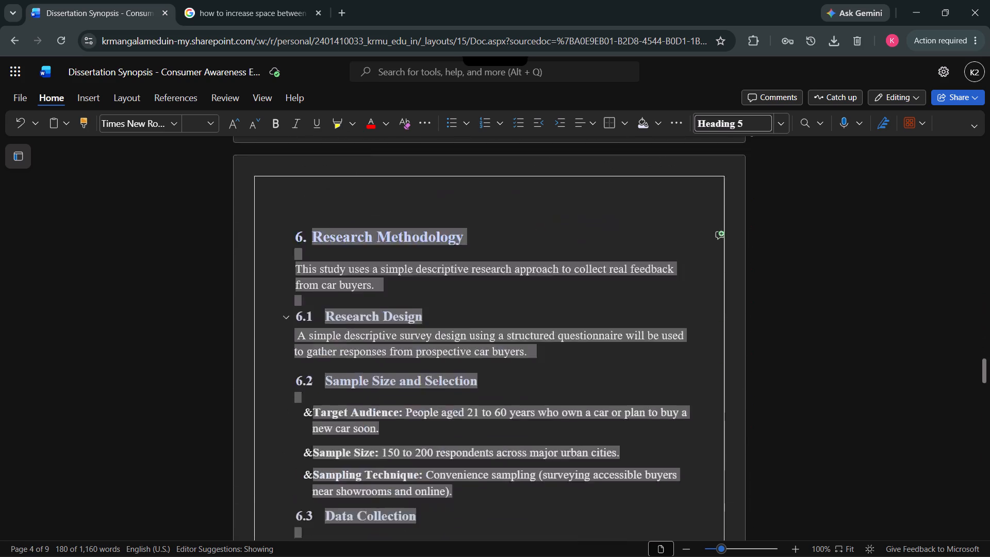
pyautogui.scroll(-1, 537, 443)
pyautogui.scroll(1, 537, 443)
# Delete the empty line below the introductory sentence of section 6.4 Data Analysis Methods.
pyautogui.click(563, 344)
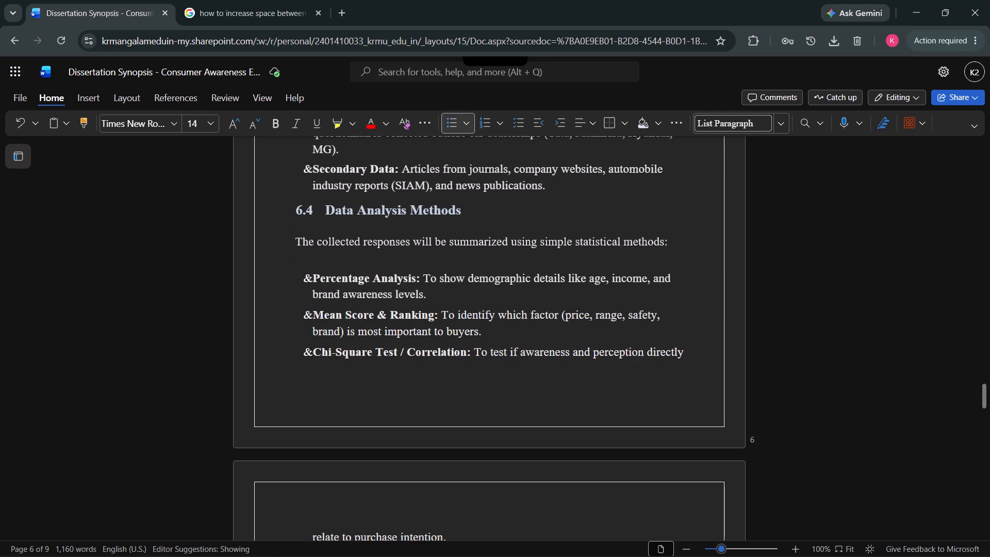
pyautogui.click(314, 266)
pyautogui.press('BackSpace')
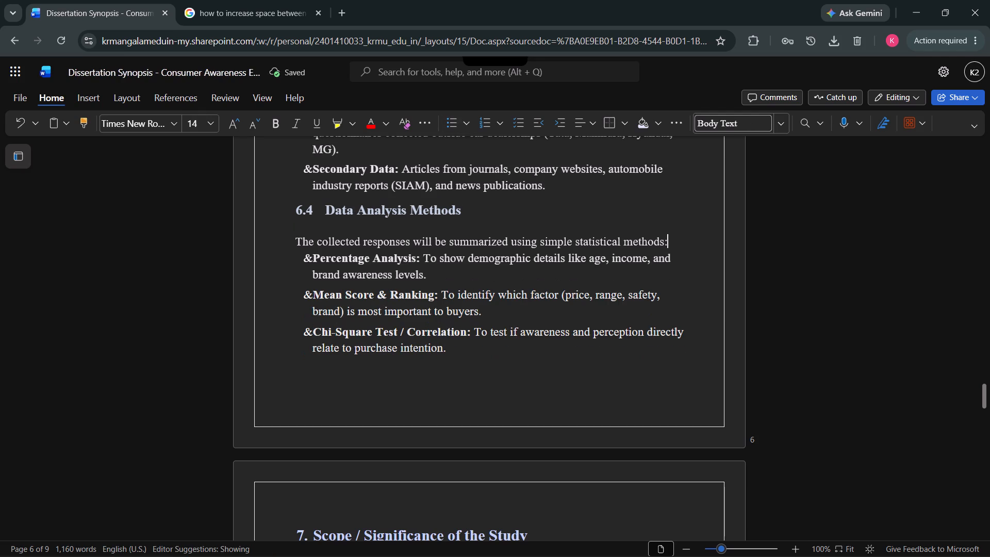
# Select all text of sections 7 to 9, try 1.15 and 2 line spacing, and settle on 1.5.
pyautogui.scroll(-7, 562, 369)
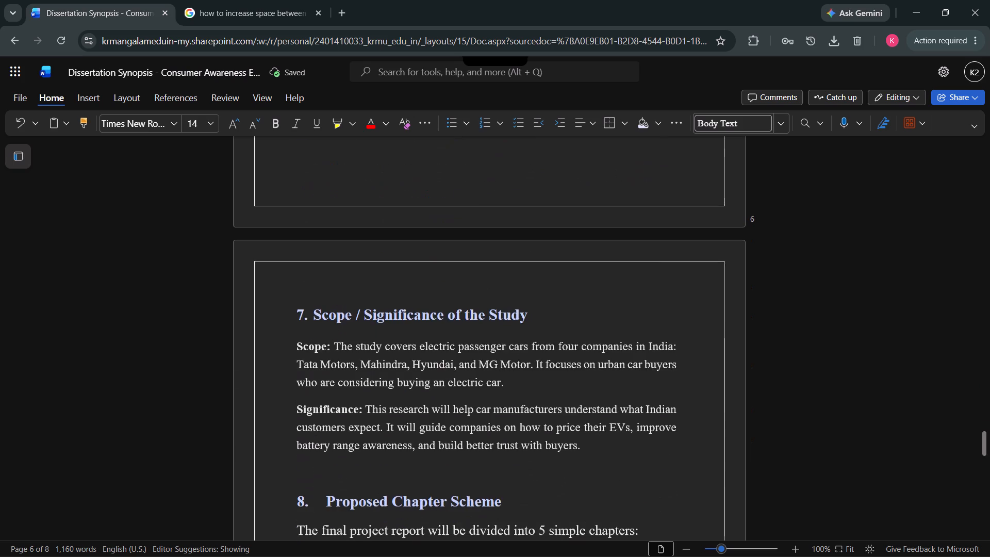
pyautogui.scroll(-15, 562, 369)
pyautogui.scroll(3, 562, 369)
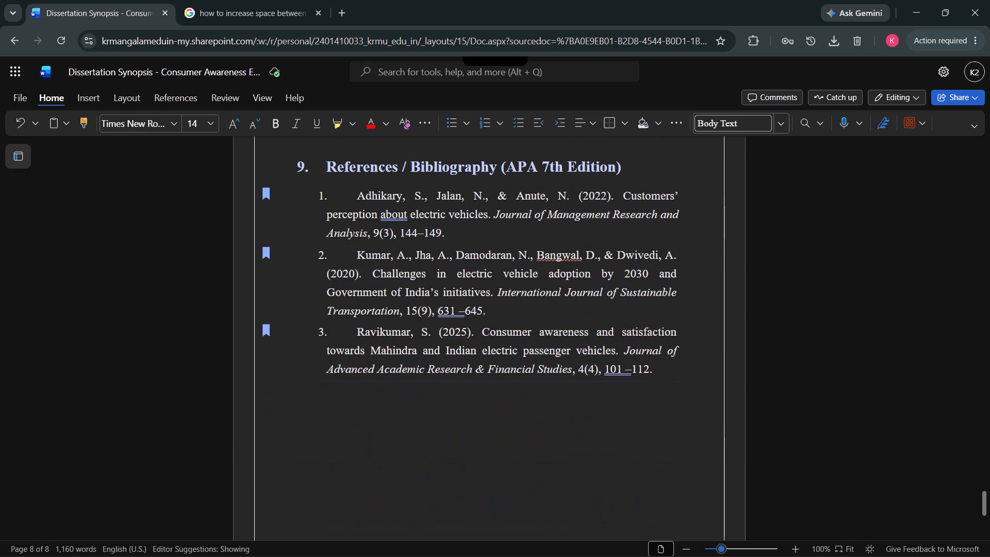
pyautogui.scroll(3, 562, 369)
pyautogui.click(562, 369)
pyautogui.scroll(1, 562, 369)
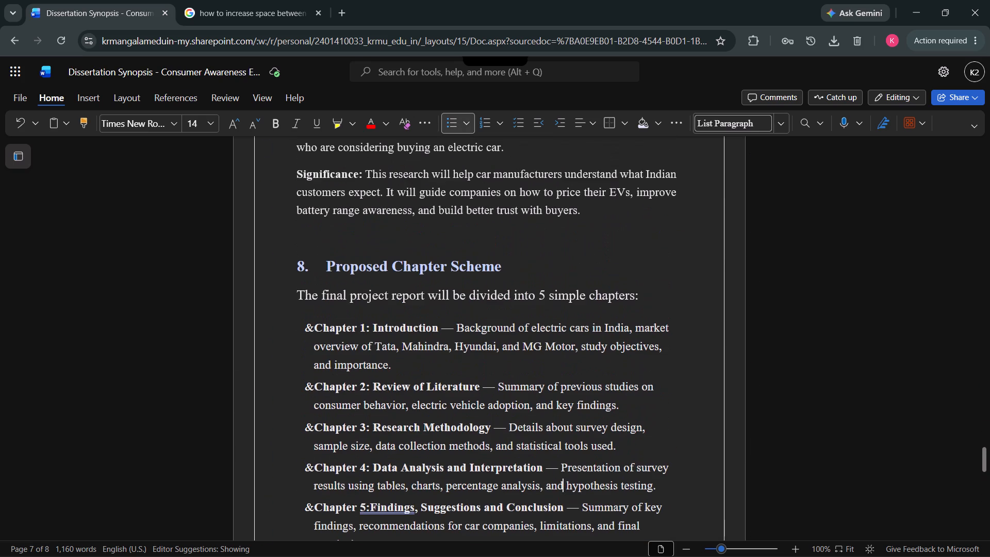
pyautogui.scroll(2, 562, 369)
pyautogui.hotkey('ctrl', 'a')
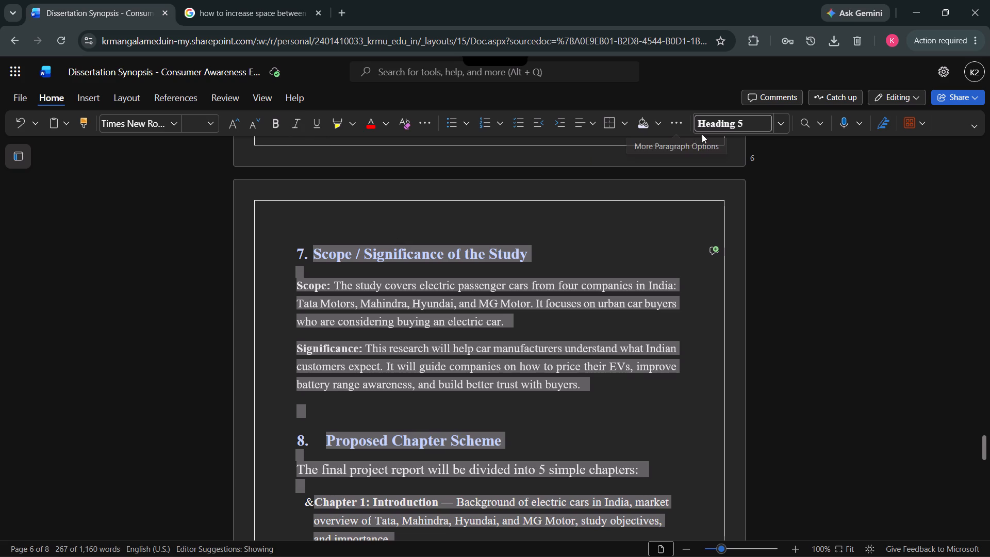
pyautogui.click(681, 122)
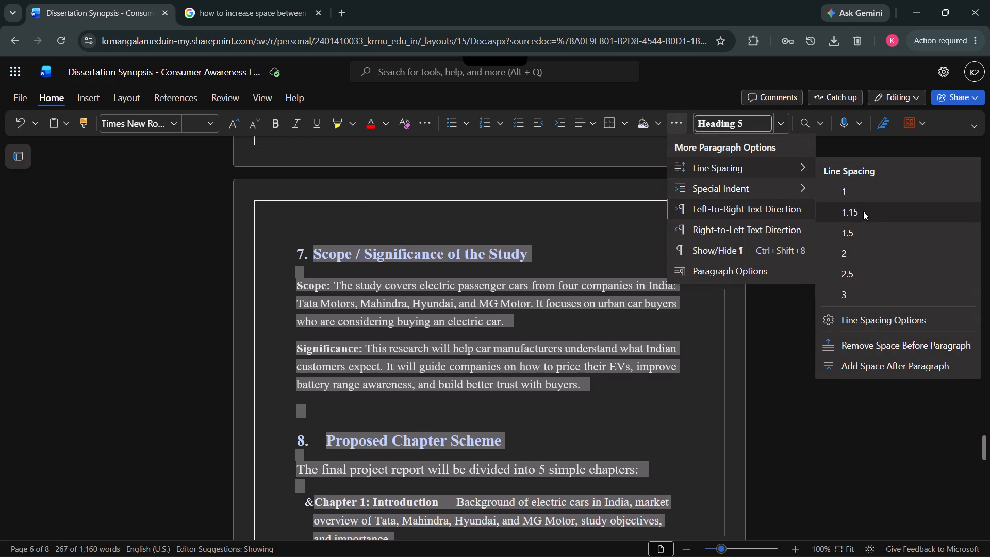
pyautogui.click(864, 212)
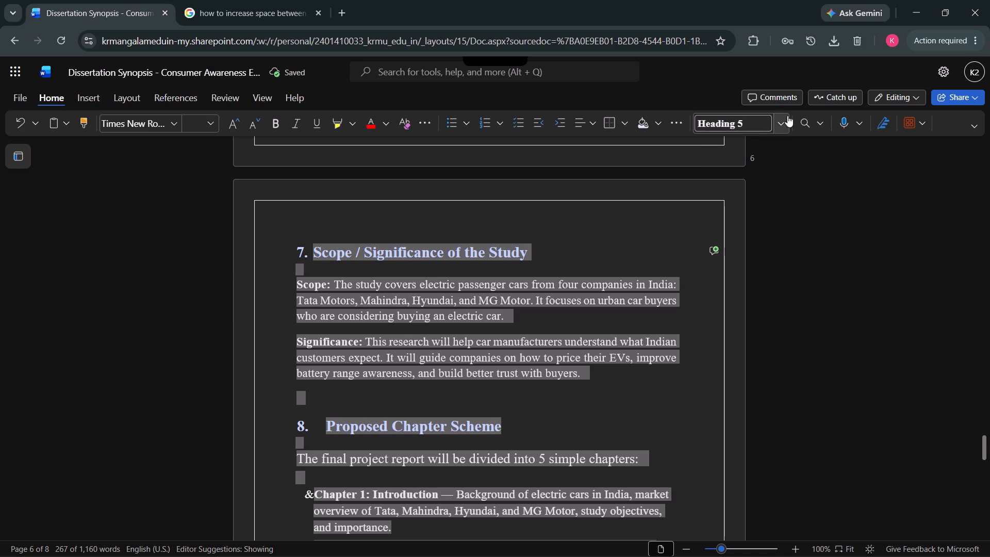
pyautogui.click(681, 120)
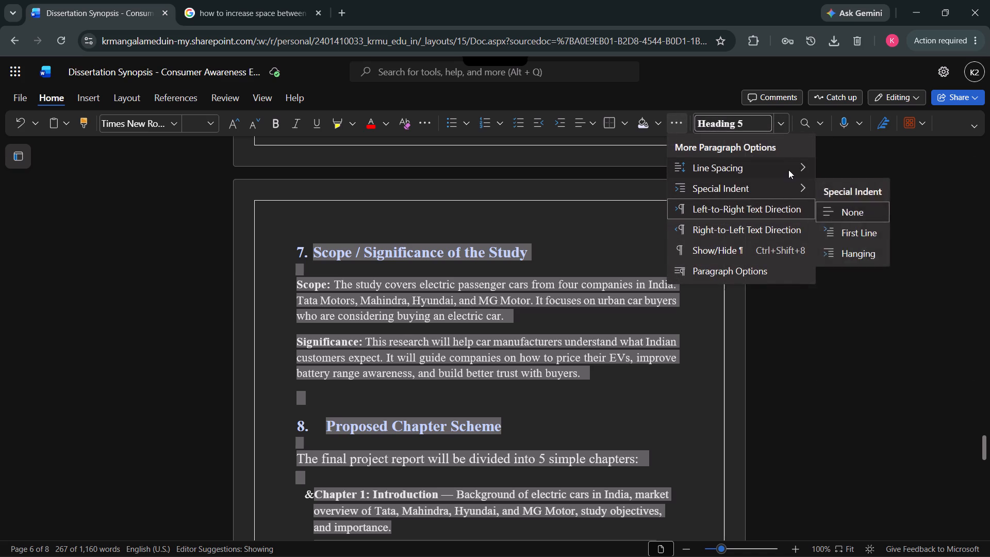
pyautogui.click(849, 251)
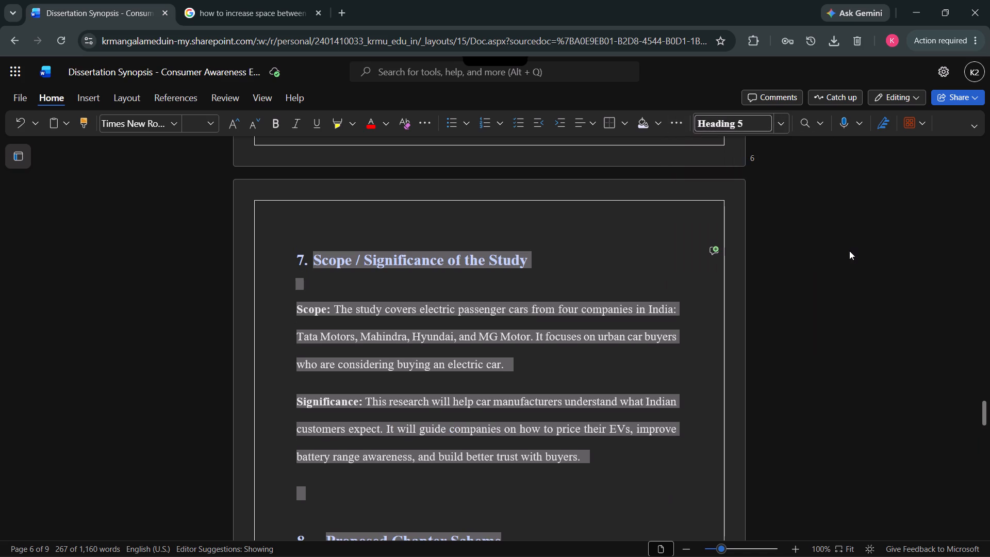
pyautogui.click(677, 124)
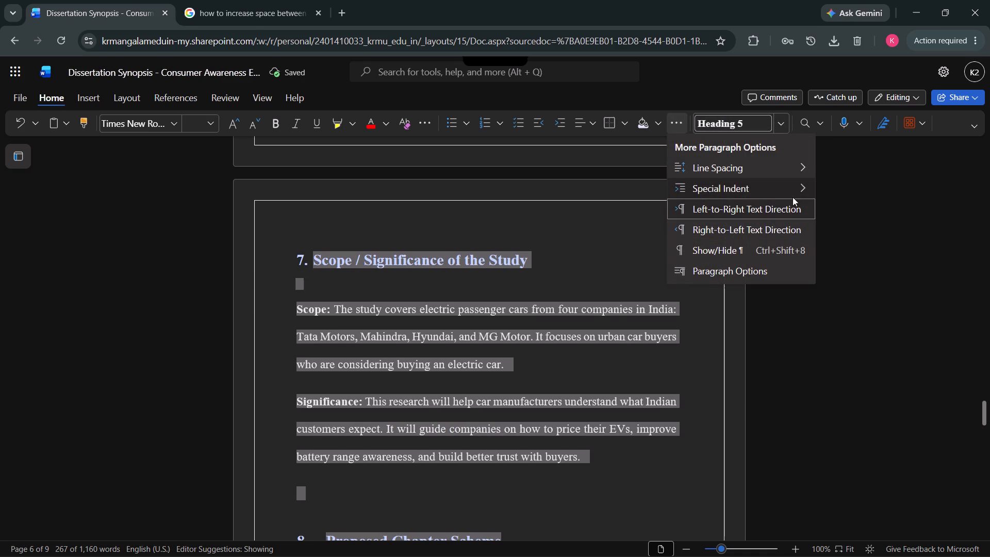
pyautogui.click(868, 228)
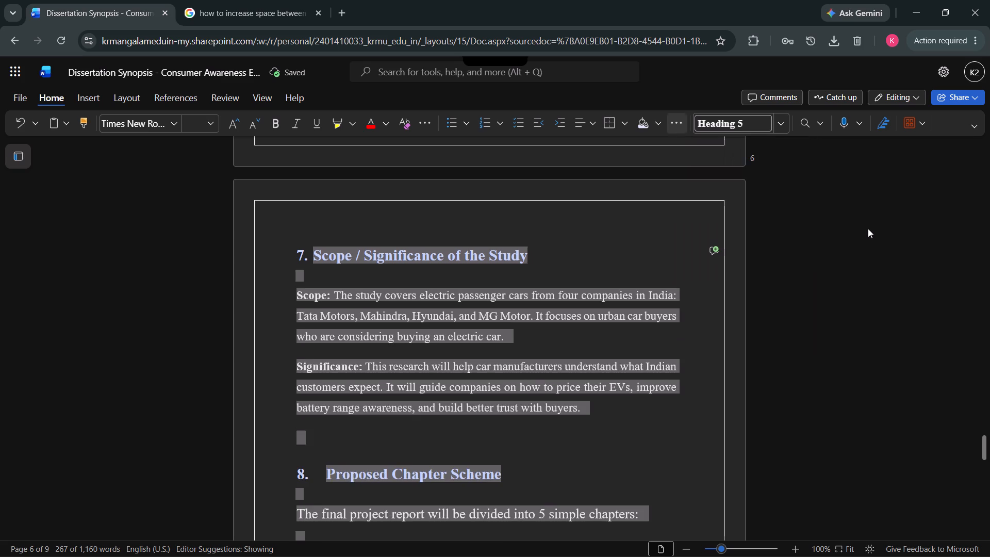
# Review the spacing from the References section back to the title page and down to Statement of the Problem.
pyautogui.scroll(-6, 640, 335)
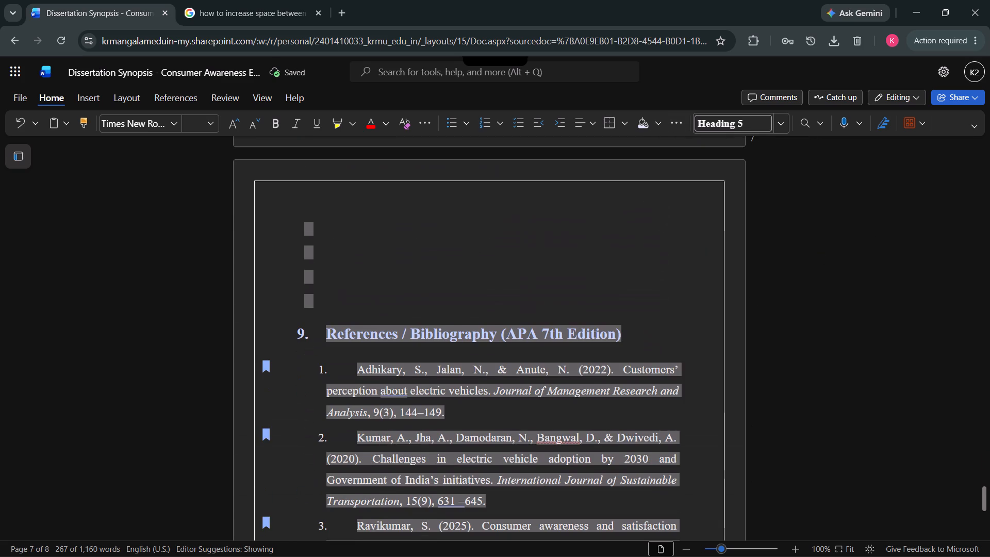
pyautogui.scroll(5, 438, 294)
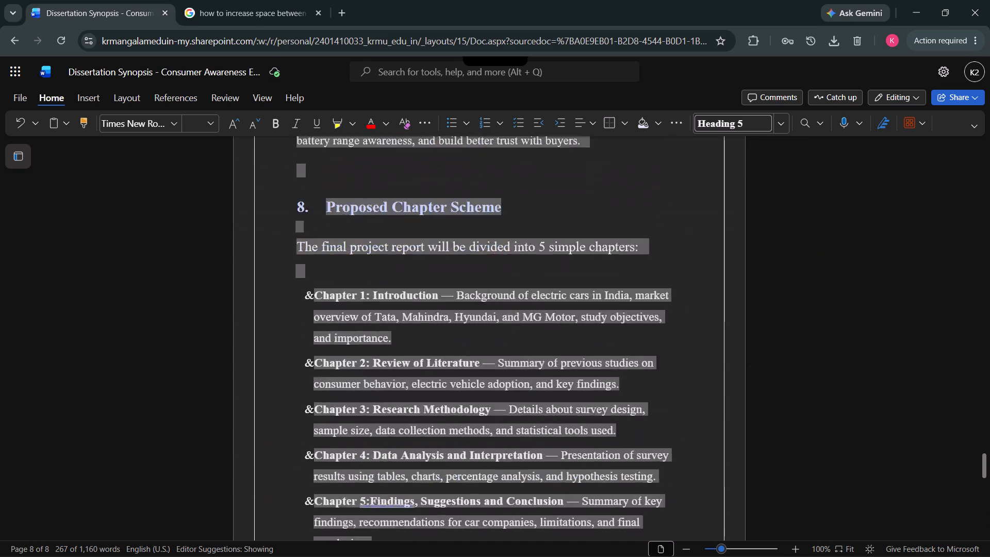
pyautogui.scroll(8, 438, 294)
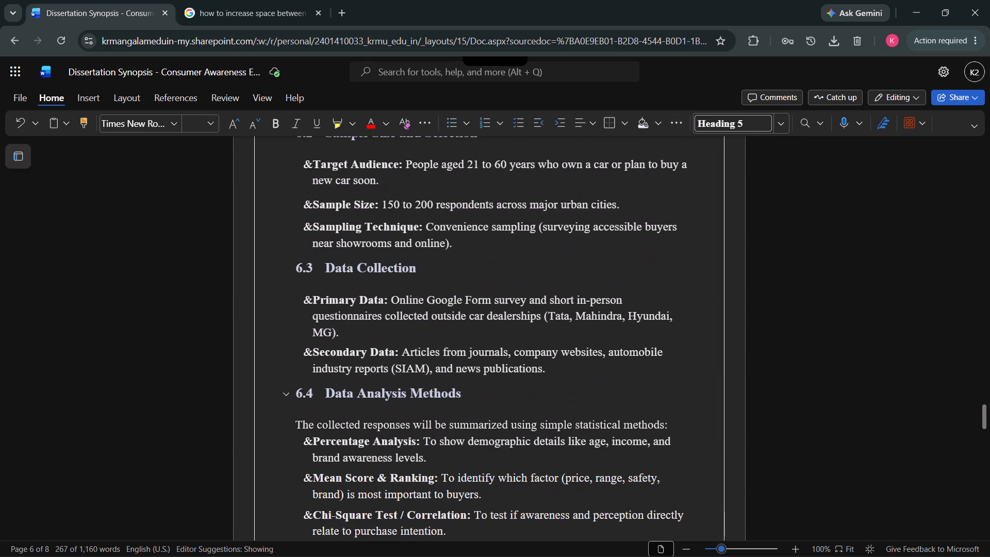
pyautogui.scroll(7, 438, 294)
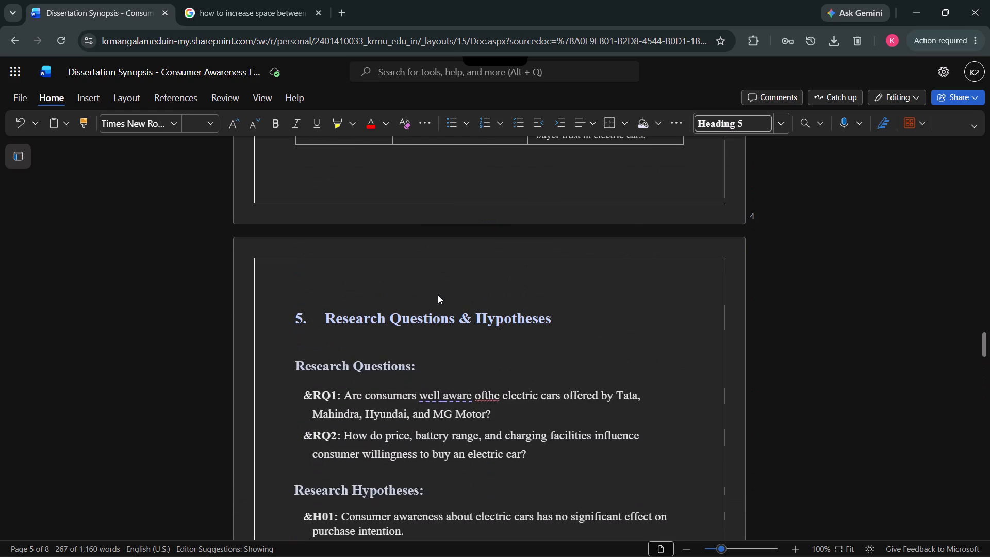
pyautogui.scroll(10, 438, 294)
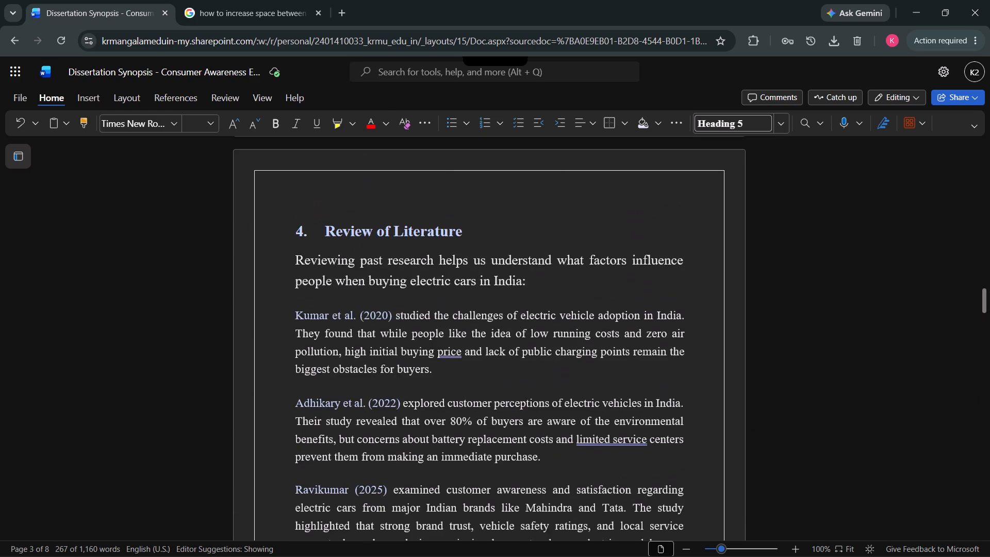
pyautogui.scroll(12, 438, 294)
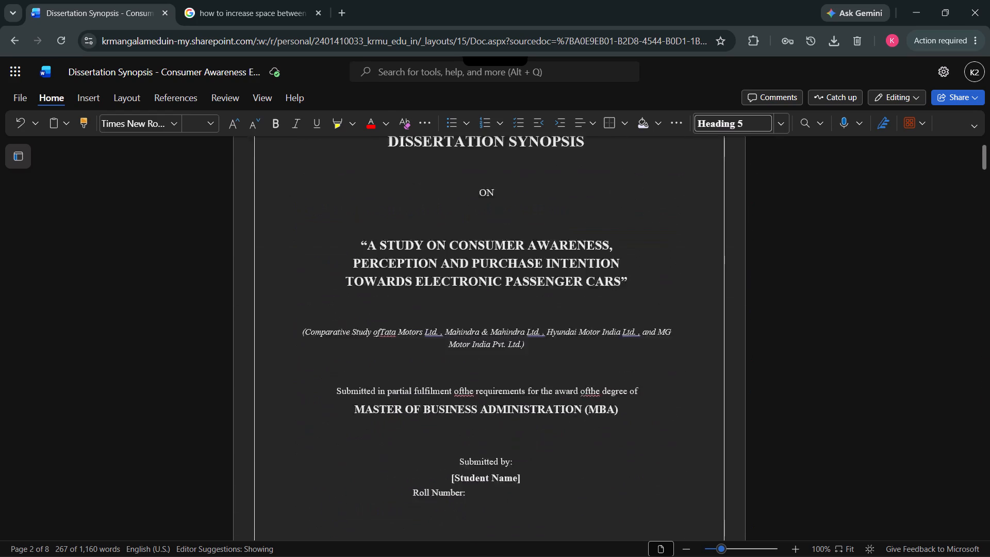
pyautogui.scroll(2, 438, 294)
pyautogui.scroll(-9, 438, 294)
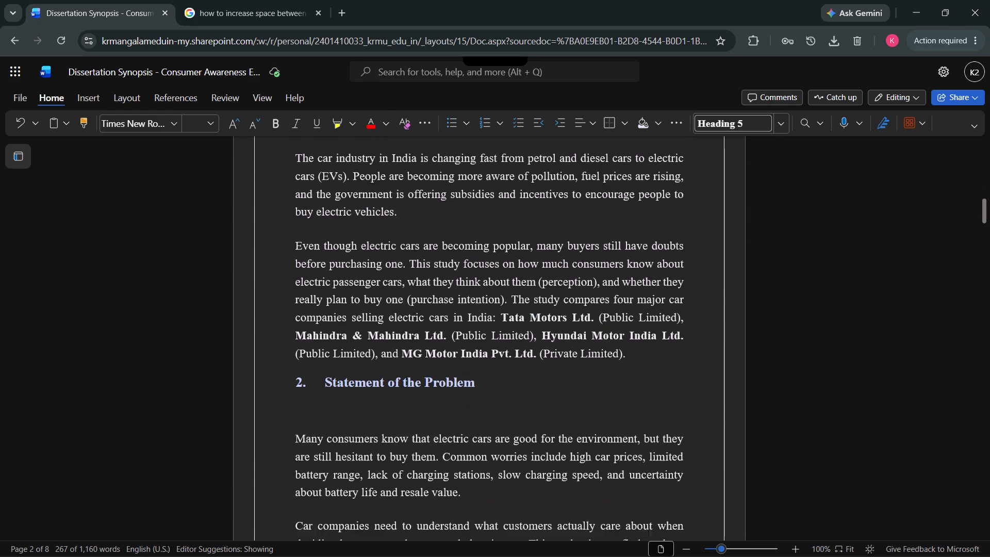
pyautogui.scroll(-2, 438, 294)
pyautogui.scroll(1, 438, 294)
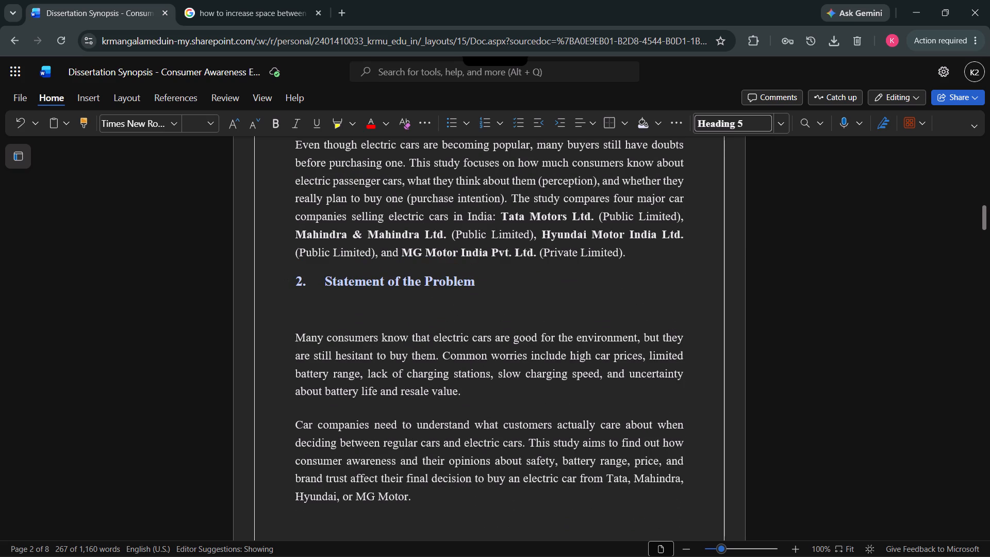
# Insert a blank line between the paragraph ending in MG Motor India Pvt. Ltd. and the Statement of the Problem heading.
pyautogui.click(637, 258)
pyautogui.press('Return')
# Delete the extra blank lines above the Objectives of the Study heading.
pyautogui.scroll(-2, 637, 258)
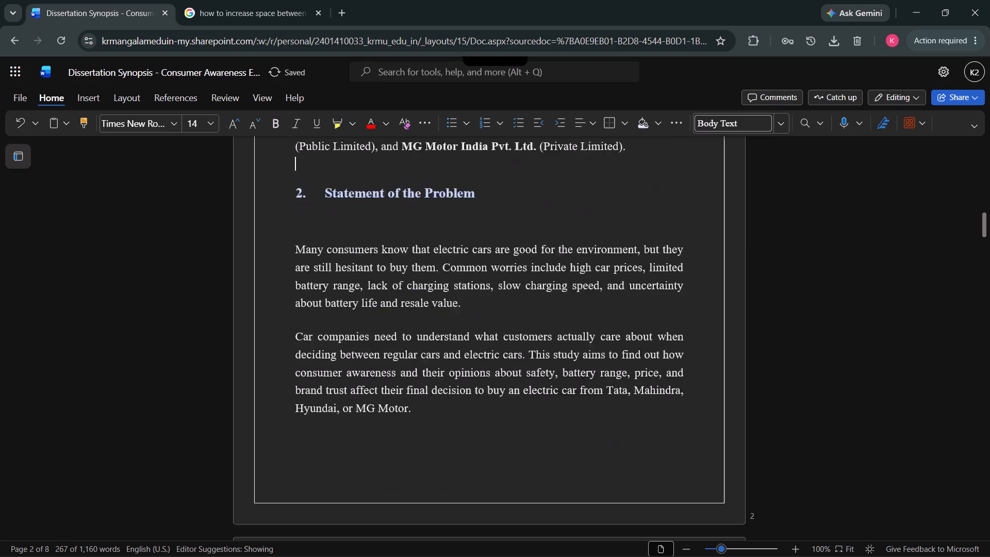
pyautogui.scroll(-5, 637, 258)
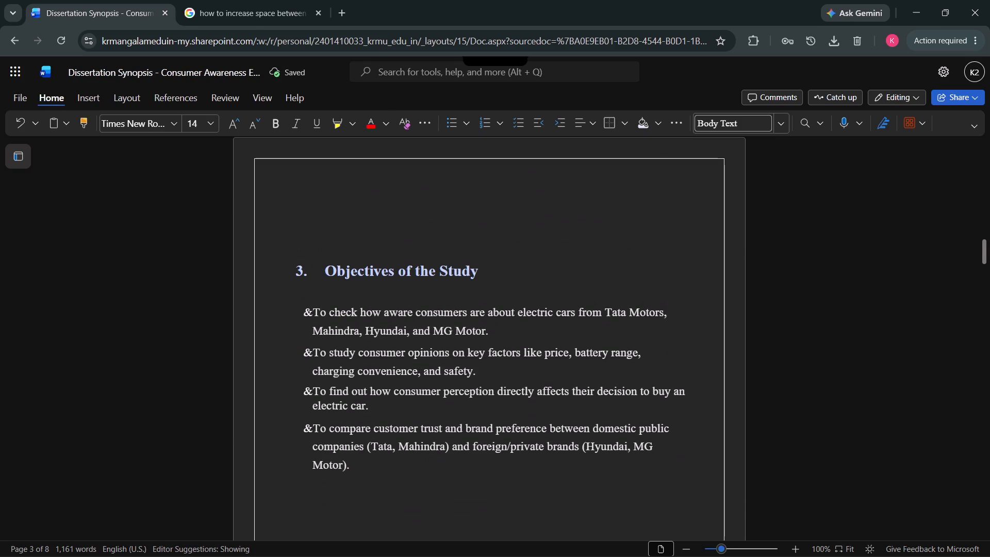
pyautogui.click(382, 235)
pyautogui.press('BackSpace')
pyautogui.press('BackSpace')
pyautogui.press('BackSpace')
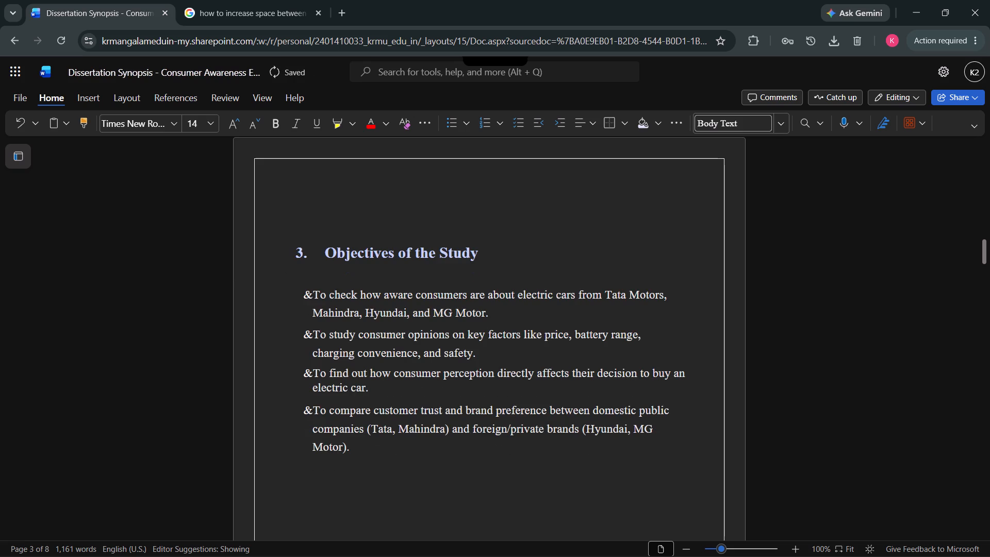
pyautogui.press('BackSpace')
pyautogui.scroll(3, 382, 235)
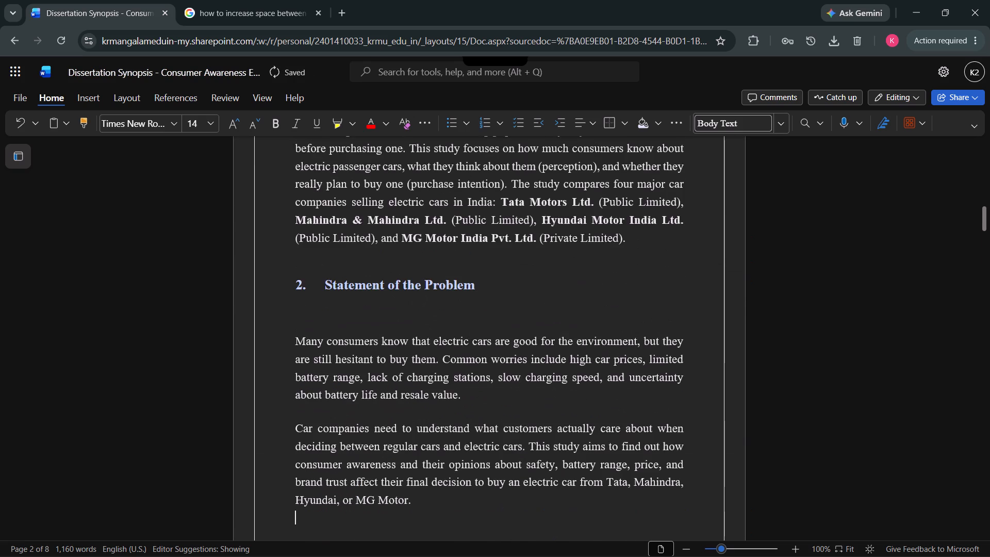
# Check the page layout and spacing from Review of Literature through to the References / Bibliography section.
pyautogui.scroll(-10, 382, 235)
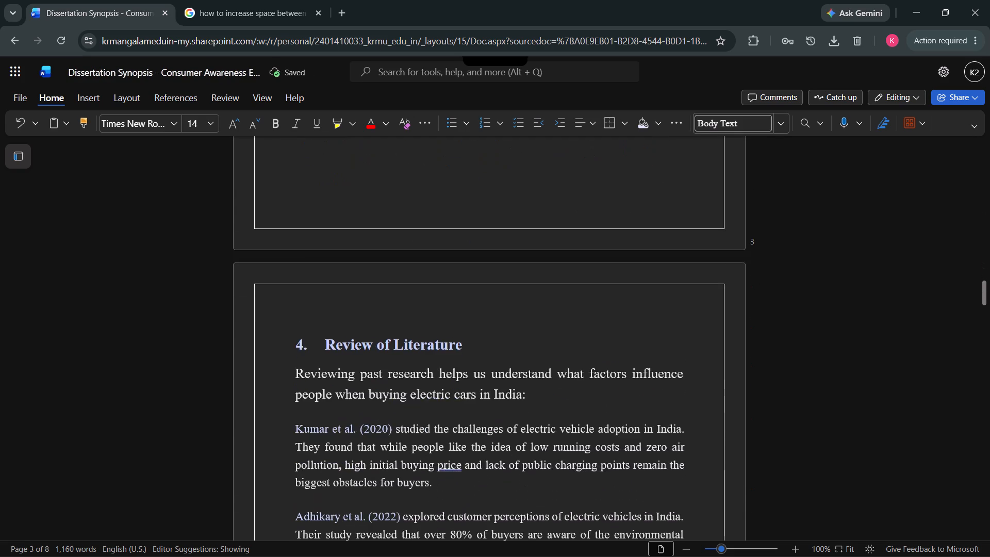
pyautogui.scroll(-9, 382, 235)
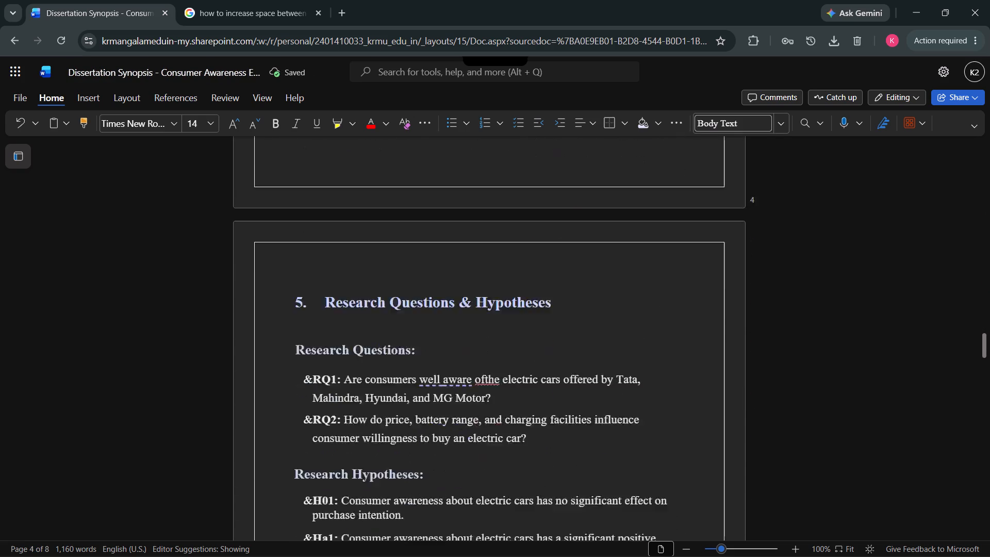
pyautogui.scroll(-6, 382, 235)
pyautogui.scroll(1, 382, 235)
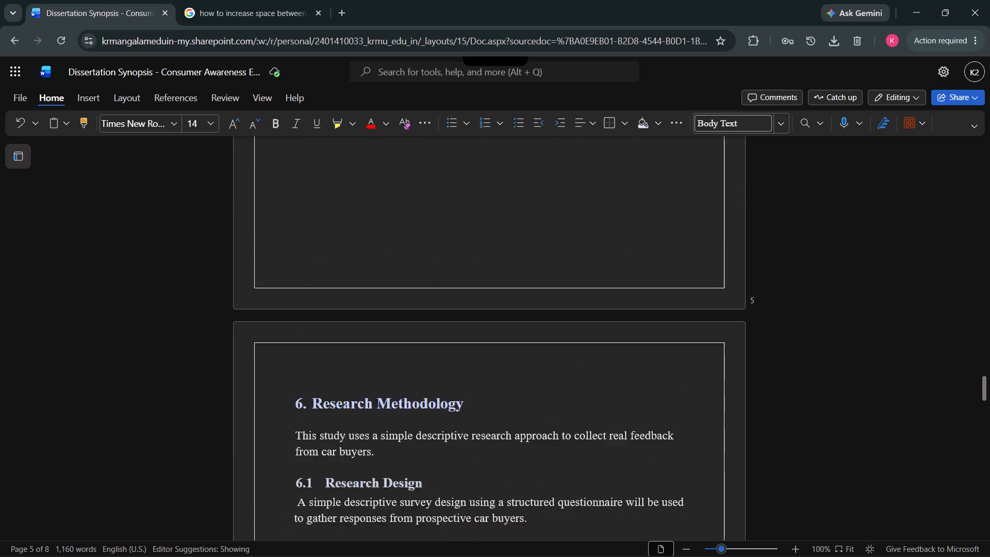
pyautogui.scroll(1, 382, 235)
pyautogui.scroll(-3, 382, 235)
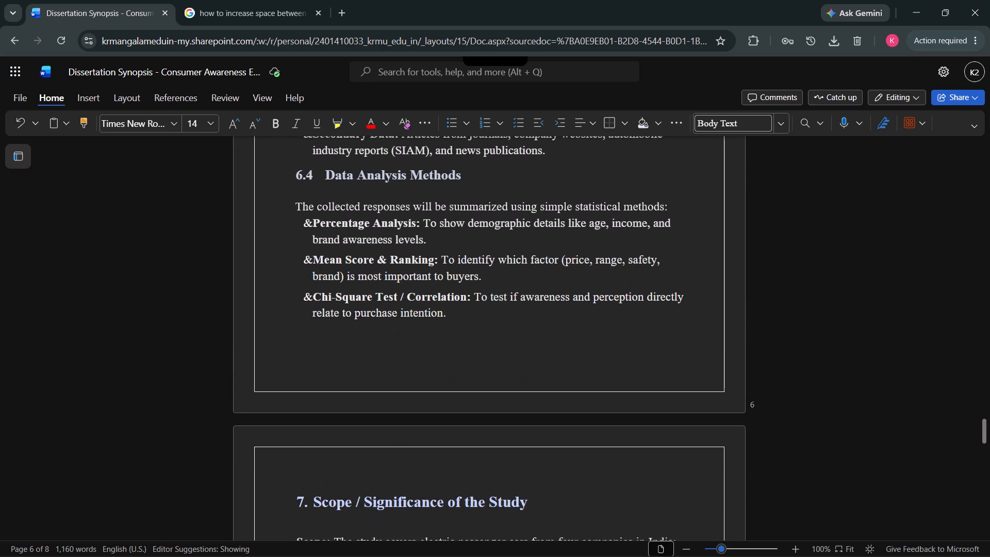
pyautogui.scroll(-6, 382, 235)
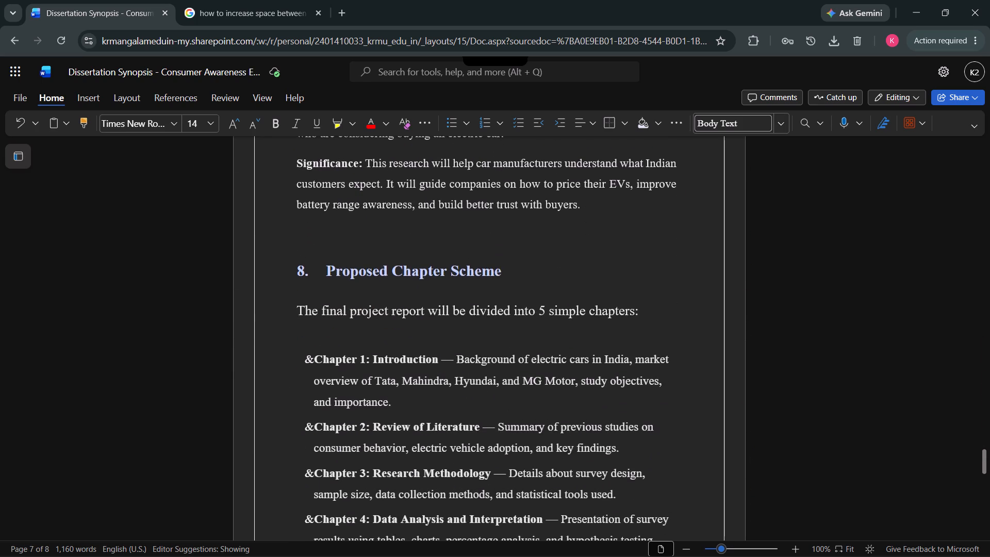
pyautogui.scroll(-5, 382, 235)
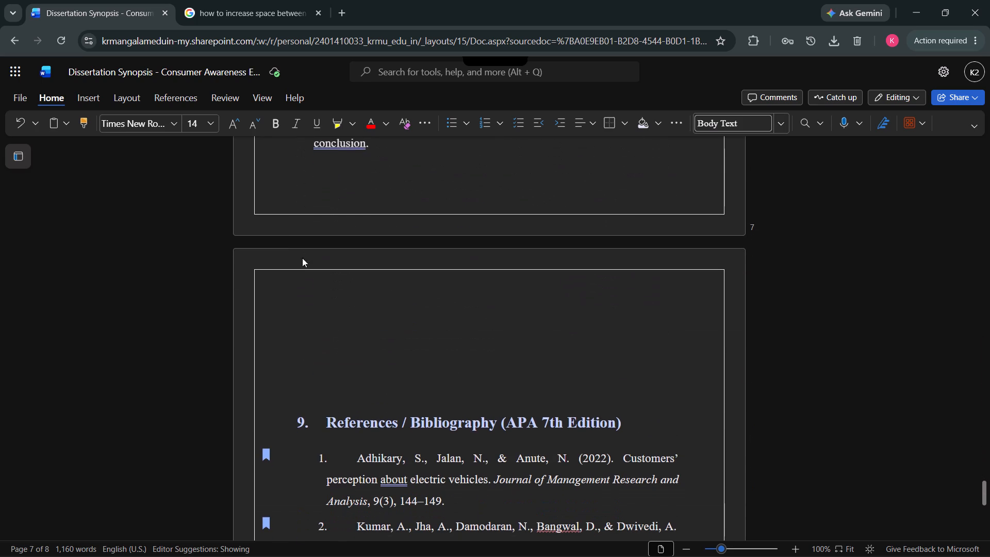
# Delete the blank lines above the References / Bibliography (APA 7th Edition) heading.
pyautogui.click(368, 377)
pyautogui.press('BackSpace')
pyautogui.press('BackSpace')
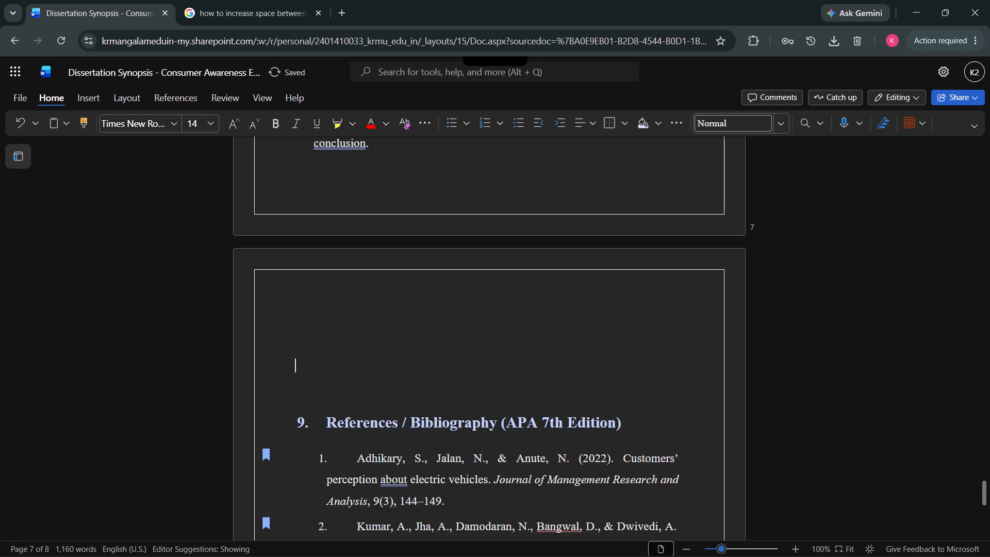
pyautogui.press('BackSpace')
pyautogui.press('BackSpace')
pyautogui.press('BackSpace')
pyautogui.press('BackSpace')
pyautogui.press('BackSpace')
pyautogui.press('BackSpace')
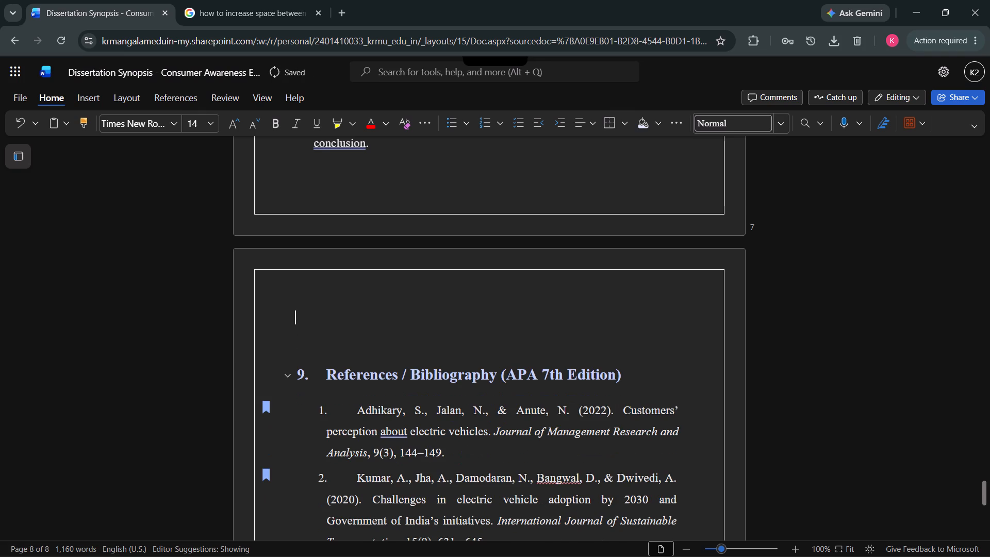
pyautogui.press('BackSpace')
pyautogui.press('BackSpace')
pyautogui.press('BackSpace')
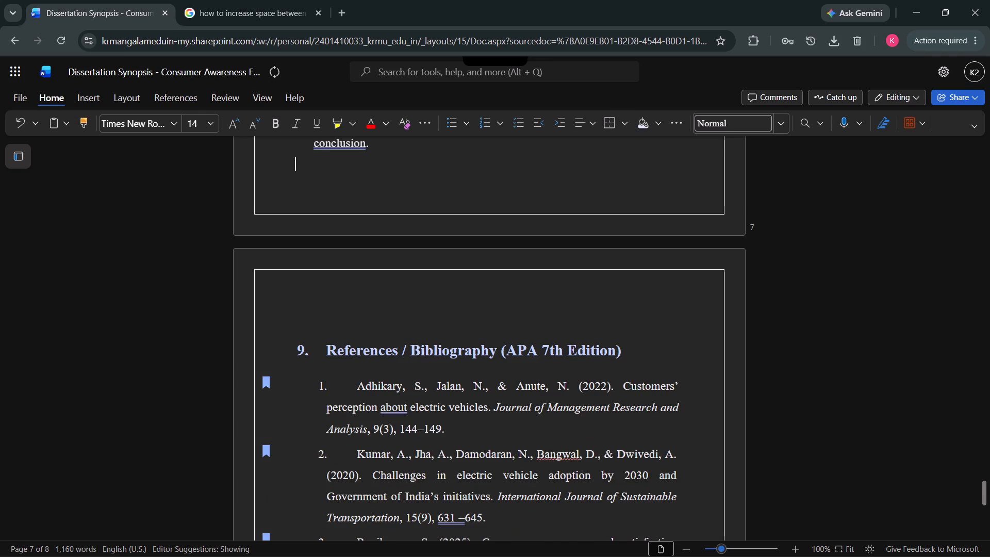
pyautogui.press('BackSpace')
# Review the page layout from the end of the References section back to the title page and the Introduction.
pyautogui.scroll(-5, 368, 377)
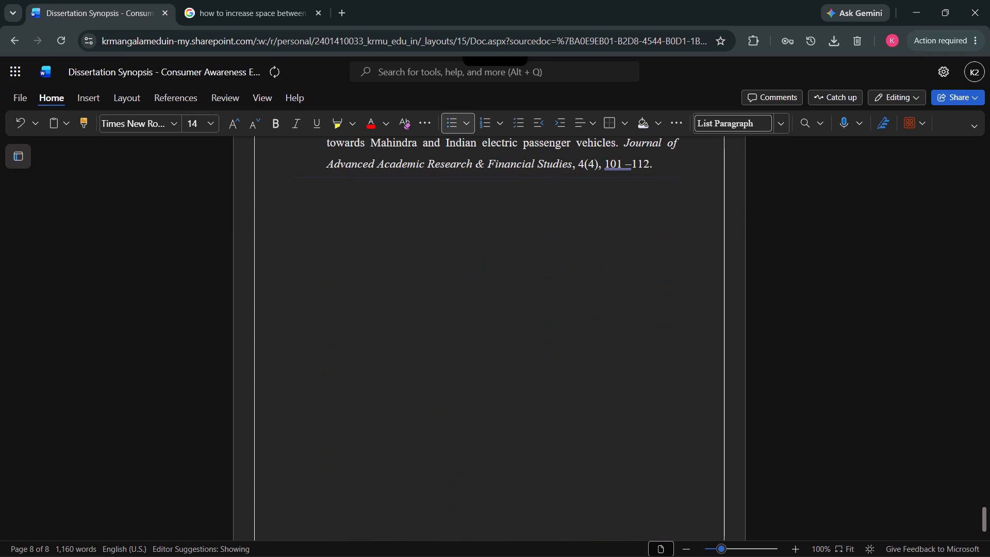
pyautogui.click(498, 243)
pyautogui.scroll(-4, 538, 333)
pyautogui.scroll(4, 538, 333)
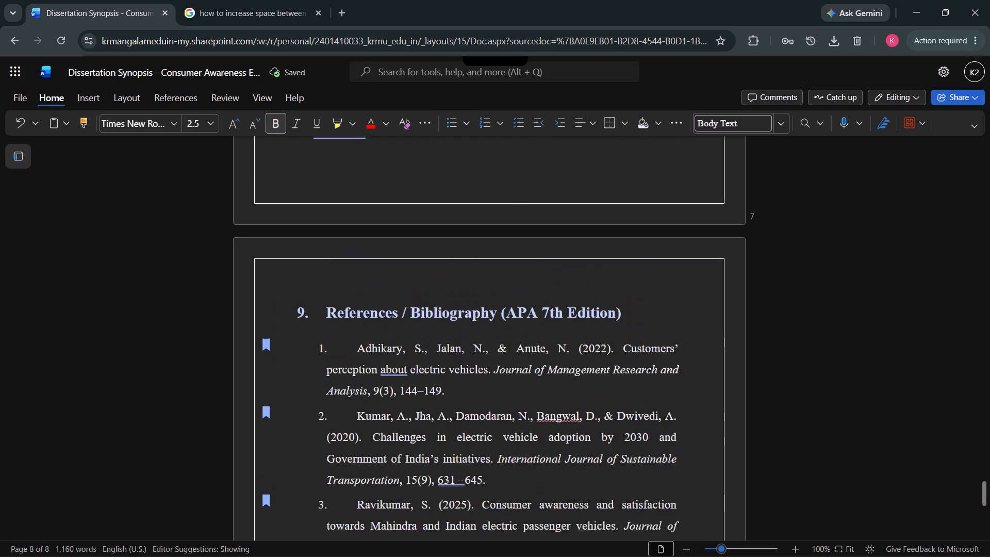
pyautogui.scroll(14, 538, 333)
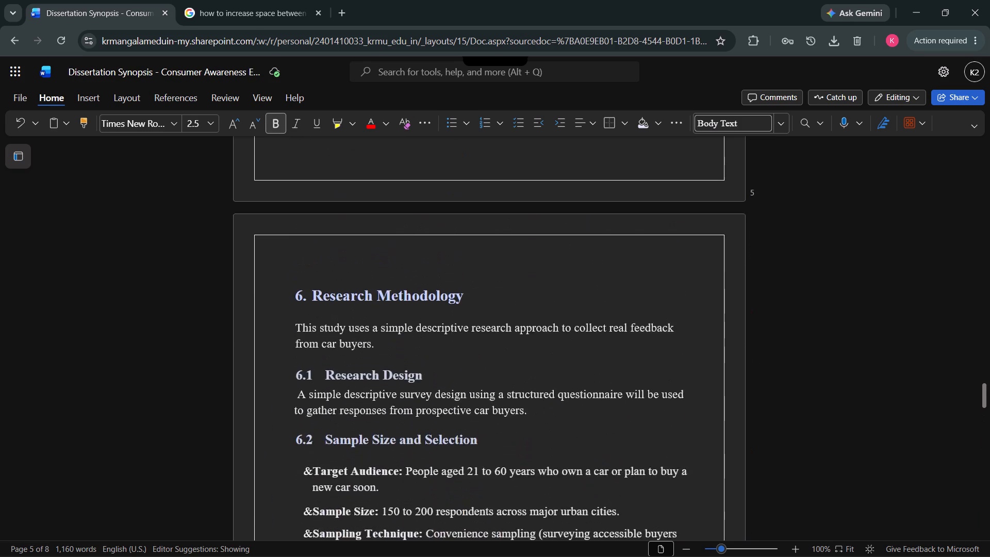
pyautogui.scroll(14, 538, 333)
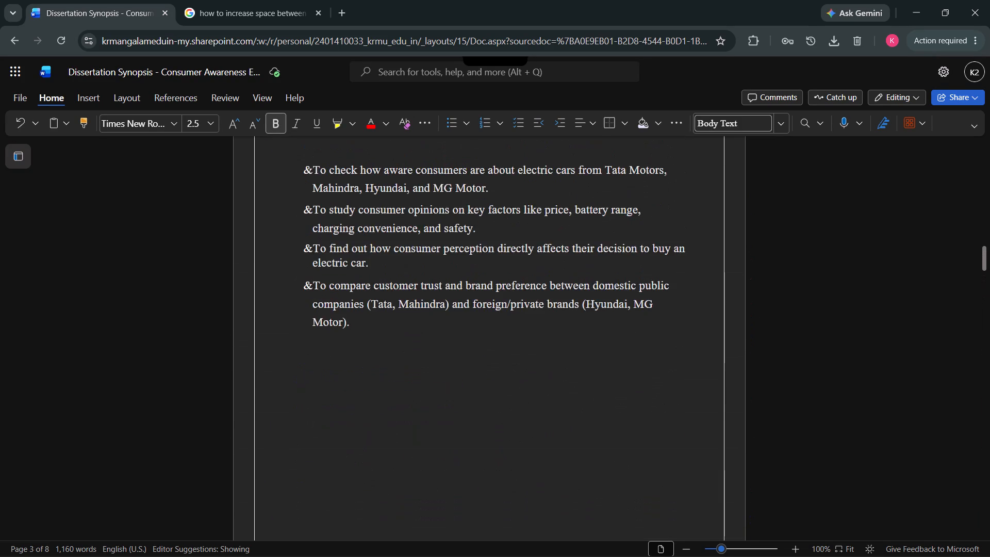
pyautogui.scroll(13, 538, 333)
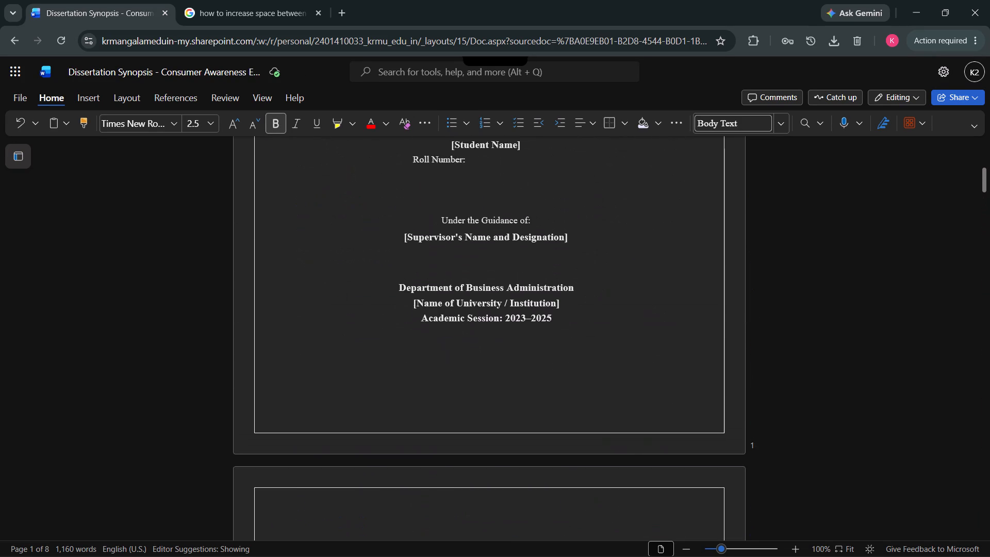
pyautogui.scroll(5, 538, 333)
pyautogui.scroll(-6, 538, 333)
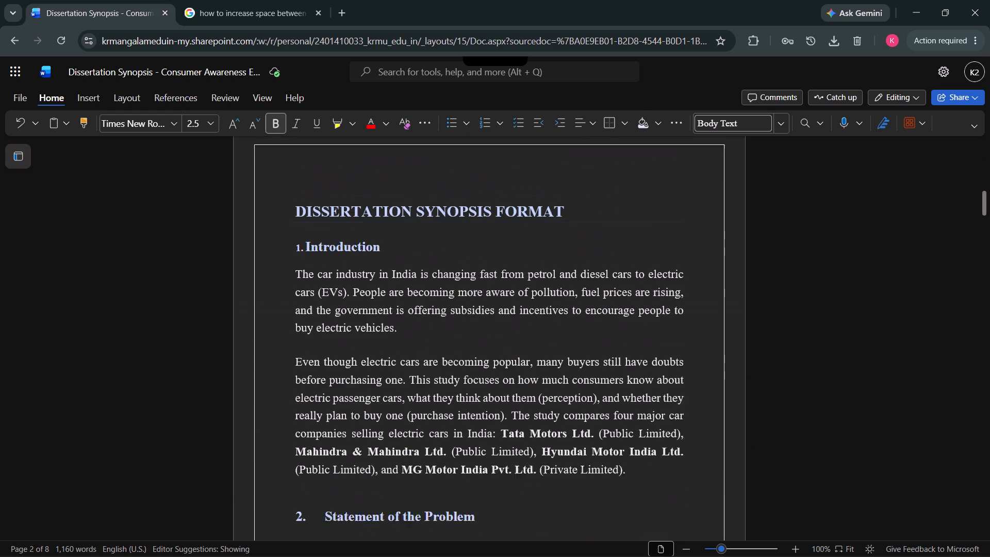
pyautogui.scroll(-2, 538, 333)
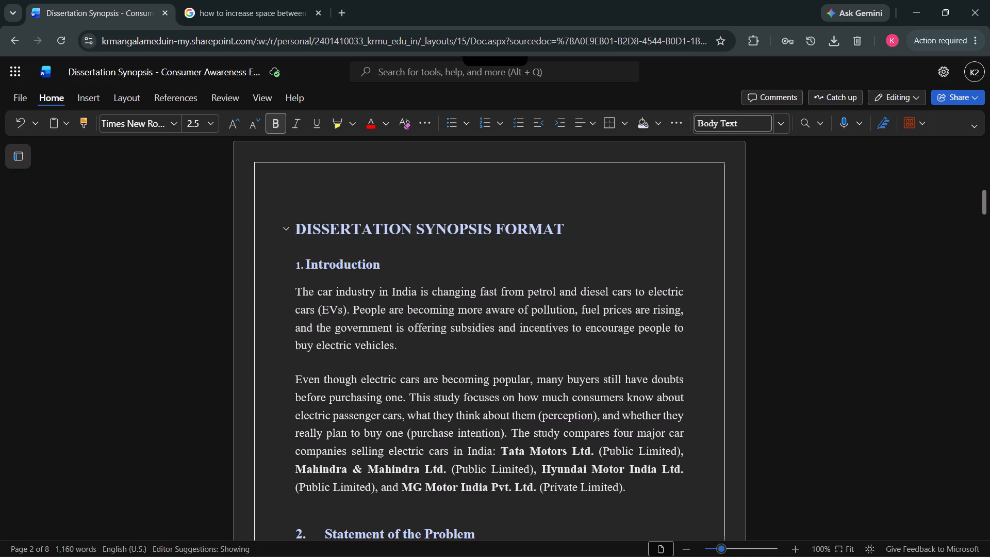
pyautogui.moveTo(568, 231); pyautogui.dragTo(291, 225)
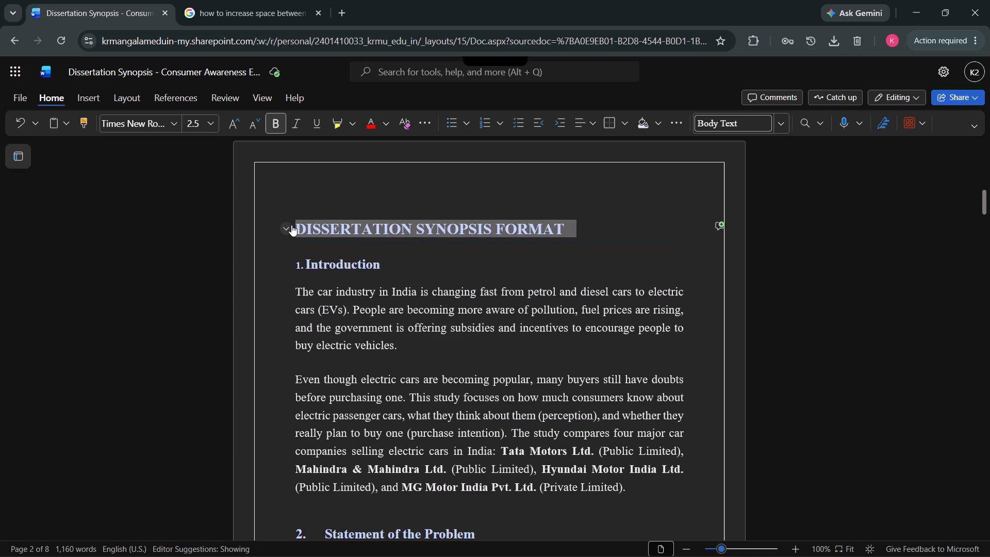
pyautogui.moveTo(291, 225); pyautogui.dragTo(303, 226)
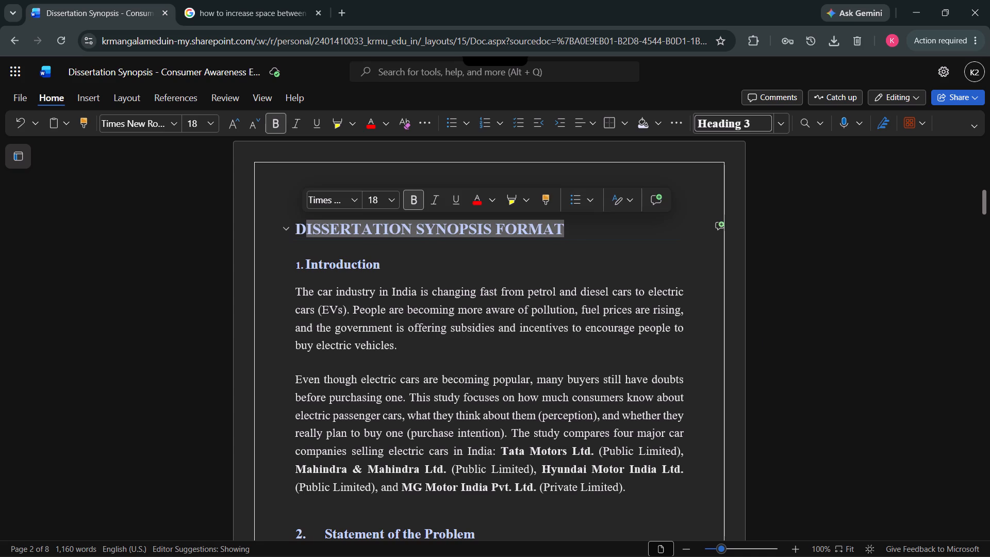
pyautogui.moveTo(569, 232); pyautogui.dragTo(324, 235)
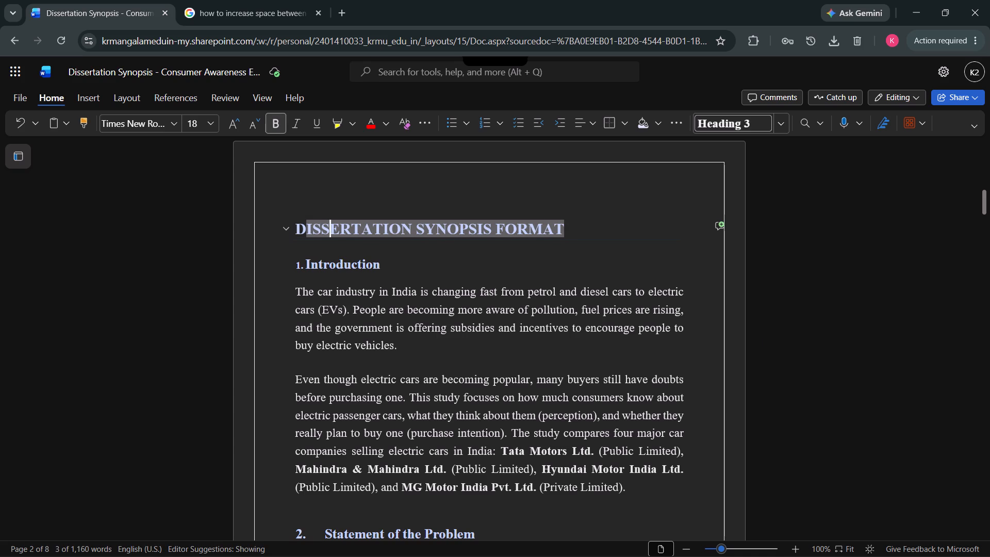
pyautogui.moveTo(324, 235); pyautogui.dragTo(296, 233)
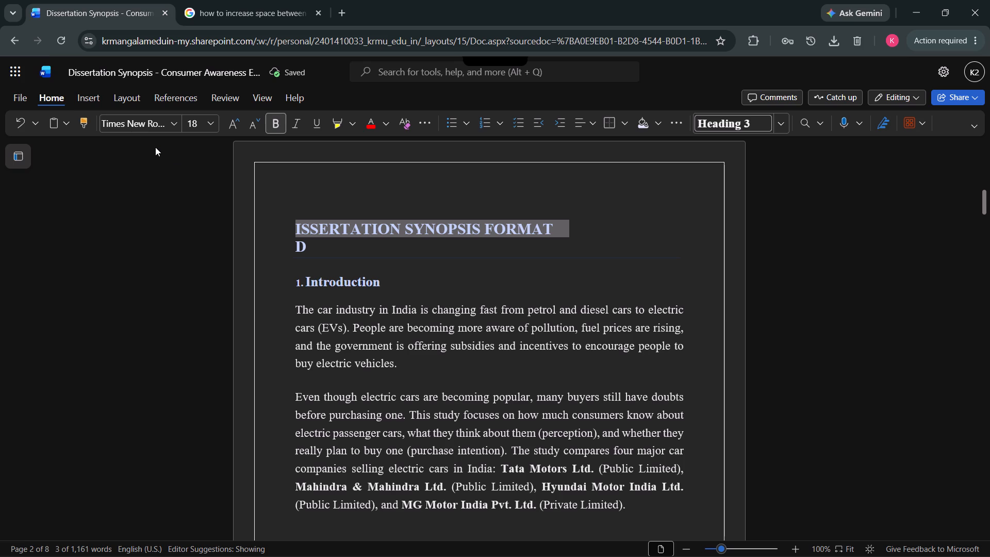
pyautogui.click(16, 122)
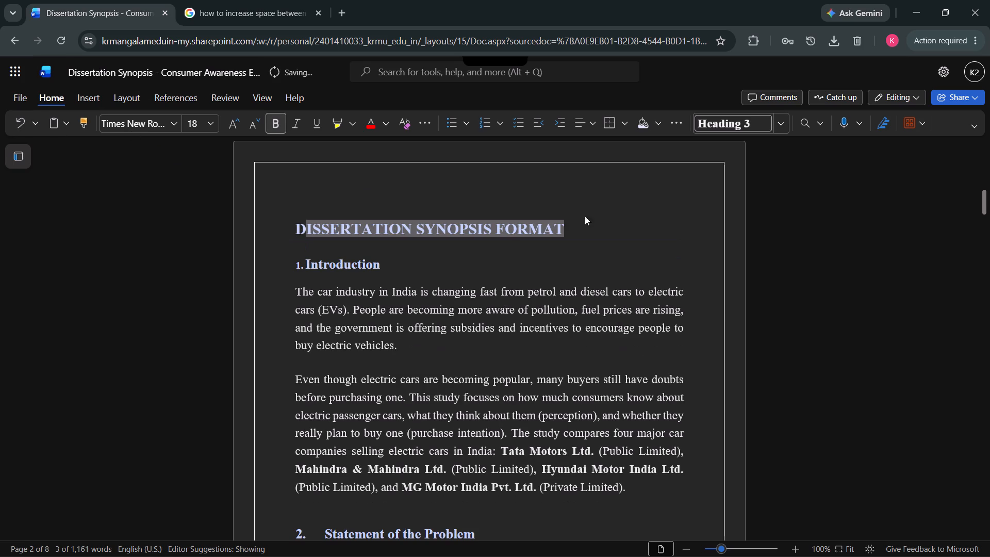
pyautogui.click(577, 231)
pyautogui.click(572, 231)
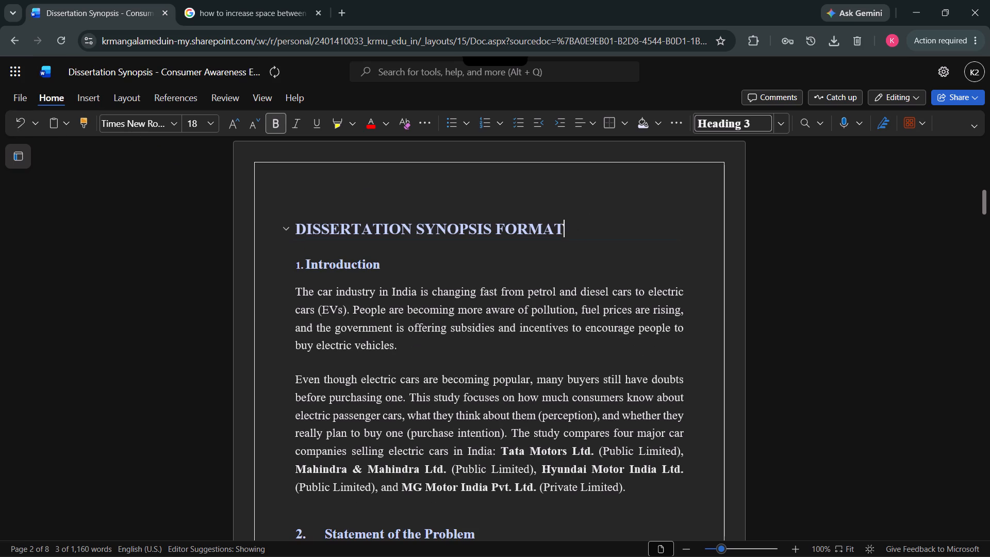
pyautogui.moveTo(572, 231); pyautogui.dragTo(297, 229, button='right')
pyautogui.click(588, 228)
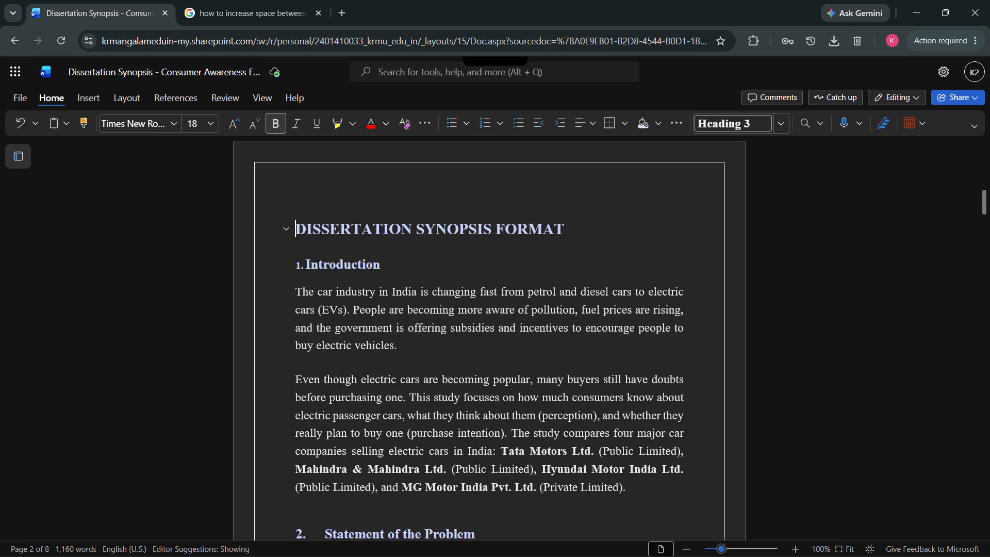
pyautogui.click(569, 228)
# Check the layout from the Introduction through to the references and back to the Proposed Chapter Scheme section.
pyautogui.scroll(-20, 569, 222)
pyautogui.scroll(-6, 569, 222)
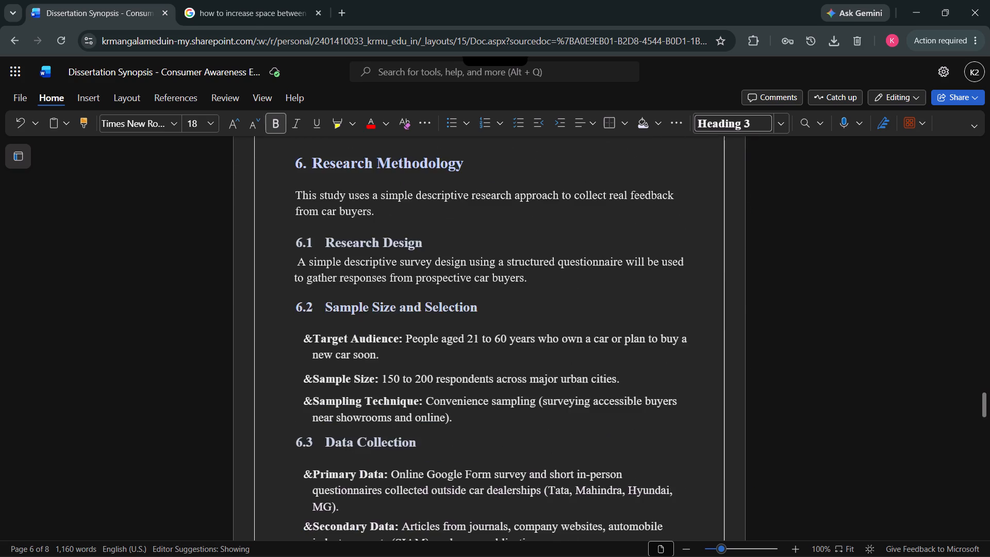
pyautogui.scroll(-14, 569, 222)
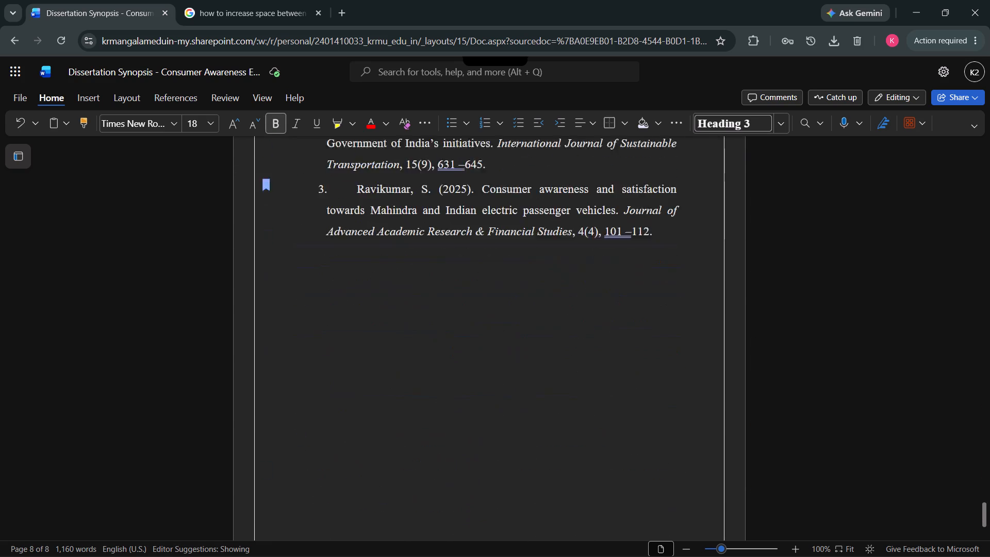
pyautogui.scroll(-5, 569, 222)
pyautogui.scroll(6, 569, 222)
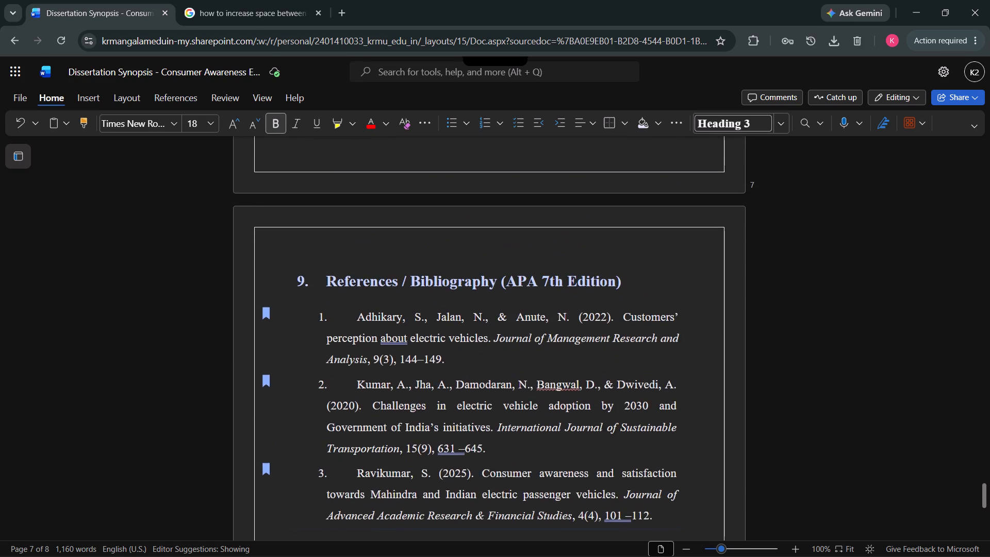
pyautogui.scroll(5, 569, 222)
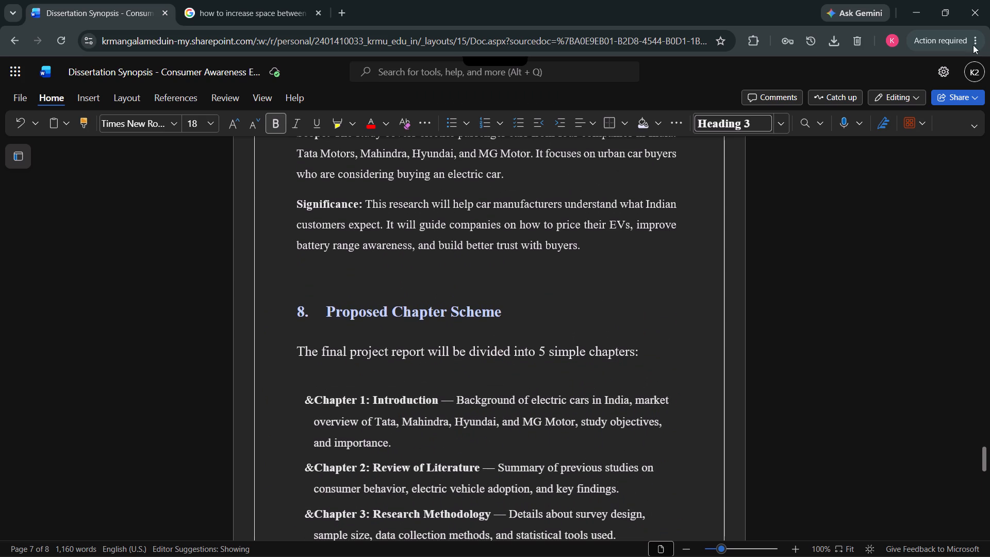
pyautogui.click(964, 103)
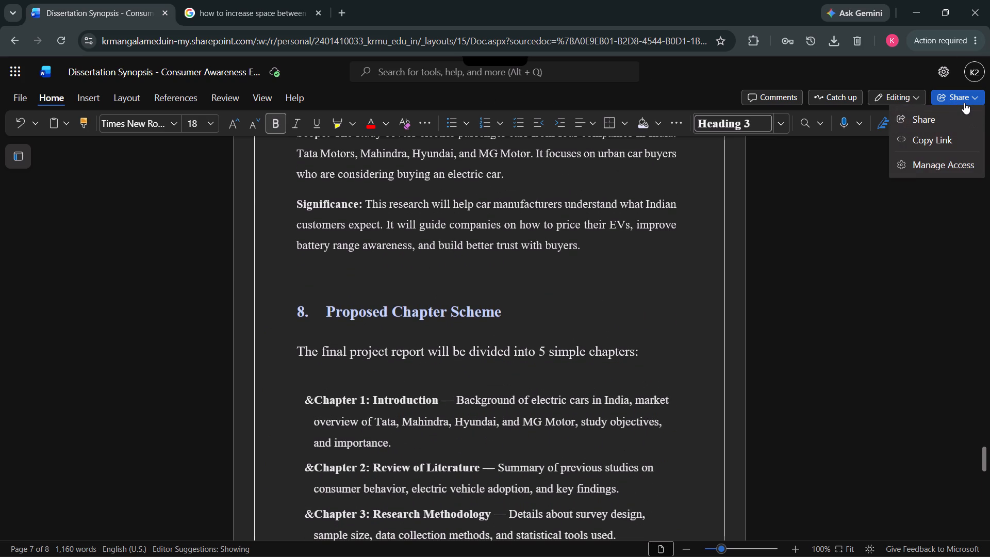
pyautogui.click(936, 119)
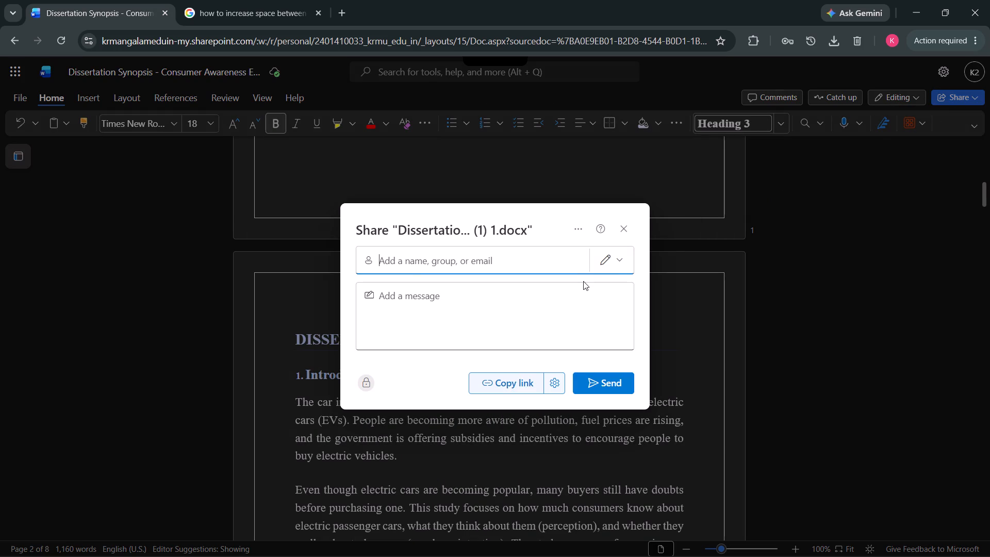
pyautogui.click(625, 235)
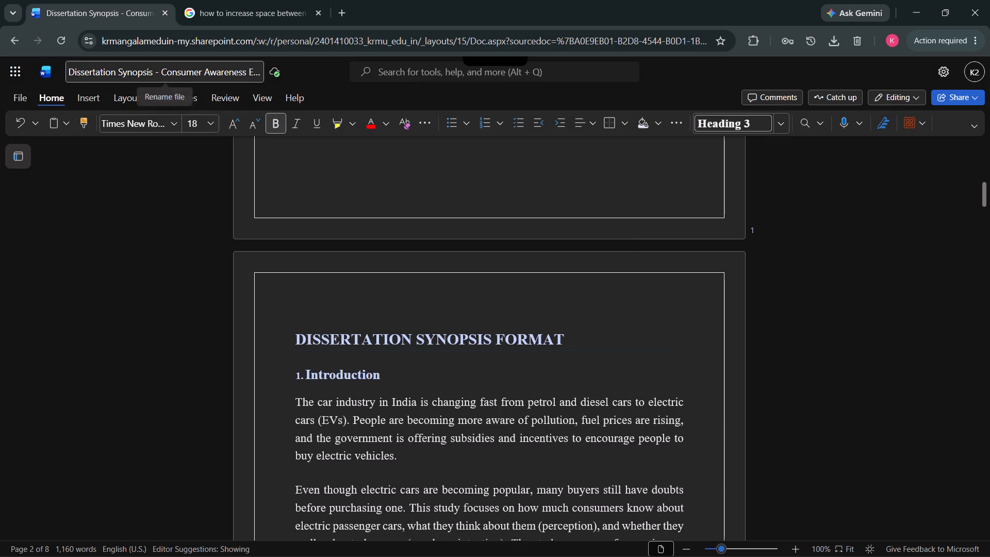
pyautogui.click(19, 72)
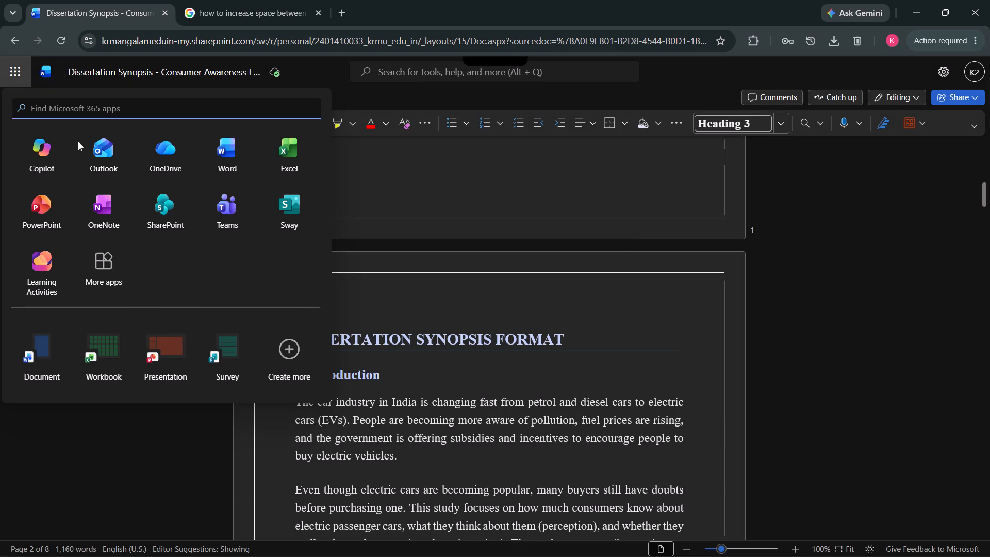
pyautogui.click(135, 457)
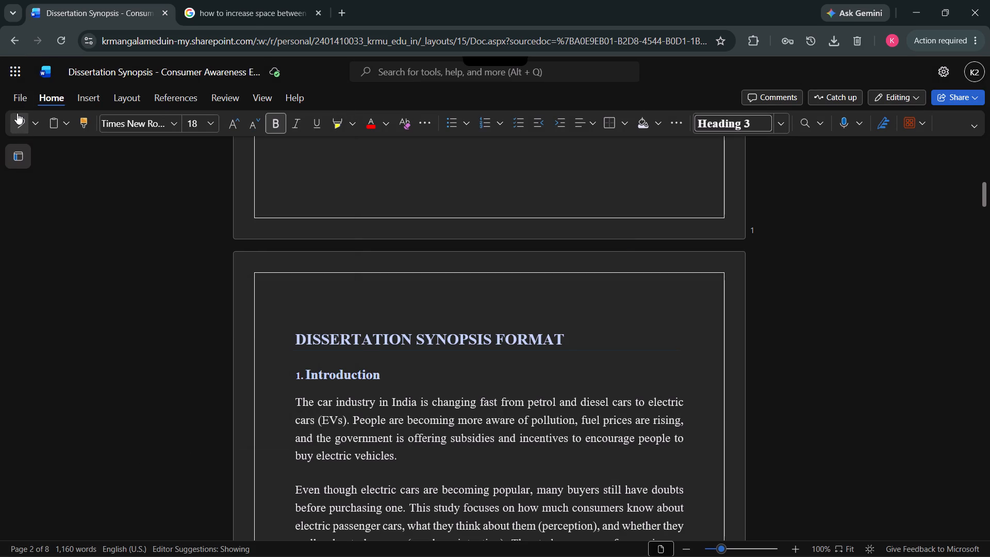
# Export the dissertation synopsis as a PDF and download it.
pyautogui.click(12, 103)
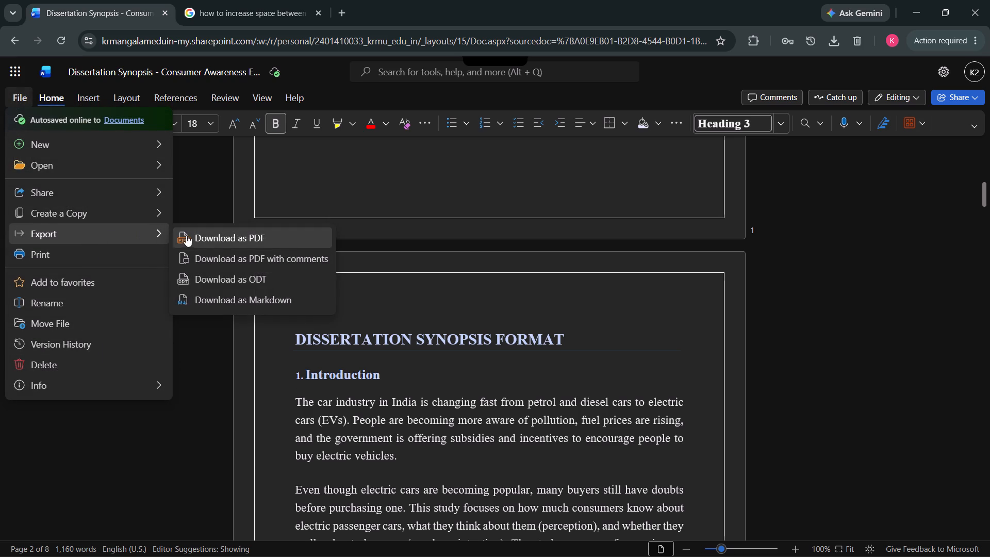
pyautogui.click(253, 234)
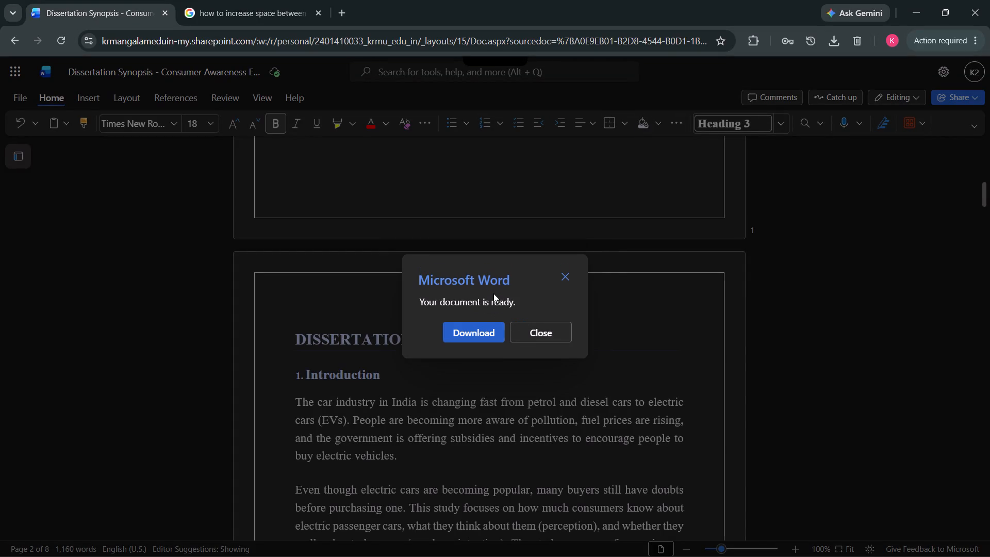
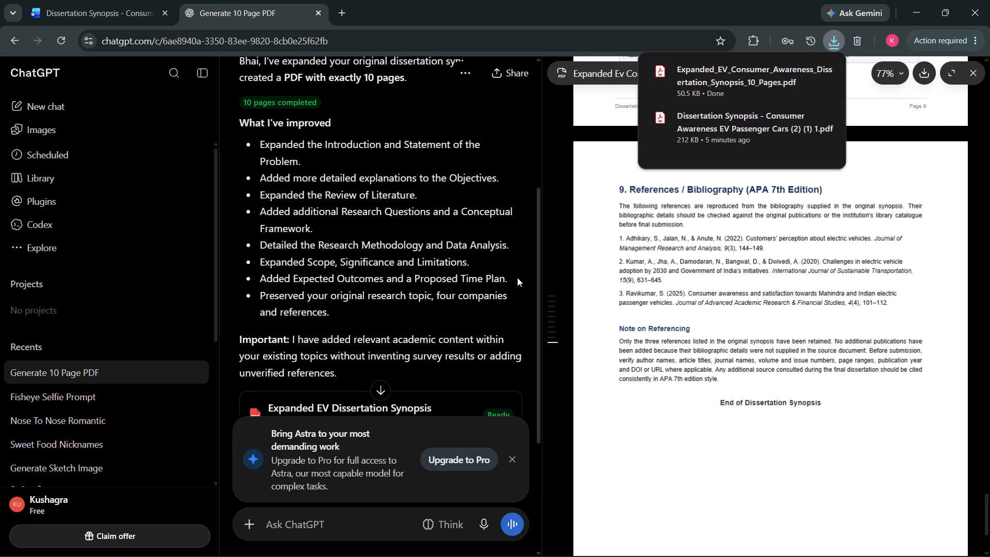
# Search the web for "pdf to word" in a new tab and open iLovePDF's PDF to Word converter.
pyautogui.click(343, 11)
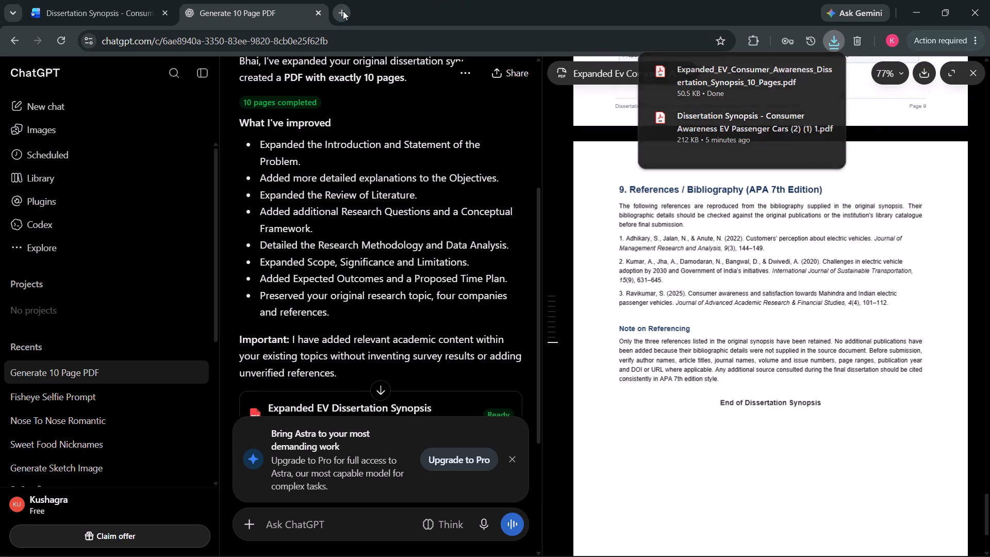
pyautogui.write('pdf')
pyautogui.press('Down')
pyautogui.press('Down')
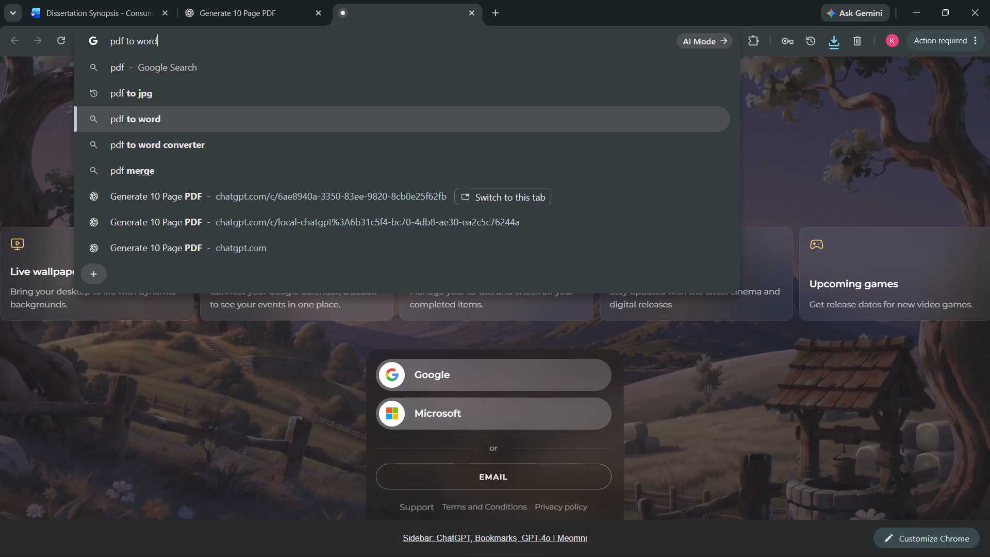
pyautogui.press('Return')
pyautogui.click(271, 206)
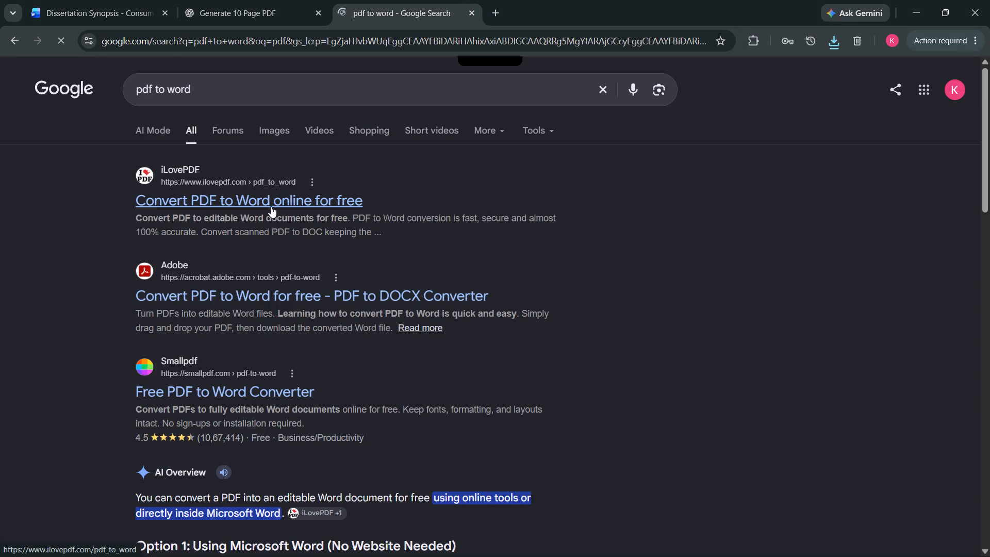
# Load the downloaded Expanded_EV_Consumer_Awareness dissertation synopsis PDF from Downloads into the converter.
pyautogui.click(497, 238)
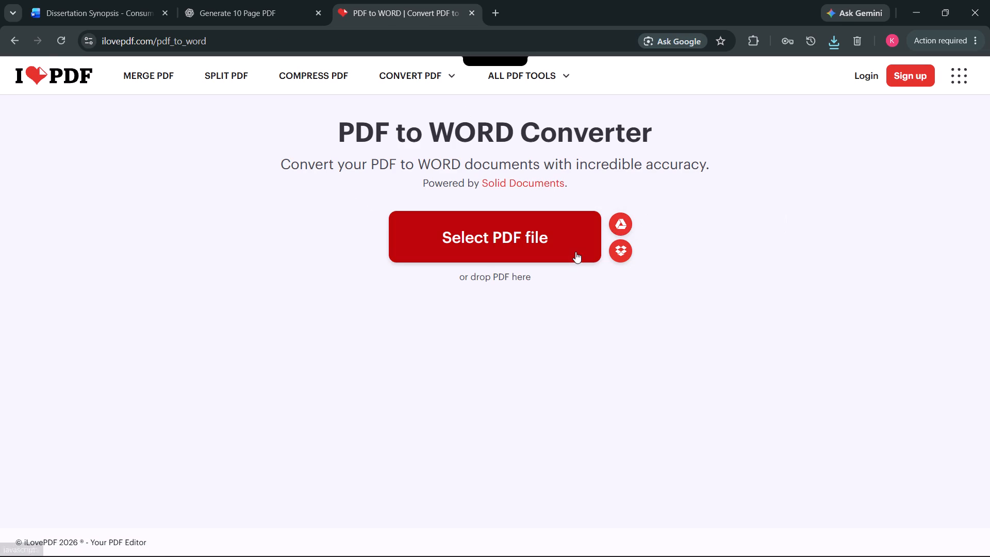
pyautogui.click(518, 227)
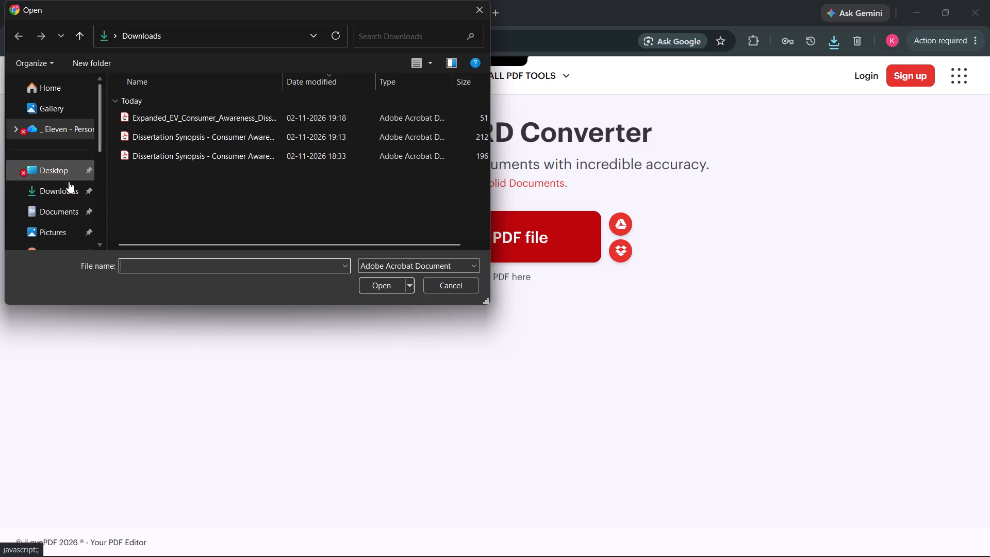
pyautogui.click(62, 189)
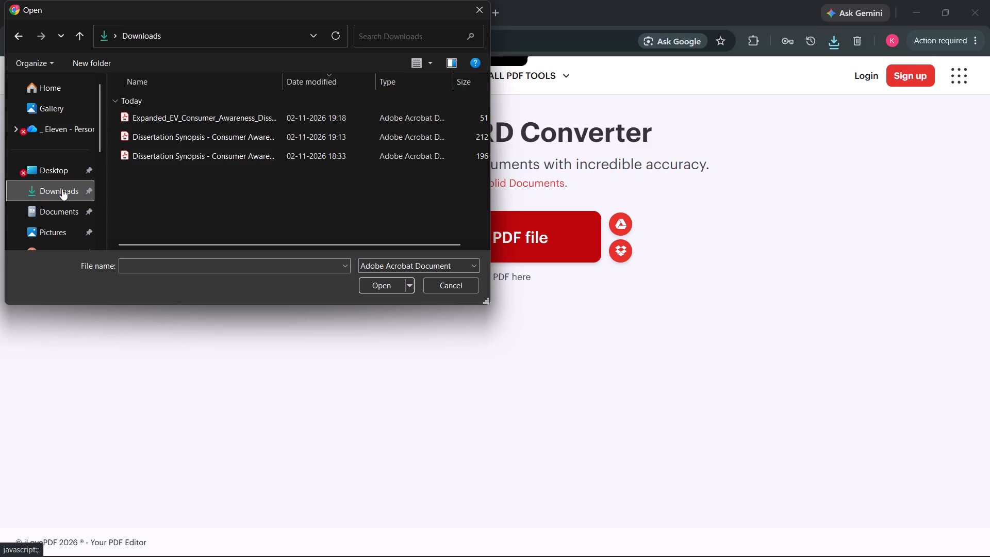
pyautogui.doubleClick(357, 122)
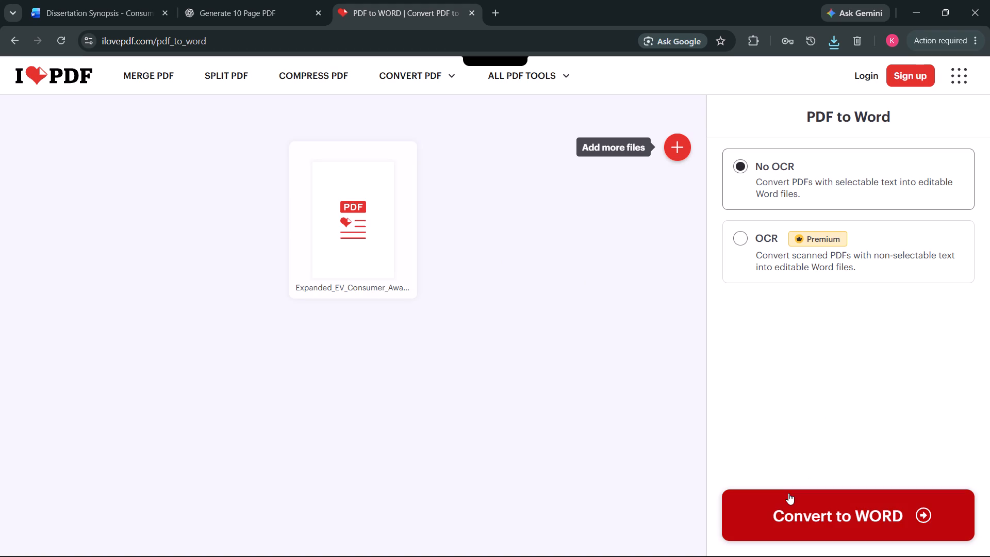
# Convert the loaded PDF to Word without OCR and download the resulting document.
pyautogui.click(830, 513)
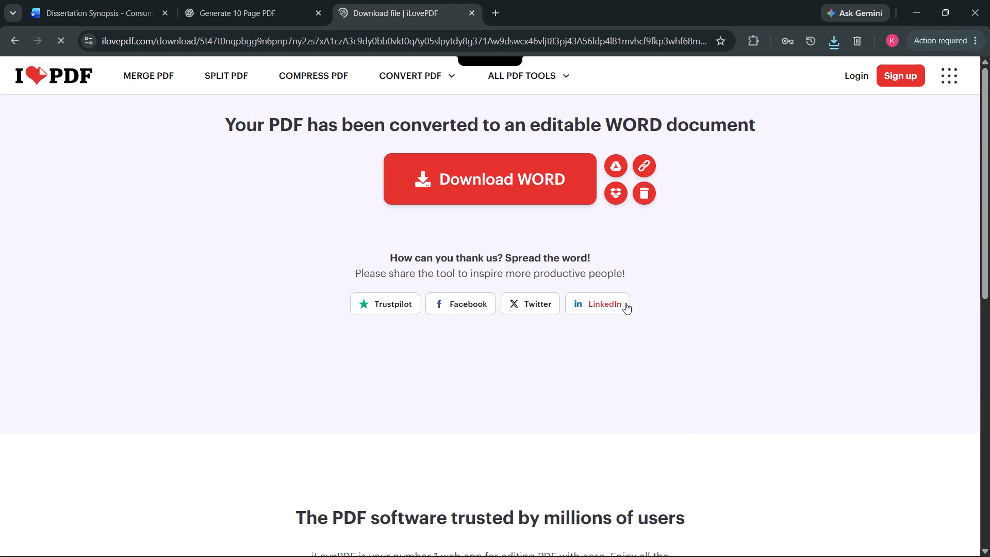
pyautogui.click(519, 180)
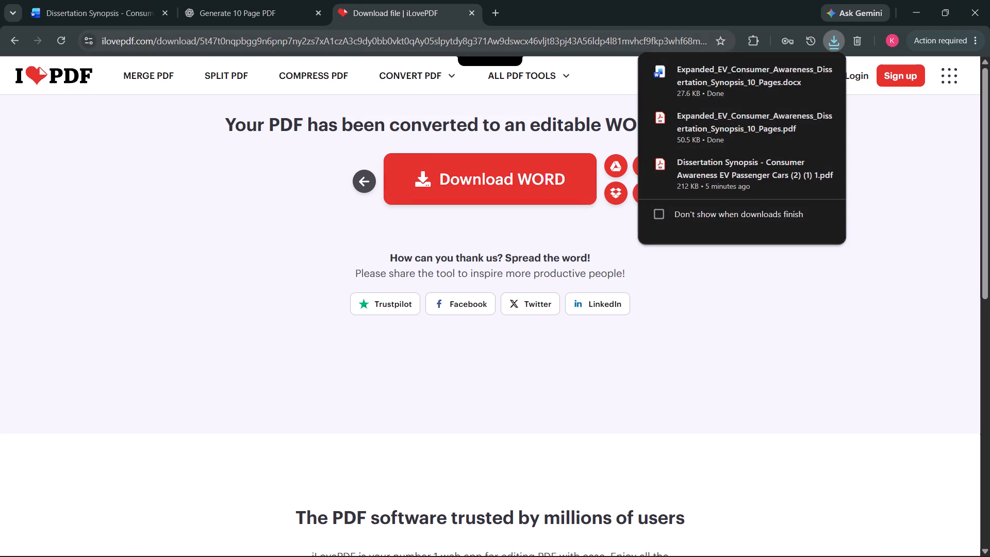
# Find Word for the web with a search for "word" in a new tab and open its home page.
pyautogui.click(496, 12)
pyautogui.click(311, 28)
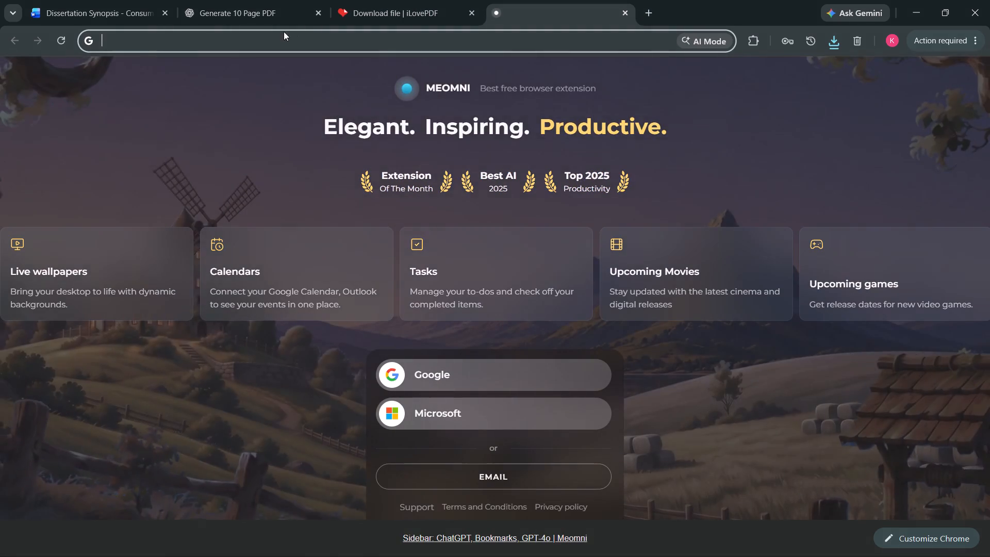
pyautogui.click(276, 32)
pyautogui.click(110, 120)
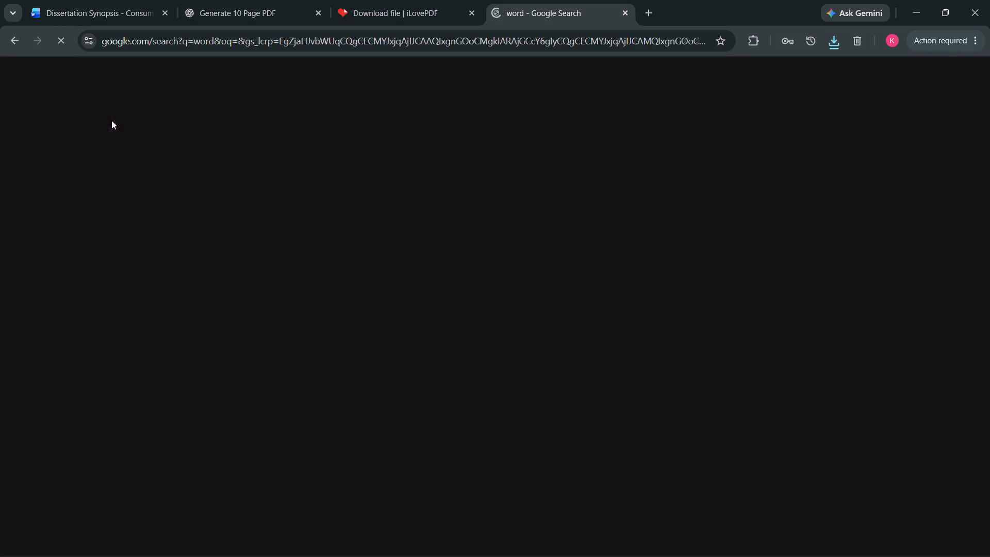
pyautogui.click(240, 217)
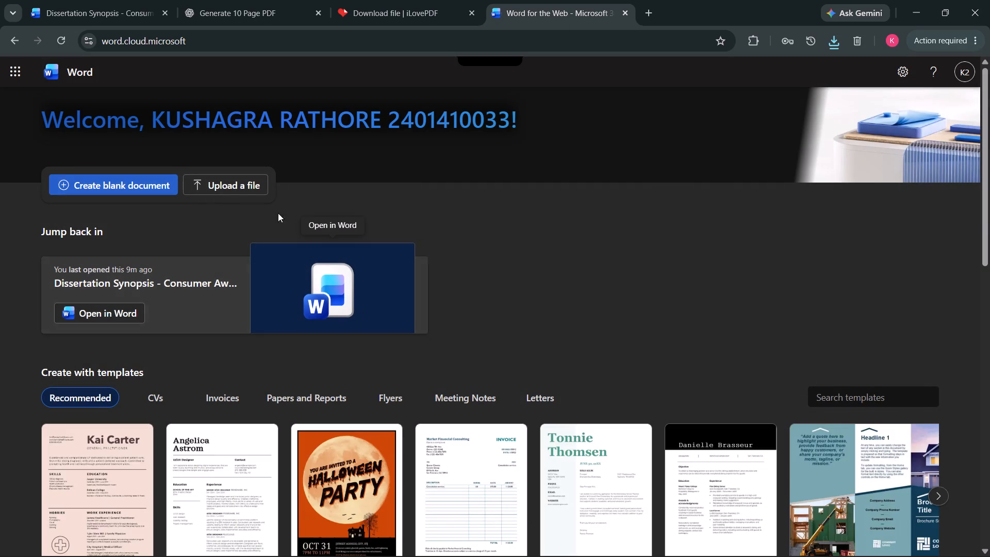
# Upload the converted Expanded_EV_Consumer_Awareness Word file from Downloads and open it in Word for the web.
pyautogui.click(244, 194)
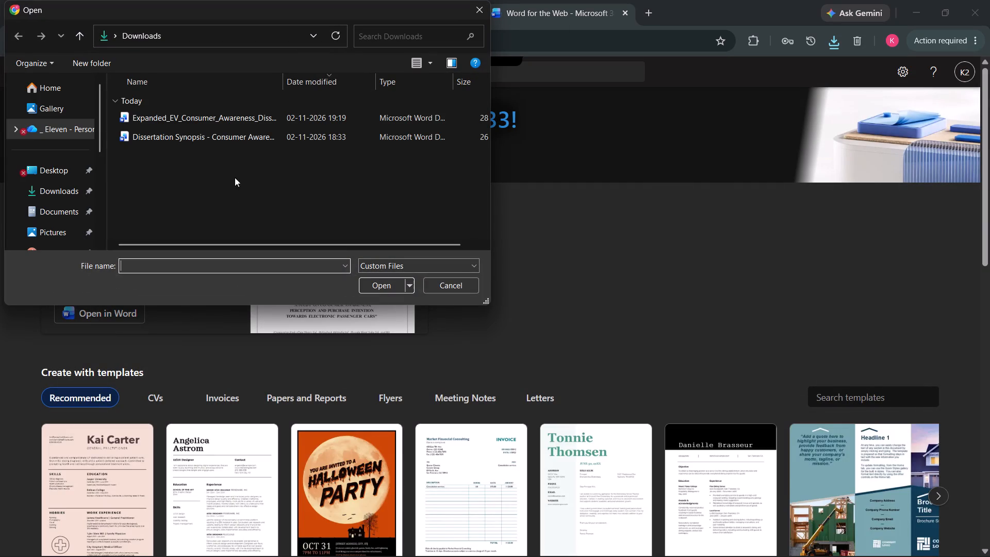
pyautogui.doubleClick(390, 119)
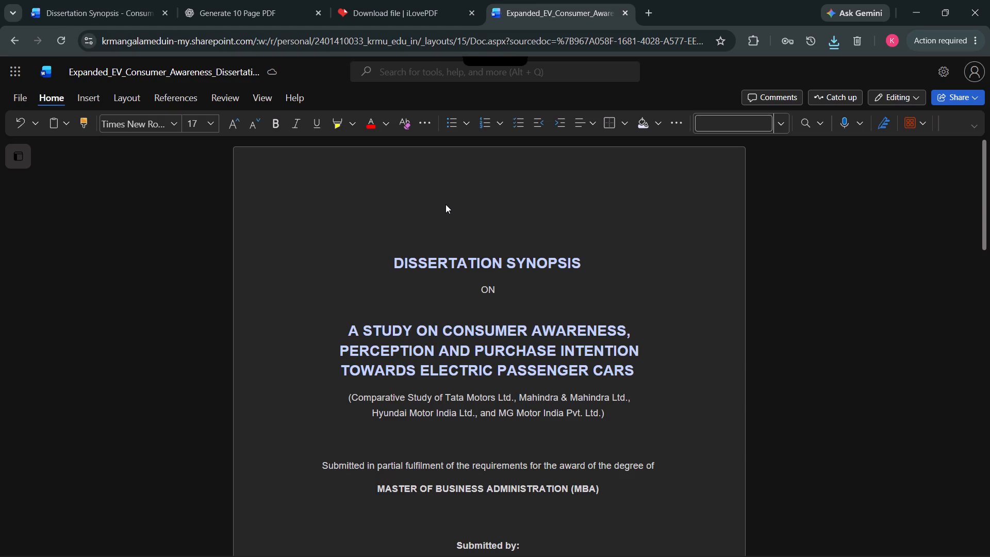
# Look through the converted dissertation synopsis from the cover to the last page to examine its content and layout.
pyautogui.scroll(-2, 513, 332)
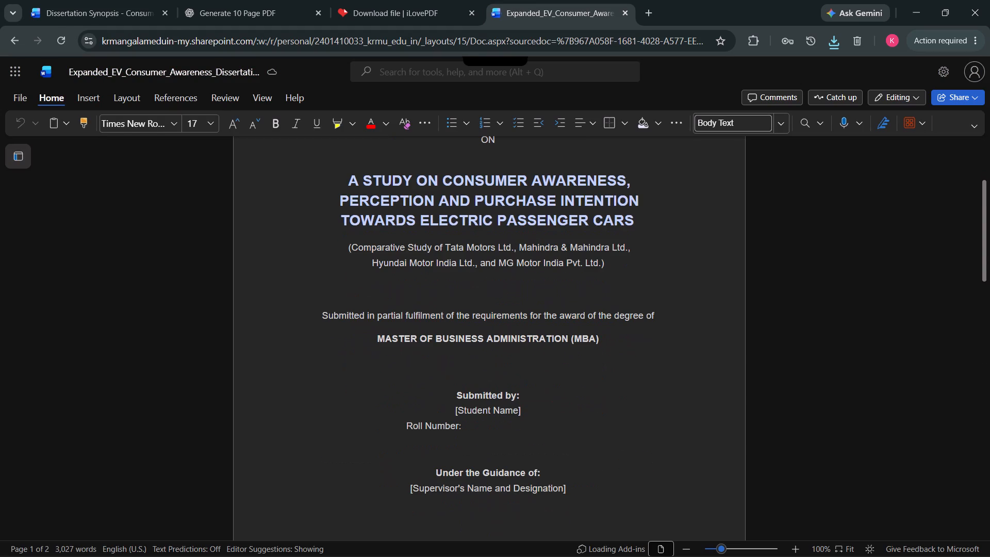
pyautogui.scroll(-5, 513, 332)
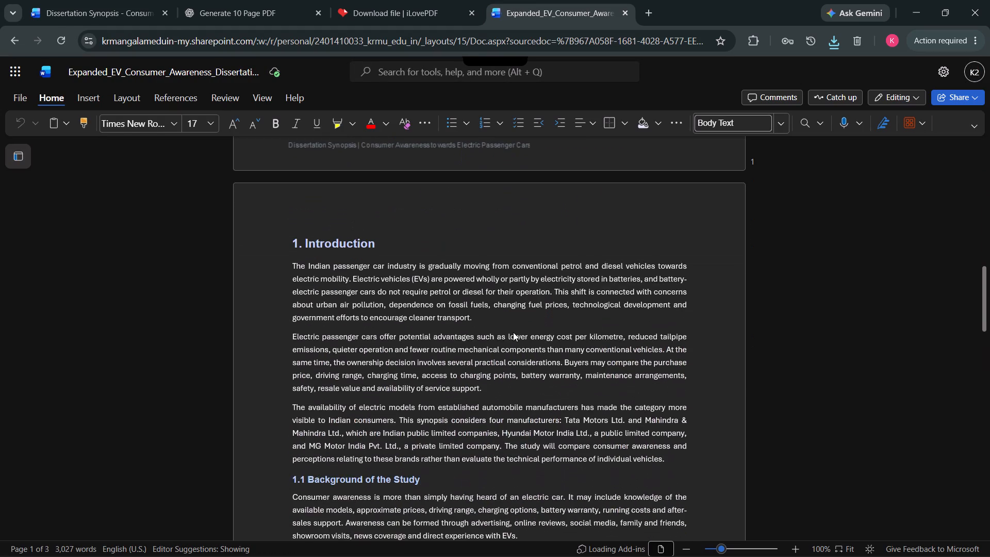
pyautogui.scroll(-3, 513, 332)
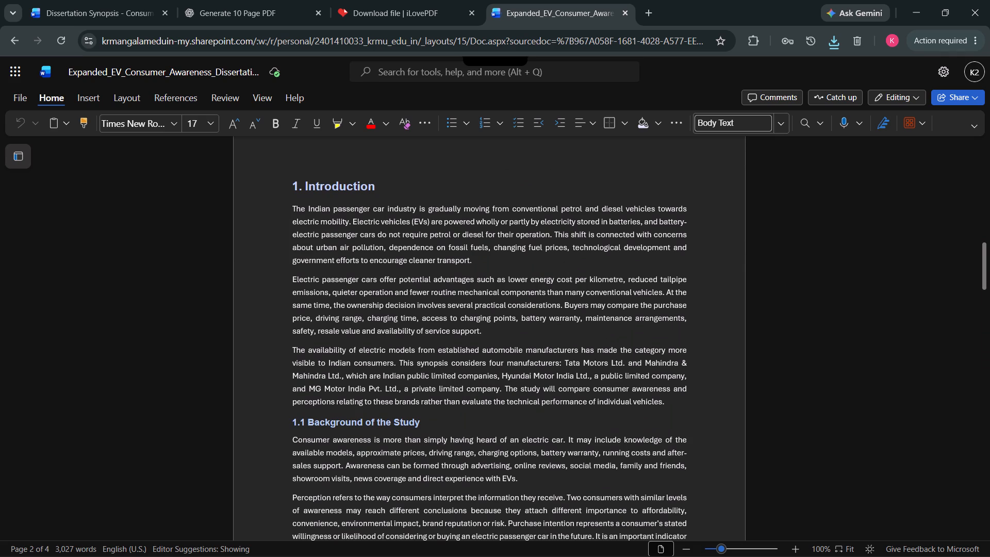
pyautogui.scroll(-16, 498, 365)
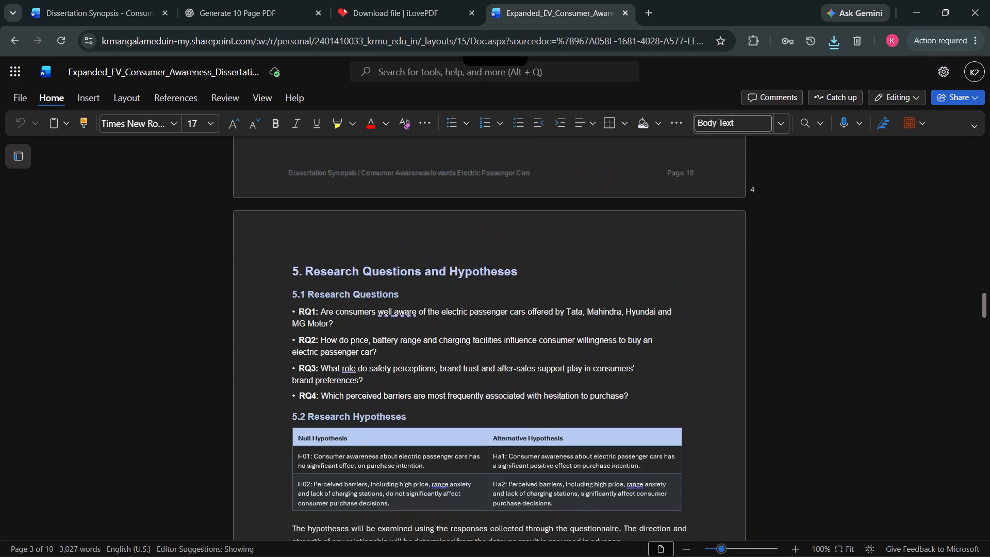
pyautogui.scroll(-9, 498, 365)
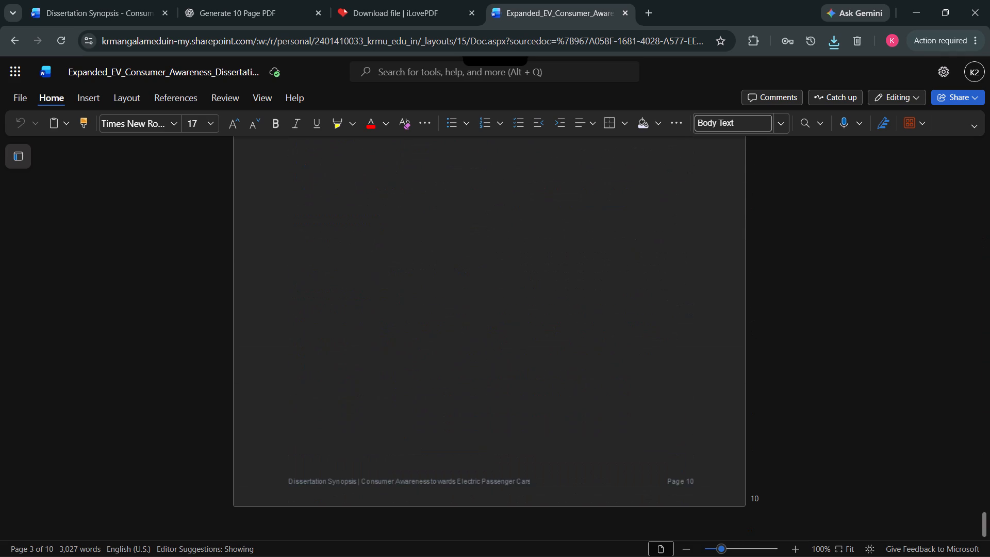
pyautogui.scroll(13, 498, 365)
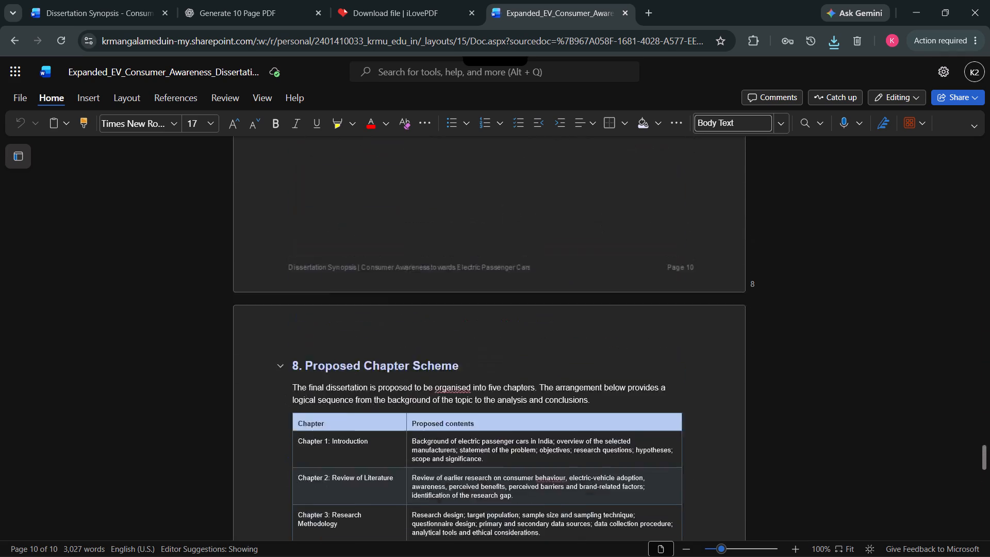
pyautogui.scroll(14, 498, 365)
pyautogui.scroll(-2, 498, 365)
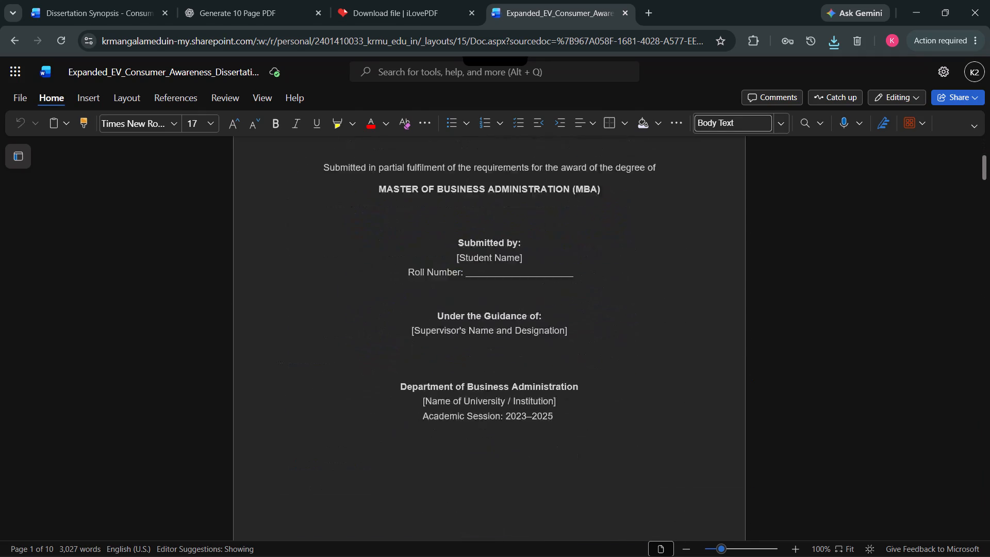
pyautogui.scroll(-6, 498, 365)
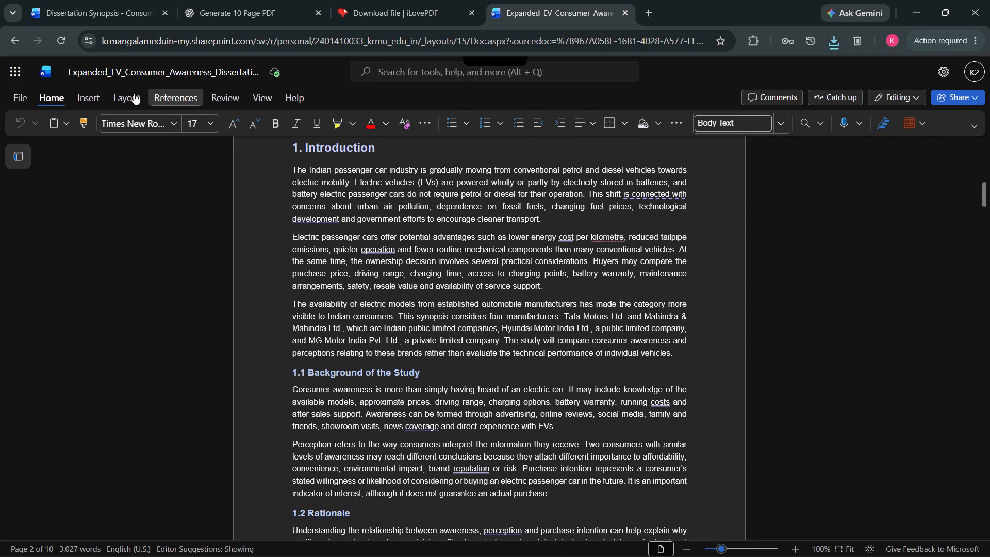
# Apply a preset page margin option to the dissertation synopsis document.
pyautogui.click(133, 95)
pyautogui.click(45, 124)
pyautogui.click(97, 162)
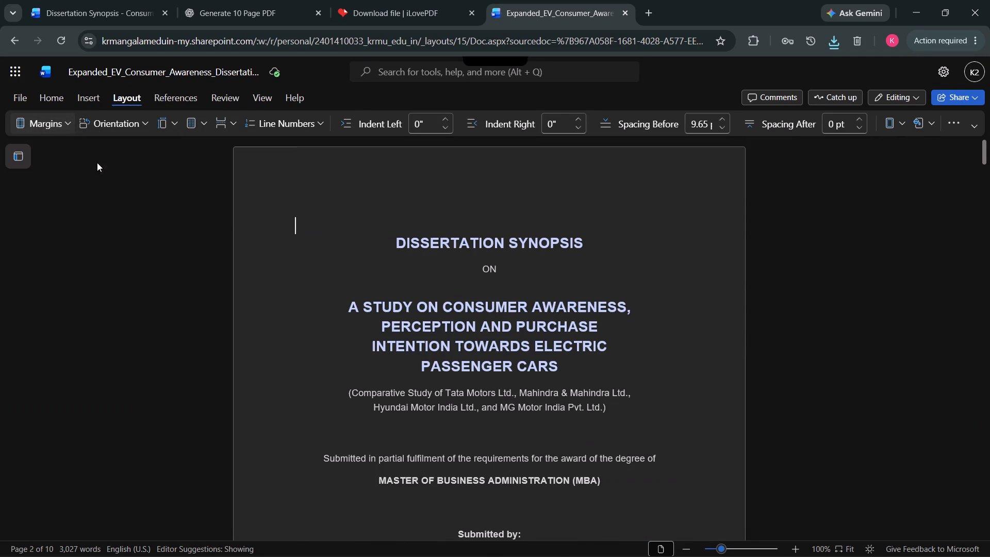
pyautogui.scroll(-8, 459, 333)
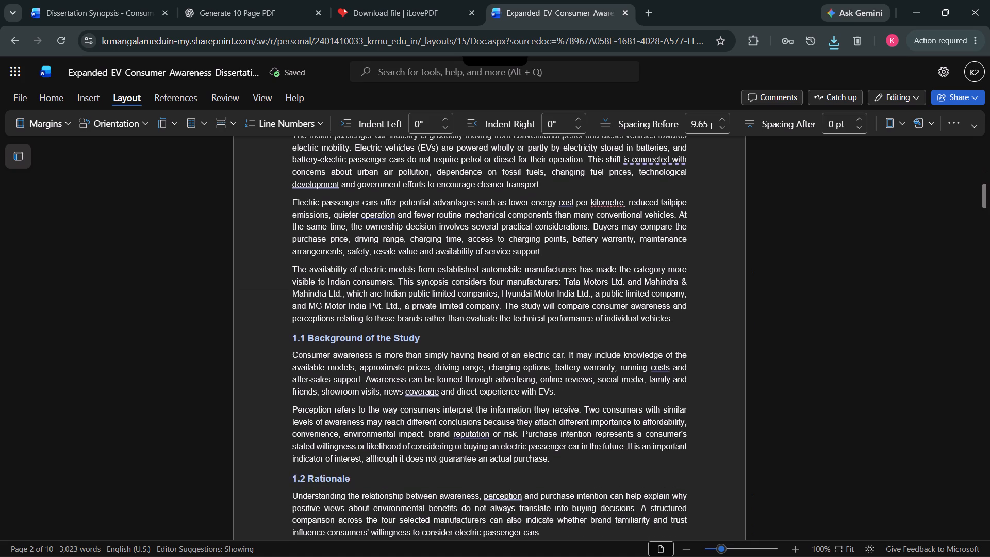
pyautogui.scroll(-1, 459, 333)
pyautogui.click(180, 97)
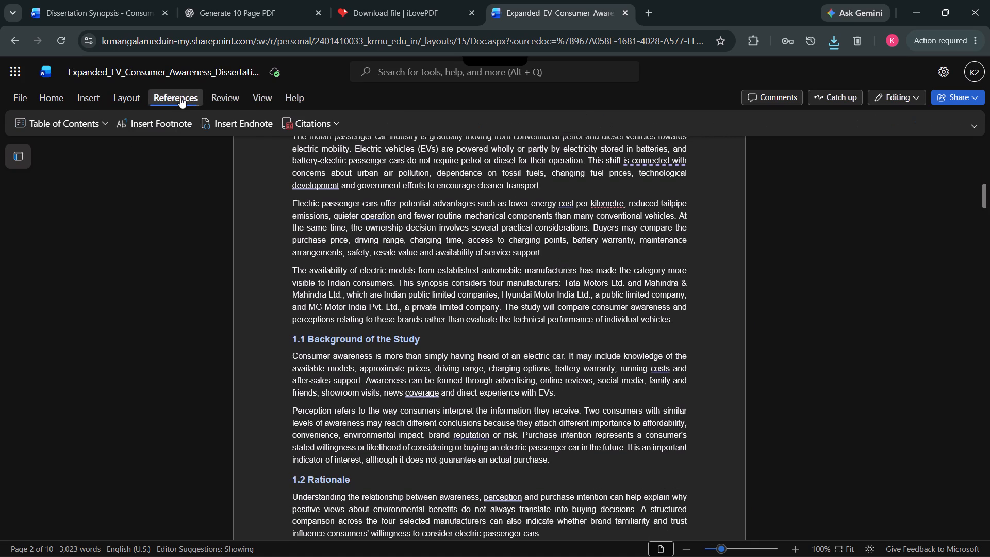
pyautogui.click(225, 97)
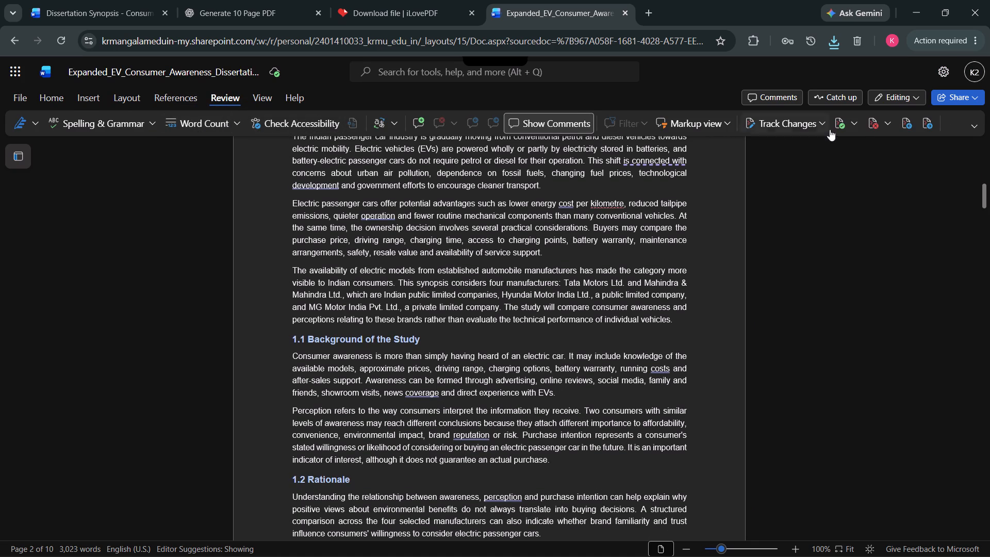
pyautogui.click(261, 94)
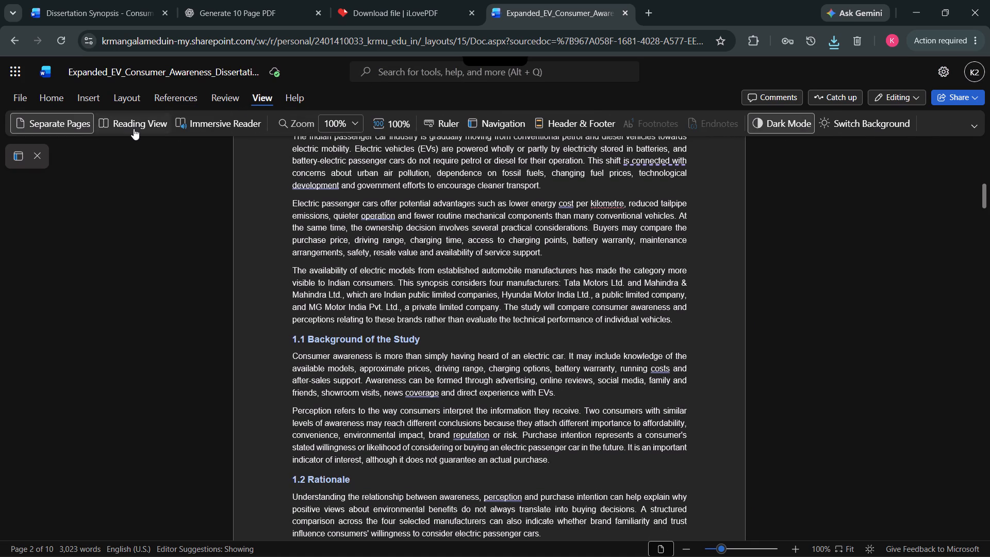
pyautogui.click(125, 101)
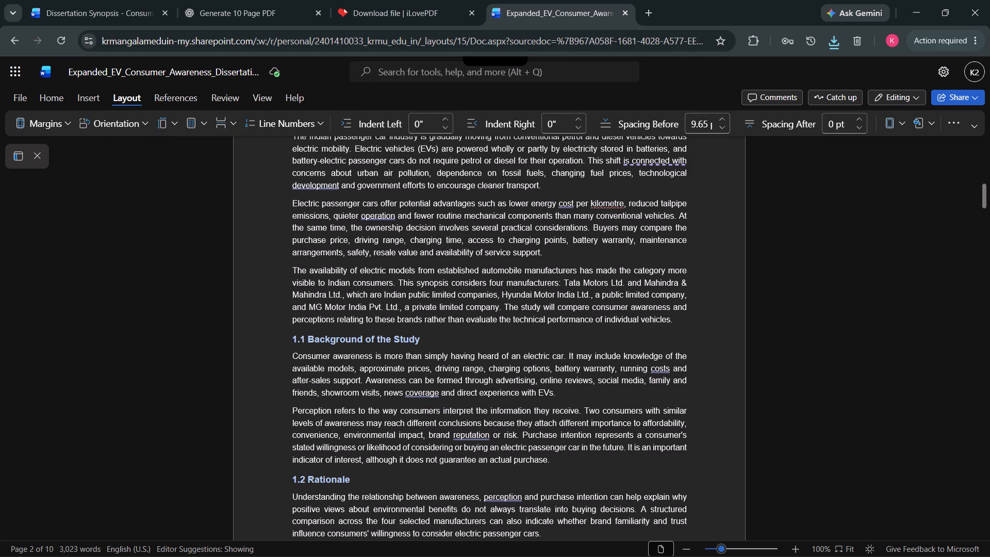
# Set the text of the "1. Introduction" heading to font size 18.
pyautogui.scroll(1, 679, 302)
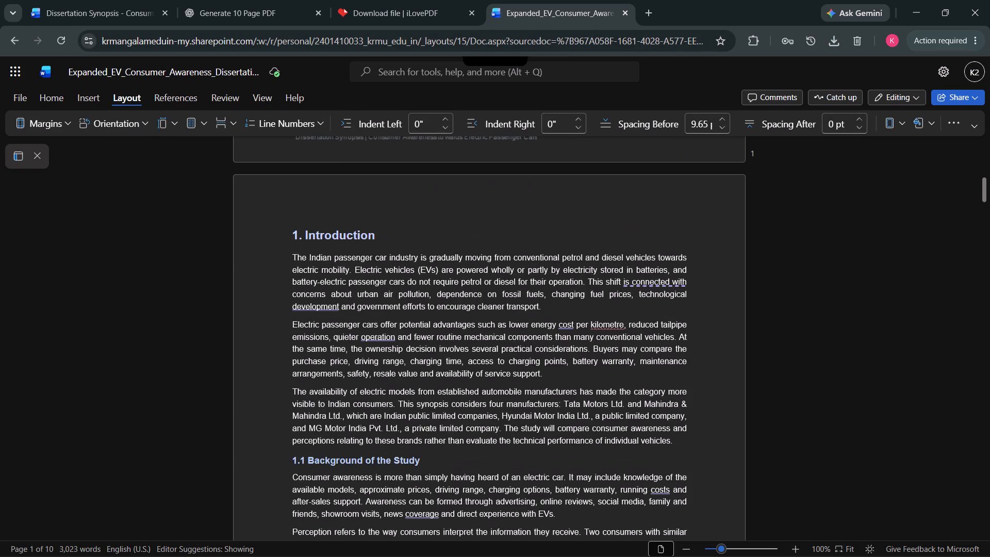
pyautogui.scroll(1, 679, 302)
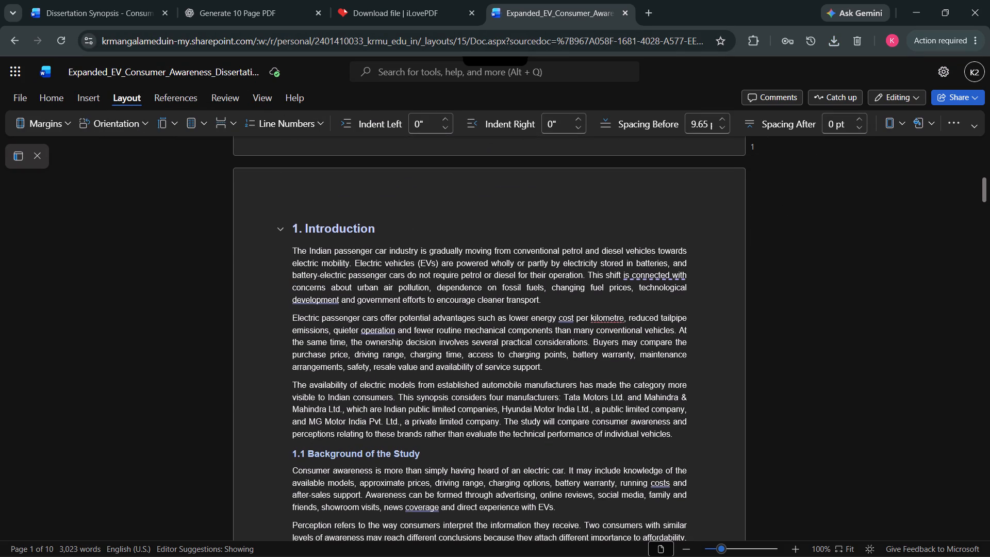
pyautogui.moveTo(378, 230); pyautogui.dragTo(292, 226)
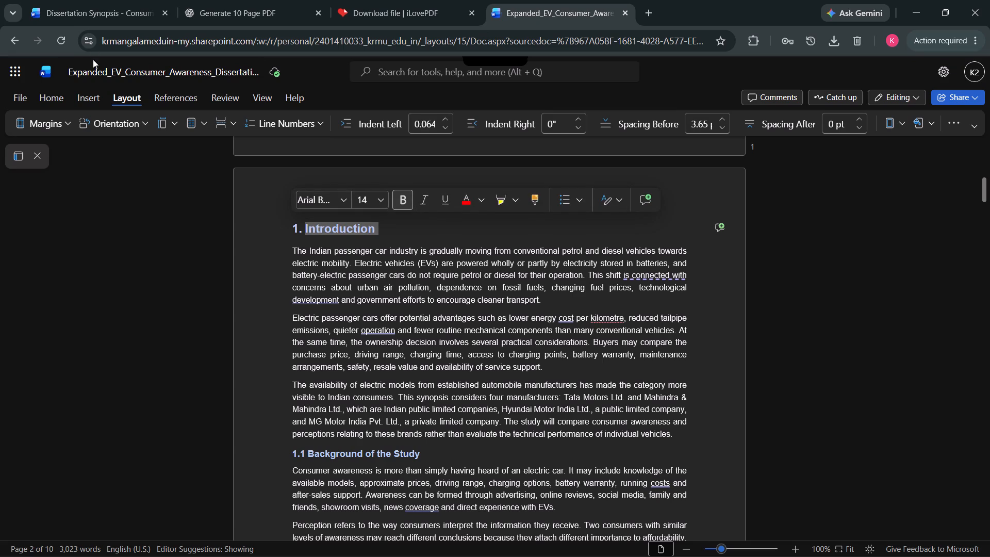
pyautogui.click(52, 104)
pyautogui.click(213, 126)
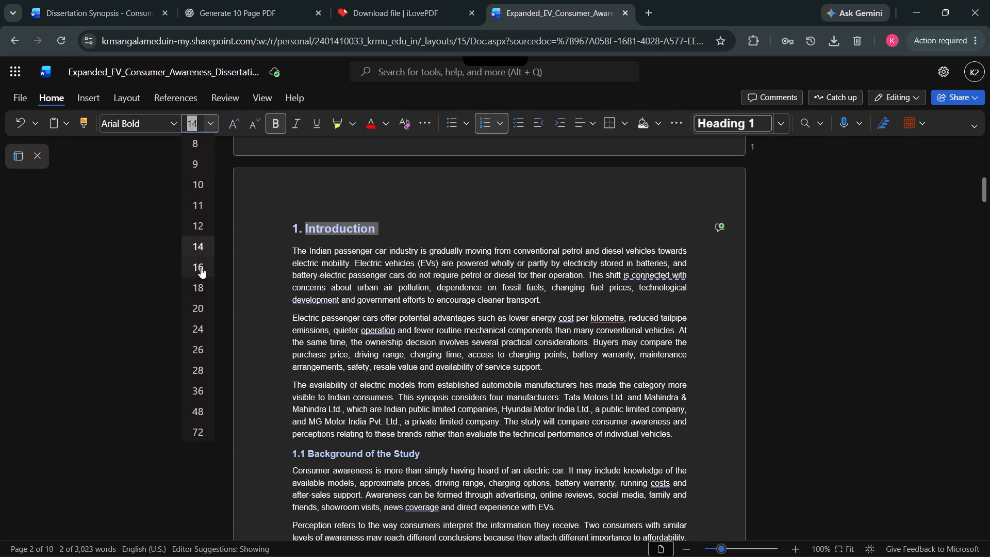
pyautogui.click(193, 282)
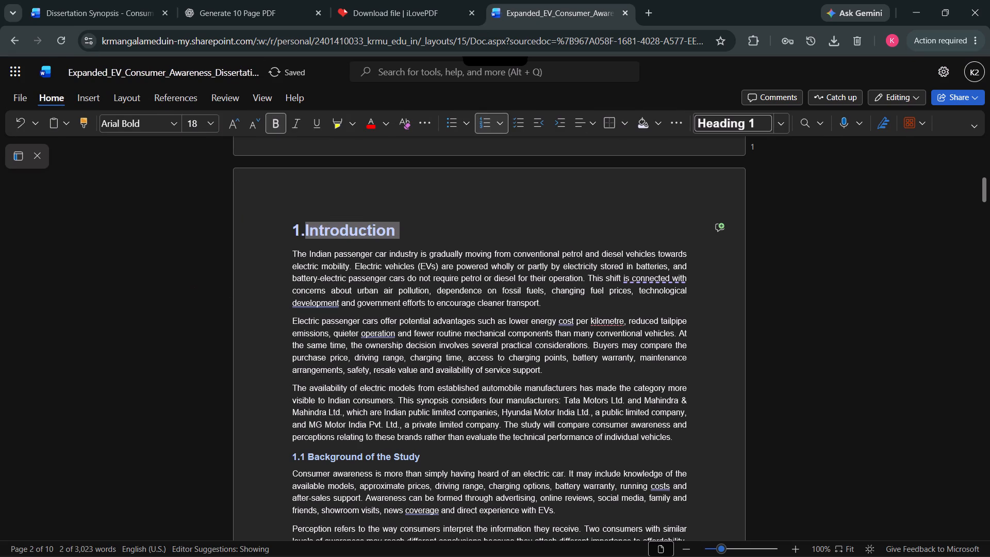
# Try font size 14 on the three body paragraphs under the Introduction heading, and settle on size 12.
pyautogui.moveTo(675, 439); pyautogui.dragTo(291, 275)
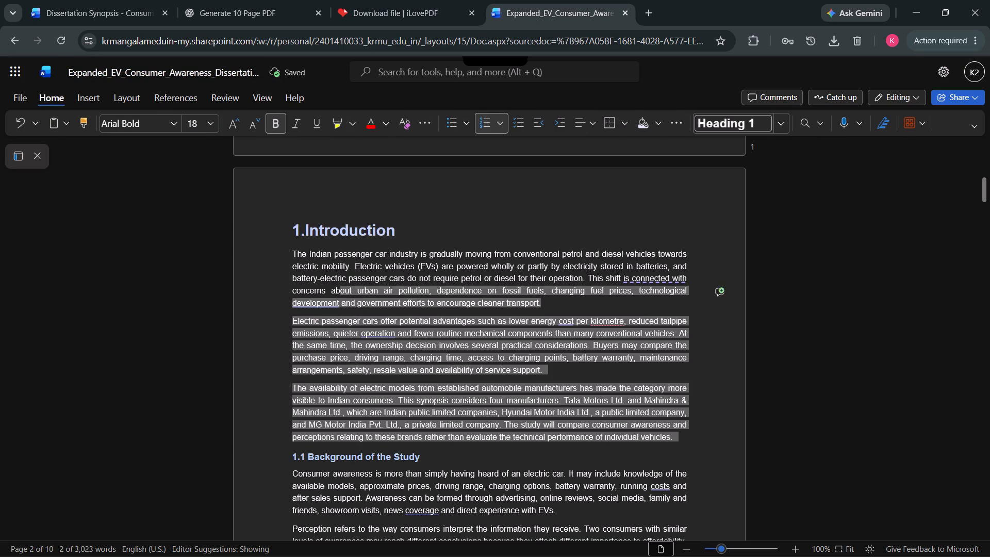
pyautogui.moveTo(291, 275); pyautogui.dragTo(238, 253)
pyautogui.click(212, 127)
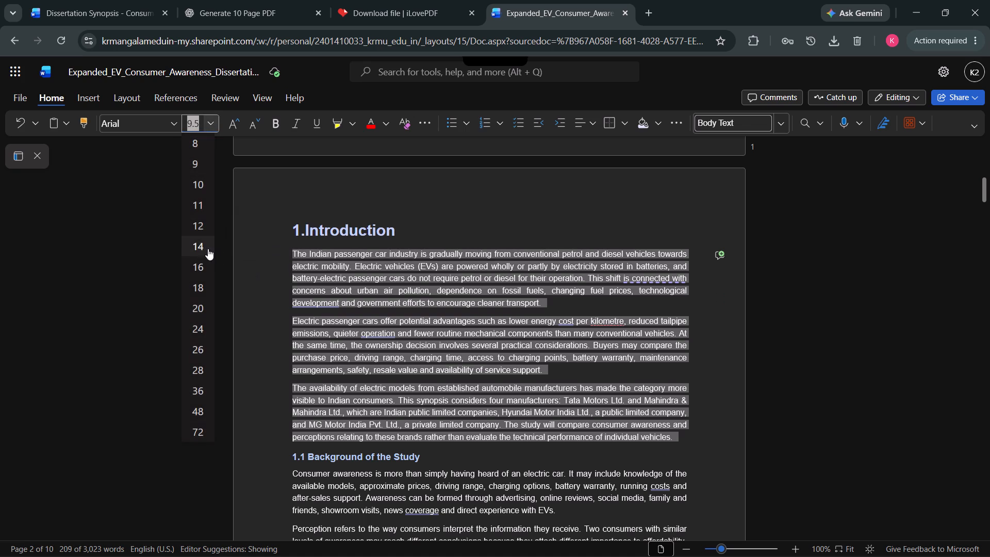
pyautogui.click(205, 249)
pyautogui.scroll(-5, 497, 361)
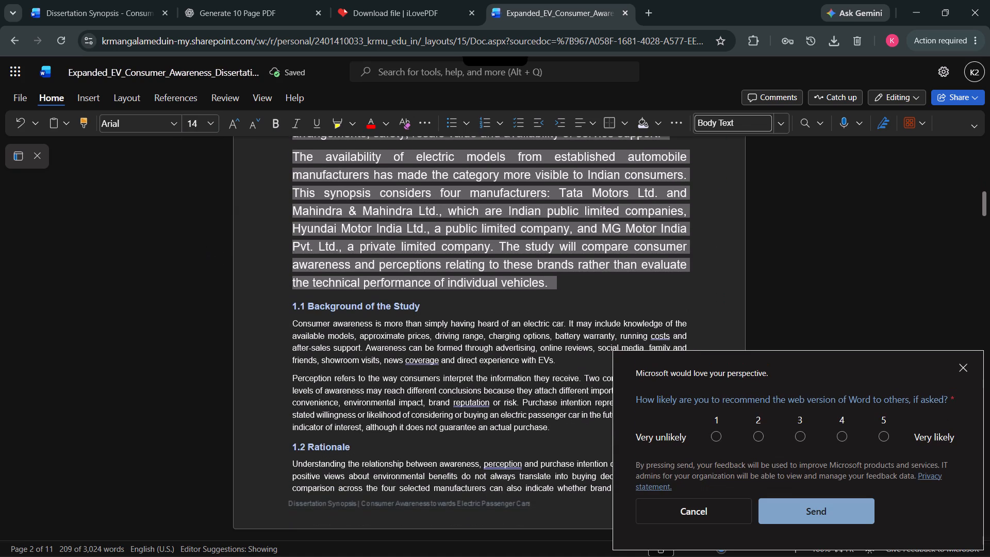
pyautogui.click(965, 366)
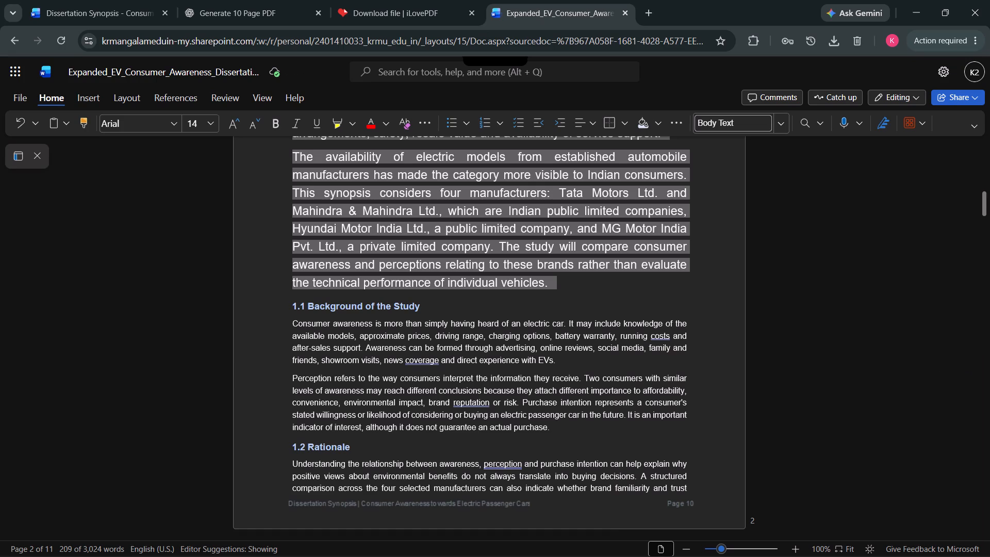
pyautogui.click(212, 123)
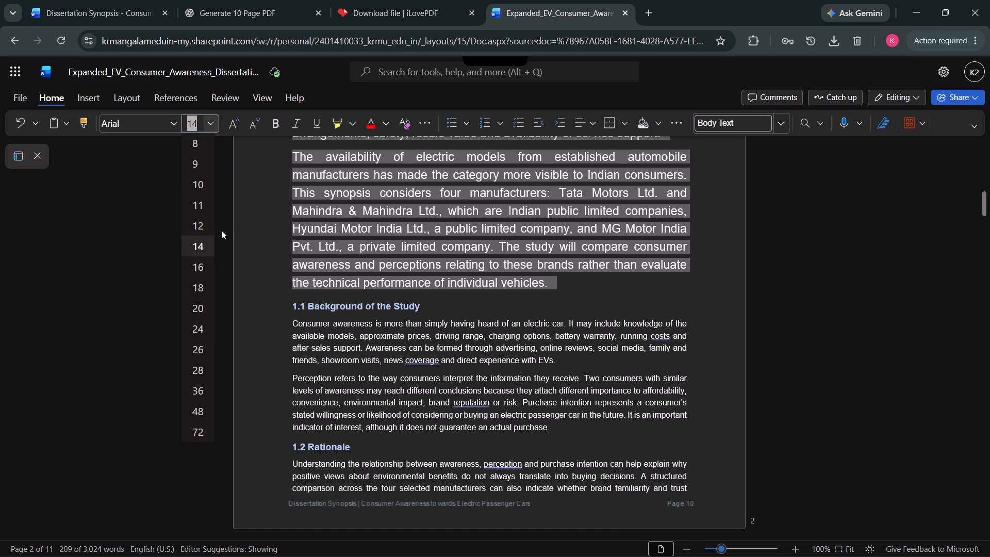
pyautogui.click(200, 229)
# Set the text of the "1.1 Background of the Study" subheading to font size 14.
pyautogui.scroll(-3, 505, 291)
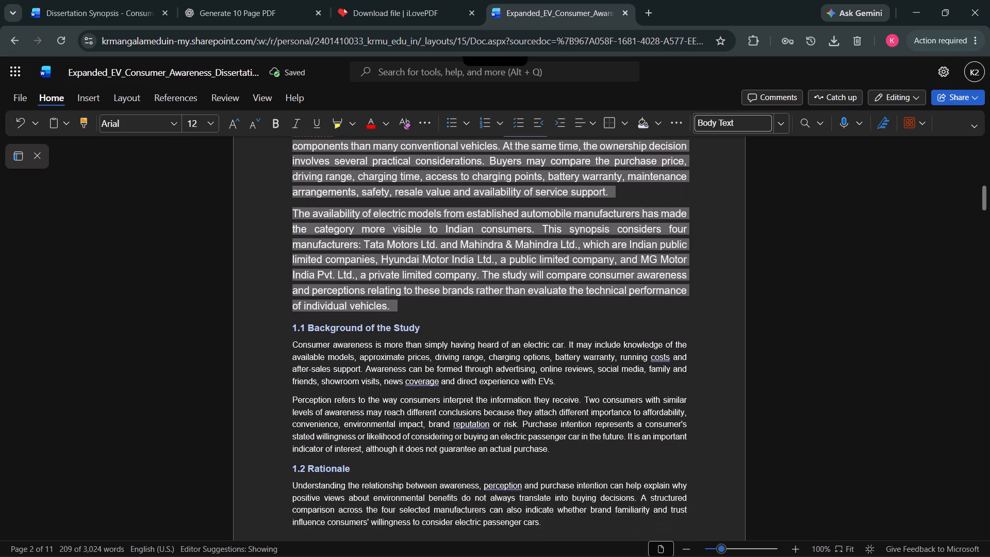
pyautogui.moveTo(424, 330); pyautogui.dragTo(289, 332)
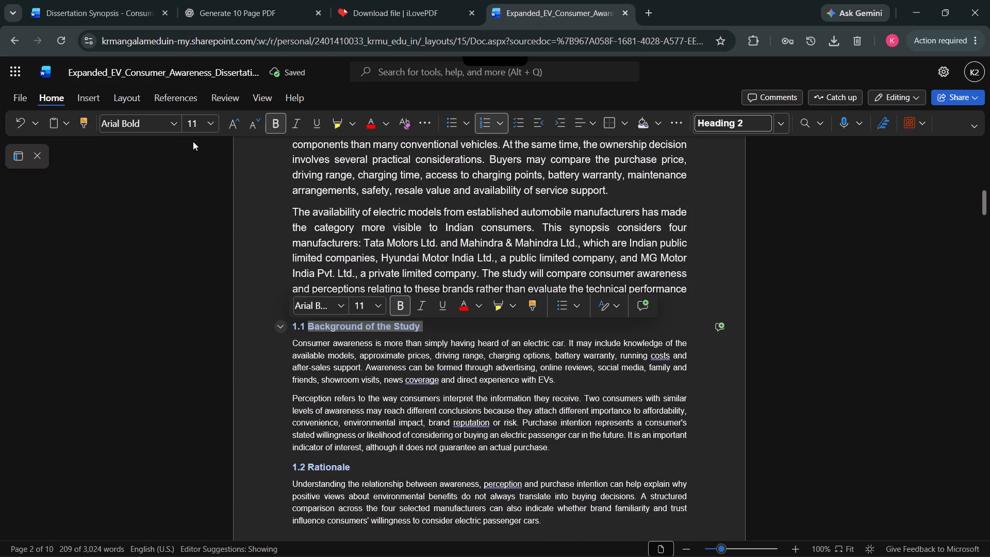
pyautogui.click(216, 128)
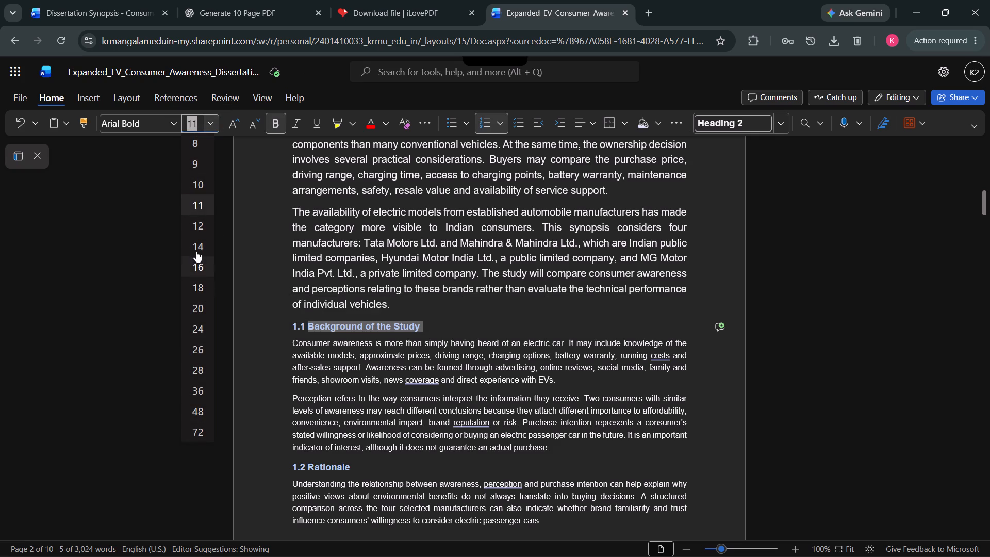
pyautogui.click(196, 242)
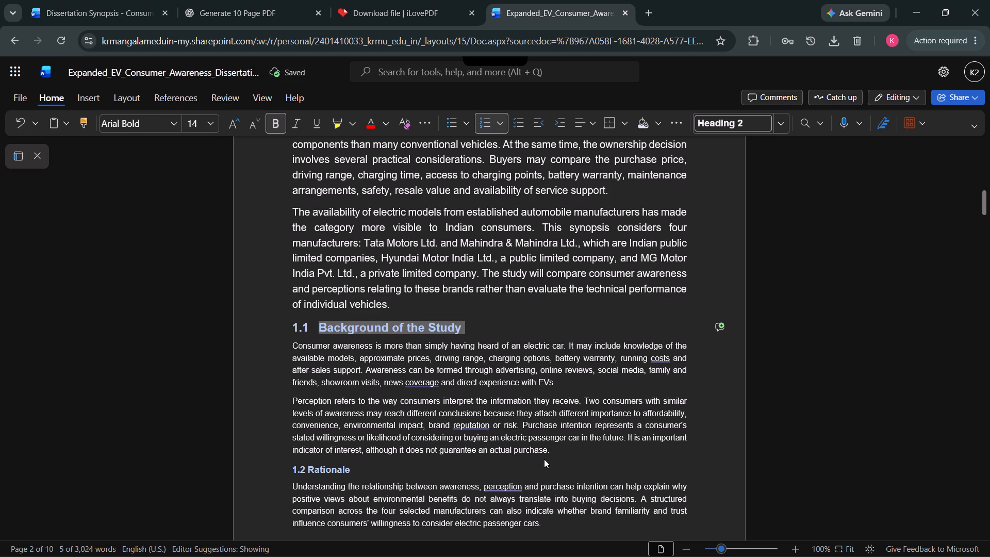
# Set the two body paragraphs under "Background of the Study" to font size 12.
pyautogui.moveTo(550, 453); pyautogui.dragTo(282, 352)
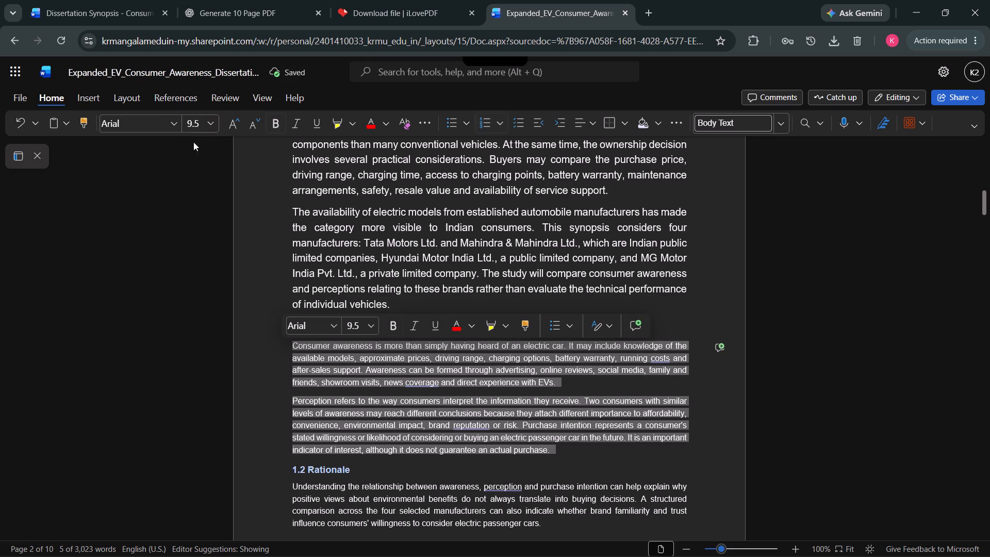
pyautogui.click(213, 127)
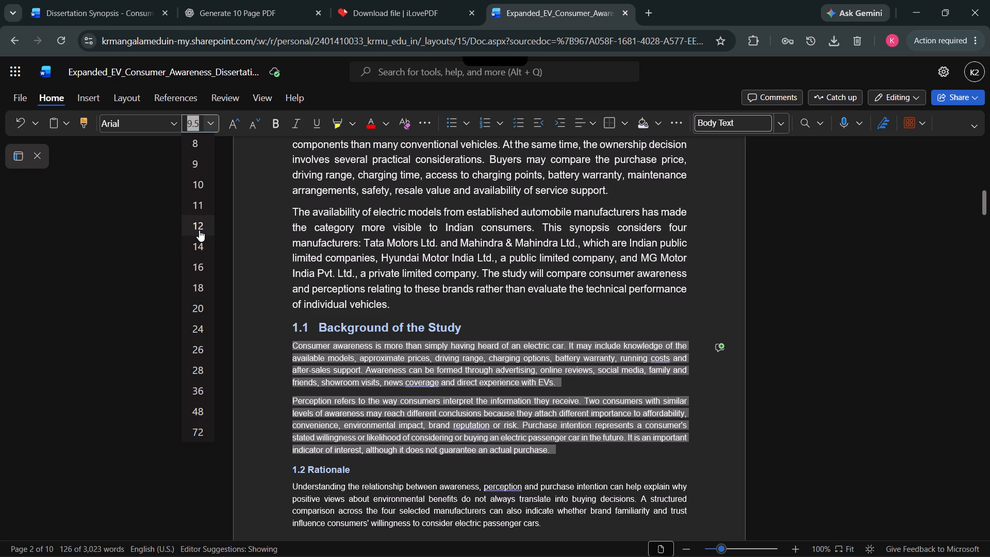
pyautogui.click(199, 229)
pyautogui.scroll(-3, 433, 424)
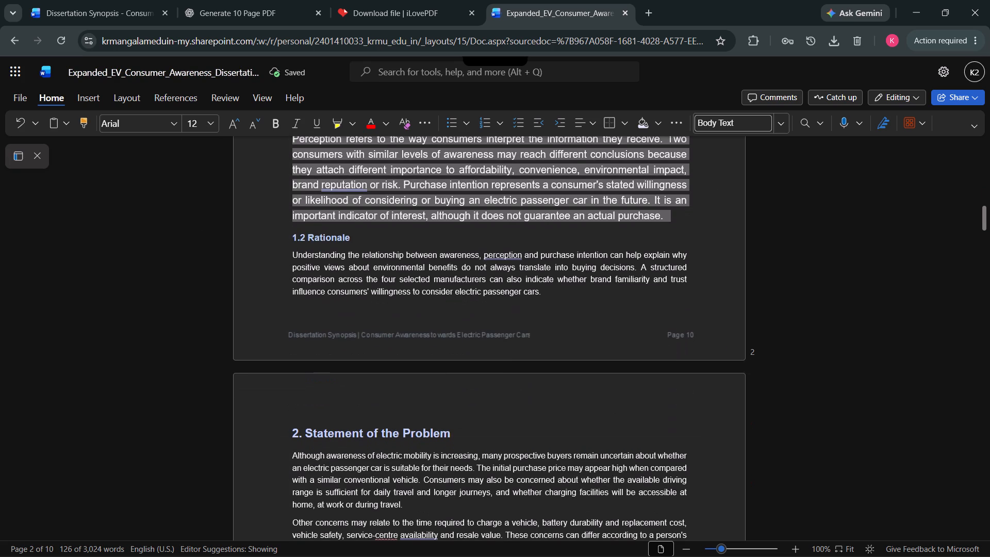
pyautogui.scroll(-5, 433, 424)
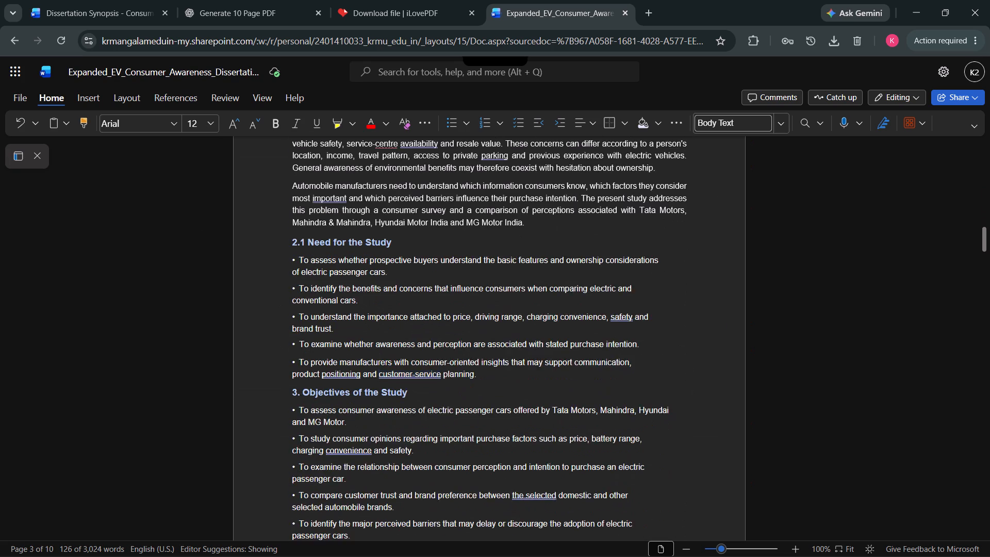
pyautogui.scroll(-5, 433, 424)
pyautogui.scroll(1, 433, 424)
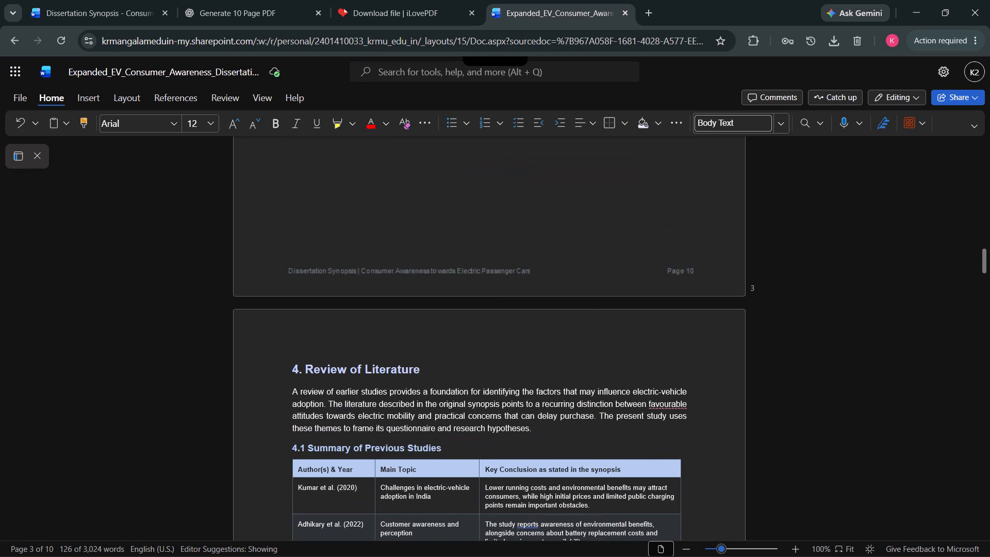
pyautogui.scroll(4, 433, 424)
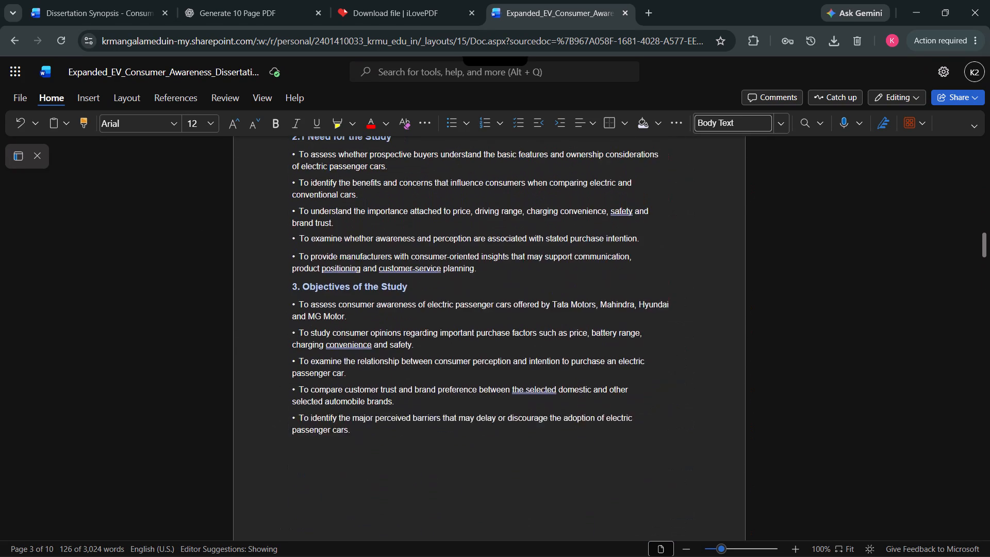
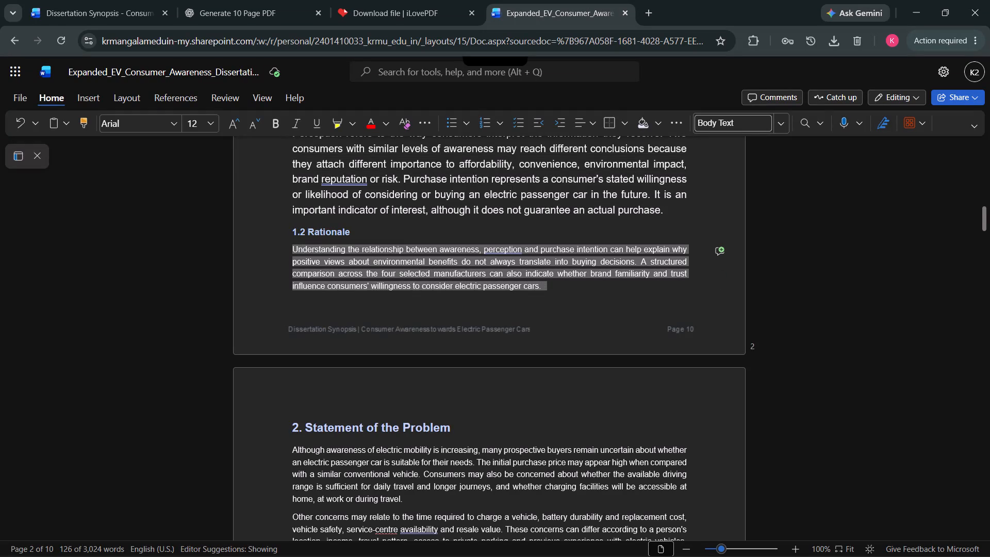
# Set the body paragraph under "1.2 Rationale" to font size 12.
pyautogui.moveTo(292, 248); pyautogui.dragTo(291, 249)
pyautogui.click(207, 124)
pyautogui.click(200, 230)
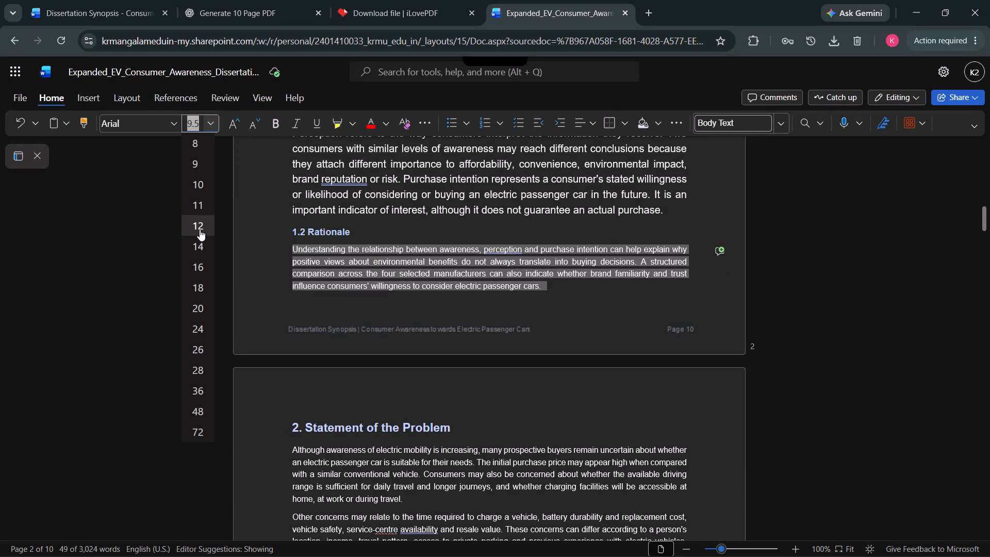
# Set the text of the "1.2 Rationale" subheading to font size 14.
pyautogui.click(351, 233)
pyautogui.moveTo(351, 233); pyautogui.dragTo(290, 236, button='right')
pyautogui.click(524, 241)
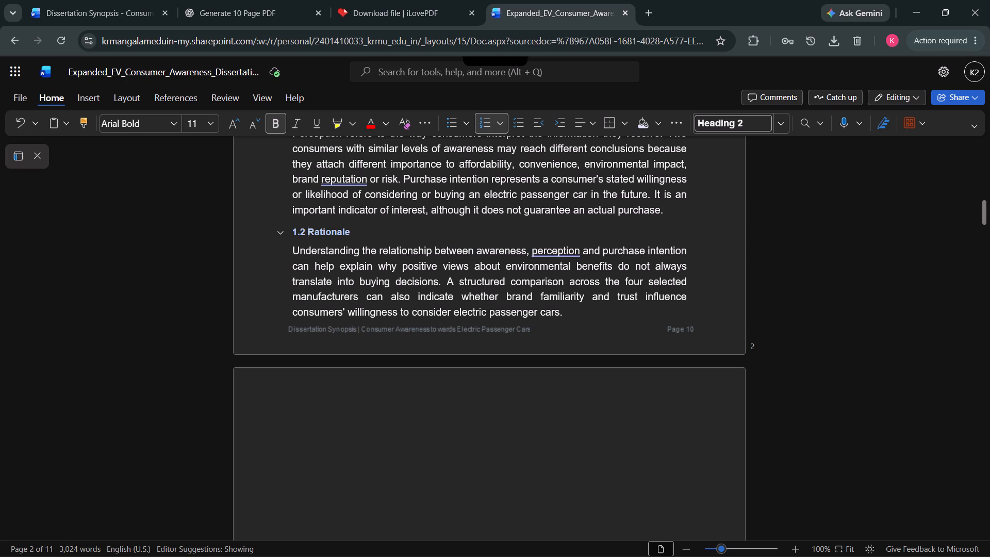
pyautogui.moveTo(357, 233); pyautogui.dragTo(290, 236)
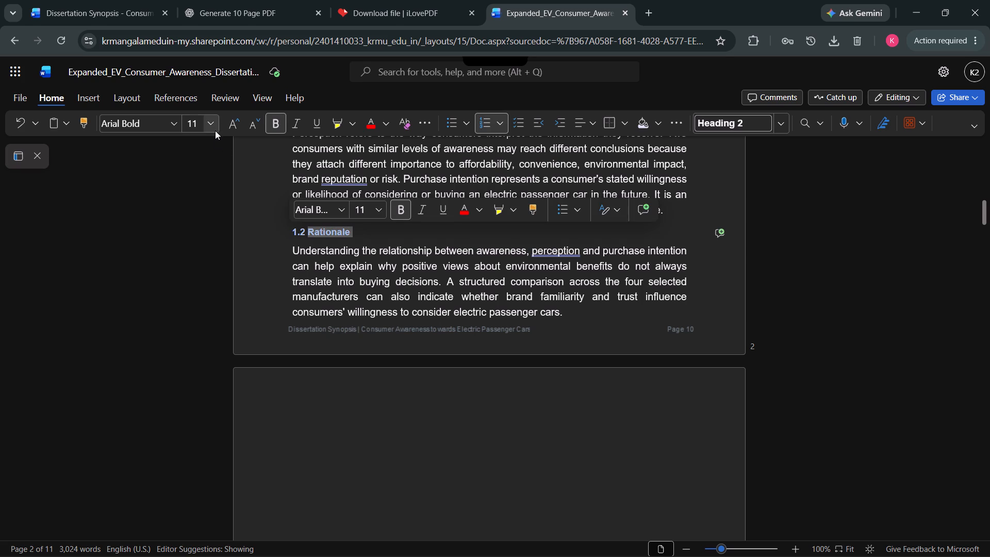
pyautogui.click(210, 128)
pyautogui.click(206, 244)
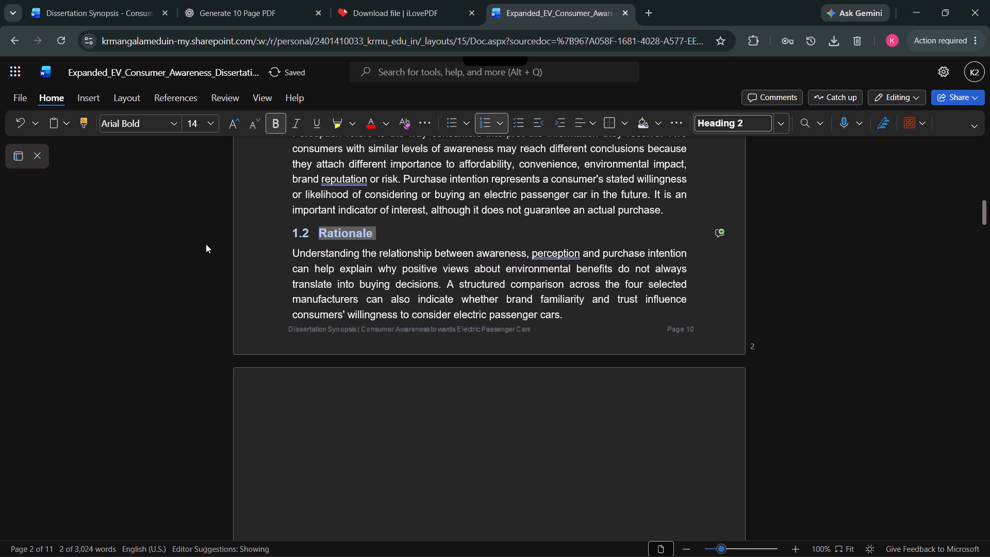
# Remove all headers and footers from the document, including their page numbers.
pyautogui.doubleClick(436, 325)
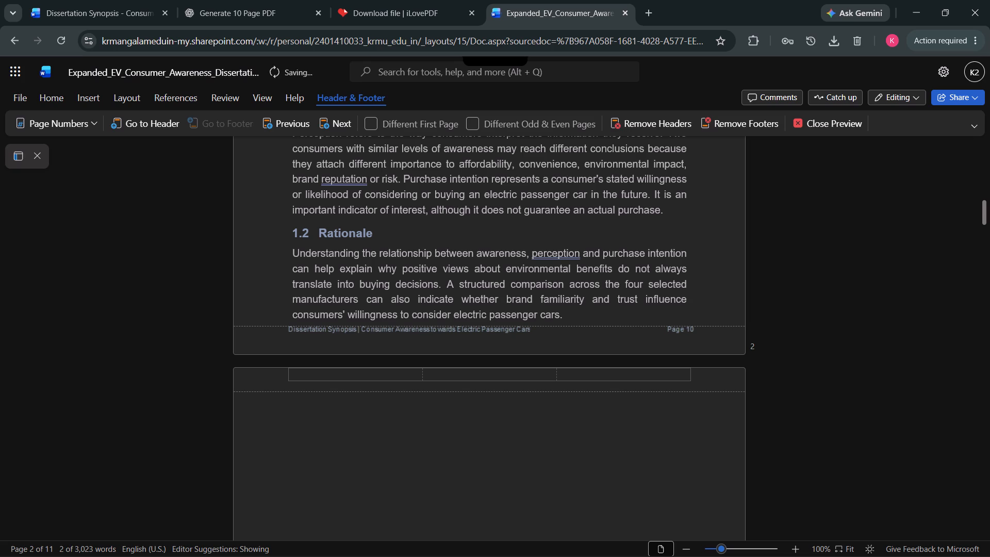
pyautogui.click(667, 121)
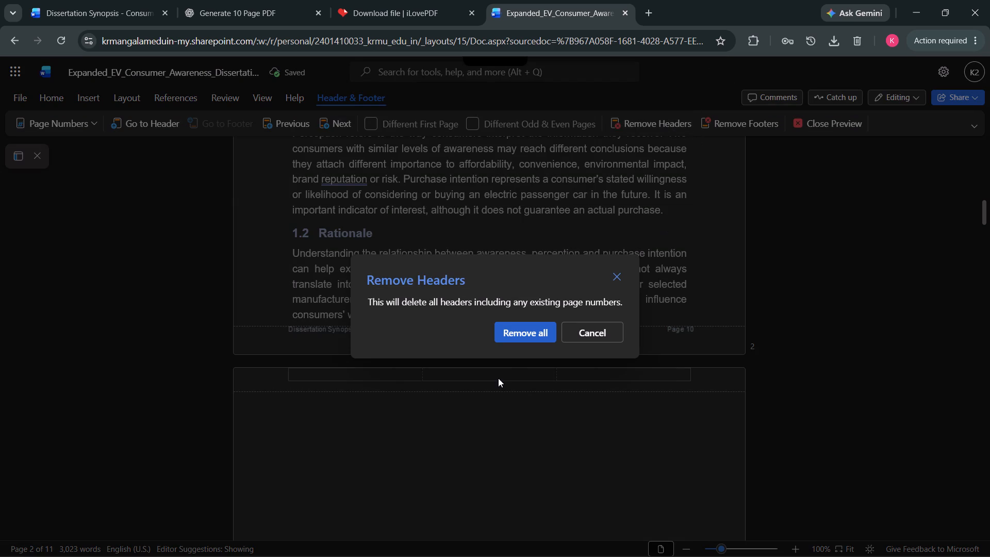
pyautogui.click(532, 338)
pyautogui.doubleClick(532, 335)
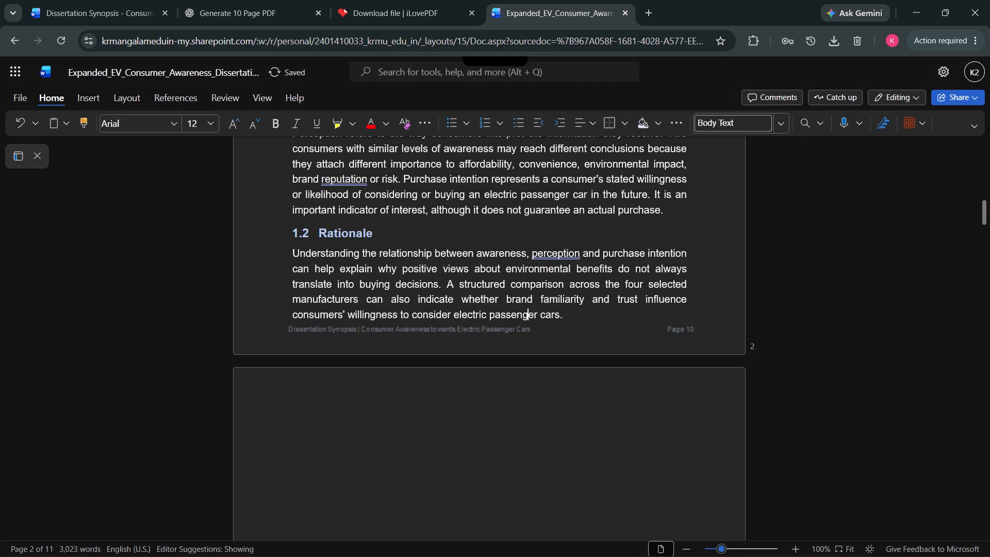
pyautogui.click(739, 126)
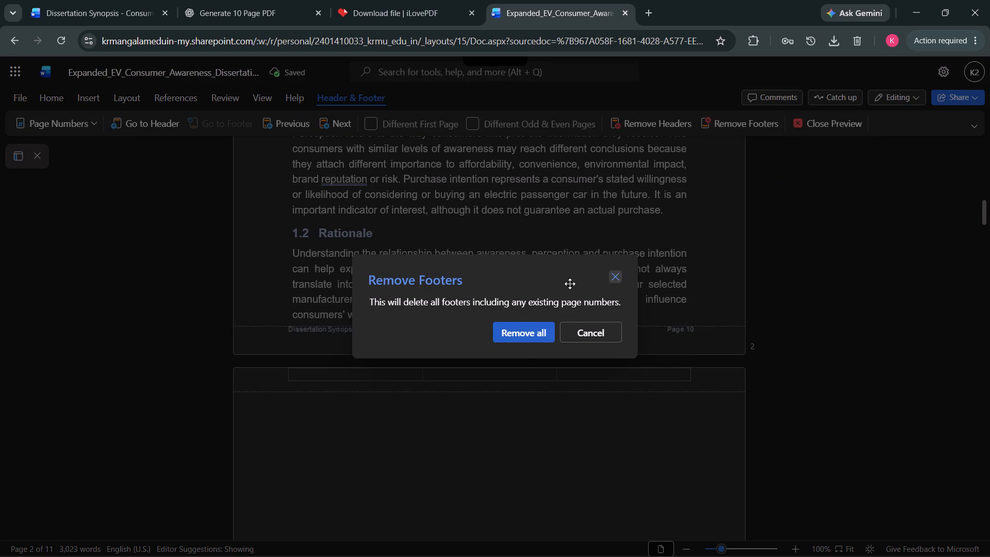
pyautogui.click(530, 334)
# Delete the blank page before "2. Statement of the Problem", keeping a full stop at the end of the Rationale paragraph.
pyautogui.scroll(-2, 428, 467)
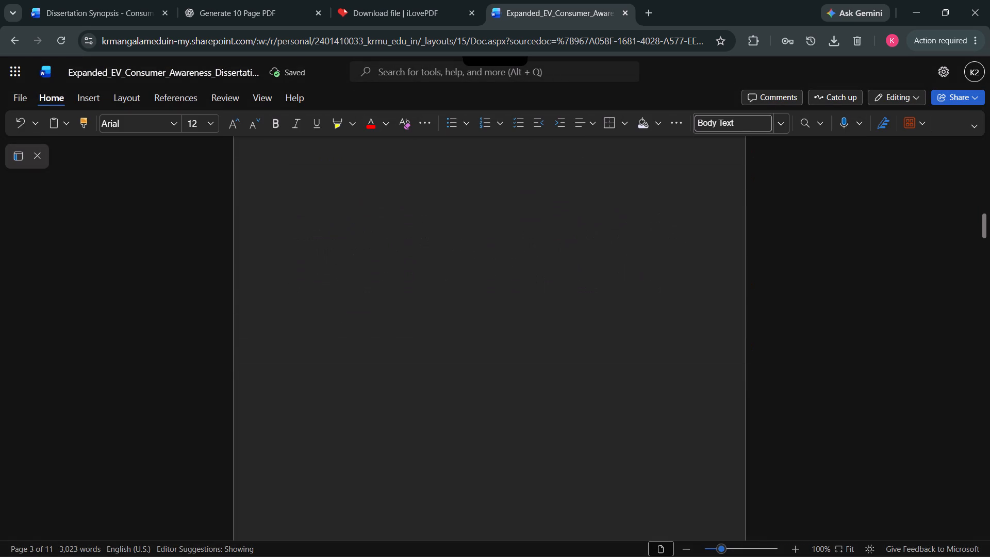
pyautogui.scroll(-8, 428, 467)
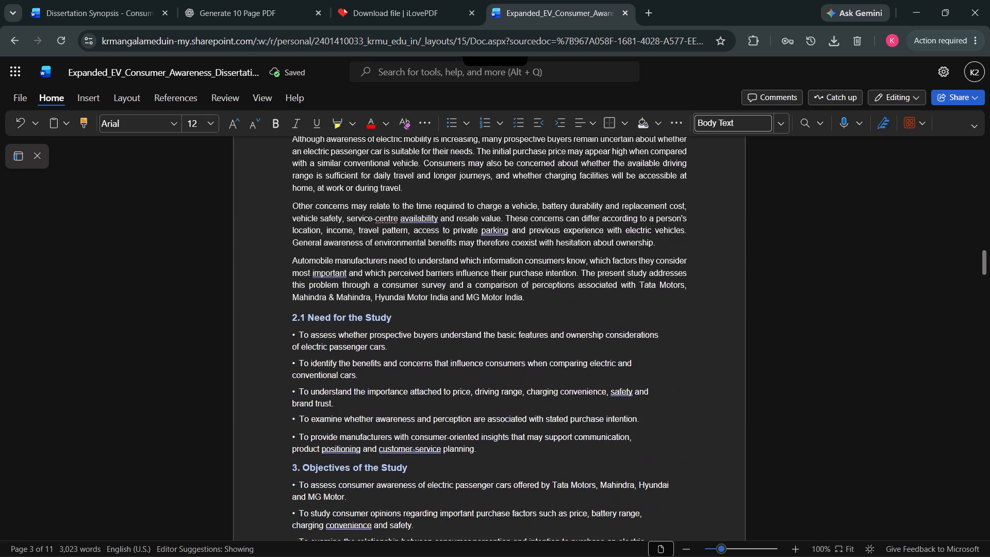
pyautogui.scroll(-4, 428, 467)
pyautogui.scroll(4, 428, 467)
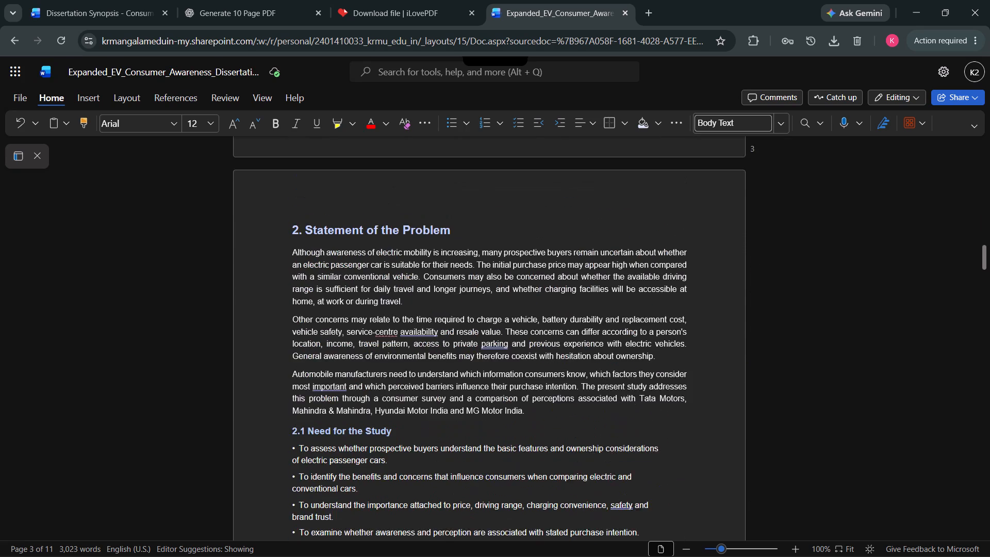
pyautogui.scroll(3, 428, 467)
pyautogui.click(346, 327)
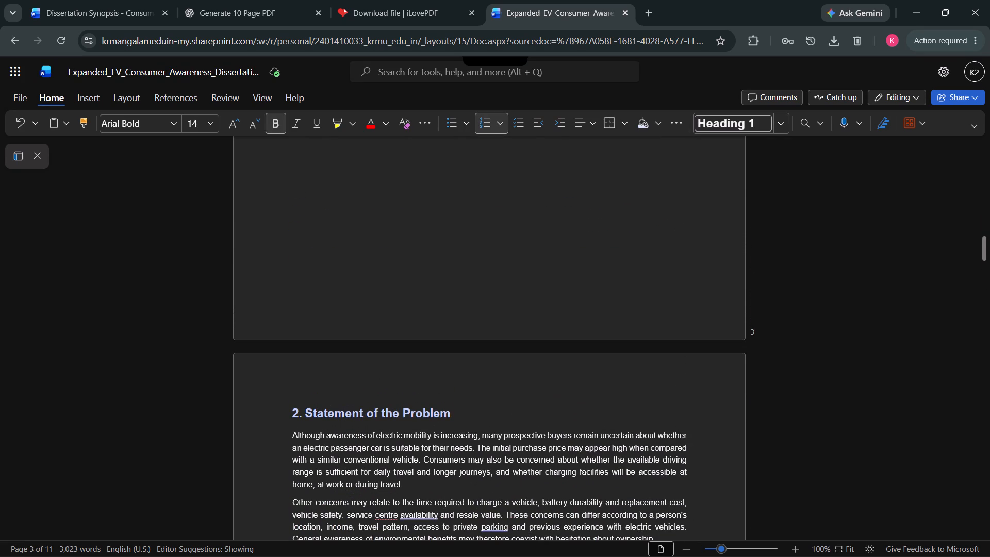
pyautogui.press('Left')
pyautogui.press('Left')
pyautogui.press('Left')
pyautogui.press('Left')
pyautogui.press('Left')
pyautogui.press('Left')
pyautogui.press('Left')
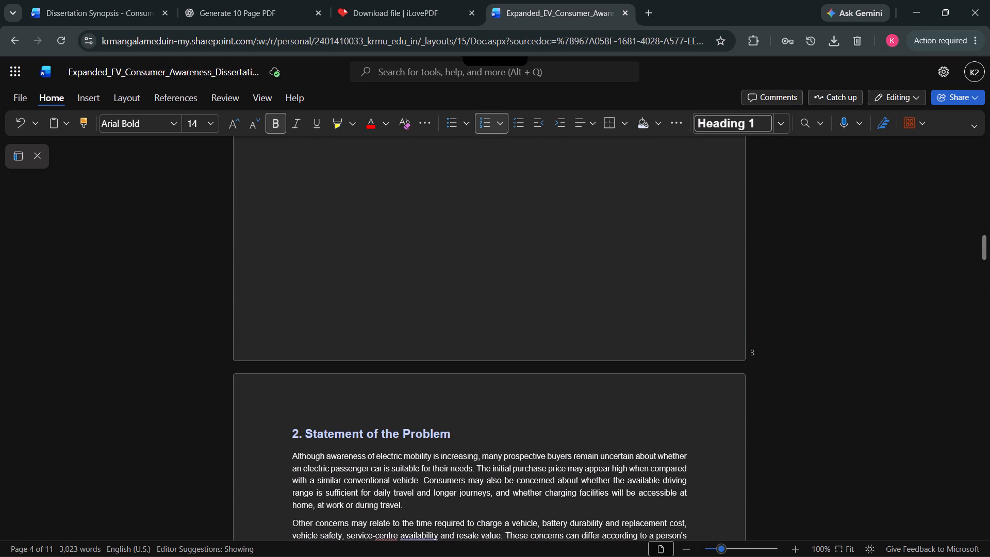
pyautogui.press('BackSpace')
pyautogui.press('BackSpace')
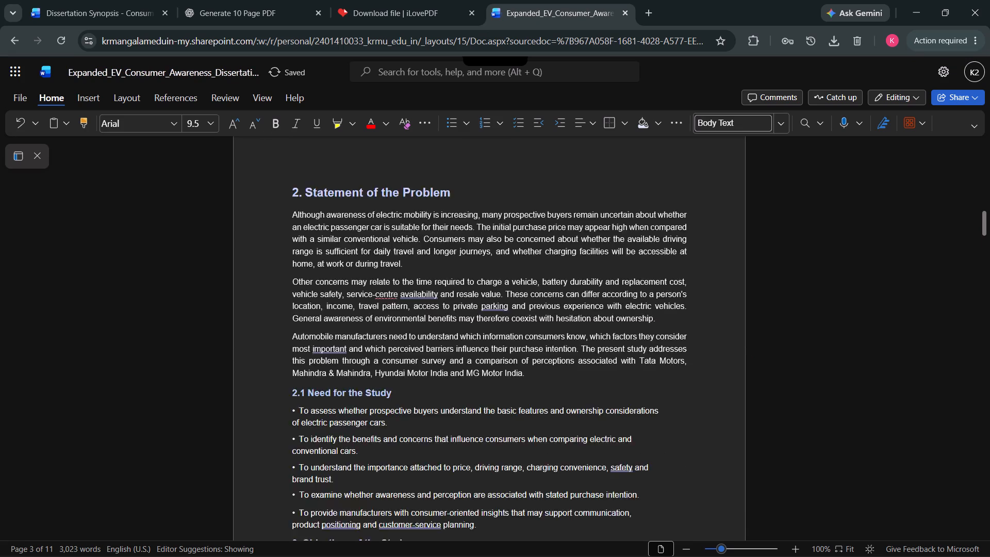
pyautogui.press('BackSpace')
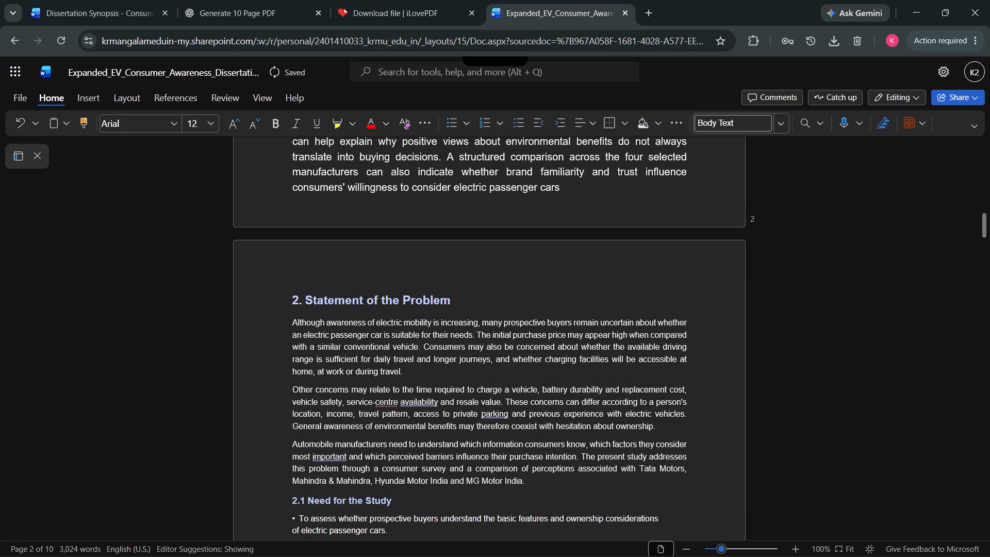
pyautogui.press('.')
# Set the text of the "2. Statement of the Problem" heading to font size 18.
pyautogui.moveTo(455, 301); pyautogui.dragTo(288, 305)
pyautogui.click(212, 126)
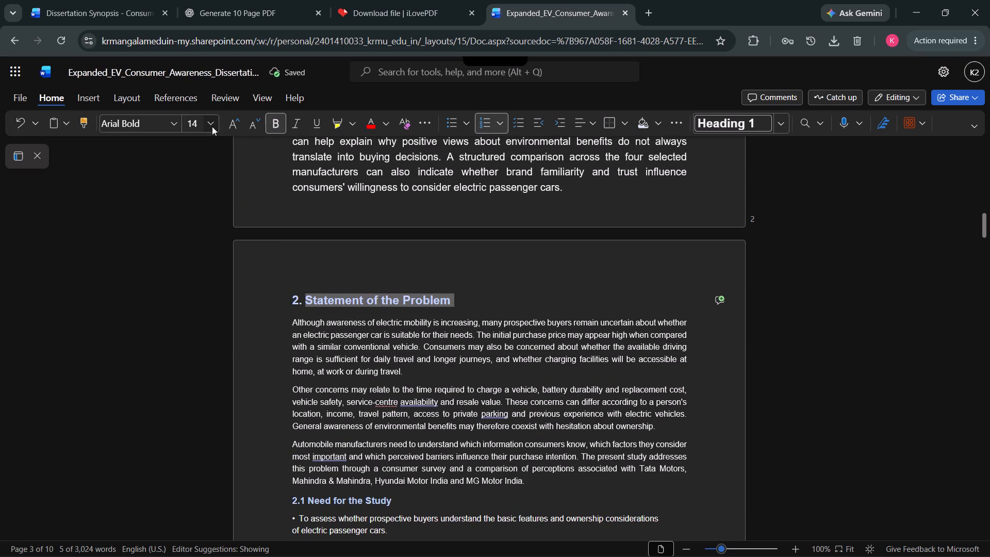
pyautogui.click(202, 289)
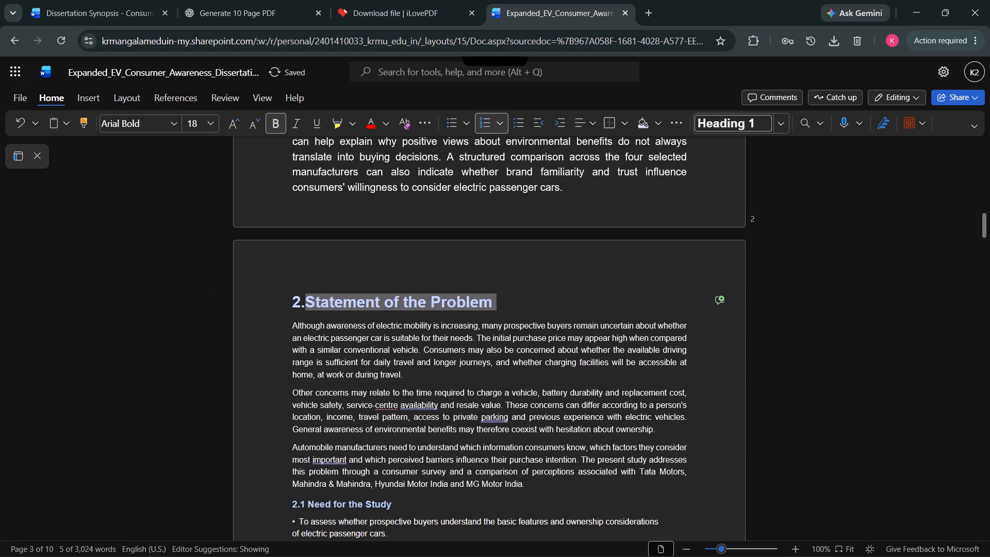
# Set the three body paragraphs under "Statement of the Problem" to font size 12.
pyautogui.scroll(-1, 460, 371)
pyautogui.moveTo(531, 407); pyautogui.dragTo(376, 350)
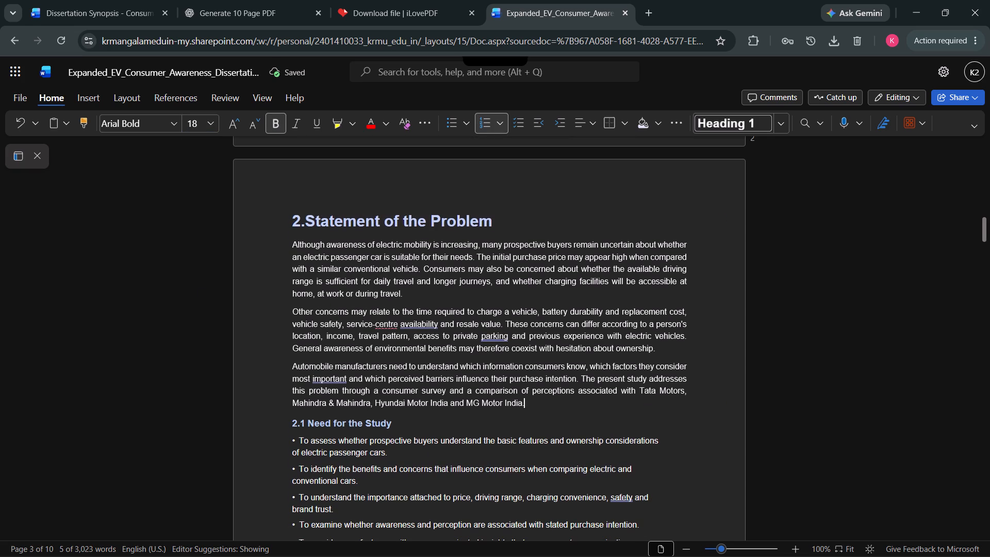
pyautogui.moveTo(376, 350); pyautogui.dragTo(288, 249)
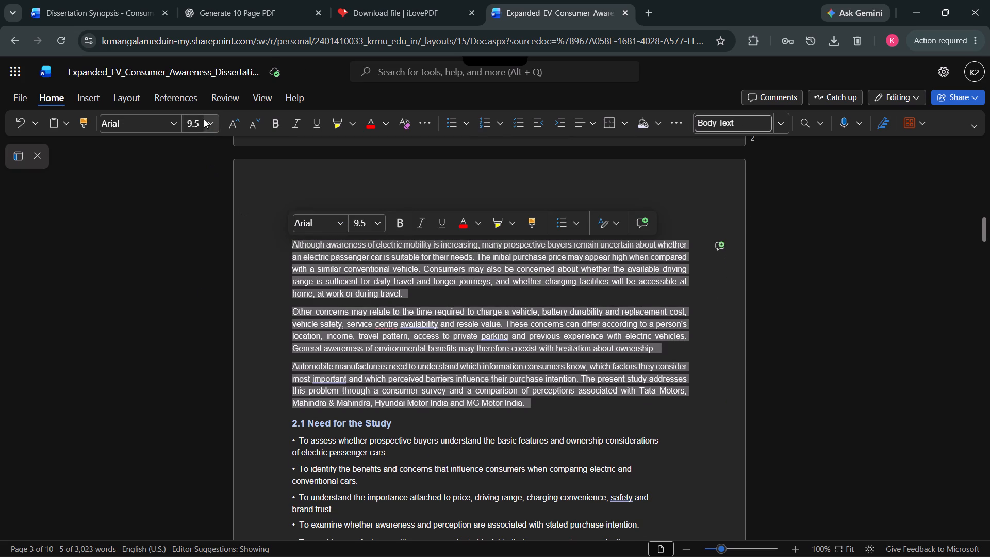
pyautogui.click(209, 122)
pyautogui.click(200, 226)
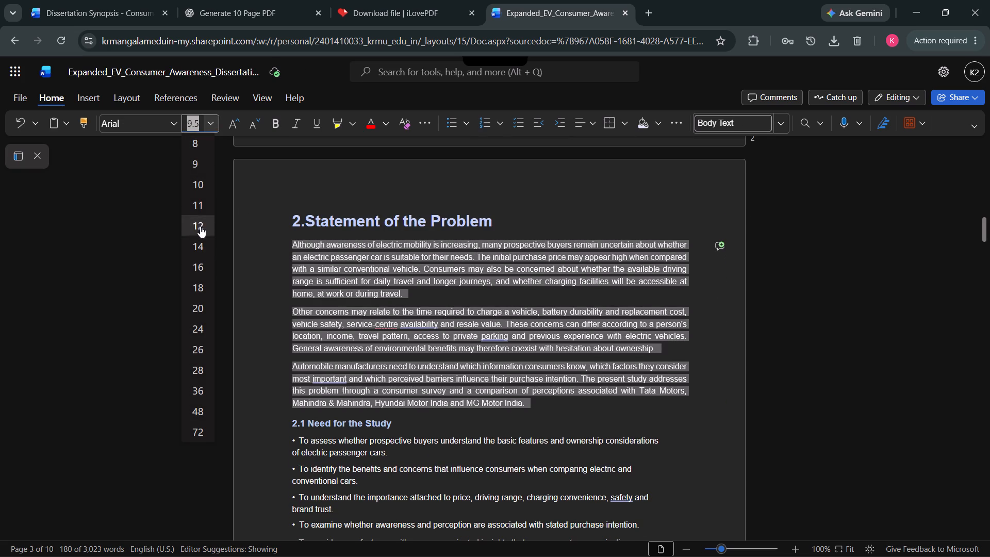
# Set the headings and bullet points of "2.1 Need for the Study" and "3. Objectives of the Study" to font size 12.
pyautogui.scroll(-7, 485, 381)
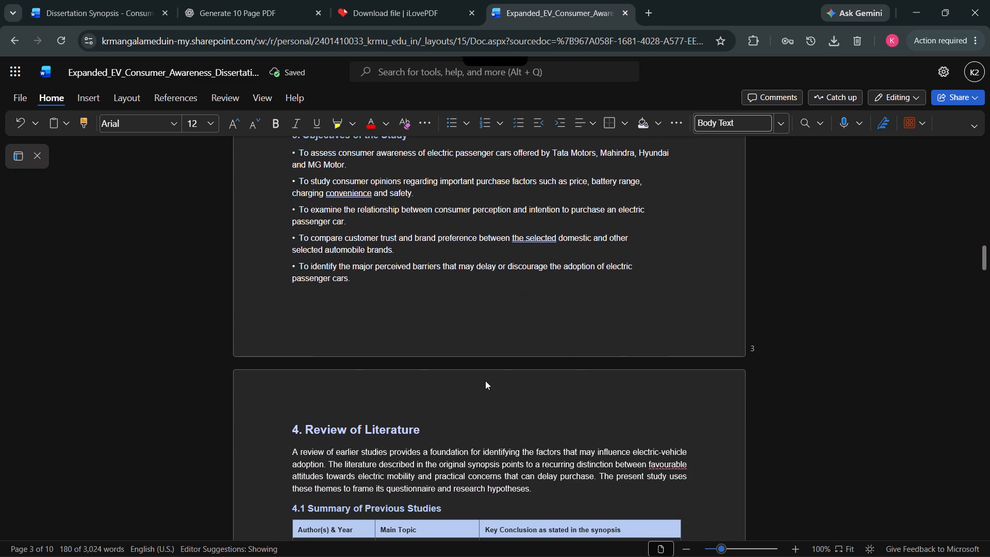
pyautogui.scroll(3, 485, 381)
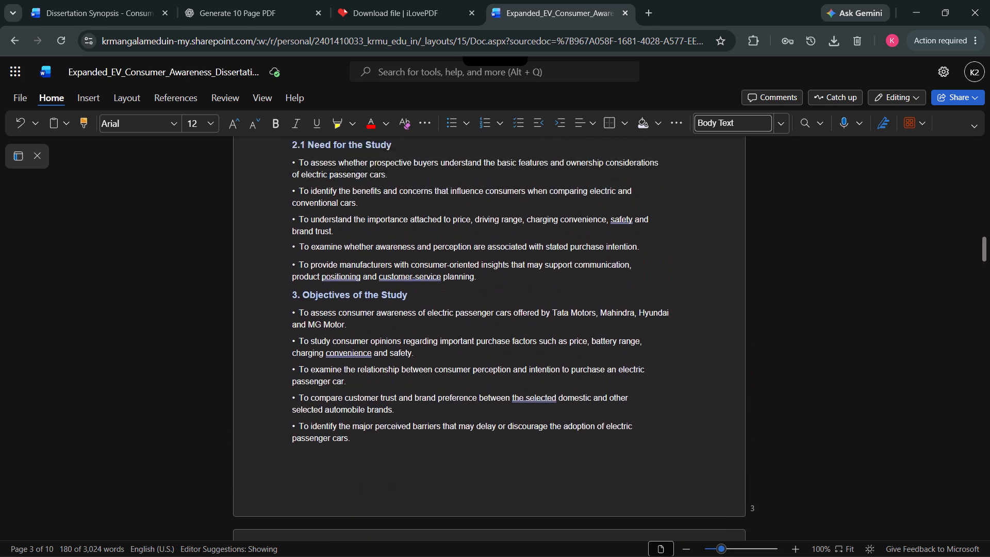
pyautogui.scroll(5, 485, 381)
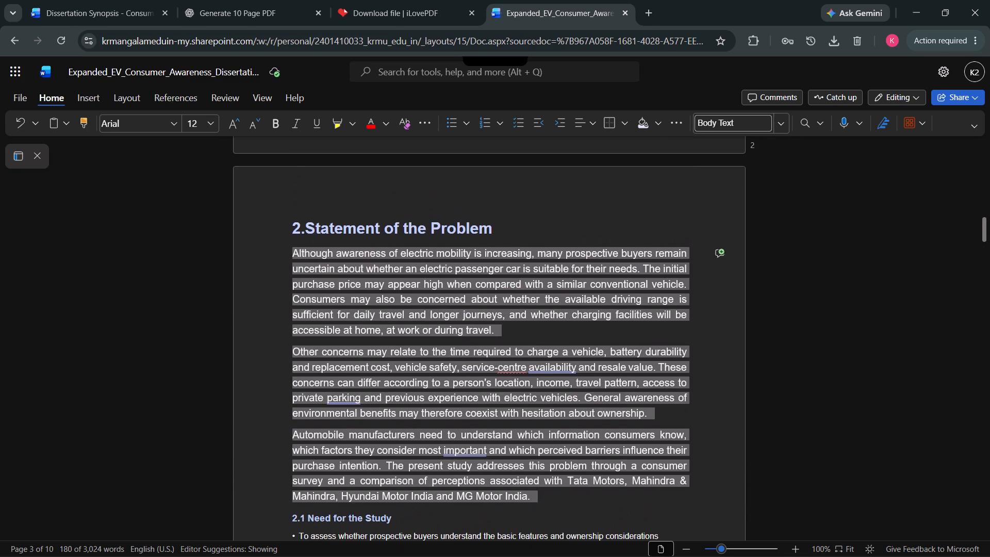
pyautogui.scroll(-4, 485, 381)
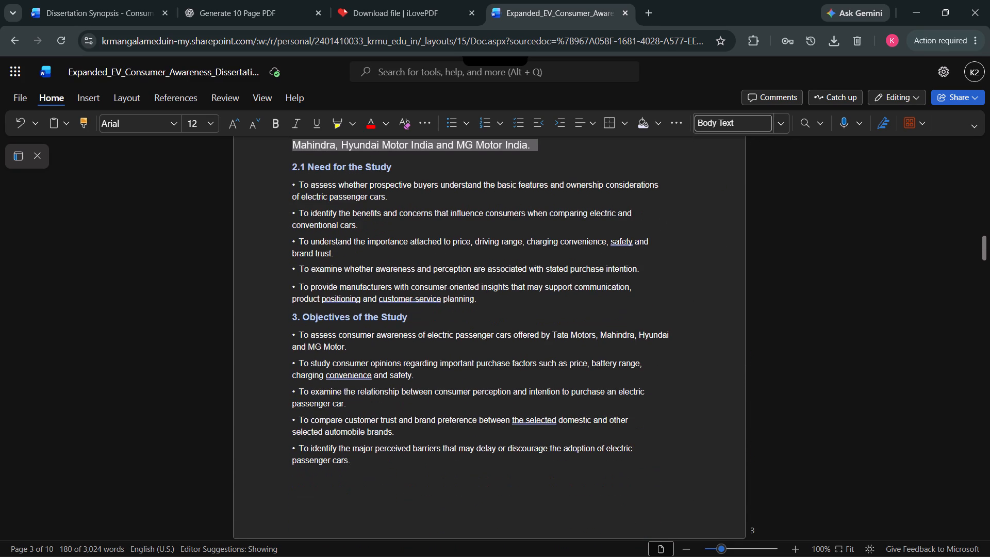
pyautogui.moveTo(357, 463); pyautogui.dragTo(291, 173)
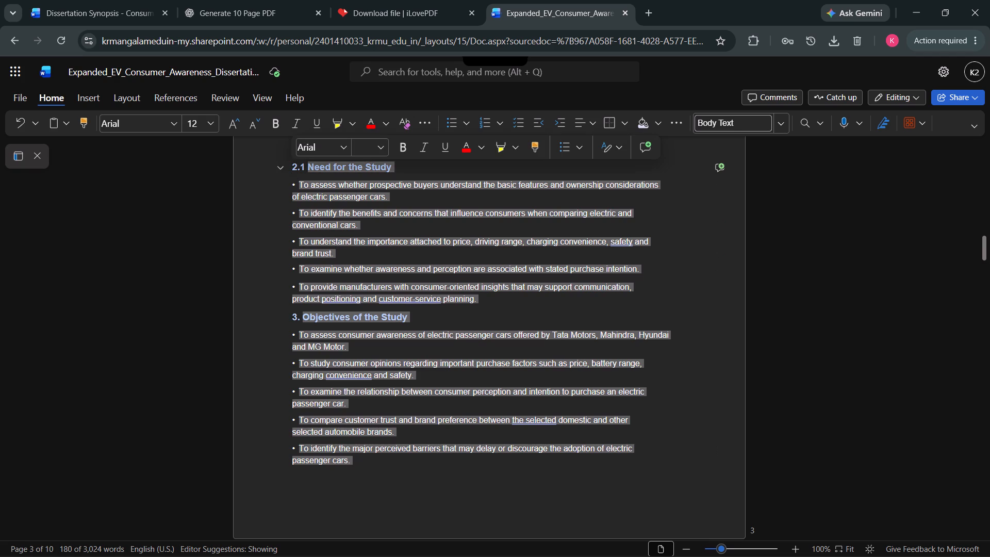
pyautogui.click(214, 119)
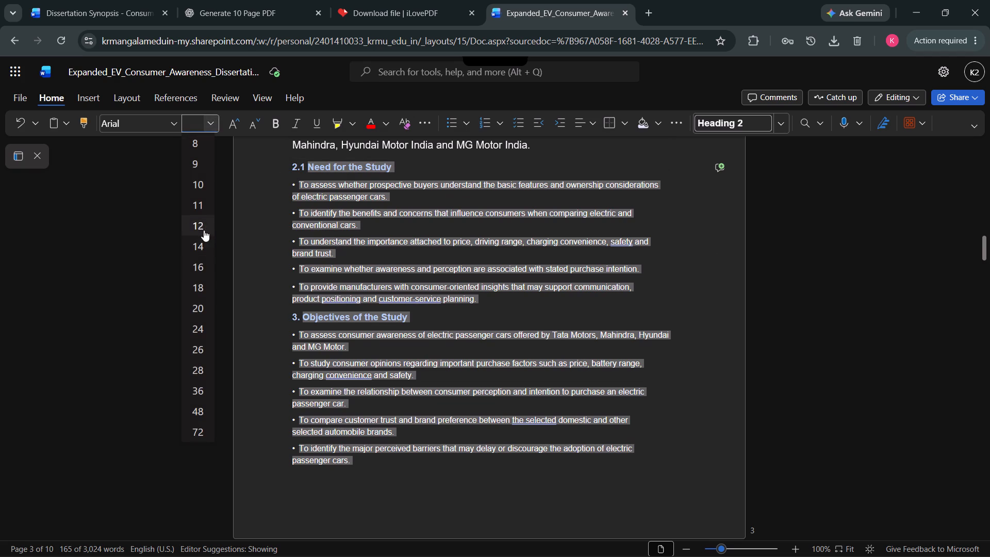
pyautogui.click(201, 224)
pyautogui.click(856, 333)
# Review the layout and page breaks of the resized sections and the sections up to "5. Research Questions and Hypotheses".
pyautogui.scroll(-2, 856, 333)
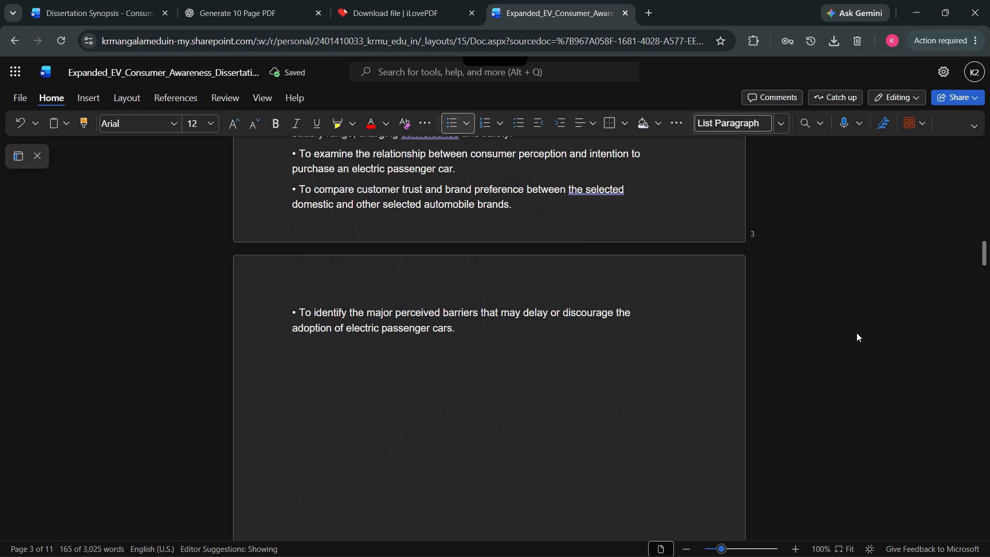
pyautogui.scroll(-1, 856, 333)
pyautogui.scroll(3, 856, 333)
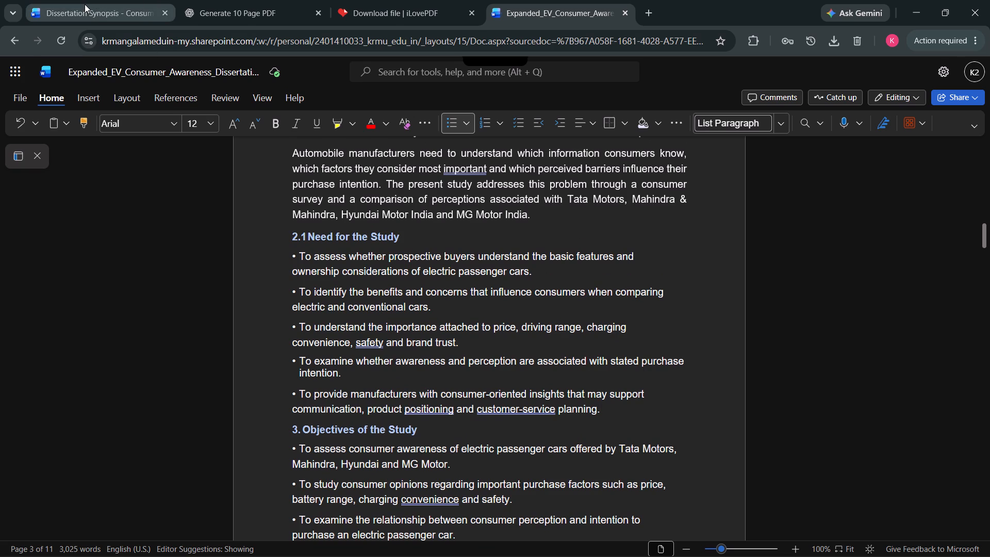
pyautogui.scroll(-1, 586, 342)
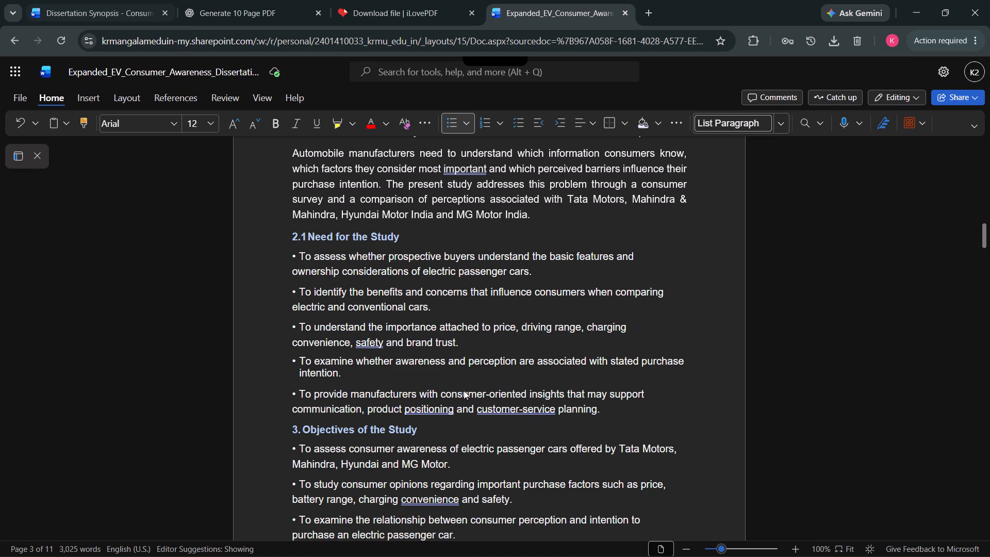
pyautogui.scroll(-3, 506, 423)
pyautogui.click(966, 319)
pyautogui.scroll(-3, 854, 321)
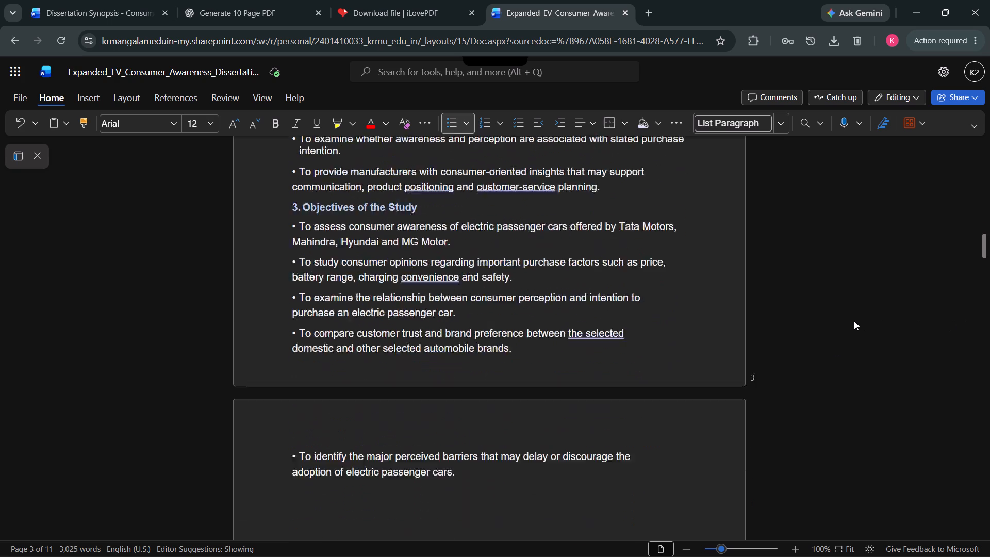
pyautogui.scroll(-9, 854, 321)
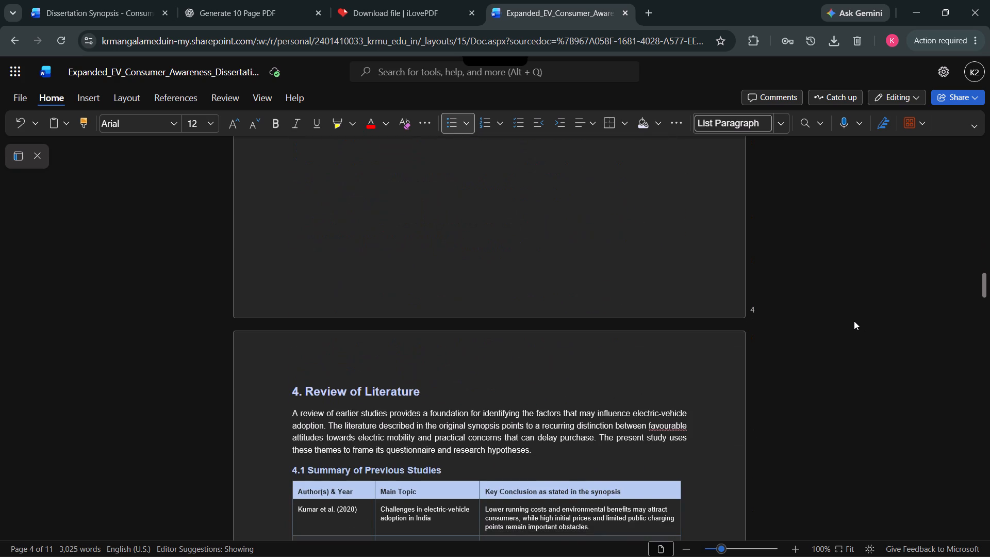
pyautogui.scroll(-8, 854, 321)
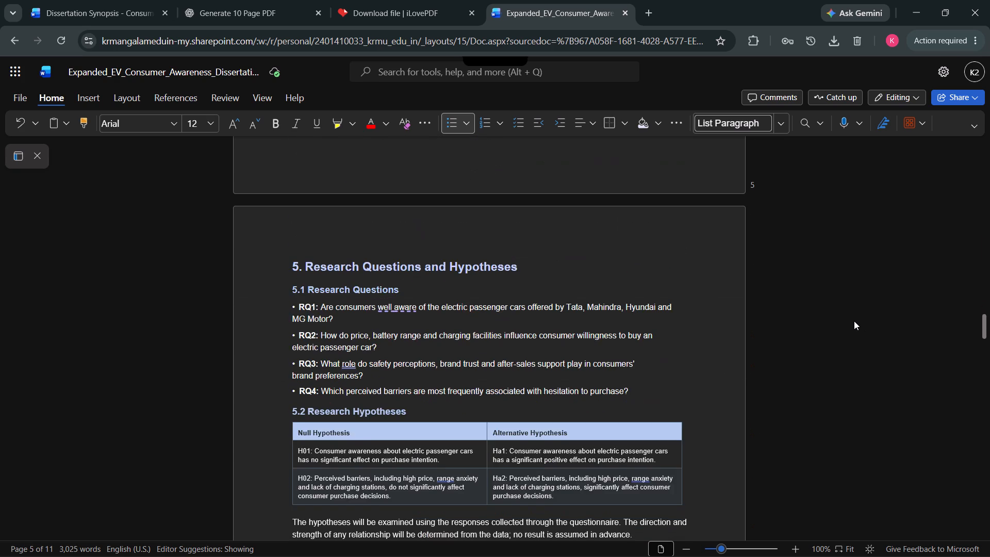
pyautogui.scroll(16, 854, 321)
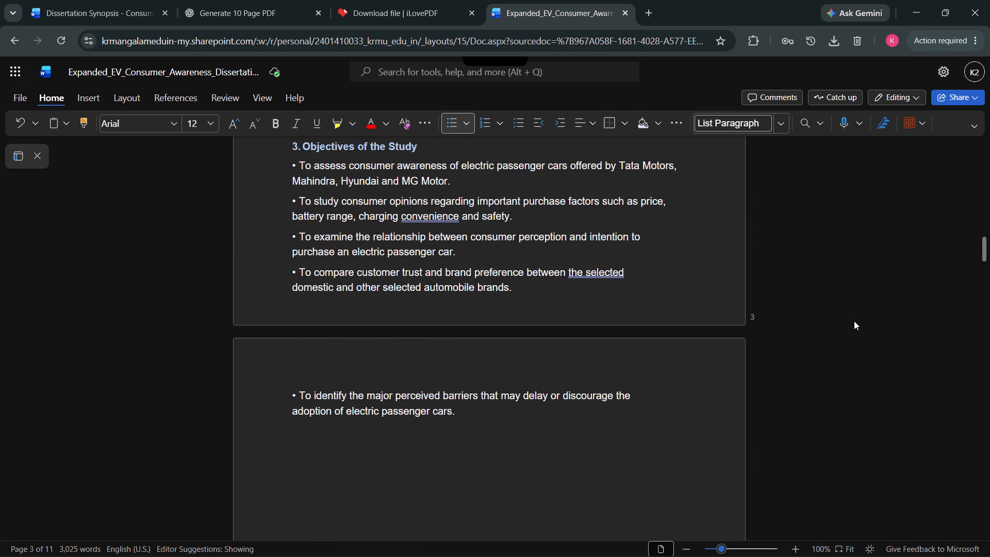
pyautogui.scroll(6, 854, 321)
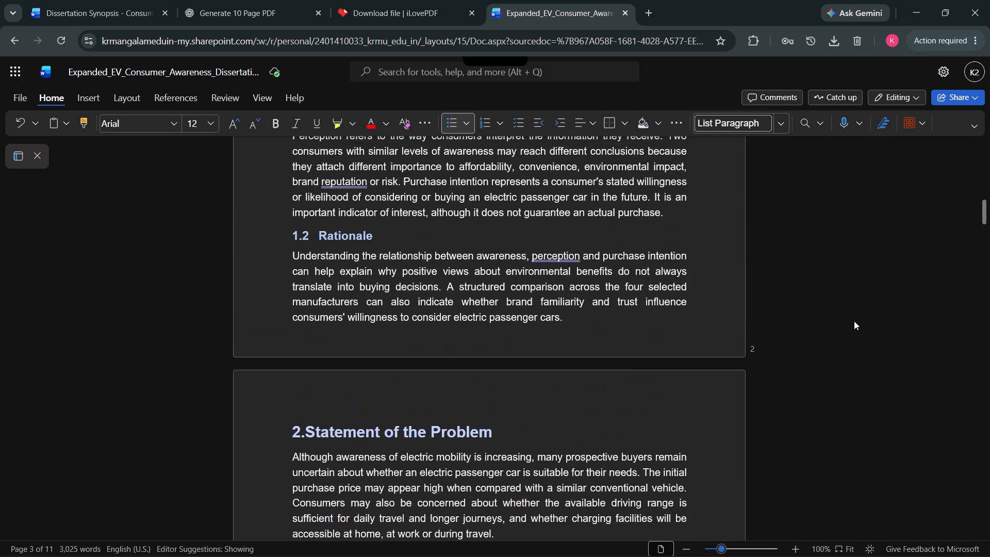
# Review the formatting and page breaks of the expanded synopsis from "1. Introduction" through "3. Objectives of the Study".
pyautogui.scroll(6, 854, 321)
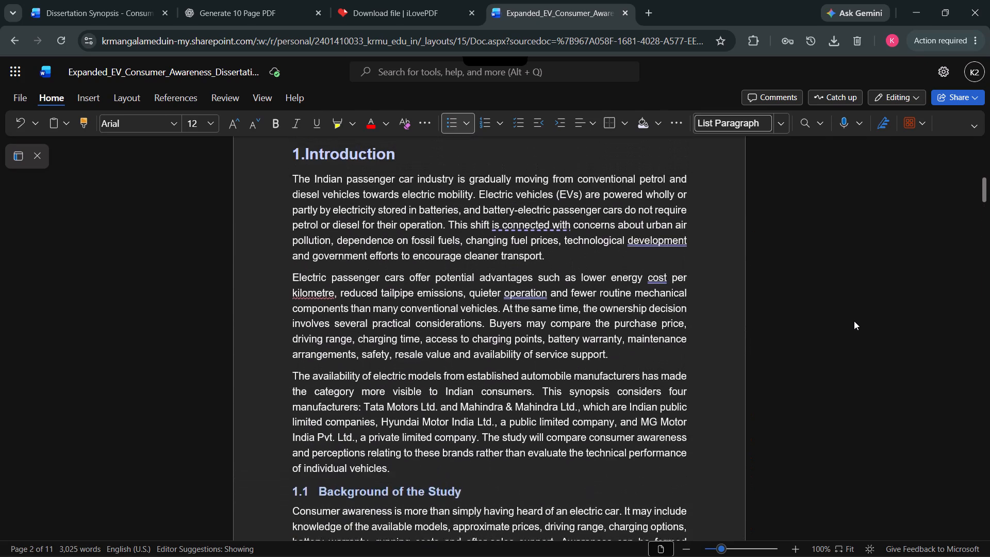
pyautogui.scroll(1, 854, 321)
pyautogui.scroll(-3, 854, 321)
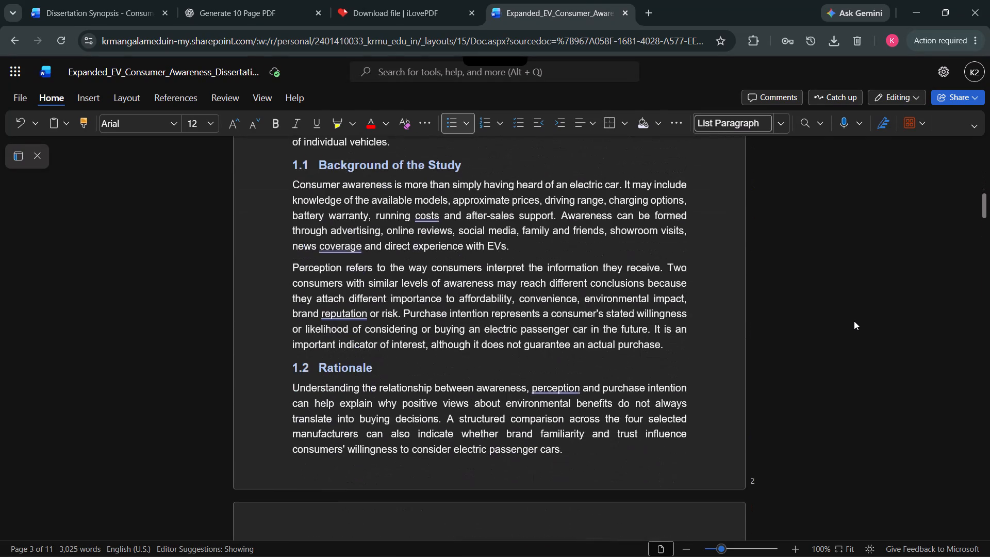
pyautogui.scroll(-5, 854, 321)
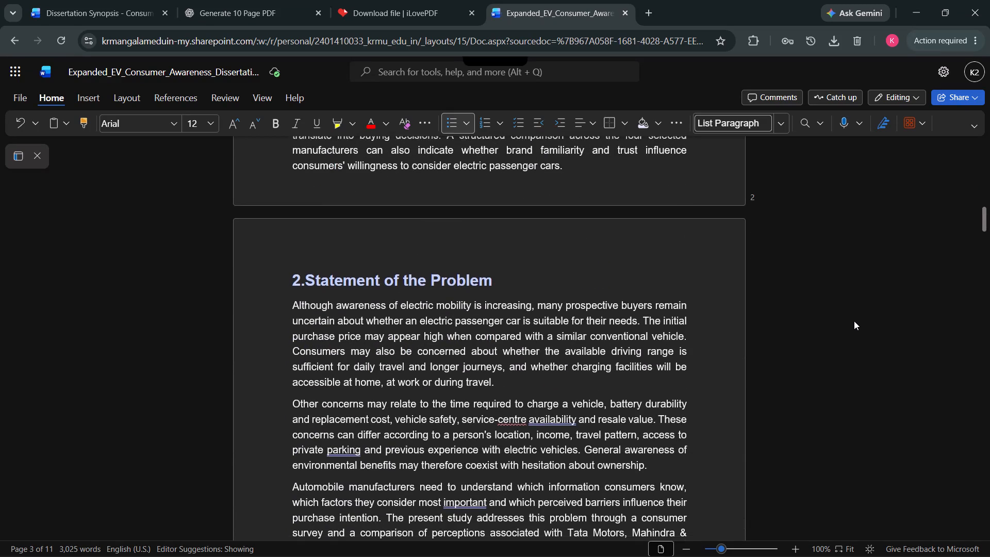
pyautogui.scroll(-2, 854, 321)
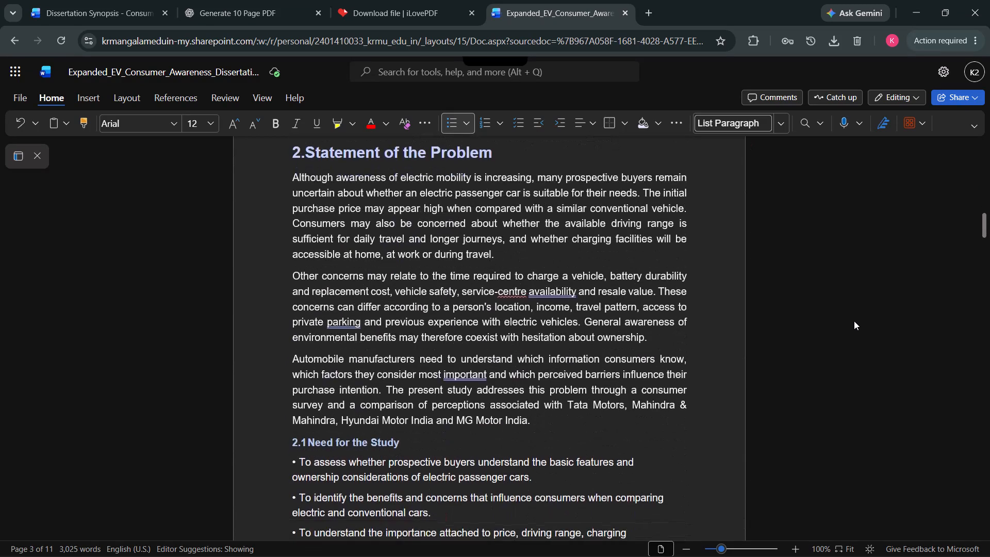
pyautogui.scroll(-3, 854, 321)
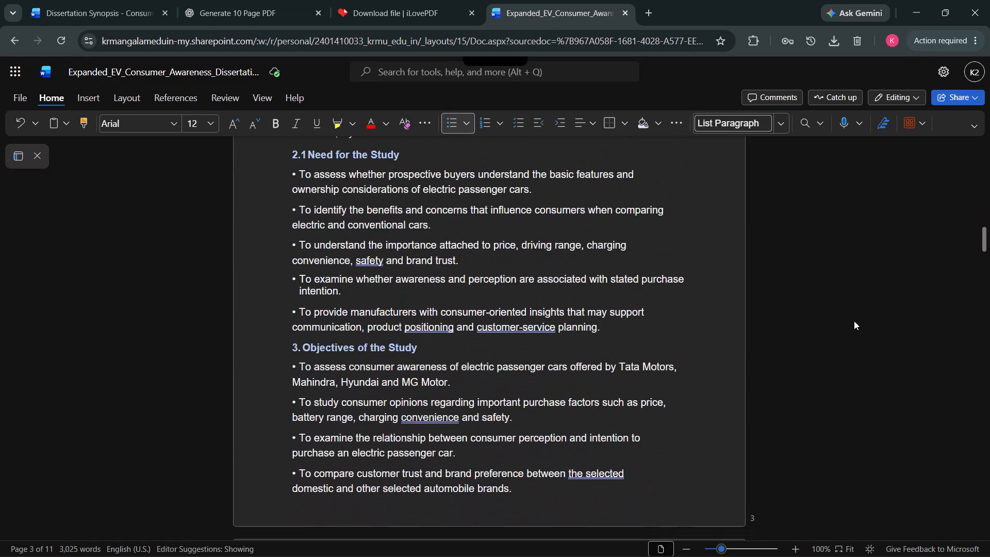
pyautogui.scroll(-1, 854, 321)
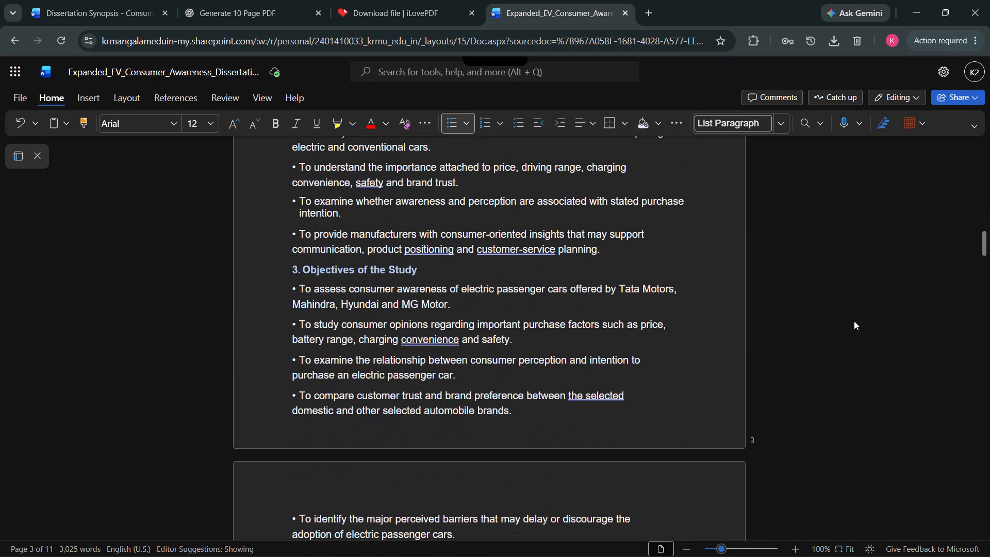
# Compare heading sizes and section page breaks in the original Dissertation Synopsis document with the expanded version, up to "4. Review of Literature".
pyautogui.click(102, 0)
pyautogui.scroll(-3, 587, 392)
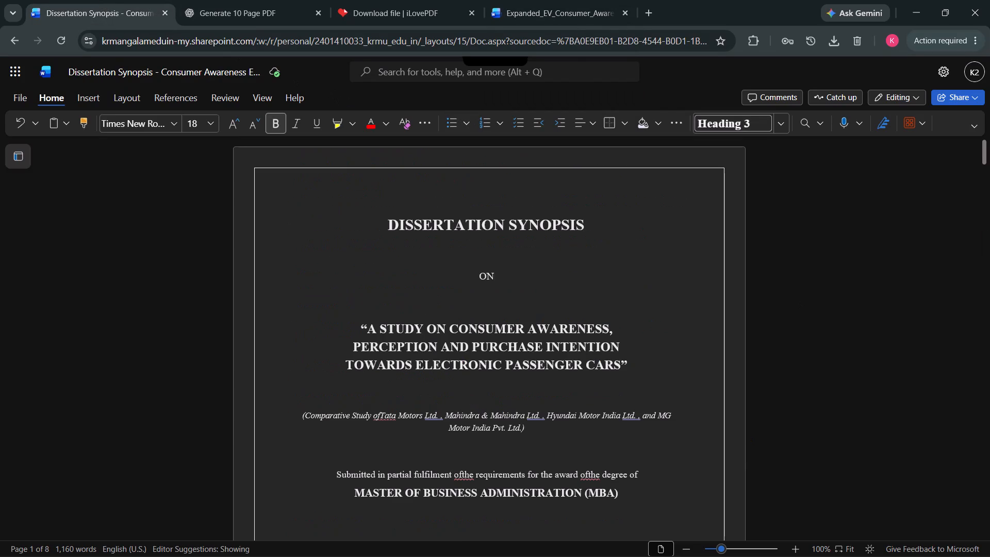
pyautogui.scroll(-10, 587, 392)
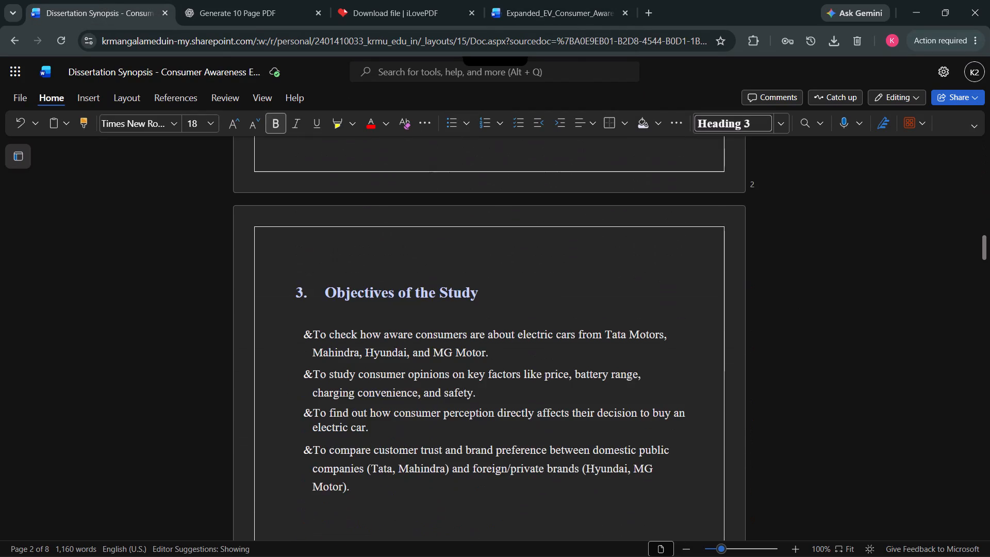
pyautogui.scroll(-2, 587, 392)
pyautogui.scroll(6, 587, 392)
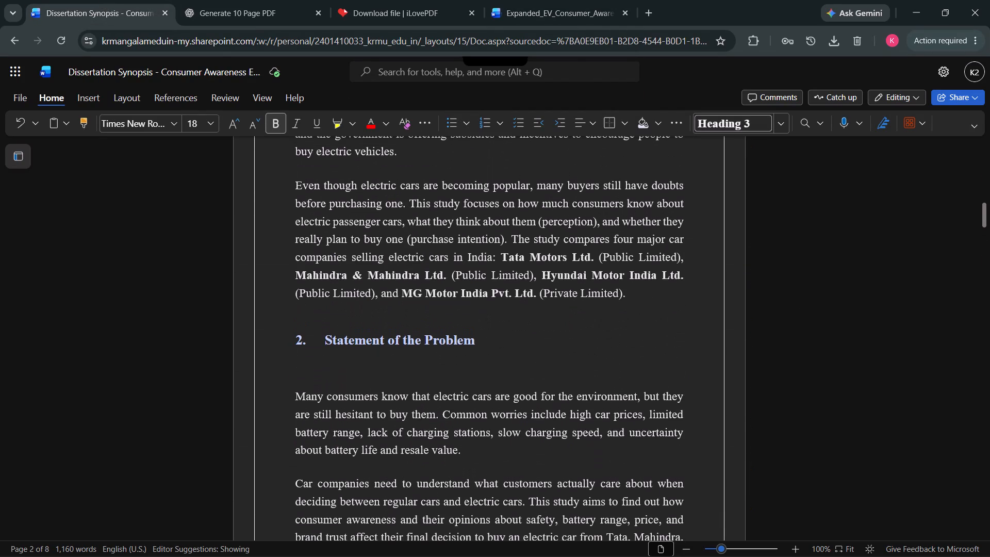
pyautogui.scroll(2, 587, 392)
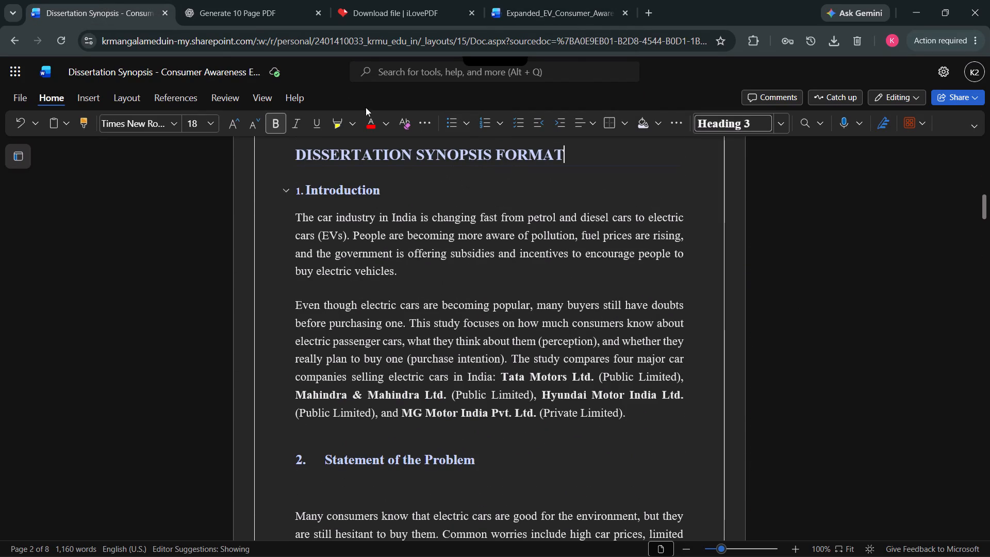
pyautogui.click(535, 0)
pyautogui.scroll(2, 387, 297)
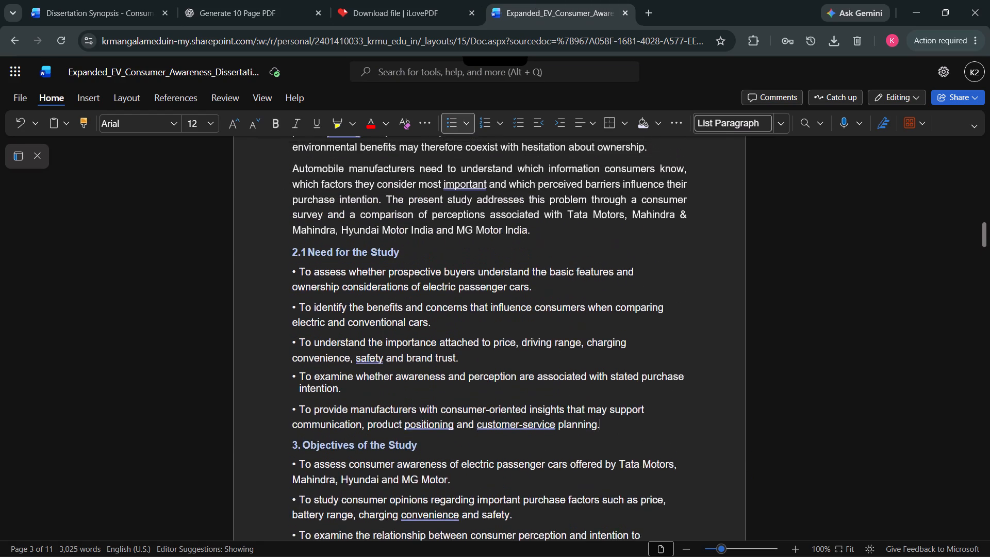
pyautogui.scroll(5, 387, 297)
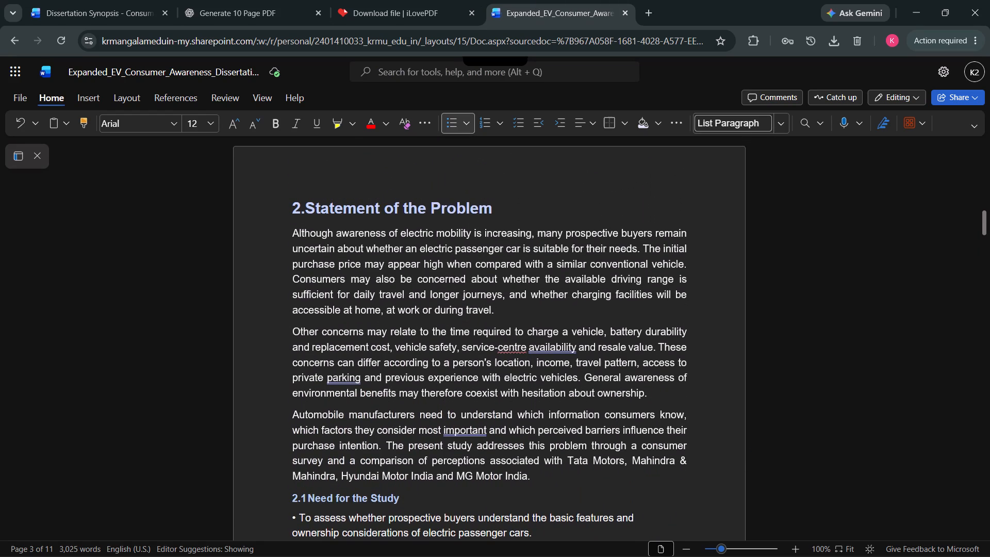
pyautogui.scroll(-4, 387, 297)
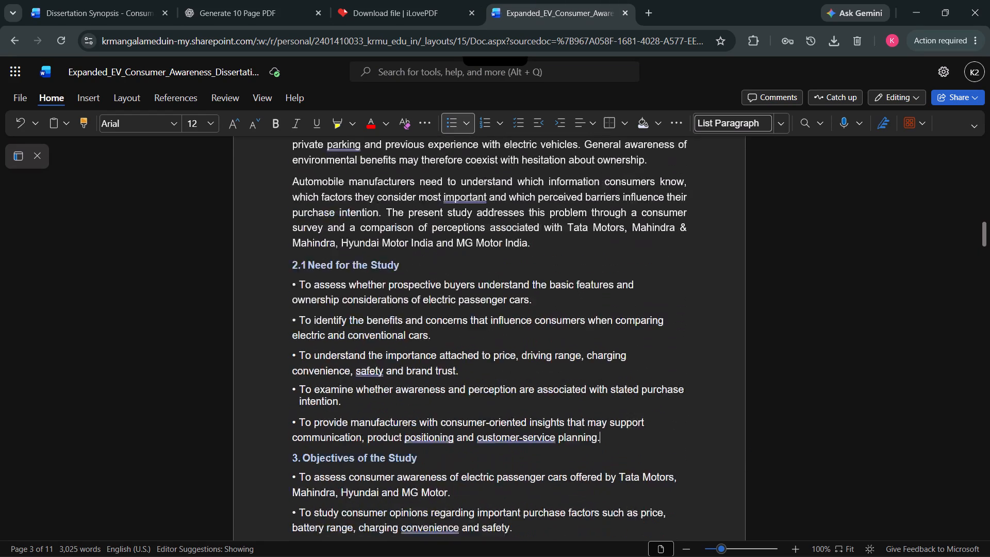
pyautogui.scroll(-11, 381, 298)
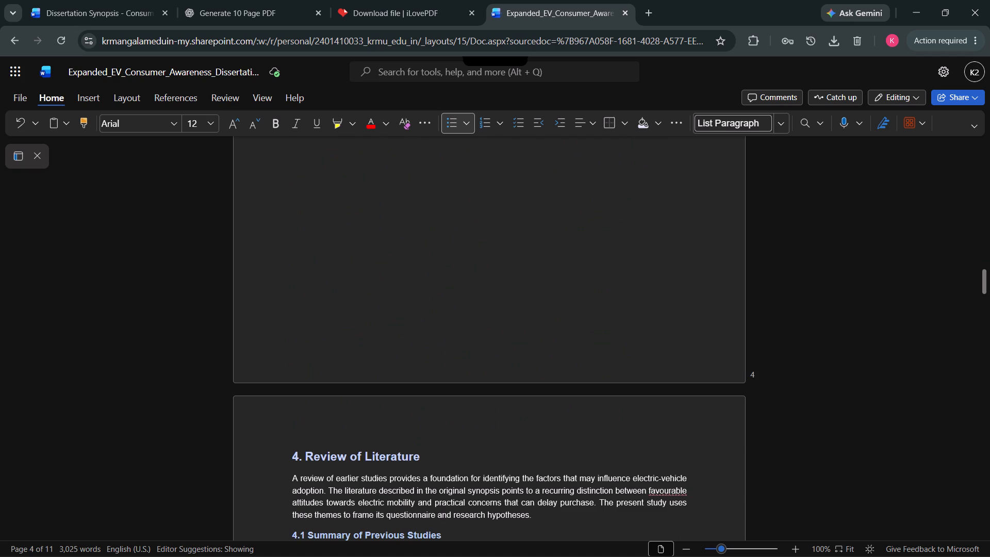
pyautogui.click(58, 0)
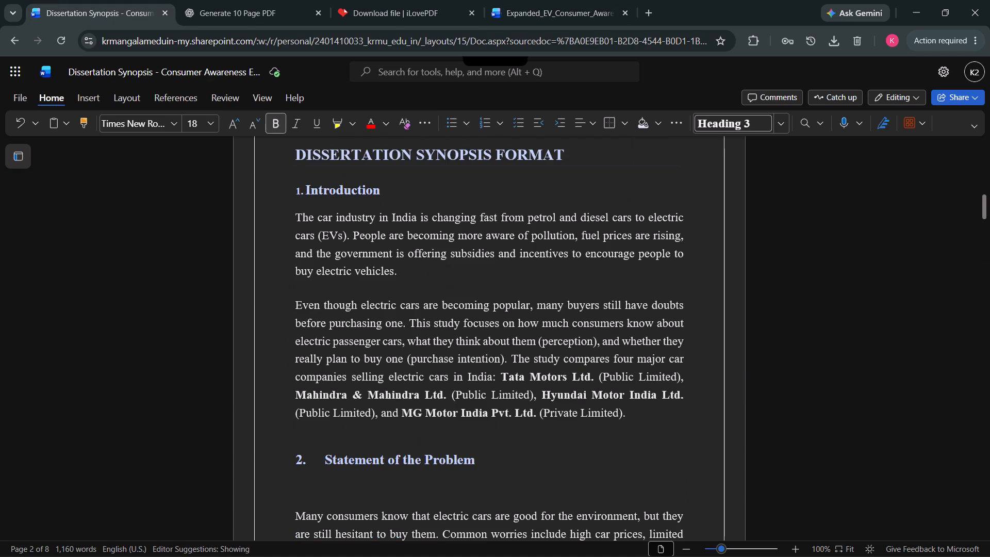
pyautogui.scroll(-11, 539, 351)
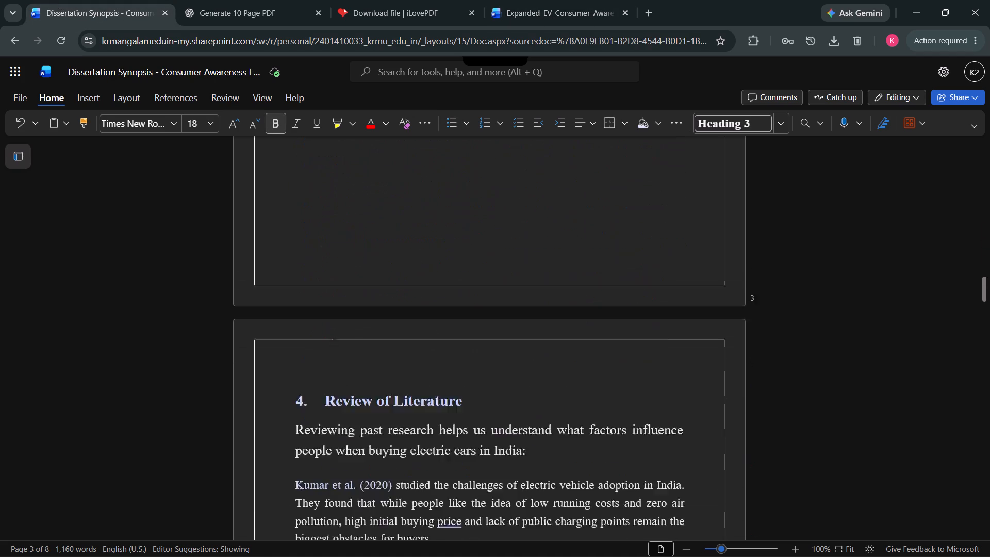
pyautogui.scroll(-2, 539, 351)
# Return to the expanded synopsis and set the "2.1 Need for the Study" heading to font size 16.
pyautogui.click(560, 1)
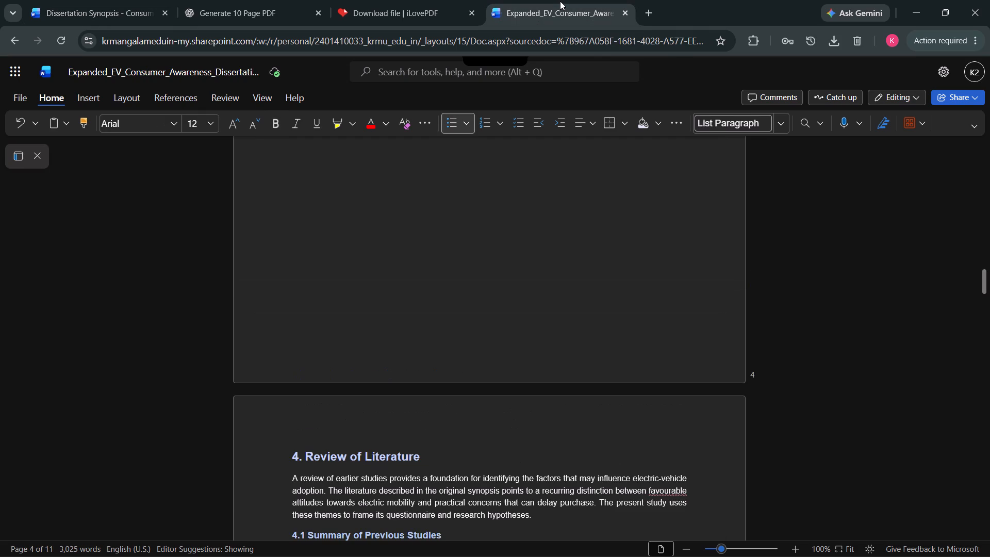
pyautogui.scroll(3, 359, 303)
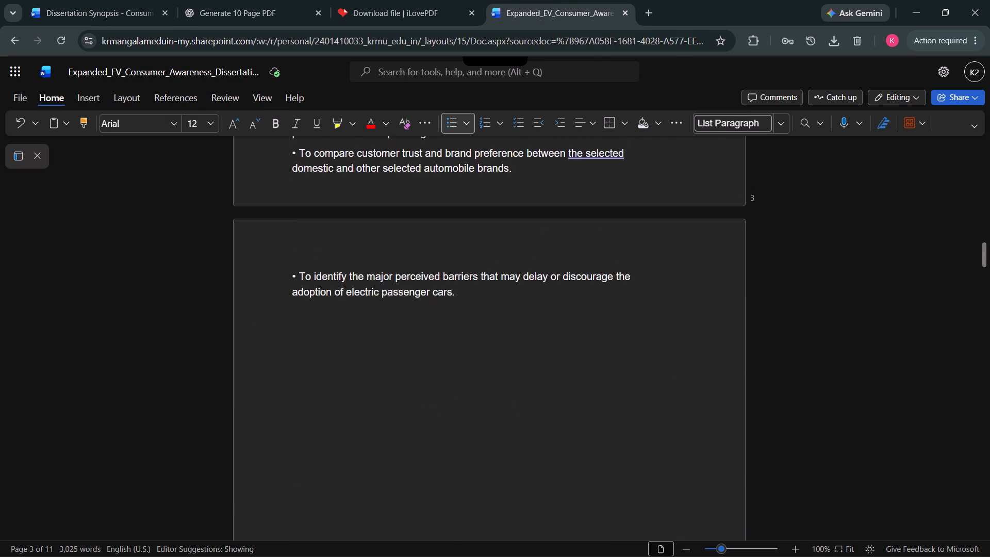
pyautogui.scroll(2, 359, 303)
pyautogui.scroll(-1, 359, 303)
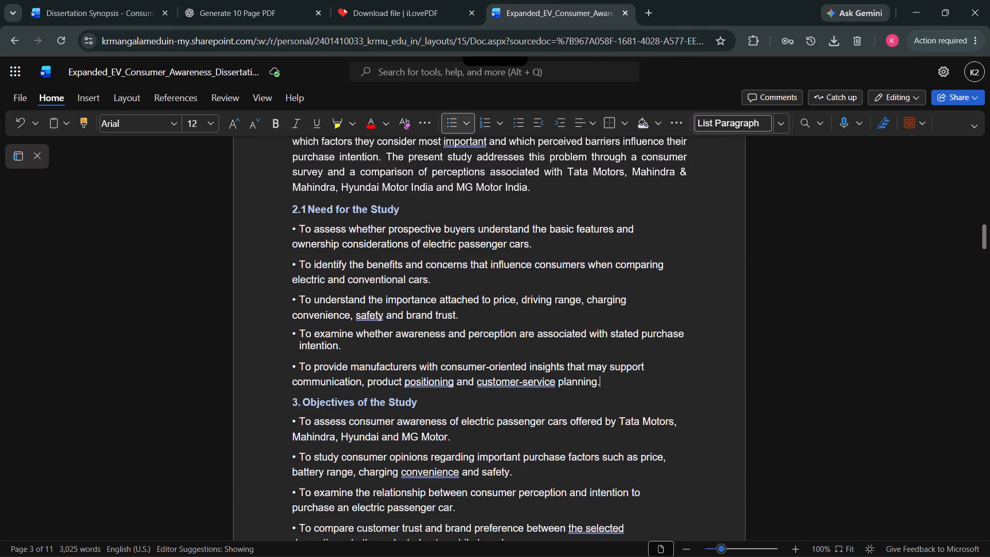
pyautogui.scroll(-1, 359, 303)
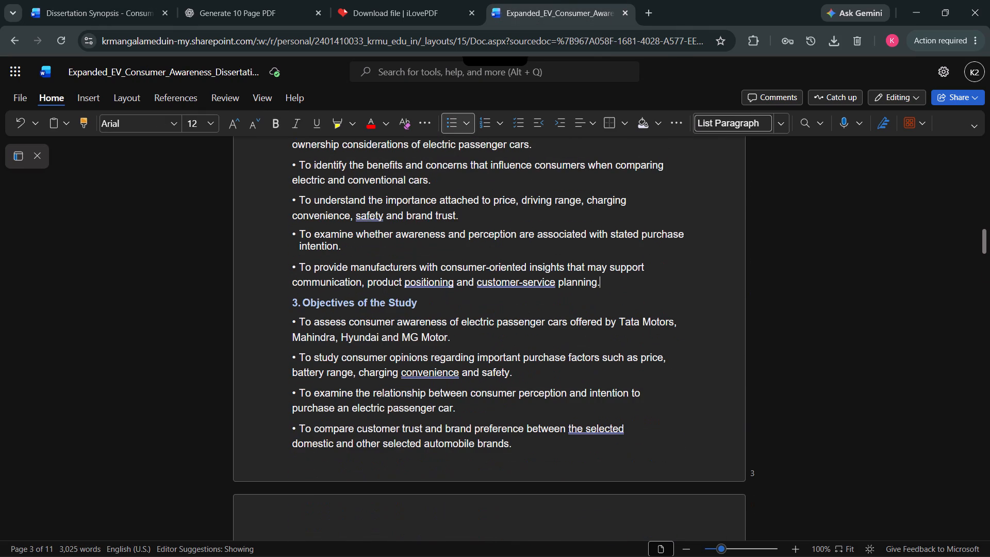
pyautogui.scroll(3, 359, 303)
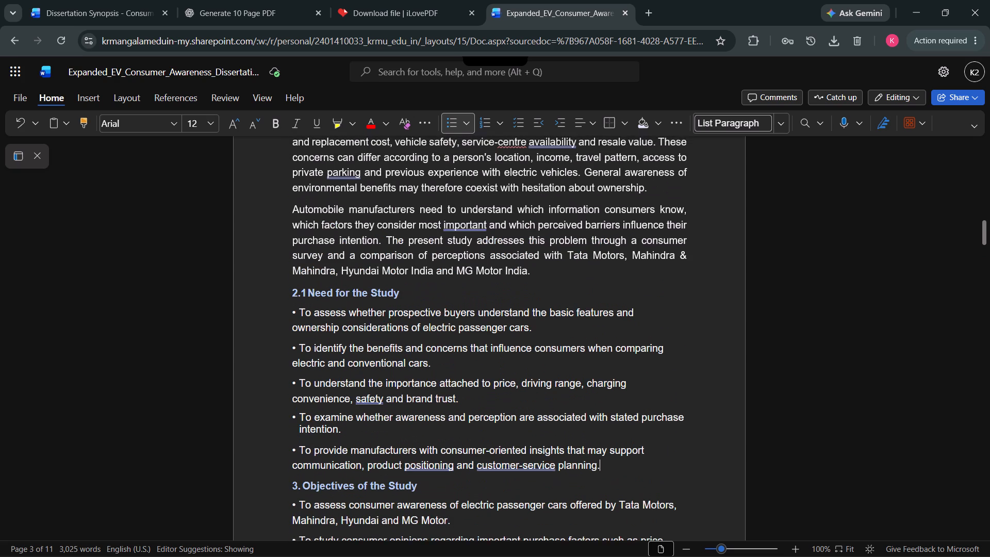
pyautogui.scroll(3, 359, 303)
pyautogui.click(359, 303)
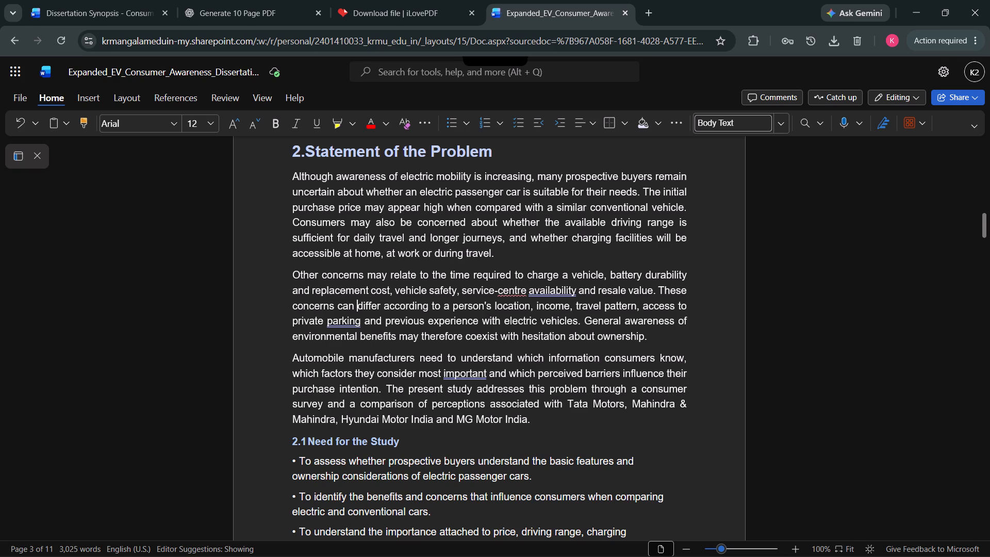
pyautogui.scroll(-2, 409, 428)
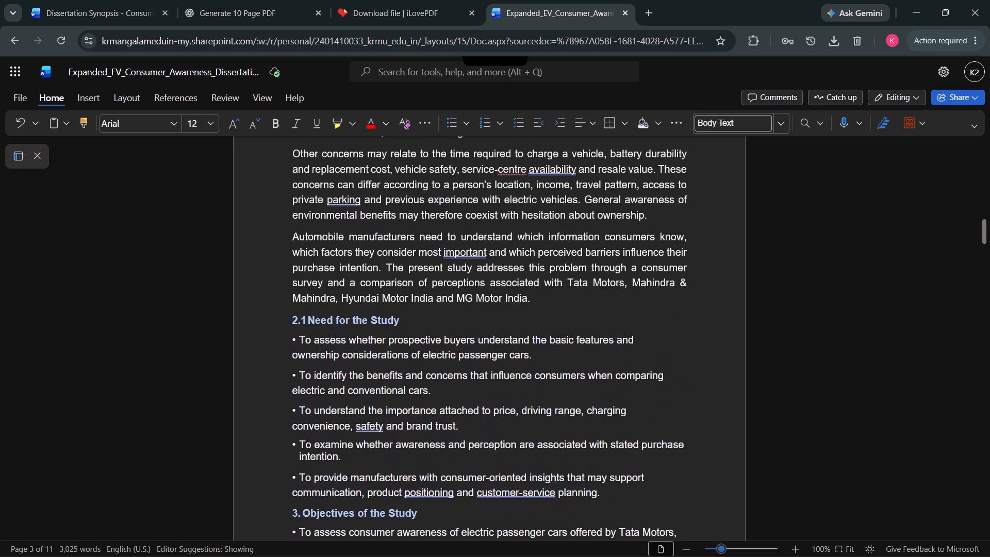
pyautogui.scroll(-1, 438, 380)
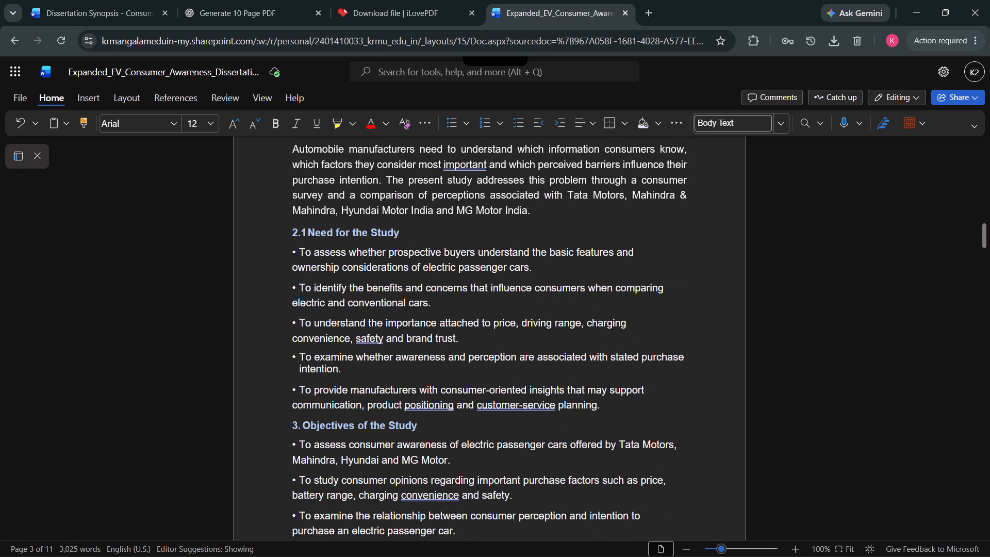
pyautogui.moveTo(403, 234); pyautogui.dragTo(294, 231)
pyautogui.click(211, 125)
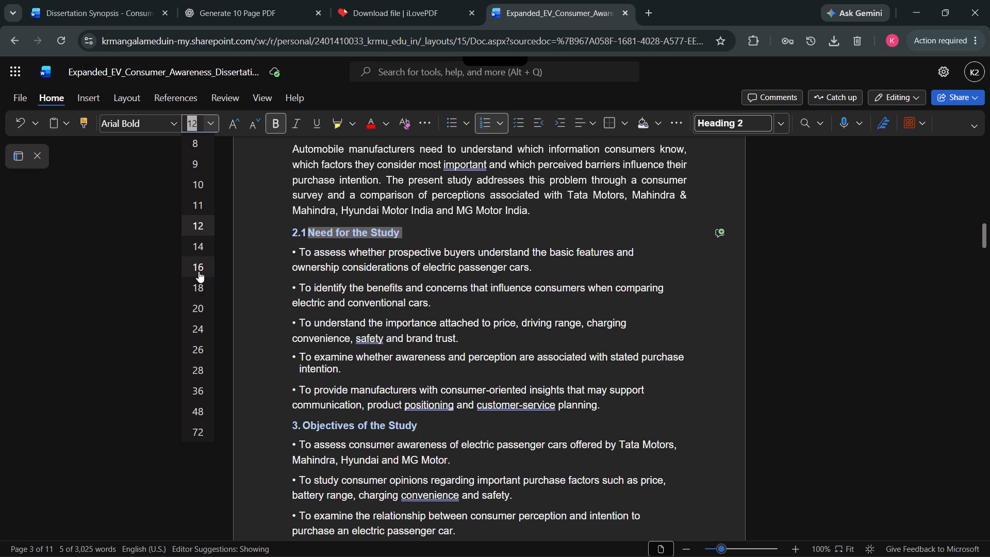
pyautogui.click(199, 271)
pyautogui.click(477, 363)
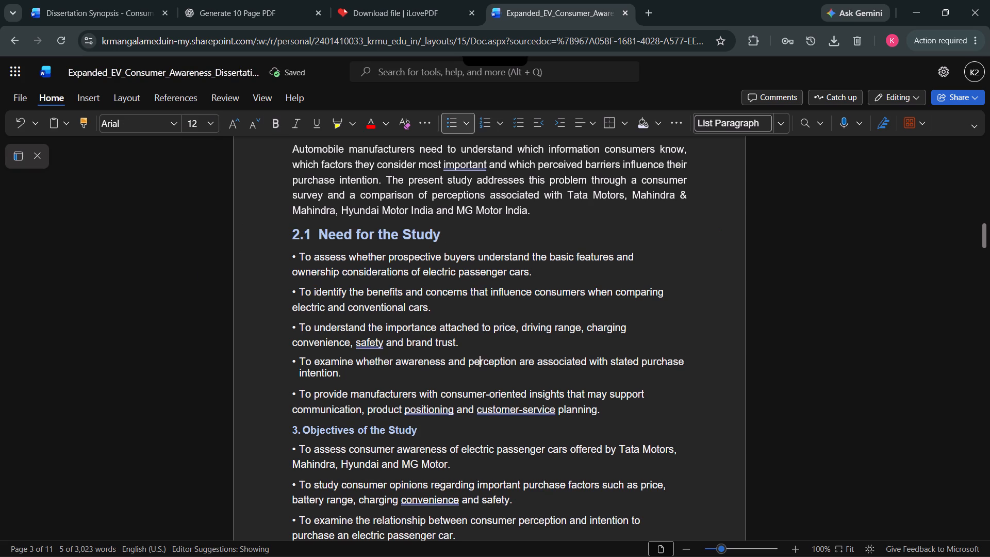
# Insert blank lines after the last "Need for the Study" bullet to push "3. Objectives of the Study" onto the following page.
pyautogui.scroll(-2, 477, 363)
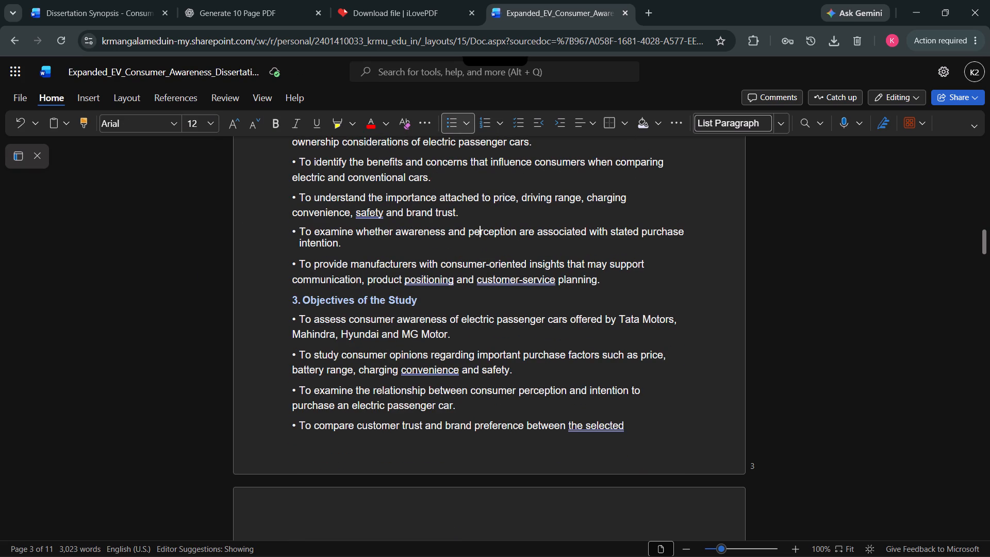
pyautogui.click(606, 291)
pyautogui.click(603, 285)
pyautogui.press('Return')
pyautogui.press('Return')
pyautogui.press('Return')
pyautogui.press('Return')
pyautogui.press('BackSpace')
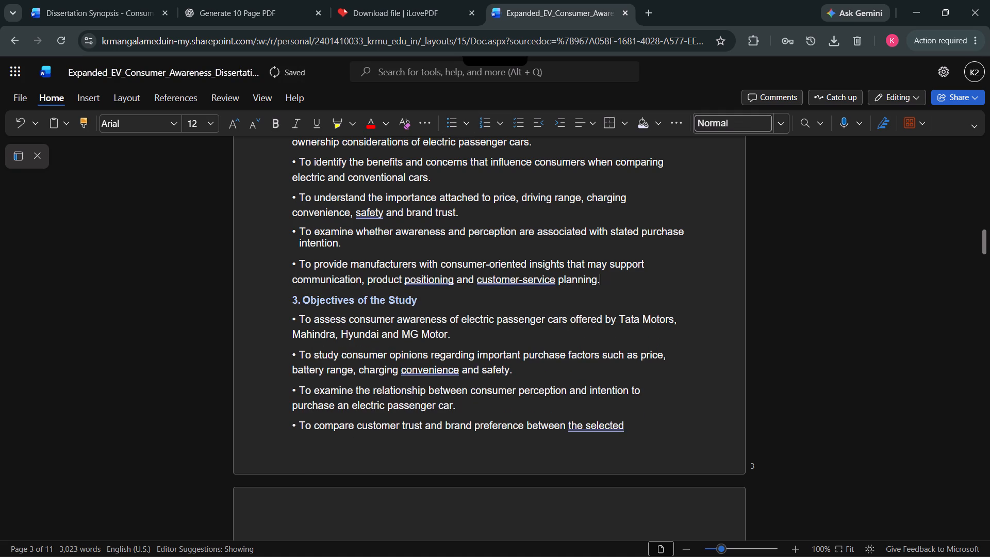
pyautogui.press('Return')
pyautogui.press('Return')
pyautogui.press('BackSpace')
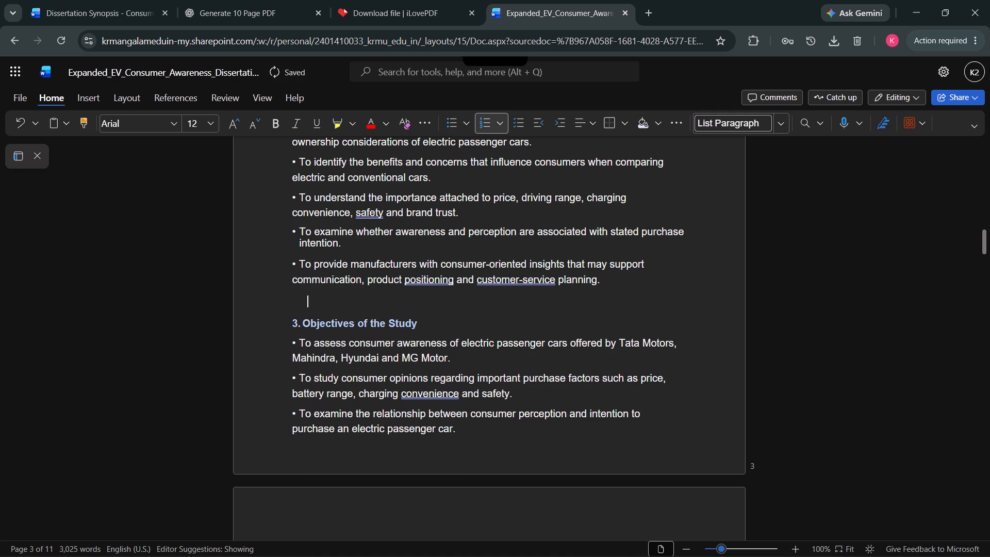
pyautogui.press('BackSpace')
pyautogui.press('Return')
pyautogui.press('Return')
pyautogui.press('Return')
pyautogui.press('Return')
pyautogui.press('Return')
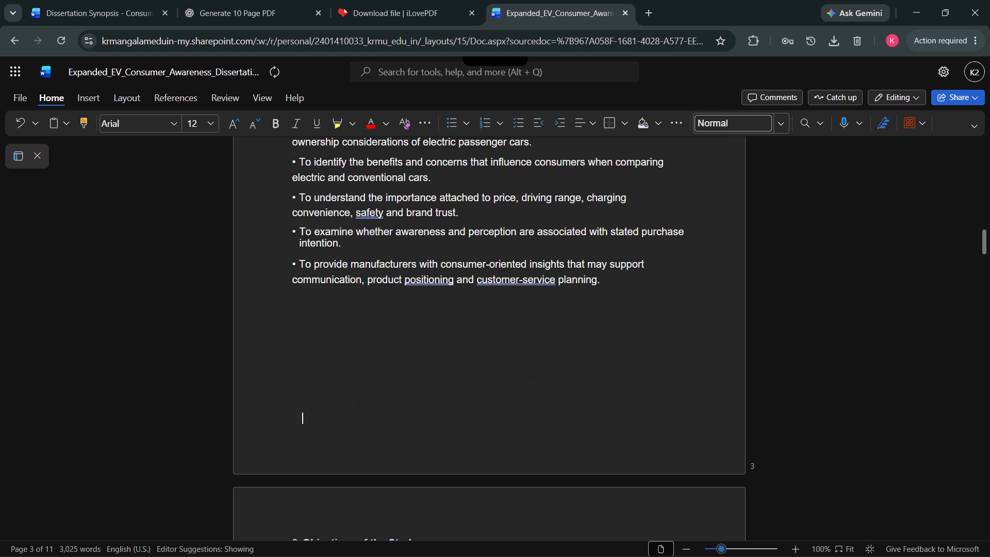
# Set the "3. Objectives of the Study" heading to font size 18.
pyautogui.scroll(-3, 603, 285)
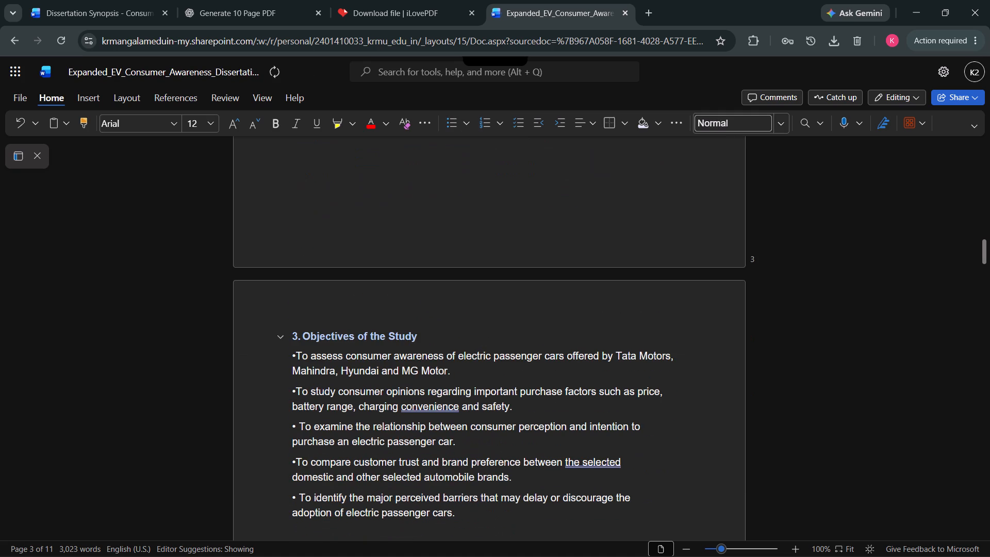
pyautogui.moveTo(423, 338); pyautogui.dragTo(293, 332)
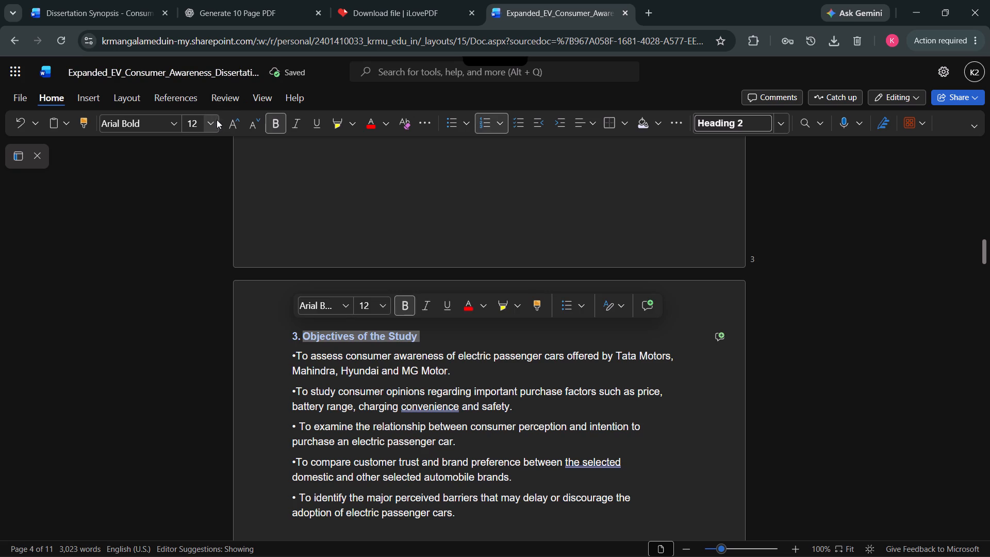
pyautogui.click(217, 123)
pyautogui.click(203, 285)
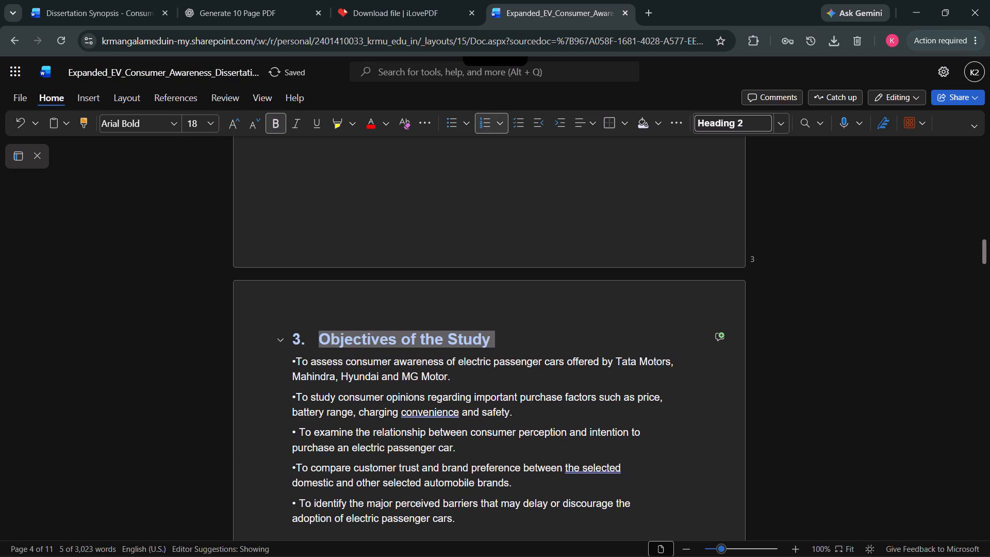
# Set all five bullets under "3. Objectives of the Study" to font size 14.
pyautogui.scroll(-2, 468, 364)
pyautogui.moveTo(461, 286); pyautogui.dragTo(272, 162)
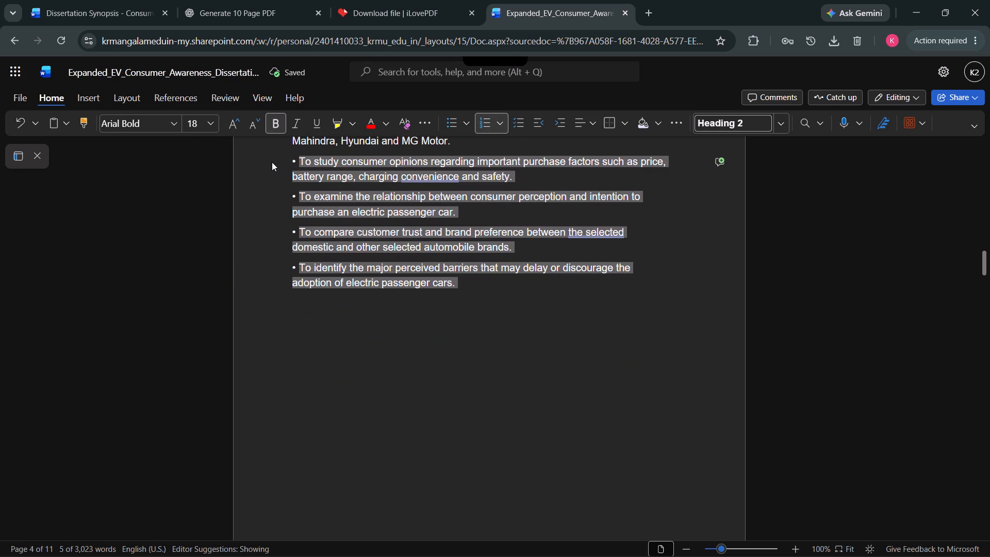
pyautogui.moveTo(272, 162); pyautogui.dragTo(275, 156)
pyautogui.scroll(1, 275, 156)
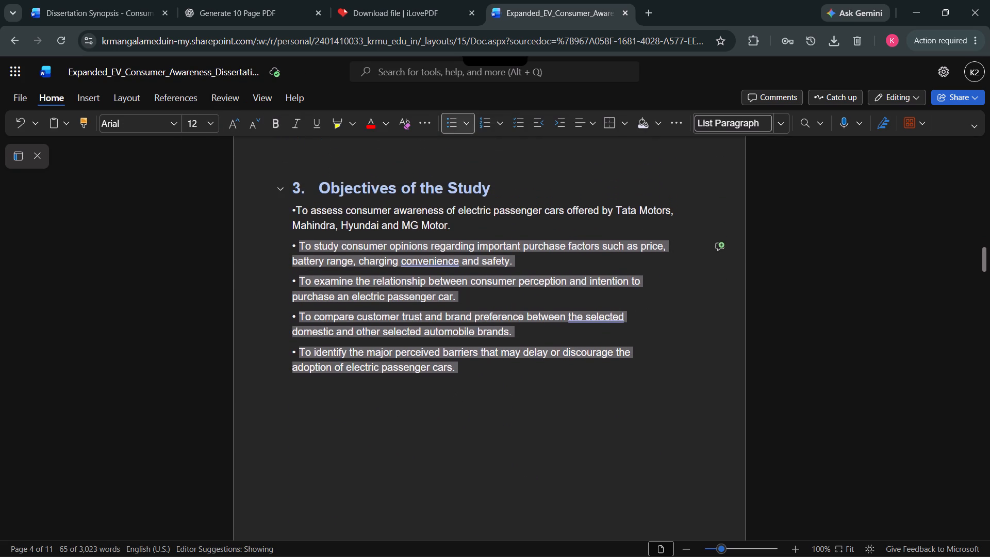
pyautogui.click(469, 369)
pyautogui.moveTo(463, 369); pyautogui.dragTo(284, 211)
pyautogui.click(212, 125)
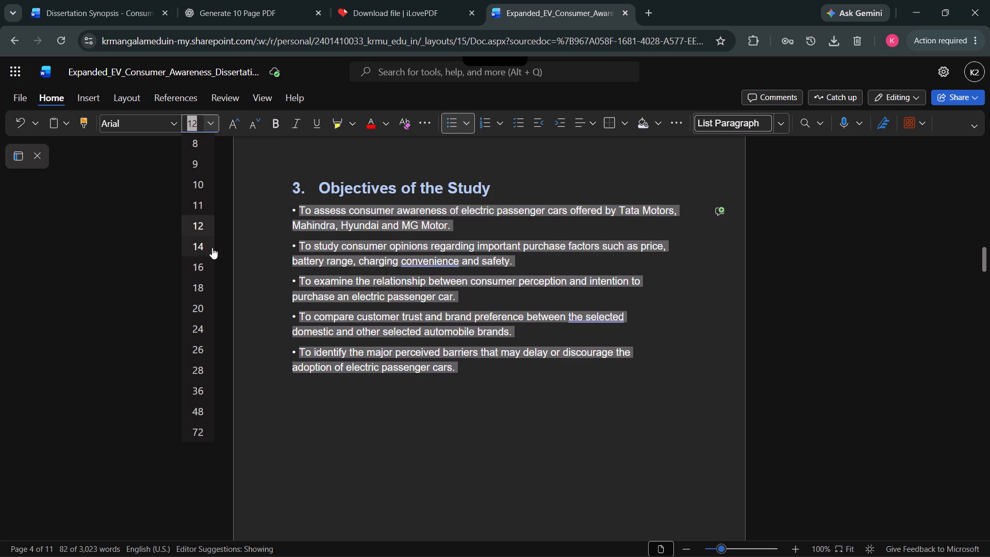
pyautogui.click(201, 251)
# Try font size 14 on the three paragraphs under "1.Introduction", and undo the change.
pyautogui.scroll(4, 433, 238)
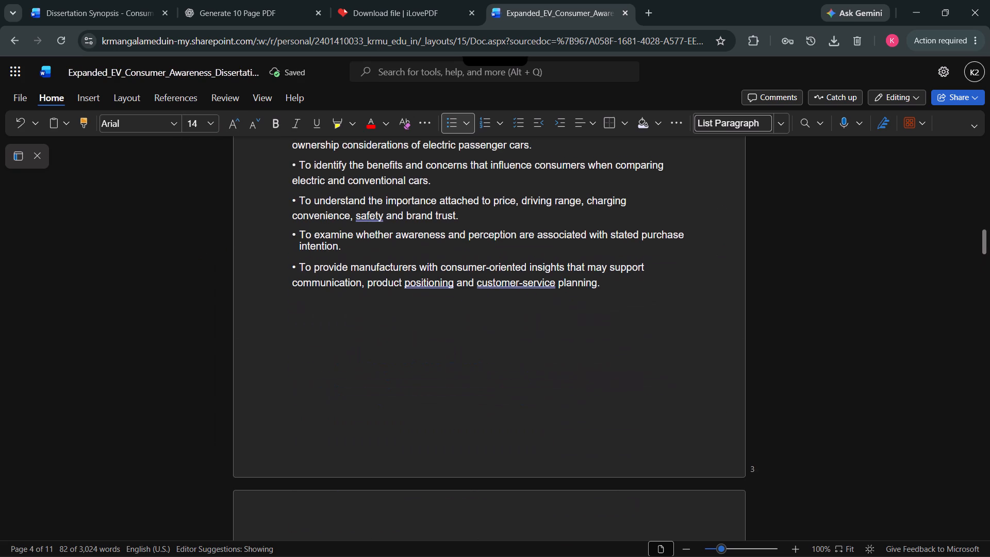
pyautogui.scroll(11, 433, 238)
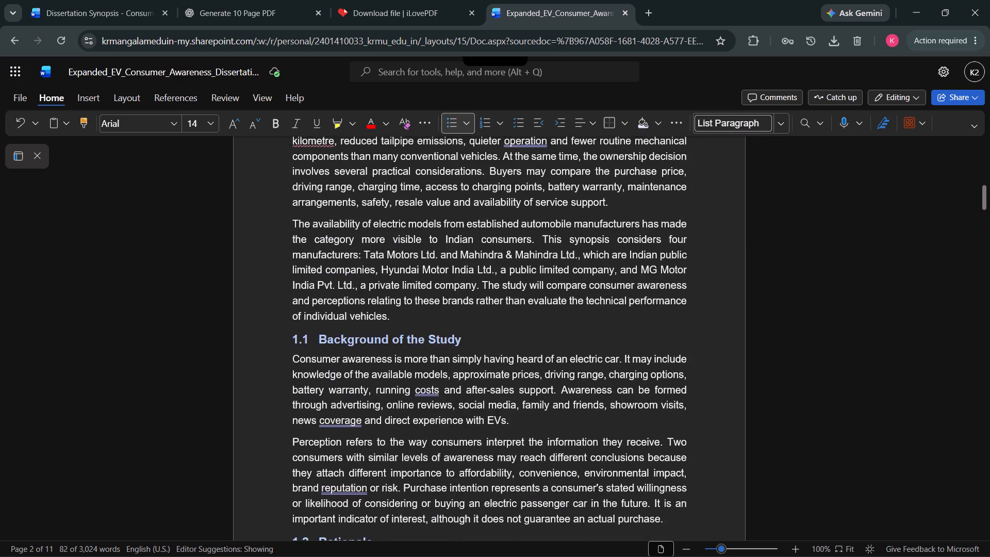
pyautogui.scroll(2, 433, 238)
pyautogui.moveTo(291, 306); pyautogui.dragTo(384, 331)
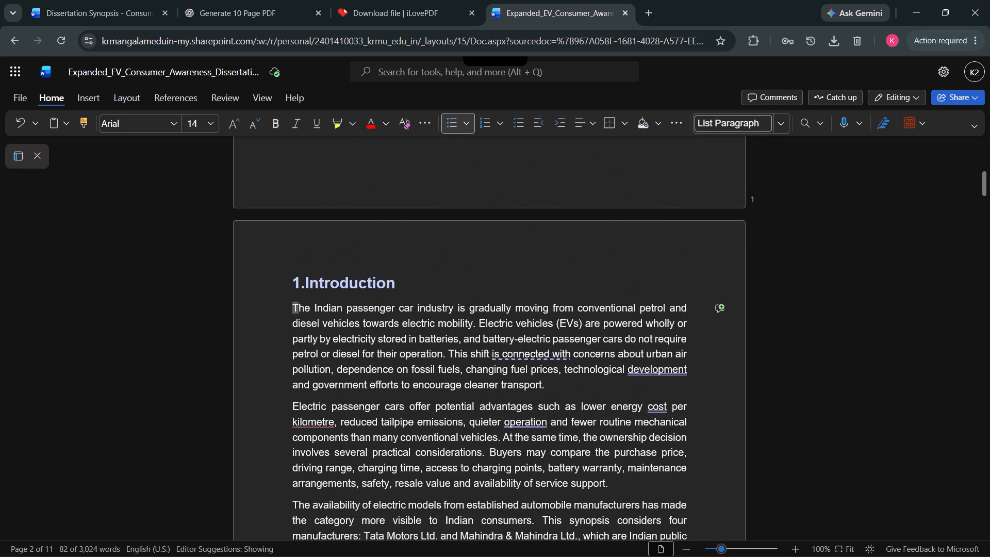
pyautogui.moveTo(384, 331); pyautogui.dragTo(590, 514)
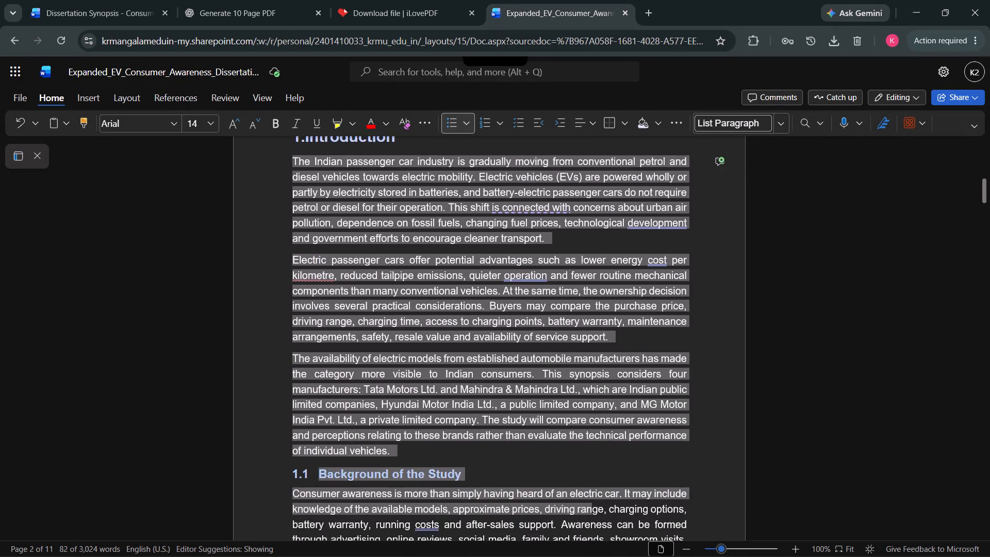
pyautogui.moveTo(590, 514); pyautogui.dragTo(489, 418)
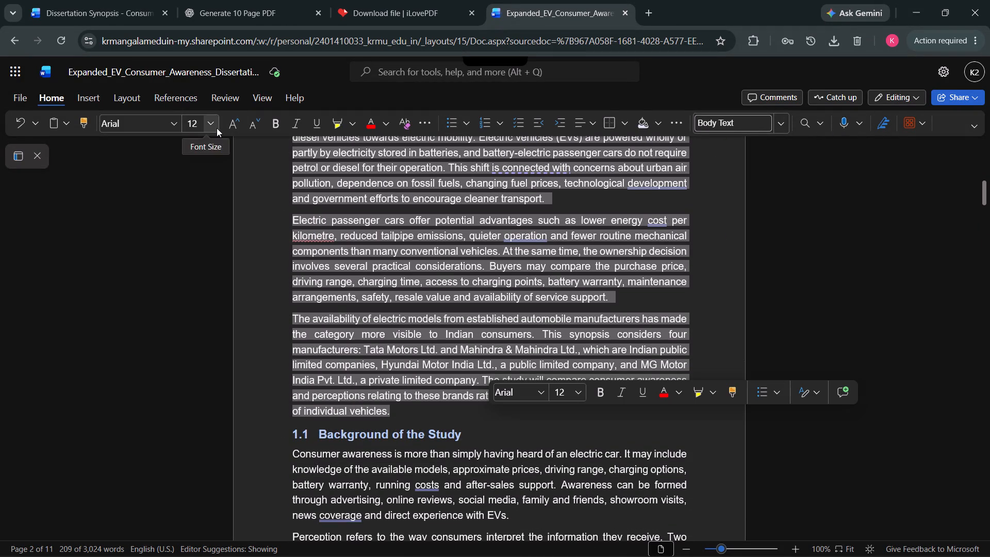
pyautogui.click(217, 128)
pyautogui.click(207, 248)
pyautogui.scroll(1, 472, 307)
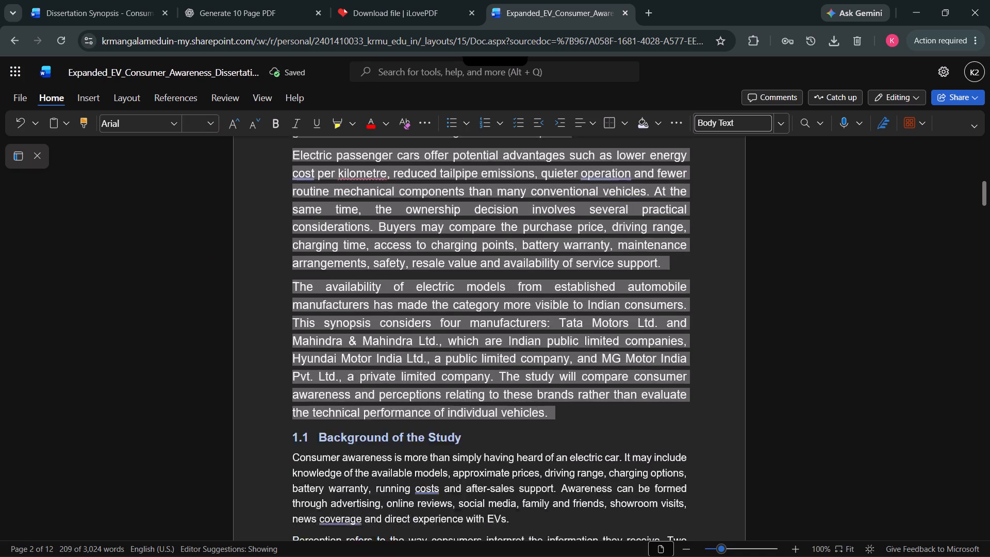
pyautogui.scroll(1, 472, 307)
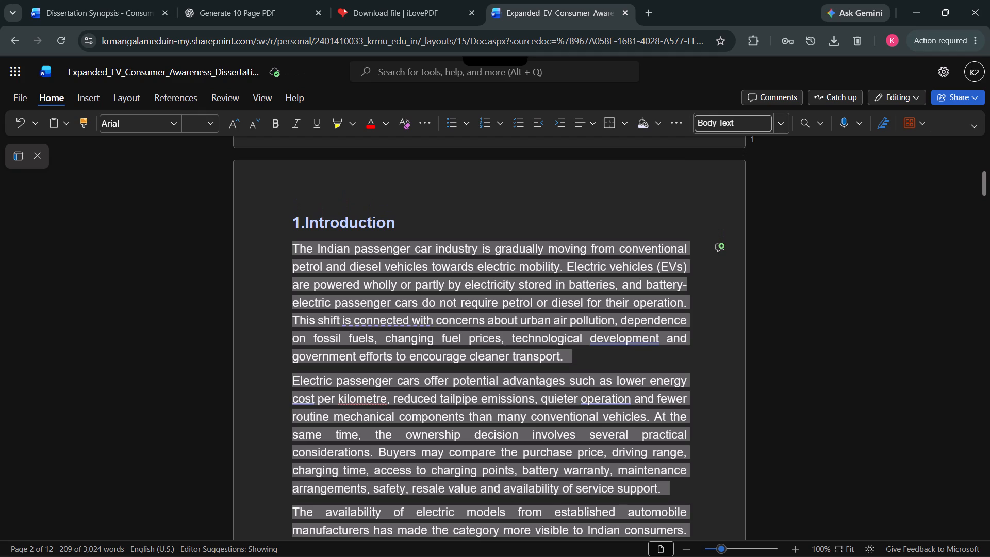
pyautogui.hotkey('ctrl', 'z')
# Set the five bullets under "3. Objectives of the Study" back to font size 12.
pyautogui.scroll(-7, 472, 307)
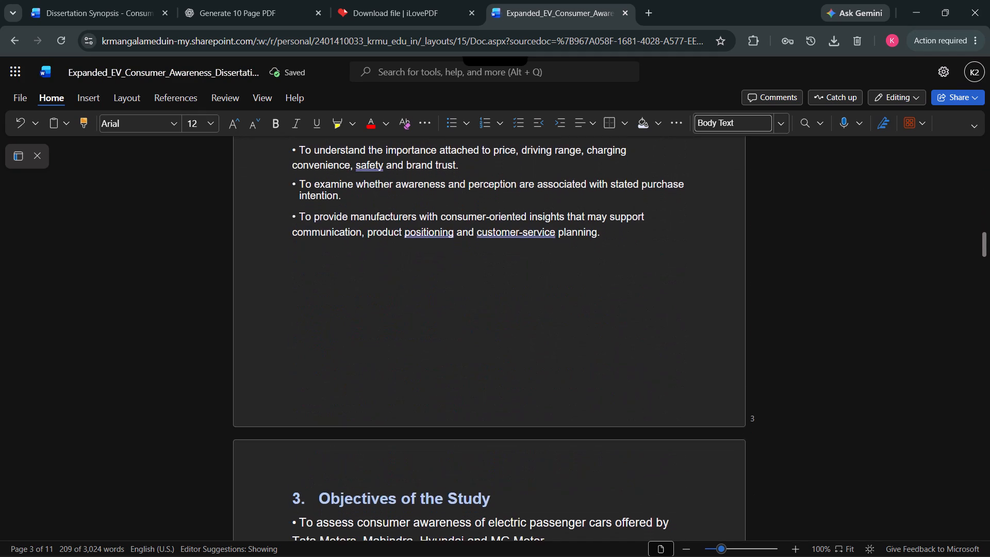
pyautogui.scroll(-3, 472, 307)
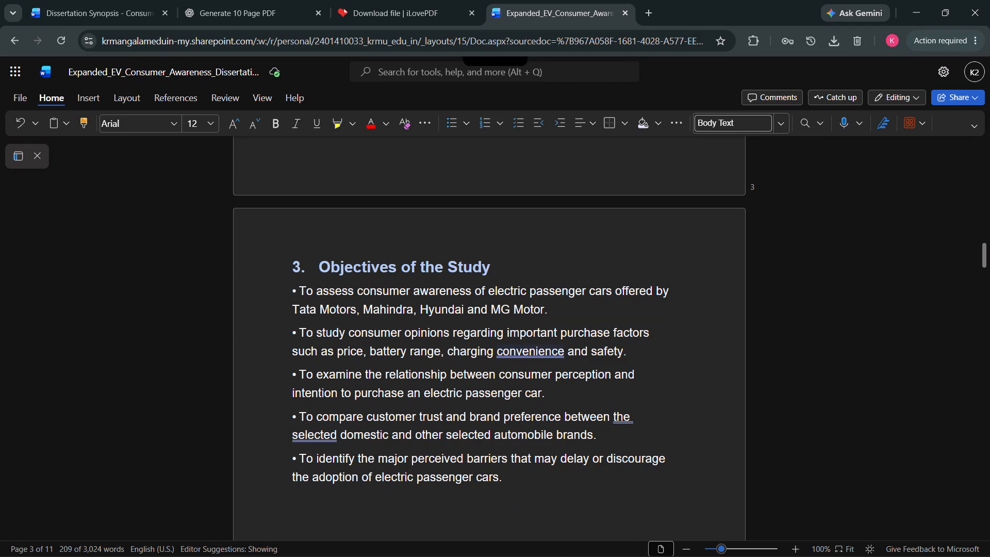
pyautogui.click(508, 482)
pyautogui.moveTo(508, 482); pyautogui.dragTo(293, 291, button='right')
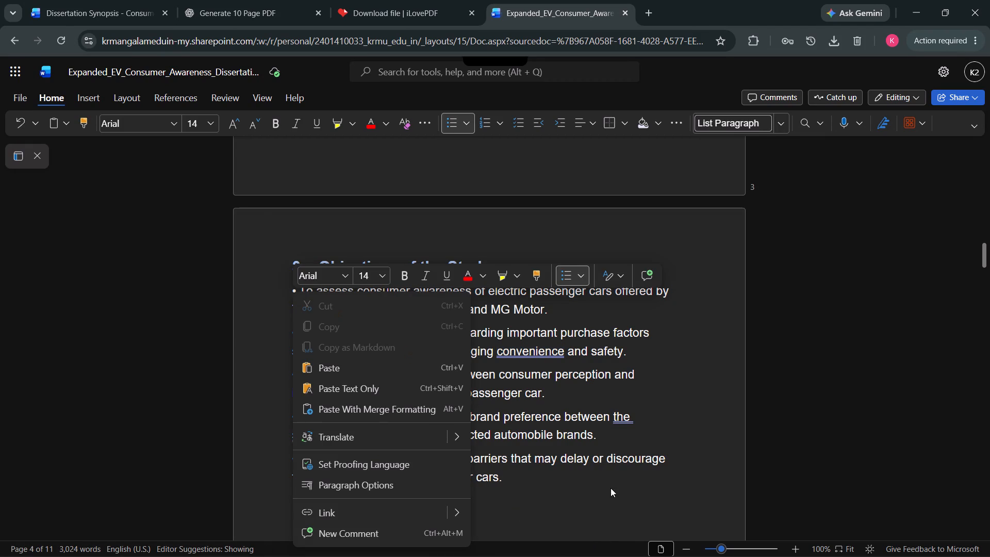
pyautogui.click(509, 482)
pyautogui.click(503, 478)
pyautogui.moveTo(503, 478); pyautogui.dragTo(500, 477)
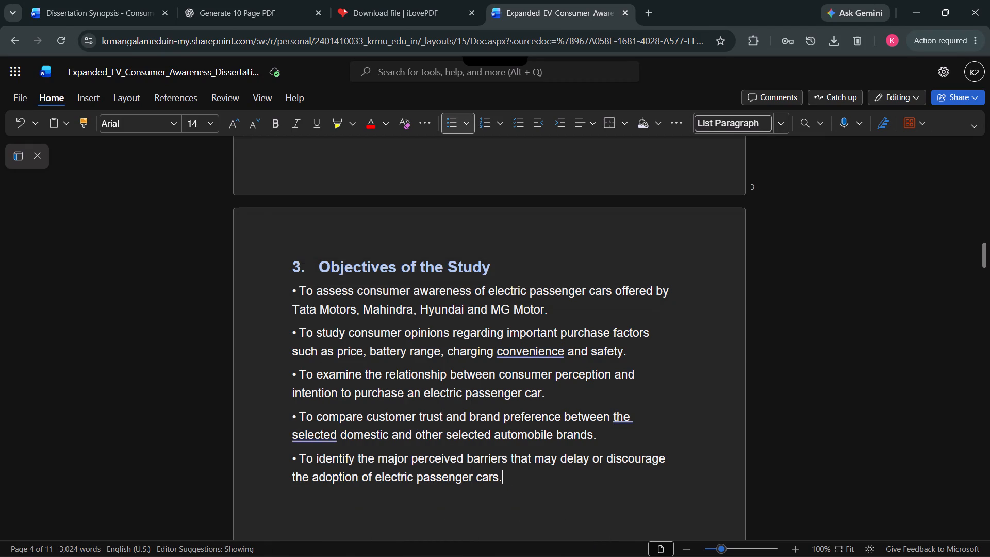
pyautogui.moveTo(500, 477); pyautogui.dragTo(282, 290)
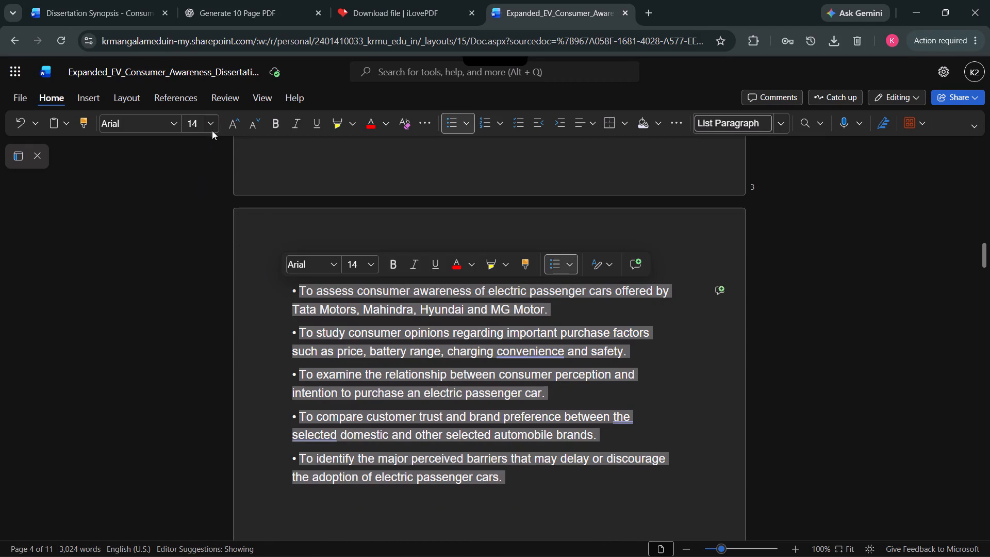
pyautogui.click(211, 130)
pyautogui.click(207, 227)
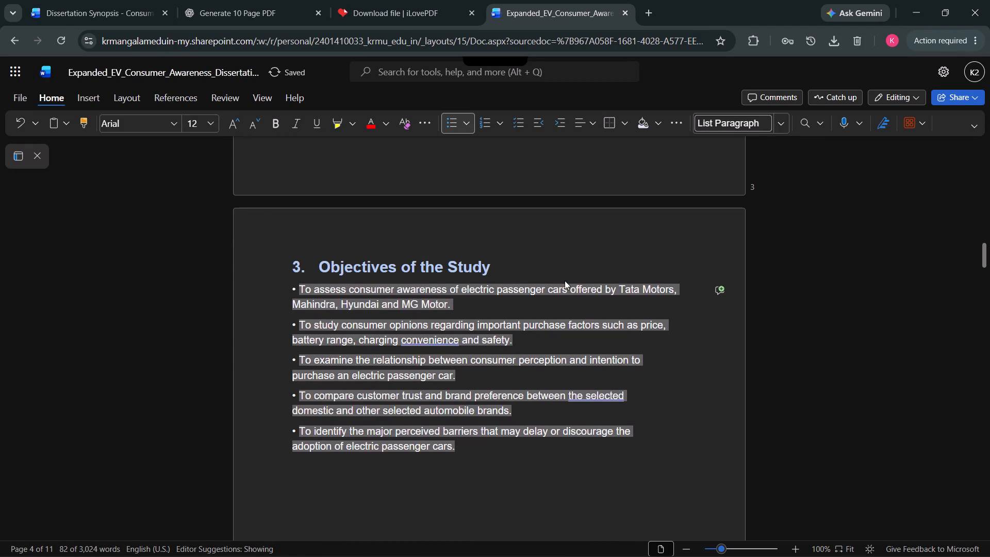
# Insert a blank, unnumbered line between the "3. Objectives of the Study" heading and its first bullet.
pyautogui.click(506, 276)
pyautogui.press('Return')
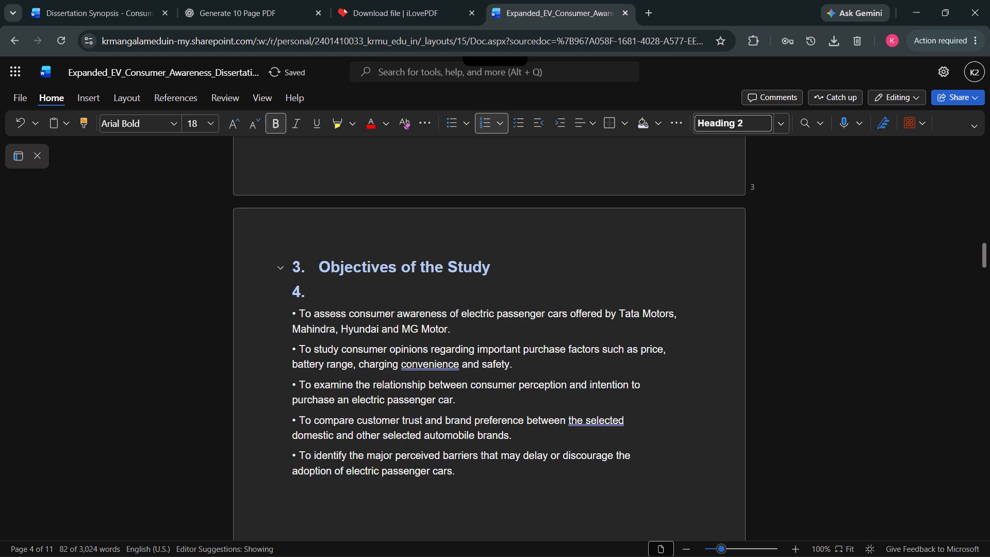
pyautogui.press('BackSpace')
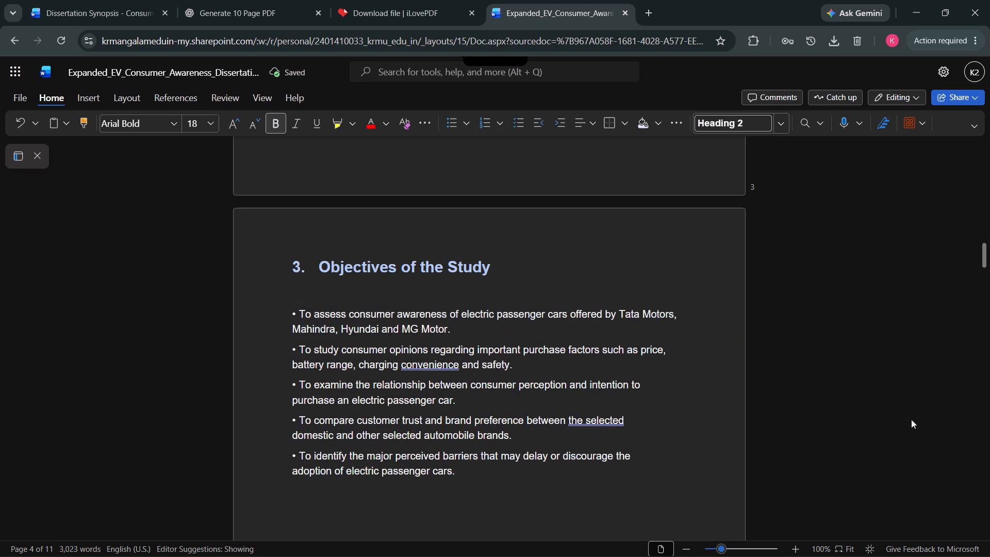
# Set the "4. Review of Literature" heading to font size 18.
pyautogui.scroll(-8, 897, 408)
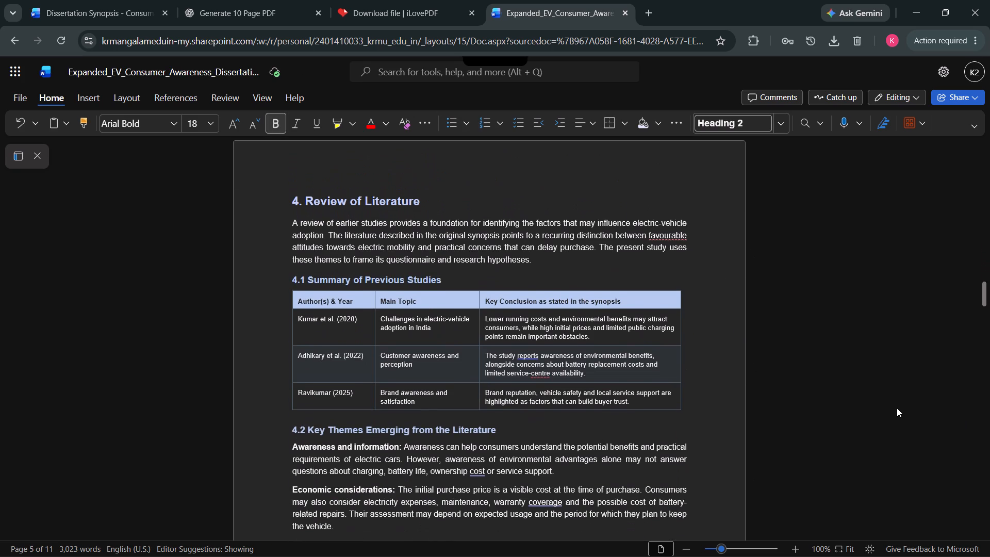
pyautogui.scroll(1, 897, 408)
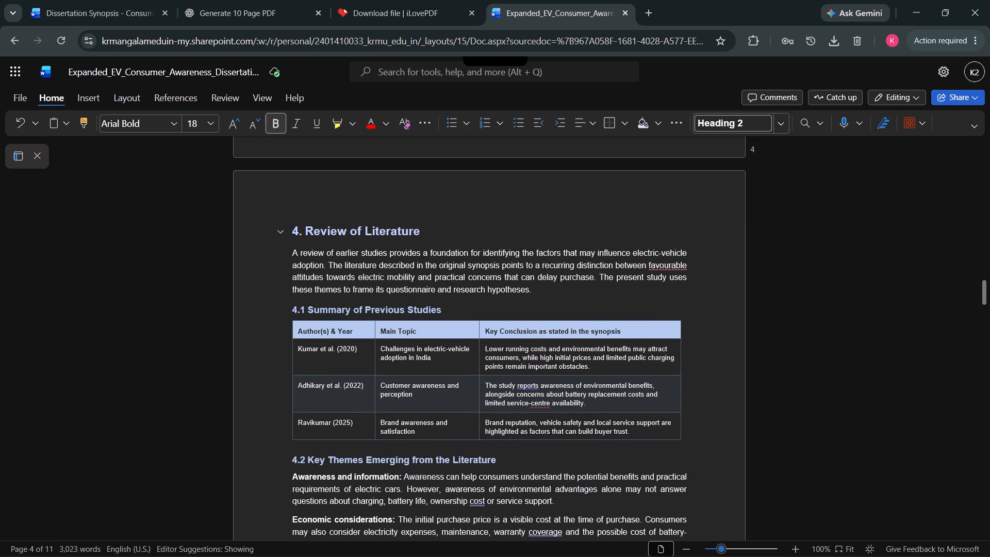
pyautogui.moveTo(421, 231); pyautogui.dragTo(281, 232)
pyautogui.click(209, 124)
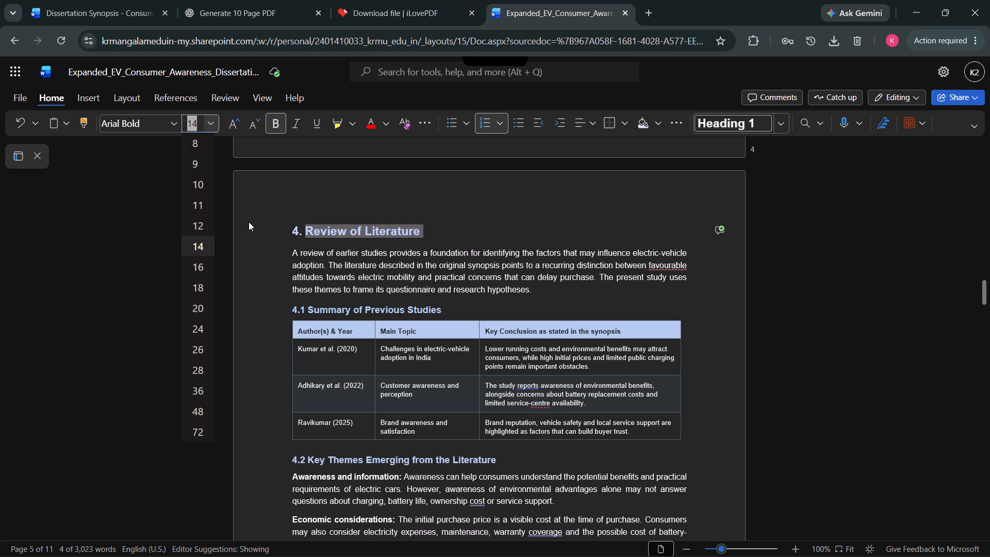
pyautogui.click(202, 284)
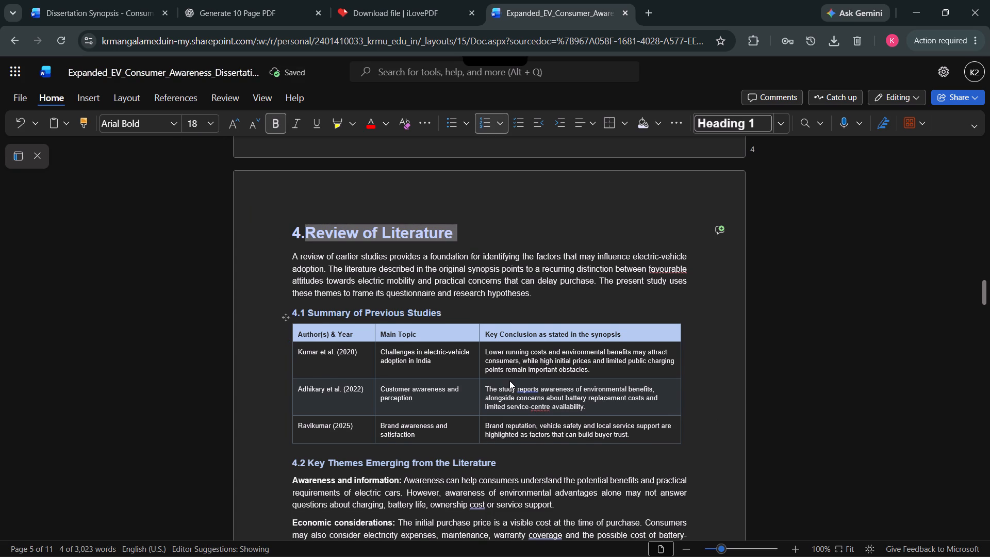
# Set everything below the "4. Review of Literature" heading, from its first paragraph through "4.3 Research Gap" including the table, to font size 12.
pyautogui.scroll(-5, 509, 381)
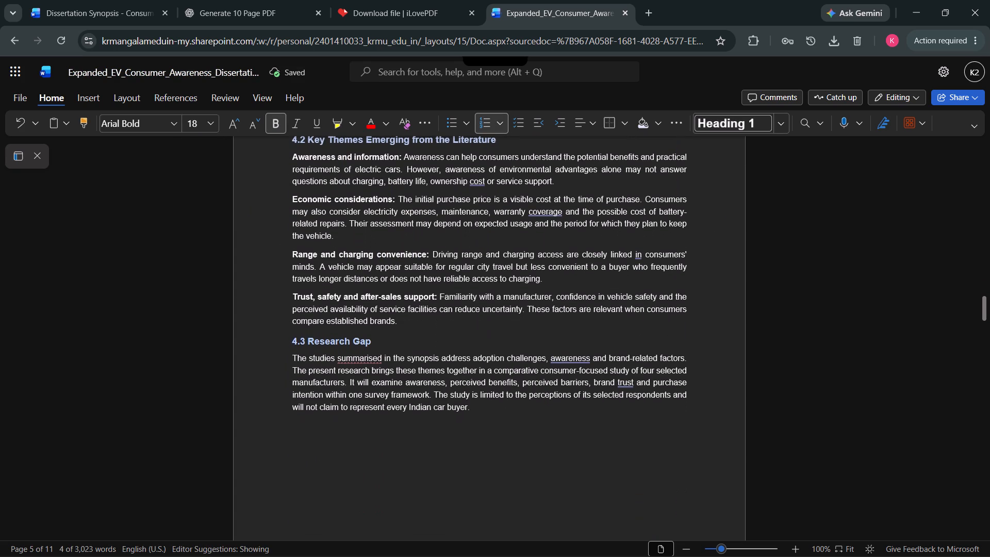
pyautogui.click(479, 414)
pyautogui.scroll(3, 479, 414)
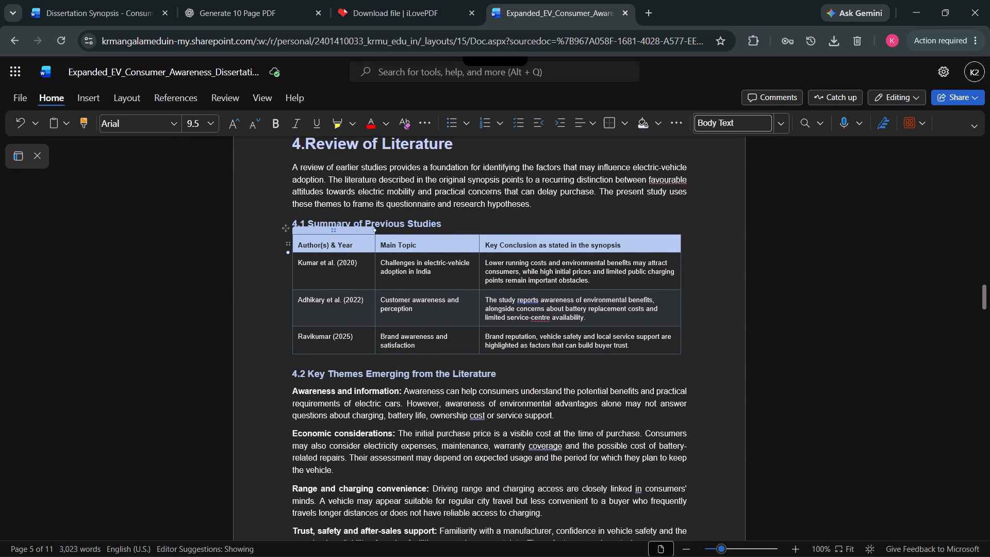
pyautogui.keyDown('shift'); pyautogui.click(289, 168); pyautogui.keyUp('shift')
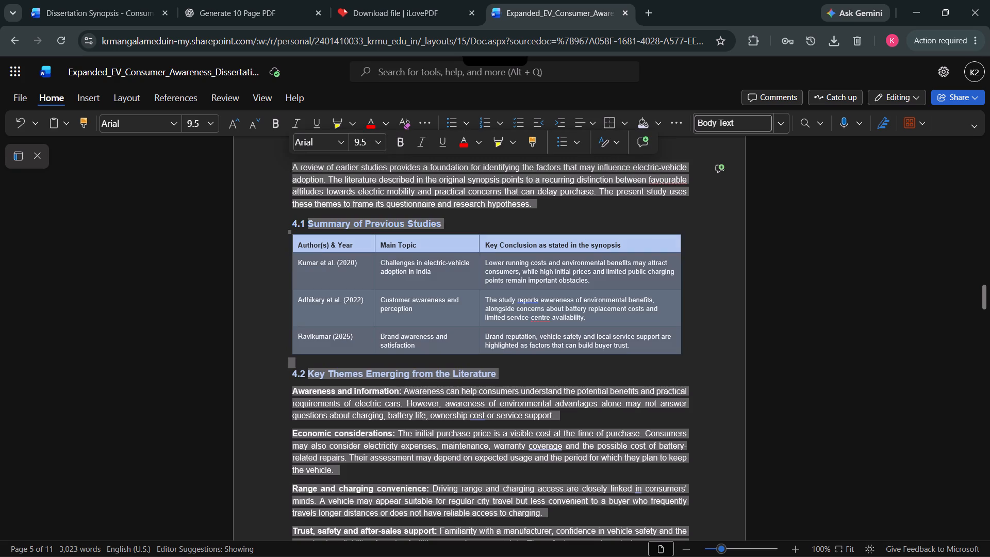
pyautogui.click(206, 125)
pyautogui.click(197, 229)
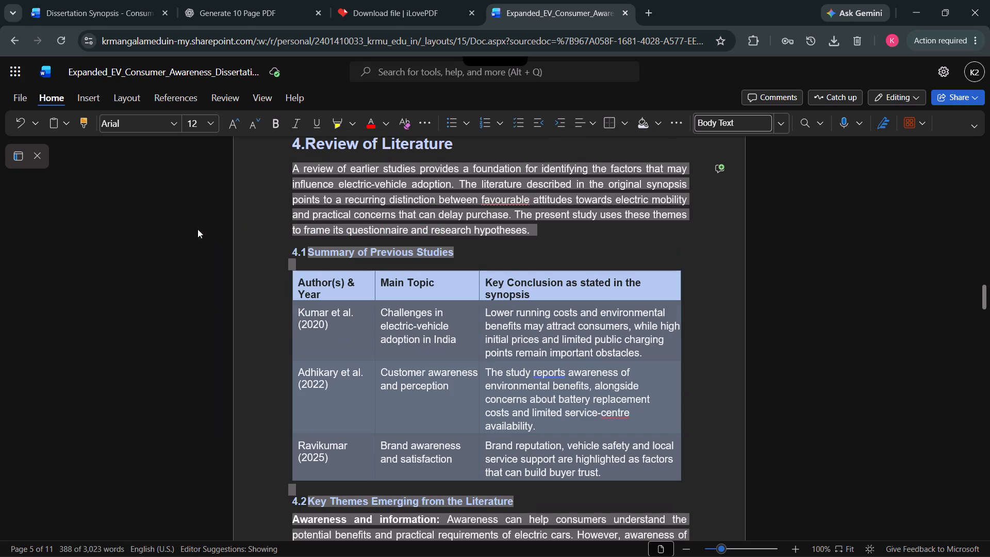
pyautogui.click(847, 340)
# Check how the resized "Review of Literature" section spreads across its pages up to "5. Research Questions and Hypotheses".
pyautogui.scroll(-4, 847, 340)
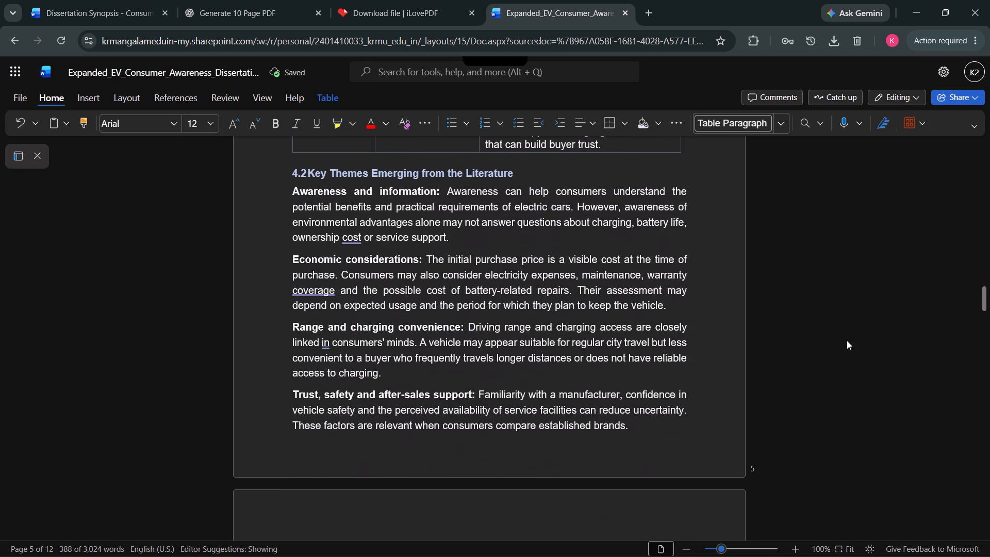
pyautogui.scroll(-11, 847, 340)
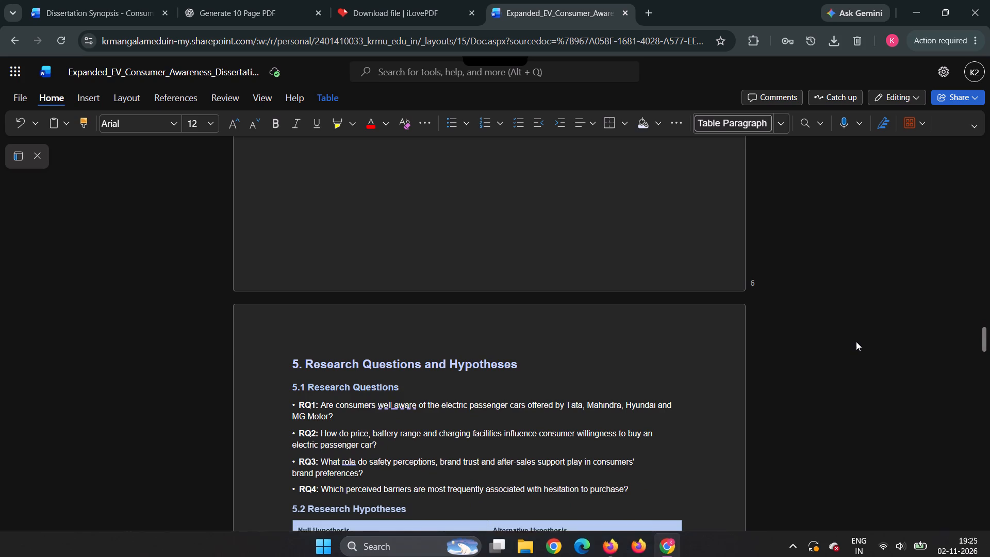
pyautogui.scroll(8, 856, 339)
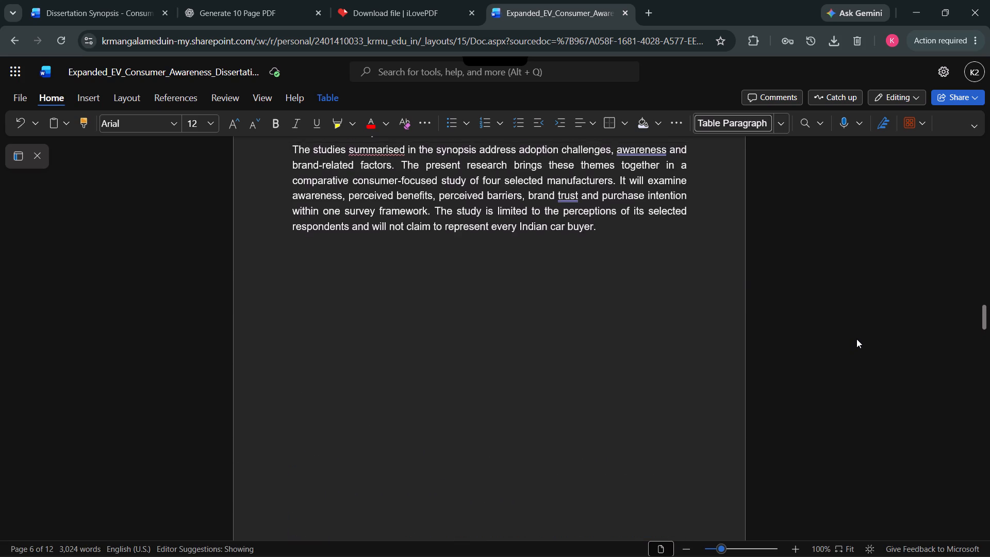
pyautogui.scroll(5, 856, 339)
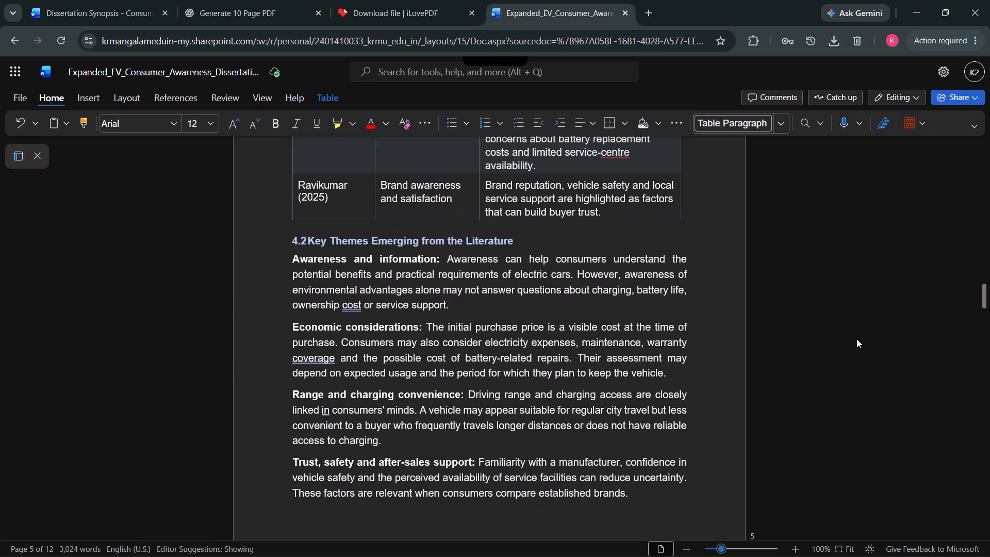
pyautogui.scroll(1, 856, 339)
# Examine the "Review of Literature" section in the original Dissertation Synopsis document, up to "Research Questions & Hypotheses".
pyautogui.click(71, 0)
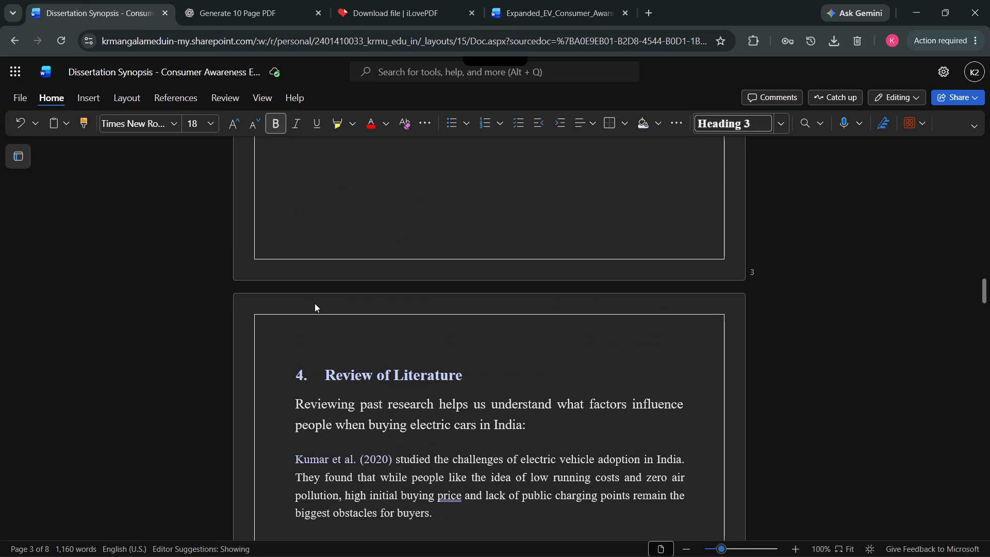
pyautogui.scroll(-6, 315, 303)
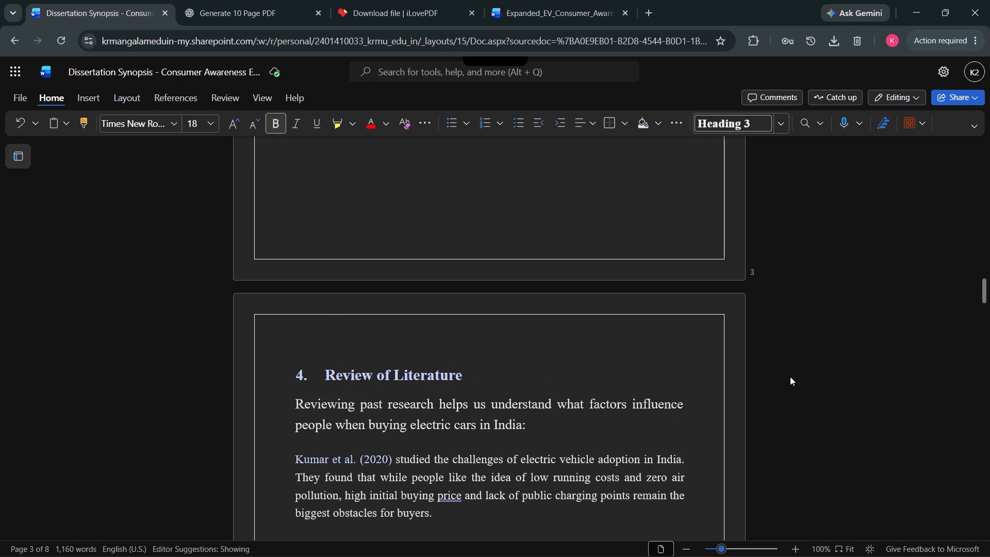
pyautogui.click(790, 376)
pyautogui.scroll(-6, 790, 376)
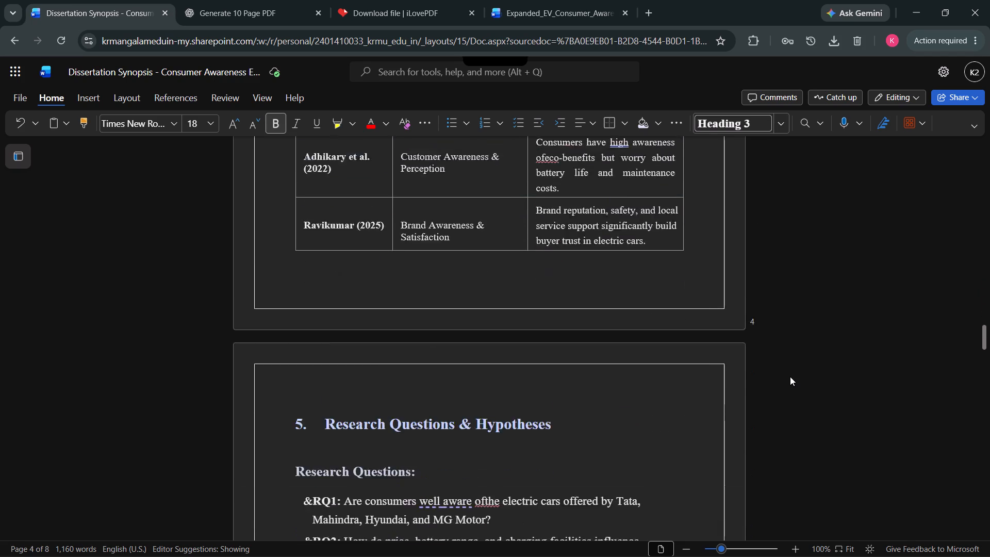
pyautogui.scroll(-5, 790, 376)
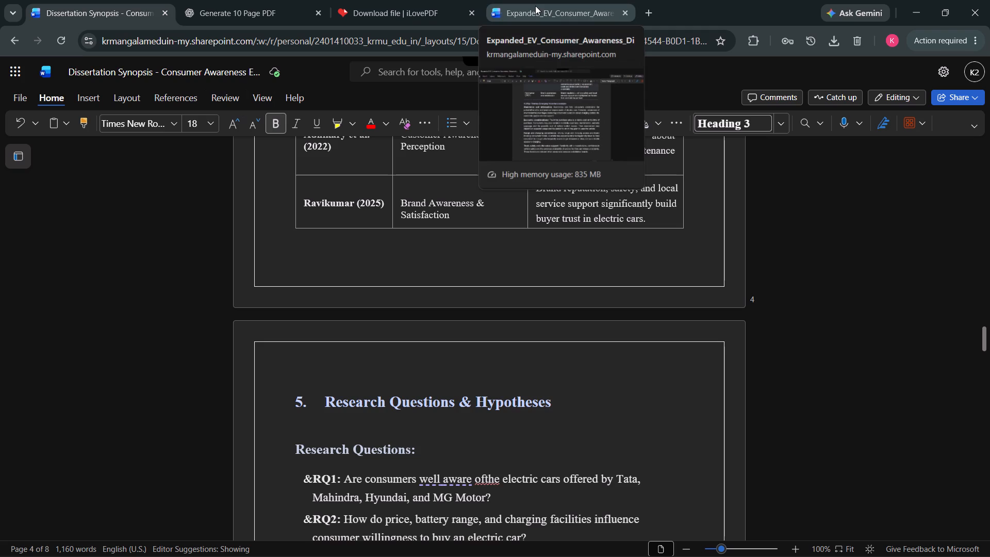
pyautogui.scroll(7, 440, 321)
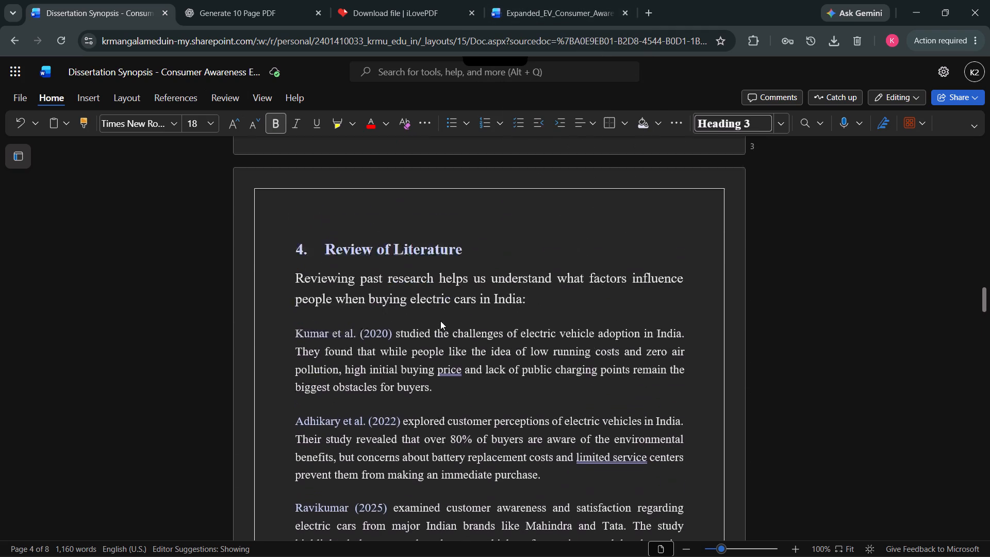
pyautogui.scroll(1, 440, 321)
# Return to the expanded EV document and review how section 4's table and "4.2 Key Themes Emerging from the Literature" fit the pages.
pyautogui.click(583, 4)
pyautogui.scroll(1, 405, 348)
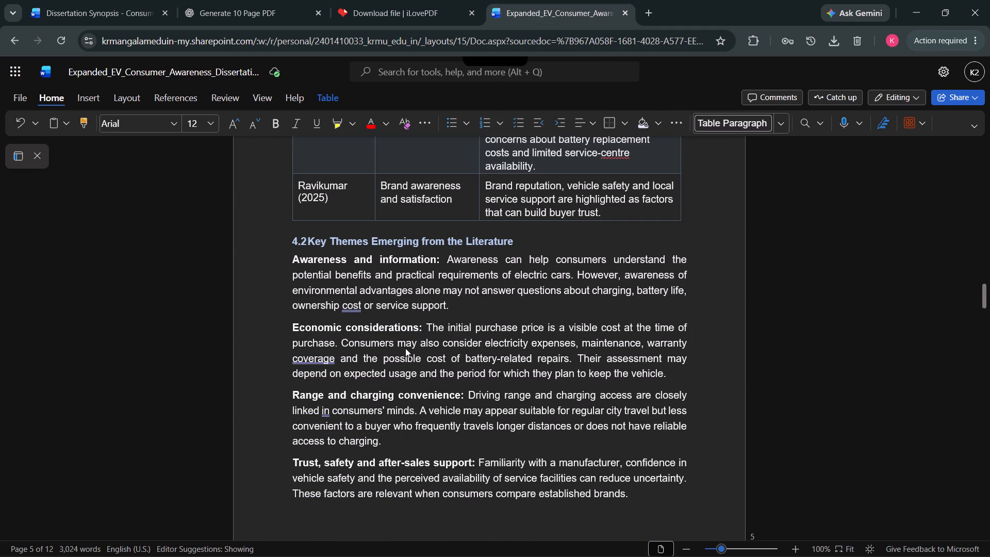
pyautogui.scroll(4, 405, 348)
pyautogui.click(828, 345)
pyautogui.scroll(5, 531, 303)
pyautogui.scroll(-1, 531, 303)
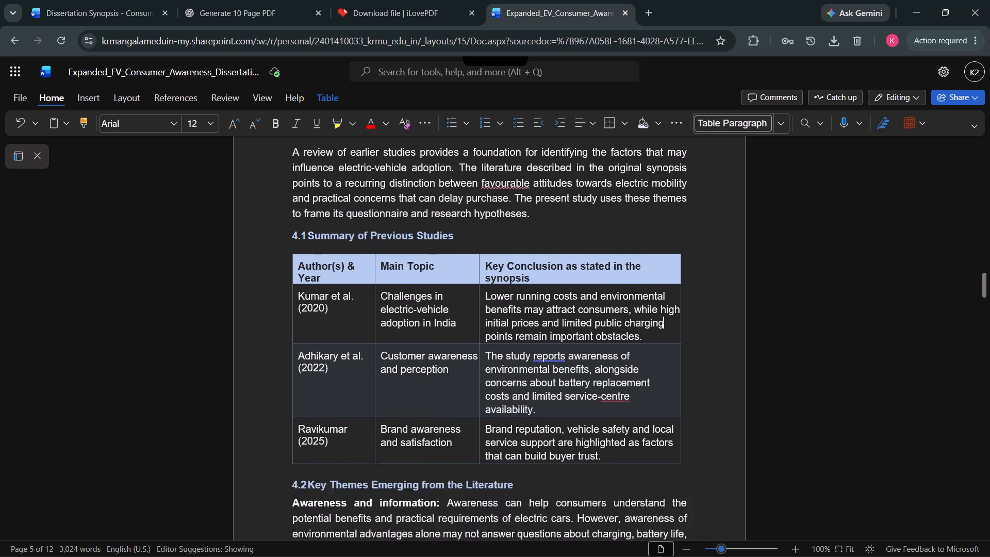
pyautogui.scroll(-11, 531, 303)
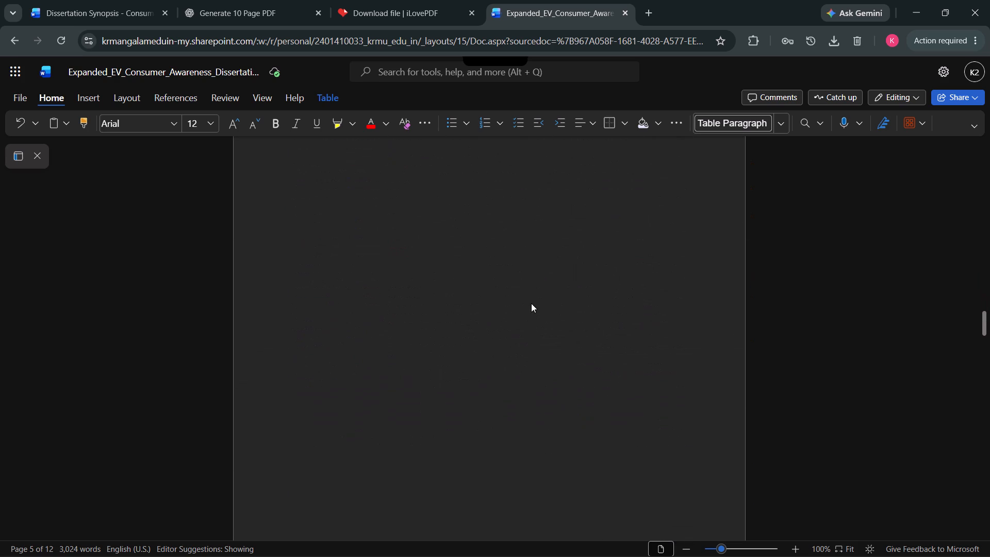
pyautogui.scroll(-3, 531, 303)
pyautogui.scroll(5, 531, 303)
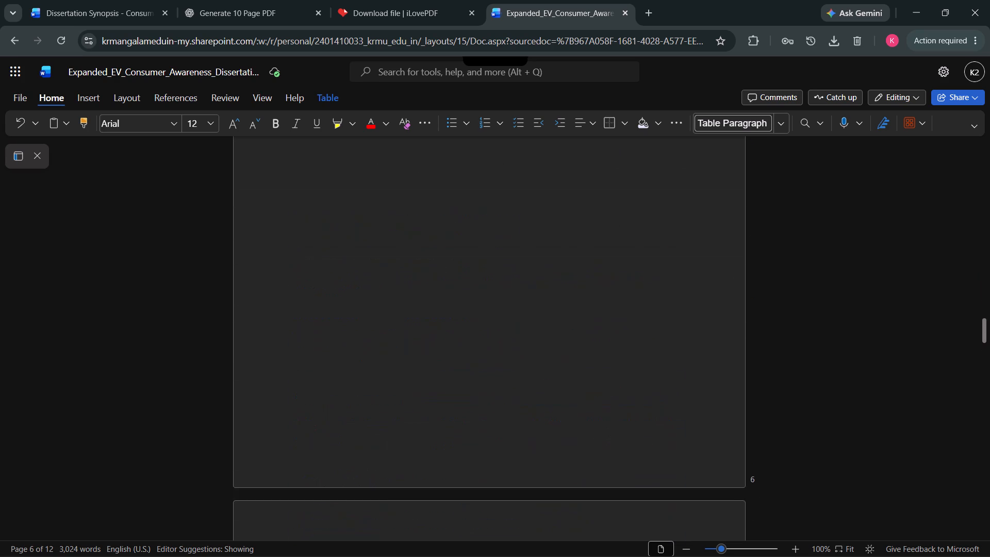
pyautogui.scroll(5, 531, 303)
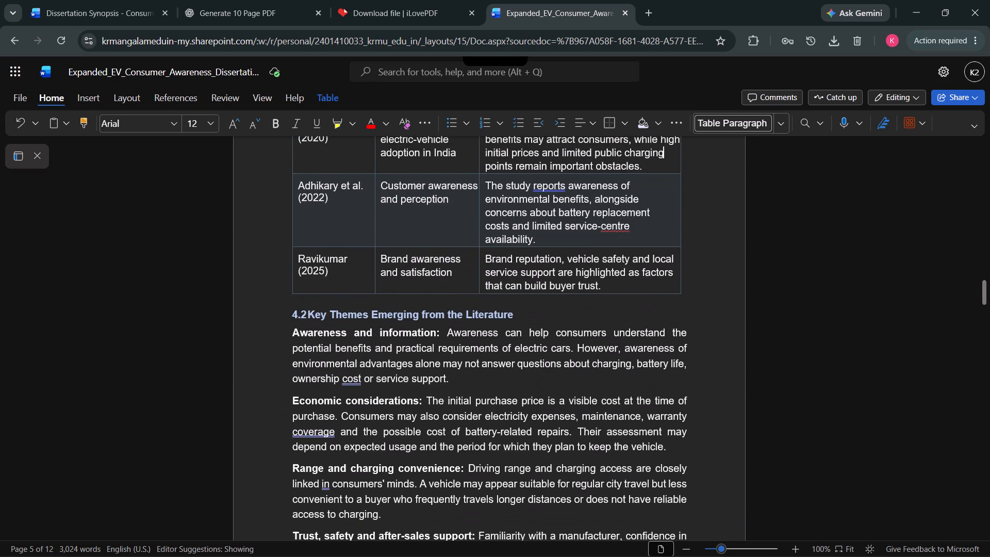
pyautogui.scroll(2, 531, 303)
pyautogui.scroll(-4, 531, 303)
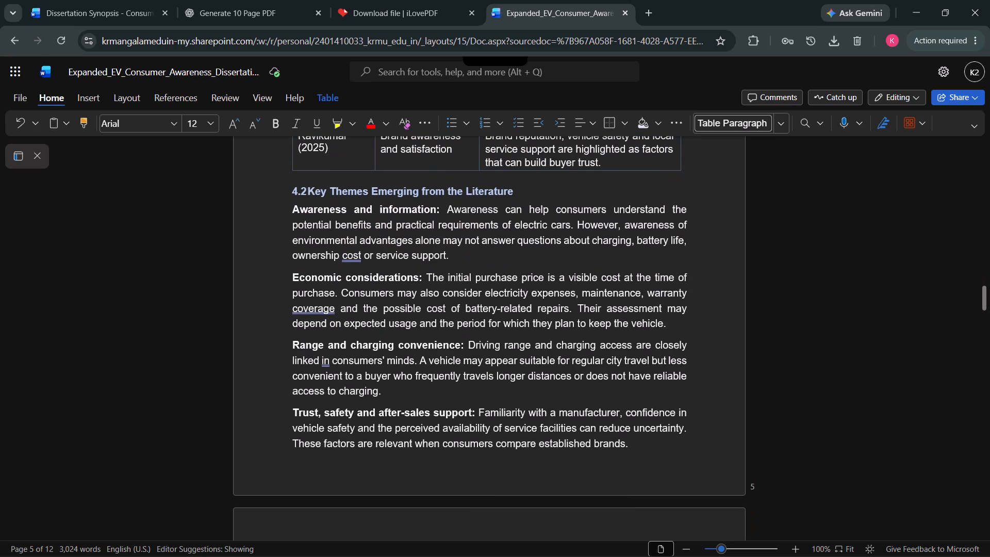
pyautogui.scroll(-1, 531, 303)
pyautogui.scroll(2, 491, 326)
pyautogui.scroll(-1, 491, 326)
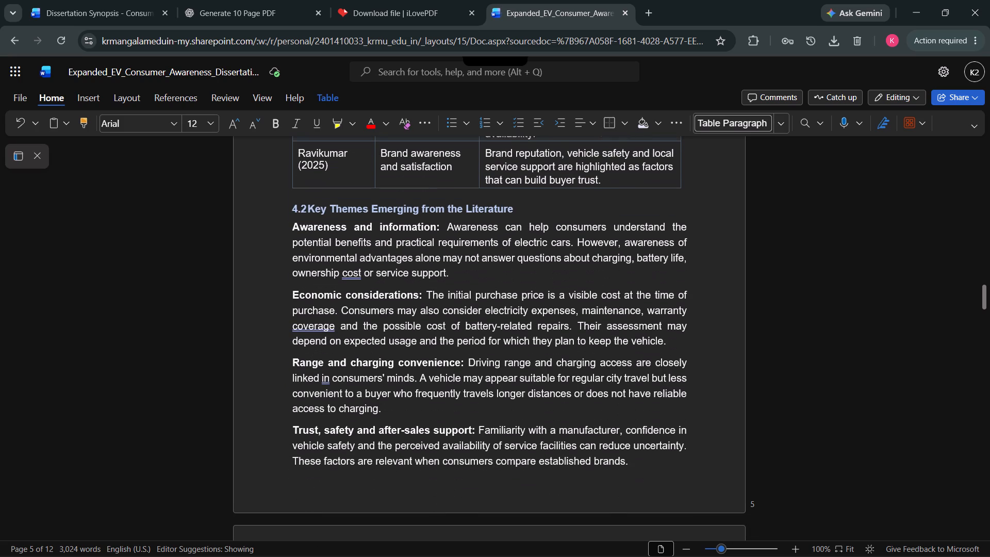
# Delete the "4.3 Research Gap" heading together with its paragraph and the leftover empty lines.
pyautogui.scroll(-3, 491, 326)
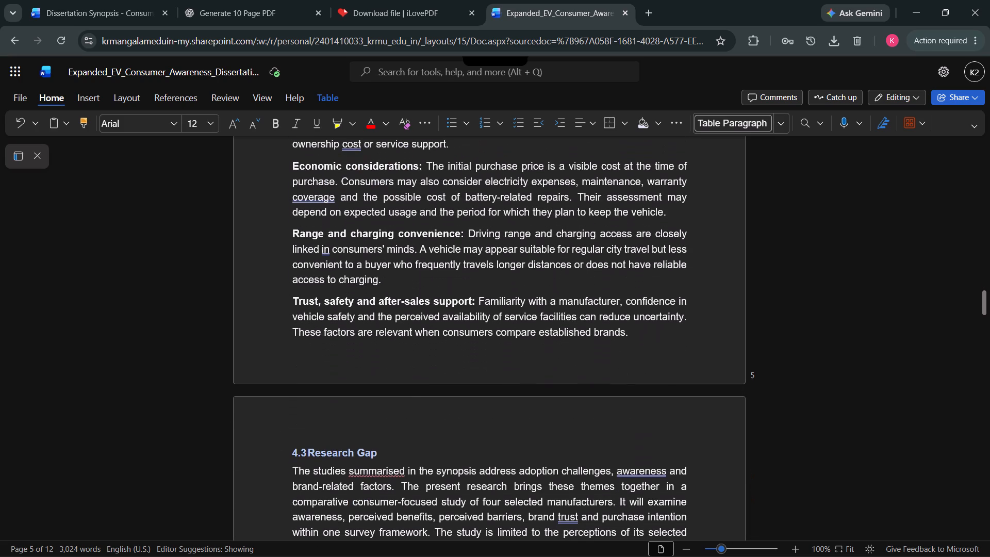
pyautogui.scroll(-2, 491, 326)
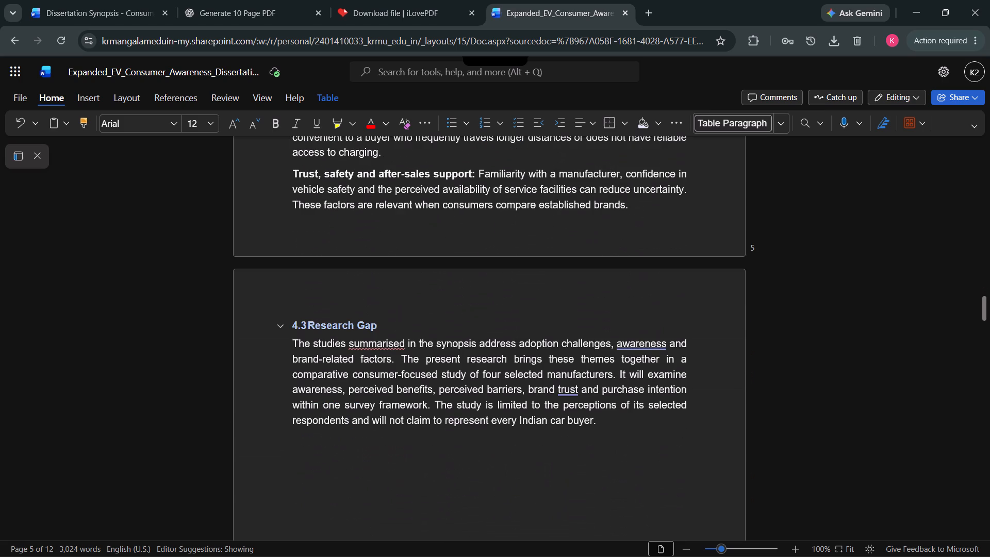
pyautogui.click(597, 422)
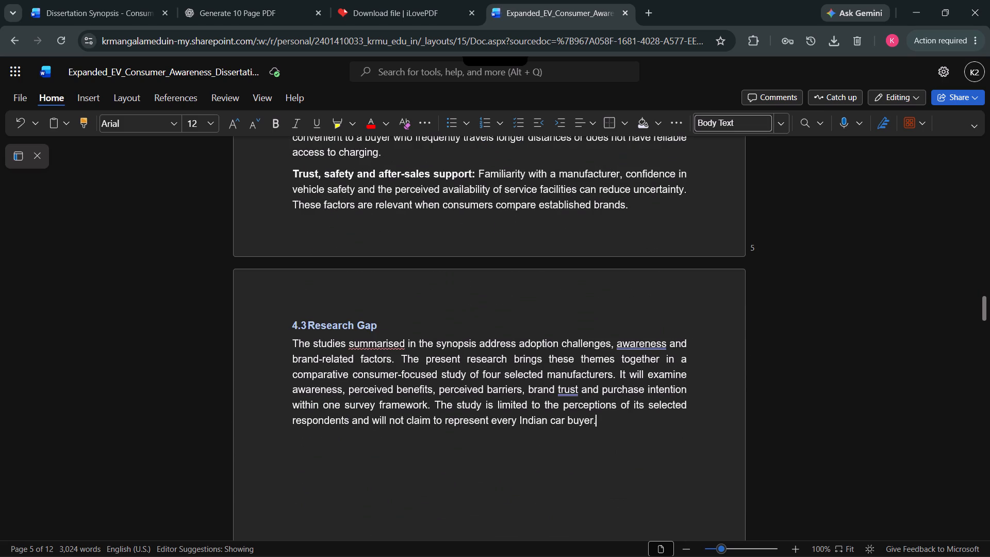
pyautogui.moveTo(601, 422); pyautogui.dragTo(267, 315)
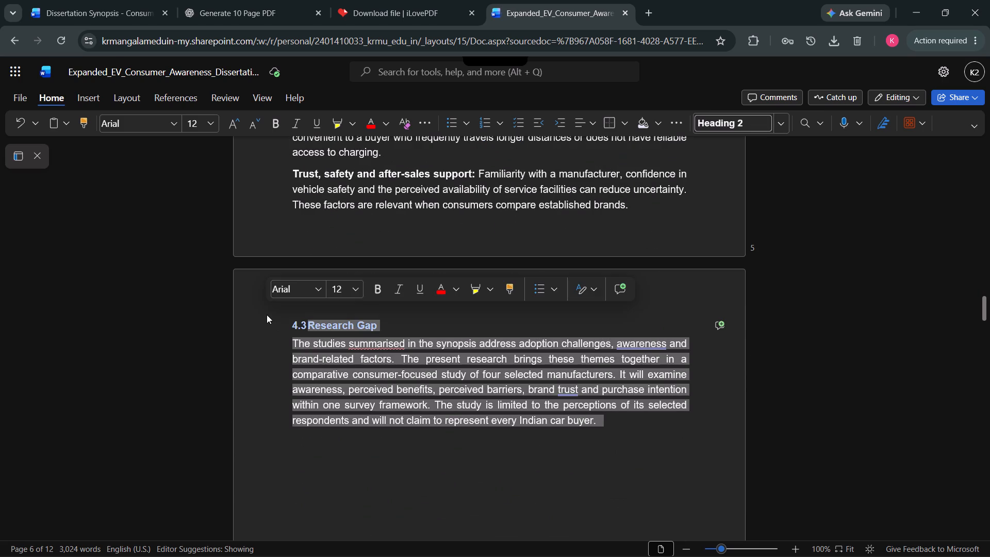
pyautogui.press('BackSpace')
pyautogui.press('BackSpace')
pyautogui.press('BackSpace')
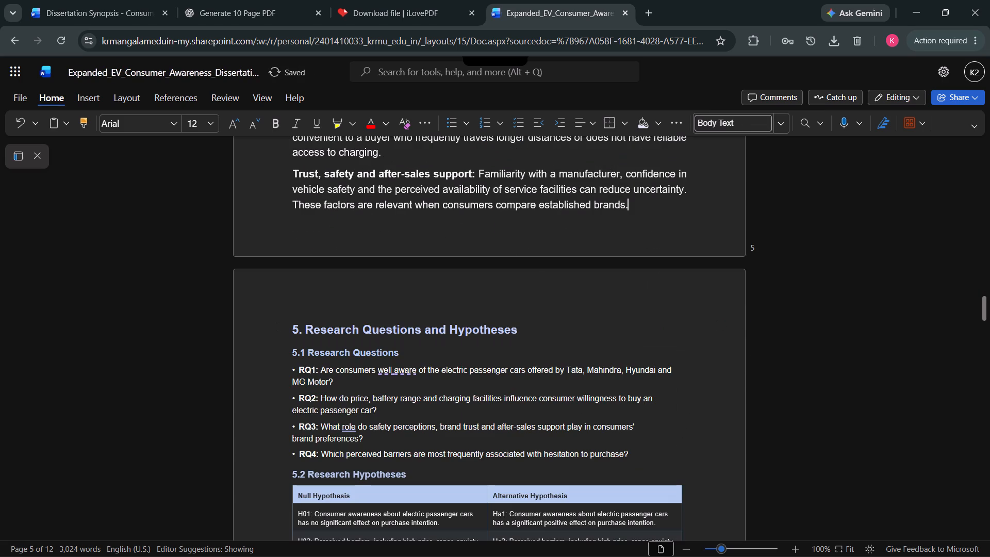
# Set the "5. Research Questions and Hypotheses" heading to font size 18.
pyautogui.scroll(-2, 468, 465)
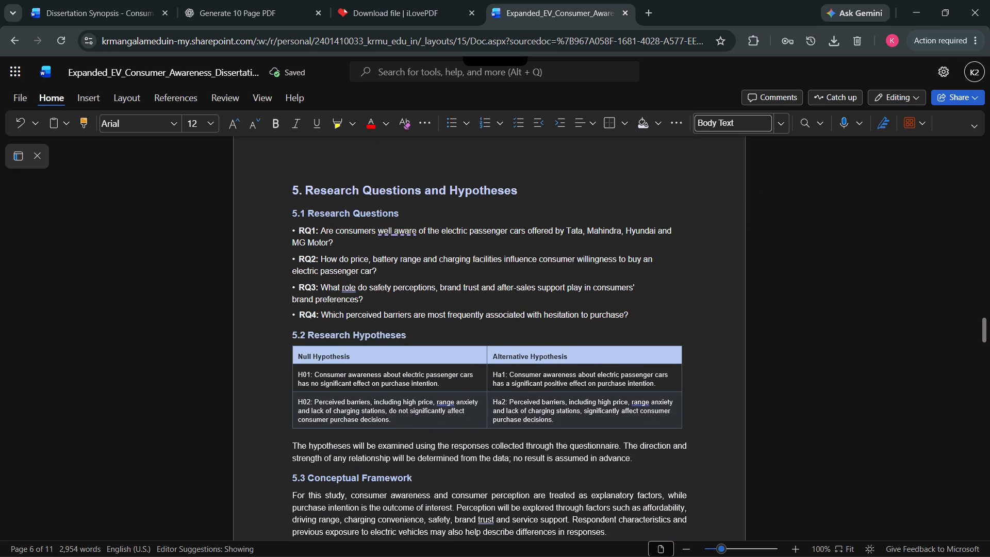
pyautogui.moveTo(520, 191); pyautogui.dragTo(329, 193)
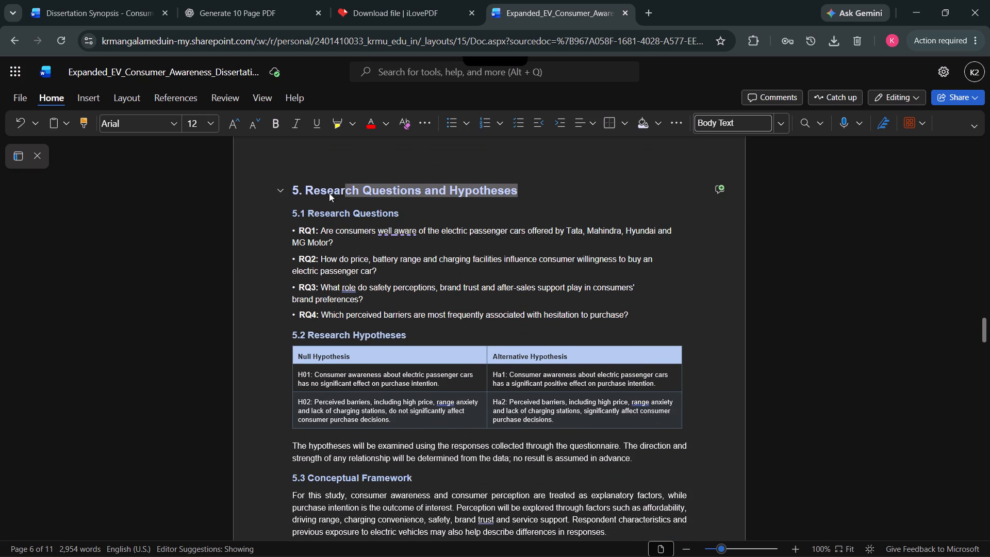
pyautogui.moveTo(329, 193); pyautogui.dragTo(306, 192)
pyautogui.click(208, 126)
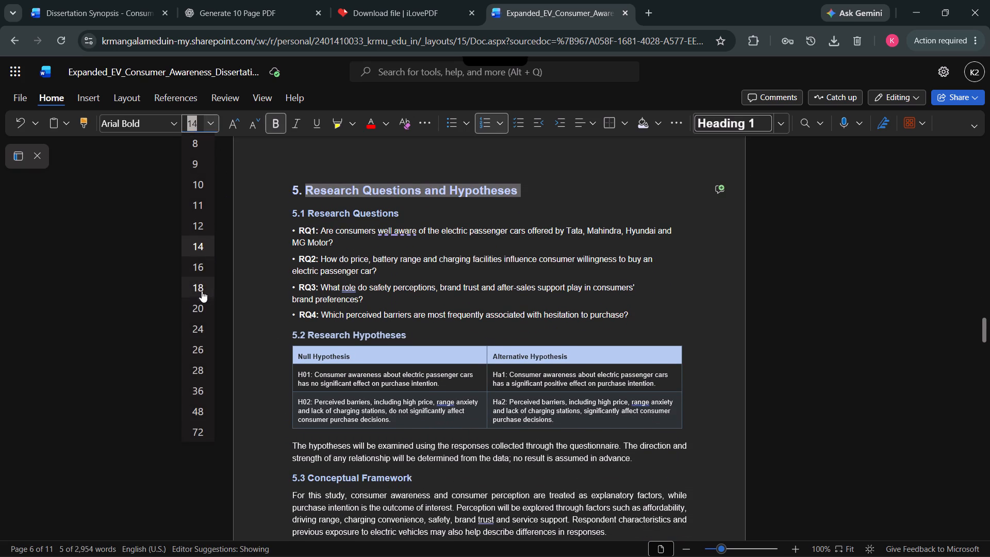
pyautogui.click(201, 291)
# Set everything from "5.1 Research Questions" through the table under "5.3 Conceptual Framework" to font size 12.
pyautogui.scroll(-3, 418, 312)
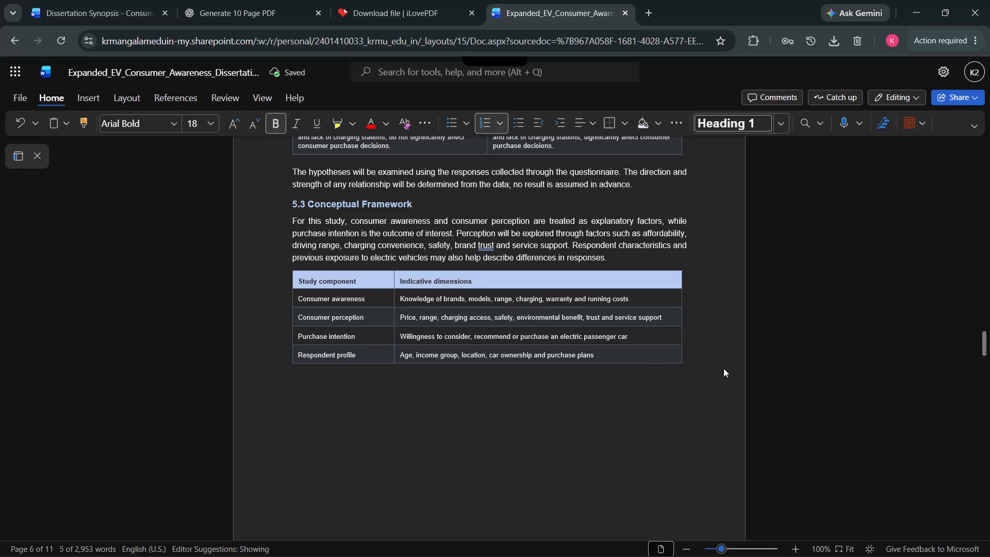
pyautogui.click(705, 363)
pyautogui.scroll(2, 705, 363)
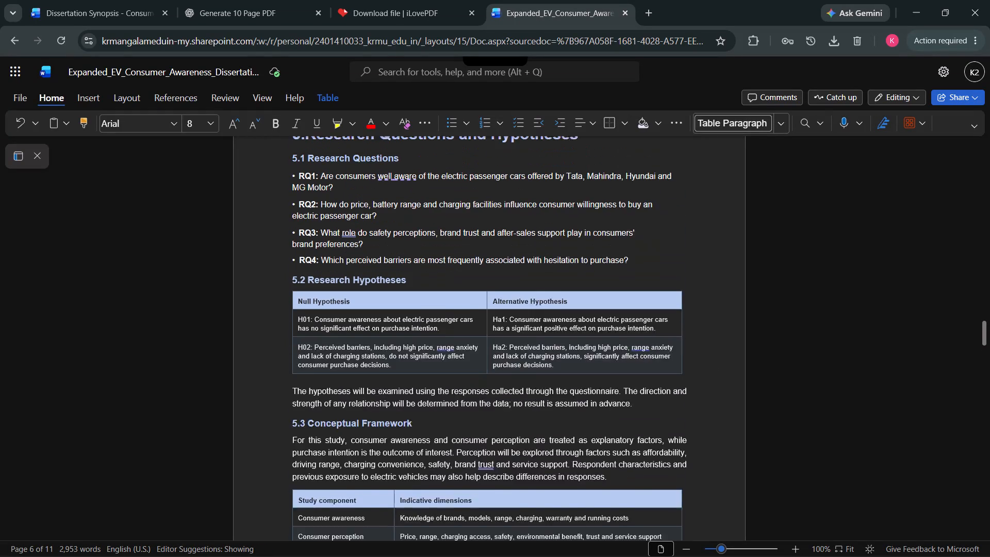
pyautogui.scroll(1, 705, 363)
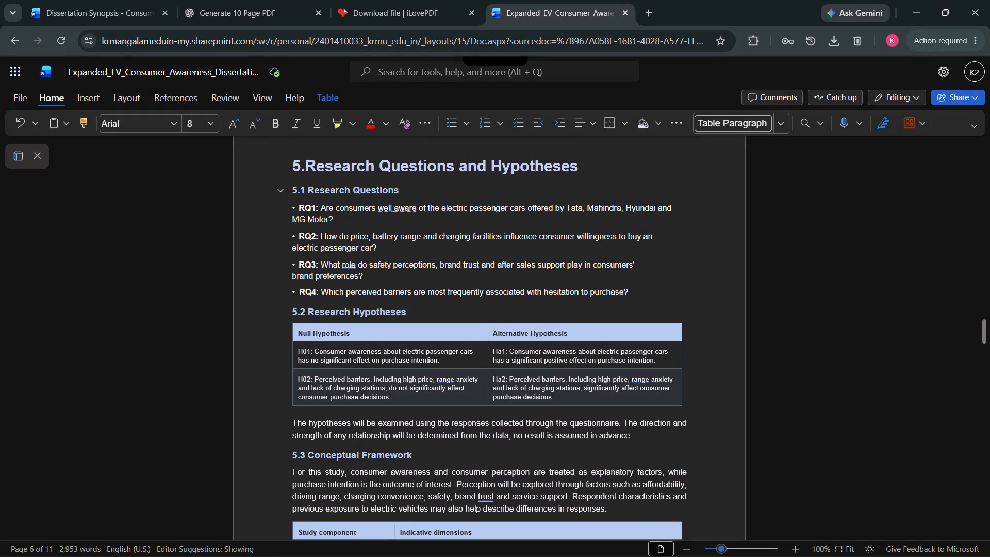
pyautogui.keyDown('shift'); pyautogui.click(288, 189); pyautogui.keyUp('shift')
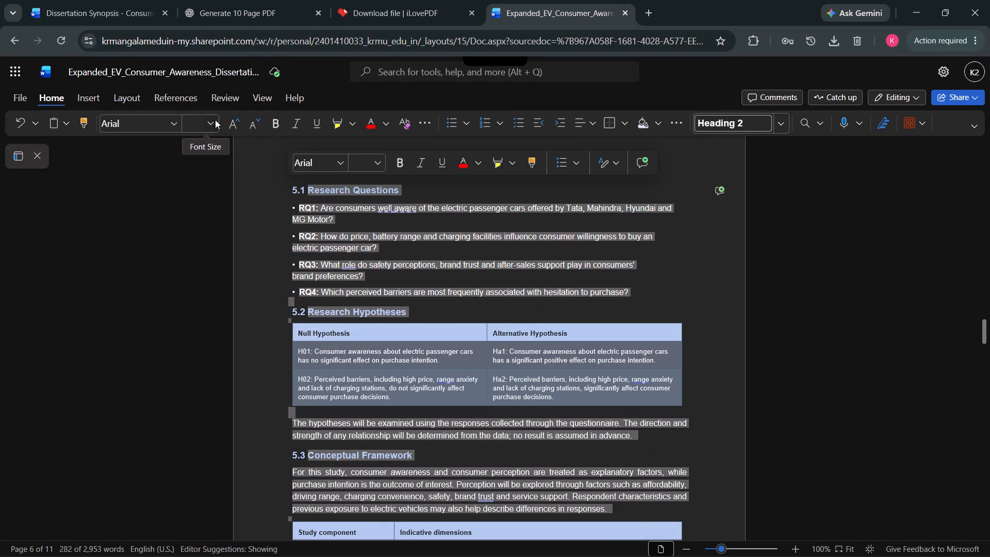
pyautogui.click(213, 119)
pyautogui.click(200, 230)
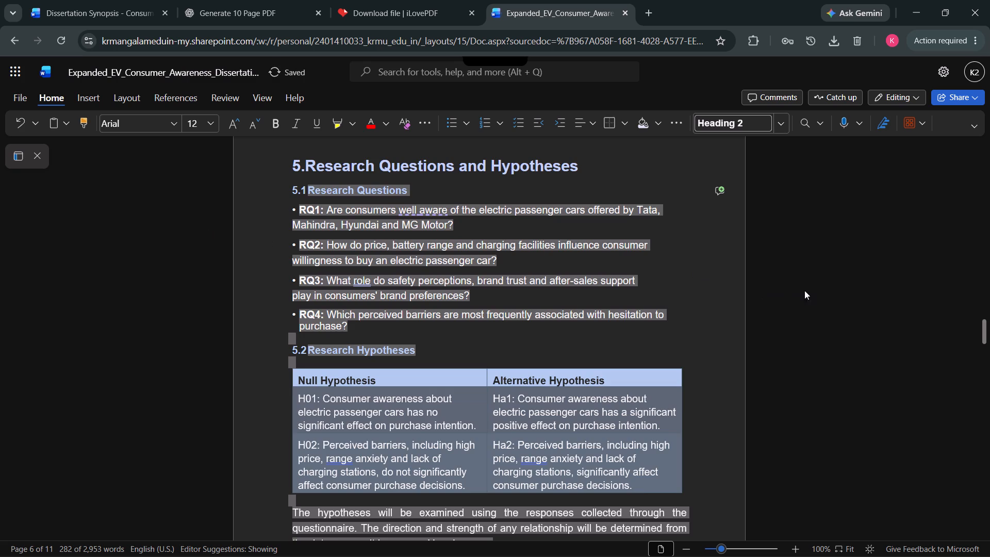
pyautogui.click(812, 294)
# Check how section 5 spreads across its pages and compare it with the original synopsis's "Research Questions & Hypotheses" section.
pyautogui.scroll(-7, 812, 294)
pyautogui.scroll(1, 812, 294)
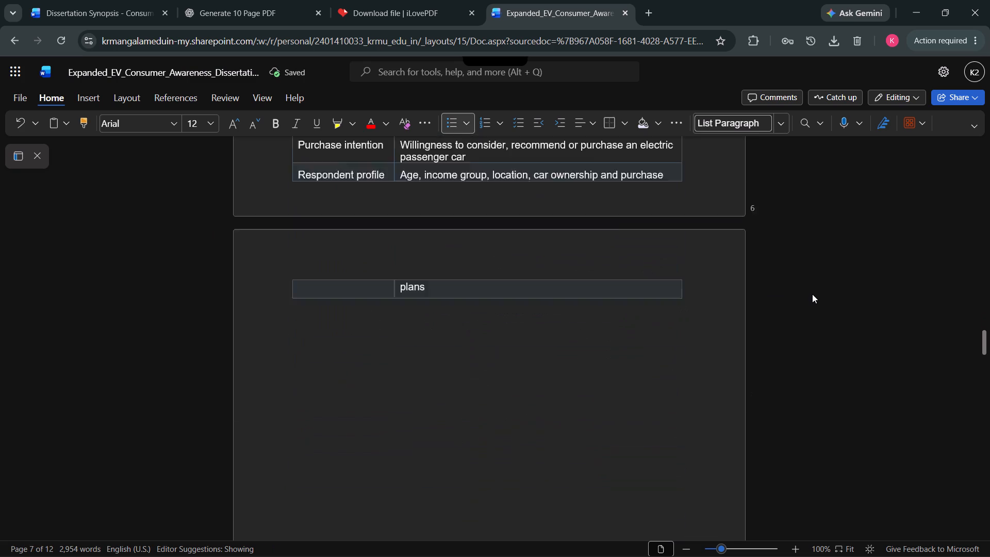
pyautogui.scroll(8, 812, 294)
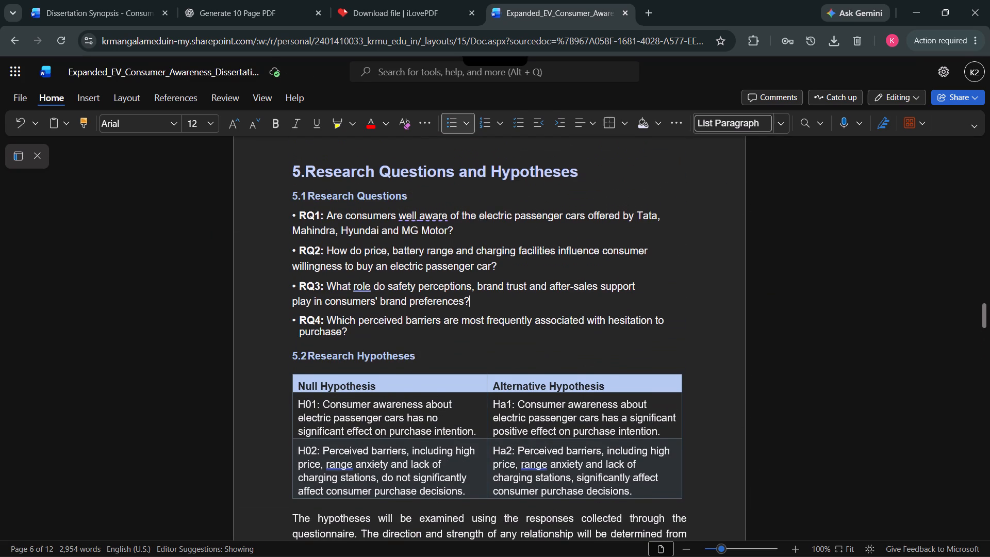
pyautogui.click(94, 0)
pyautogui.scroll(-9, 538, 338)
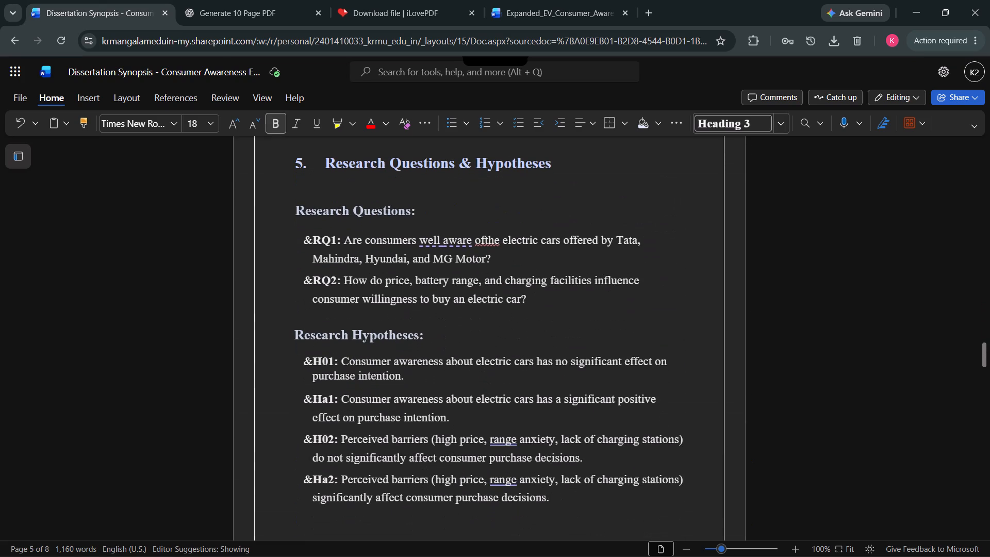
pyautogui.scroll(-1, 538, 338)
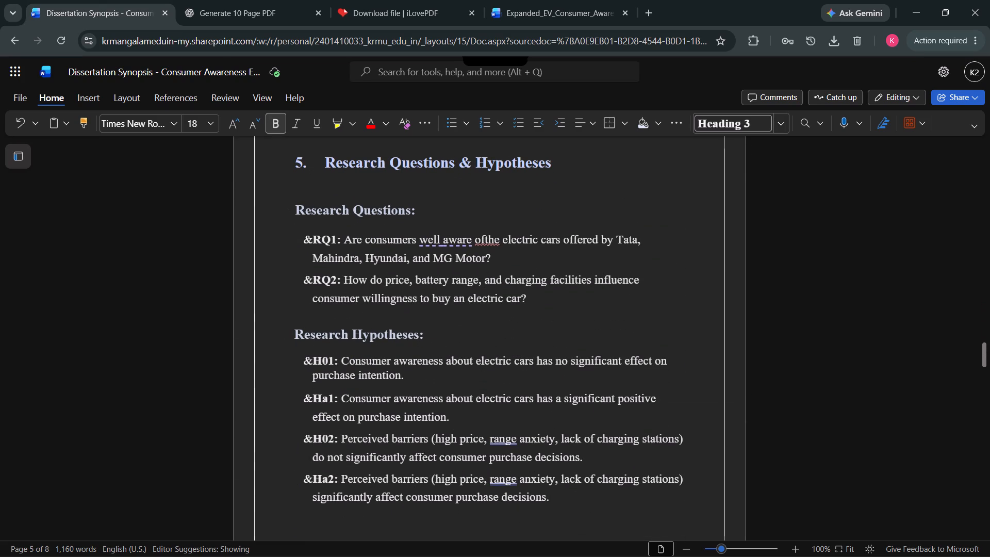
pyautogui.click(543, 0)
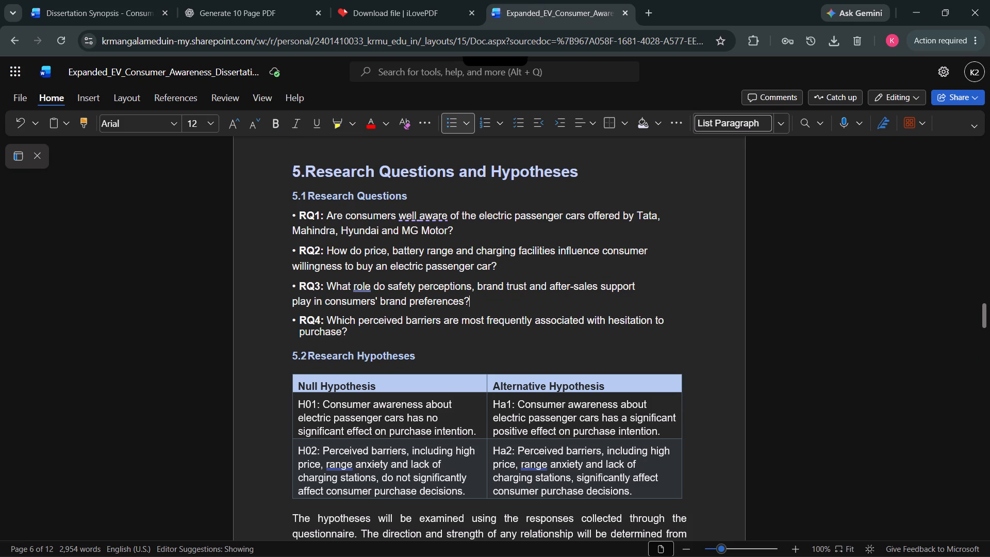
# Delete the whole RQ4 bullet under "5.1 Research Questions", including its empty line.
pyautogui.click(362, 336)
pyautogui.press('BackSpace')
pyautogui.press('BackSpace')
pyautogui.press('BackSpace')
pyautogui.press('BackSpace')
pyautogui.press('BackSpace')
pyautogui.press('BackSpace')
pyautogui.press('BackSpace')
pyautogui.press('BackSpace')
pyautogui.press('BackSpace')
pyautogui.press('BackSpace')
pyautogui.press('BackSpace')
pyautogui.press('BackSpace')
pyautogui.press('BackSpace')
pyautogui.press('BackSpace')
pyautogui.press('BackSpace')
pyautogui.press('BackSpace')
pyautogui.press('BackSpace')
pyautogui.press('BackSpace')
pyautogui.press('BackSpace')
pyautogui.press('BackSpace')
pyautogui.press('BackSpace')
pyautogui.press('BackSpace')
pyautogui.press('BackSpace')
pyautogui.press('BackSpace')
pyautogui.press('BackSpace')
pyautogui.press('BackSpace')
pyautogui.press('BackSpace')
pyautogui.press('BackSpace')
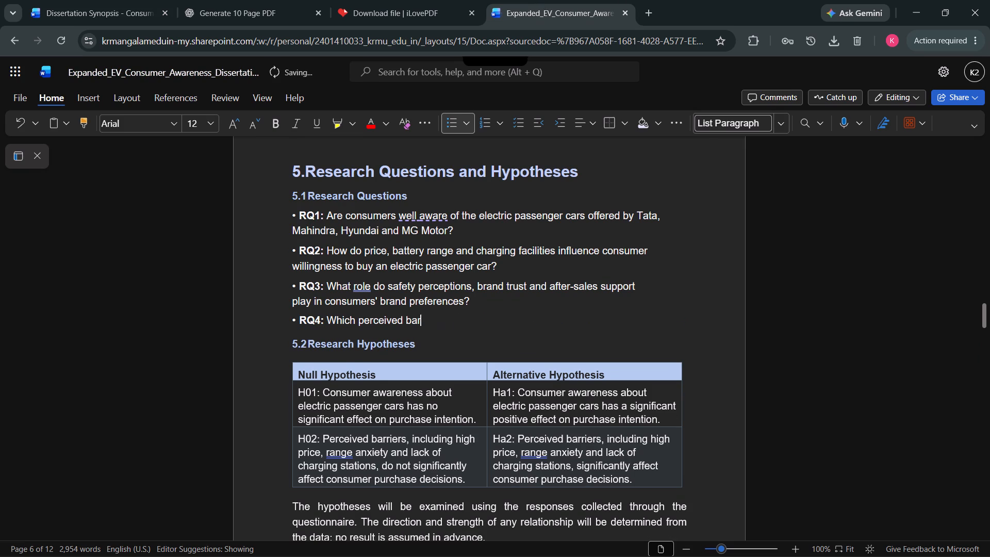
pyautogui.press('BackSpace')
pyautogui.press('BackSpace')
pyautogui.press('BackSpace')
pyautogui.press('BackSpace')
pyautogui.press('BackSpace')
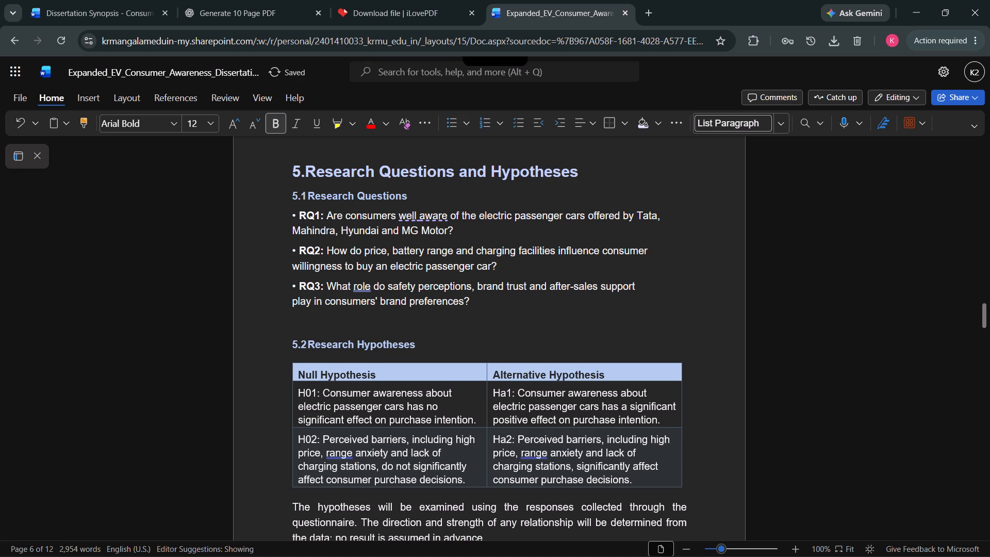
pyautogui.press('BackSpace')
pyautogui.press('BackSpace')
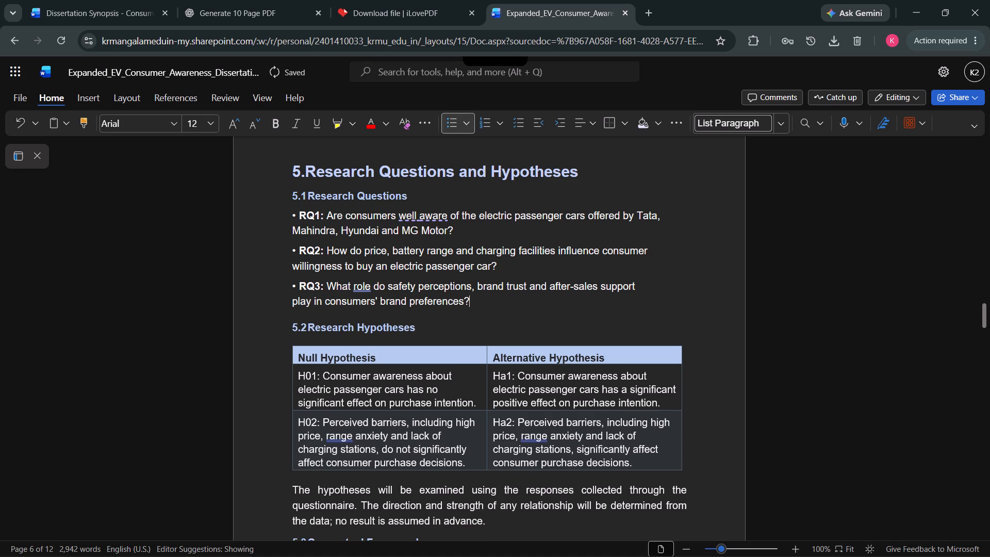
# Check how section 5 ends on its page and examine the start of "6. Research Methodology".
pyautogui.scroll(-5, 595, 379)
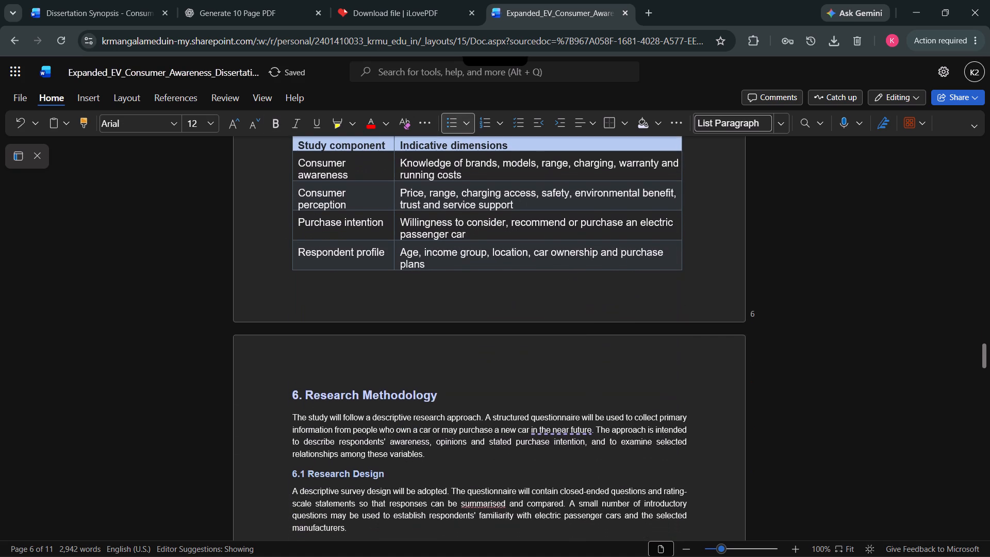
pyautogui.scroll(-3, 595, 379)
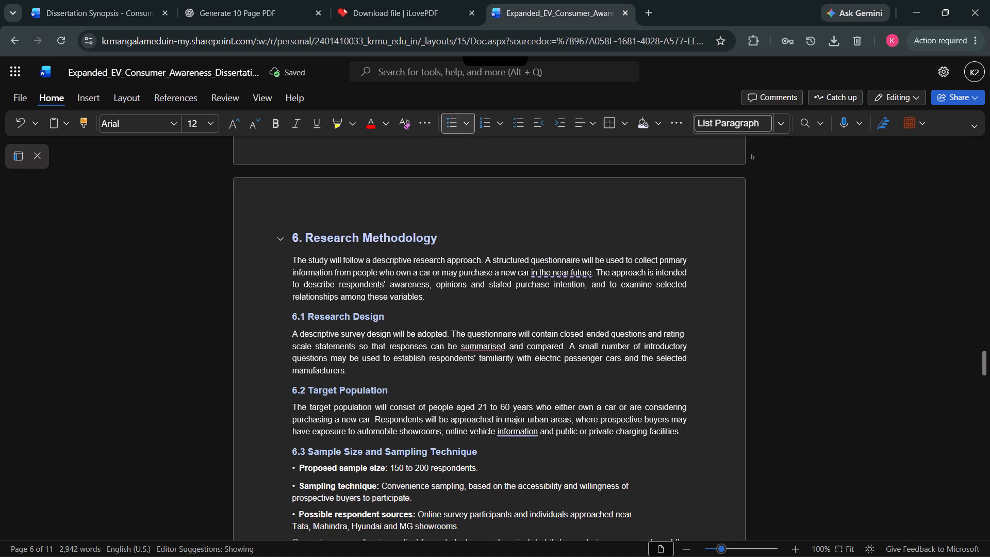
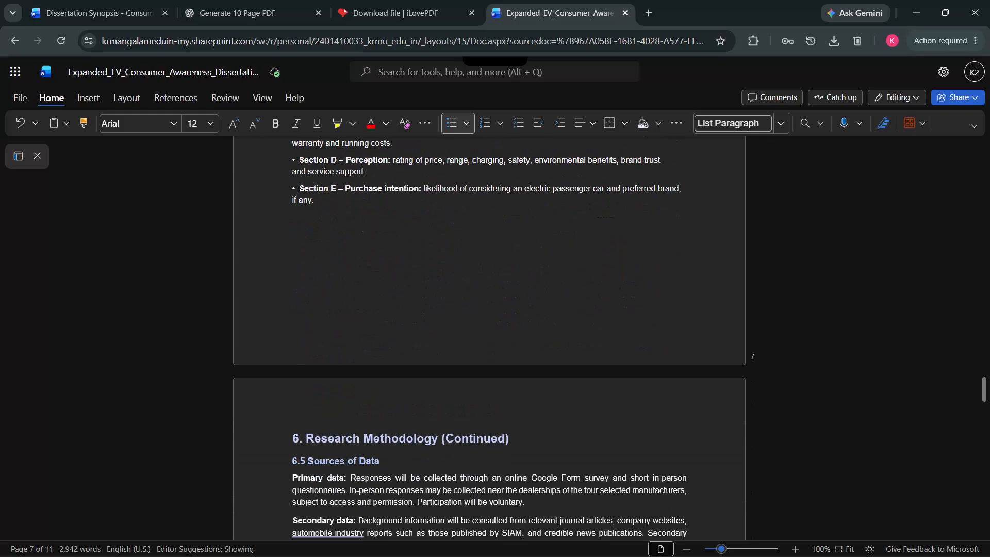
# Look through sections 6 to 9 of the expanded synopsis and compare section 6 with the original's "Research Methodology" section.
pyautogui.scroll(-1, 487, 393)
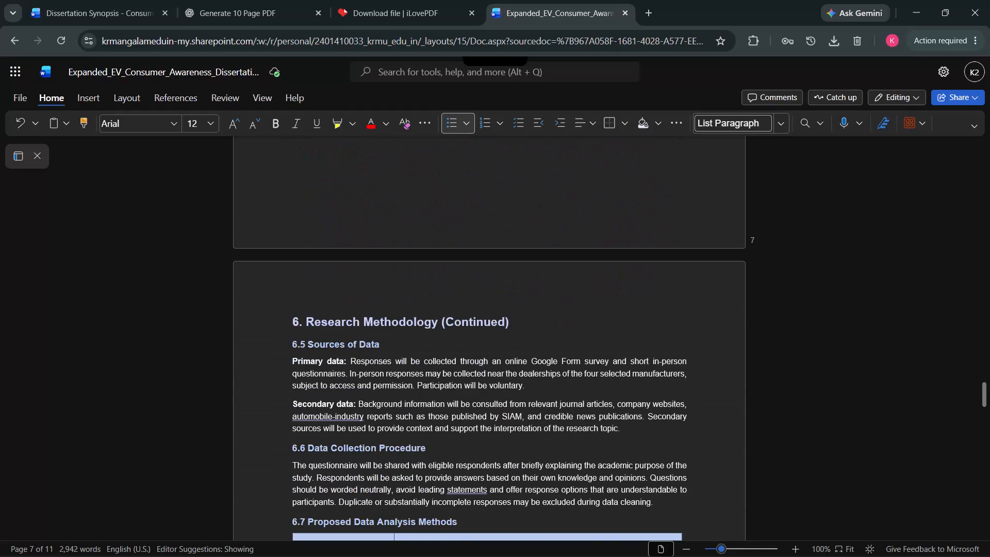
pyautogui.scroll(-2, 487, 393)
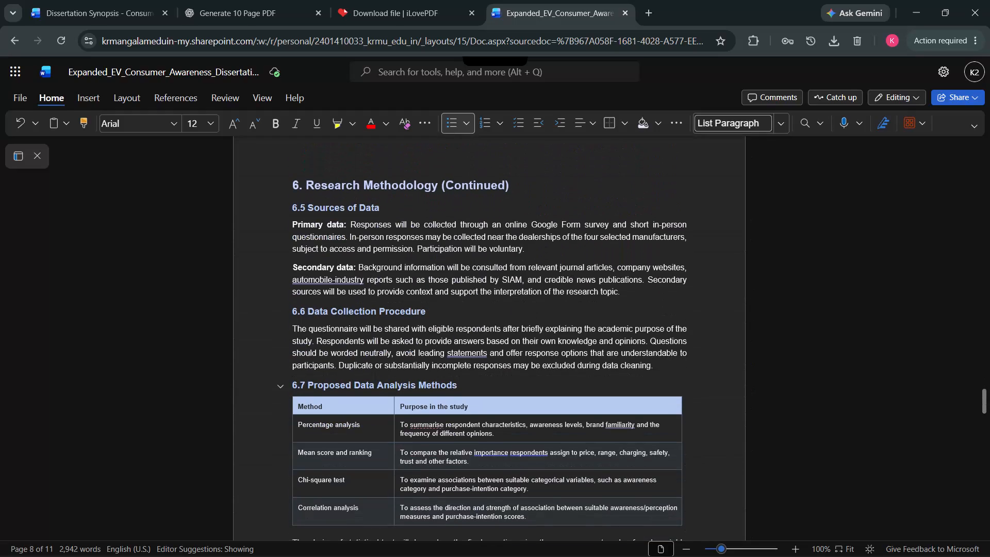
pyautogui.scroll(-8, 487, 393)
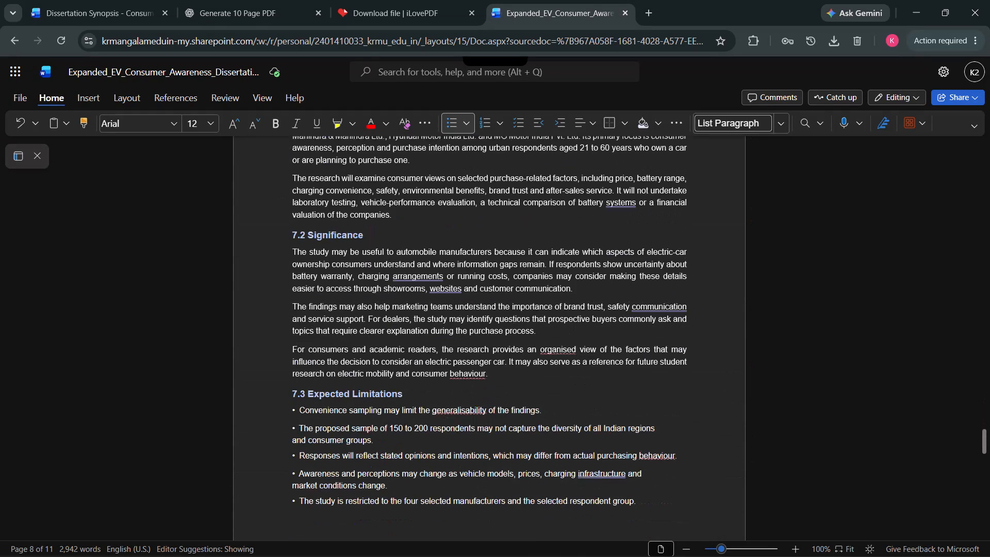
pyautogui.scroll(-9, 487, 393)
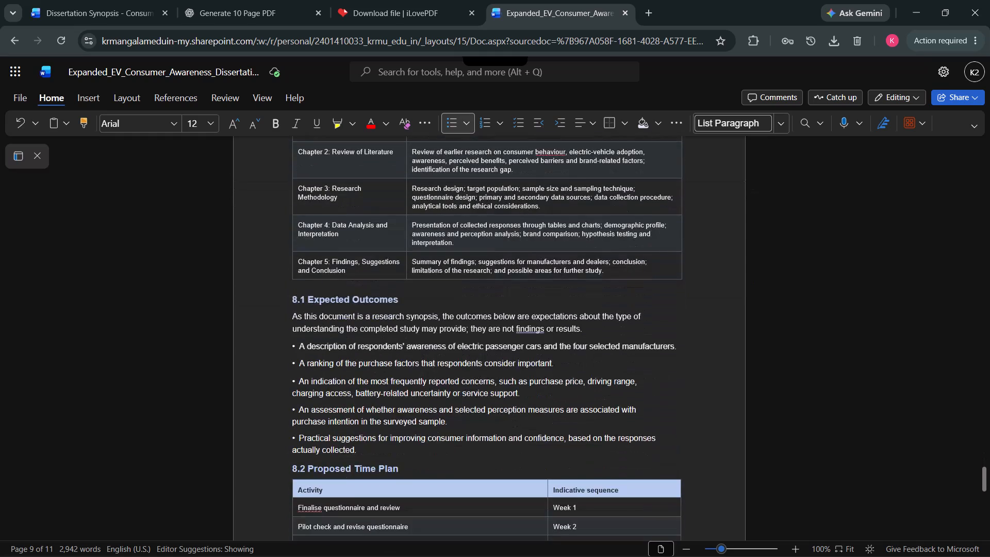
pyautogui.scroll(-6, 487, 393)
pyautogui.scroll(1, 487, 393)
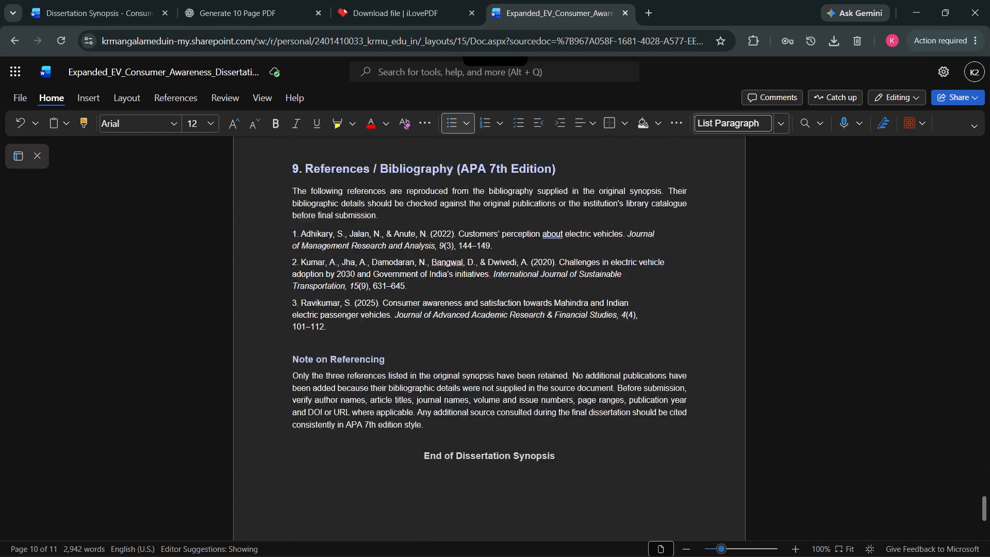
pyautogui.scroll(1, 487, 393)
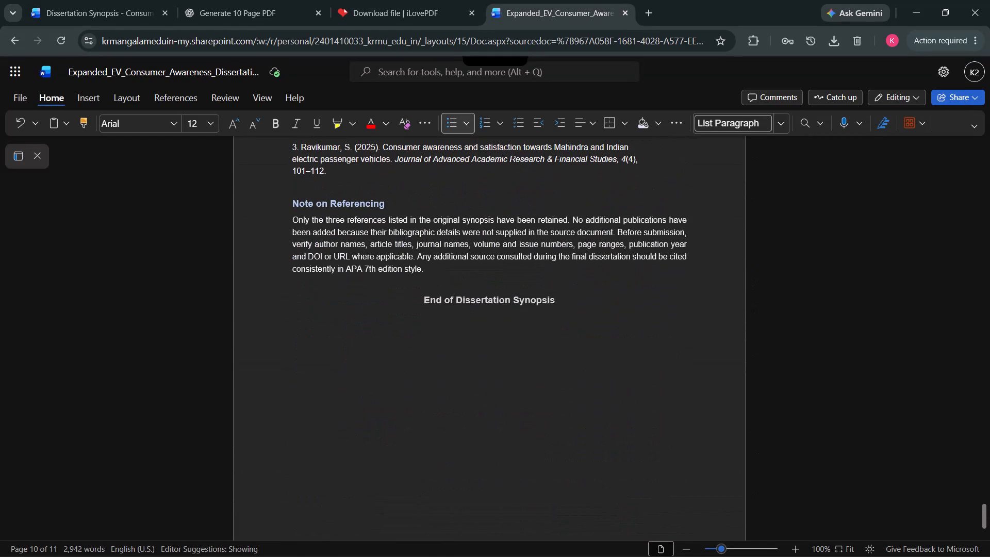
pyautogui.scroll(8, 487, 393)
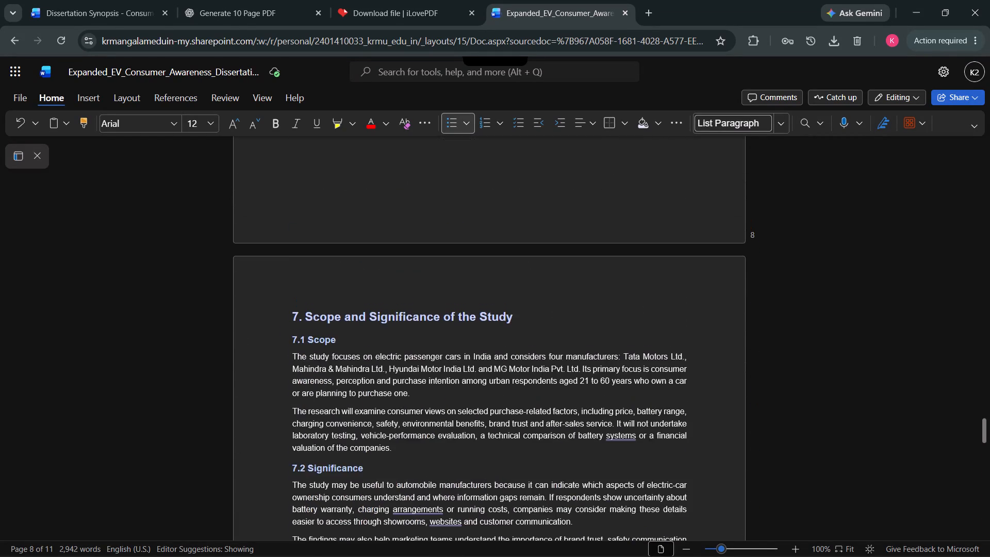
pyautogui.scroll(8, 487, 393)
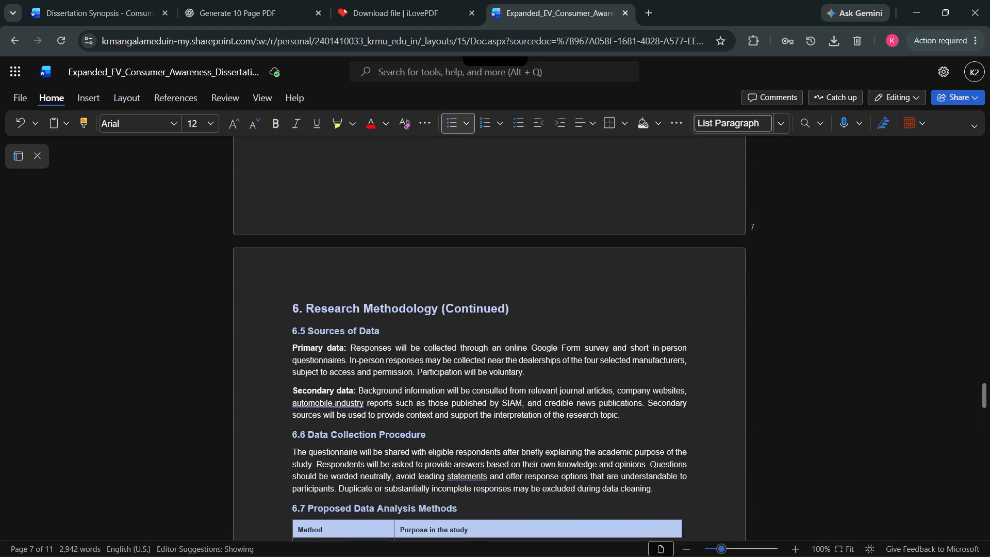
pyautogui.scroll(7, 487, 393)
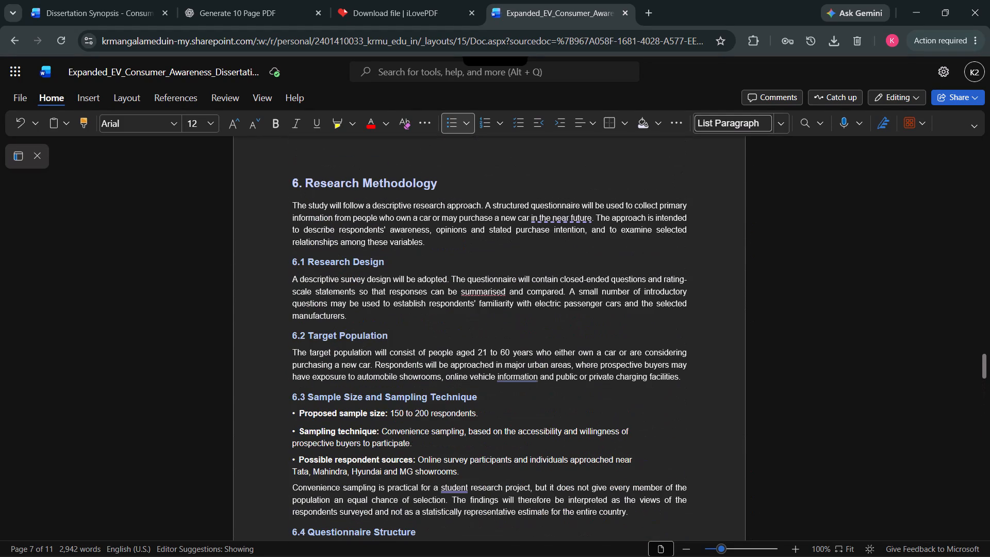
pyautogui.click(121, 0)
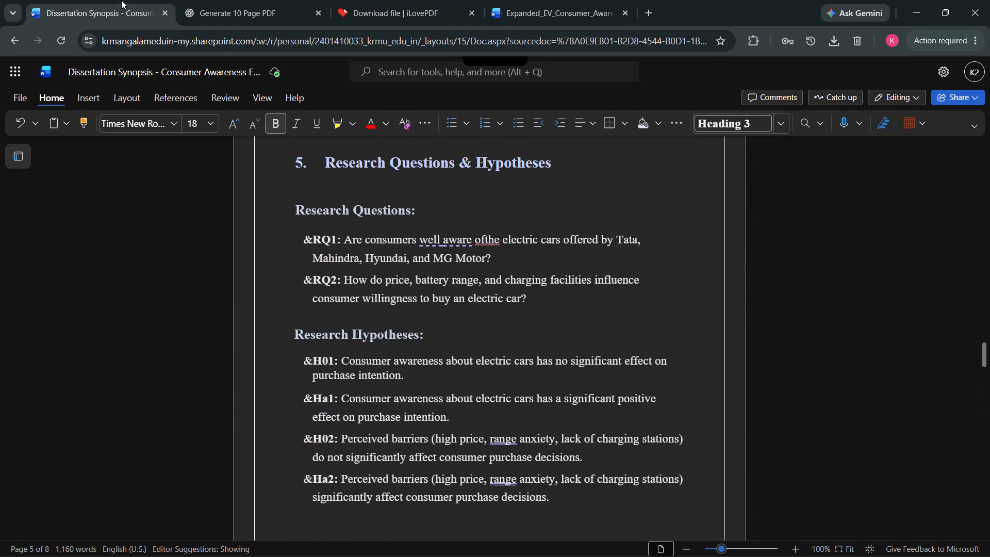
pyautogui.scroll(-6, 532, 340)
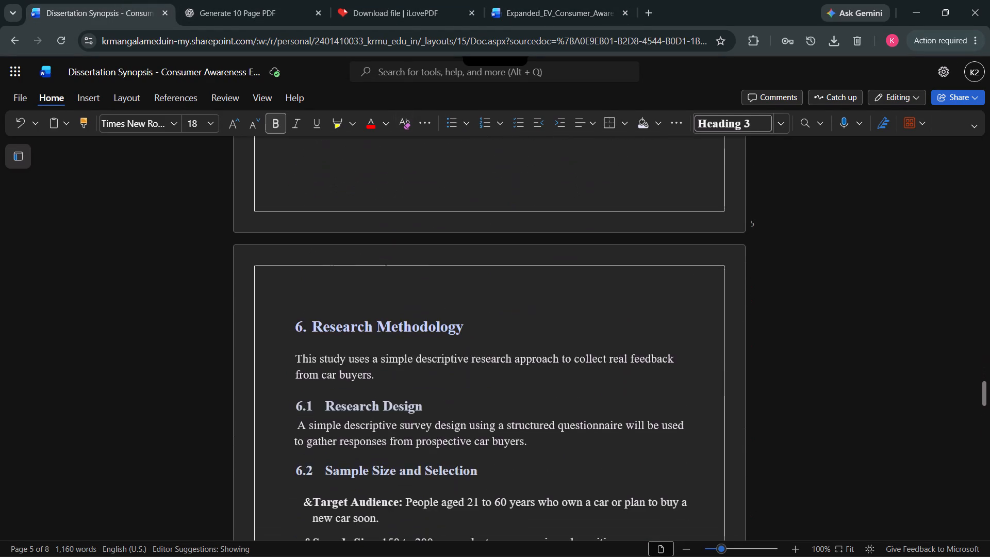
pyautogui.scroll(-5, 532, 340)
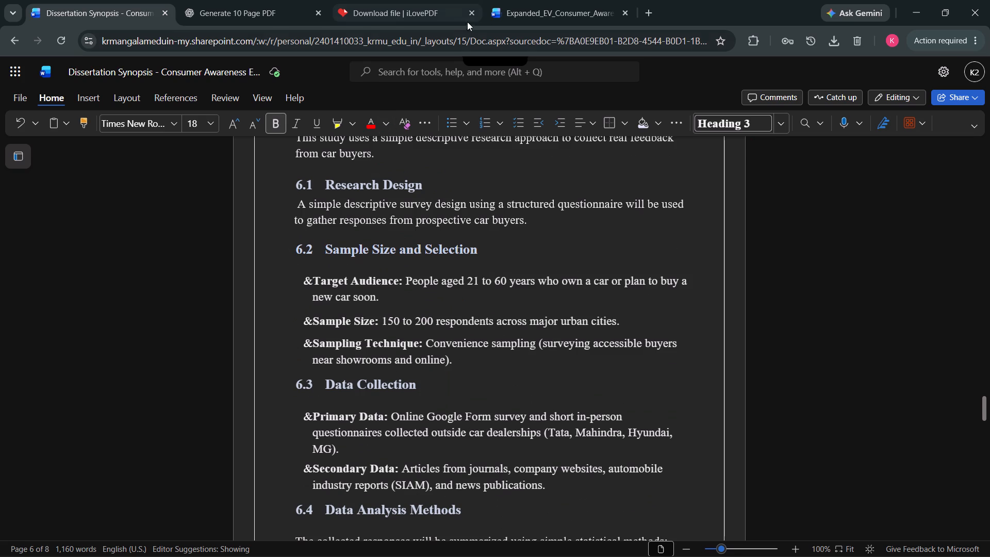
pyautogui.click(552, 0)
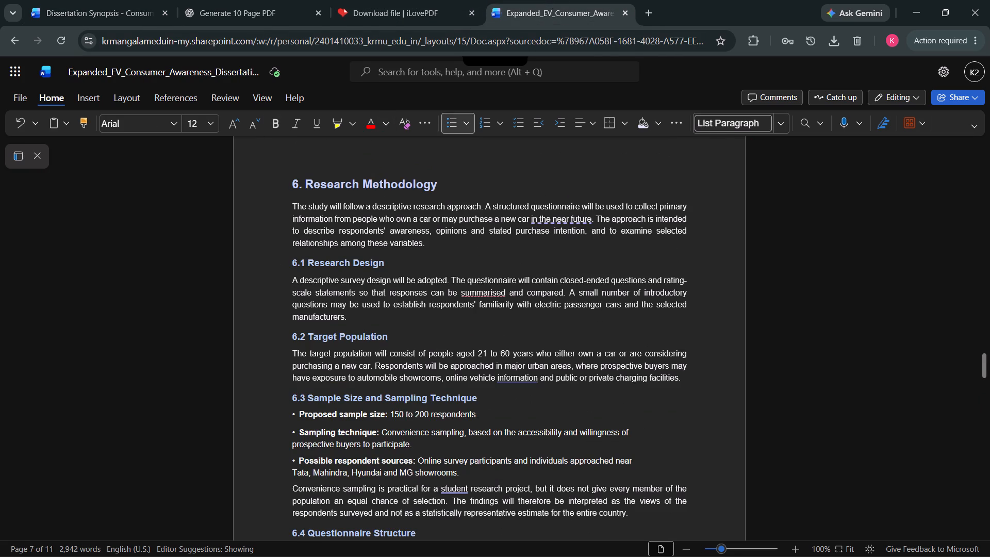
# Delete the "6.2 Target Population" heading together with its paragraph from section 6.
pyautogui.scroll(-1, 479, 395)
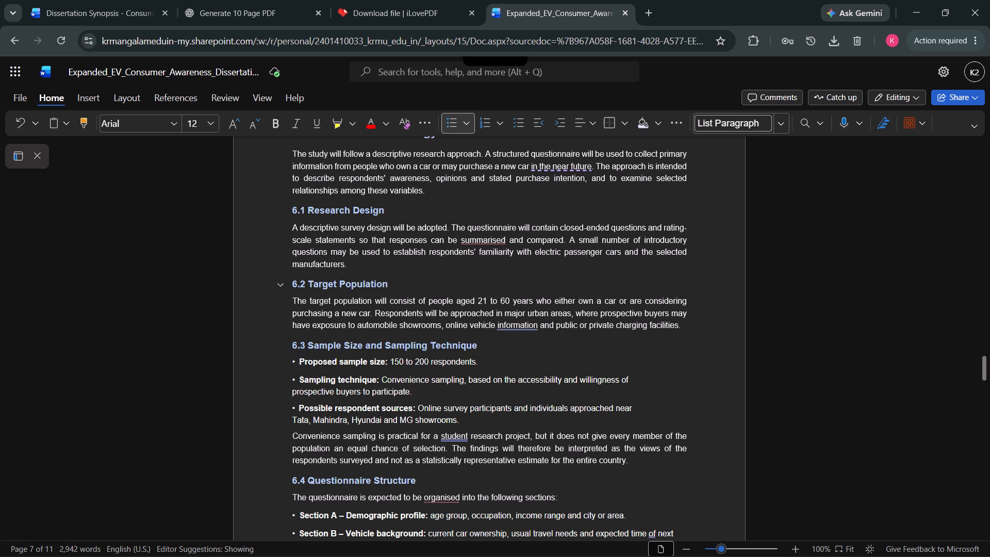
pyautogui.click(354, 267)
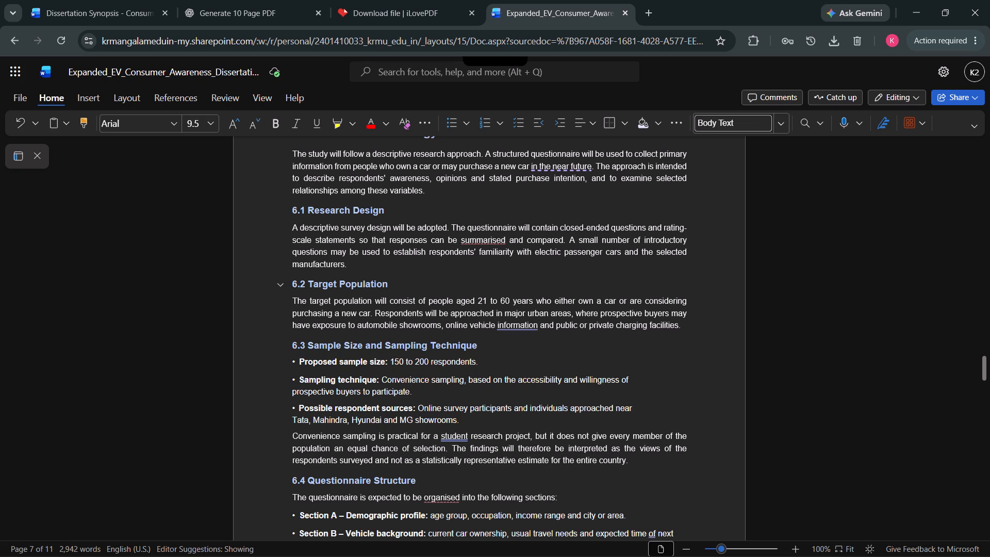
pyautogui.click(691, 327)
pyautogui.moveTo(691, 327); pyautogui.dragTo(362, 305, button='right')
pyautogui.moveTo(362, 305); pyautogui.dragTo(301, 282, button='right')
pyautogui.click(680, 325)
pyautogui.moveTo(680, 325); pyautogui.dragTo(295, 283)
pyautogui.press('BackSpace')
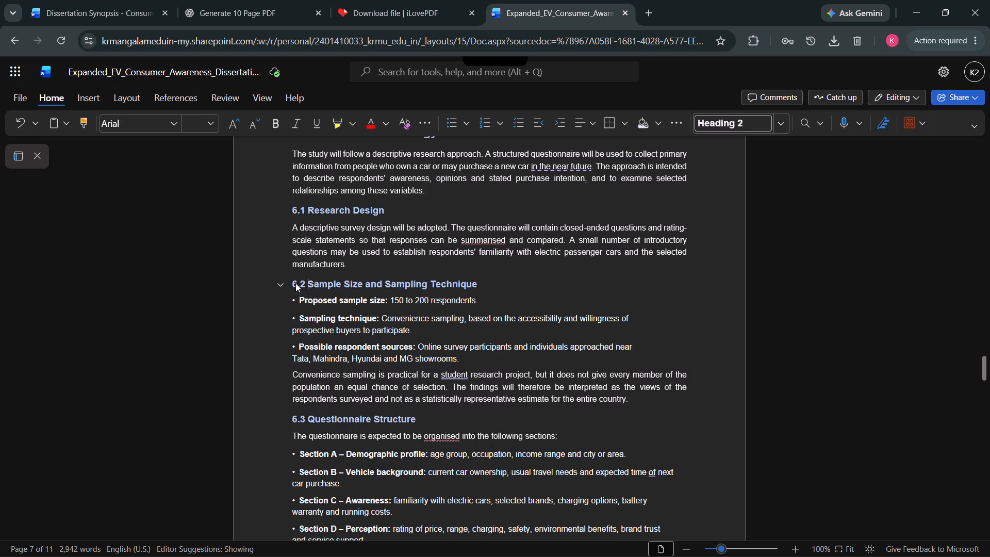
# Replace the automatic heading numbers with typed ones: 6.2 for "Sample Size and Sampling Technique" and 6.3 for "Questionnaire Structure".
pyautogui.press('BackSpace')
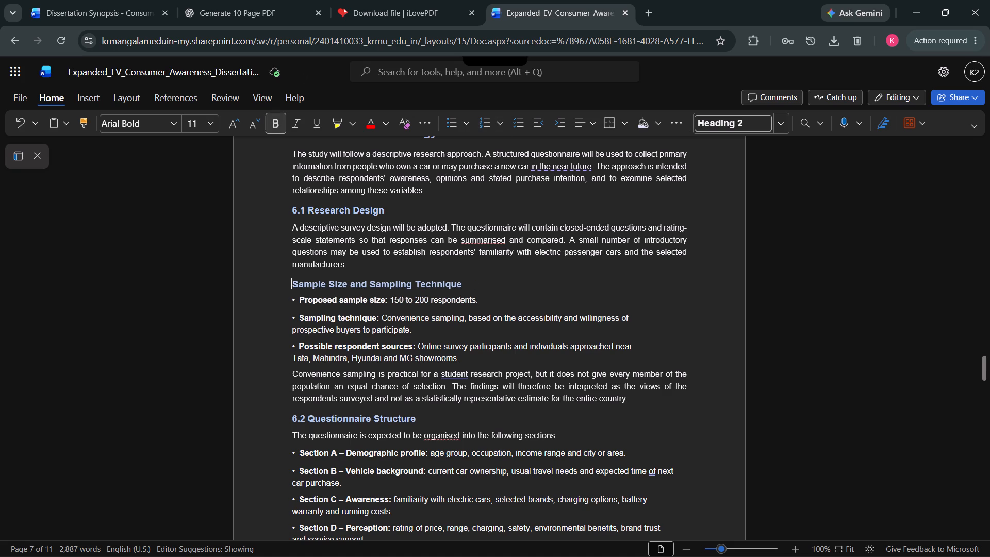
pyautogui.write('6.')
pyautogui.press('2')
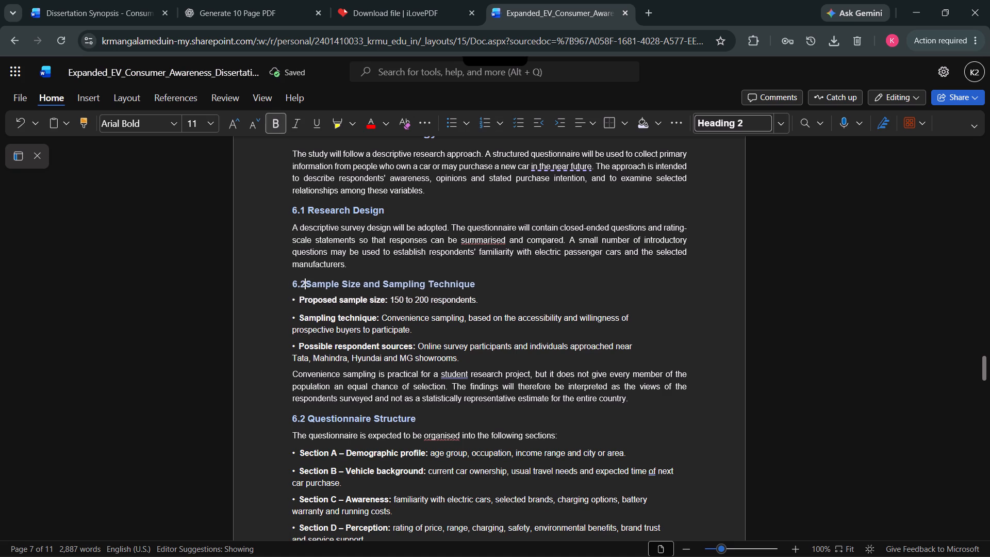
pyautogui.press('space')
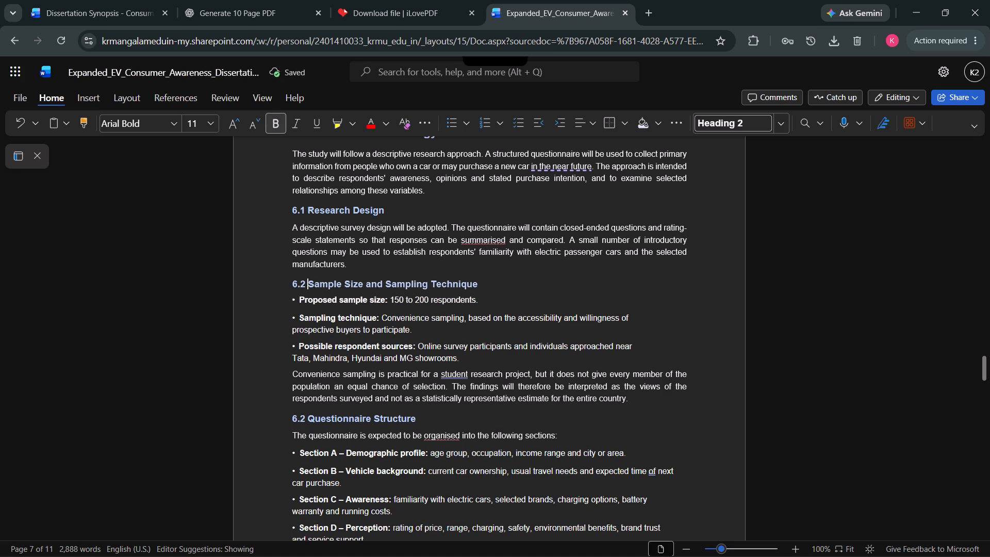
pyautogui.click(305, 421)
pyautogui.press('BackSpace')
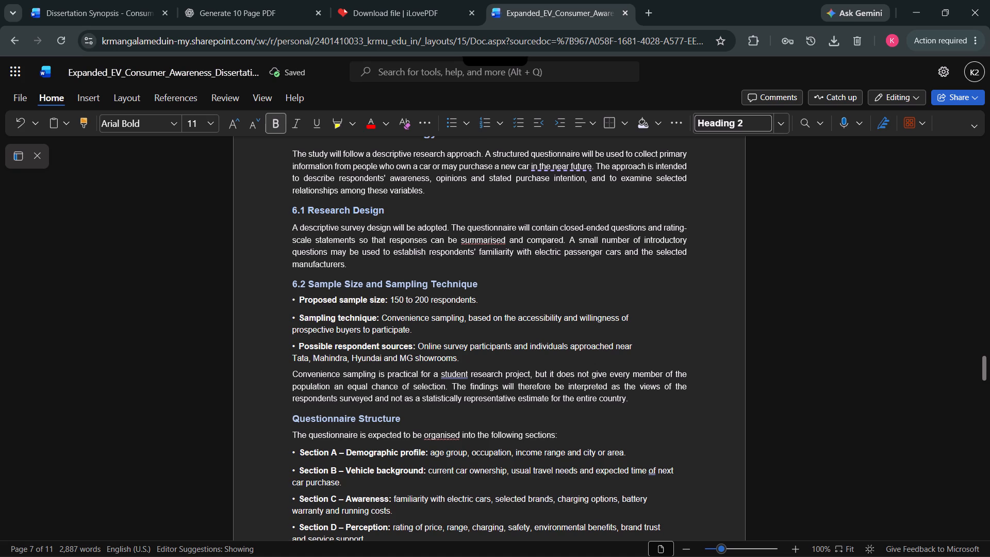
pyautogui.write('6.3')
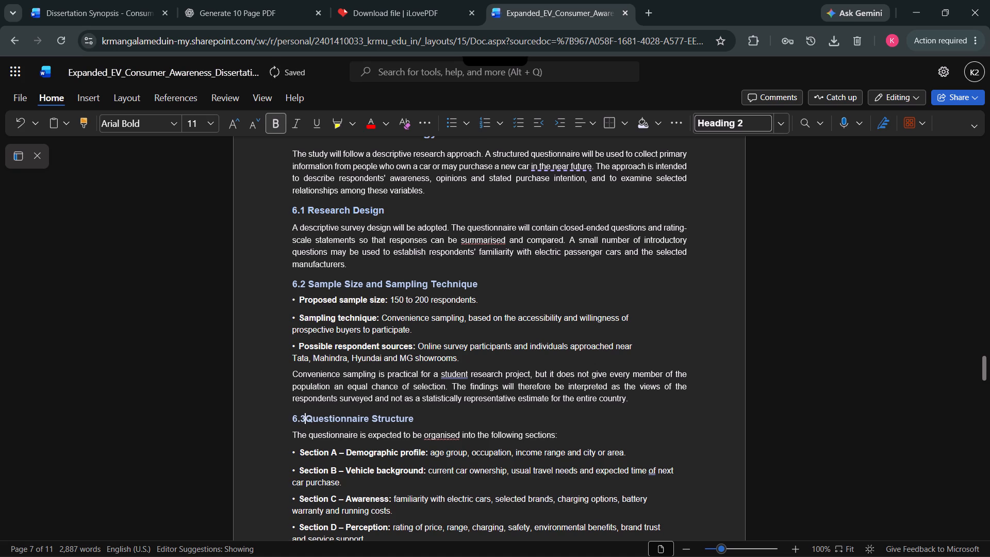
pyautogui.press('space')
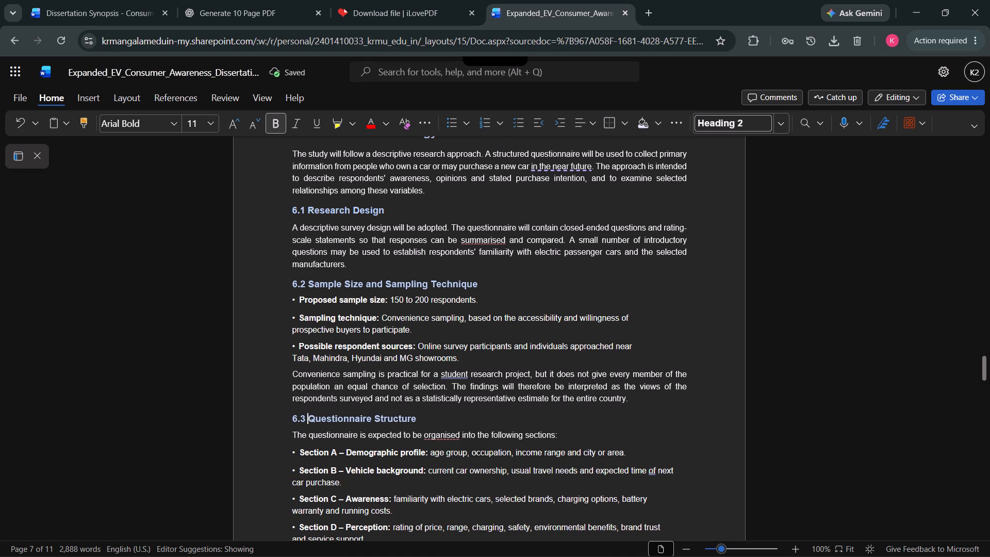
# Compare the "6. Research Methodology (Continued)" page with the original synopsis's Data Collection and Data Analysis Methods subsections.
pyautogui.scroll(-9, 454, 443)
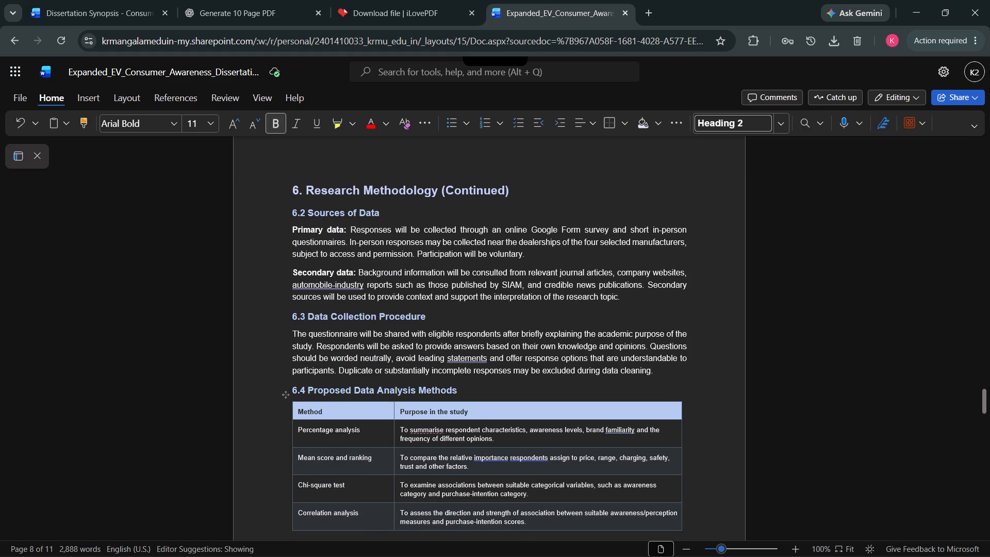
pyautogui.scroll(2, 454, 443)
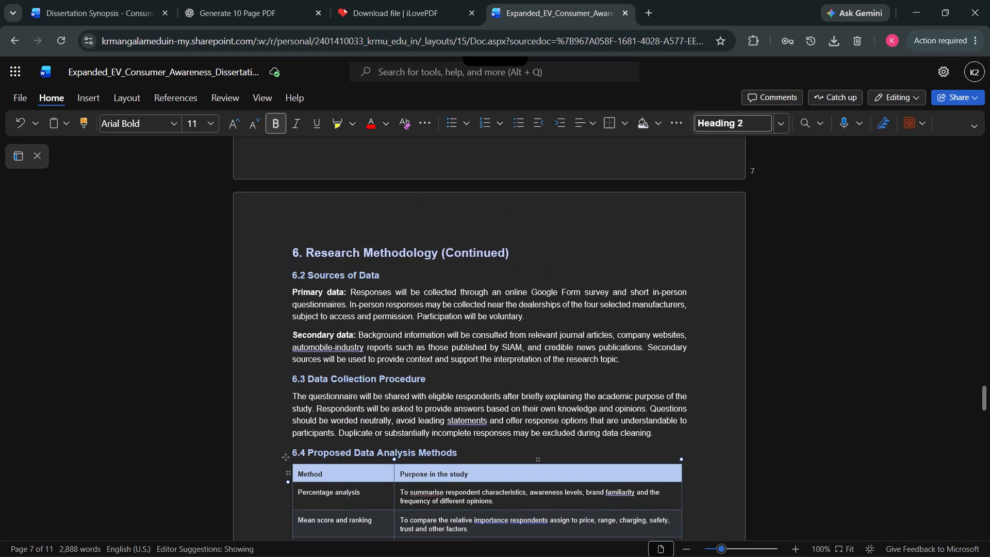
pyautogui.click(96, 2)
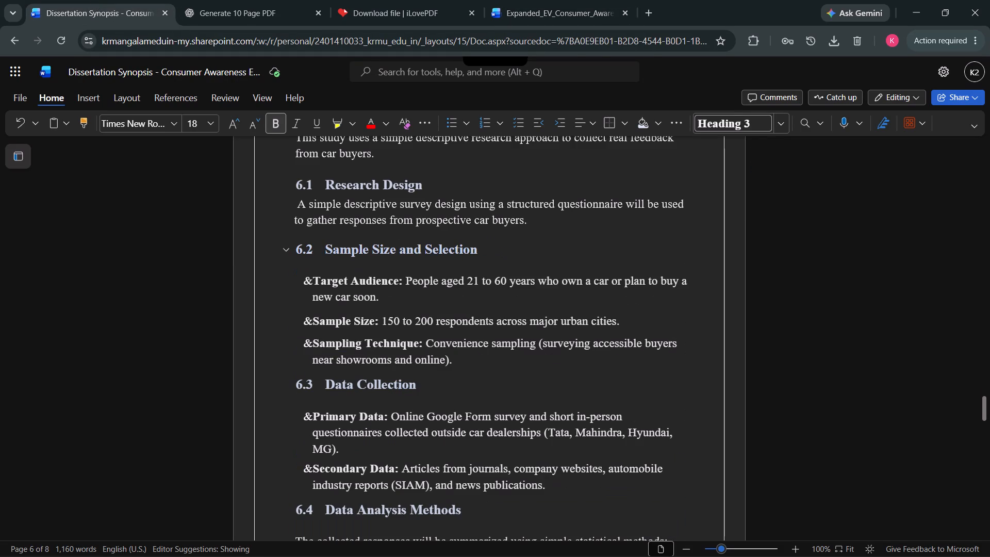
pyautogui.scroll(-4, 450, 404)
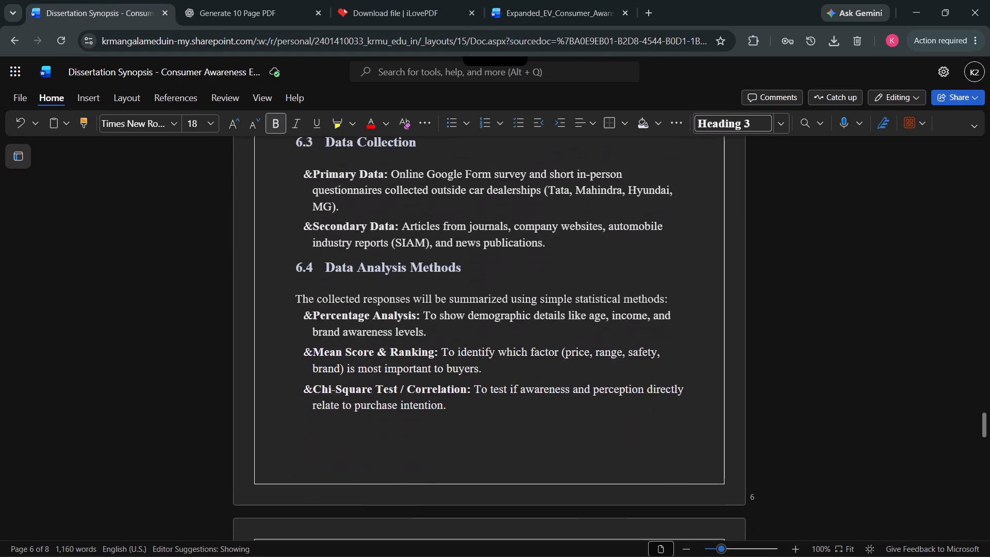
pyautogui.scroll(-4, 450, 404)
pyautogui.click(525, 6)
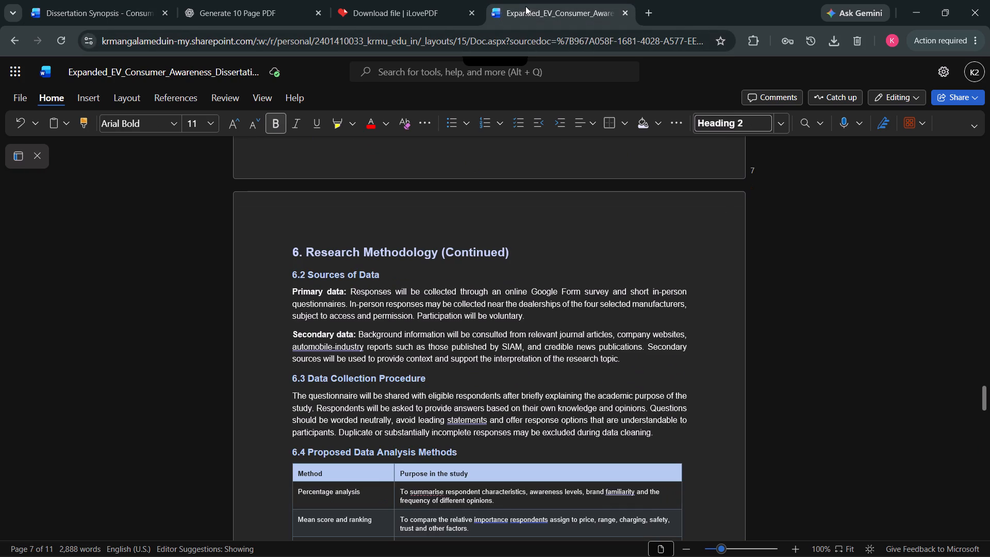
pyautogui.scroll(1, 471, 349)
pyautogui.scroll(-4, 471, 349)
pyautogui.click(905, 308)
pyautogui.scroll(-2, 546, 349)
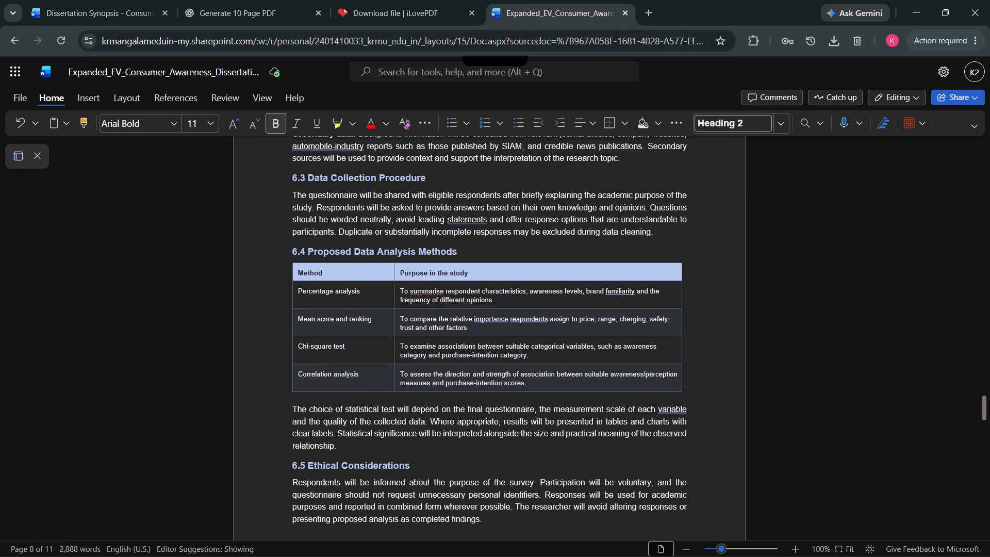
pyautogui.scroll(-2, 546, 349)
pyautogui.scroll(5, 546, 349)
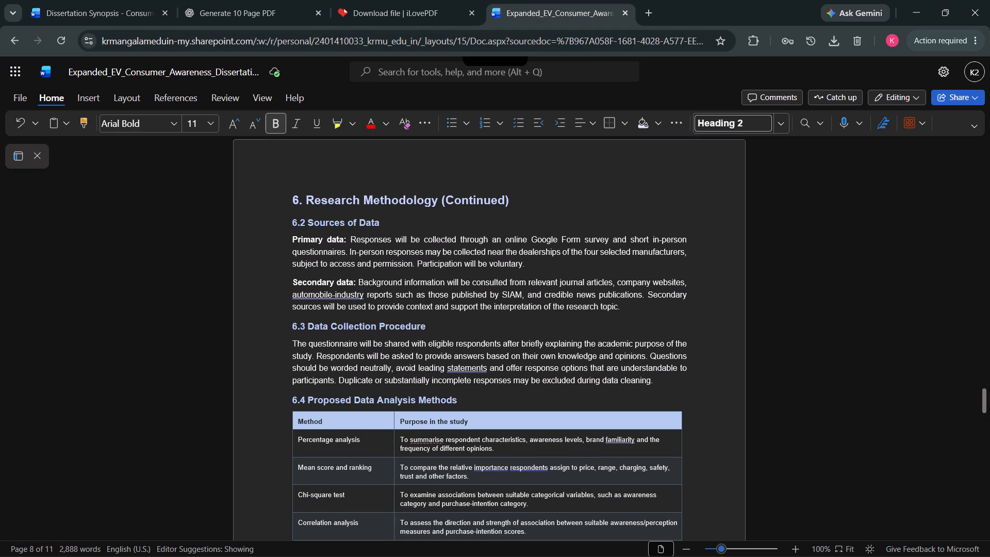
pyautogui.scroll(1, 546, 349)
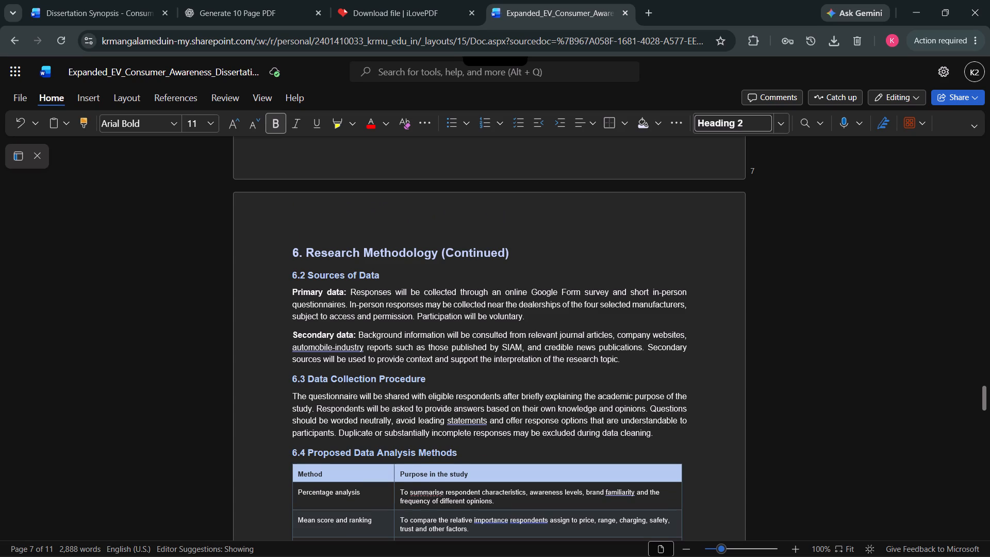
# Delete the "Sources of Data" heading with its primary data and secondary data paragraphs.
pyautogui.click(627, 366)
pyautogui.moveTo(627, 366); pyautogui.dragTo(288, 282)
pyautogui.press('BackSpace')
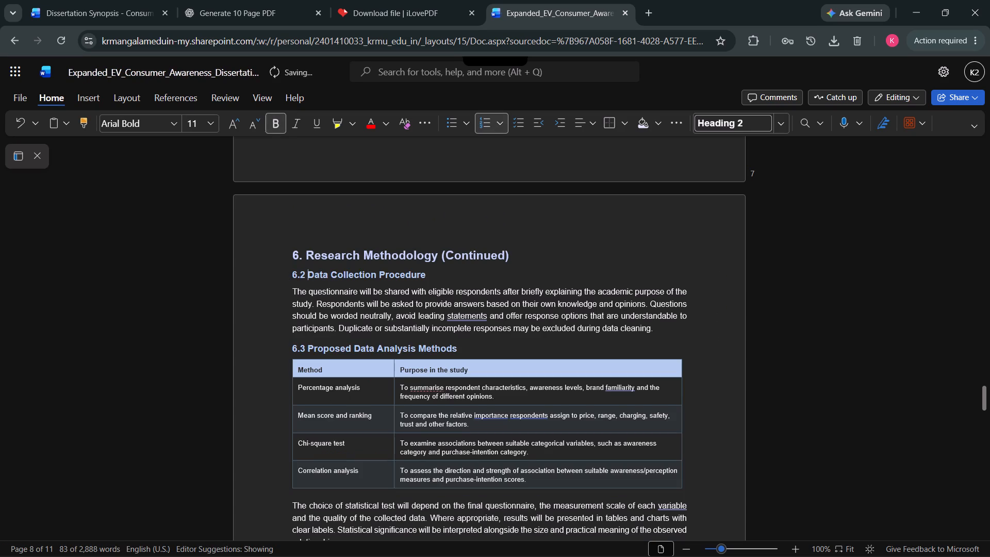
# Remove the automatic number from the "Data Collection Procedure" heading.
pyautogui.press('BackSpace')
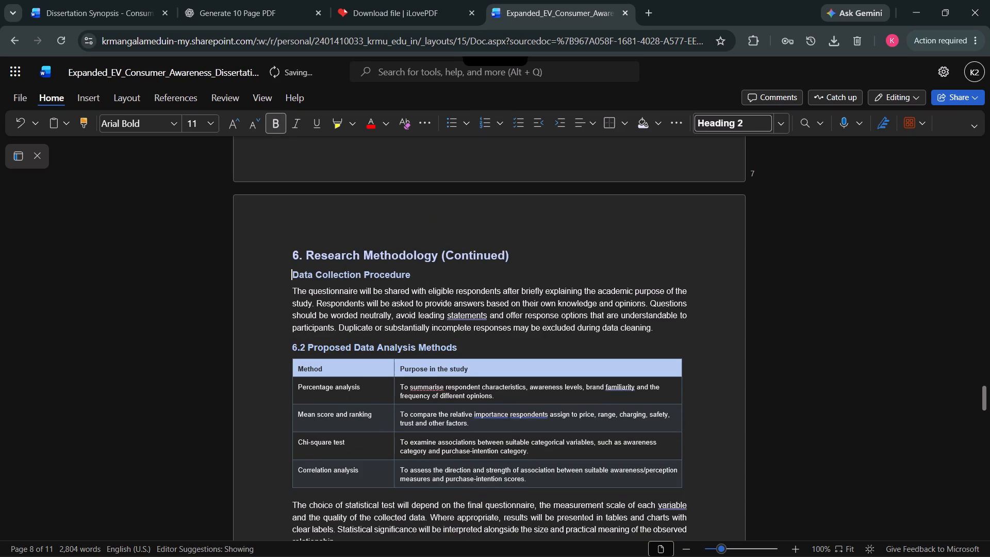
# Delete the text of the "6. Research Methodology (Continued)" heading above "Data Collection Procedure".
pyautogui.scroll(10, 504, 238)
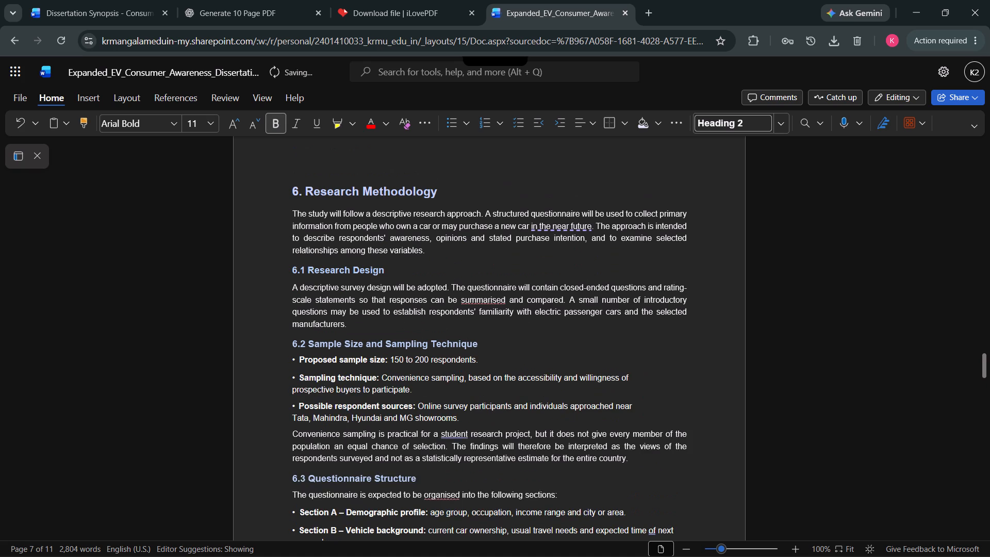
pyautogui.scroll(-7, 504, 238)
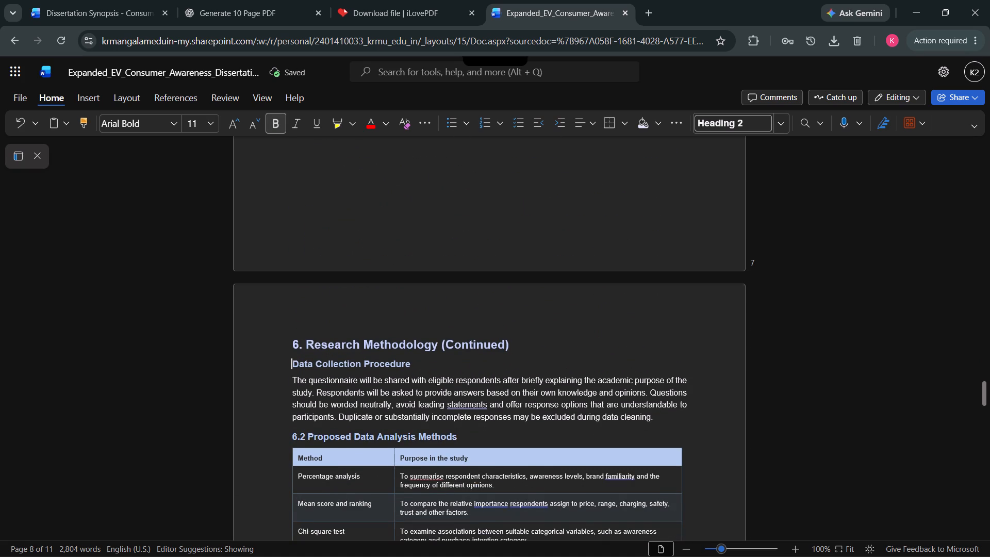
pyautogui.click(522, 345)
pyautogui.press('BackSpace')
pyautogui.press('BackSpace')
pyautogui.press('BackSpace')
pyautogui.press('BackSpace')
pyautogui.press('BackSpace')
pyautogui.press('BackSpace')
pyautogui.press('BackSpace')
pyautogui.press('BackSpace')
pyautogui.press('BackSpace')
pyautogui.press('BackSpace')
pyautogui.press('BackSpace')
pyautogui.press('BackSpace')
pyautogui.press('BackSpace')
pyautogui.press('BackSpace')
pyautogui.press('BackSpace')
pyautogui.press('BackSpace')
pyautogui.press('BackSpace')
pyautogui.press('BackSpace')
pyautogui.press('BackSpace')
pyautogui.press('BackSpace')
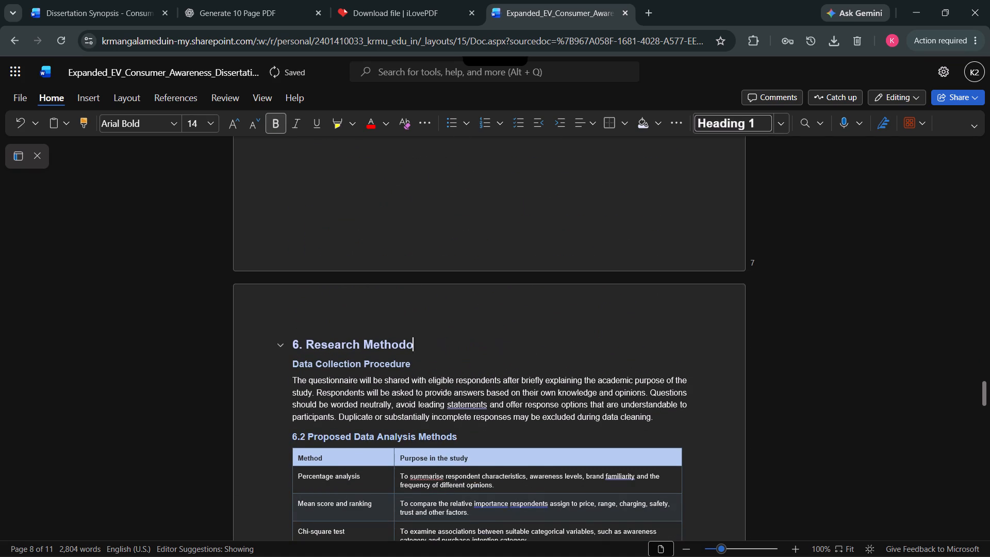
pyautogui.press('BackSpace')
pyautogui.press('BackSpace')
pyautogui.press('BackSpace')
pyautogui.press('BackSpace')
pyautogui.press('BackSpace')
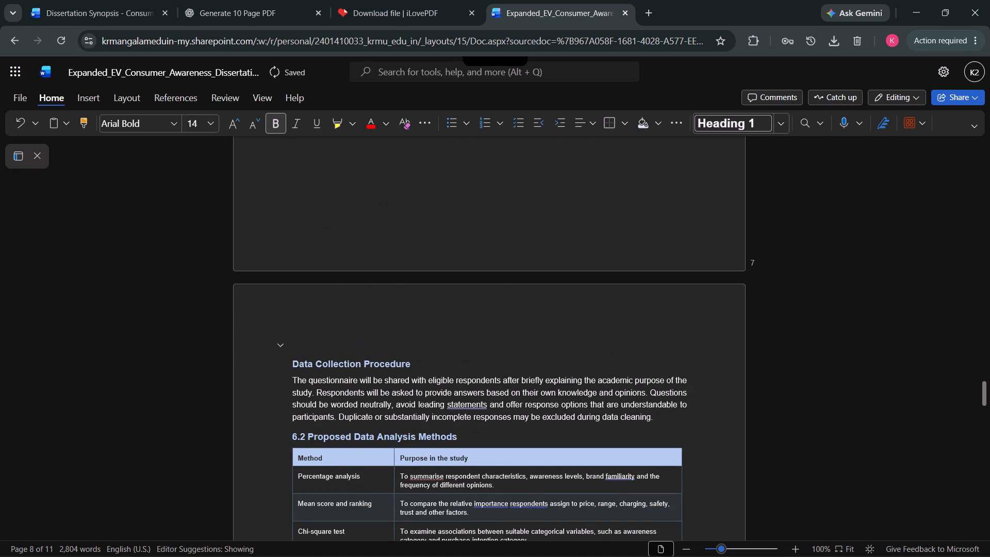
pyautogui.press('BackSpace')
pyautogui.press('BackSpace')
pyautogui.press('BackSpace')
pyautogui.press('BackSpace')
pyautogui.press('BackSpace')
pyautogui.press('BackSpace')
pyautogui.press('BackSpace')
pyautogui.press('BackSpace')
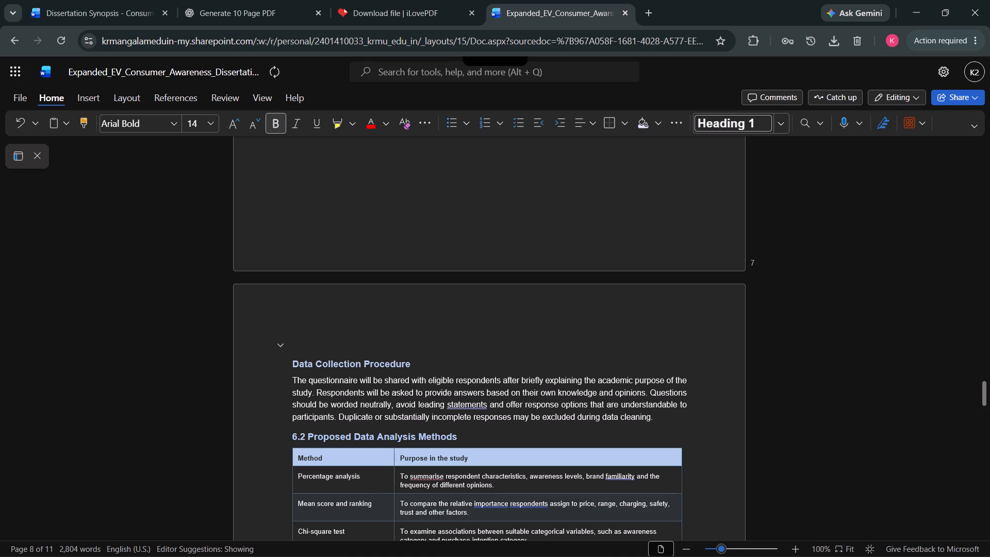
# Delete the blank line after the Section E bullet and try to close the gap before "Data Collection Procedure".
pyautogui.click(467, 233)
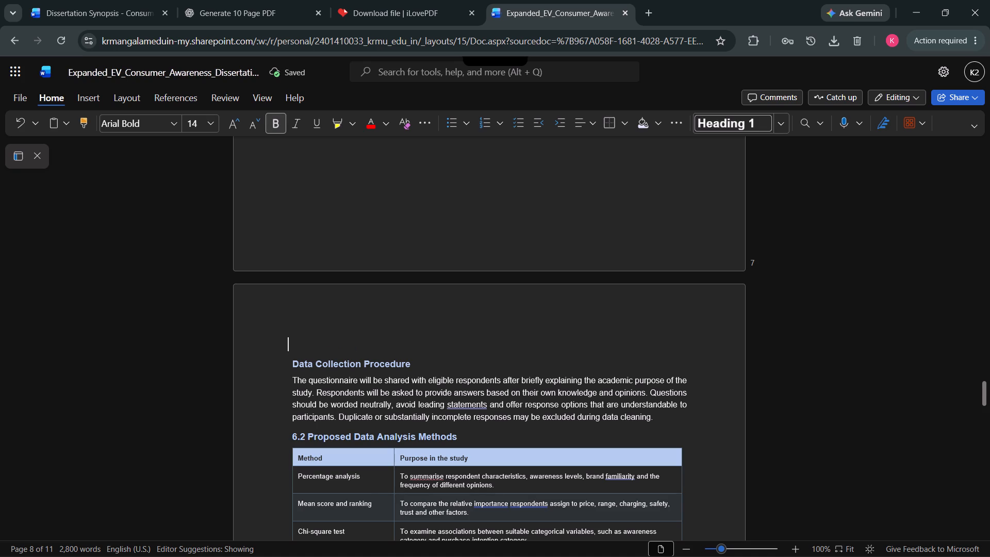
pyautogui.scroll(3, 467, 233)
pyautogui.click(355, 275)
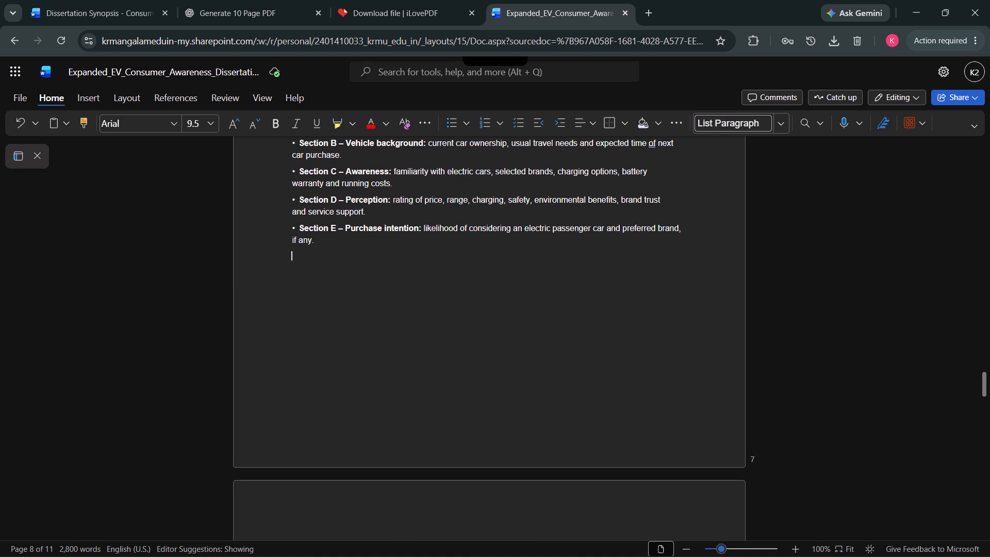
pyautogui.press('BackSpace')
pyautogui.press('BackSpace')
pyautogui.press('Down')
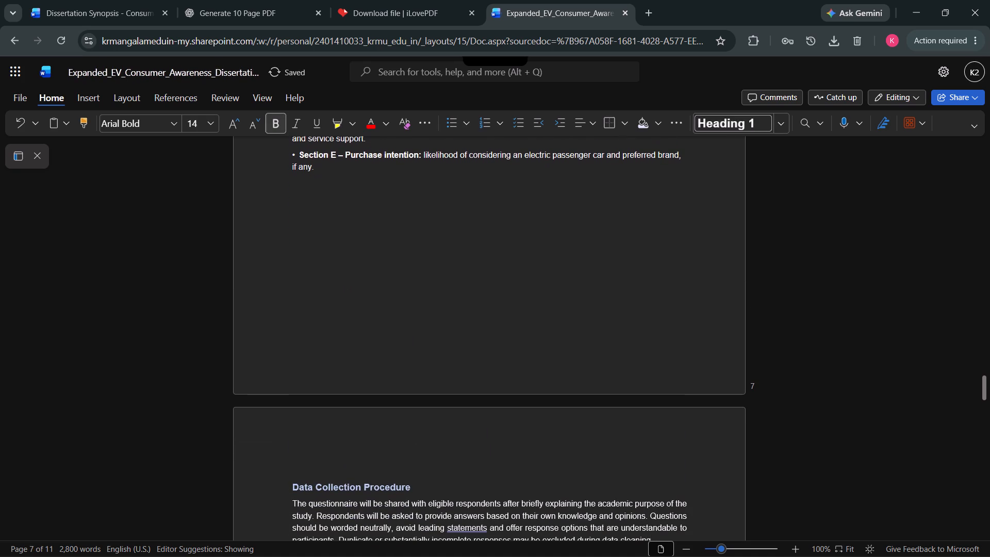
pyautogui.press('BackSpace')
pyautogui.press('BackSpace')
pyautogui.press('BackSpace')
pyautogui.press('BackSpace')
pyautogui.press('BackSpace')
# Compare the Data Collection Procedure and Proposed Data Analysis Methods subsections with sections 6.3 and 6.4 of the original synopsis.
pyautogui.scroll(-2, 466, 418)
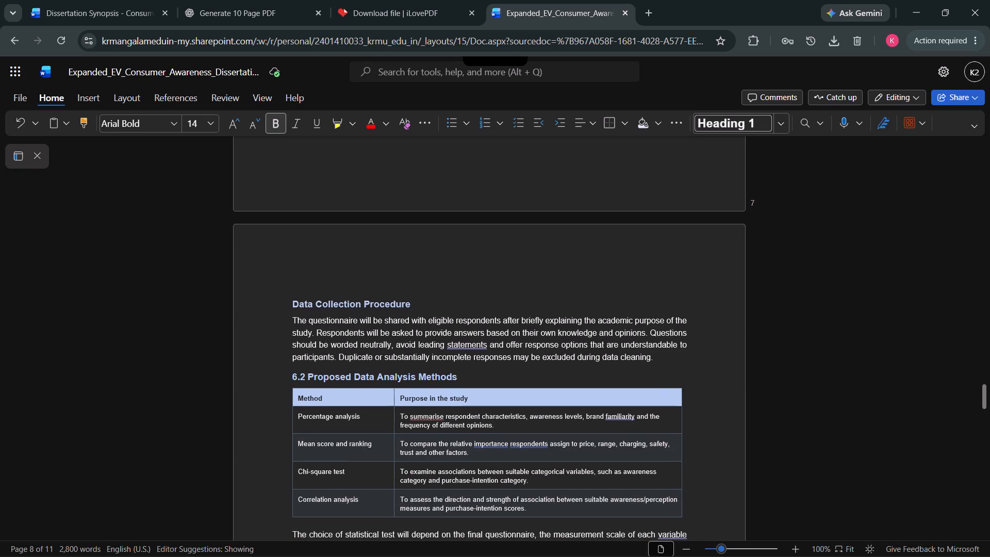
pyautogui.scroll(-2, 466, 418)
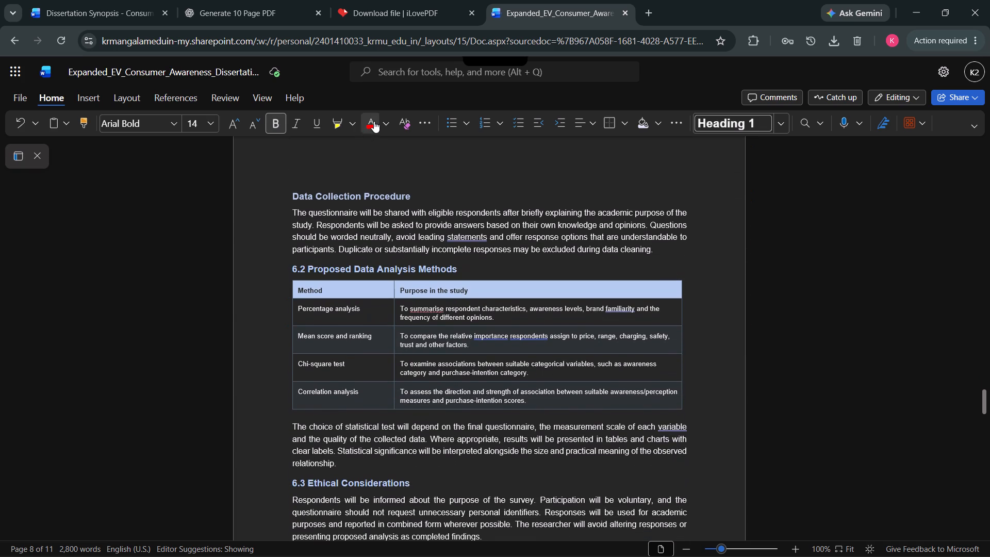
pyautogui.click(108, 0)
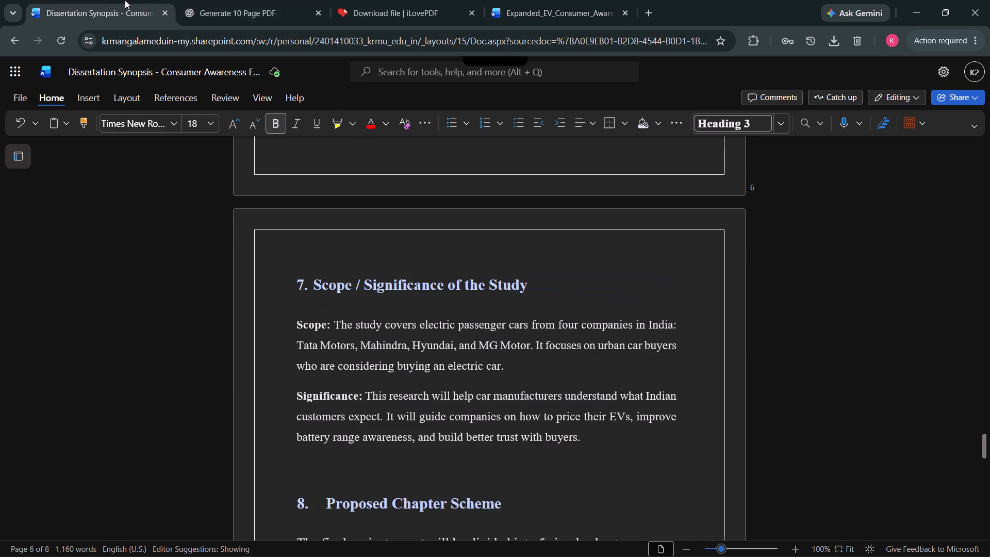
pyautogui.scroll(5, 380, 346)
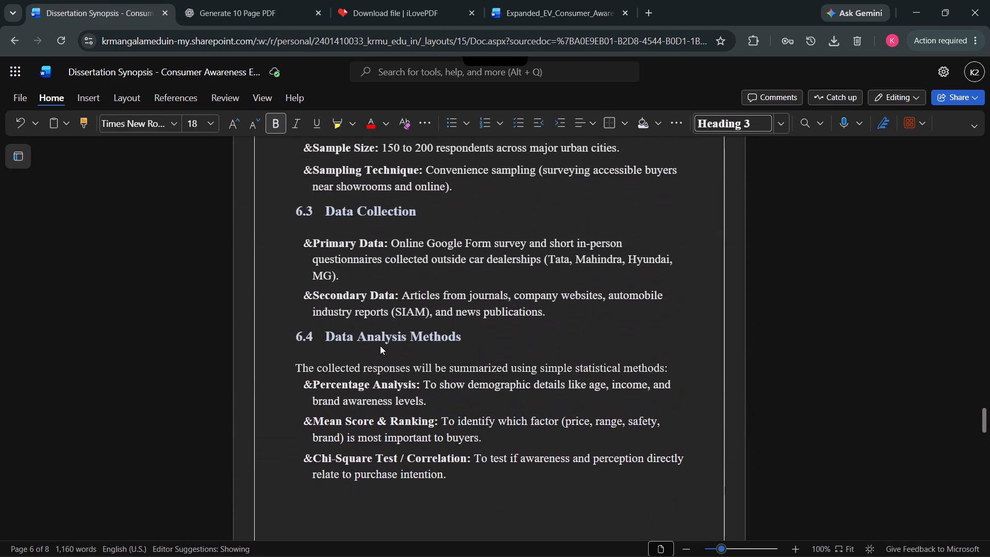
pyautogui.scroll(1, 380, 346)
pyautogui.click(537, 15)
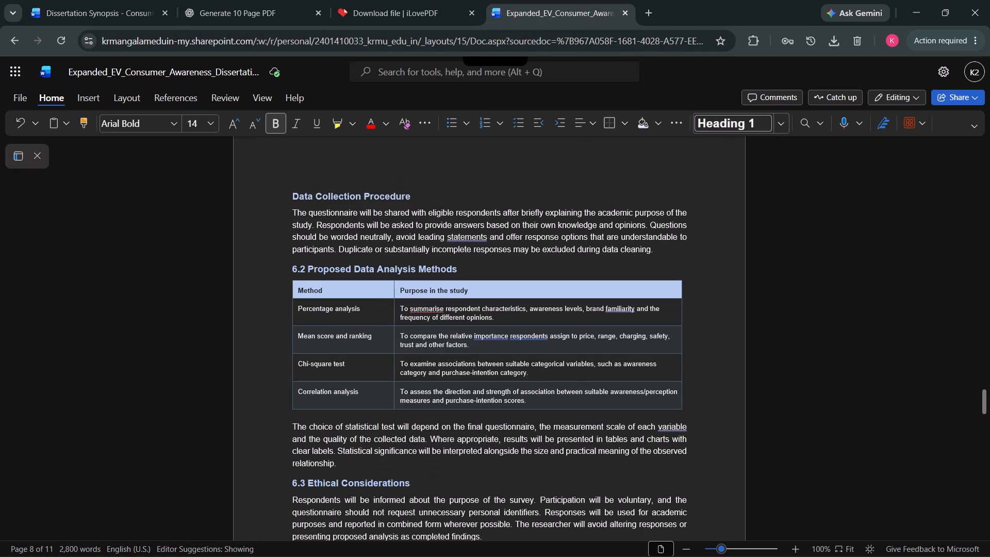
# Review the remaining expanded synopsis from Ethical Considerations through sections 7, 8 and 9 for extra subsections.
pyautogui.click(498, 462)
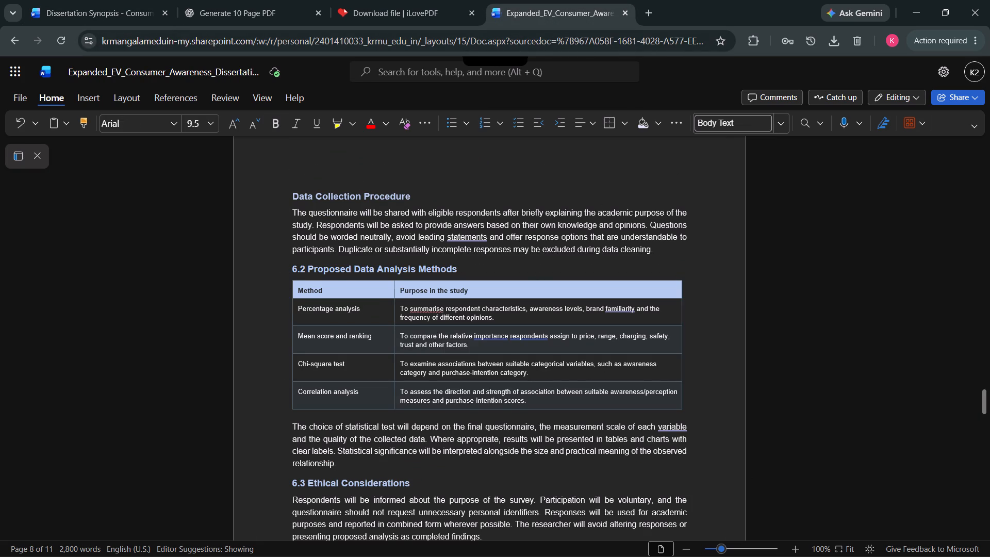
pyautogui.scroll(-4, 557, 453)
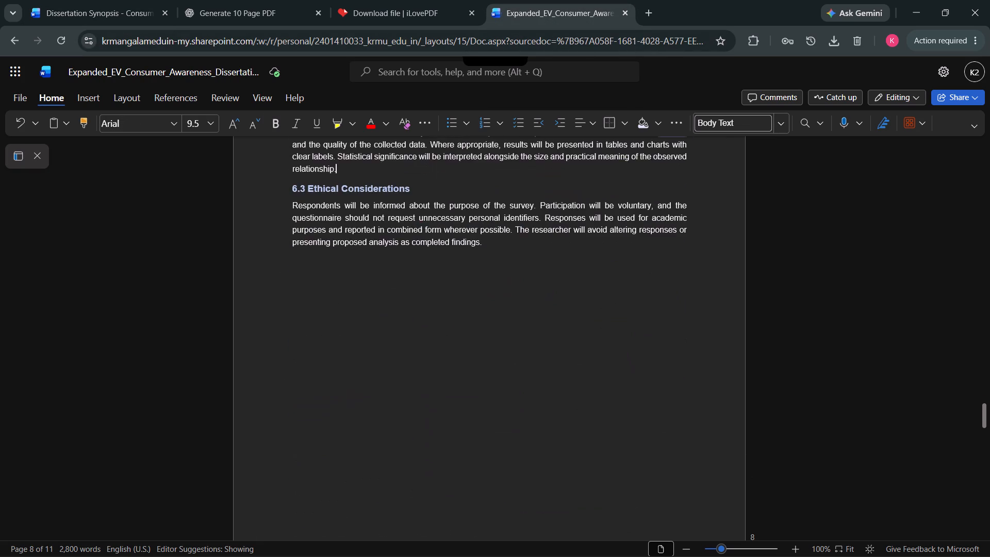
pyautogui.scroll(-8, 557, 453)
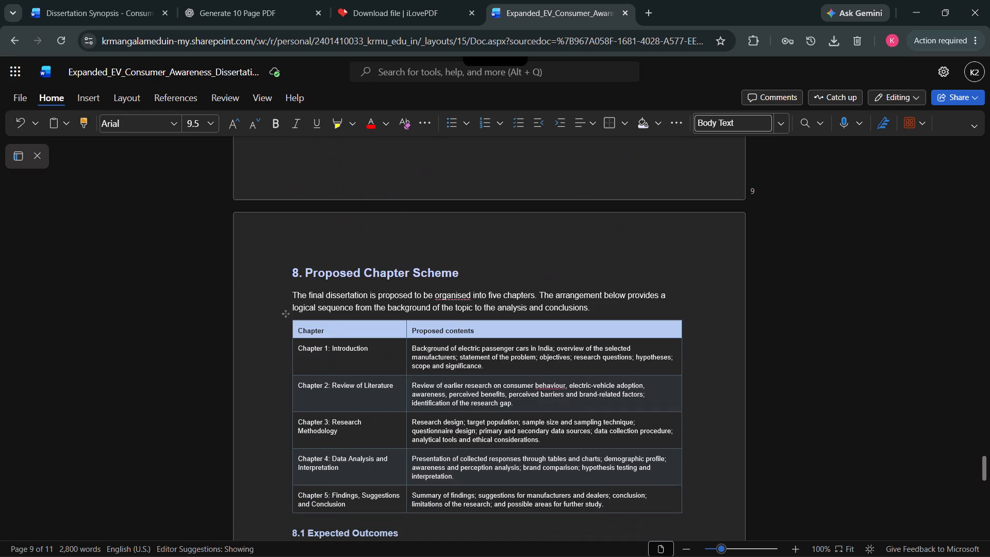
pyautogui.scroll(-8, 557, 453)
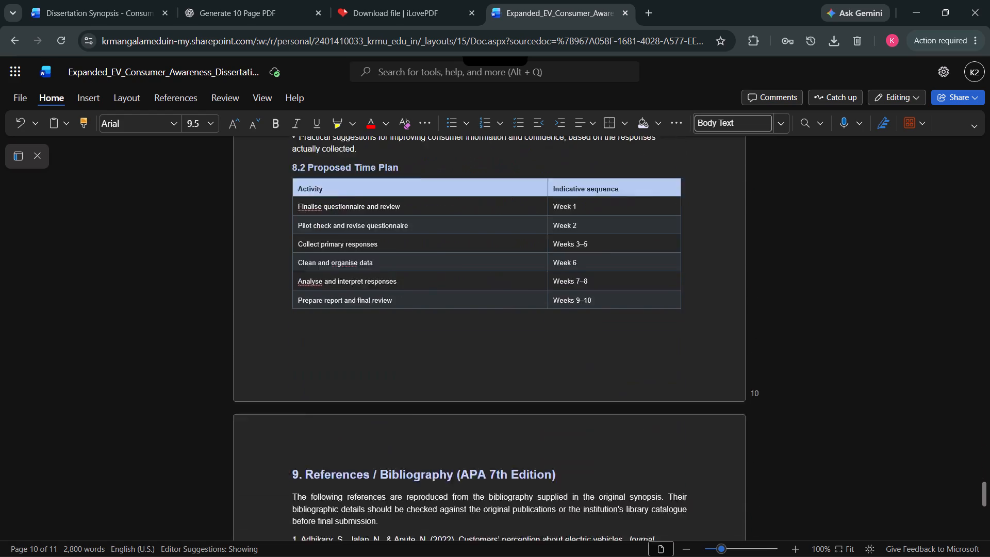
pyautogui.scroll(-4, 557, 453)
pyautogui.scroll(1, 551, 424)
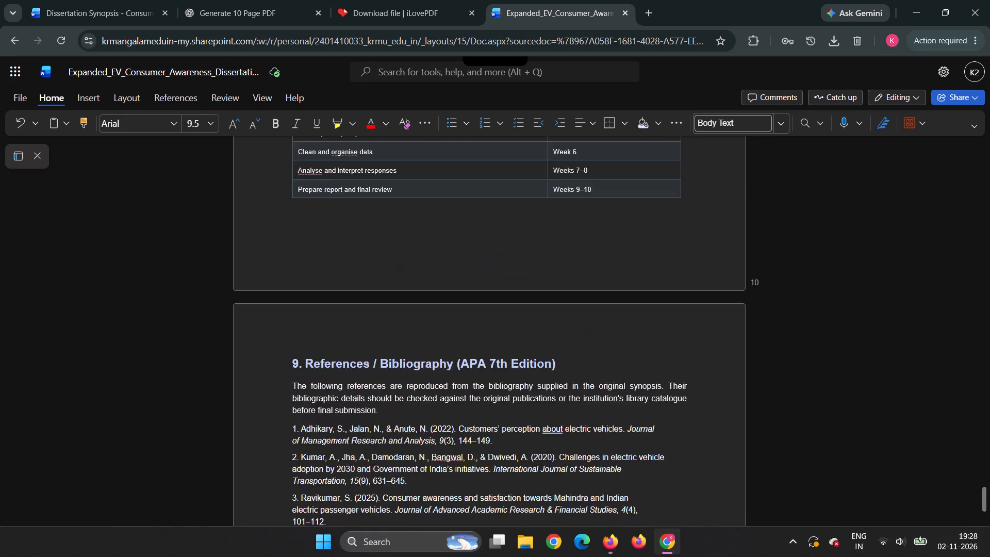
pyautogui.scroll(4, 551, 424)
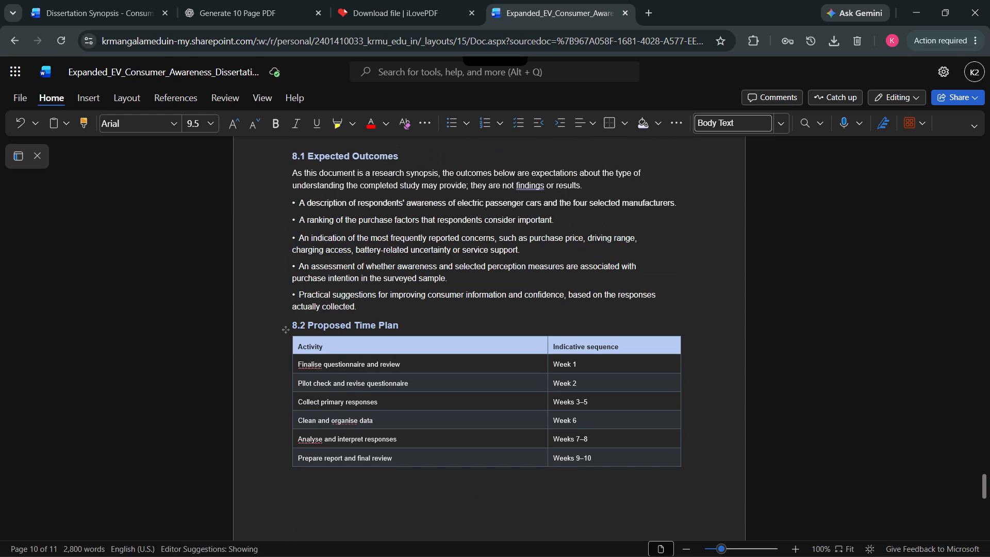
pyautogui.scroll(9, 551, 424)
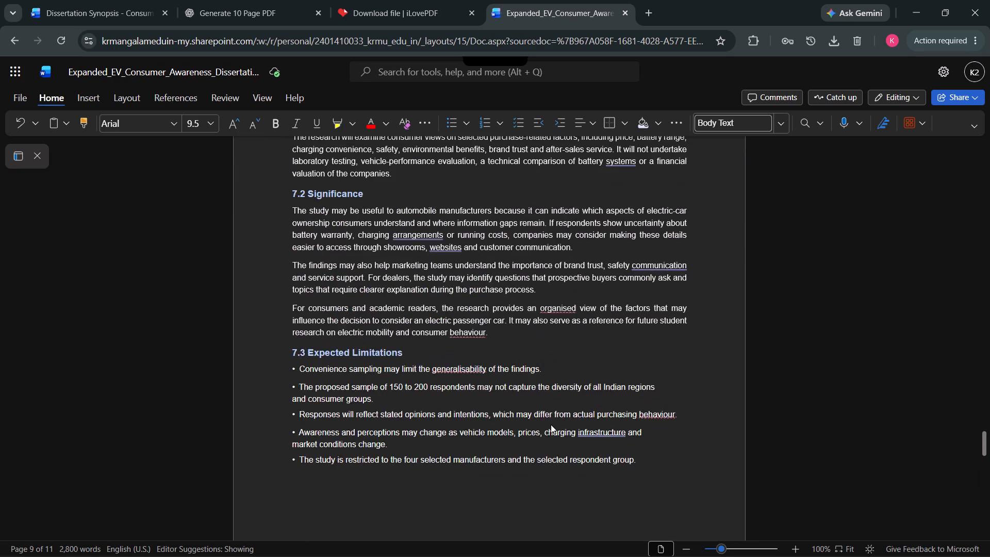
pyautogui.scroll(4, 551, 424)
pyautogui.scroll(-4, 551, 424)
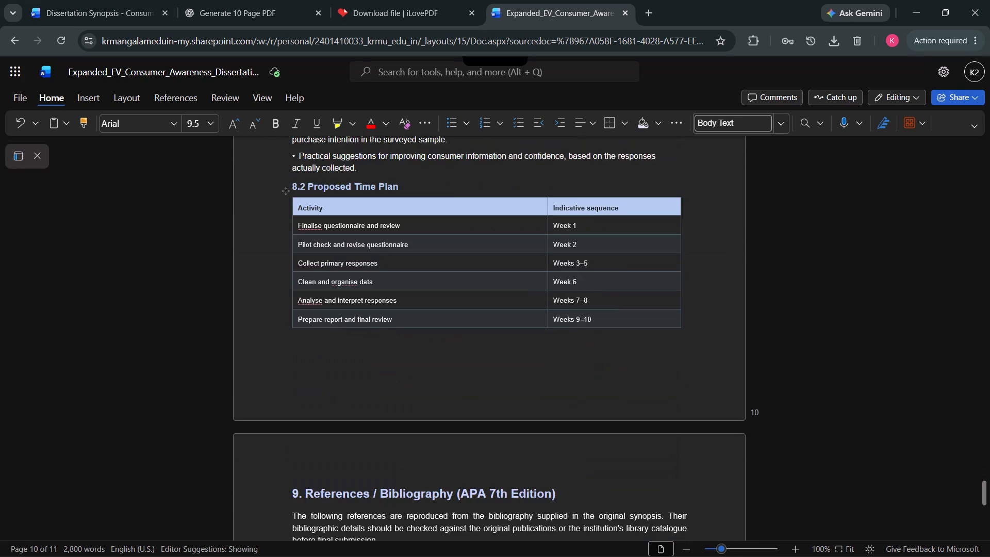
pyautogui.scroll(-7, 551, 424)
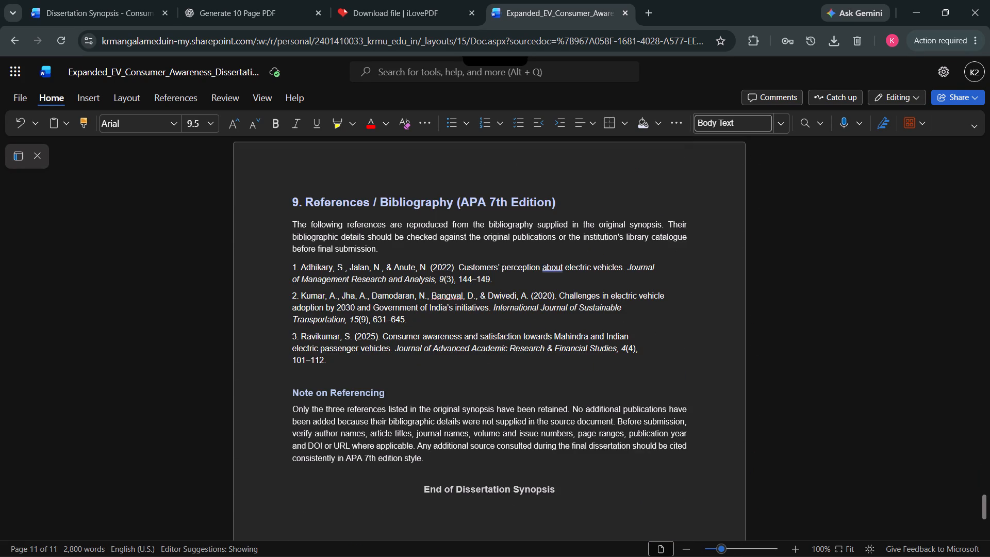
pyautogui.scroll(-3, 551, 424)
# Review the expanded synopsis from the cover page through sections 1 to 6, checking heading numbers, text sizes and page layout.
pyautogui.scroll(20, 551, 424)
pyautogui.scroll(9, 551, 424)
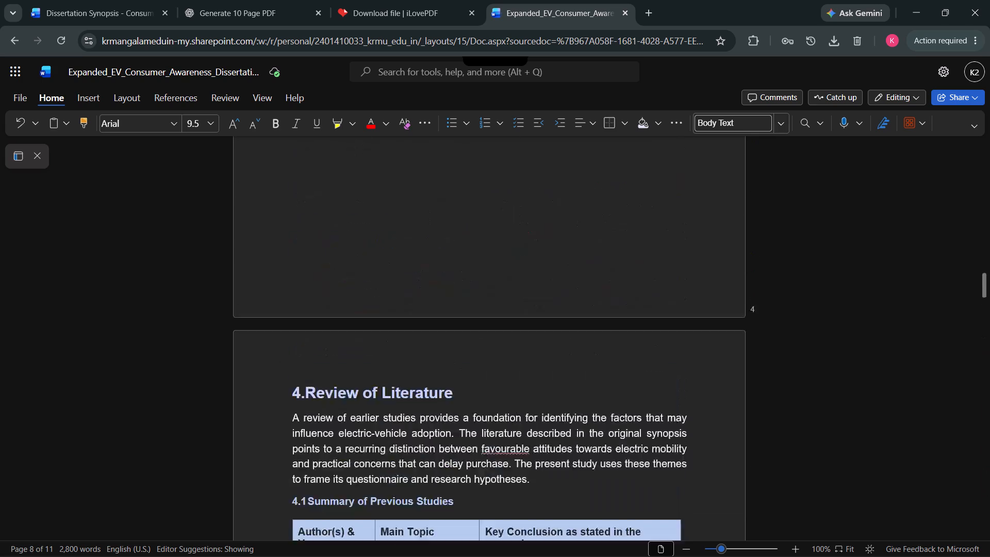
pyautogui.scroll(4, 551, 424)
pyautogui.scroll(-6, 551, 424)
pyautogui.scroll(1, 551, 424)
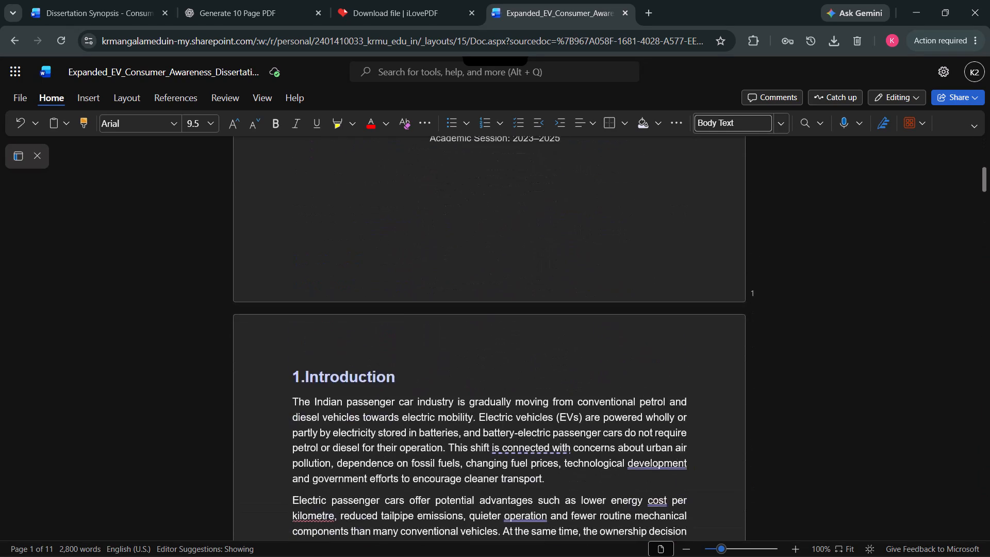
pyautogui.scroll(6, 551, 424)
pyautogui.scroll(-3, 551, 424)
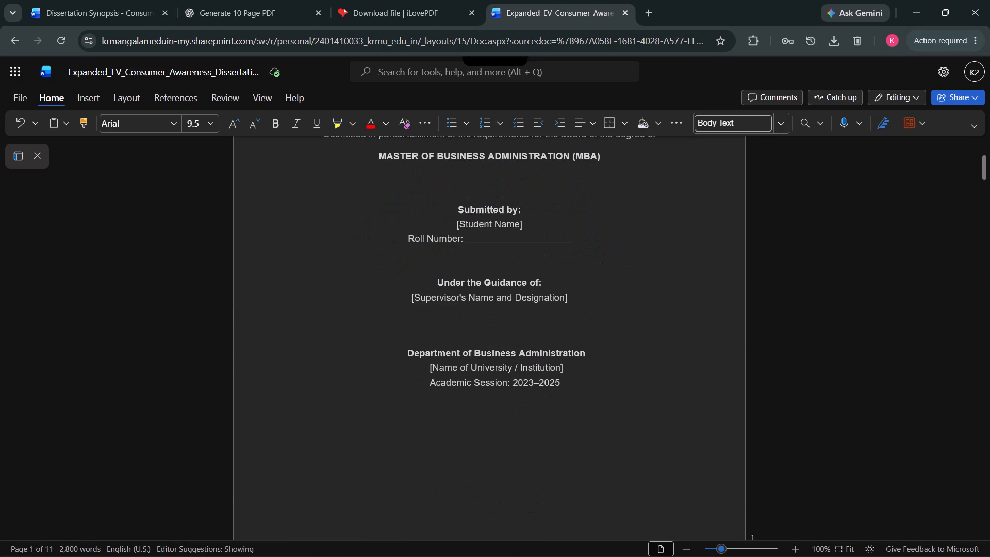
pyautogui.scroll(-8, 551, 424)
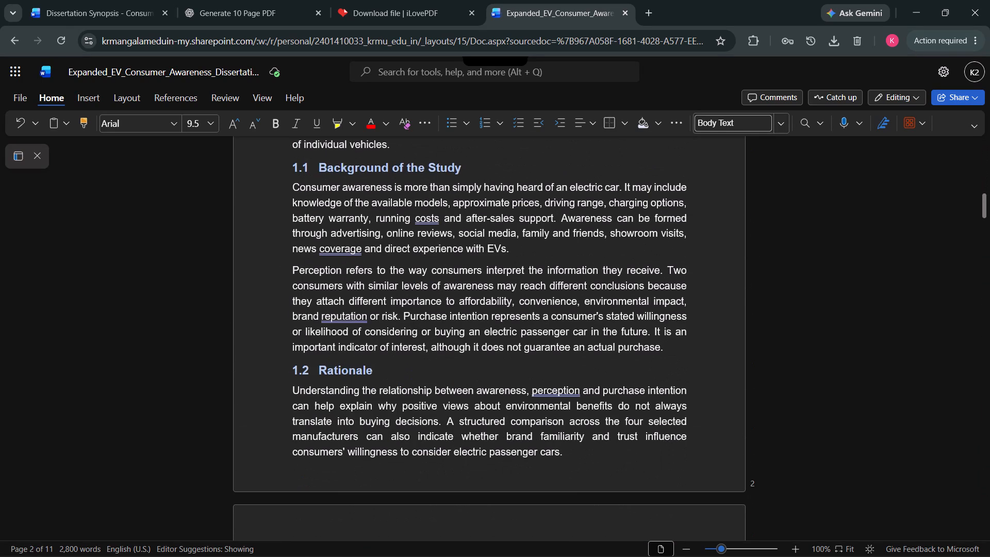
pyautogui.scroll(-6, 551, 424)
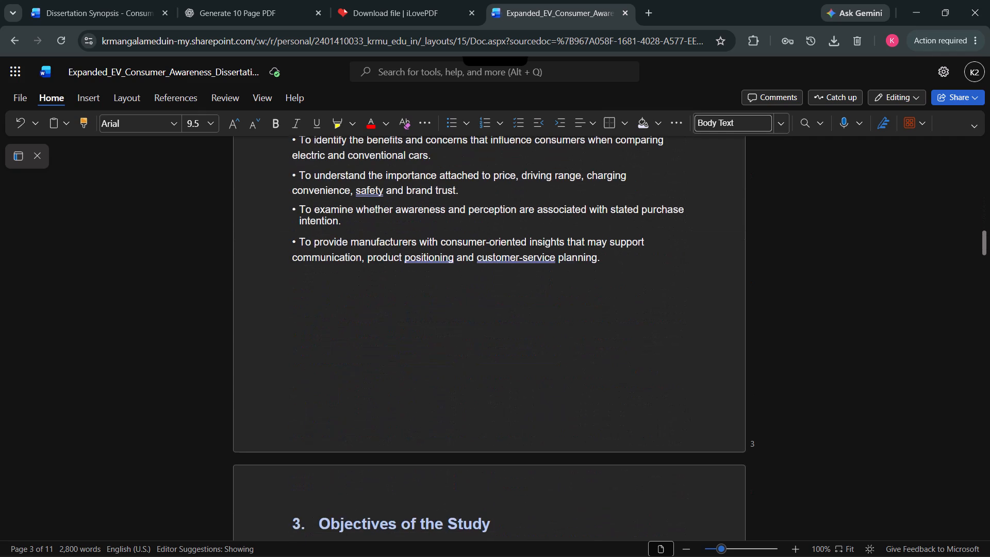
pyautogui.scroll(-8, 551, 424)
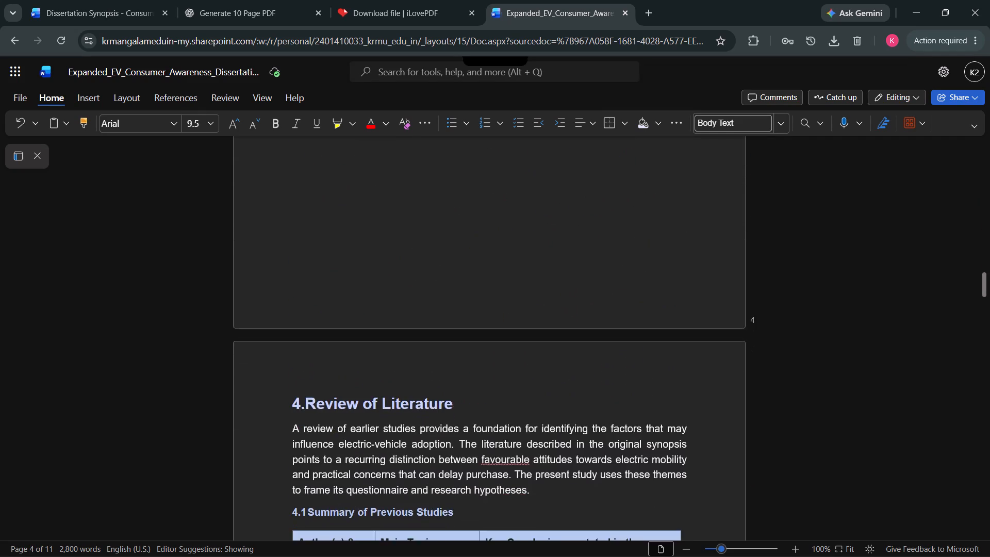
pyautogui.scroll(-9, 551, 424)
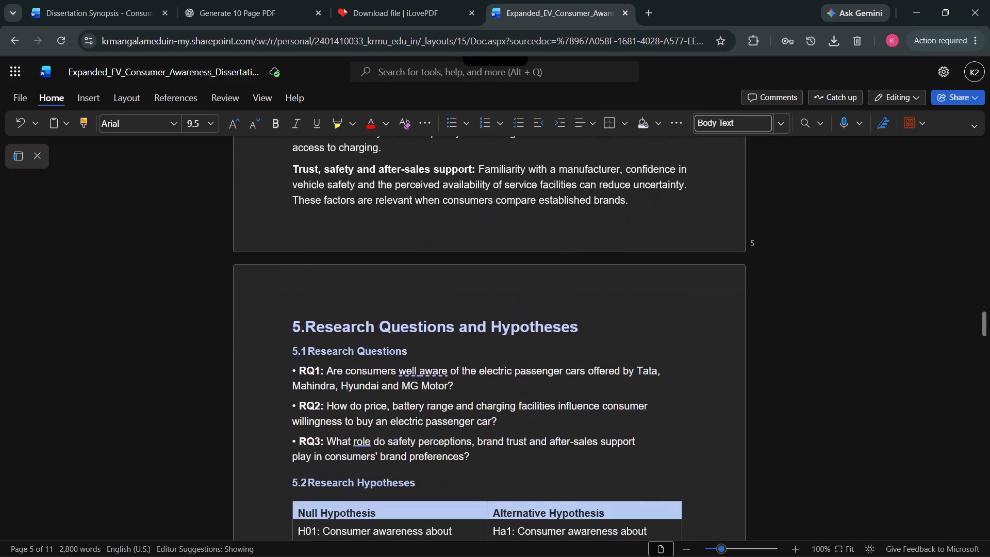
pyautogui.scroll(-3, 551, 424)
pyautogui.scroll(1, 551, 424)
pyautogui.scroll(-2, 551, 424)
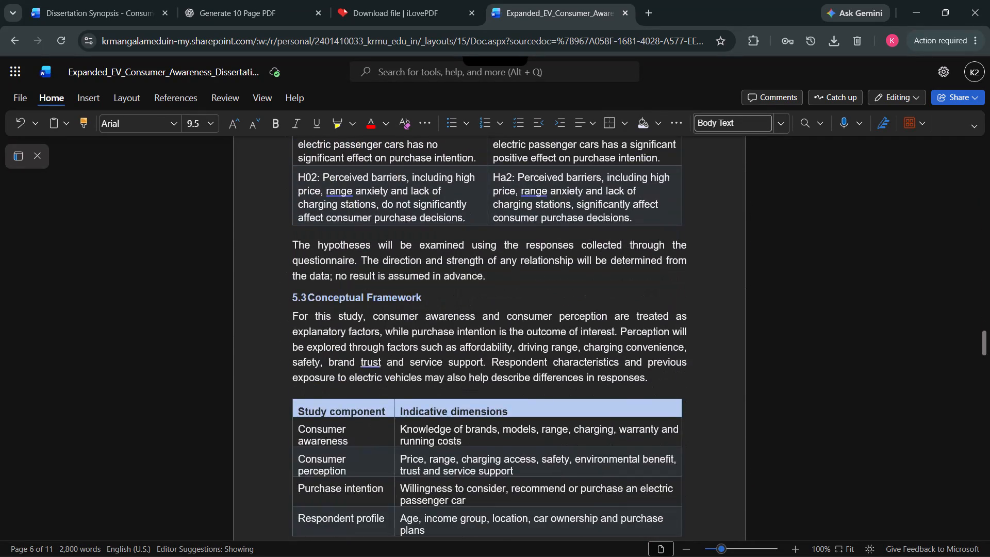
pyautogui.scroll(-6, 551, 424)
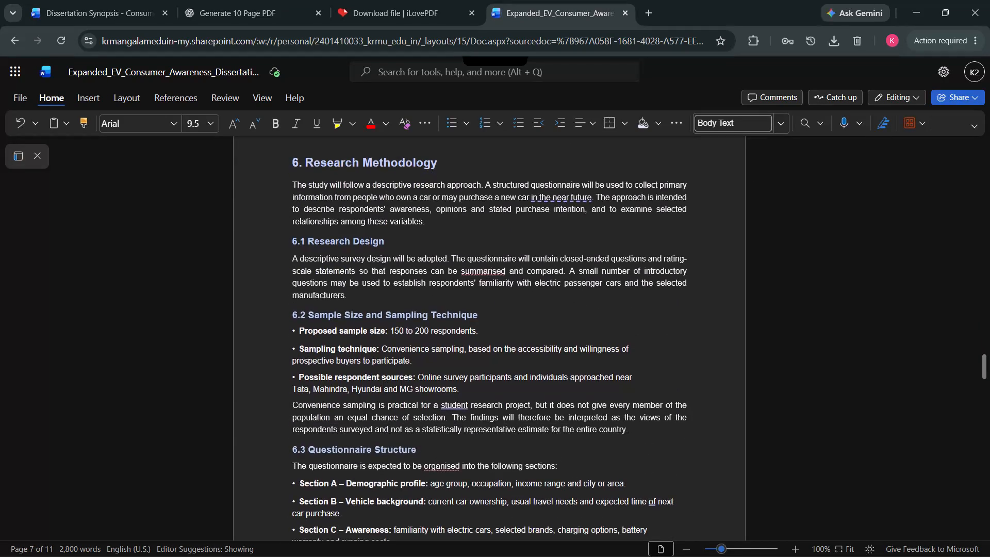
pyautogui.scroll(-6, 551, 424)
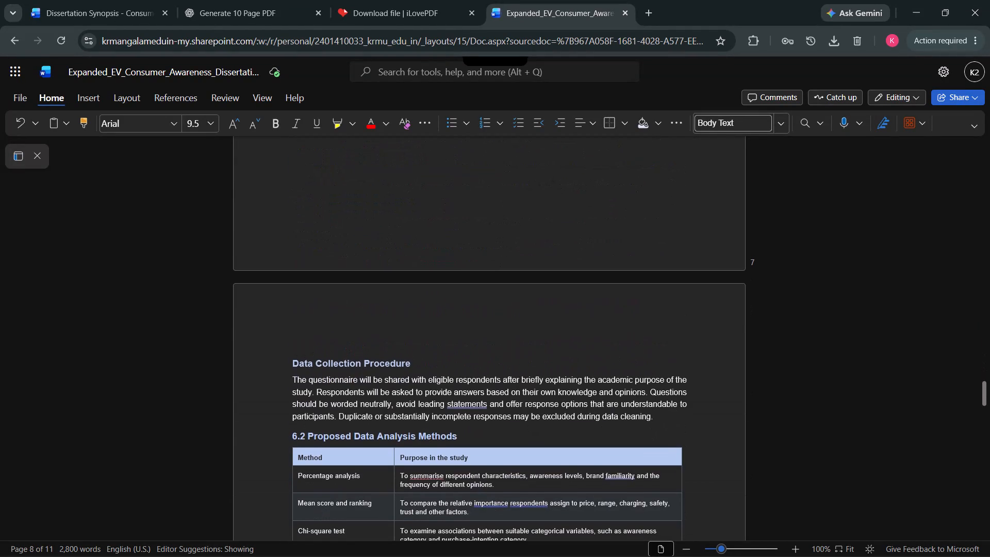
pyautogui.scroll(-3, 551, 424)
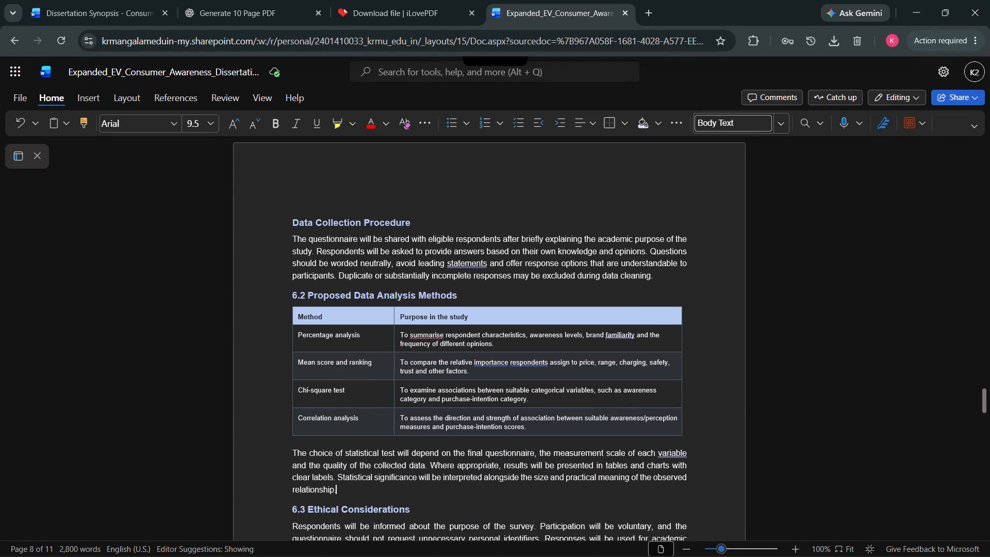
# Move the Data Collection Procedure heading and paragraph below the Section E bullet on page 7 and remove the heading's bullet.
pyautogui.moveTo(659, 278); pyautogui.dragTo(280, 216)
pyautogui.hotkey('ctrl', 'x')
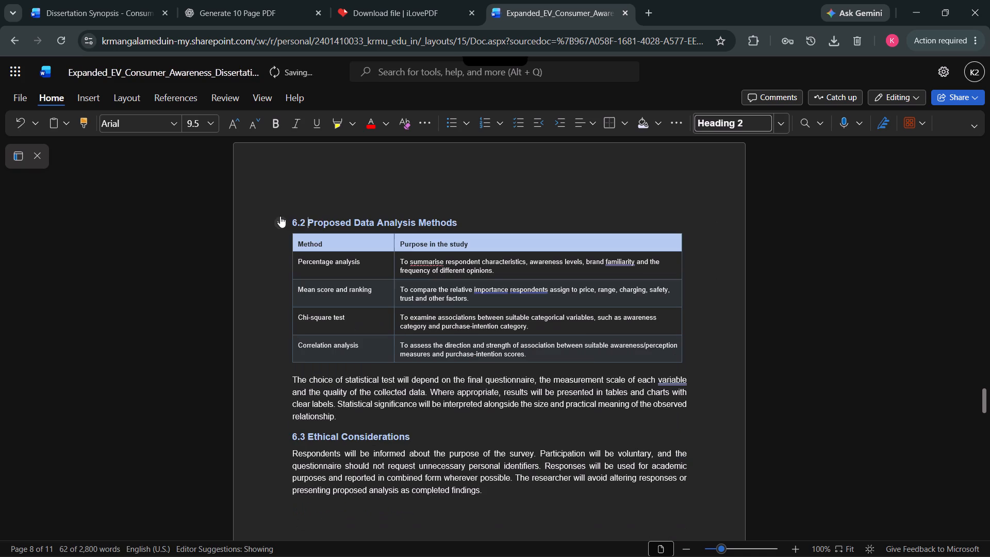
pyautogui.scroll(4, 280, 216)
pyautogui.hscroll(1, 280, 216)
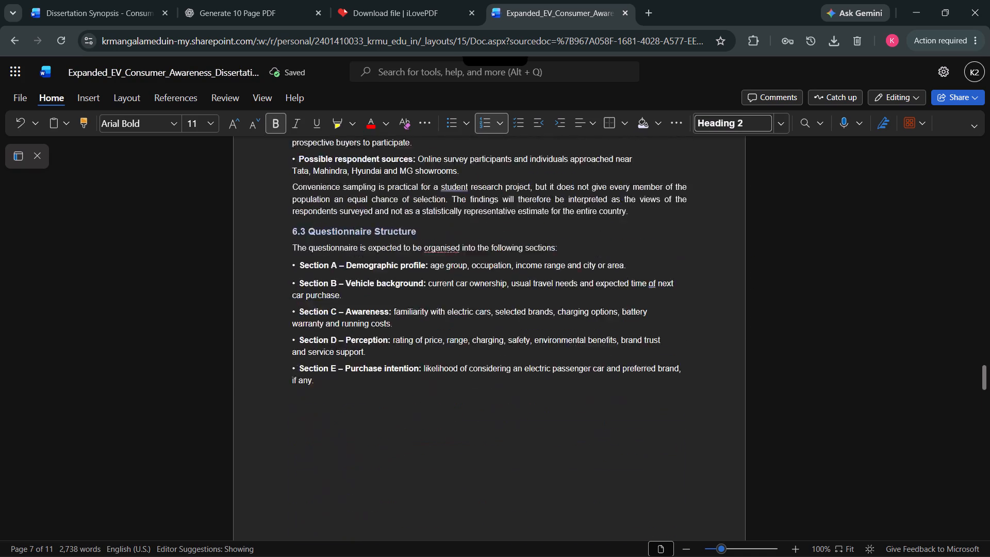
pyautogui.hscroll(1, 280, 216)
pyautogui.click(330, 222)
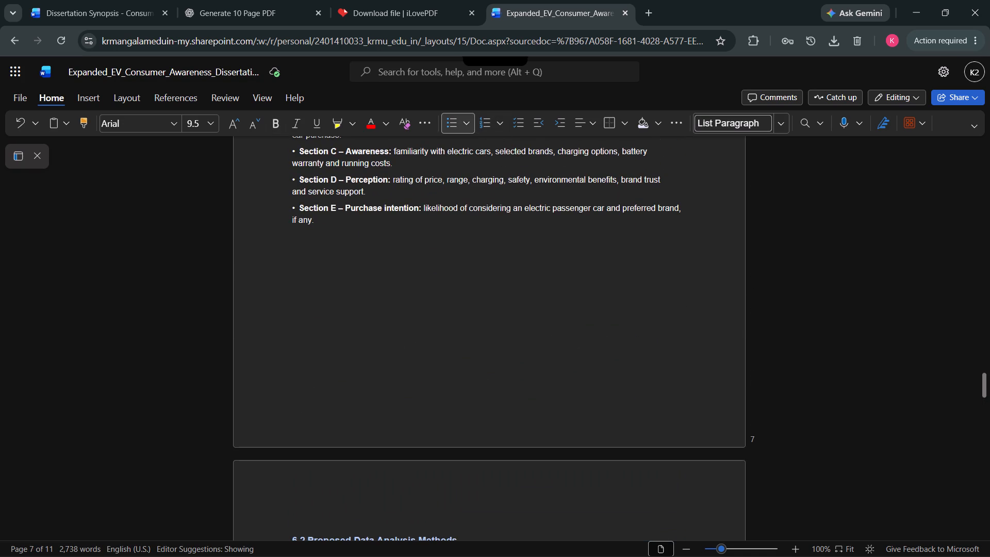
pyautogui.press('Return')
pyautogui.hotkey('ctrl', 'v')
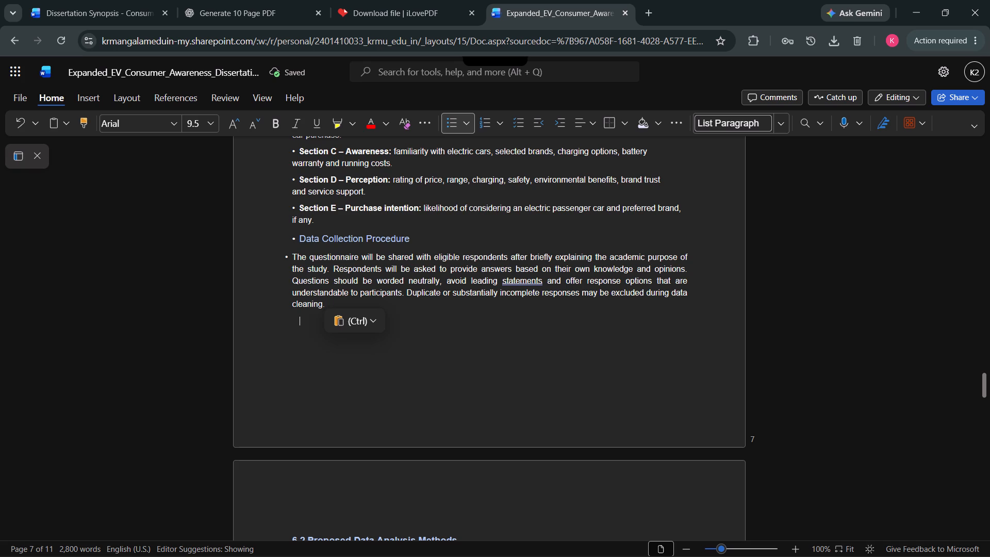
pyautogui.click(297, 240)
pyautogui.press('BackSpace')
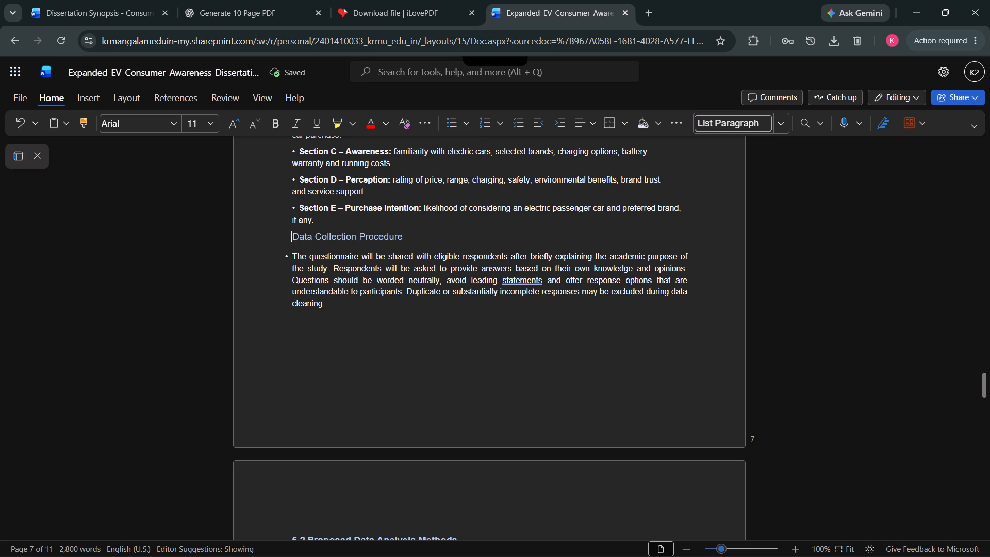
# Number the moved Data Collection Procedure heading 6.4 and check it against the section numbering in the original synopsis.
pyautogui.scroll(3, 405, 247)
pyautogui.scroll(-2, 405, 247)
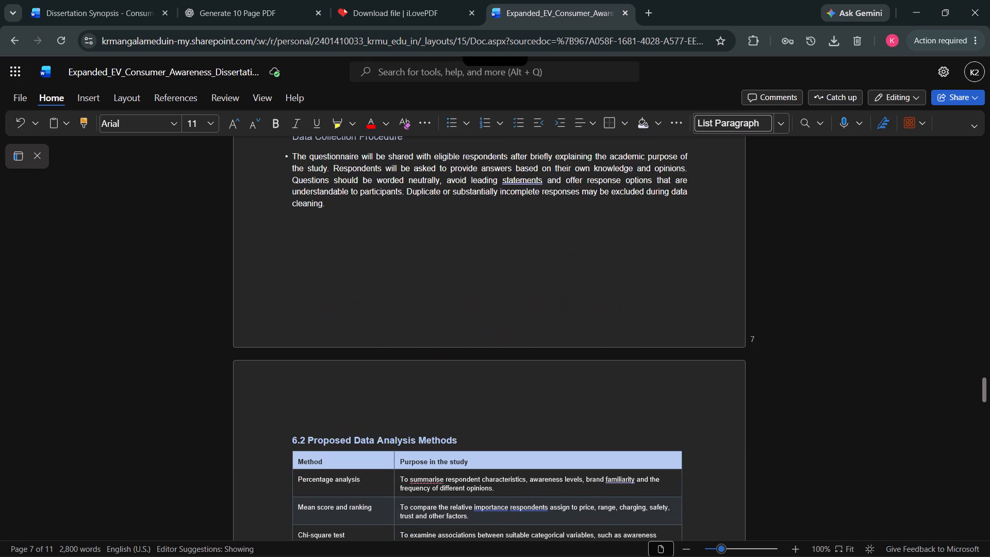
pyautogui.scroll(-3, 405, 247)
pyautogui.scroll(1, 405, 247)
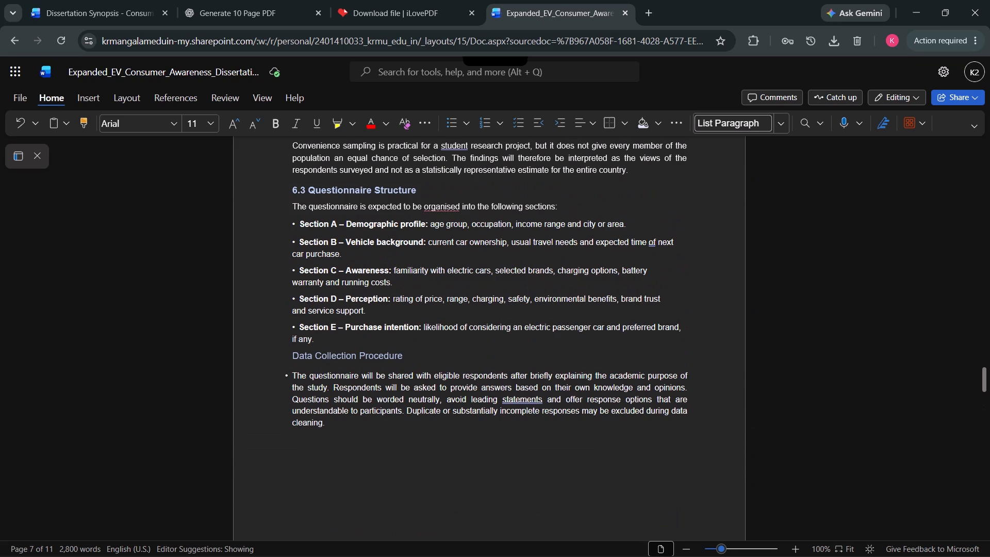
pyautogui.scroll(1, 405, 247)
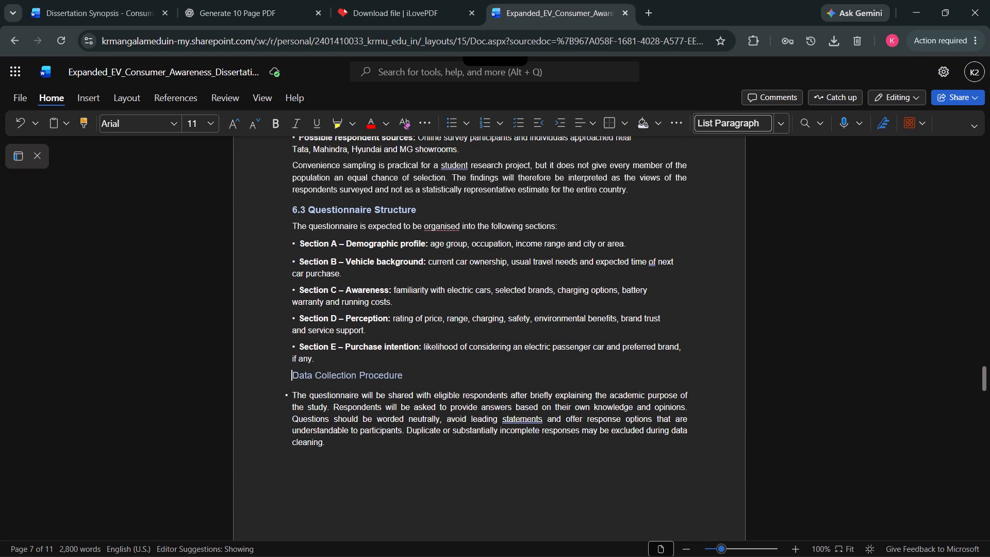
pyautogui.scroll(3, 404, 379)
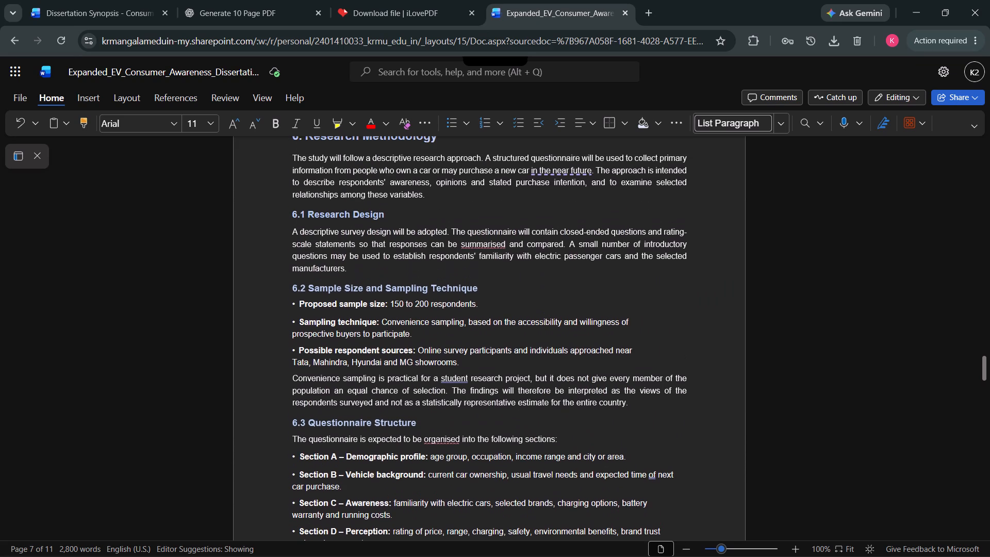
pyautogui.scroll(-10, 404, 379)
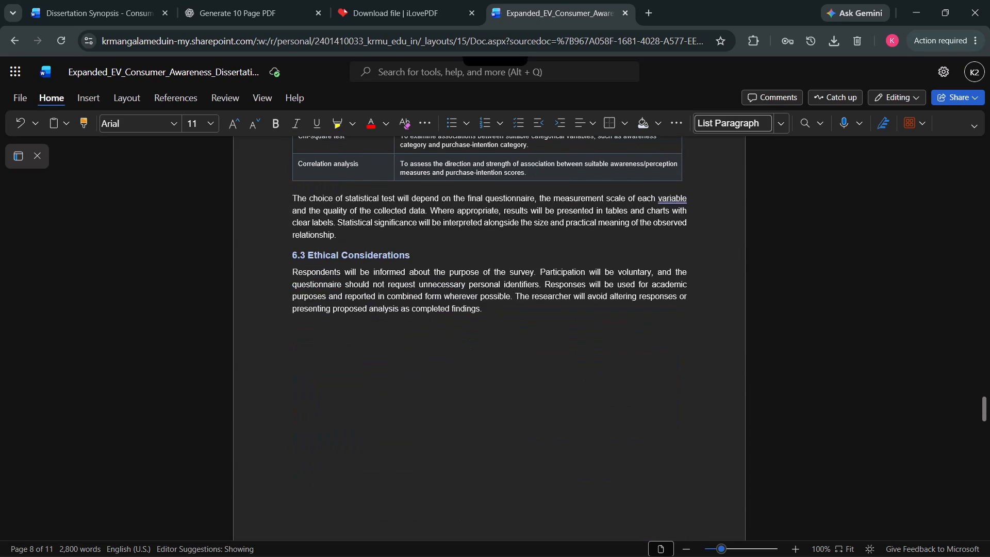
pyautogui.scroll(2, 404, 379)
pyautogui.scroll(2, 338, 258)
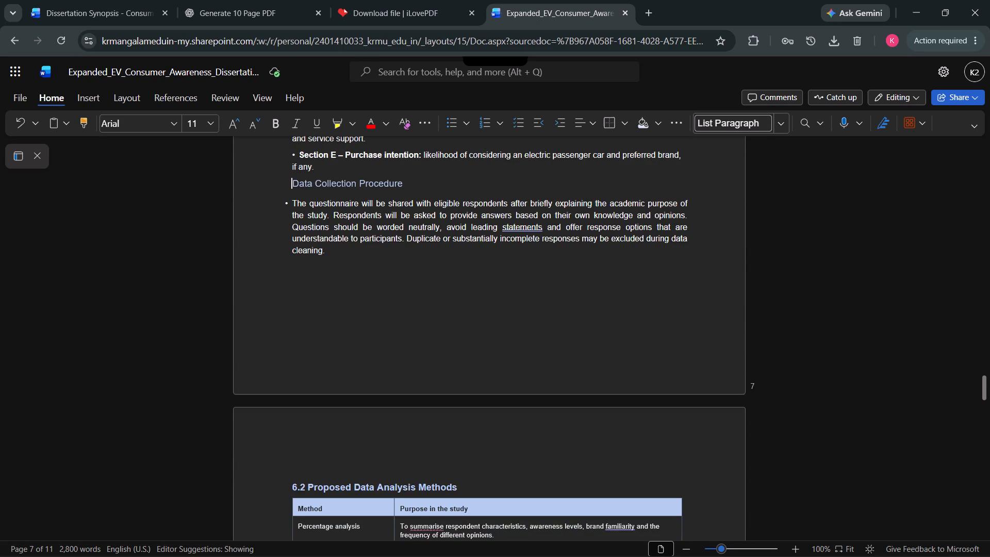
pyautogui.scroll(2, 338, 258)
pyautogui.write('6.4')
pyautogui.press('space')
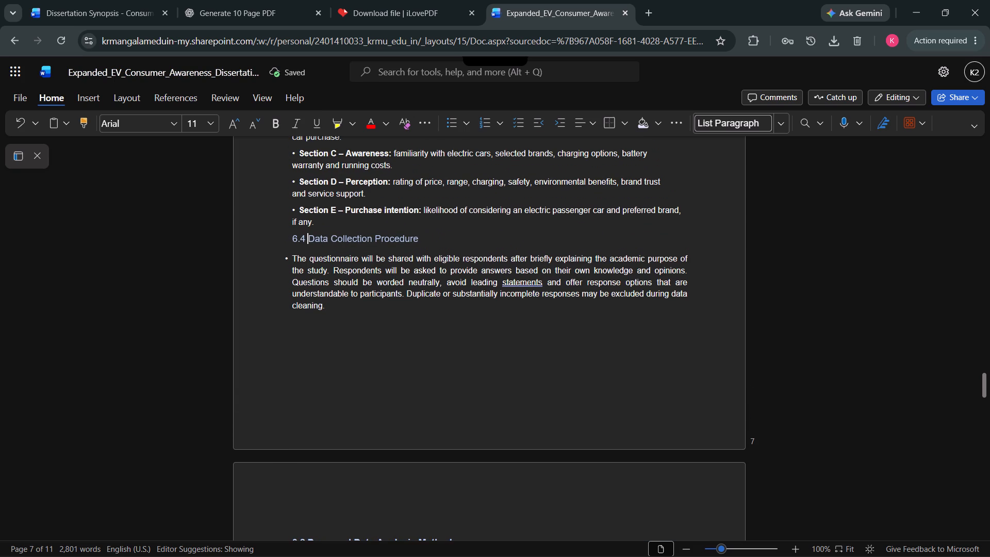
pyautogui.click(130, 0)
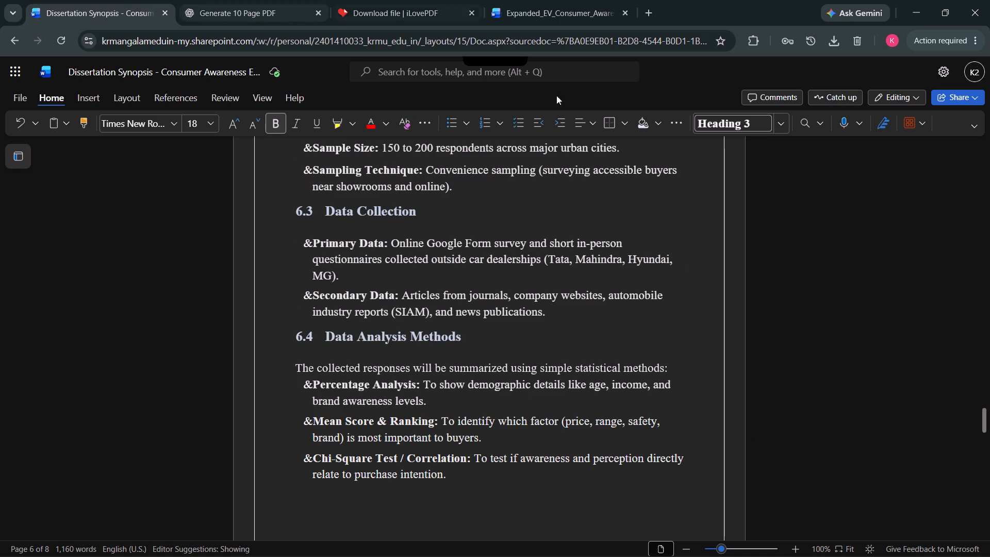
pyautogui.scroll(1, 495, 273)
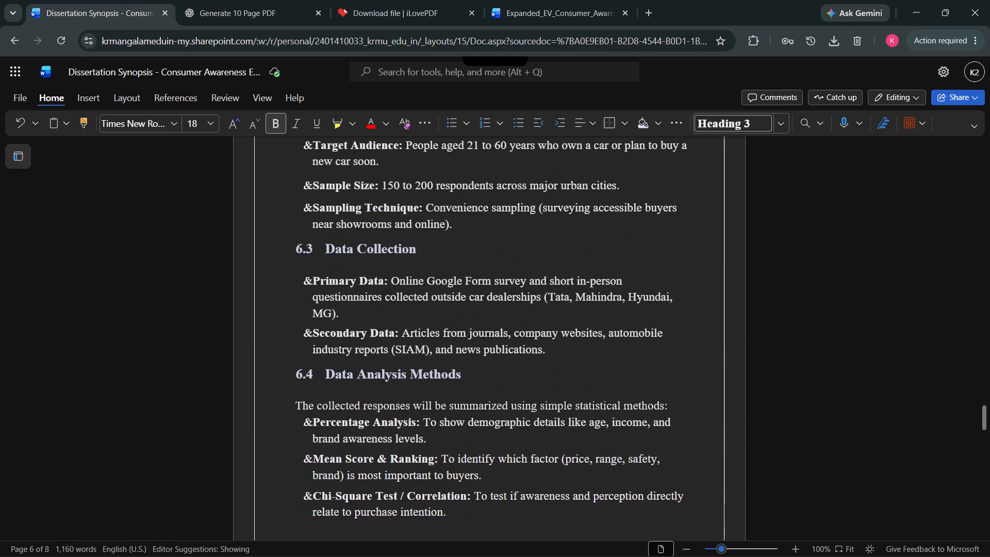
pyautogui.click(542, 0)
# Make the "6.4 Data Collection Procedure" heading bold in the expanded synopsis.
pyautogui.scroll(1, 386, 290)
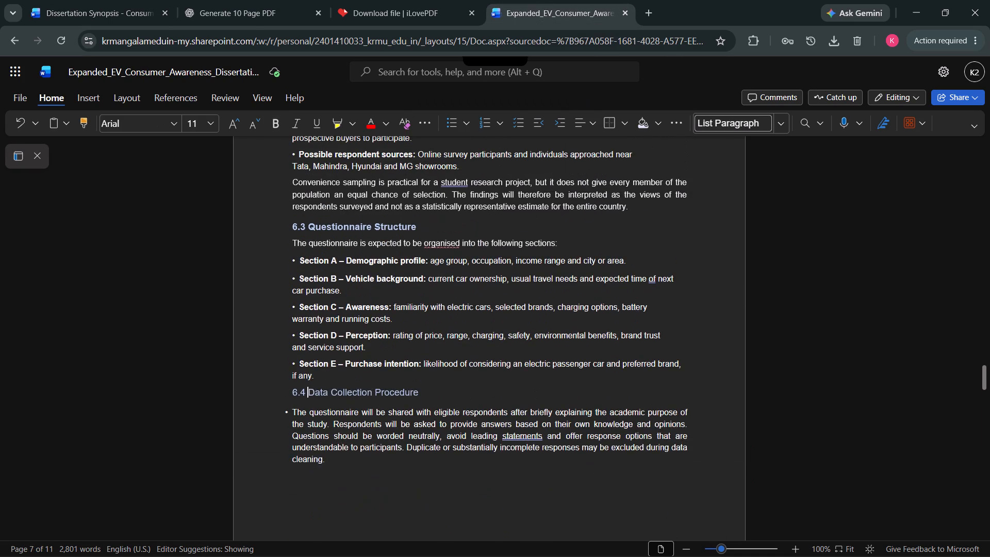
pyautogui.scroll(1, 386, 290)
pyautogui.moveTo(420, 401); pyautogui.dragTo(366, 397)
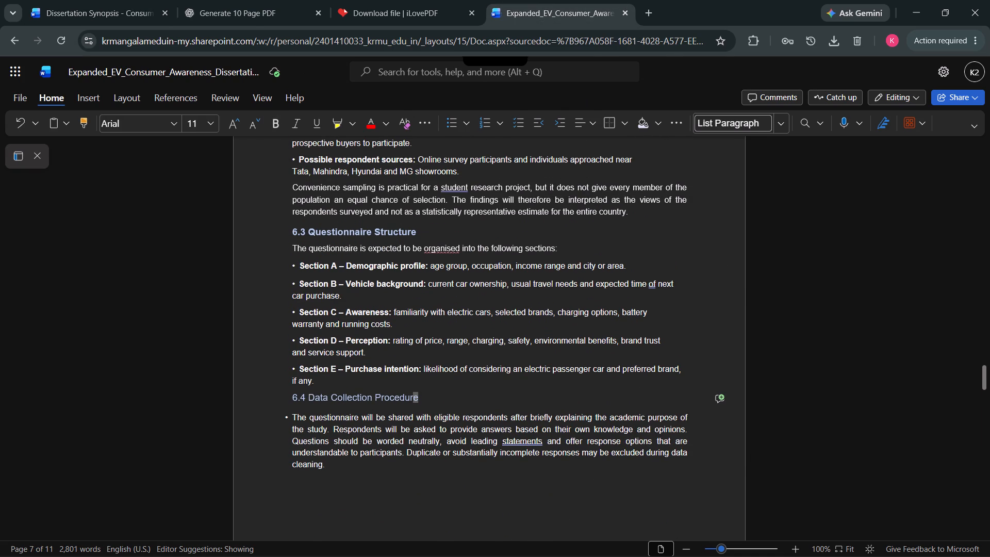
pyautogui.moveTo(366, 397); pyautogui.dragTo(292, 397)
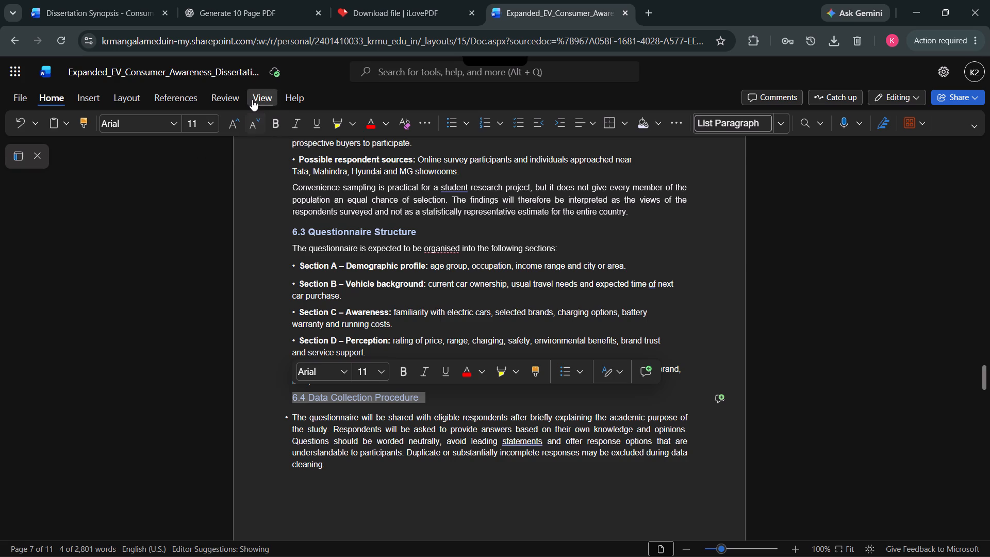
pyautogui.click(277, 124)
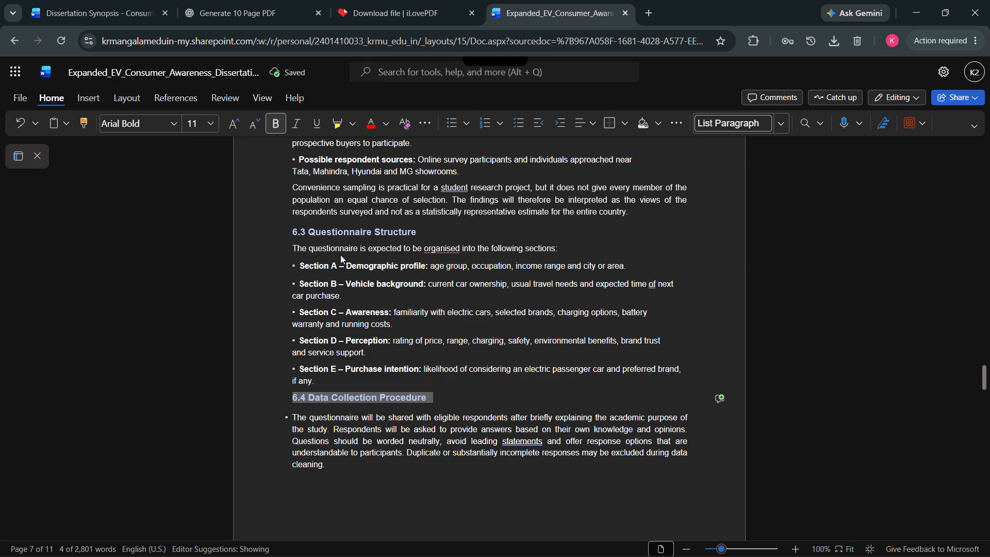
pyautogui.click(437, 241)
pyautogui.click(381, 233)
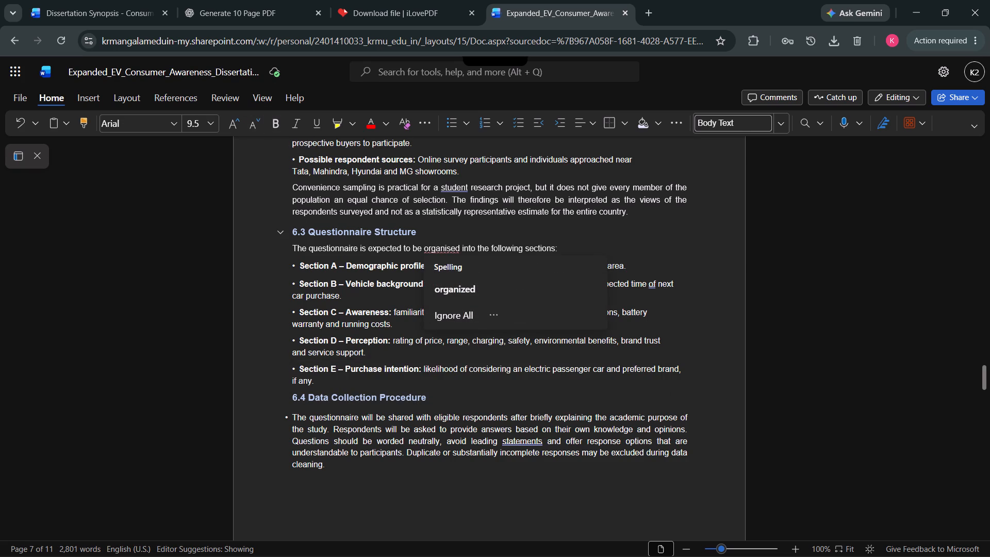
# Set the "Research Methodology" section heading to 18 pt.
pyautogui.scroll(3, 381, 233)
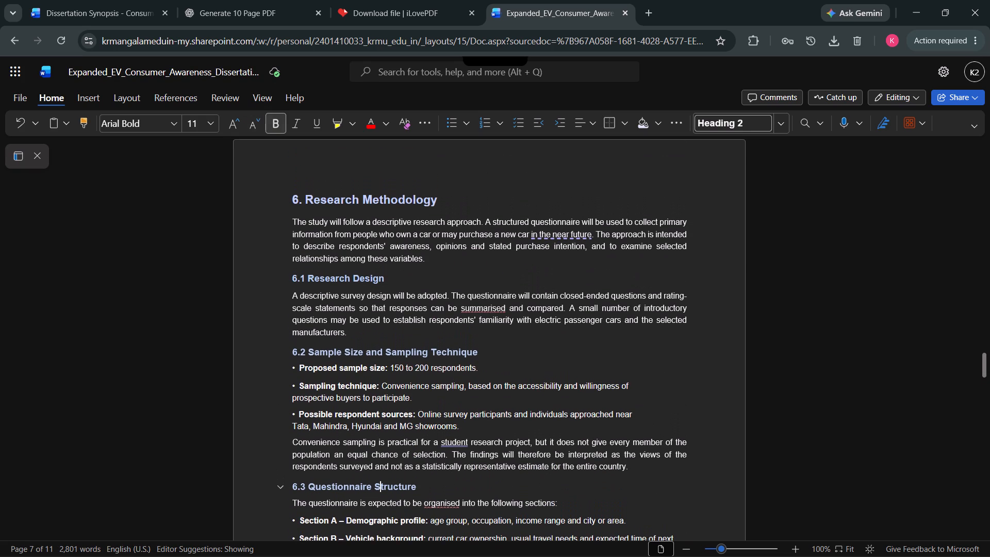
pyautogui.scroll(1, 381, 233)
pyautogui.click(397, 200)
pyautogui.moveTo(439, 201); pyautogui.dragTo(291, 199)
pyautogui.click(212, 126)
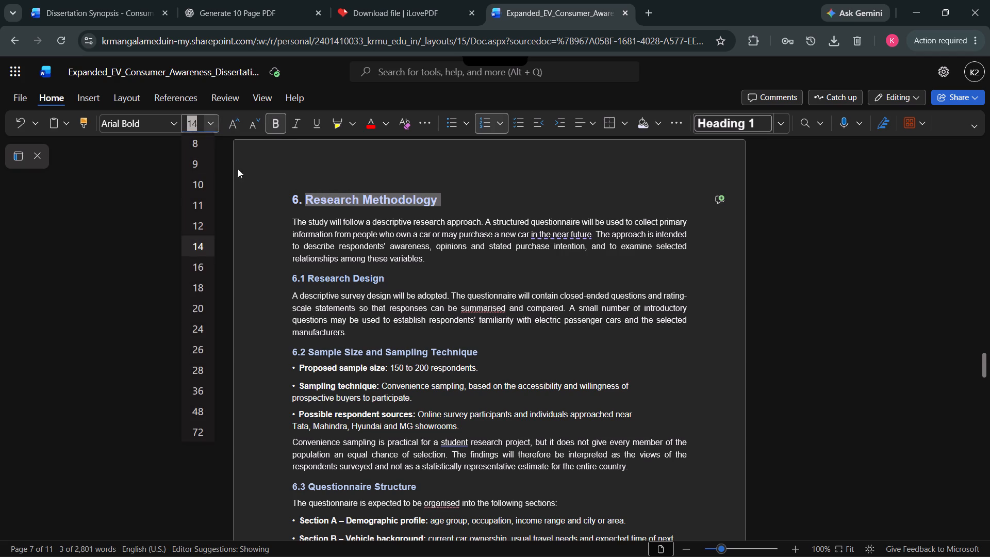
pyautogui.click(200, 290)
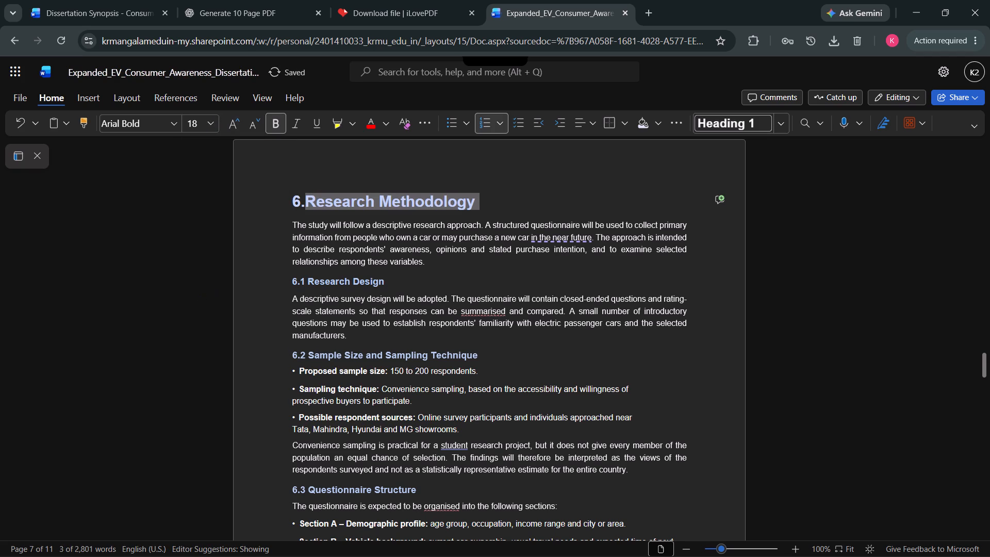
pyautogui.click(417, 286)
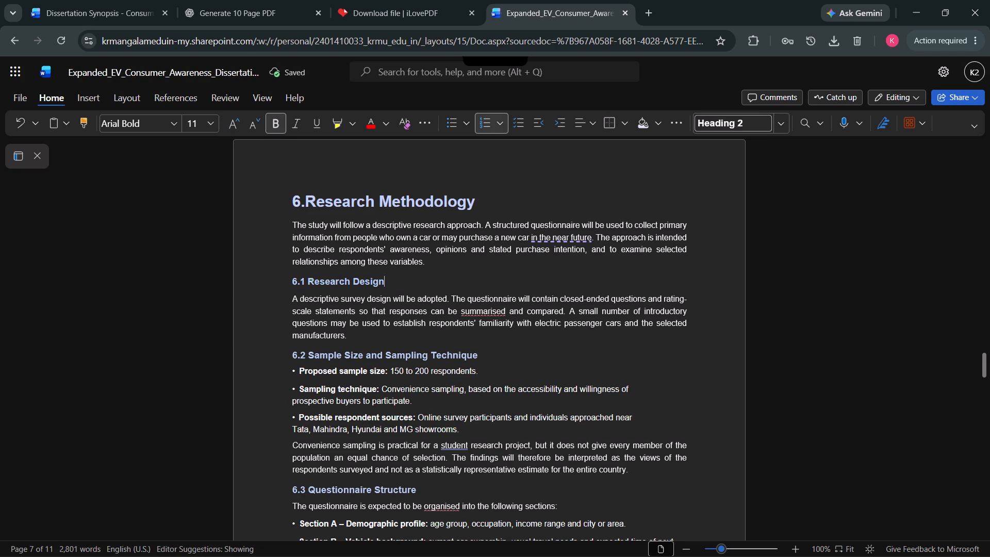
# Set all text from the Research Methodology introduction through the 6.4 Data Collection Procedure paragraph to 12 pt.
pyautogui.moveTo(291, 223); pyautogui.dragTo(500, 540)
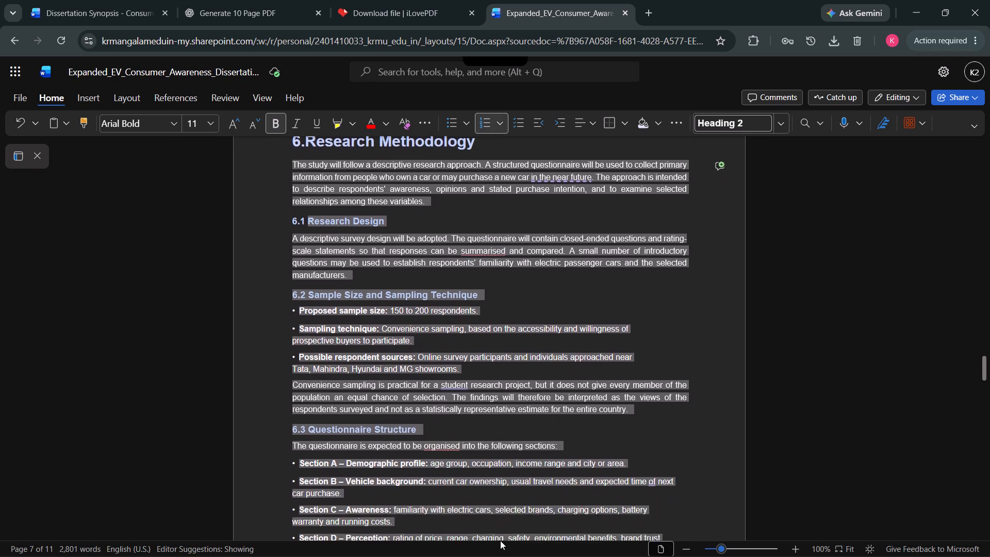
pyautogui.moveTo(500, 540); pyautogui.dragTo(503, 409)
pyautogui.click(209, 125)
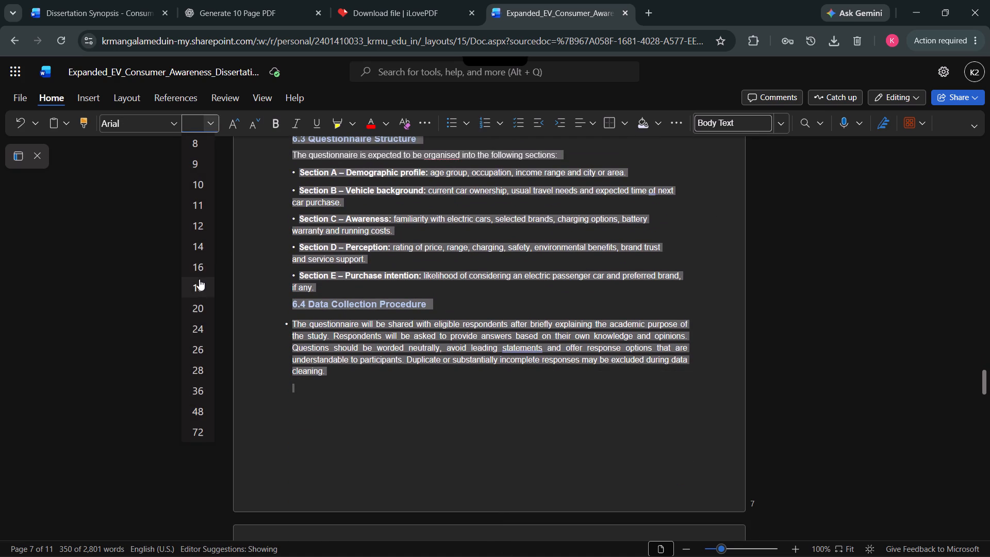
pyautogui.click(196, 225)
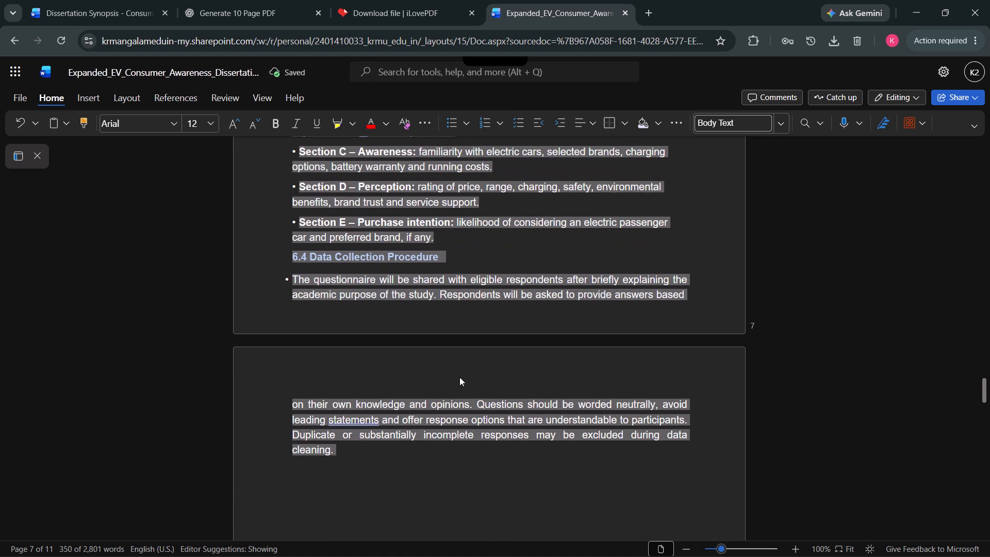
# Insert three blank lines before the "6.4 Data Collection Procedure" heading to push it toward the following page.
pyautogui.click(457, 258)
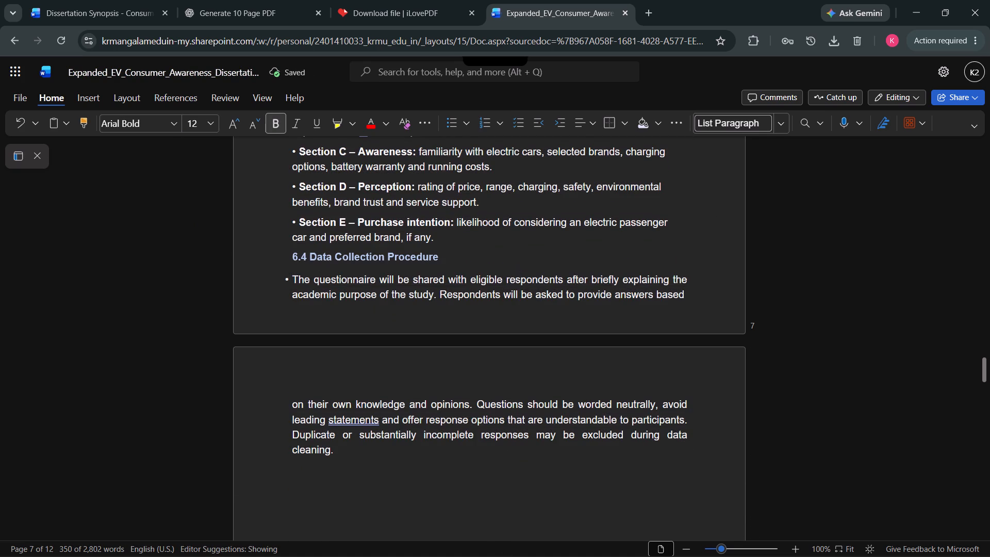
pyautogui.press('Left')
pyautogui.press('Left')
pyautogui.press('Left')
pyautogui.press('Left')
pyautogui.press('Left')
pyautogui.press('Left')
pyautogui.press('Left')
pyautogui.press('Left')
pyautogui.press('Left')
pyautogui.press('Left')
pyautogui.press('Left')
pyautogui.press('Left')
pyautogui.press('Left')
pyautogui.press('Left')
pyautogui.press('Left')
pyautogui.press('Left')
pyautogui.press('Left')
pyautogui.press('Left')
pyautogui.press('Left')
pyautogui.press('Left')
pyautogui.press('Left')
pyautogui.press('Left')
pyautogui.press('Left')
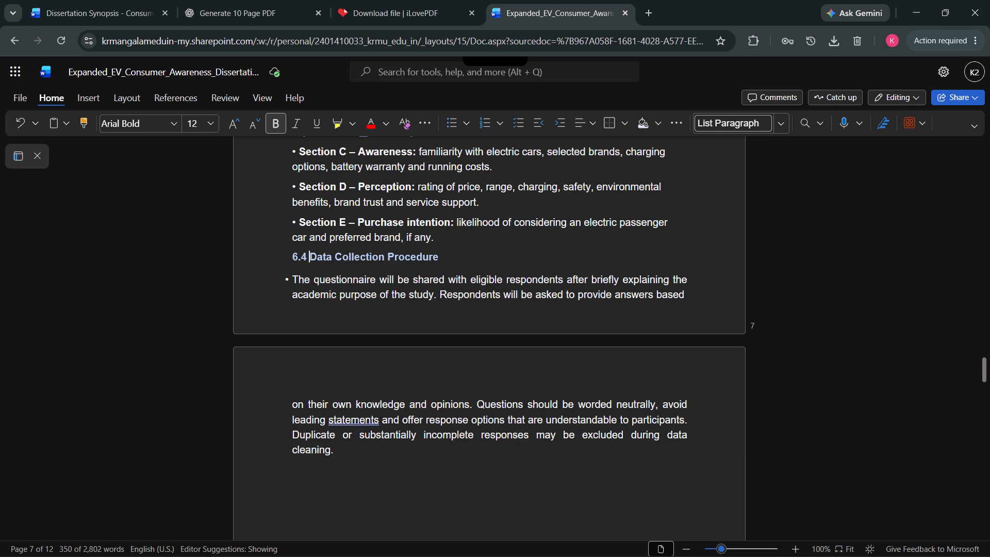
pyautogui.press('Left')
pyautogui.press('Left')
pyautogui.press('Left')
pyautogui.press('Left')
pyautogui.press('Return')
pyautogui.press('Return')
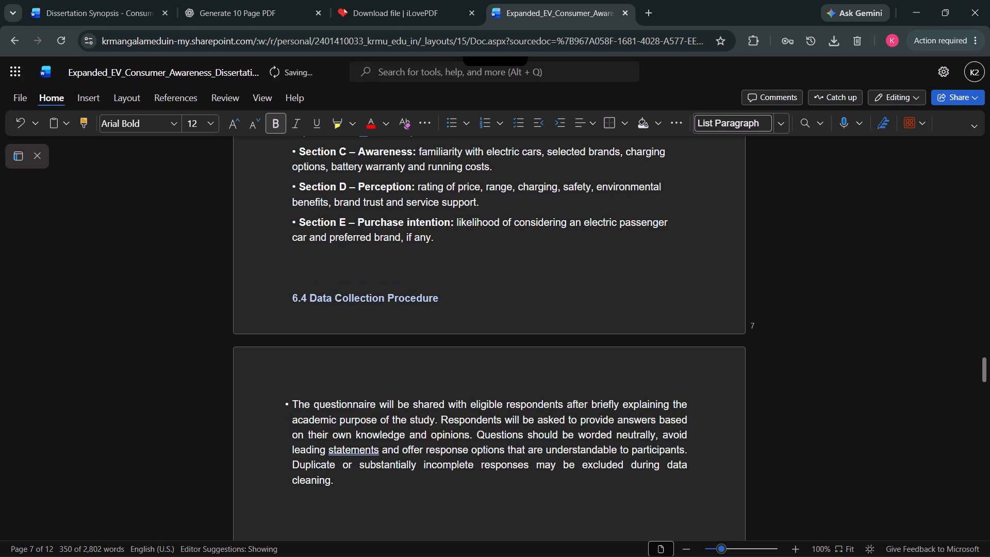
pyautogui.press('Return')
# Cut the Proposed Data Analysis Methods subsection with its table and the Ethical Considerations subsection from their separate page.
pyautogui.scroll(-4, 457, 258)
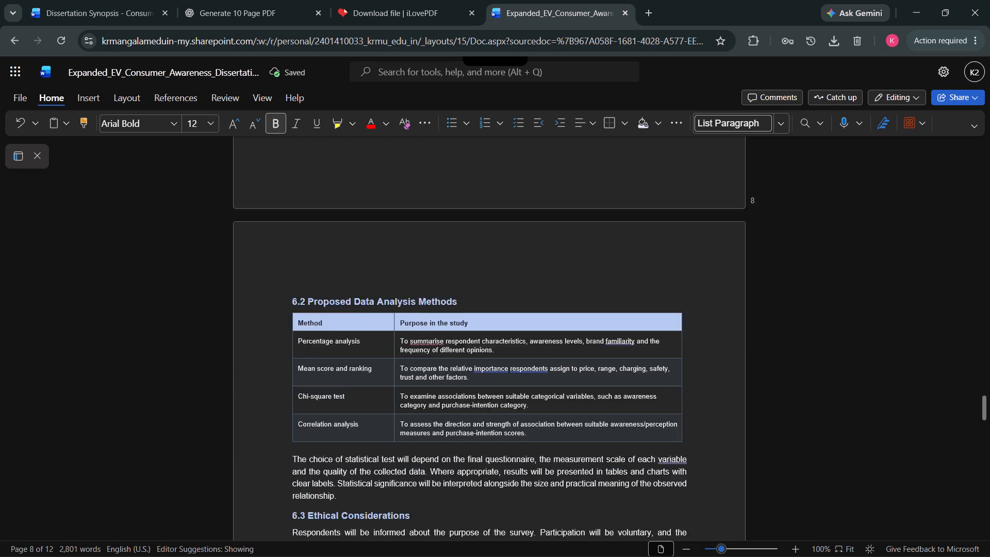
pyautogui.scroll(-4, 457, 258)
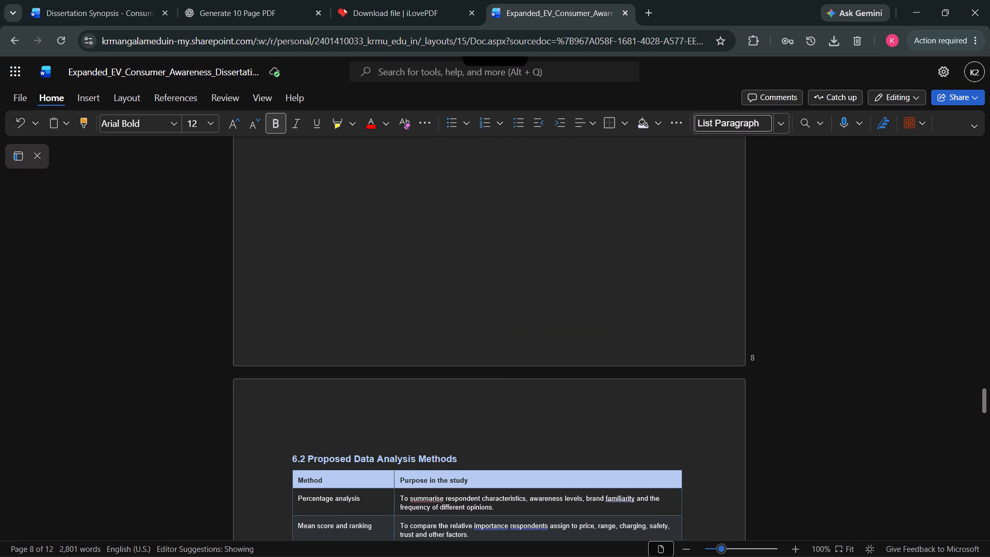
pyautogui.scroll(-8, 298, 297)
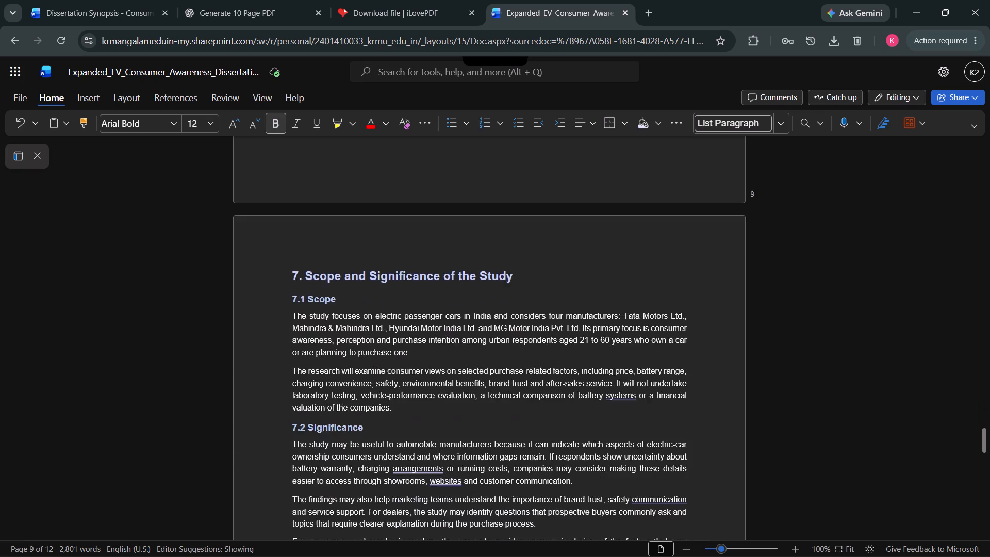
pyautogui.scroll(4, 298, 297)
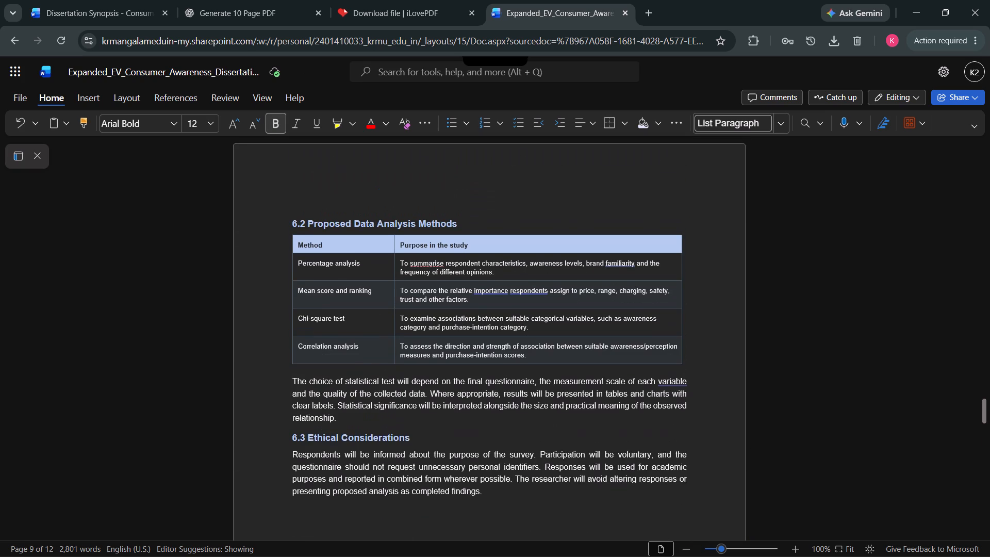
pyautogui.scroll(1, 298, 297)
pyautogui.moveTo(487, 498); pyautogui.dragTo(295, 292)
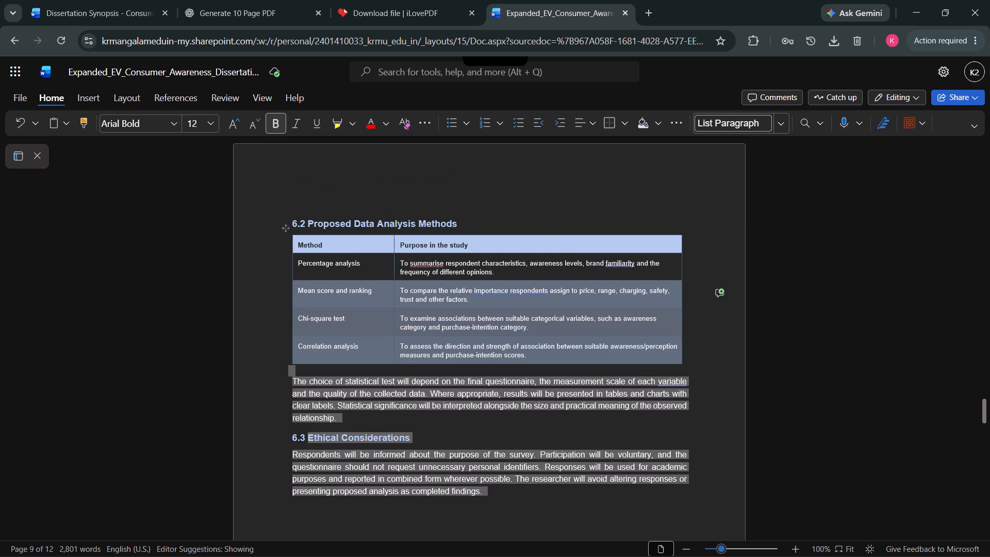
pyautogui.moveTo(295, 292); pyautogui.dragTo(282, 218)
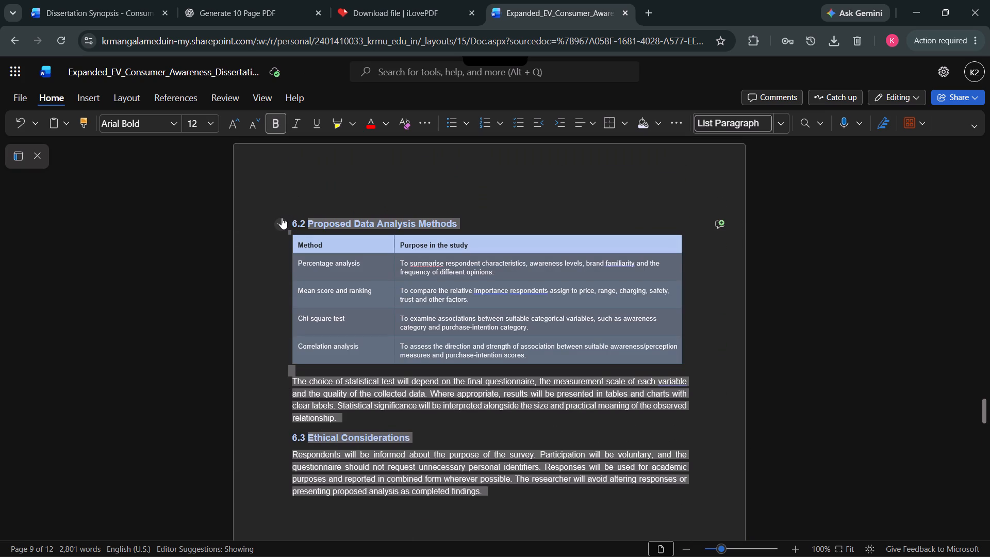
pyautogui.moveTo(282, 218); pyautogui.dragTo(282, 218)
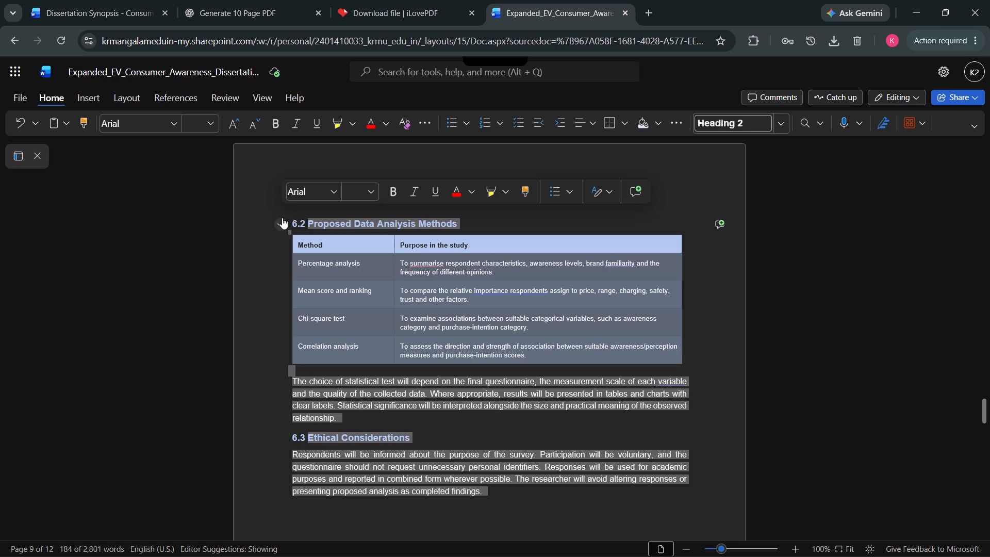
pyautogui.hotkey('ctrl', 'x')
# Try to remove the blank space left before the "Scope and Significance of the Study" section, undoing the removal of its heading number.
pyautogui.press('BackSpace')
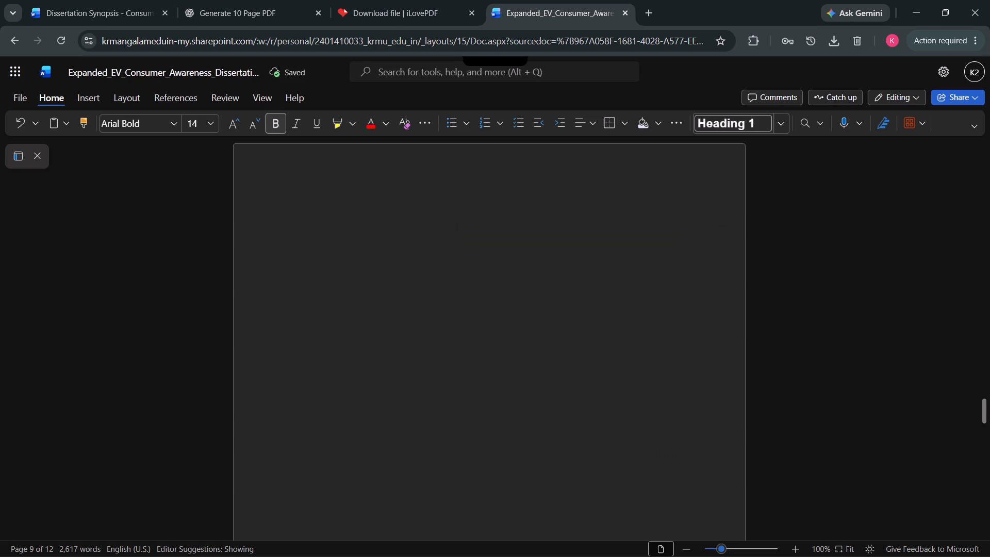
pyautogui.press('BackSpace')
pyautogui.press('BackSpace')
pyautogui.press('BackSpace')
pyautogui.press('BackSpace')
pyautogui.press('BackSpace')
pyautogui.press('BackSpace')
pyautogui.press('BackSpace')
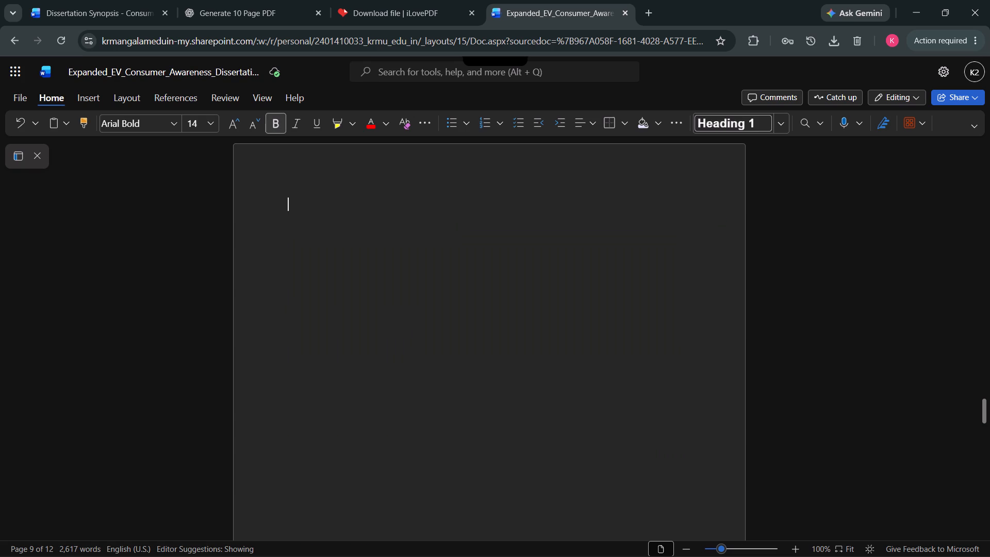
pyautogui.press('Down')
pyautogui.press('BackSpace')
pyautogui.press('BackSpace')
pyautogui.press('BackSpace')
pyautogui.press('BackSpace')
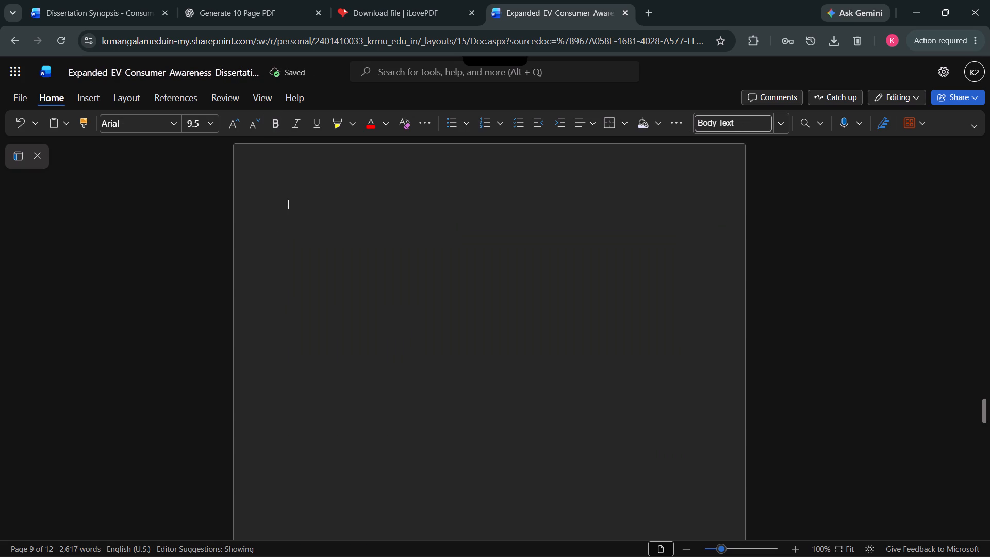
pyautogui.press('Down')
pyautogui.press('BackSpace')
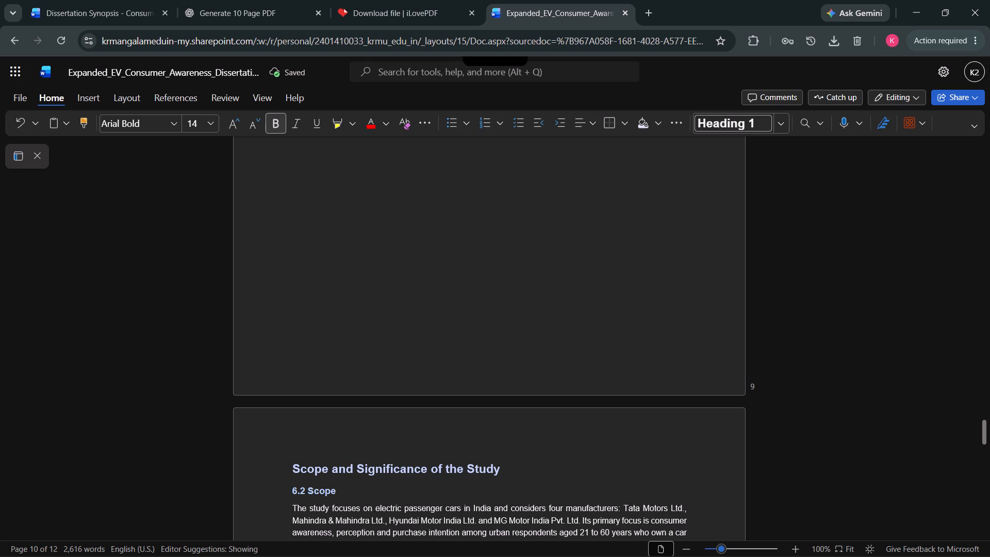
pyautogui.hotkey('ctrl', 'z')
# Paste the cut Data Analysis Methods and Ethical Considerations subsections directly below the 6.4 Data Collection Procedure paragraph.
pyautogui.scroll(3, 282, 218)
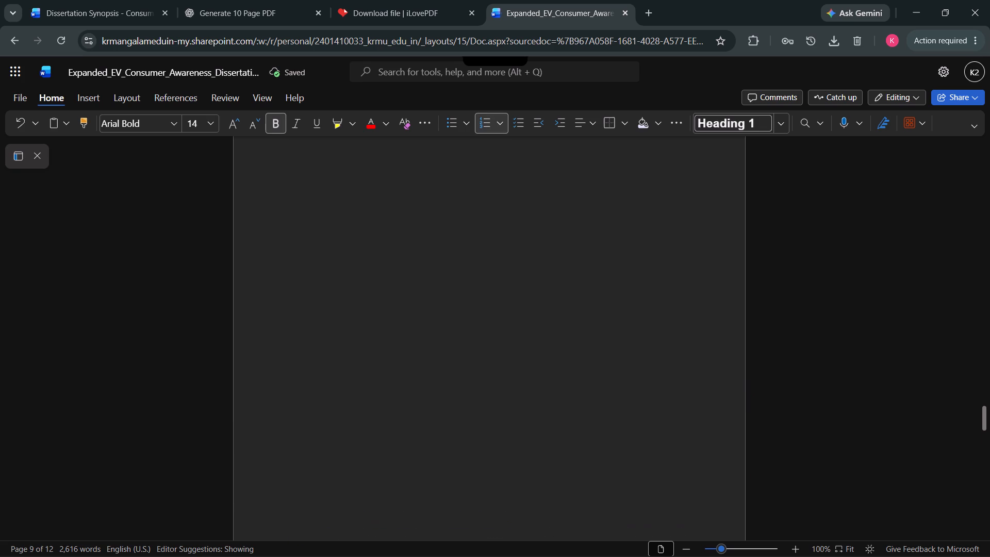
pyautogui.scroll(9, 282, 218)
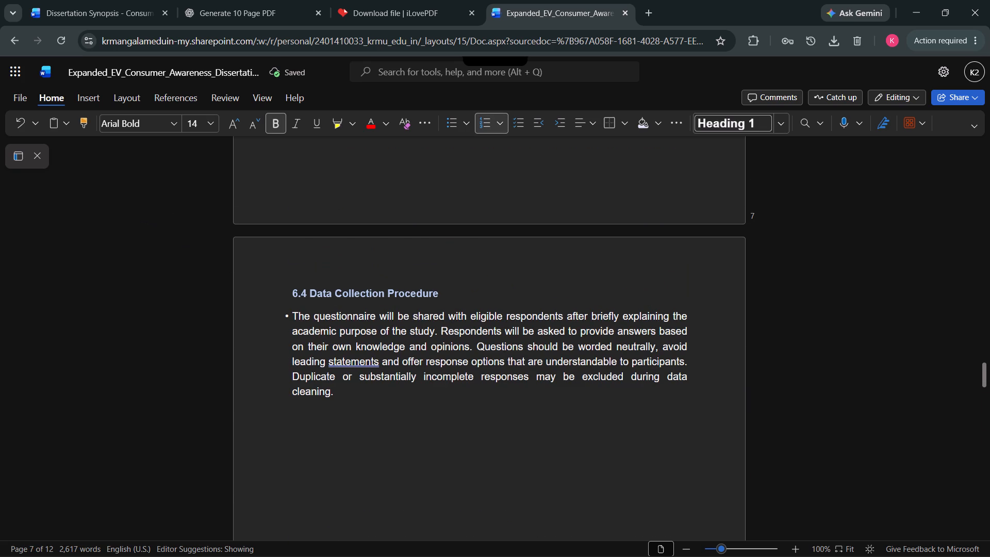
pyautogui.click(342, 399)
pyautogui.press('Return')
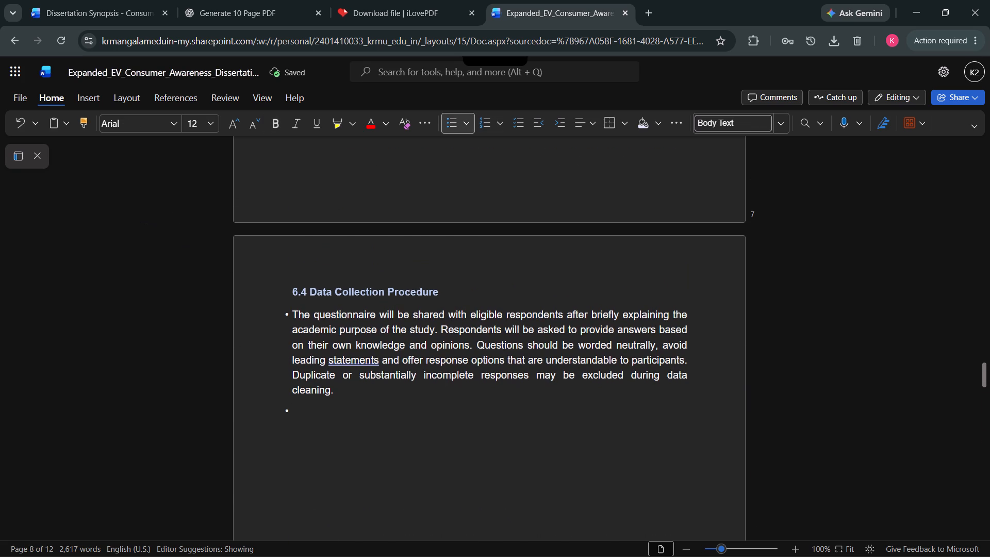
pyautogui.press('BackSpace')
pyautogui.hotkey('ctrl', 'v')
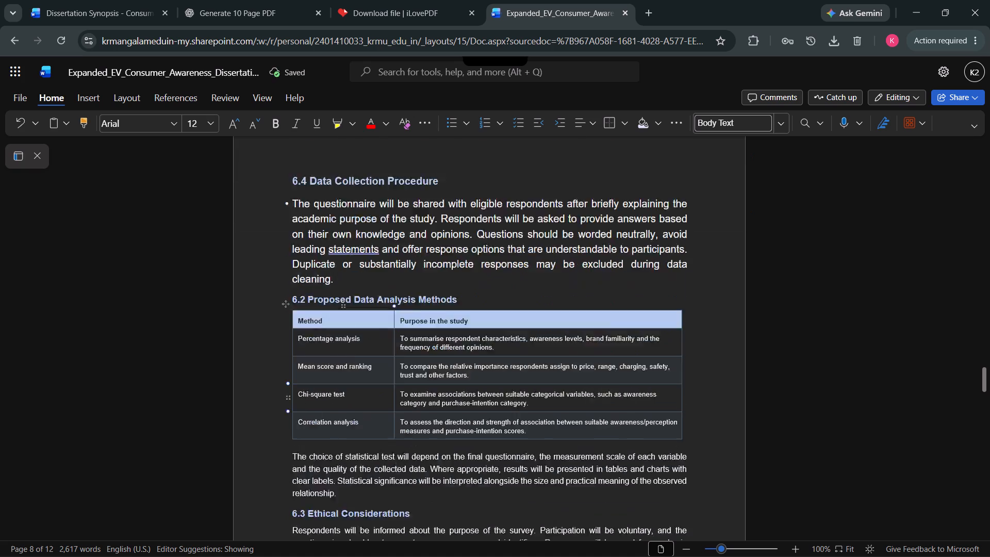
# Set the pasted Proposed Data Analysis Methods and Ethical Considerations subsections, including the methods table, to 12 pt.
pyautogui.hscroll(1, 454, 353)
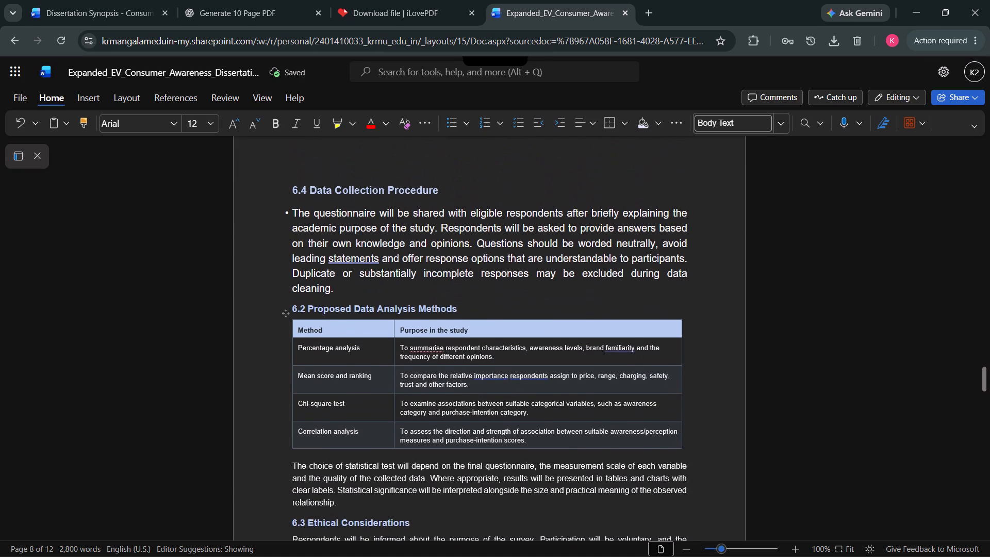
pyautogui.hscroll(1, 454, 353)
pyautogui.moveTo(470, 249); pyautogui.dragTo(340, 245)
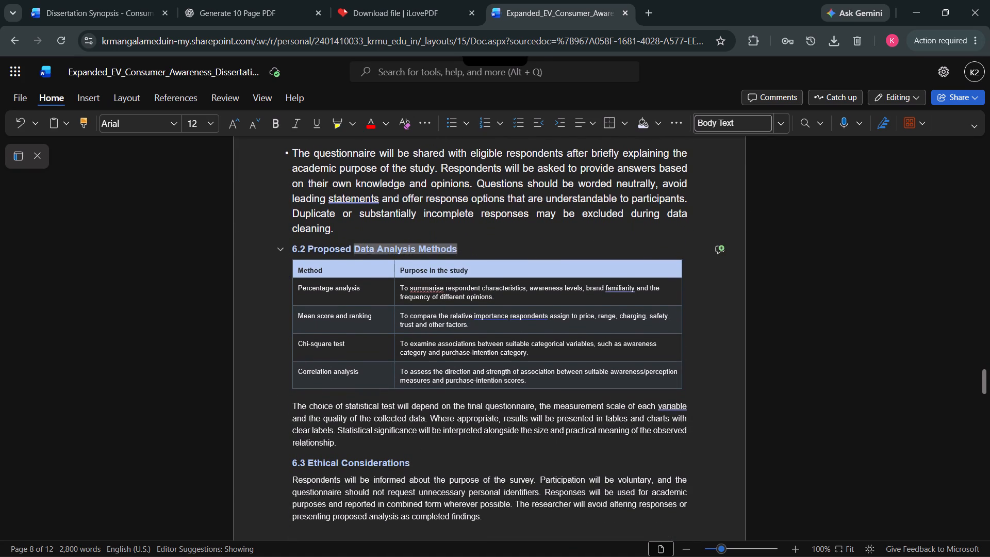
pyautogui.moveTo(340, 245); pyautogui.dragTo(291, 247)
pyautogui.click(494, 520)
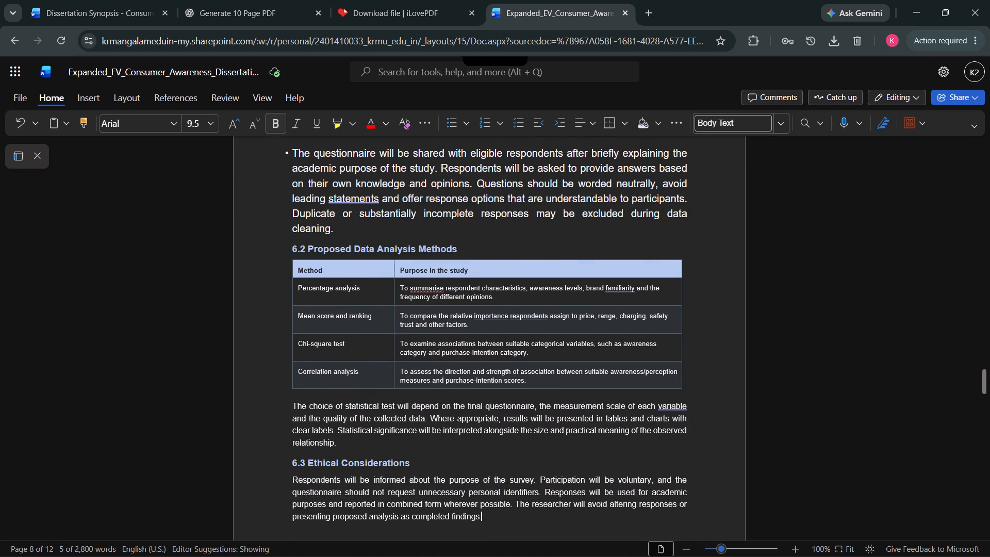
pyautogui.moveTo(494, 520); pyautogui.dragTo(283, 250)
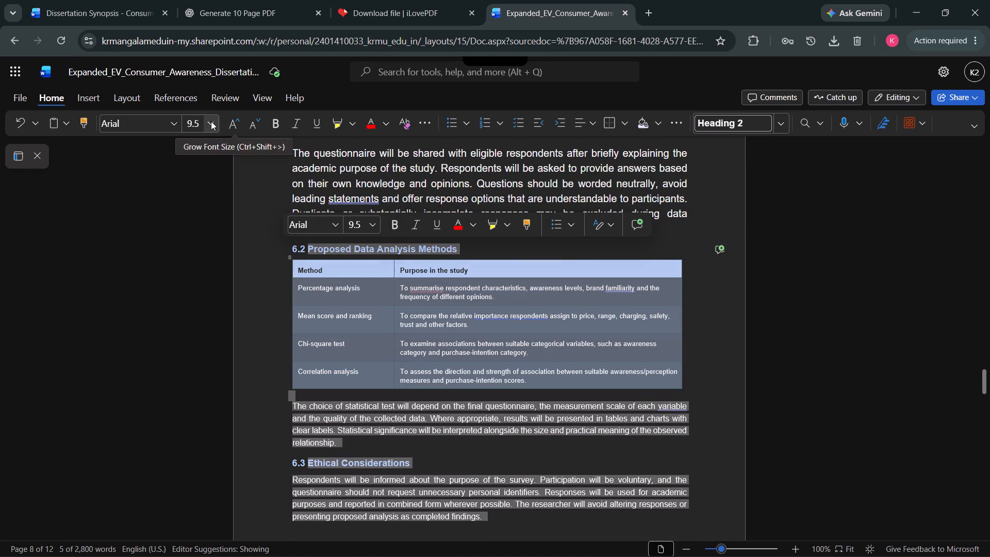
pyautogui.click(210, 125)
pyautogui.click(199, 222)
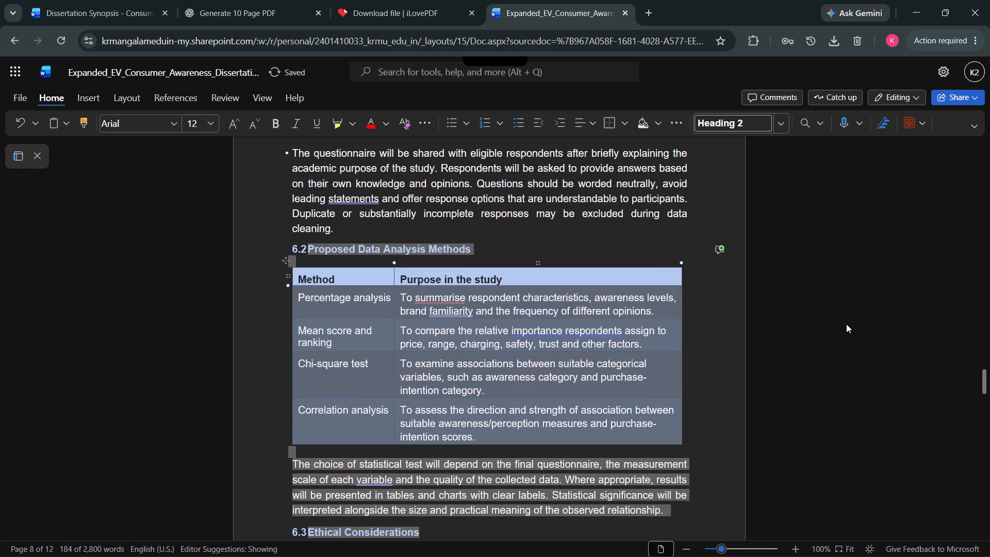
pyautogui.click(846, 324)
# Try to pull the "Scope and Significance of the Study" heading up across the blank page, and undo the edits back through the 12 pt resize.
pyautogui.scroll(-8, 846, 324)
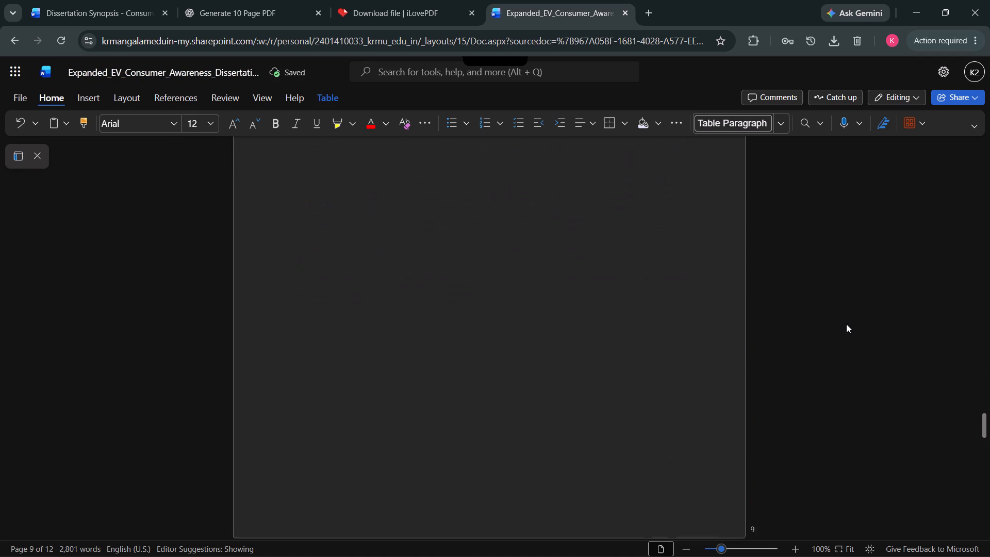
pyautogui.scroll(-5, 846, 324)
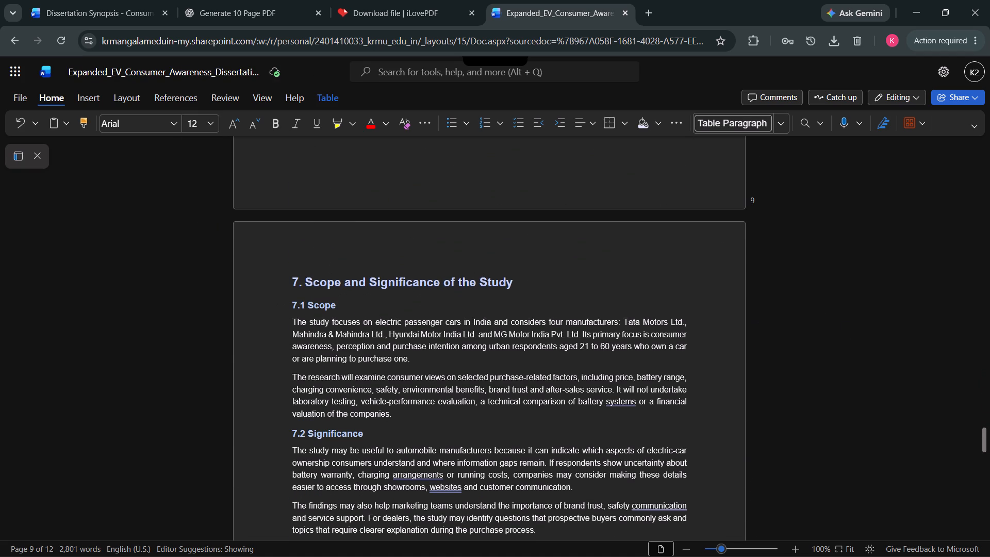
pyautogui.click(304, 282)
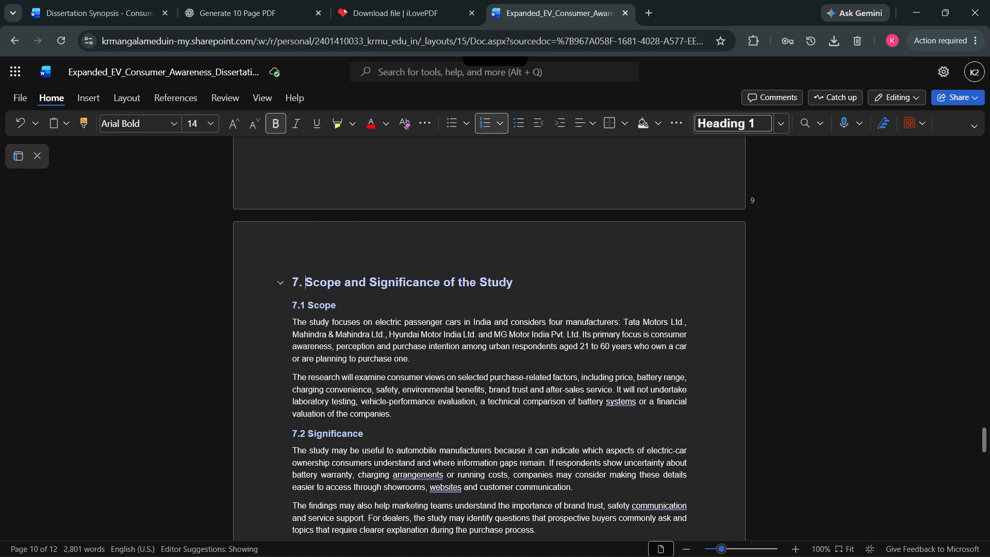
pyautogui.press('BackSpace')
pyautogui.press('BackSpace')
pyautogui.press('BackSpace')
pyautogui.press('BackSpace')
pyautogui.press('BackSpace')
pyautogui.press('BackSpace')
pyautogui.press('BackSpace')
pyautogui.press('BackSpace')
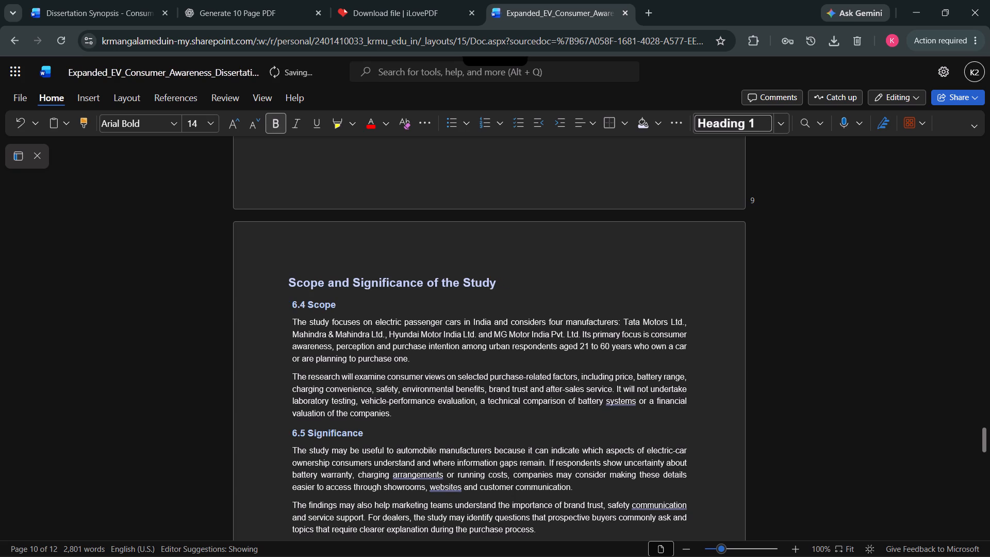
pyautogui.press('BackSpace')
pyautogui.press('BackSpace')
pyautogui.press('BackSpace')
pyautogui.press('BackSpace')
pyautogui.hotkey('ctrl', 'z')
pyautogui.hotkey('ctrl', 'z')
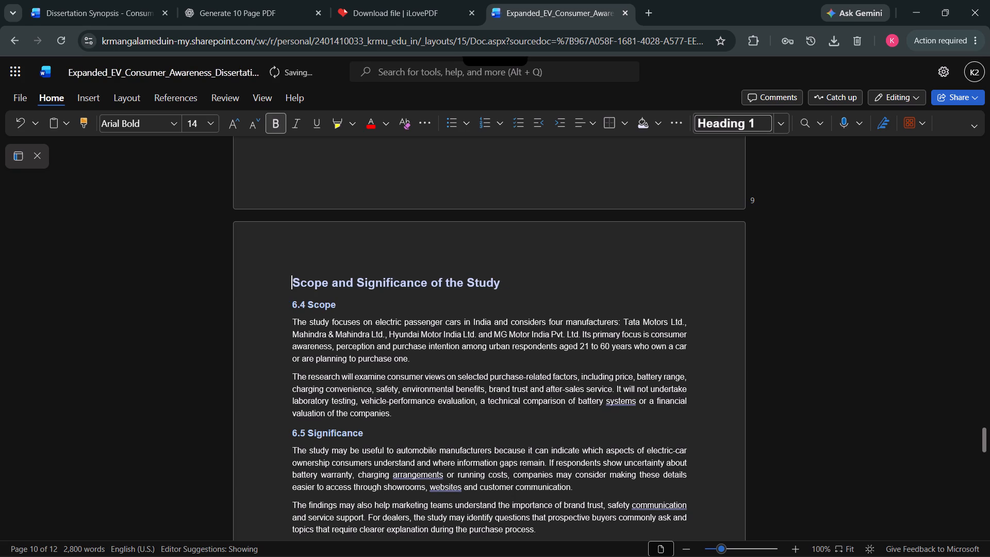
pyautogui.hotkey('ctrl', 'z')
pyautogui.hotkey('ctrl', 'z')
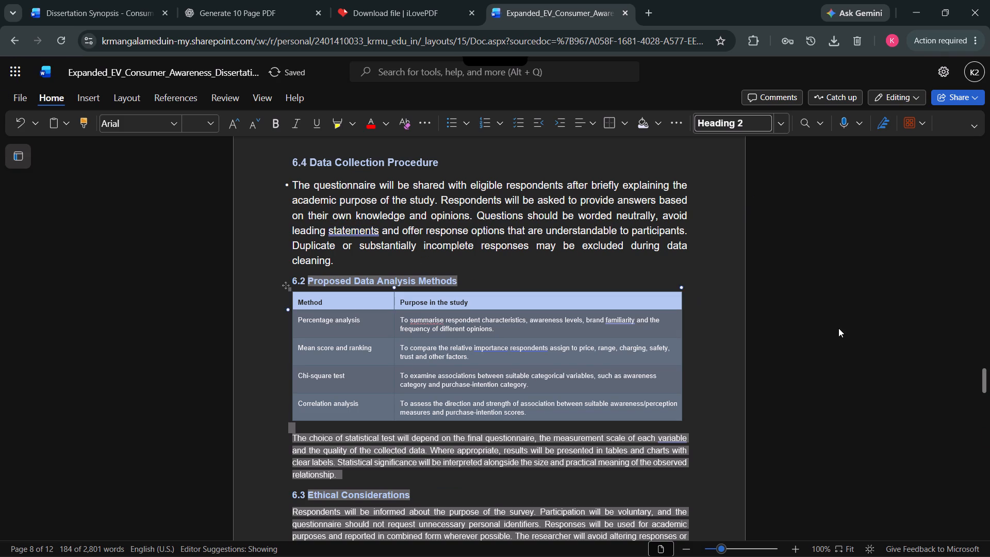
# Reapply 12 pt to the Proposed Data Analysis Methods and Ethical Considerations subsections, including the methods table.
pyautogui.click(215, 119)
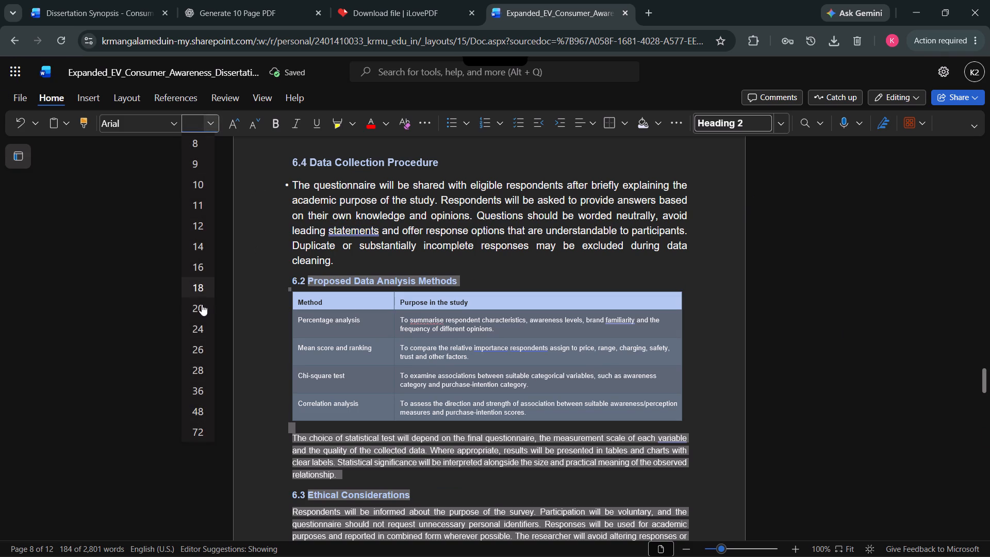
pyautogui.click(197, 226)
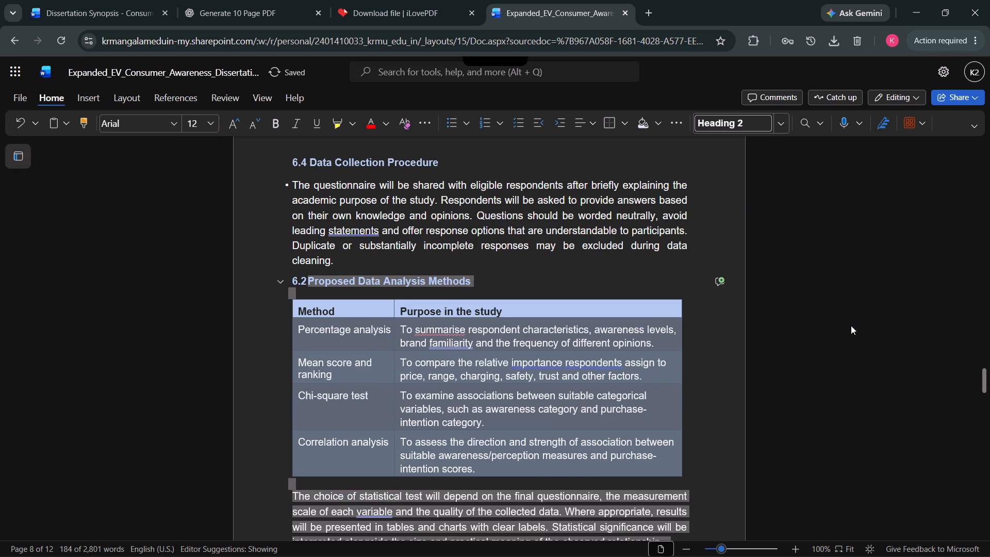
pyautogui.click(854, 326)
# Look through the reformatted earlier sections and the remaining sections 7 and 8 to check their layout and text sizes.
pyautogui.scroll(18, 854, 326)
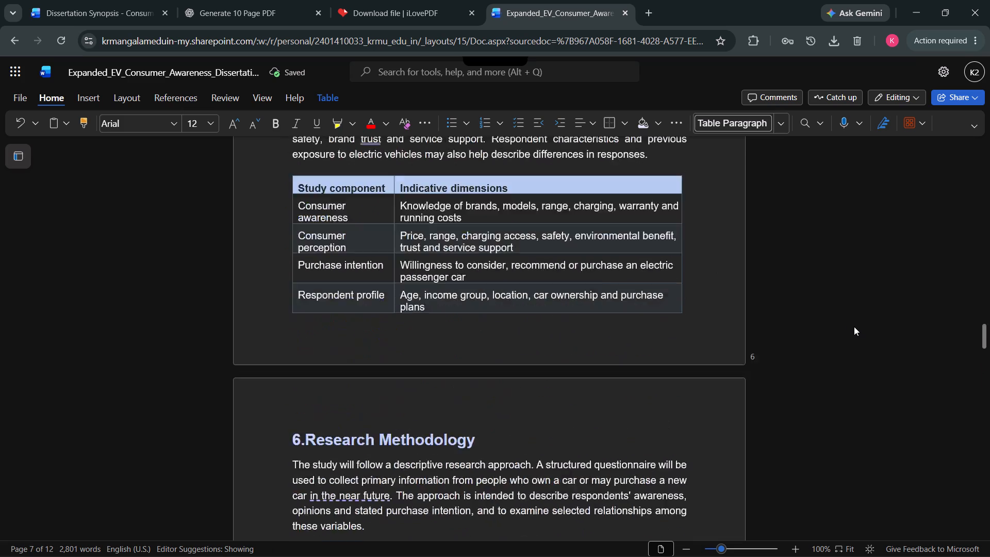
pyautogui.scroll(8, 854, 326)
pyautogui.scroll(-5, 854, 326)
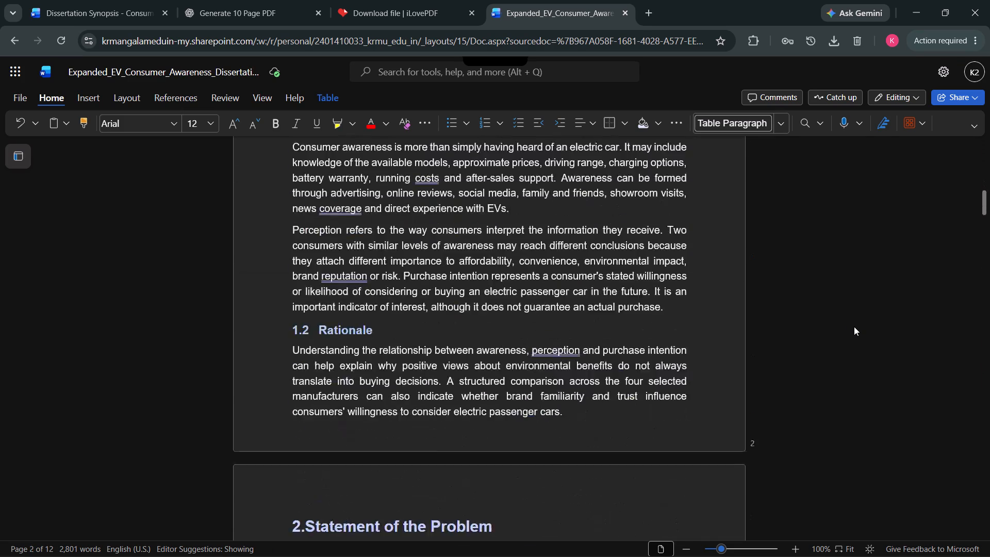
pyautogui.scroll(-20, 854, 326)
pyautogui.scroll(-2, 854, 326)
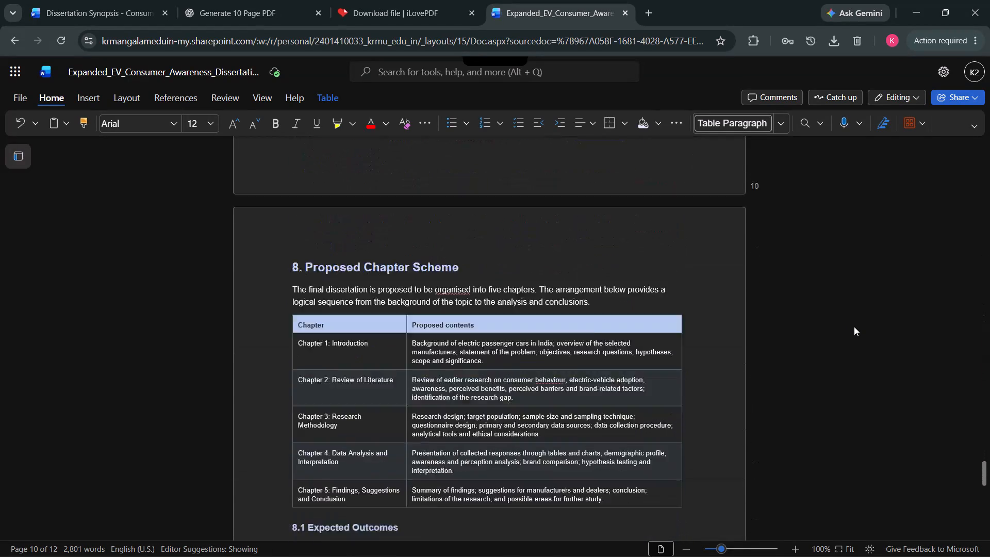
pyautogui.scroll(-15, 854, 326)
pyautogui.scroll(4, 854, 326)
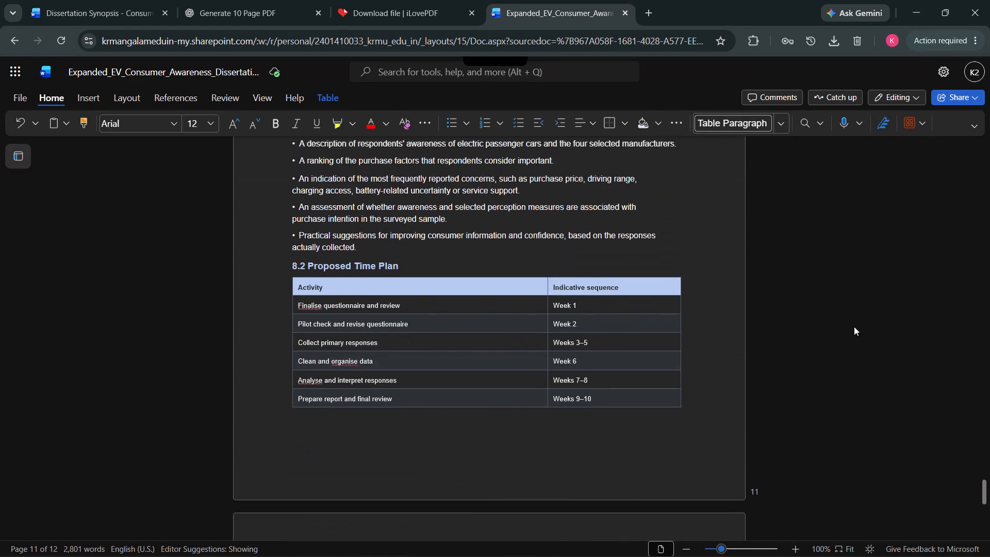
pyautogui.scroll(12, 854, 326)
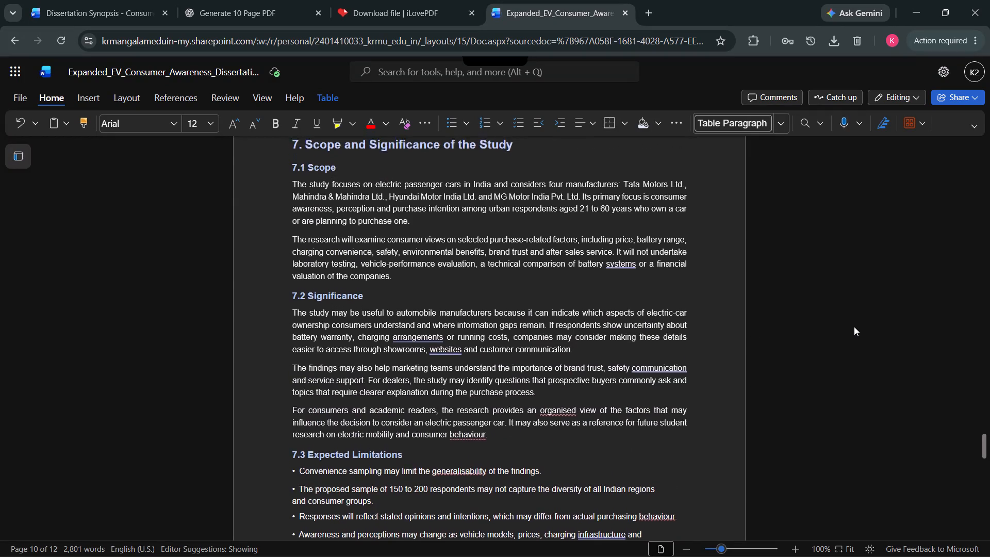
pyautogui.scroll(4, 854, 326)
pyautogui.scroll(-2, 854, 326)
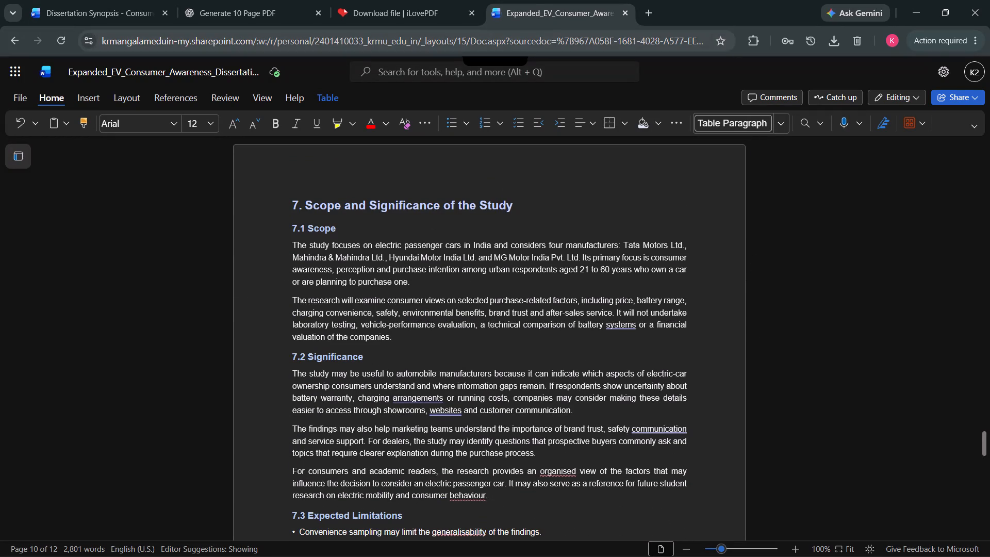
# Check sections 7 and 8 of the original Dissertation Synopsis for comparison with the expanded version.
pyautogui.click(59, 0)
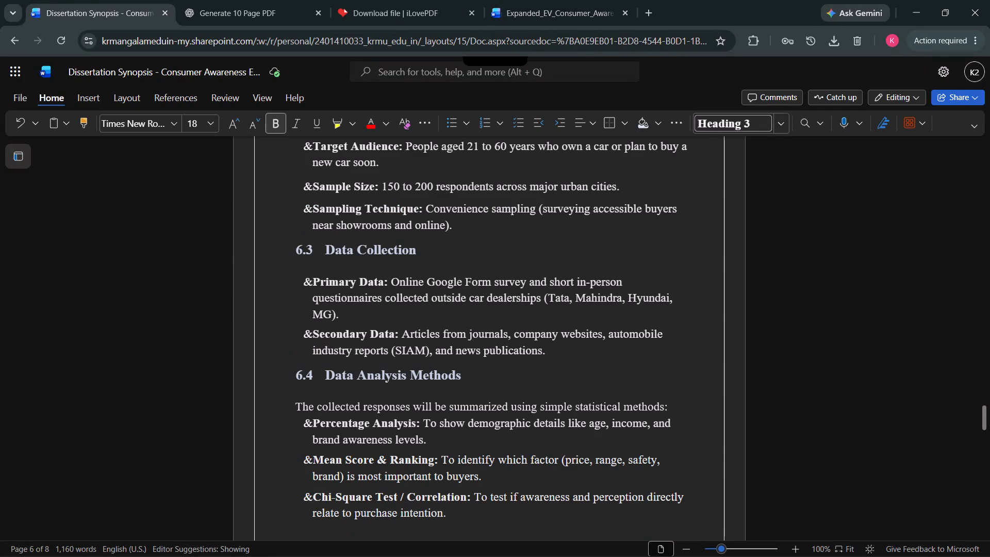
pyautogui.scroll(-9, 454, 356)
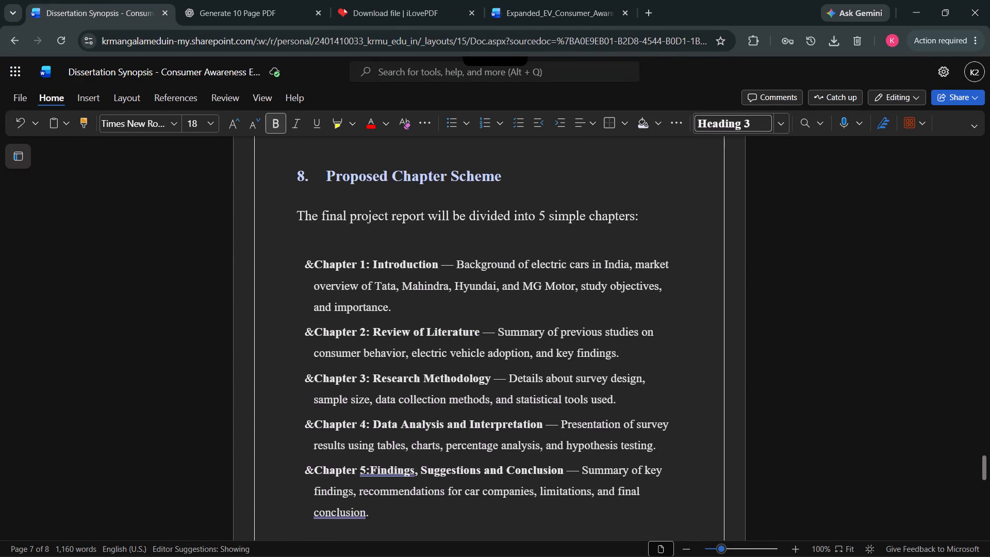
pyautogui.scroll(-5, 454, 356)
pyautogui.scroll(4, 454, 356)
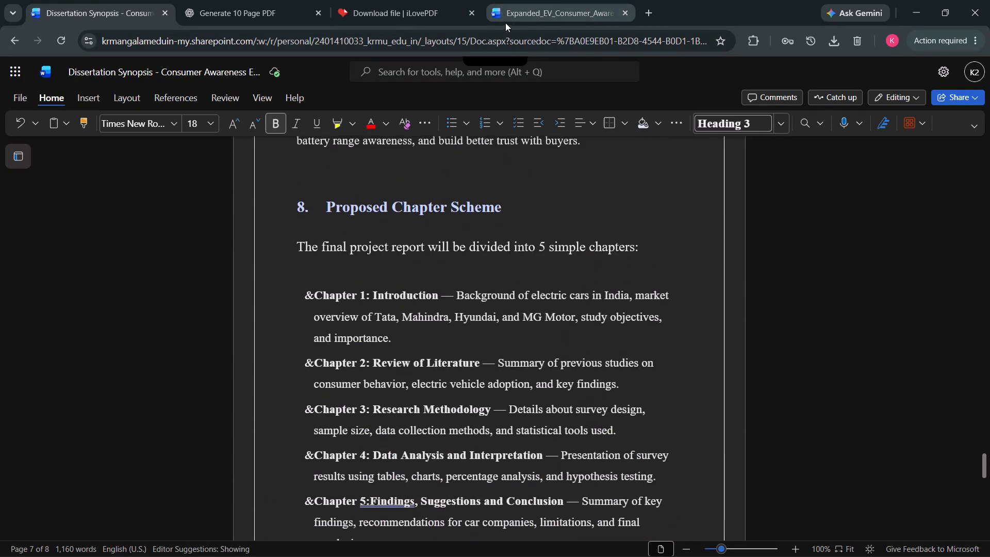
pyautogui.click(510, 21)
pyautogui.click(90, 0)
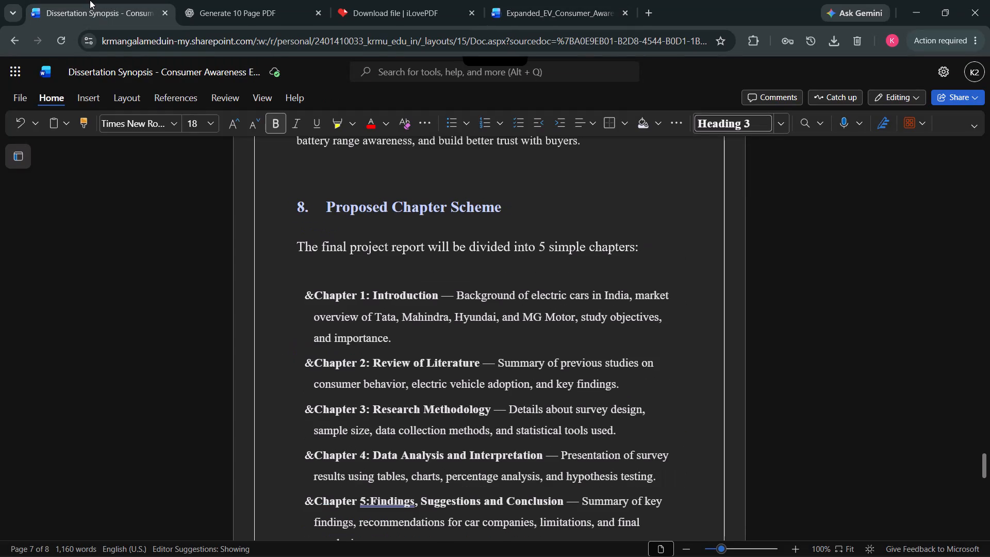
pyautogui.scroll(3, 419, 352)
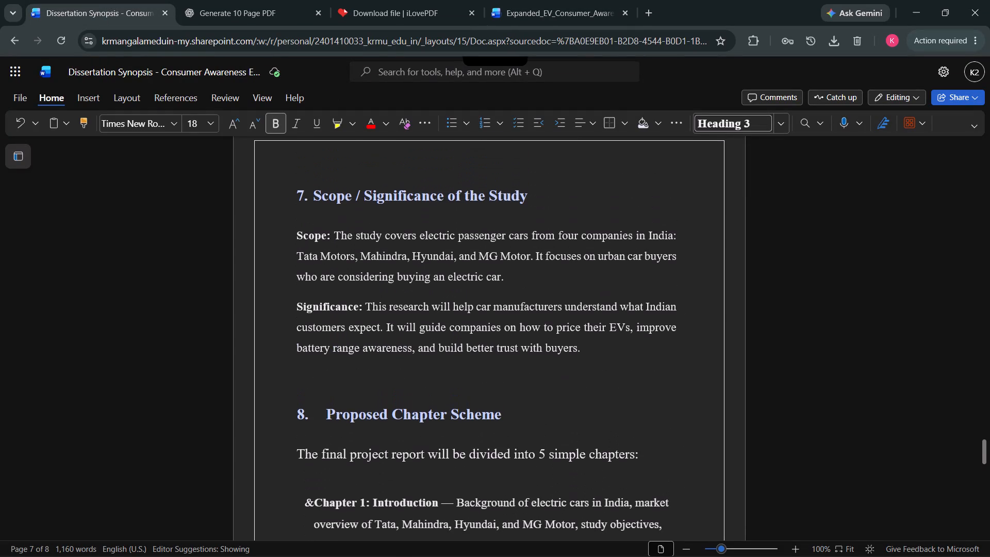
pyautogui.click(535, 0)
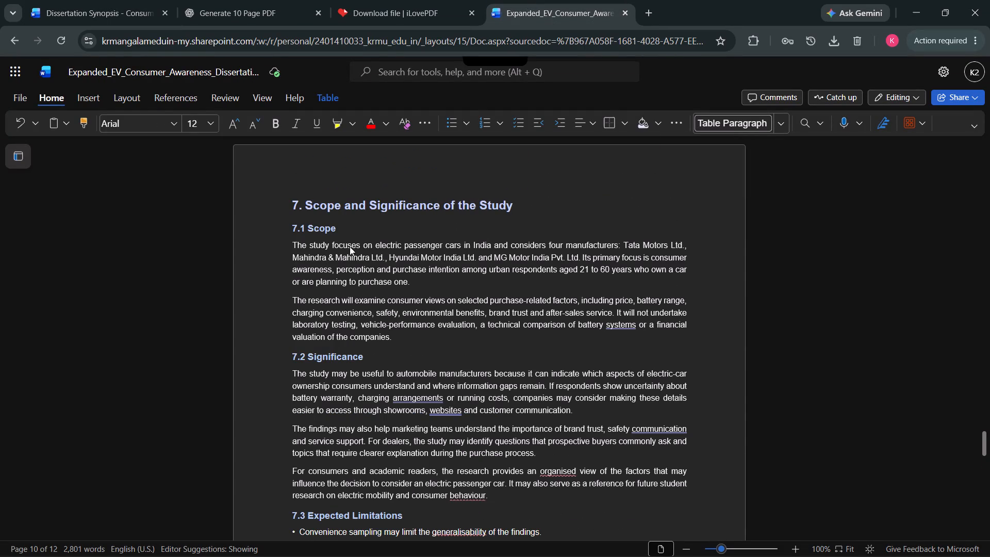
# Look through sections 7 and 8 of the expanded document and the blank area after Ethical Considerations to compare content and layout.
pyautogui.scroll(-4, 363, 392)
pyautogui.click(906, 412)
pyautogui.scroll(-7, 789, 377)
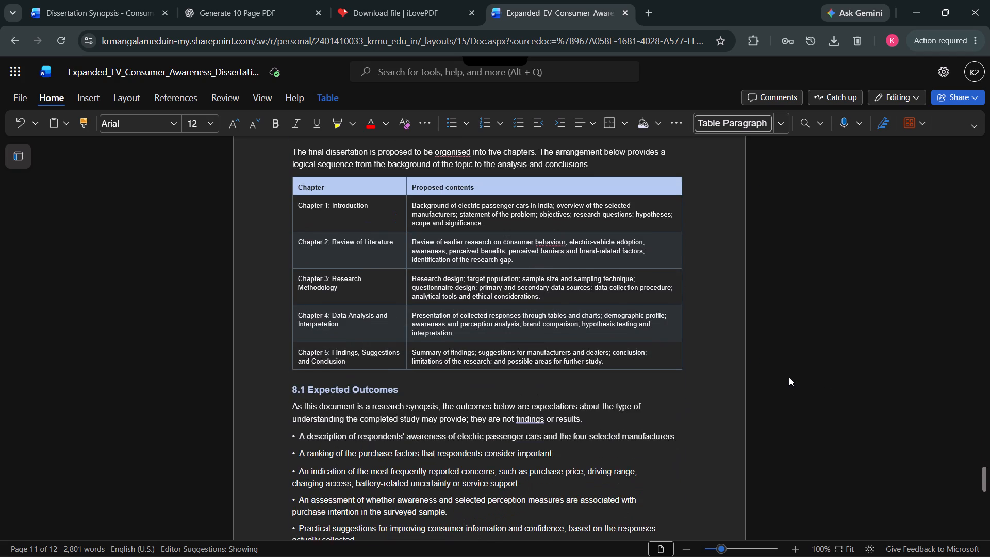
pyautogui.scroll(-4, 789, 377)
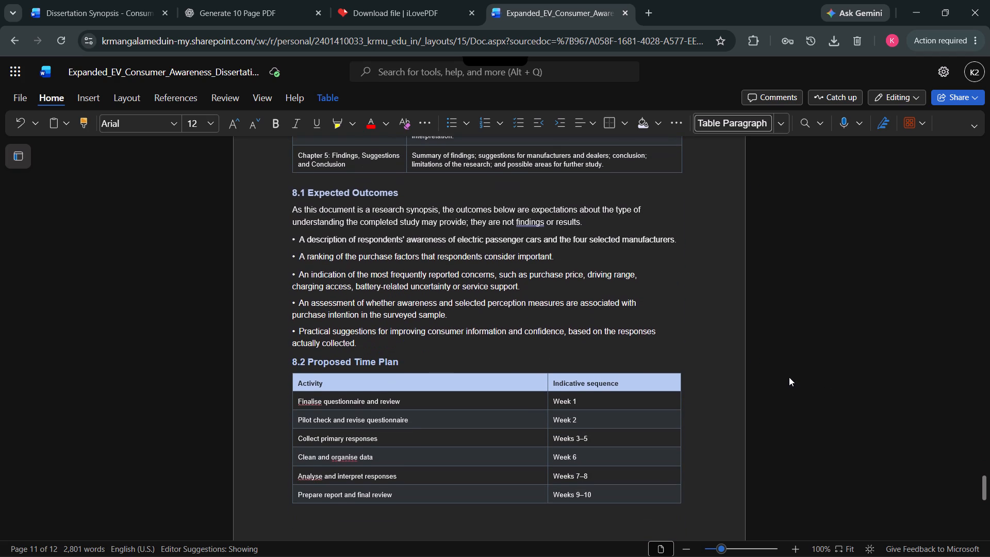
pyautogui.scroll(-1, 789, 377)
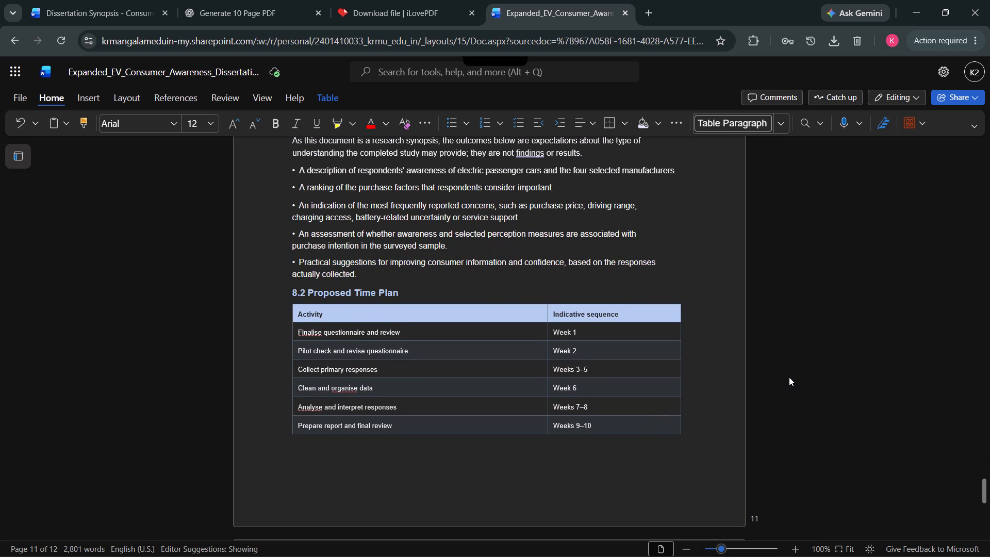
pyautogui.scroll(2, 789, 377)
pyautogui.scroll(-4, 789, 377)
pyautogui.scroll(2, 789, 377)
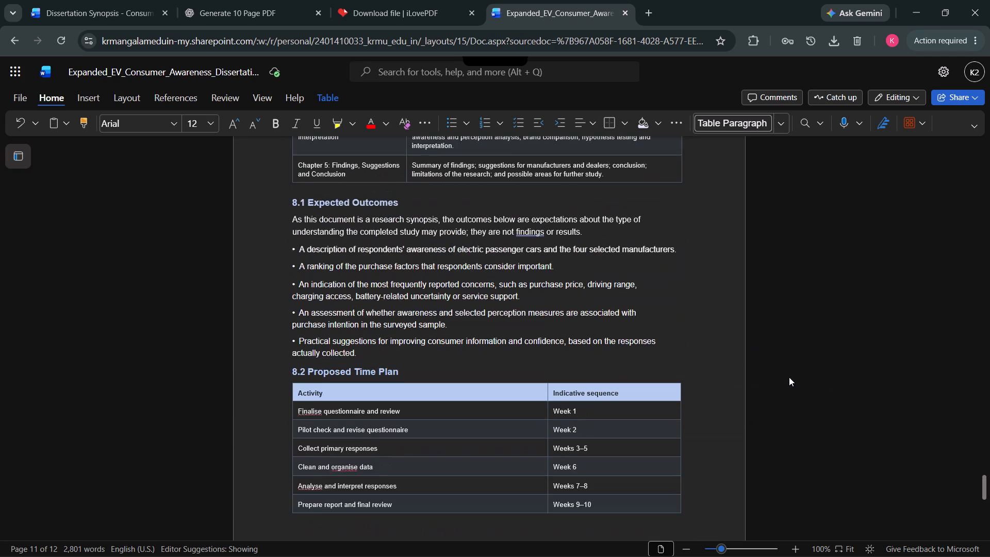
pyautogui.scroll(6, 789, 377)
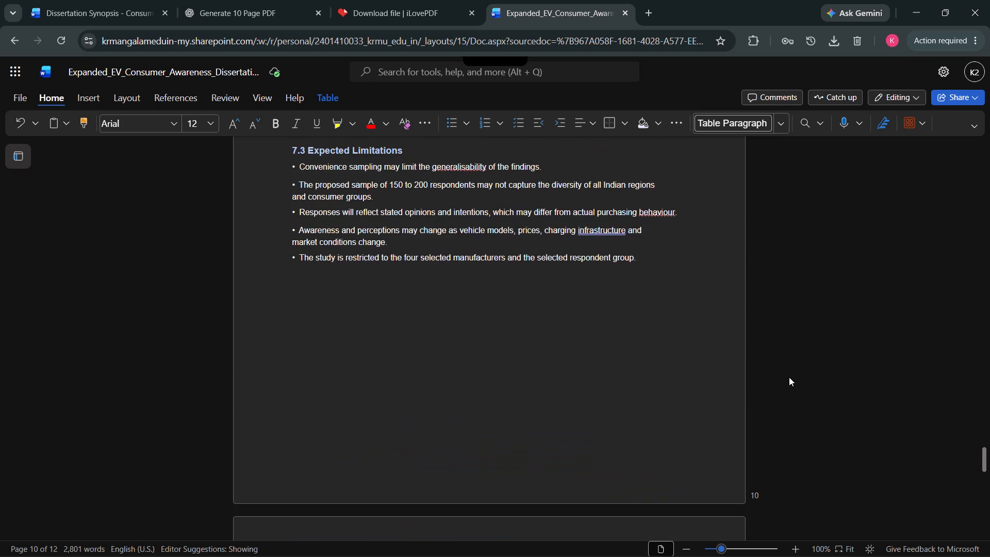
pyautogui.scroll(5, 789, 377)
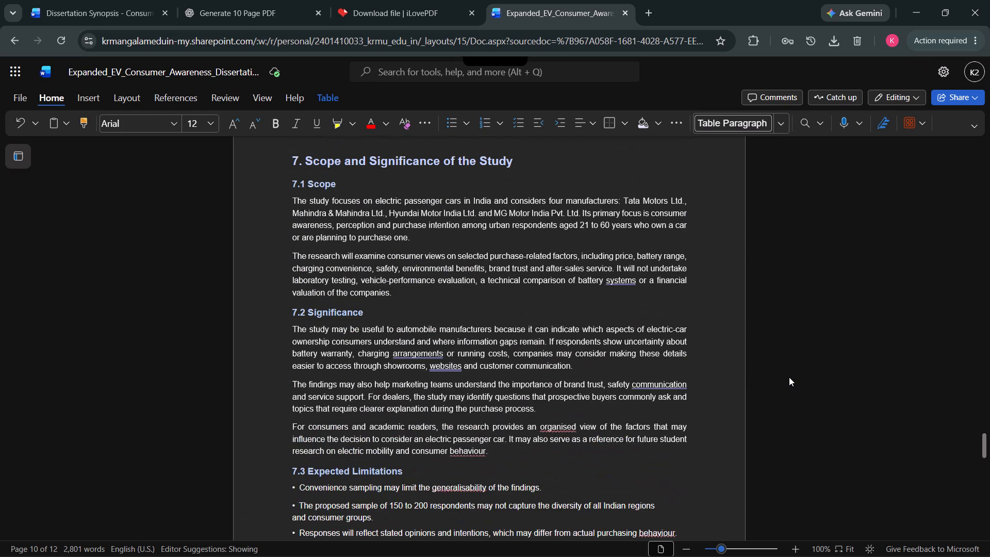
pyautogui.scroll(-1, 789, 377)
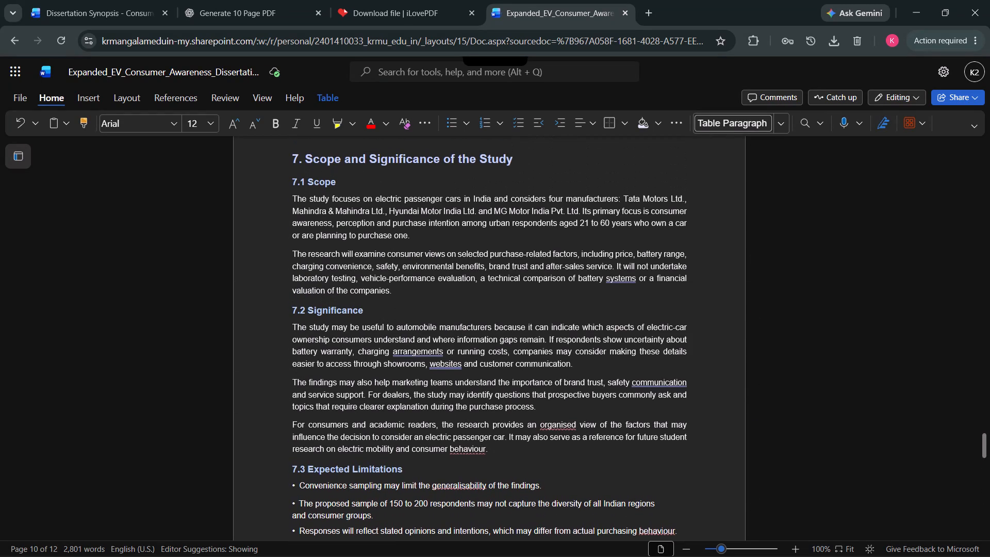
pyautogui.scroll(1, 499, 289)
pyautogui.scroll(-2, 499, 289)
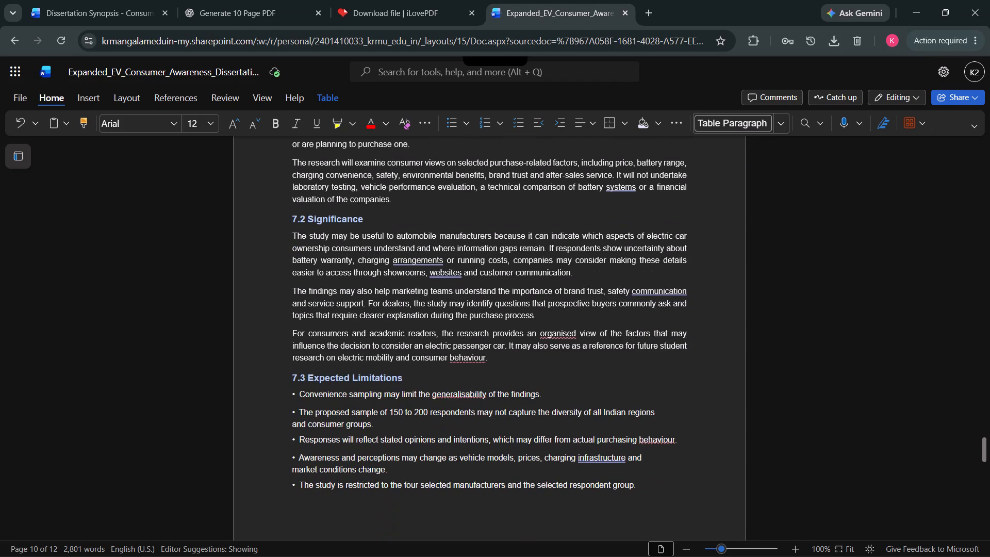
pyautogui.scroll(13, 499, 289)
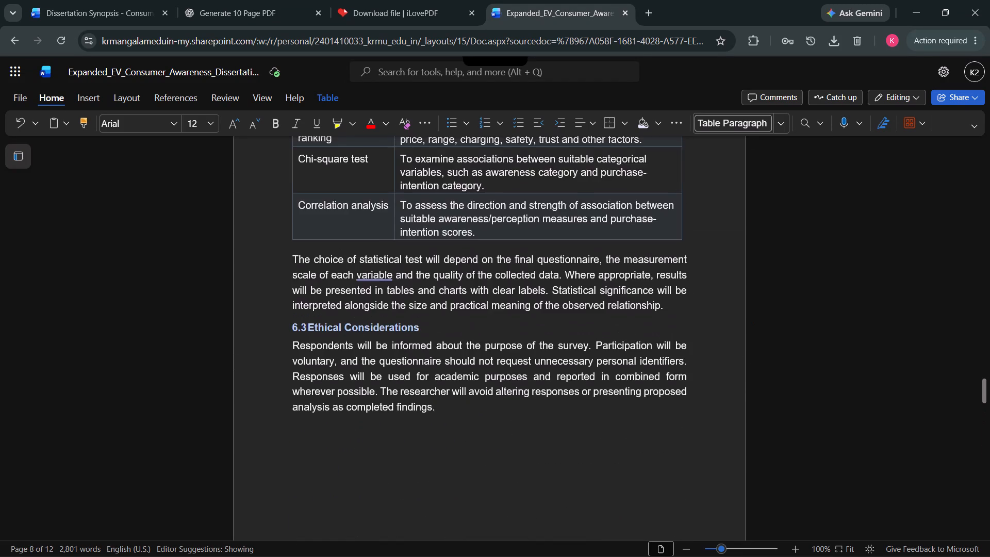
pyautogui.scroll(-6, 499, 289)
pyautogui.scroll(1, 499, 289)
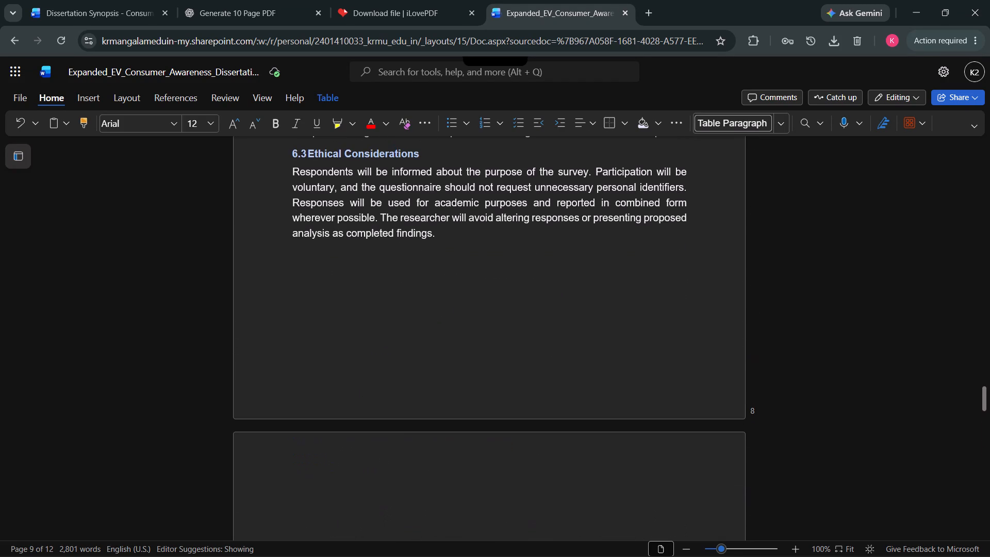
# Move the whole "Scope and Significance of the Study" section, including 7.1 to 7.3, onto the blank page following Ethical Considerations.
pyautogui.click(319, 456)
pyautogui.scroll(-4, 482, 278)
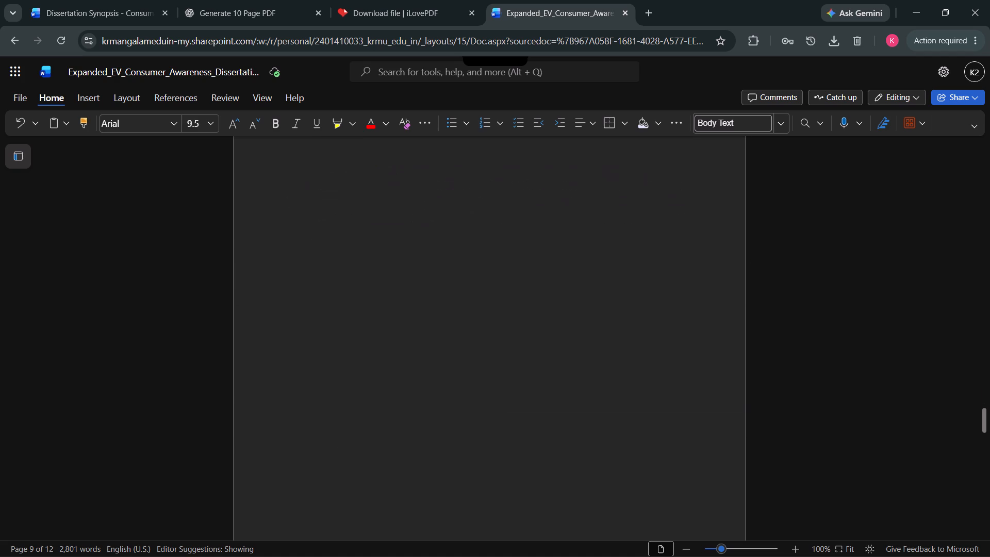
pyautogui.scroll(-10, 482, 278)
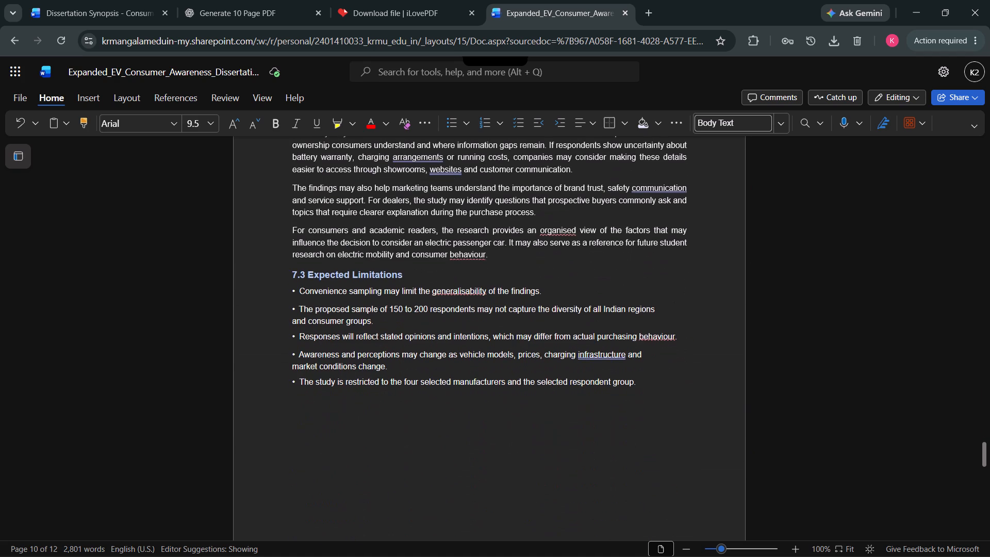
pyautogui.click(652, 392)
pyautogui.scroll(4, 652, 392)
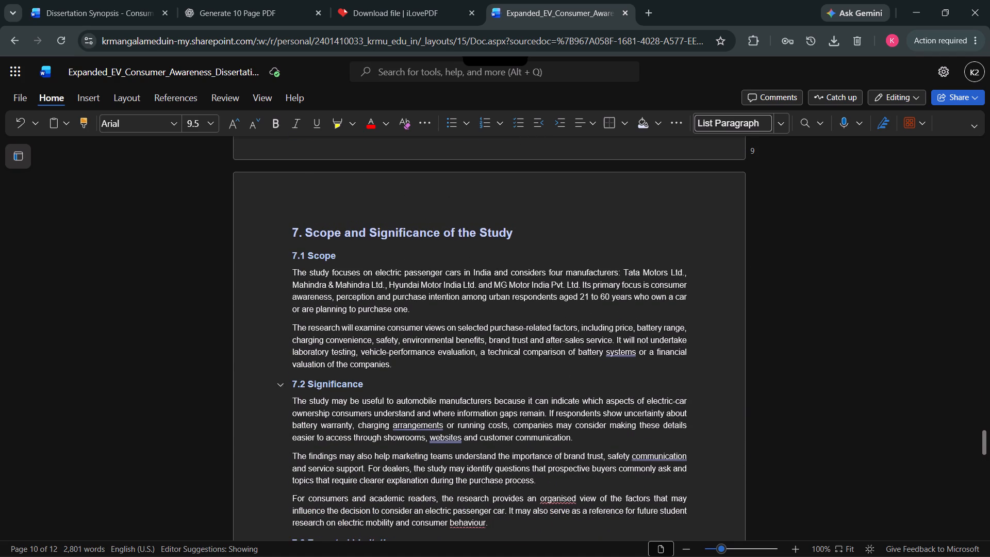
pyautogui.keyDown('shift'); pyautogui.click(289, 227); pyautogui.keyUp('shift')
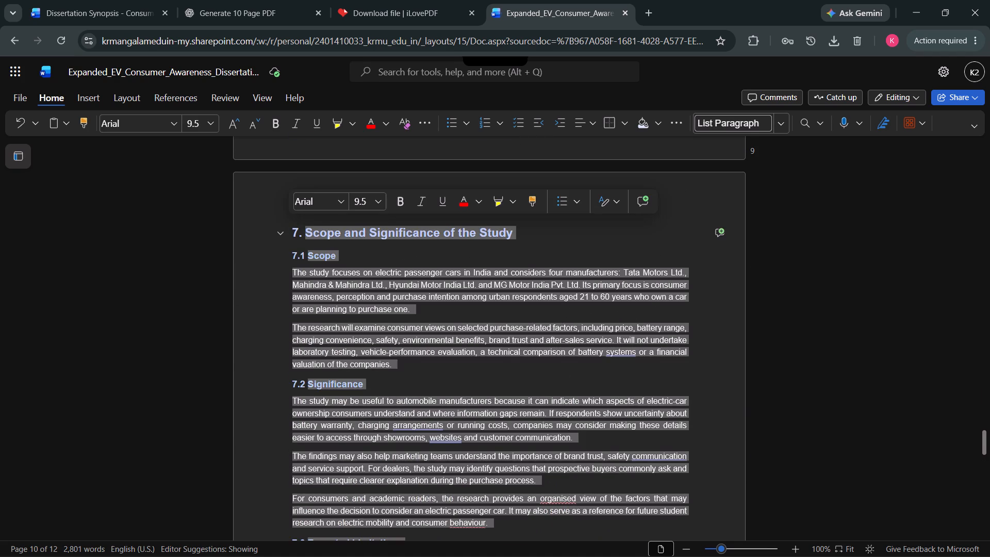
pyautogui.hotkey('ctrl', 'x')
pyautogui.scroll(3, 289, 227)
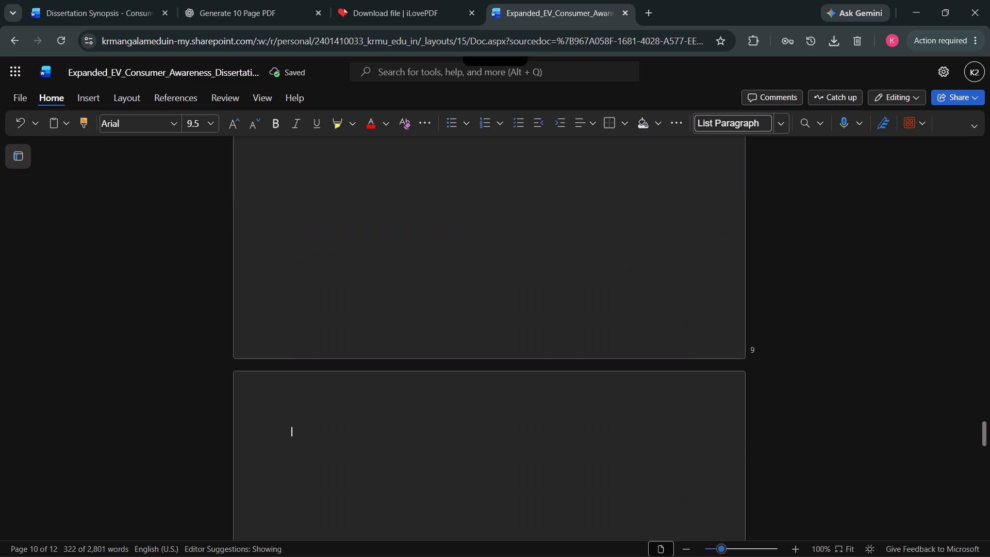
pyautogui.scroll(8, 289, 227)
pyautogui.scroll(-1, 289, 227)
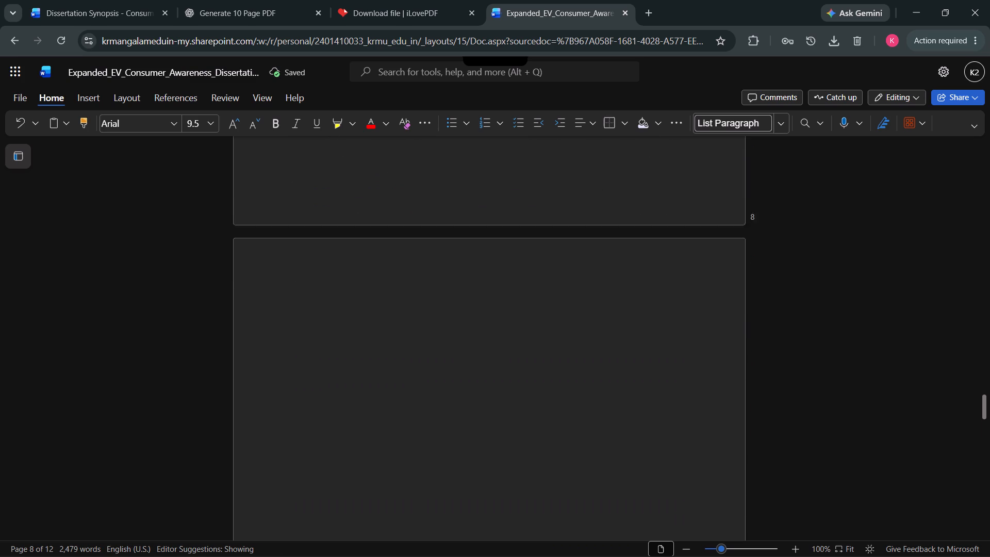
pyautogui.scroll(-1, 289, 227)
pyautogui.click(308, 205)
pyautogui.hotkey('ctrl', 'v')
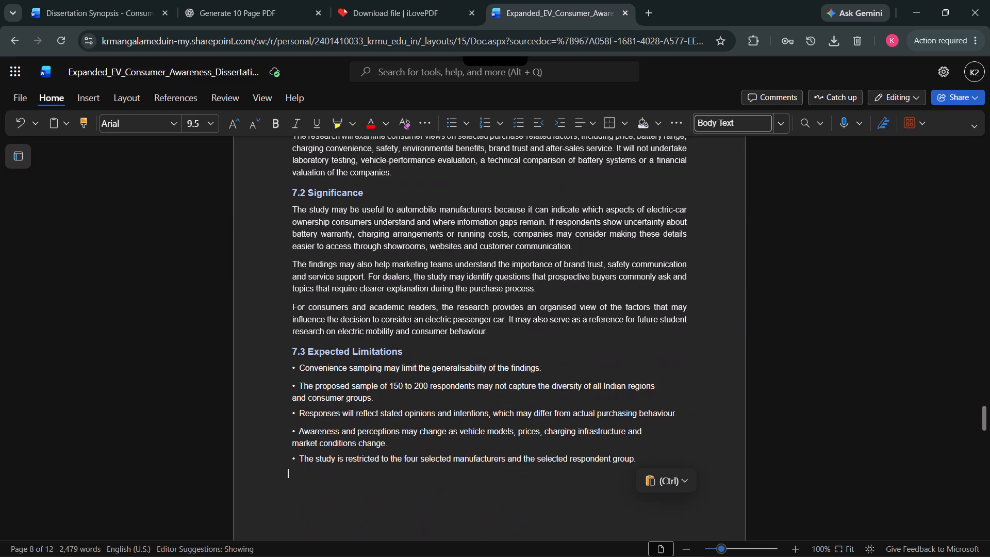
# Review the relocated section 7 and the pages after it, including the chapter scheme, expected outcomes and time plan.
pyautogui.scroll(3, 471, 309)
pyautogui.scroll(-2, 471, 309)
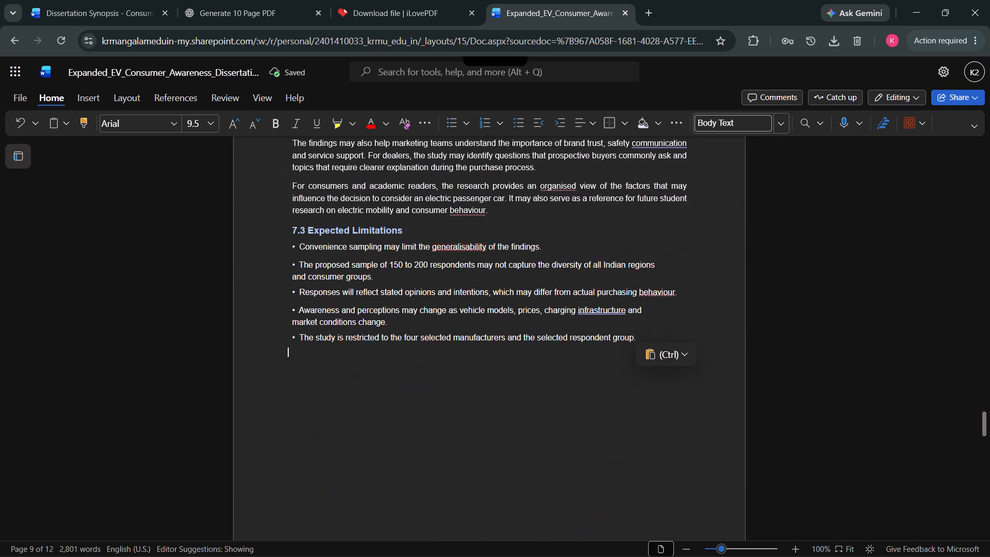
pyautogui.scroll(-9, 471, 309)
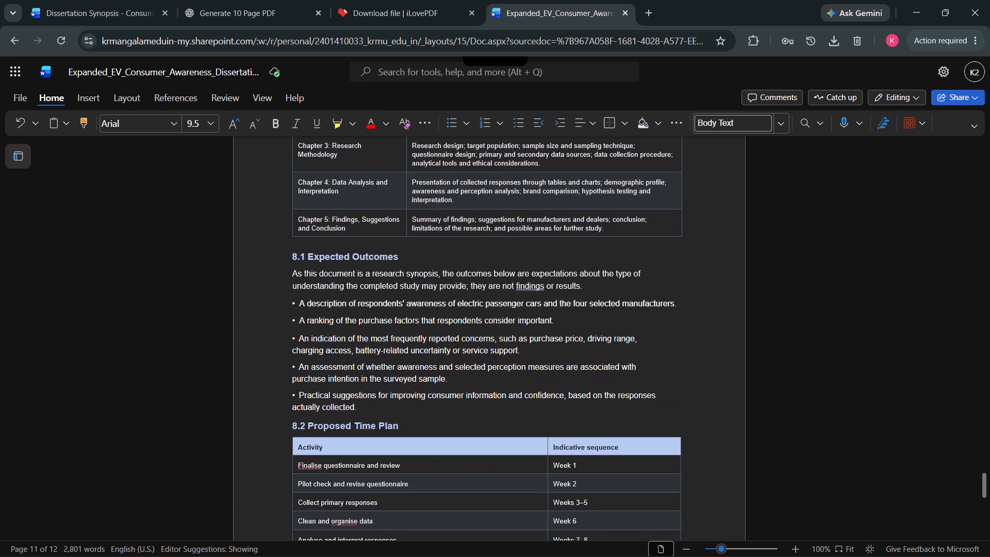
pyautogui.scroll(-3, 471, 309)
pyautogui.scroll(10, 471, 309)
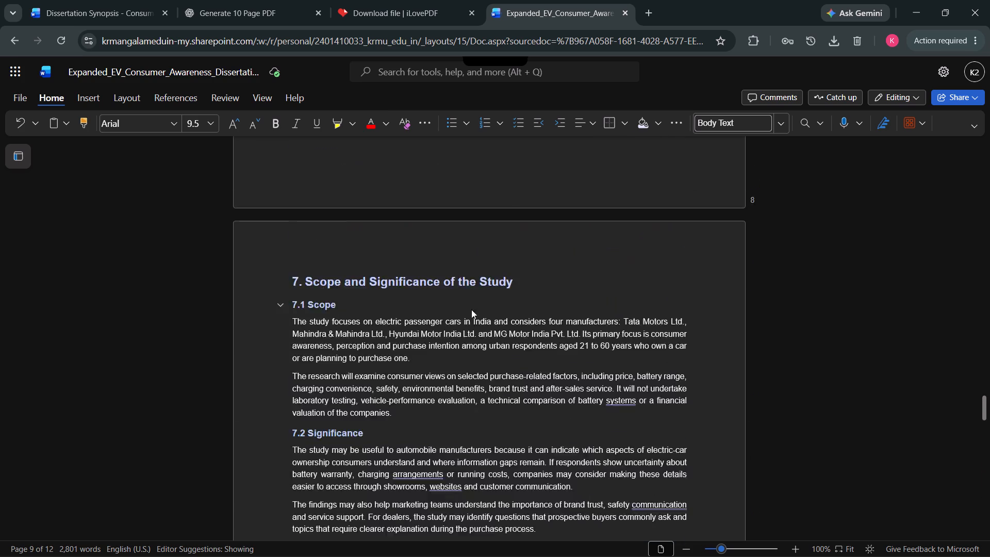
pyautogui.scroll(3, 471, 309)
pyautogui.scroll(-5, 471, 309)
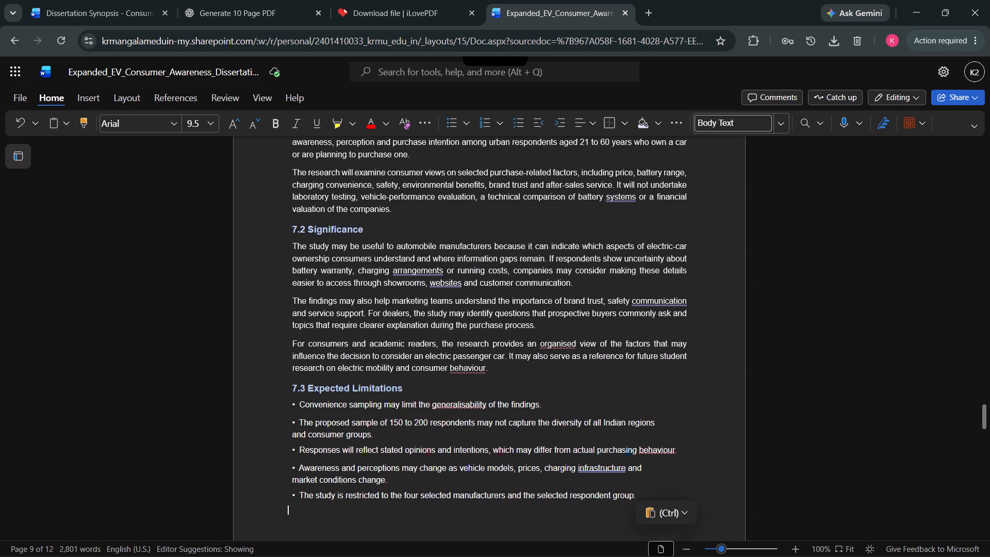
pyautogui.scroll(-2, 471, 309)
pyautogui.scroll(-1, 593, 443)
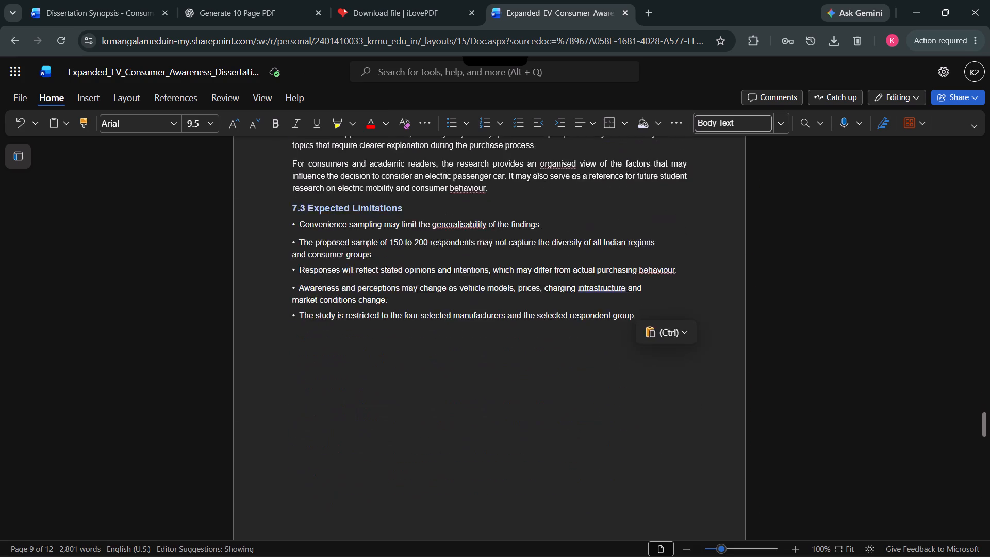
pyautogui.scroll(-1, 593, 443)
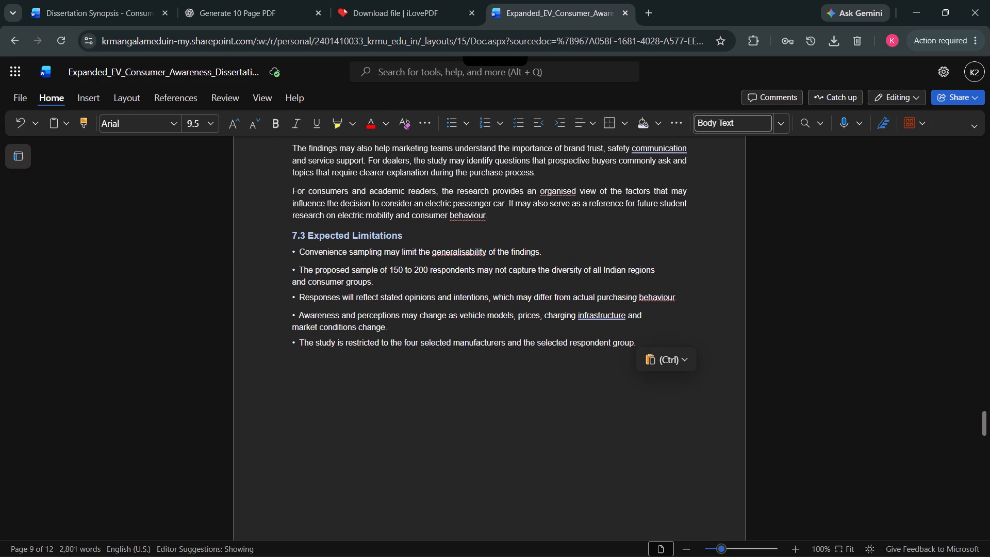
# Delete the 7.3 Expected Limitations heading and all of its bullet points from the end of section 7.
pyautogui.click(647, 345)
pyautogui.press('BackSpace')
pyautogui.press('BackSpace')
pyautogui.press('BackSpace')
pyautogui.press('BackSpace')
pyautogui.press('BackSpace')
pyautogui.press('BackSpace')
pyautogui.press('BackSpace')
pyautogui.press('BackSpace')
pyautogui.press('BackSpace')
pyautogui.press('BackSpace')
pyautogui.press('BackSpace')
pyautogui.press('BackSpace')
pyautogui.press('BackSpace')
pyautogui.press('BackSpace')
pyautogui.press('BackSpace')
pyautogui.press('BackSpace')
pyautogui.press('BackSpace')
pyautogui.press('BackSpace')
pyautogui.press('BackSpace')
pyautogui.press('BackSpace')
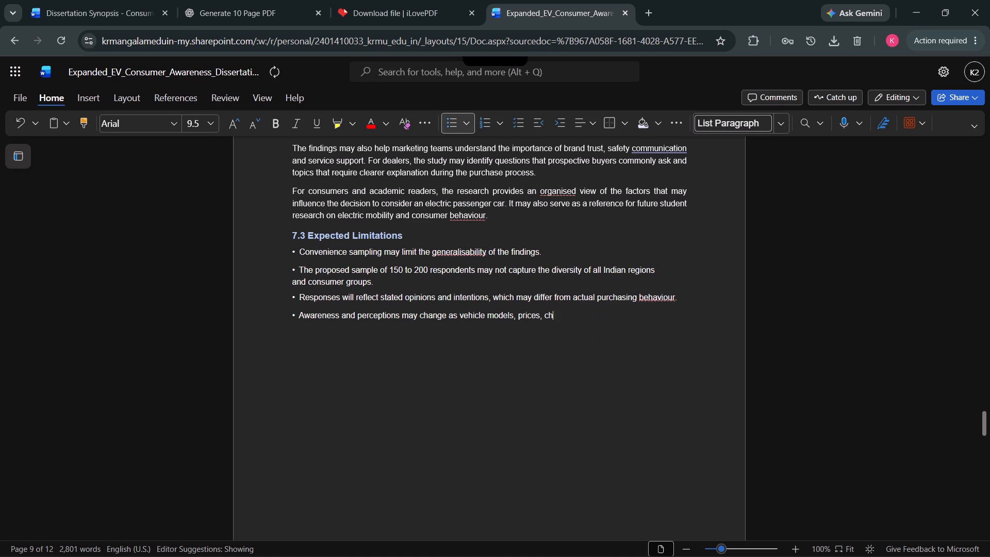
pyautogui.hotkey('shift', 'Up')
pyautogui.hotkey('shift', 'Up')
pyautogui.hotkey('shift', 'Up')
pyautogui.hotkey('shift', 'Up')
pyautogui.hotkey('shift', 'Up')
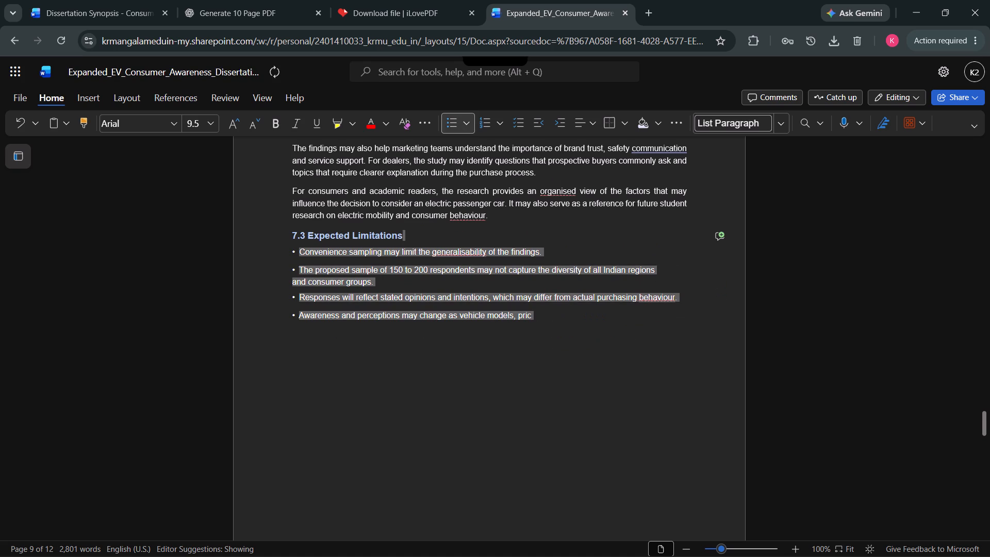
pyautogui.press('BackSpace')
pyautogui.press('BackSpace')
pyautogui.press('BackSpace')
pyautogui.press('BackSpace')
pyautogui.press('BackSpace')
pyautogui.press('BackSpace')
pyautogui.press('BackSpace')
pyautogui.press('BackSpace')
pyautogui.press('BackSpace')
pyautogui.press('BackSpace')
pyautogui.press('BackSpace')
pyautogui.press('BackSpace')
pyautogui.press('BackSpace')
pyautogui.press('BackSpace')
pyautogui.press('BackSpace')
pyautogui.press('BackSpace')
pyautogui.press('BackSpace')
pyautogui.press('BackSpace')
pyautogui.press('BackSpace')
pyautogui.press('BackSpace')
pyautogui.press('BackSpace')
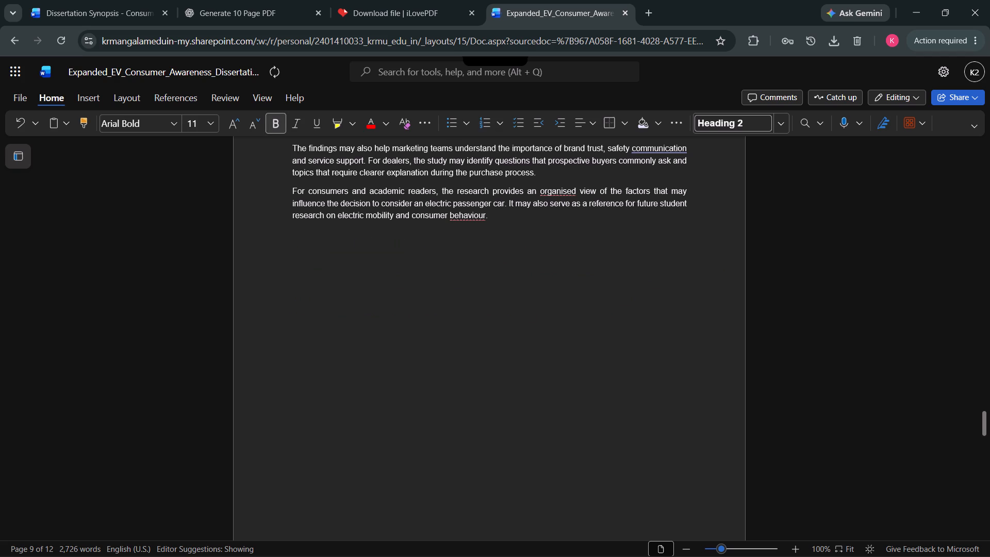
# Compare section 8, Proposed Chapter Scheme, in the expanded document with the same section in the original synopsis.
pyautogui.scroll(-10, 686, 471)
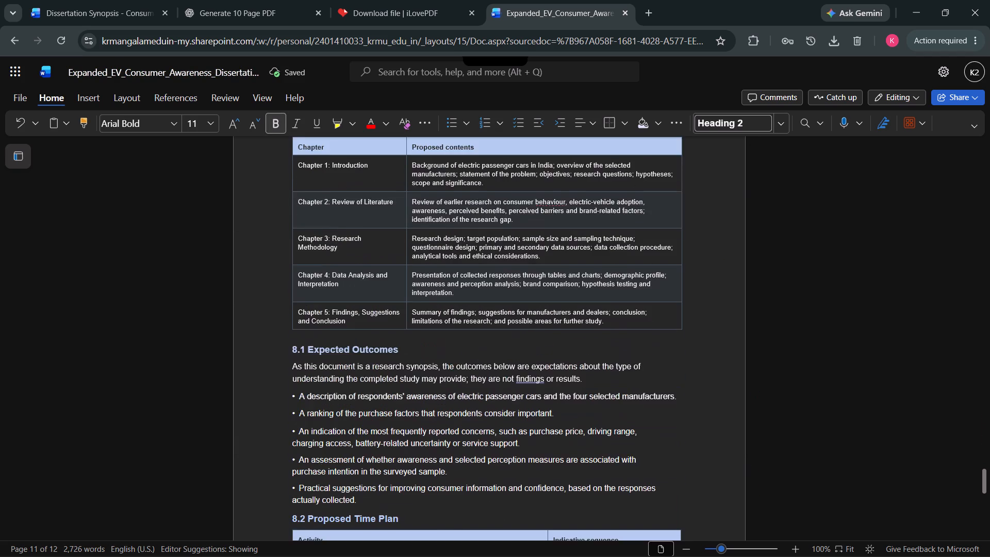
pyautogui.scroll(-4, 686, 471)
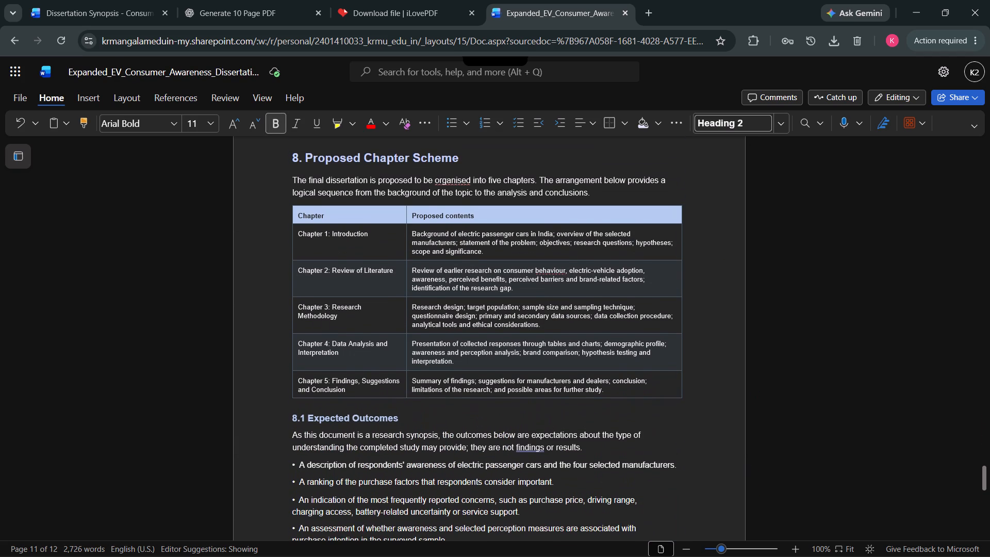
pyautogui.click(82, 0)
pyautogui.scroll(-2, 409, 362)
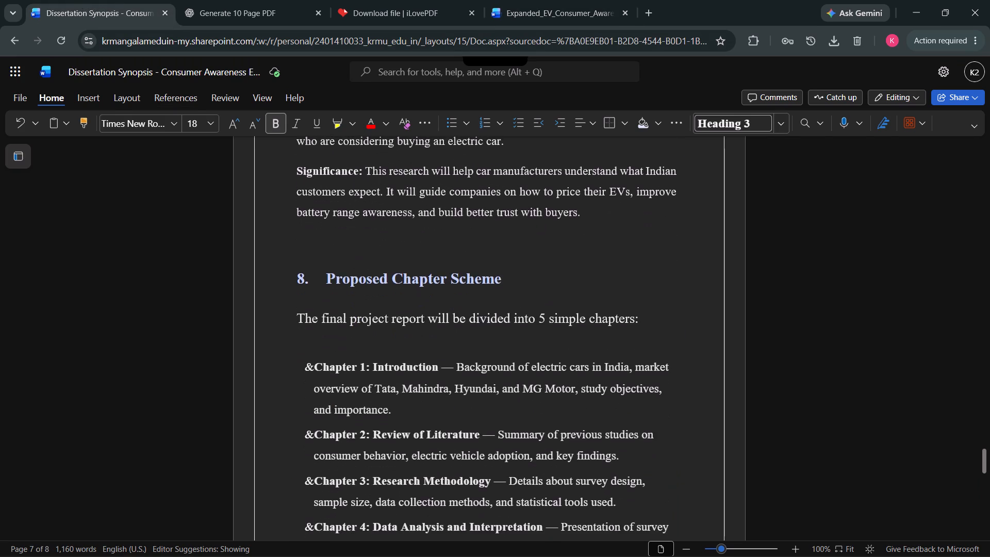
pyautogui.scroll(-1, 409, 362)
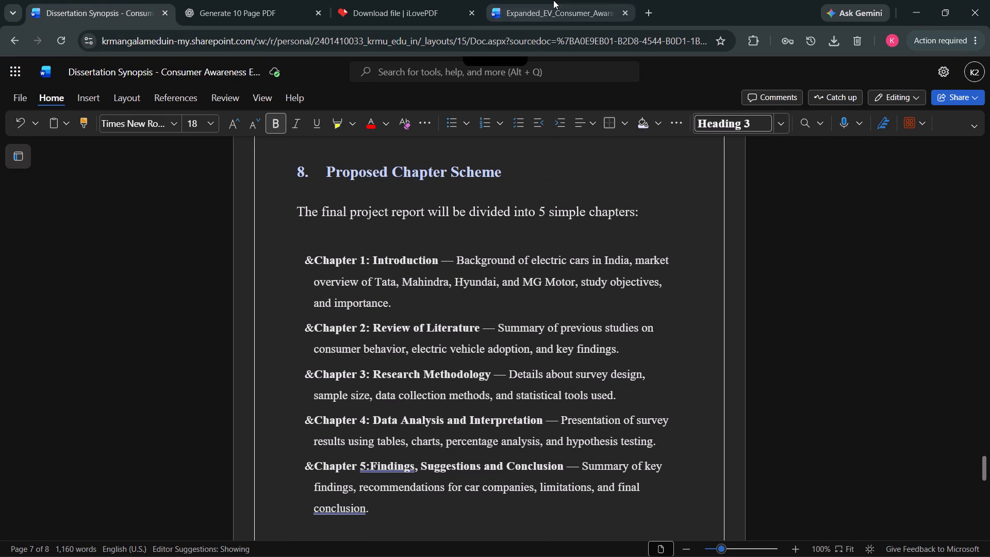
pyautogui.click(553, 0)
pyautogui.scroll(-1, 385, 408)
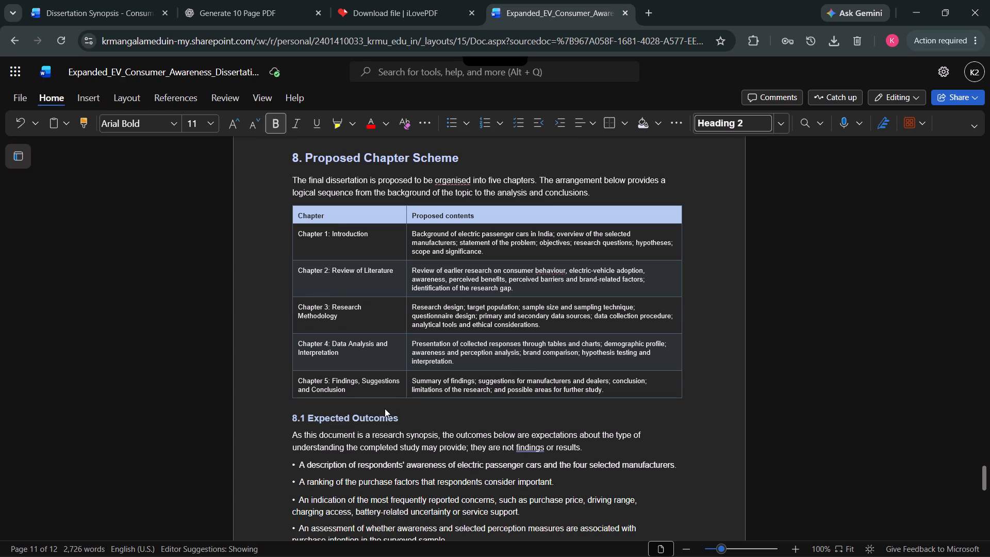
pyautogui.scroll(-1, 385, 408)
pyautogui.click(35, 0)
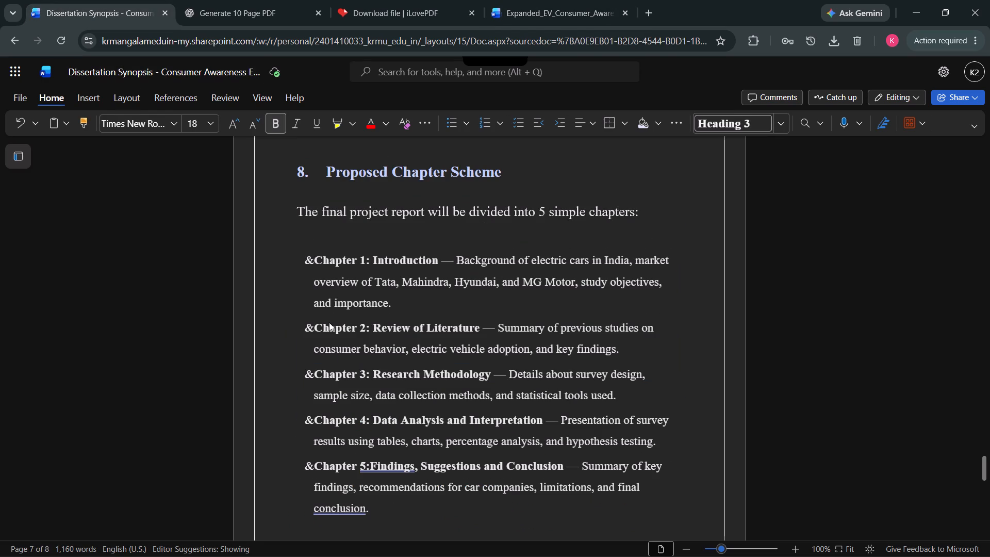
pyautogui.scroll(-3, 329, 322)
pyautogui.click(751, 340)
pyautogui.scroll(-4, 751, 340)
pyautogui.scroll(1, 751, 340)
pyautogui.click(544, 13)
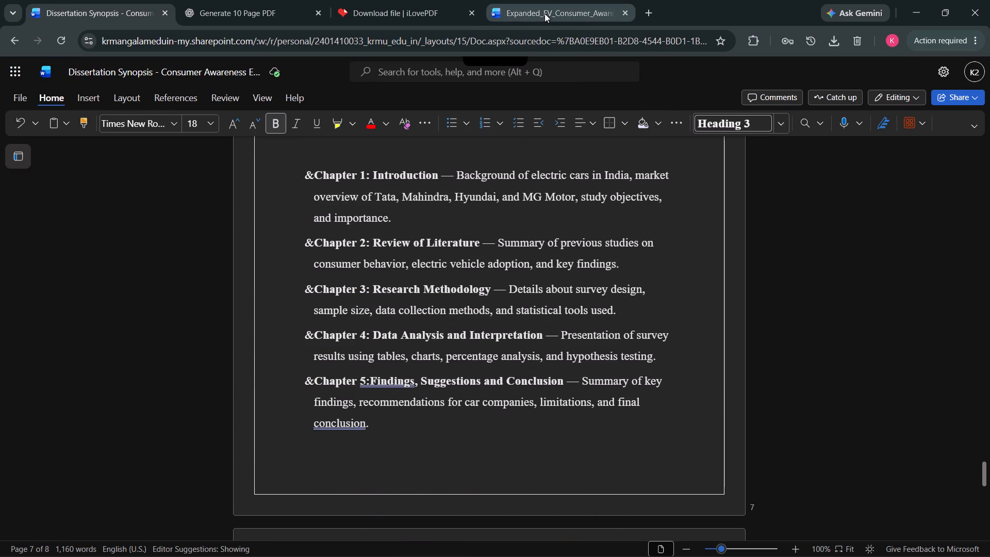
# Review the expanded document from the chapter scheme table through Expected Outcomes and Proposed Time Plan to the start of the references.
pyautogui.scroll(-3, 491, 317)
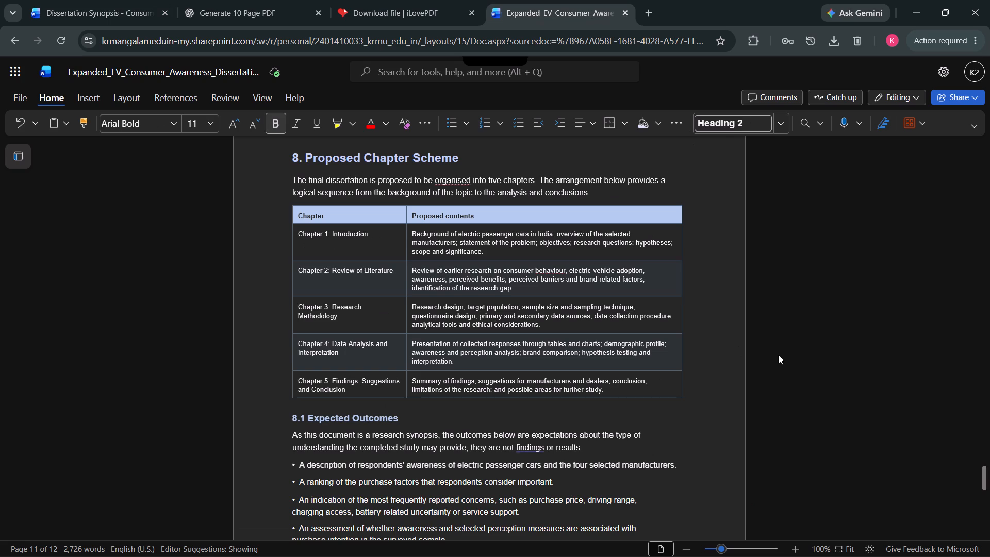
pyautogui.click(777, 356)
pyautogui.scroll(-4, 625, 407)
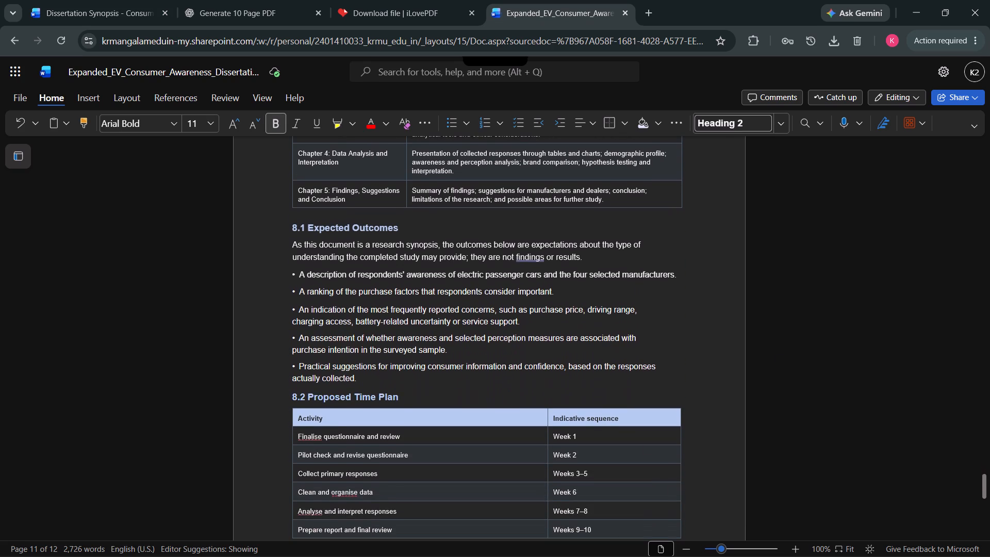
pyautogui.scroll(-1, 625, 407)
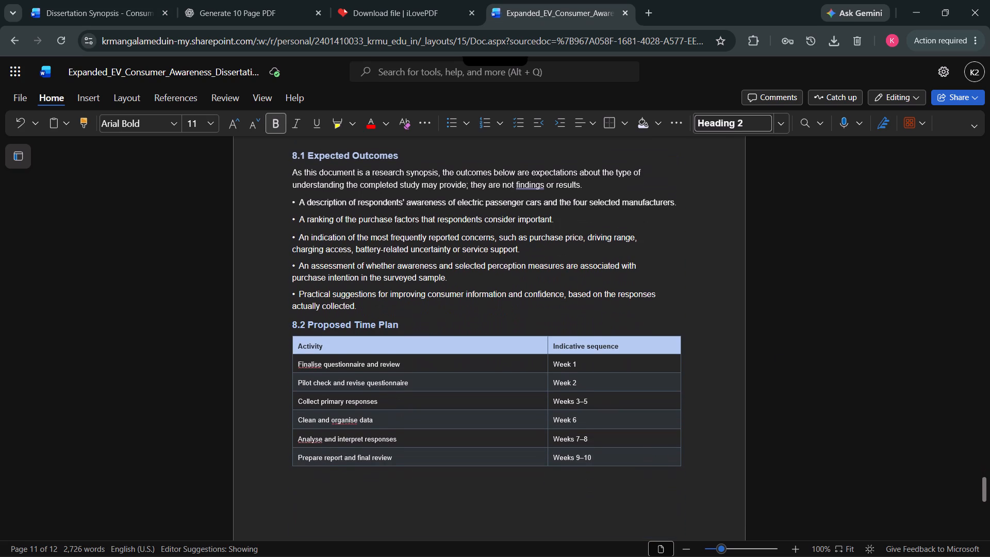
pyautogui.scroll(-3, 625, 407)
pyautogui.scroll(1, 625, 407)
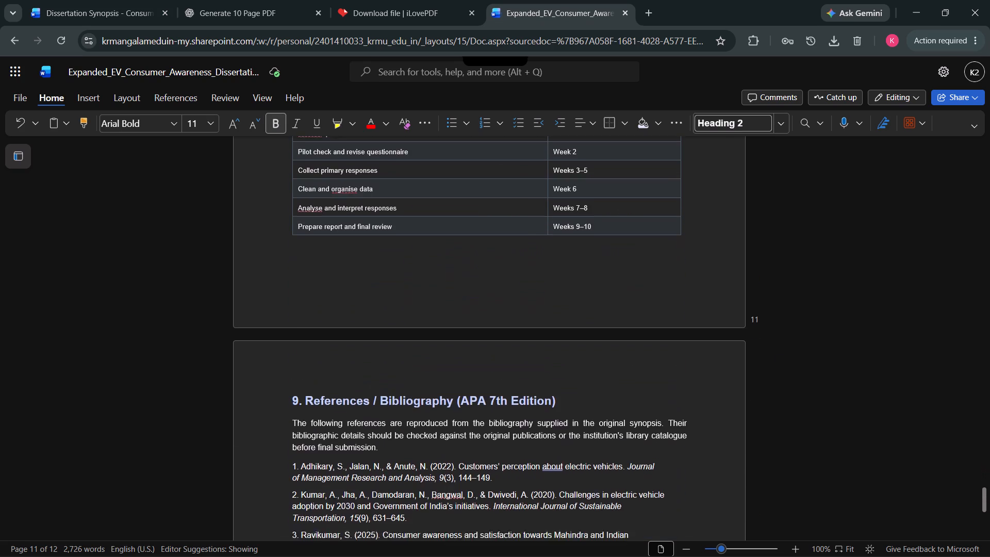
pyautogui.scroll(2, 625, 407)
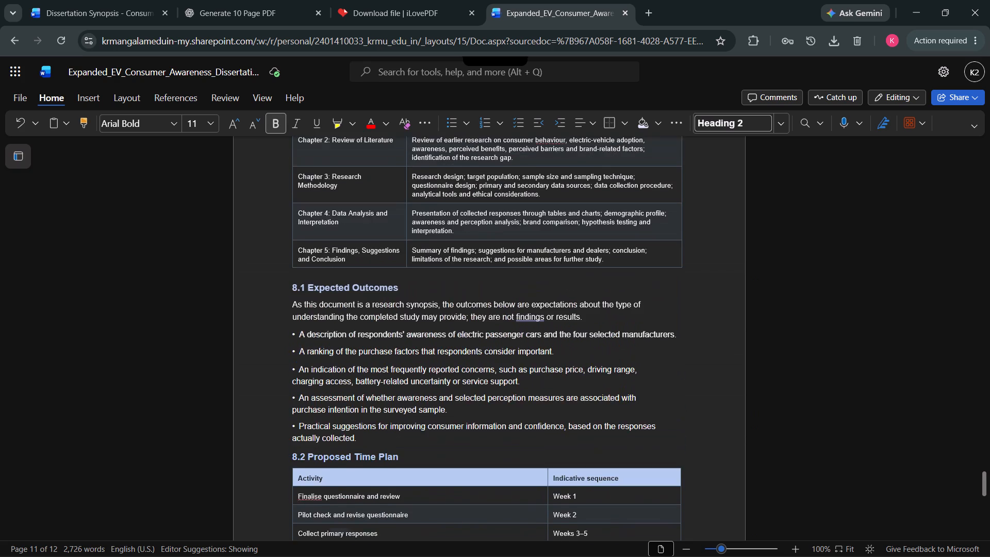
# Move the "Proposed Chapter Scheme" heading, its intro paragraph and the chapter table to directly below the last 7.2 Significance paragraph.
pyautogui.scroll(2, 625, 407)
pyautogui.scroll(-1, 625, 407)
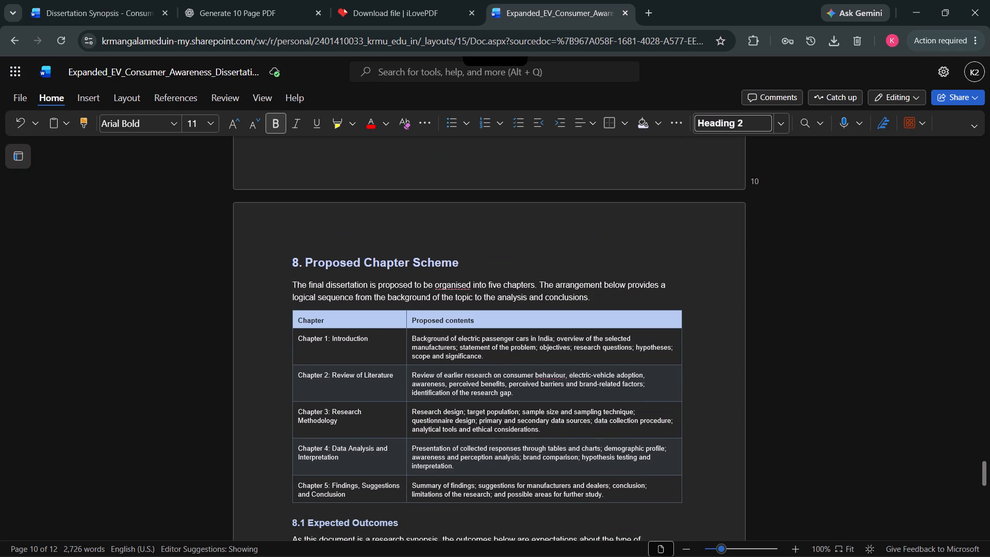
pyautogui.moveTo(688, 507); pyautogui.dragTo(312, 279)
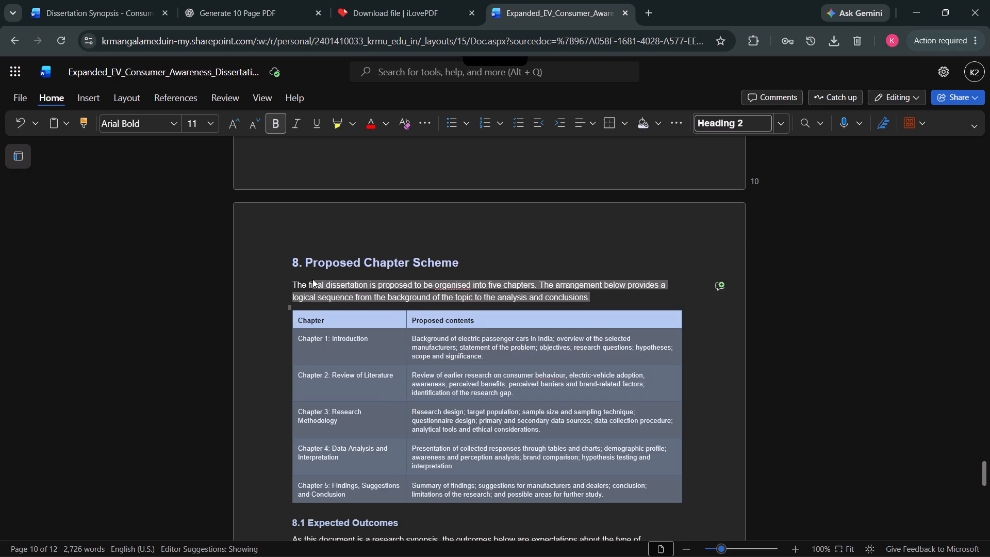
pyautogui.moveTo(312, 279); pyautogui.dragTo(288, 249)
pyautogui.hotkey('ctrl', 'x')
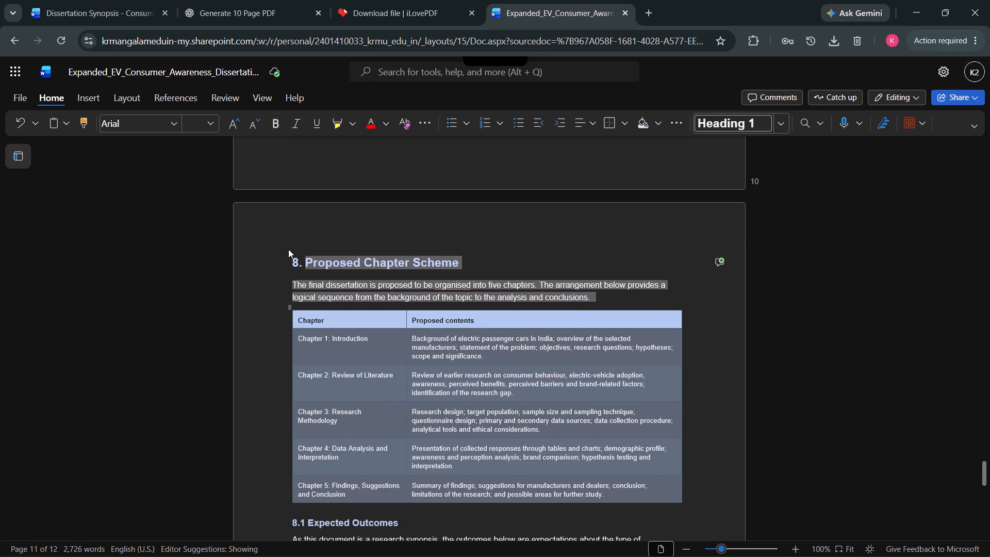
pyautogui.scroll(3, 288, 249)
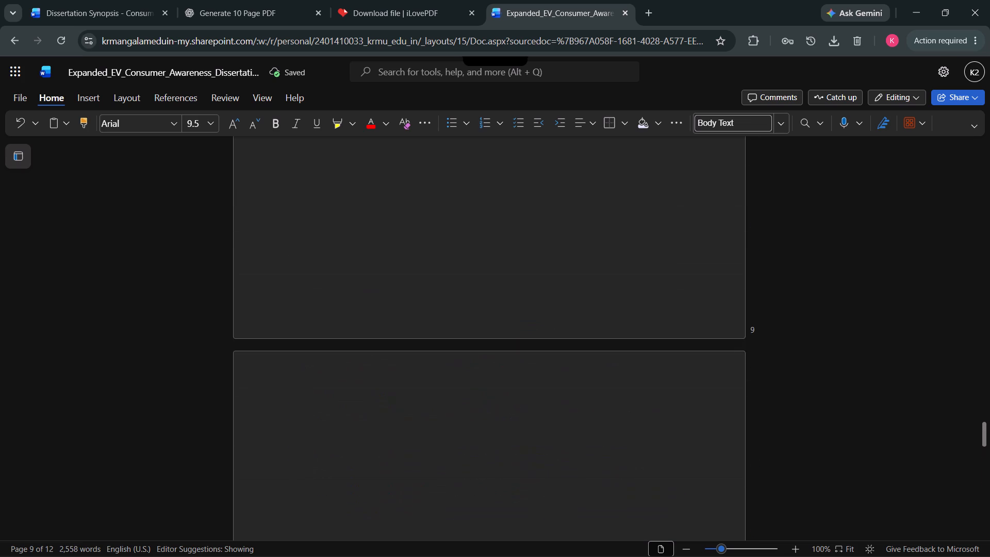
pyautogui.scroll(7, 288, 249)
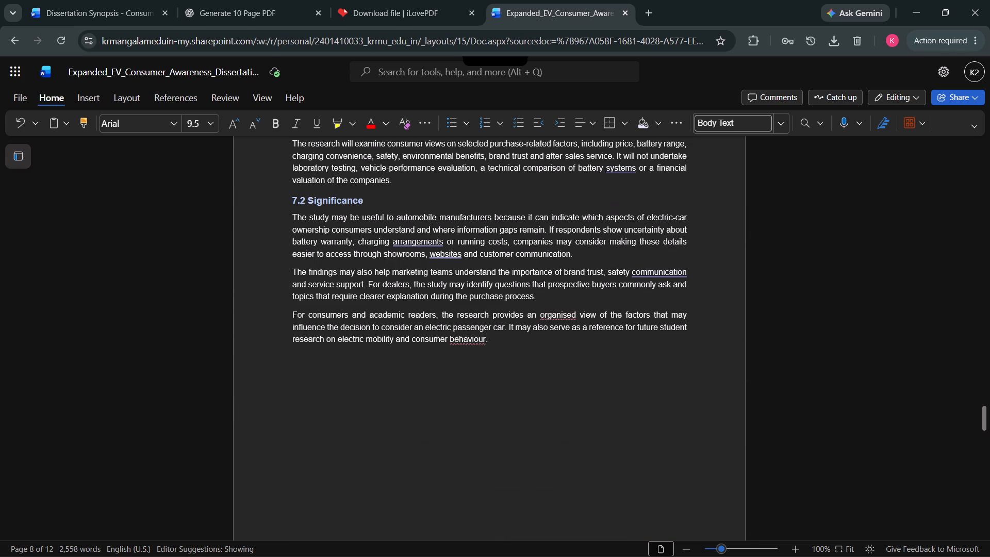
pyautogui.scroll(1, 288, 249)
pyautogui.click(503, 351)
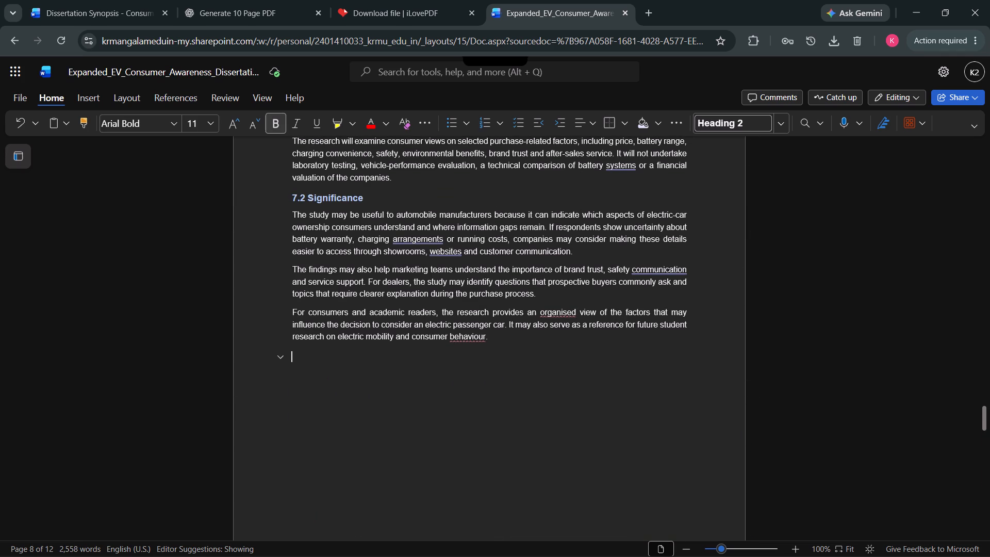
pyautogui.hotkey('ctrl', 'v')
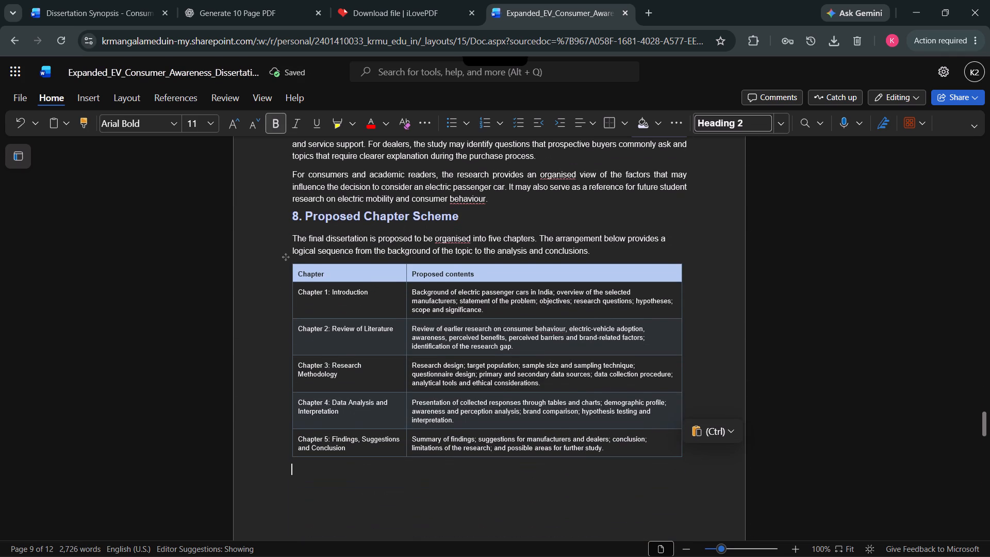
# Set the "Scope and Significance of the Study" heading of section 7 to font size 18.
pyautogui.scroll(10, 430, 240)
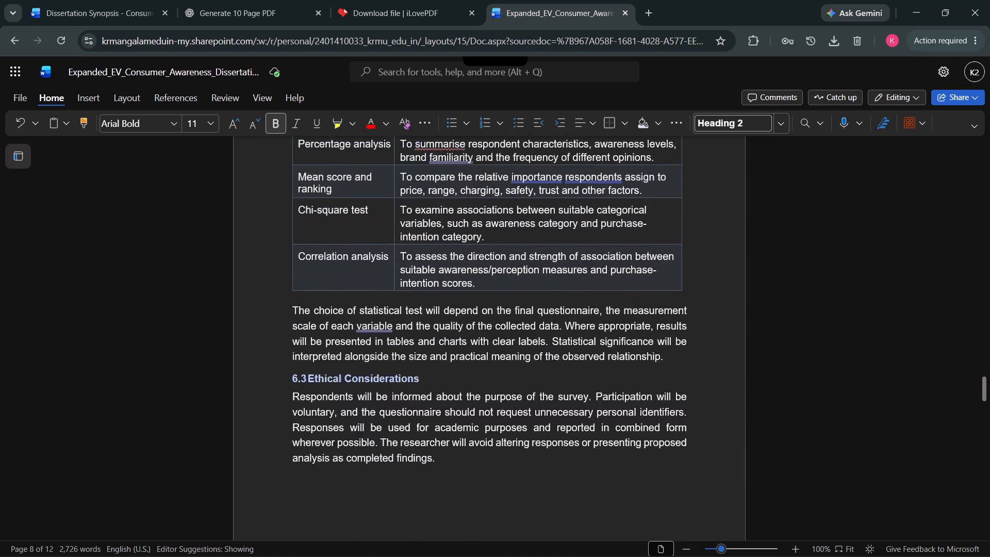
pyautogui.scroll(2, 430, 240)
pyautogui.scroll(-7, 430, 240)
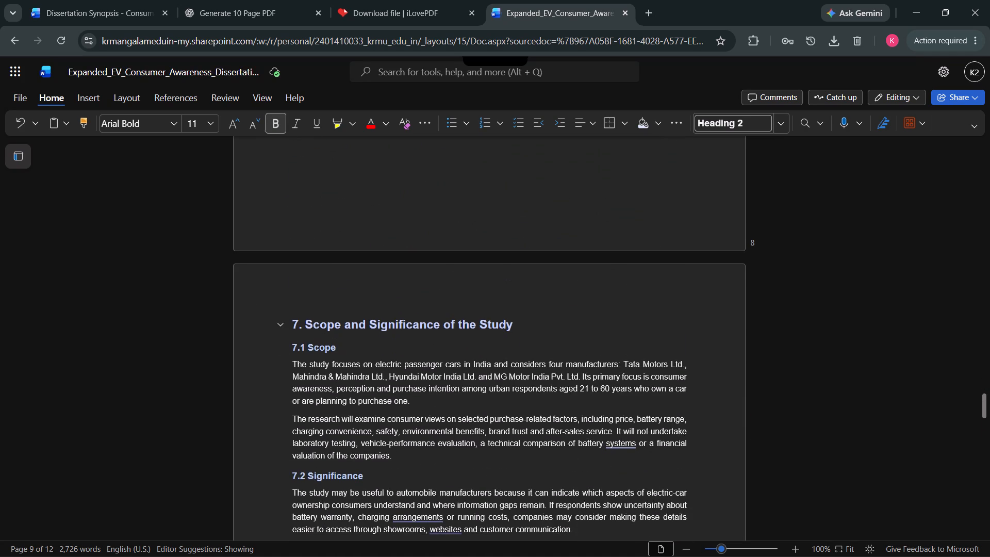
pyautogui.moveTo(516, 324); pyautogui.dragTo(241, 315)
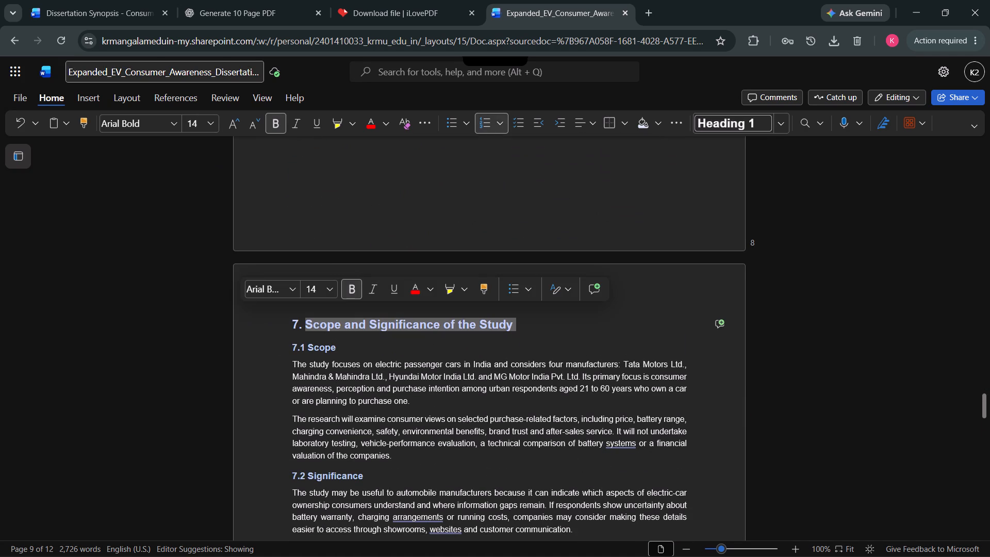
pyautogui.click(214, 126)
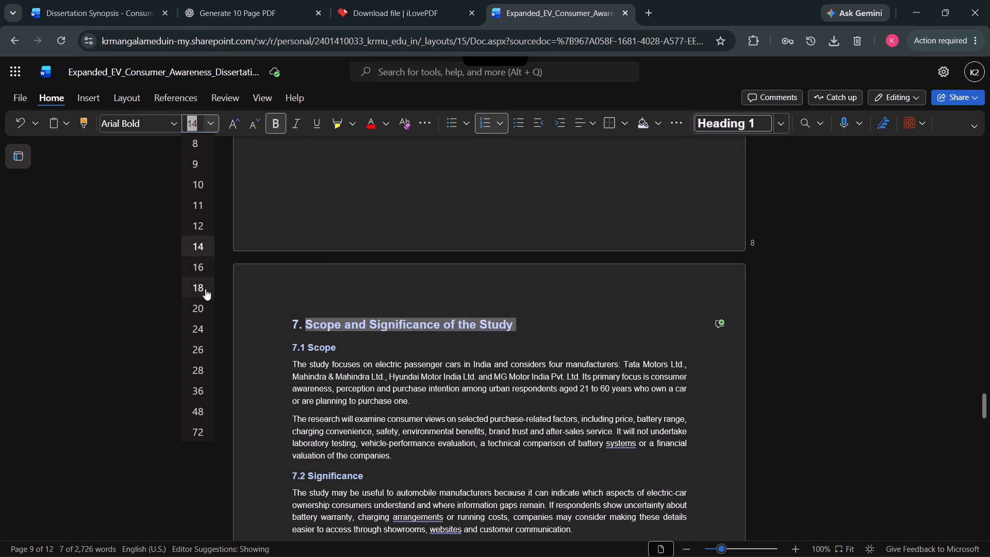
pyautogui.click(202, 289)
# Set the 7.1 Scope and 7.2 Significance subheadings and all their paragraphs to font size 12.
pyautogui.scroll(-4, 442, 373)
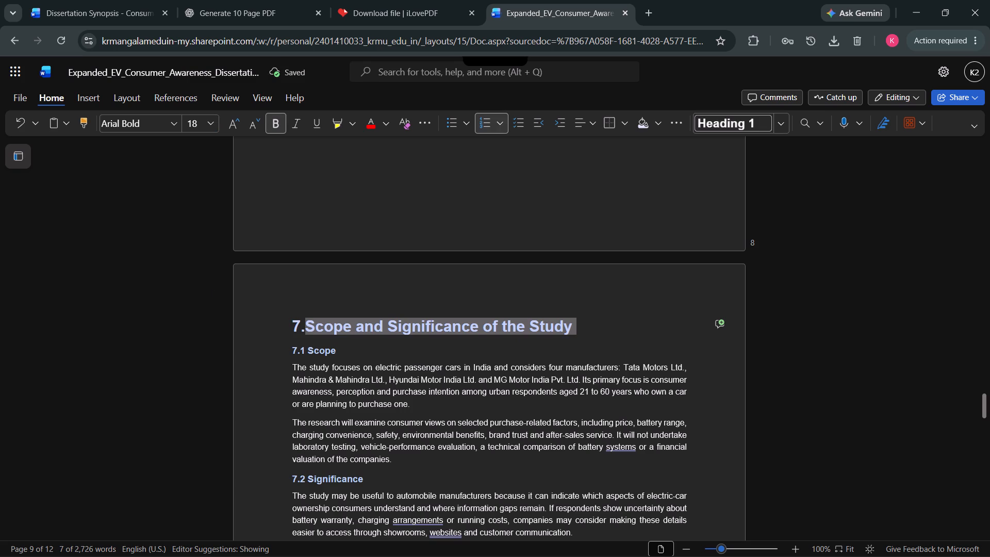
pyautogui.click(450, 399)
pyautogui.scroll(-2, 450, 399)
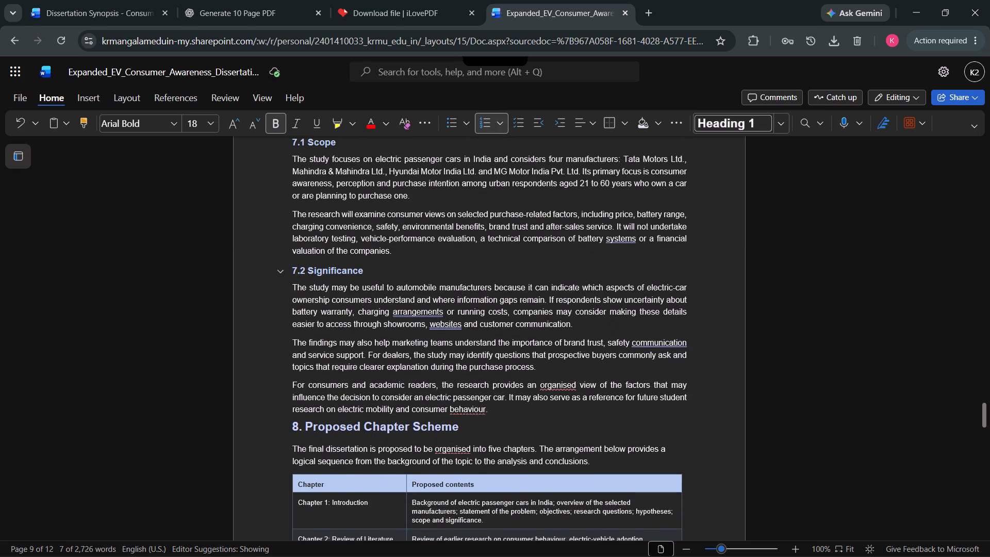
pyautogui.click(290, 145)
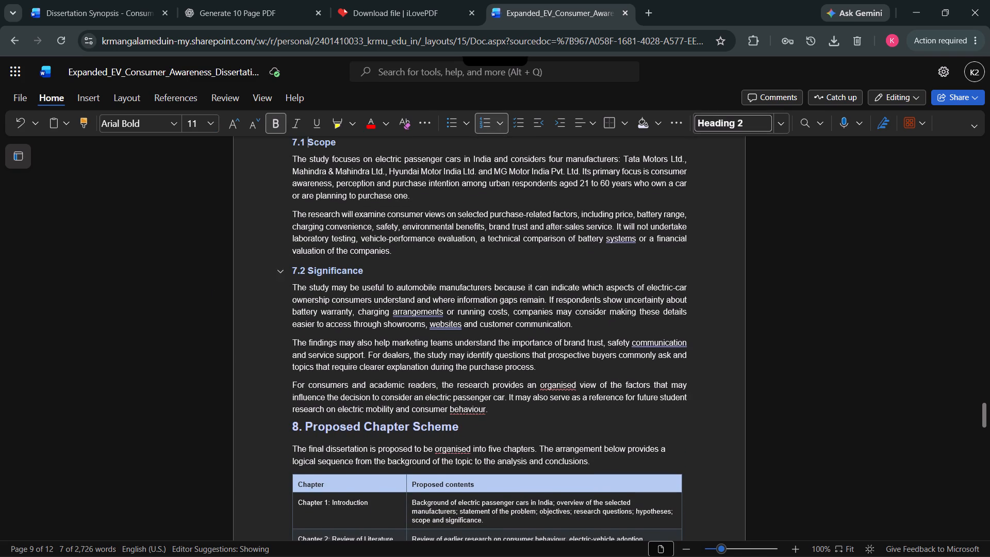
pyautogui.keyDown('shift'); pyautogui.click(489, 414); pyautogui.keyUp('shift')
pyautogui.click(212, 119)
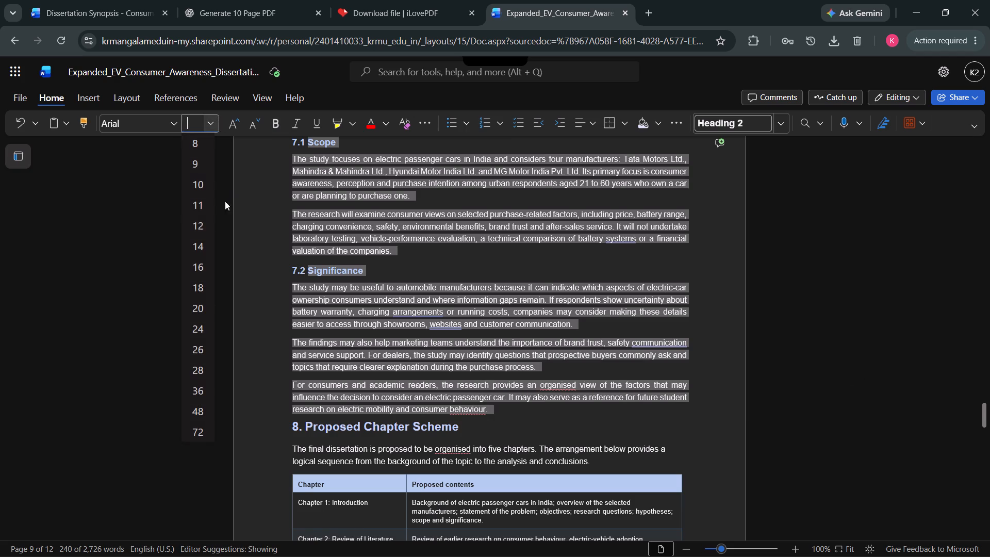
pyautogui.click(199, 227)
pyautogui.click(883, 326)
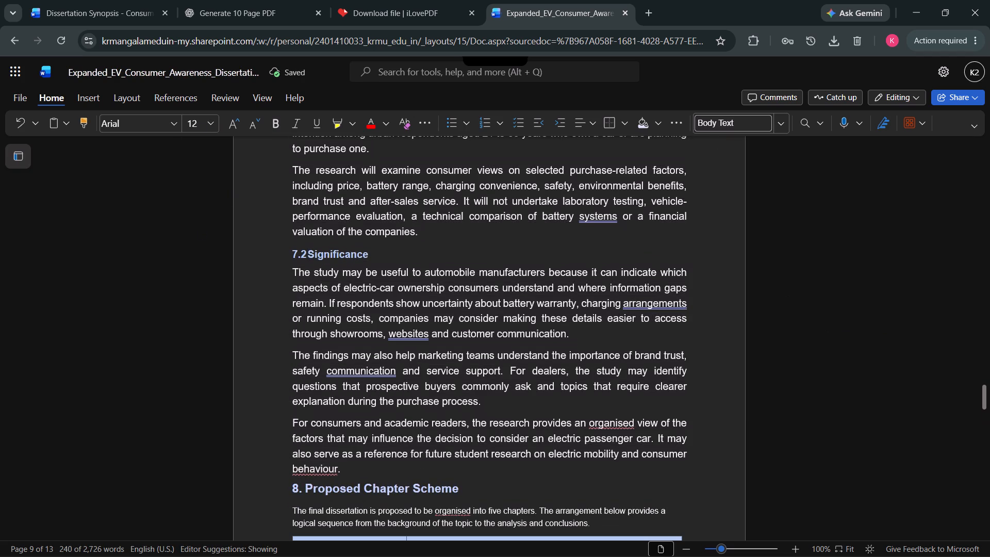
# Set the "Proposed Chapter Scheme" heading of section 8 to font size 18.
pyautogui.scroll(-4, 572, 432)
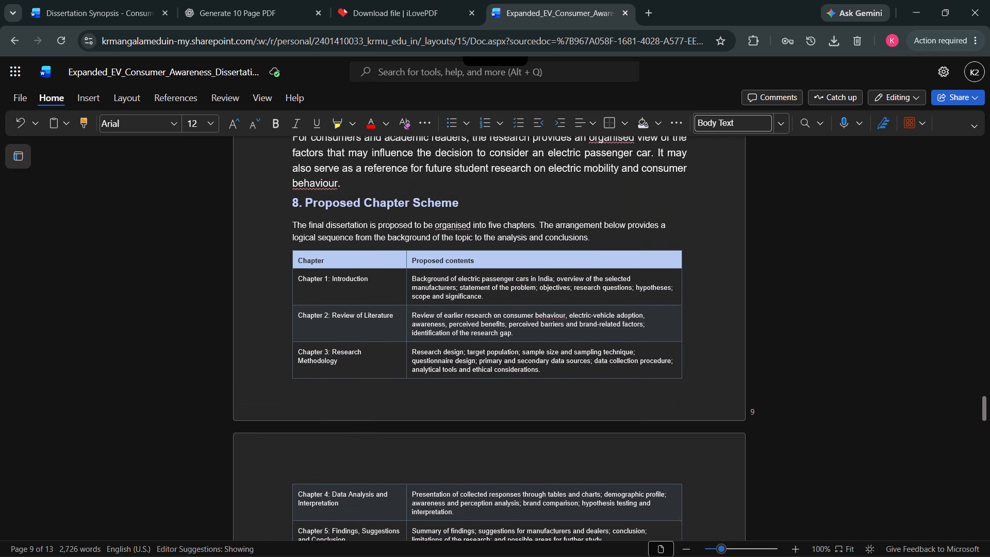
pyautogui.moveTo(462, 204); pyautogui.dragTo(296, 203)
pyautogui.click(216, 124)
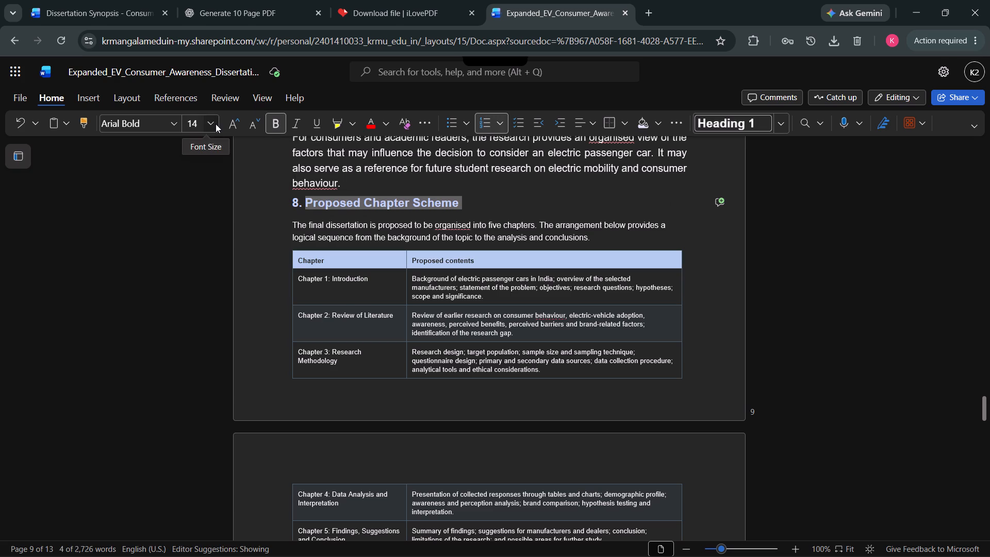
pyautogui.click(204, 283)
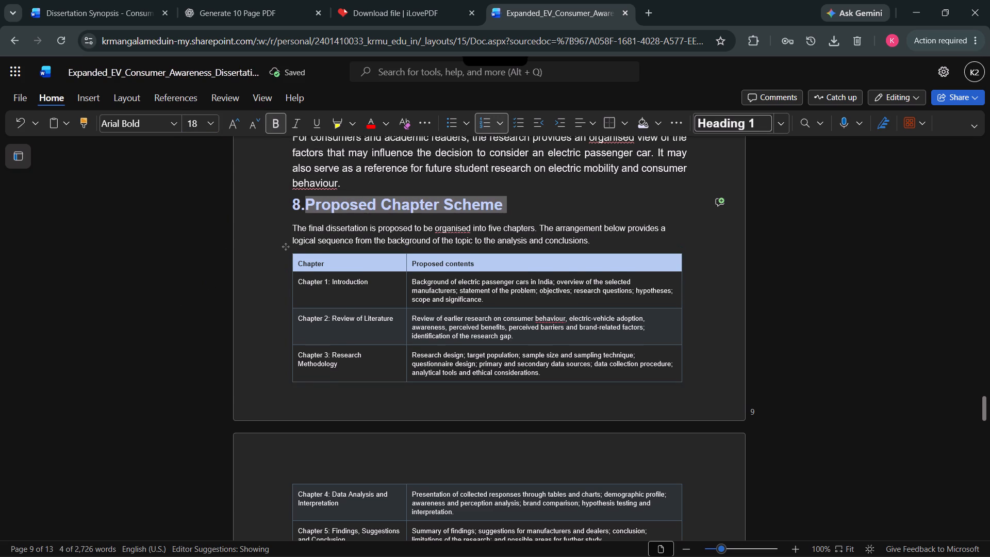
# Set section 8's introductory paragraph and the whole chapter table to font size 12.
pyautogui.click(291, 227)
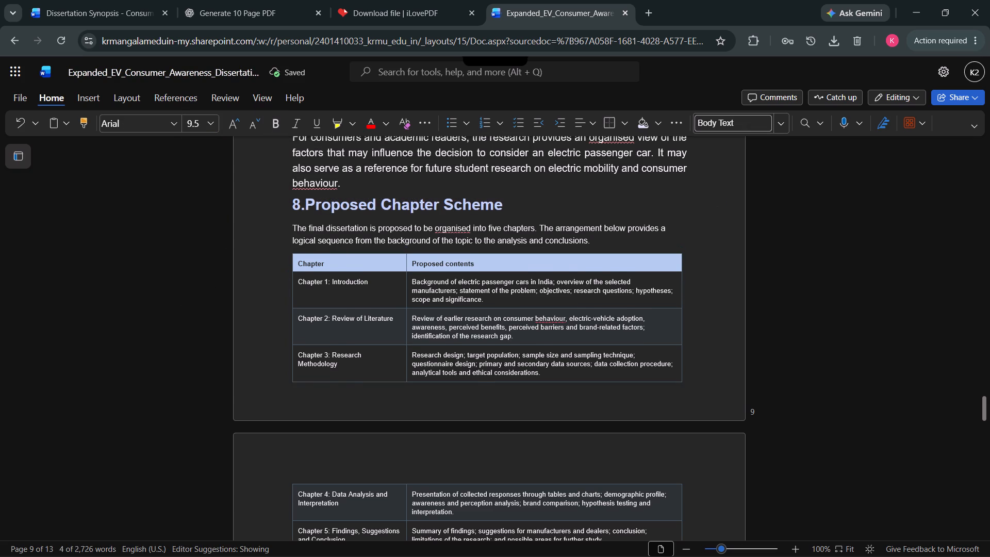
pyautogui.scroll(-2, 617, 399)
pyautogui.keyDown('shift'); pyautogui.click(688, 436); pyautogui.keyUp('shift')
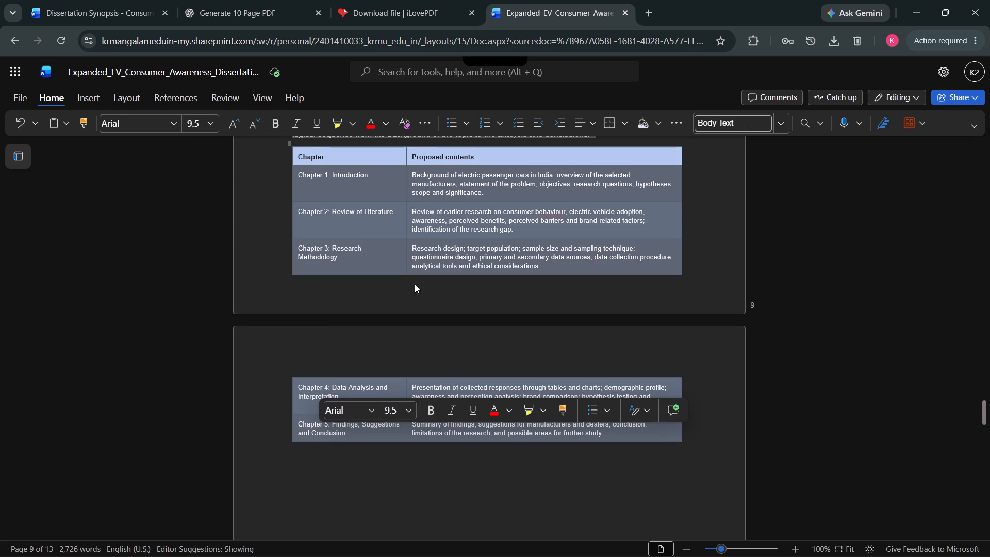
pyautogui.click(214, 122)
pyautogui.click(199, 224)
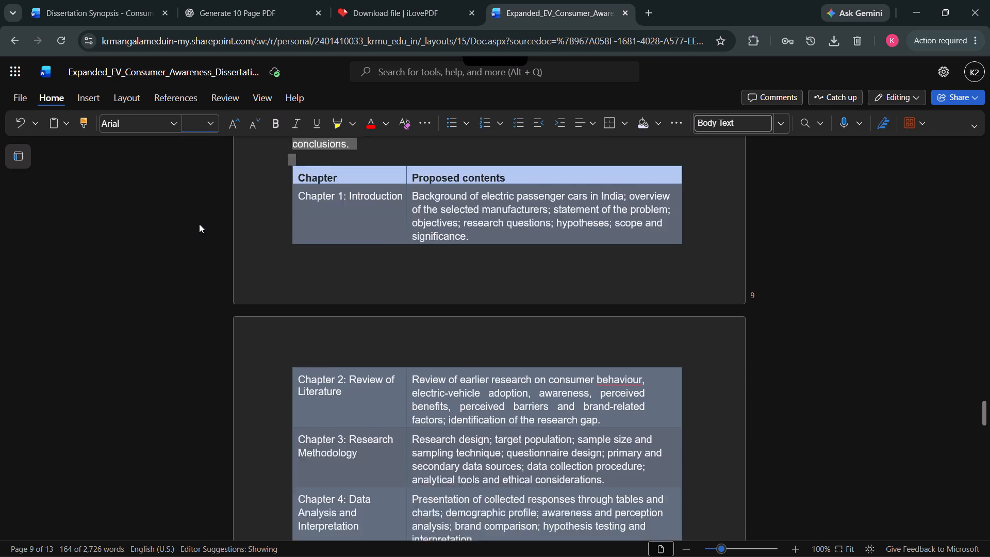
pyautogui.scroll(3, 471, 275)
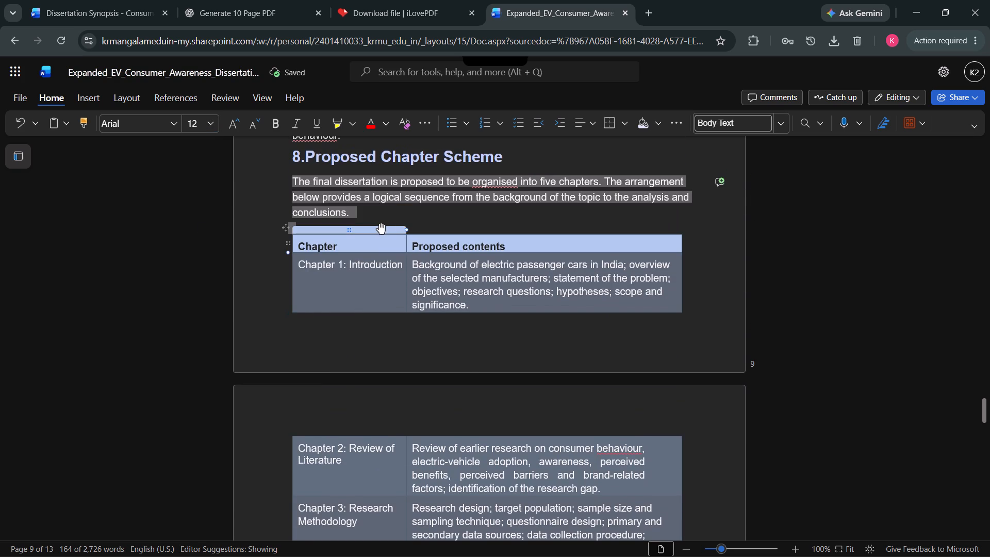
# Insert blank lines between section 8's introductory paragraph and the chapter table, pushing the whole table onto the next page.
pyautogui.click(373, 221)
pyautogui.press('Return')
pyautogui.press('Return')
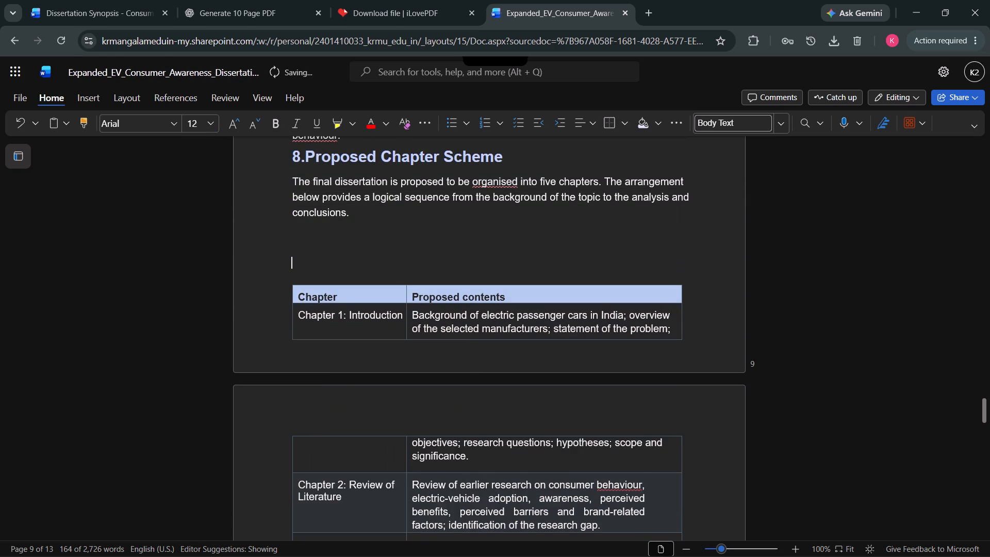
pyautogui.press('Return')
pyautogui.press('Return')
# Add a blank line between the last 7.2 Significance paragraph and the section 8 heading.
pyautogui.scroll(1, 695, 212)
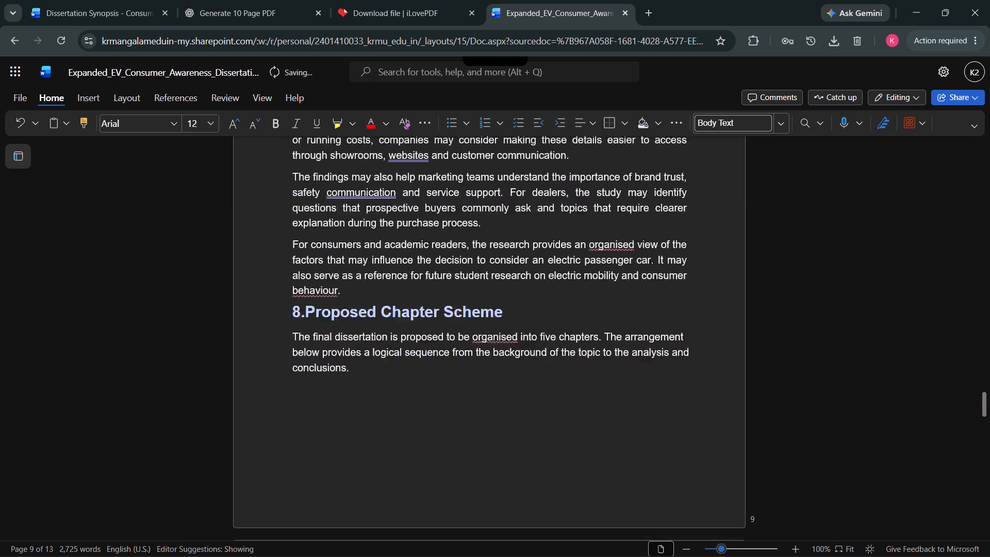
pyautogui.scroll(3, 695, 212)
pyautogui.click(352, 405)
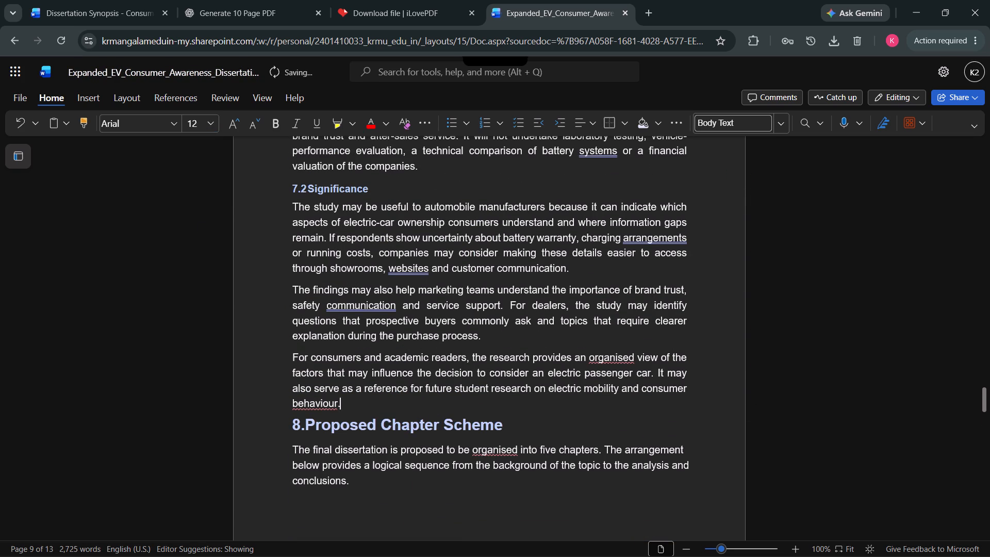
pyautogui.press('Return')
# Compare the content following the chapter scheme in the original synopsis with subsections 8.1 and 8.2 of the expanded document.
pyautogui.scroll(-7, 352, 405)
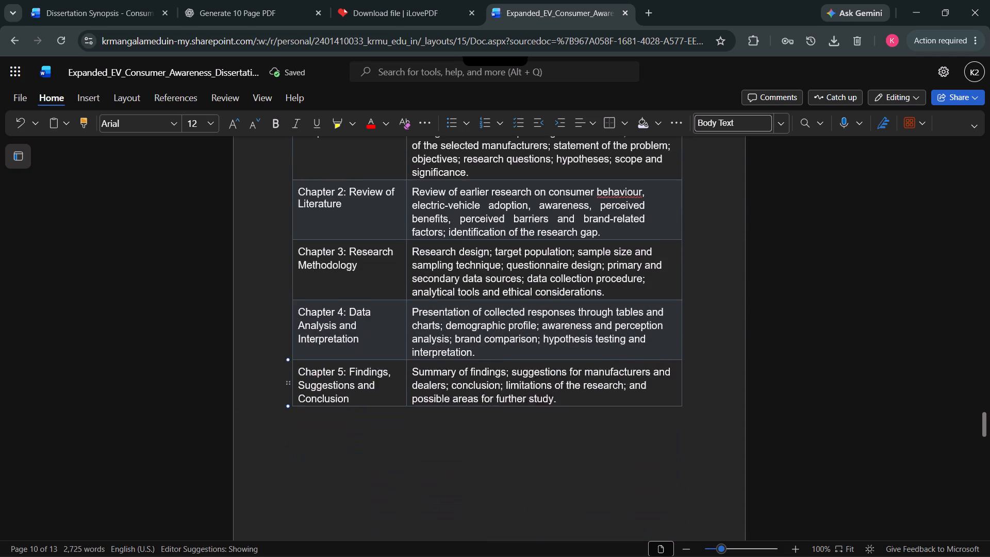
pyautogui.scroll(-14, 352, 405)
pyautogui.scroll(1, 352, 405)
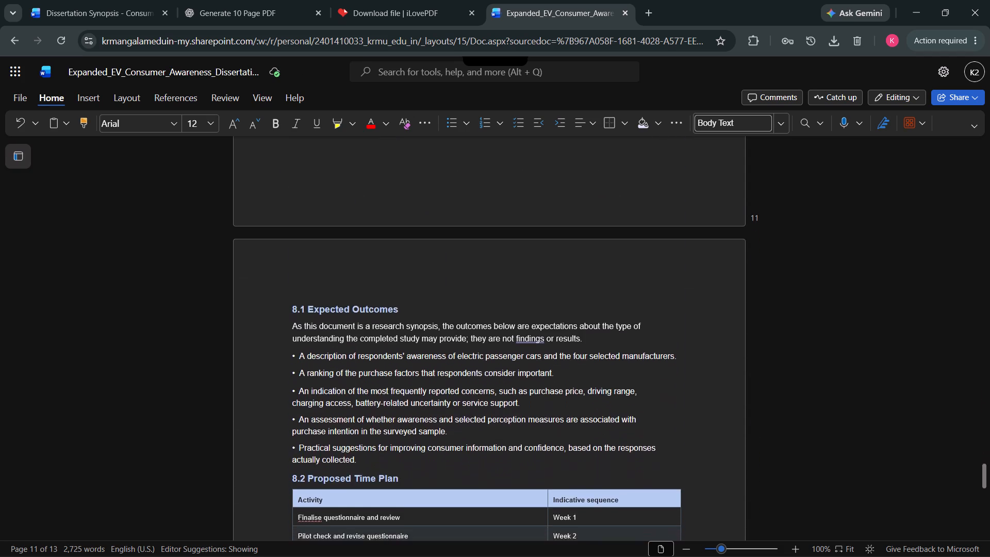
pyautogui.scroll(1, 352, 405)
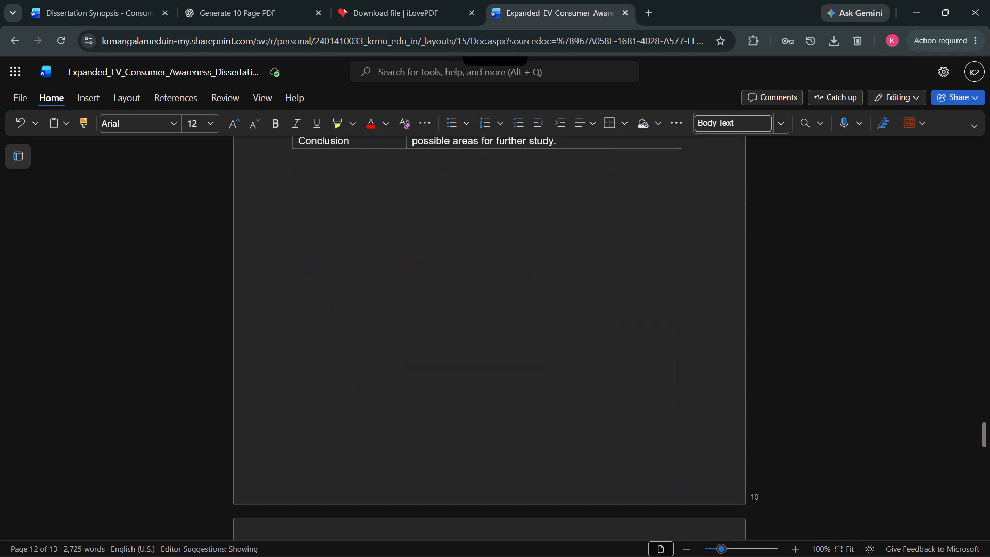
pyautogui.scroll(-1, 352, 405)
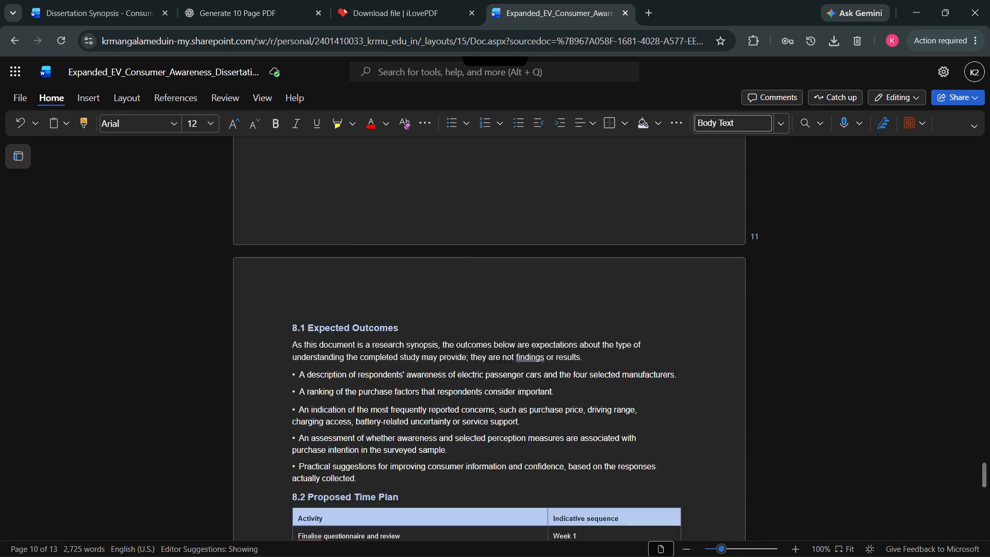
pyautogui.scroll(-1, 352, 405)
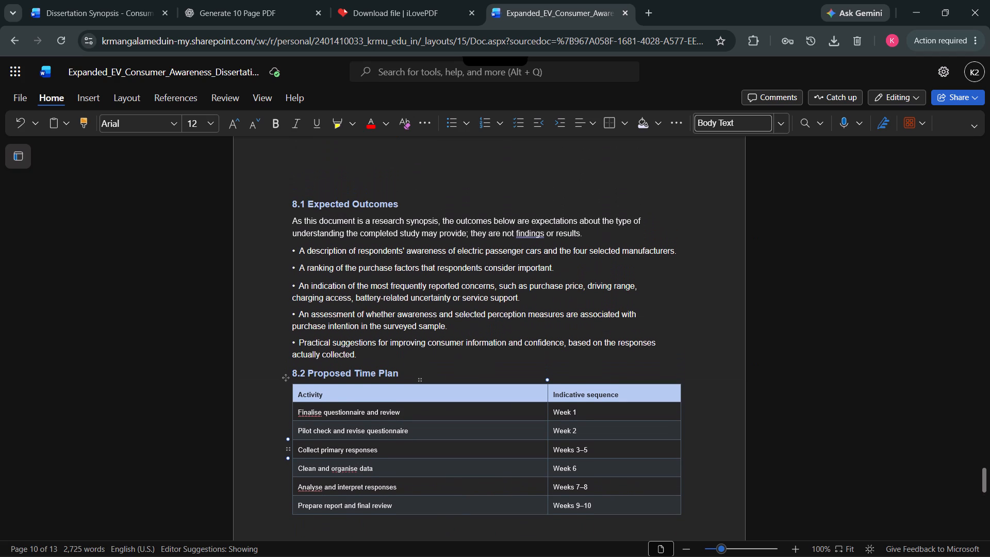
pyautogui.click(94, 5)
pyautogui.scroll(-1, 414, 254)
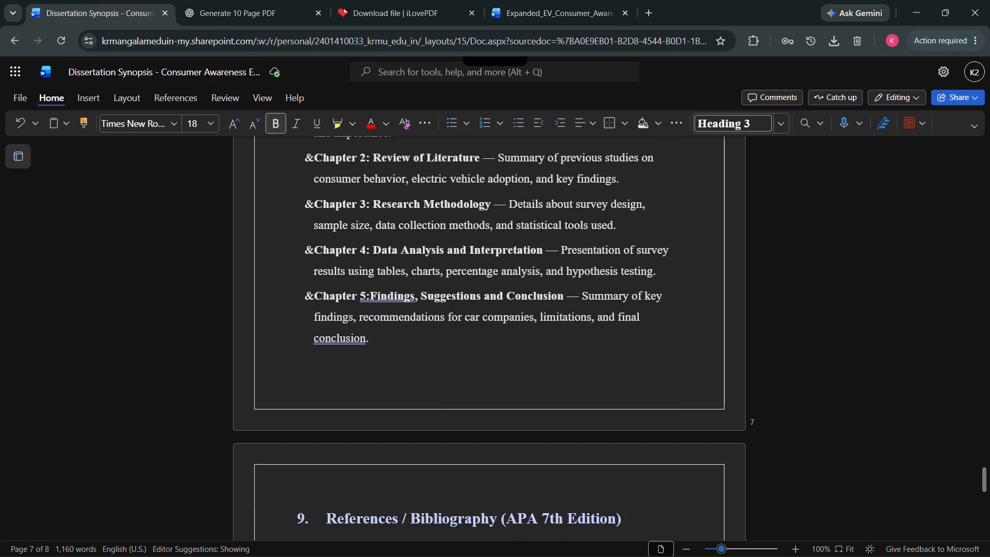
pyautogui.scroll(-1, 414, 254)
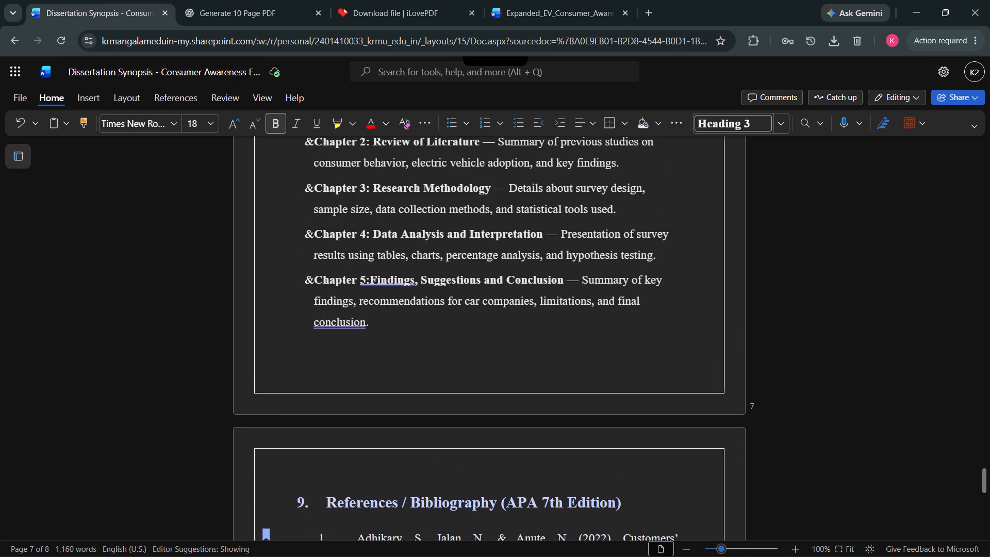
pyautogui.click(543, 0)
pyautogui.scroll(-1, 406, 349)
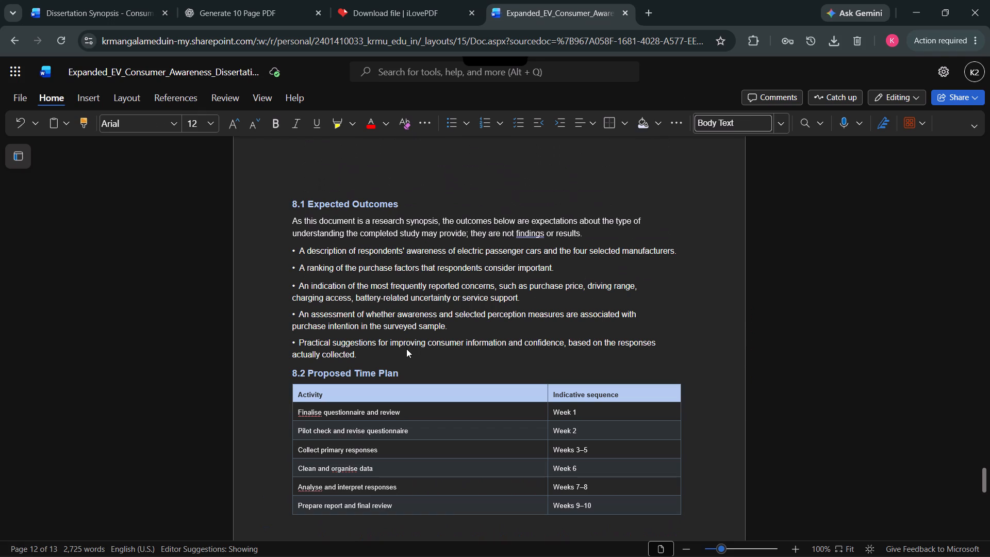
pyautogui.scroll(1, 506, 275)
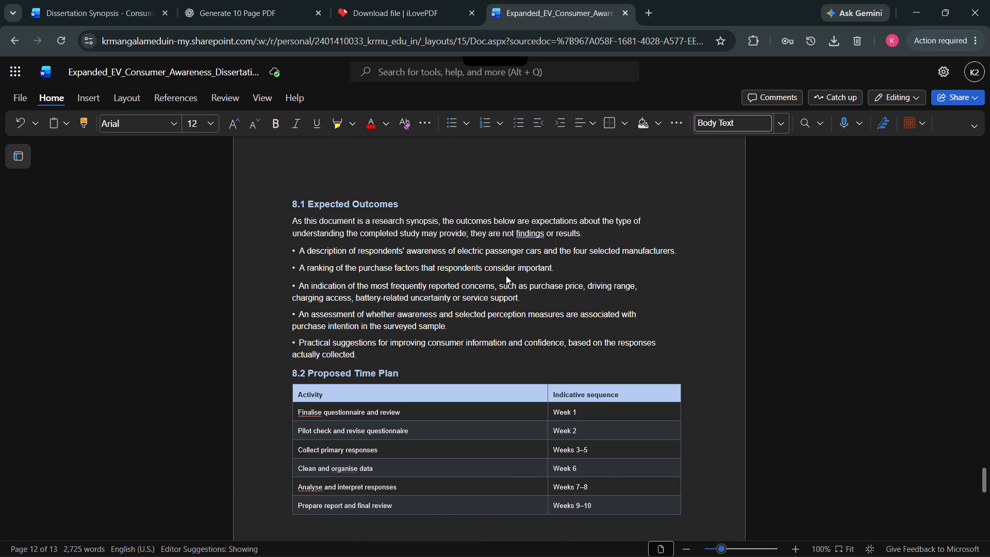
pyautogui.click(511, 275)
pyautogui.click(480, 303)
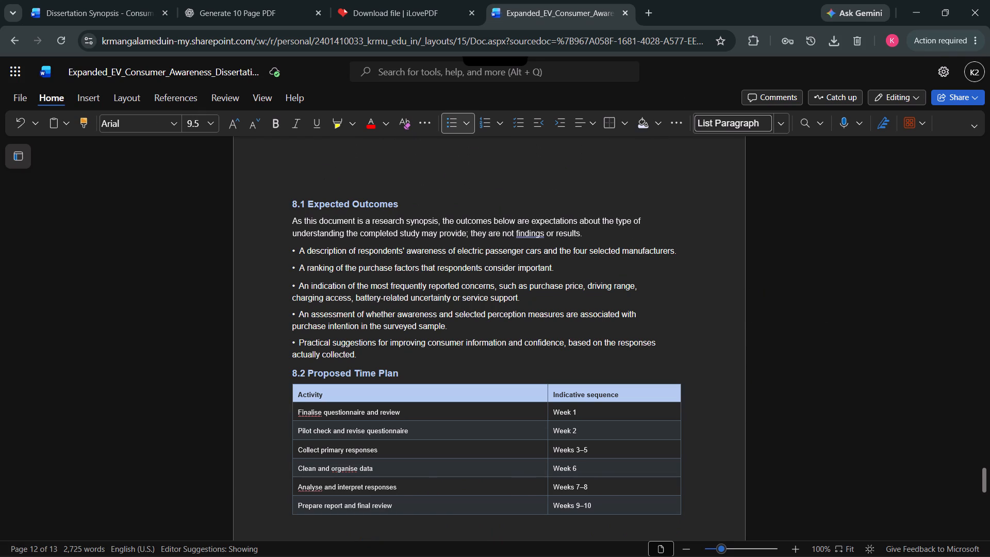
# Move the 8.1 Expected Outcomes heading, its introduction and bullet list to directly below the chapter table.
pyautogui.scroll(12, 480, 303)
pyautogui.scroll(-2, 480, 303)
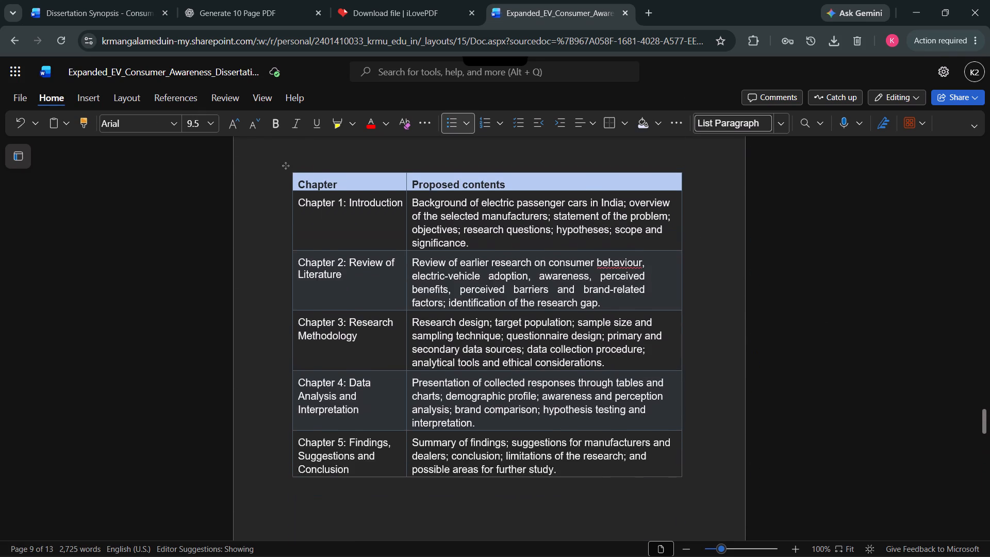
pyautogui.scroll(-9, 480, 303)
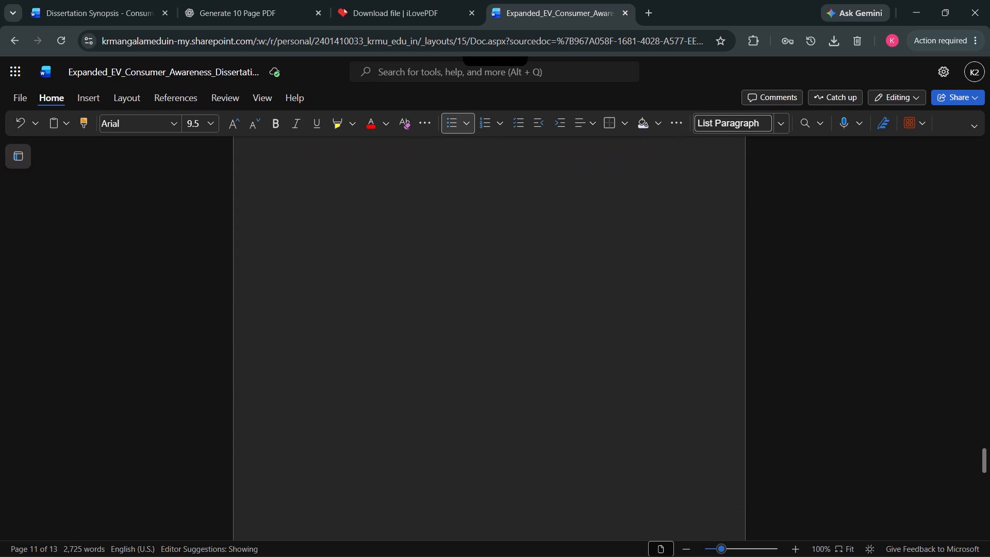
pyautogui.scroll(-8, 480, 303)
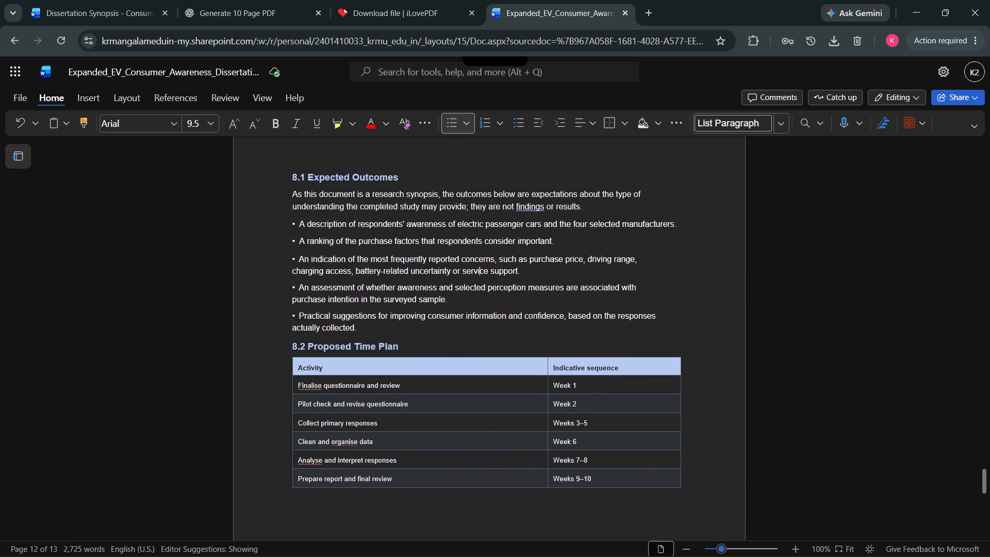
pyautogui.click(358, 330)
pyautogui.moveTo(358, 330); pyautogui.dragTo(270, 169)
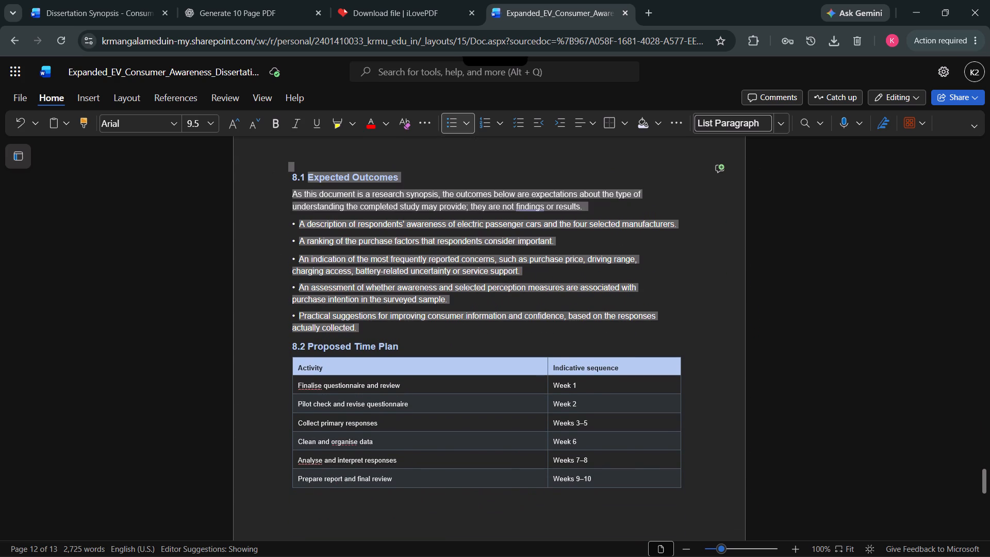
pyautogui.moveTo(270, 169); pyautogui.dragTo(272, 176)
pyautogui.hotkey('ctrl', 'x')
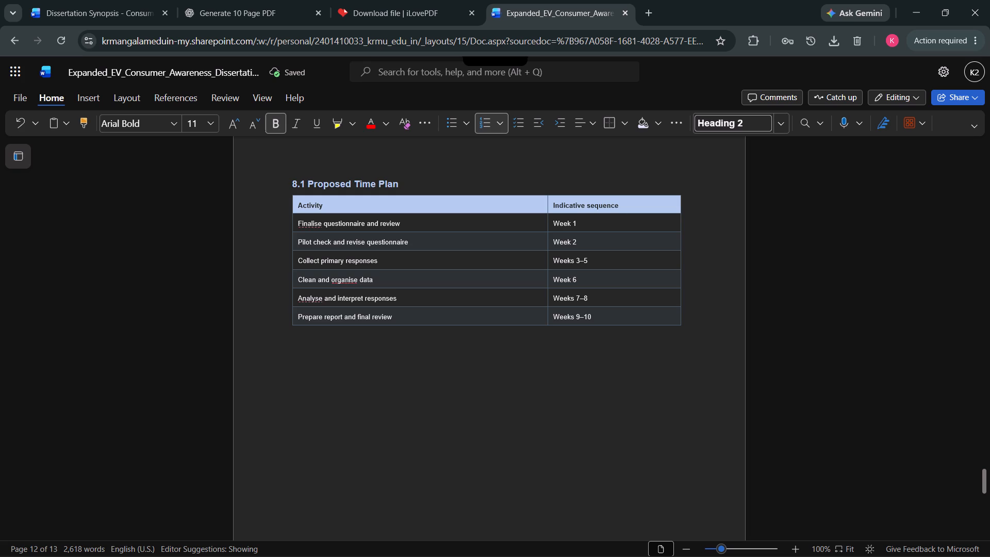
pyautogui.scroll(11, 272, 176)
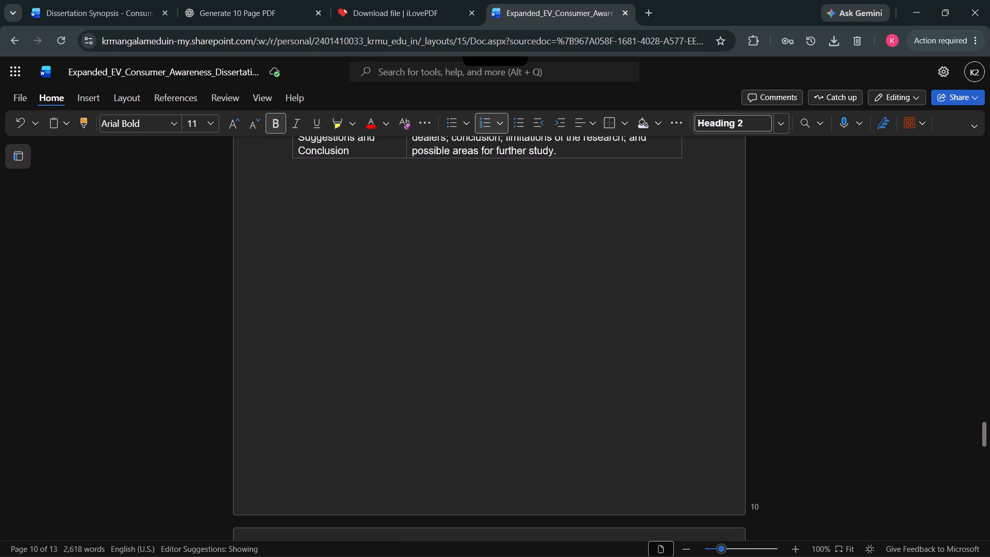
pyautogui.scroll(4, 272, 176)
pyautogui.click(312, 236)
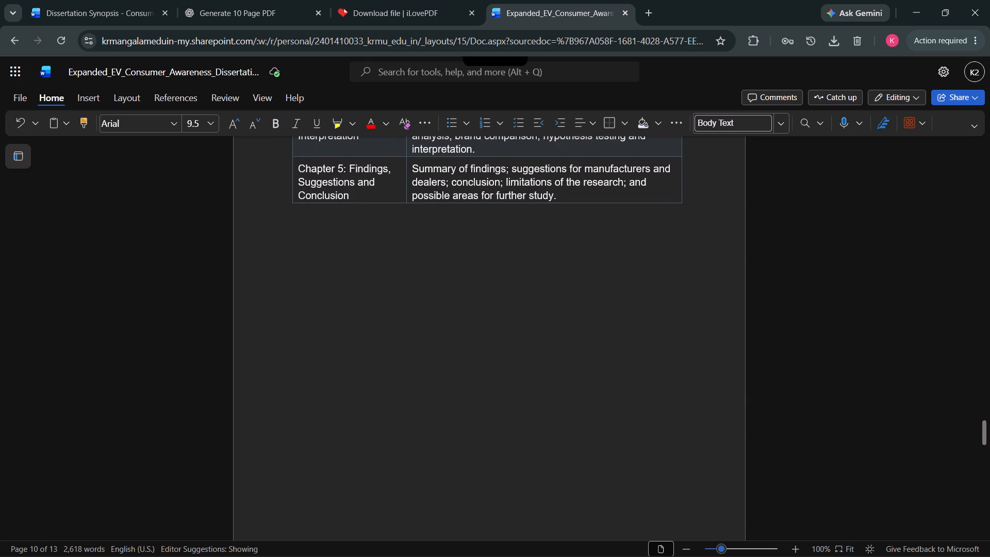
pyautogui.hotkey('ctrl', 'v')
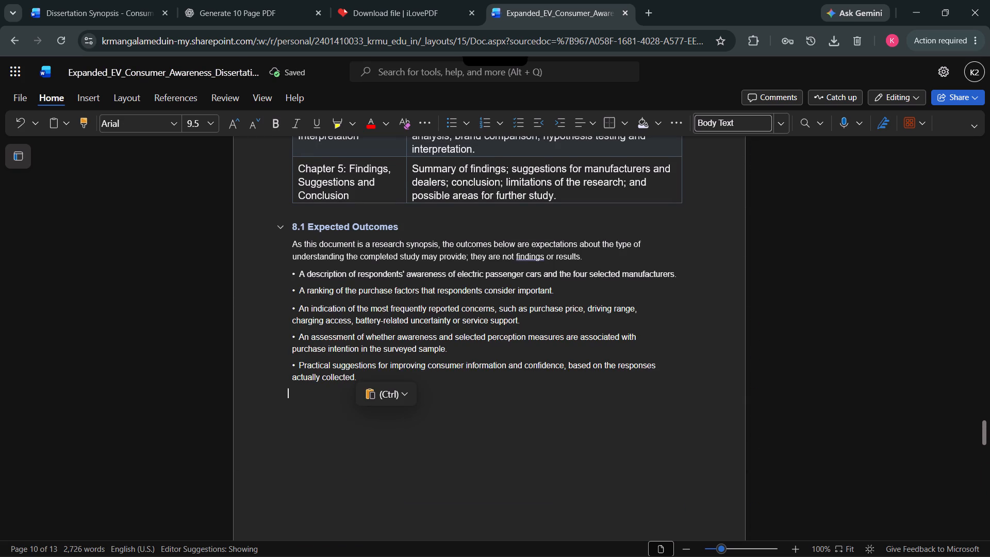
# Set the 8.1 Expected Outcomes heading and all its text to font size 12.
pyautogui.moveTo(360, 376); pyautogui.dragTo(287, 227)
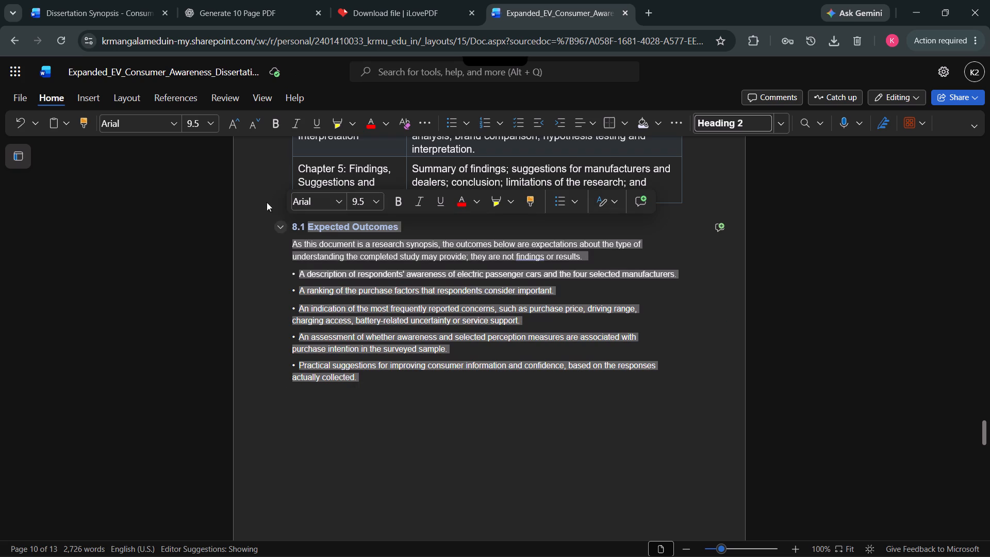
pyautogui.click(210, 122)
pyautogui.click(202, 226)
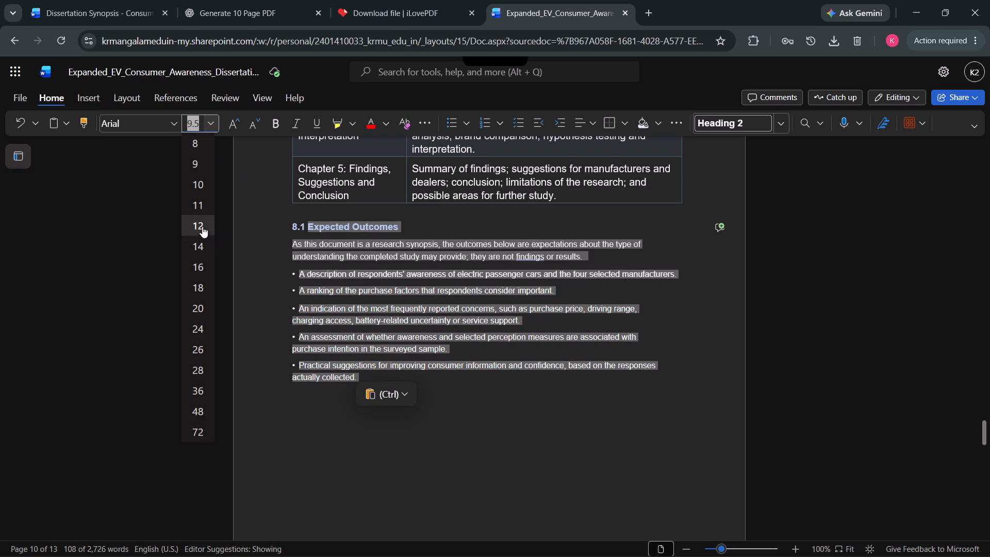
pyautogui.click(856, 382)
# Delete the 8.2 Proposed Time Plan subsection, including its heading and activity table.
pyautogui.scroll(-5, 563, 438)
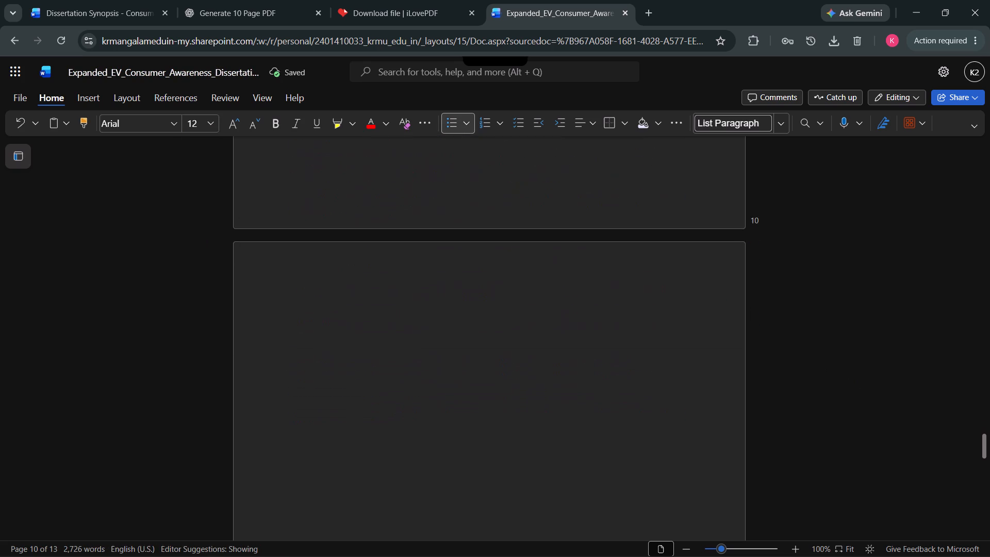
pyautogui.scroll(-20, 563, 438)
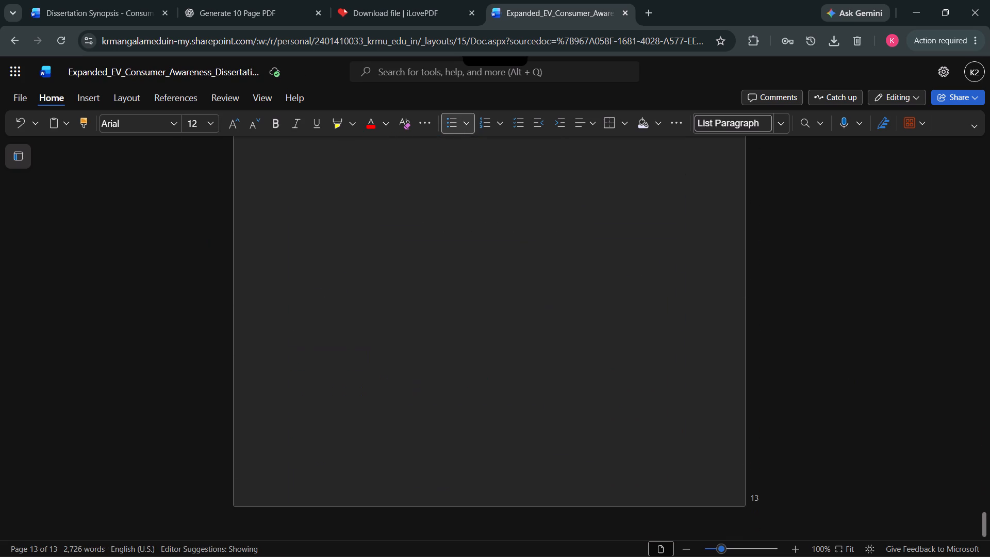
pyautogui.scroll(-1, 563, 438)
pyautogui.scroll(15, 563, 438)
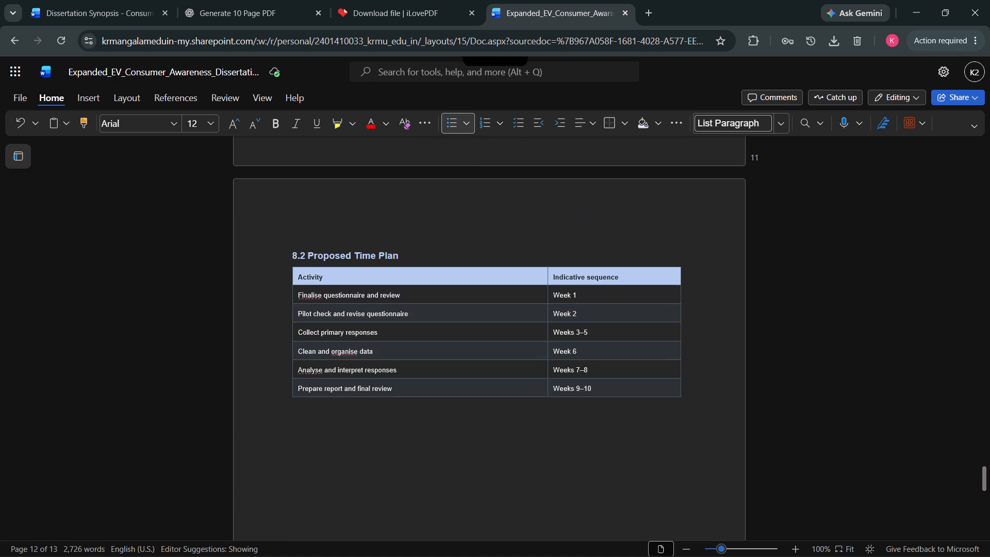
pyautogui.scroll(5, 563, 438)
pyautogui.scroll(-8, 563, 438)
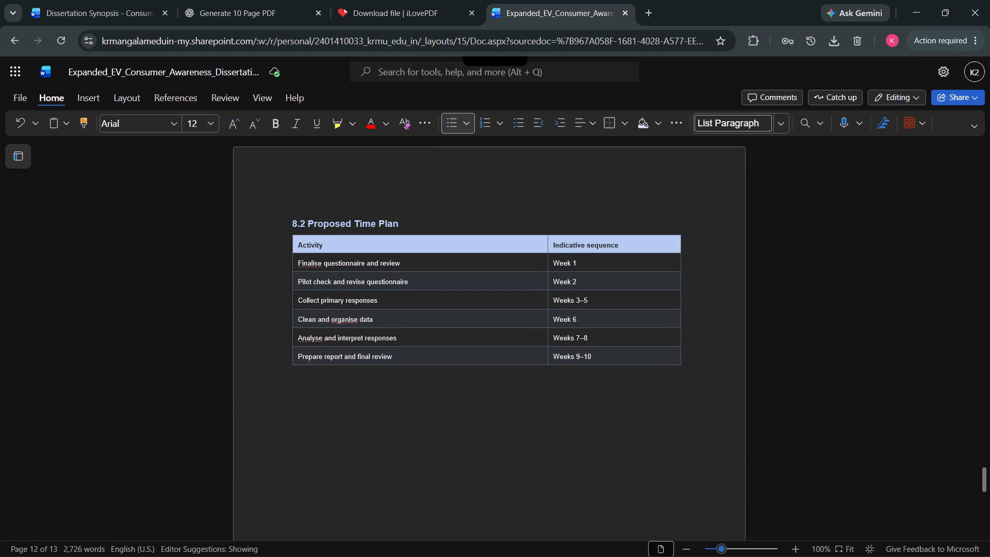
pyautogui.moveTo(699, 365); pyautogui.dragTo(282, 221)
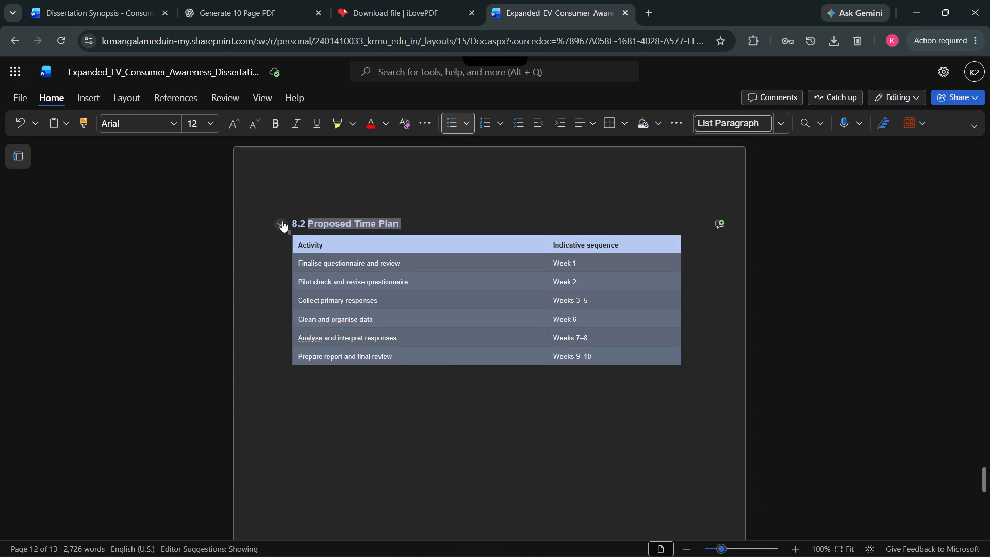
pyautogui.moveTo(282, 221); pyautogui.dragTo(285, 221)
pyautogui.press('BackSpace')
pyautogui.press('BackSpace')
pyautogui.press('BackSpace')
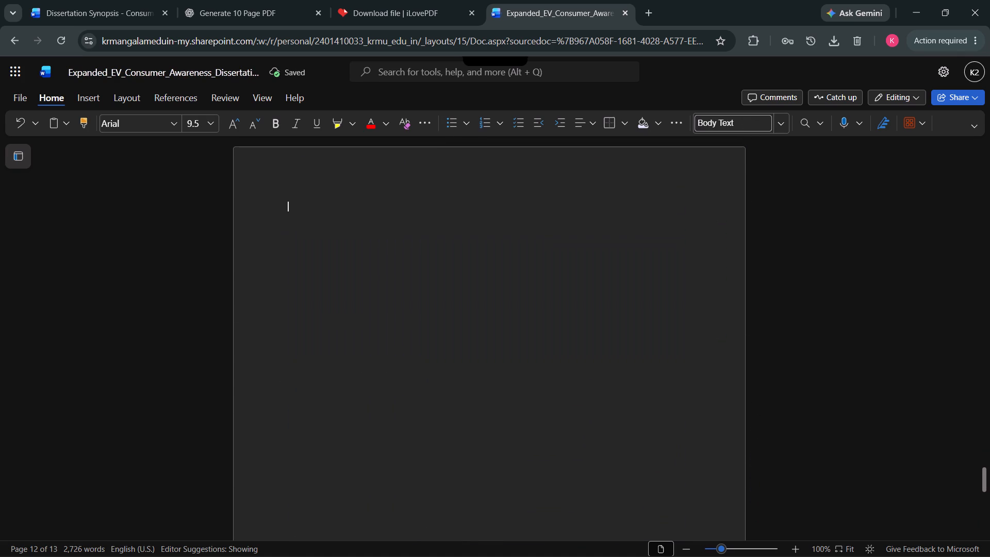
pyautogui.press('BackSpace')
pyautogui.press('BackSpace')
pyautogui.press('BackSpace')
pyautogui.press('BackSpace')
pyautogui.press('BackSpace')
pyautogui.press('BackSpace')
pyautogui.press('BackSpace')
pyautogui.press('BackSpace')
pyautogui.press('BackSpace')
pyautogui.press('BackSpace')
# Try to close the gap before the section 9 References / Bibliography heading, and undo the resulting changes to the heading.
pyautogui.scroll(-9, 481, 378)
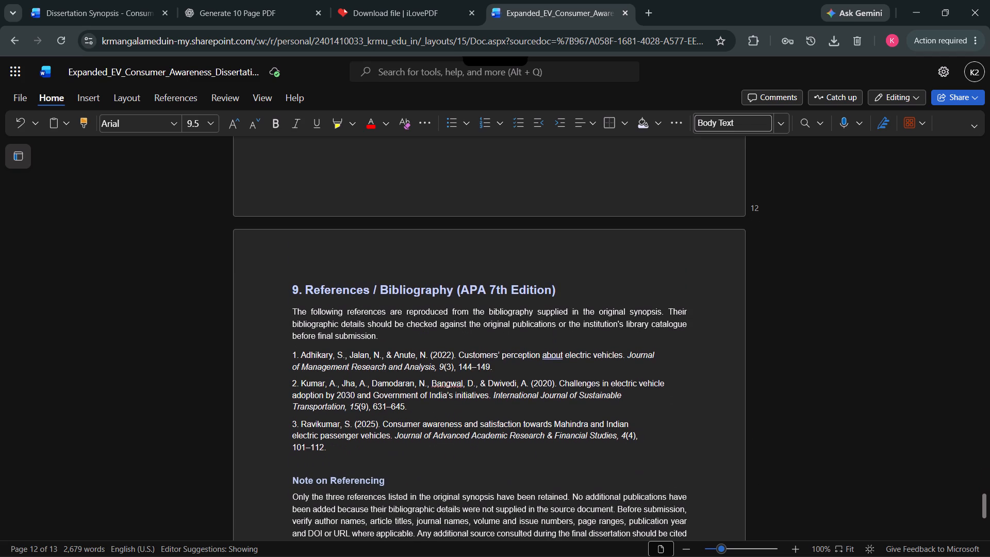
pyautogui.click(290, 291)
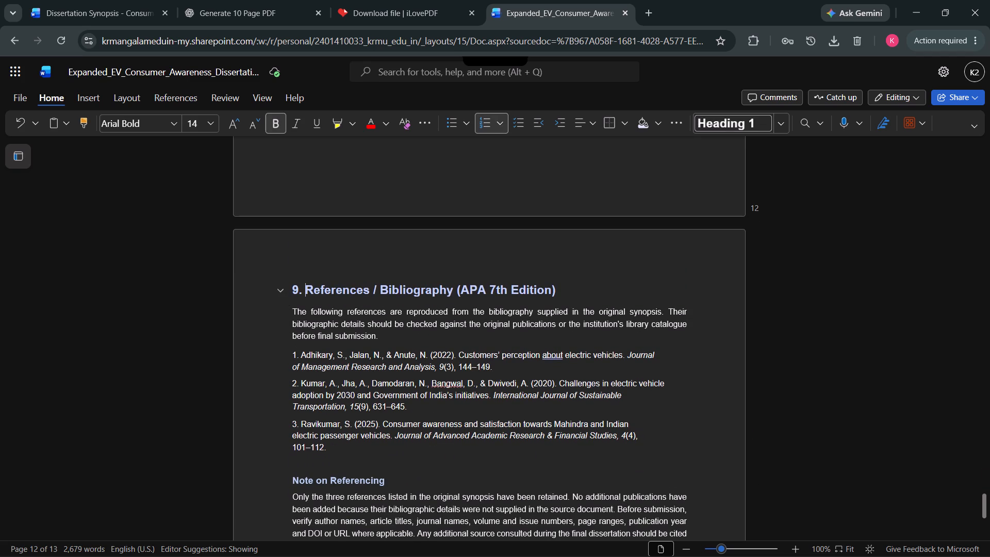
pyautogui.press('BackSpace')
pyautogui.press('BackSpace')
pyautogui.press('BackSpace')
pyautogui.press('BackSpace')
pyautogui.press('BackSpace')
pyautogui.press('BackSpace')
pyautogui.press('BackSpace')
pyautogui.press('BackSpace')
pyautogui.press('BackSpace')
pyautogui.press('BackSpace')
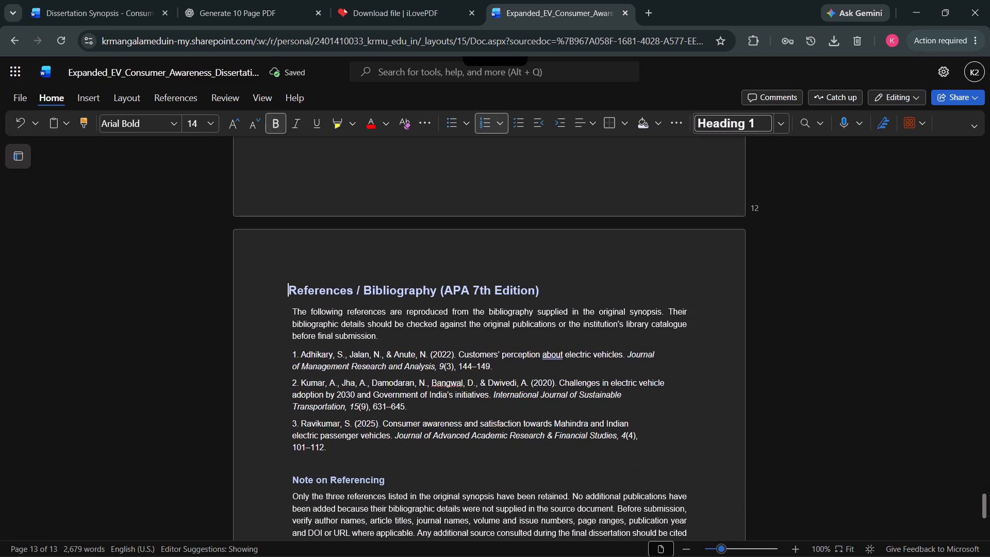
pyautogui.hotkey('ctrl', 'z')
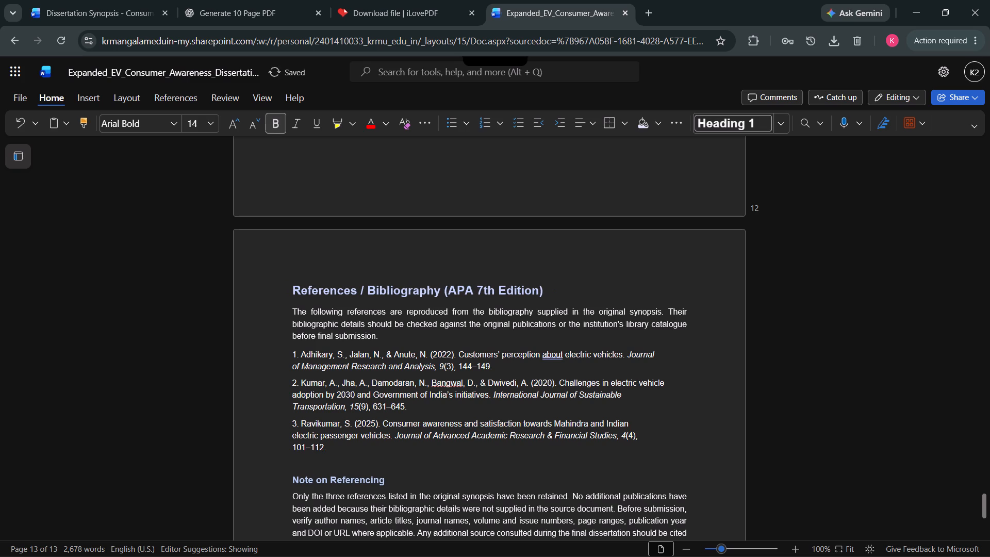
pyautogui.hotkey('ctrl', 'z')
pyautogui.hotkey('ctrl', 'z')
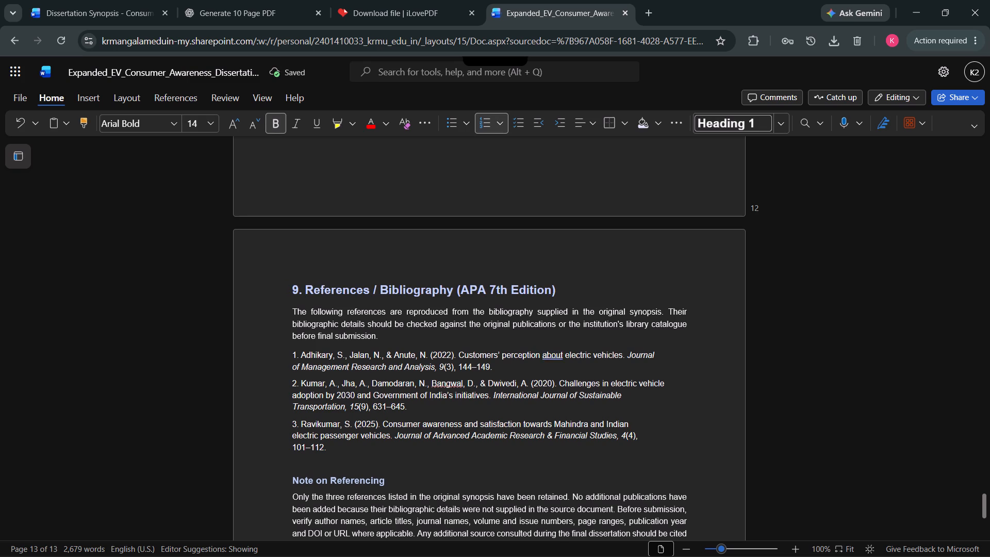
# Move the whole section 9 References / Bibliography, through the End of Dissertation Synopsis line, to the blank page following 8.1 Expected Outcomes.
pyautogui.scroll(-1, 552, 419)
pyautogui.click(558, 473)
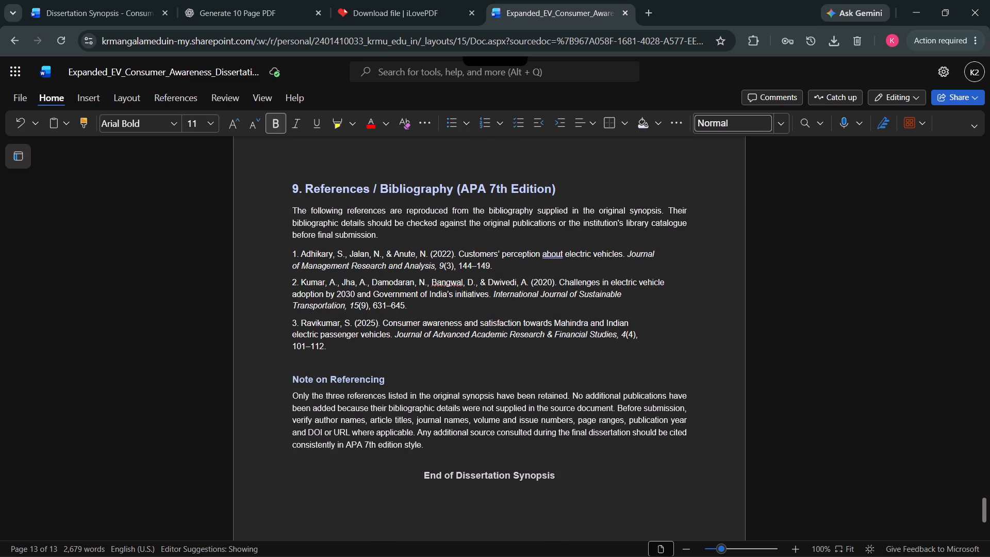
pyautogui.keyDown('shift'); pyautogui.click(290, 189); pyautogui.keyUp('shift')
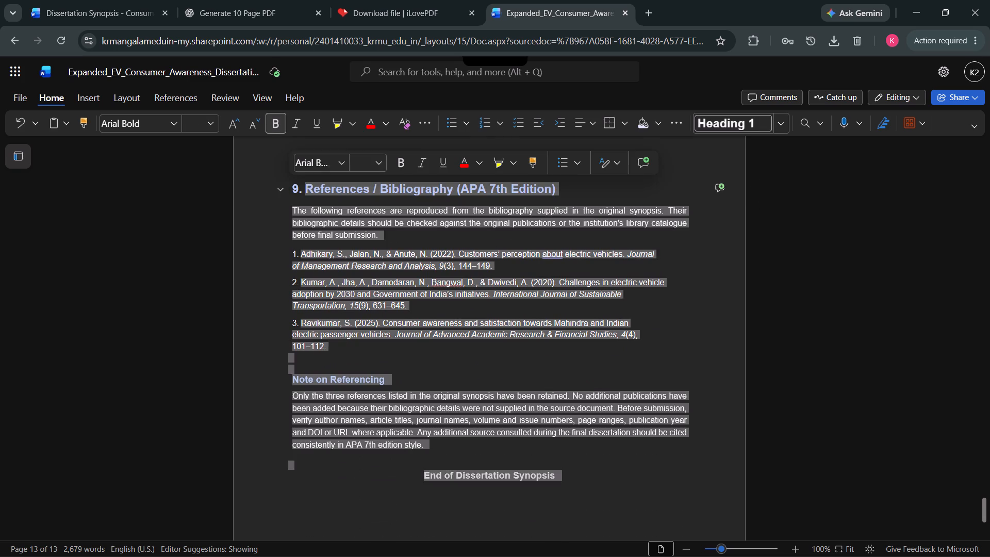
pyautogui.hotkey('ctrl', 'x')
pyautogui.scroll(3, 472, 329)
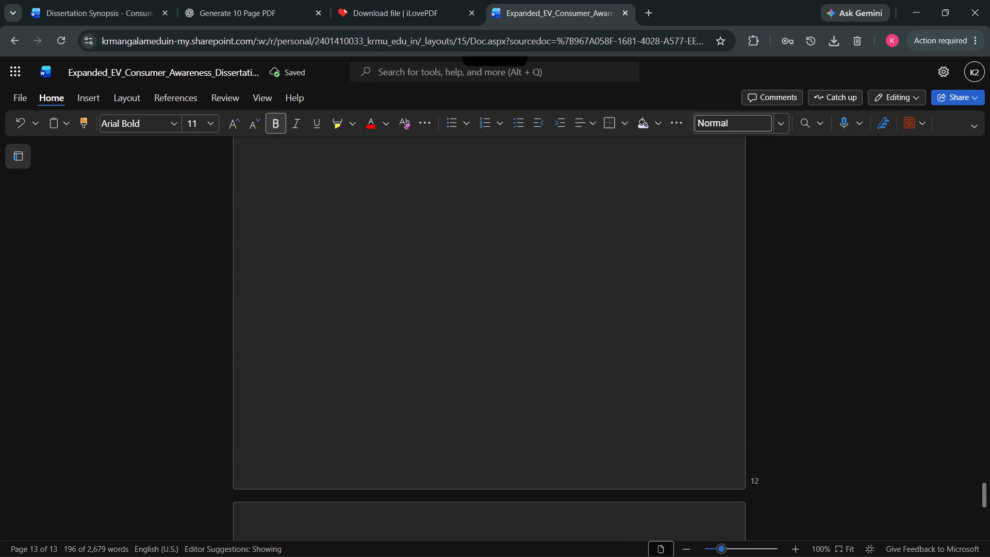
pyautogui.scroll(12, 472, 329)
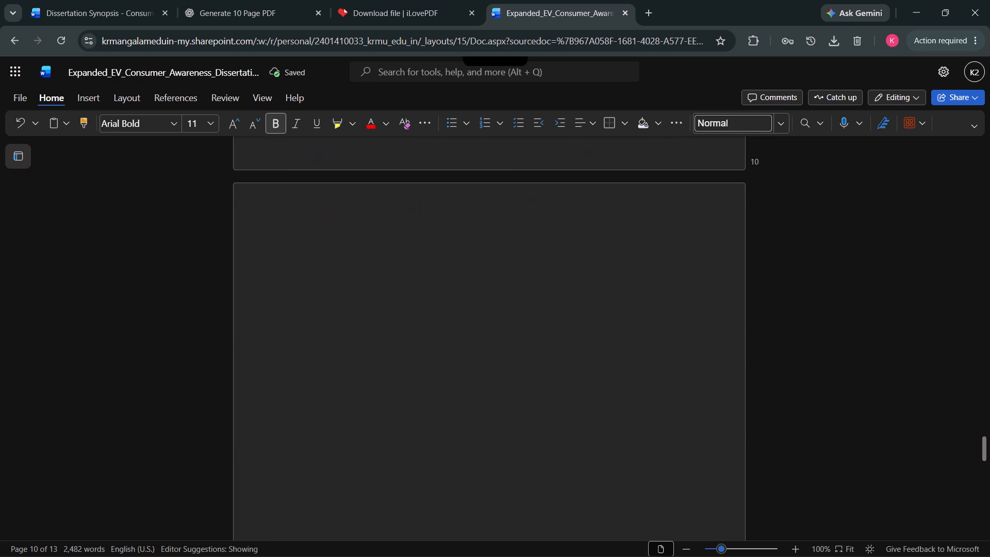
pyautogui.click(314, 243)
pyautogui.hotkey('ctrl', 'v')
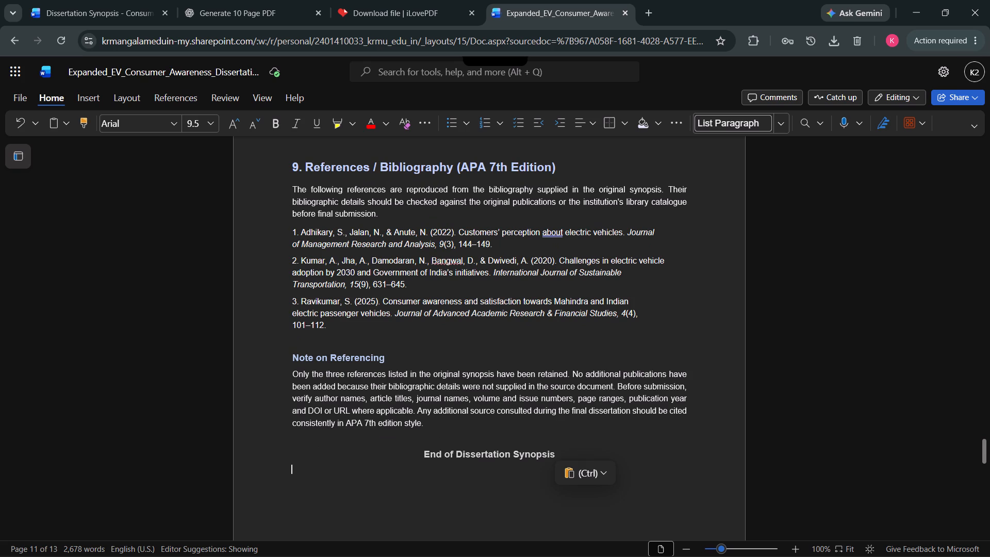
# Delete the Note on Referencing subsection, including its heading and paragraph, from section 9.
pyautogui.click(436, 435)
pyautogui.moveTo(436, 435); pyautogui.dragTo(296, 360)
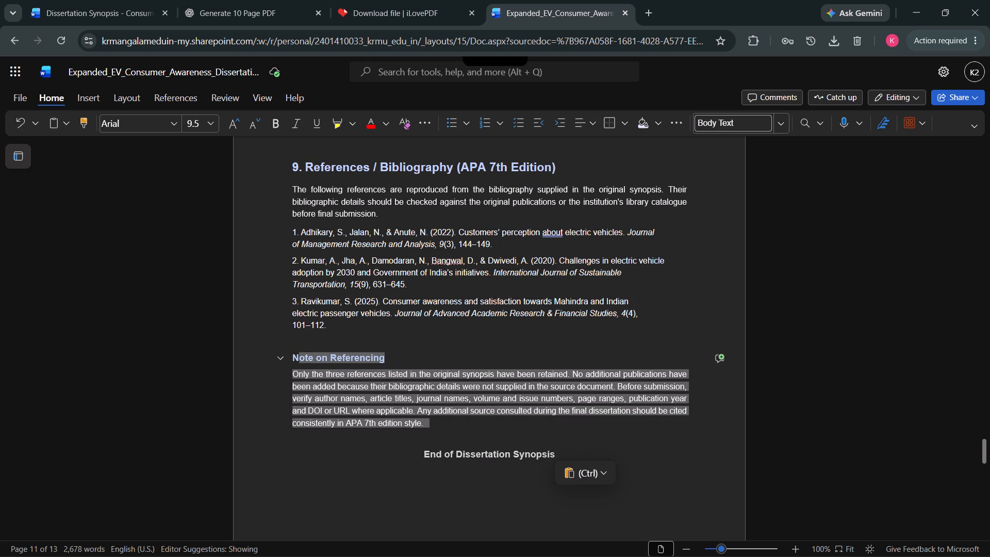
pyautogui.moveTo(296, 360); pyautogui.dragTo(293, 360)
pyautogui.press('BackSpace')
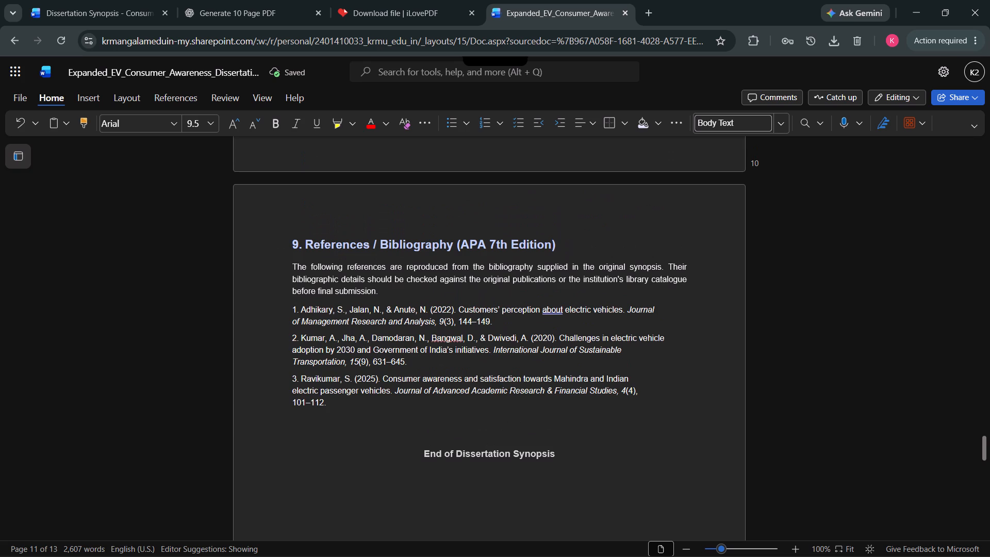
# Set the section 9 References / Bibliography (APA 7th Edition) heading to font size 18.
pyautogui.moveTo(563, 254); pyautogui.dragTo(291, 252)
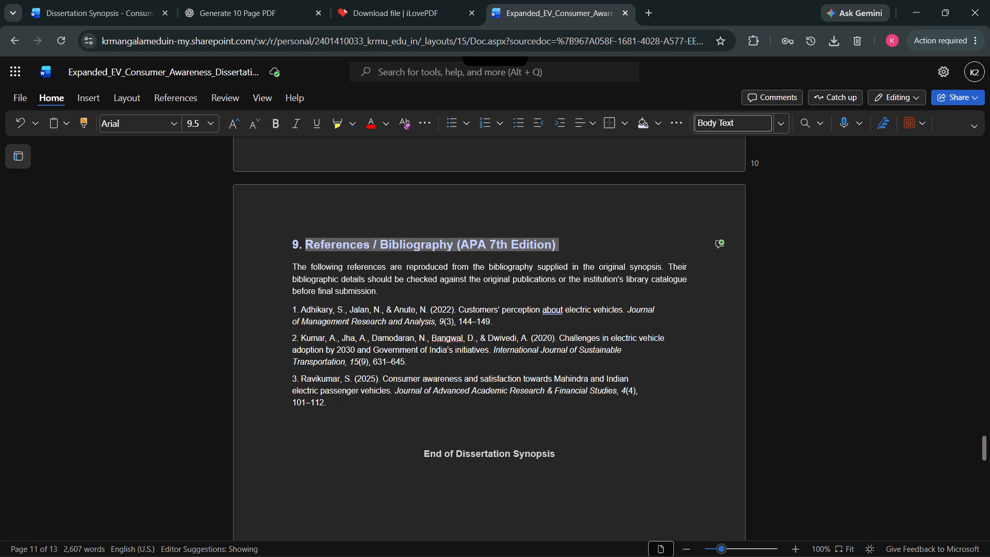
pyautogui.moveTo(291, 252); pyautogui.dragTo(291, 252)
pyautogui.click(214, 127)
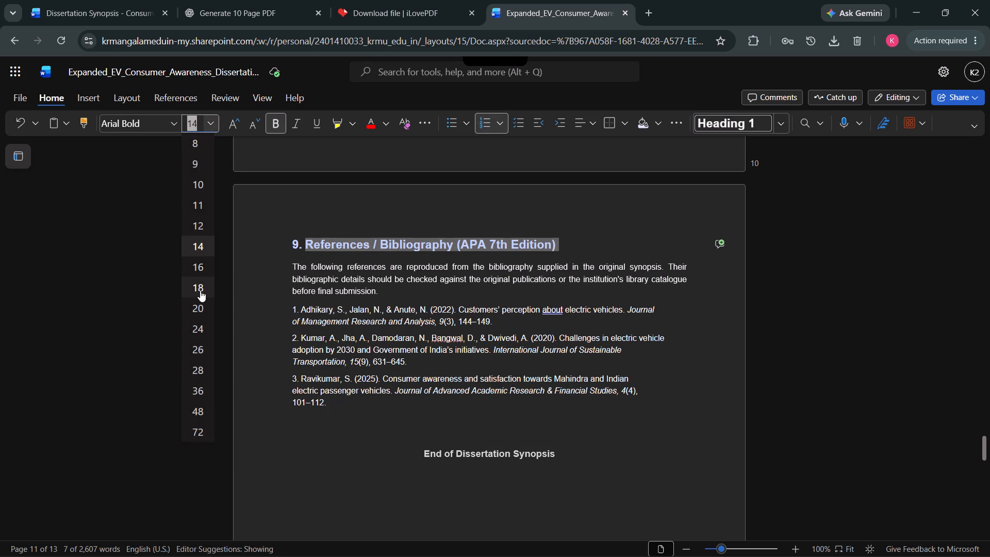
pyautogui.click(200, 290)
# Set the section 9 introduction and its three reference entries to font size 12.
pyautogui.moveTo(341, 411); pyautogui.dragTo(284, 258)
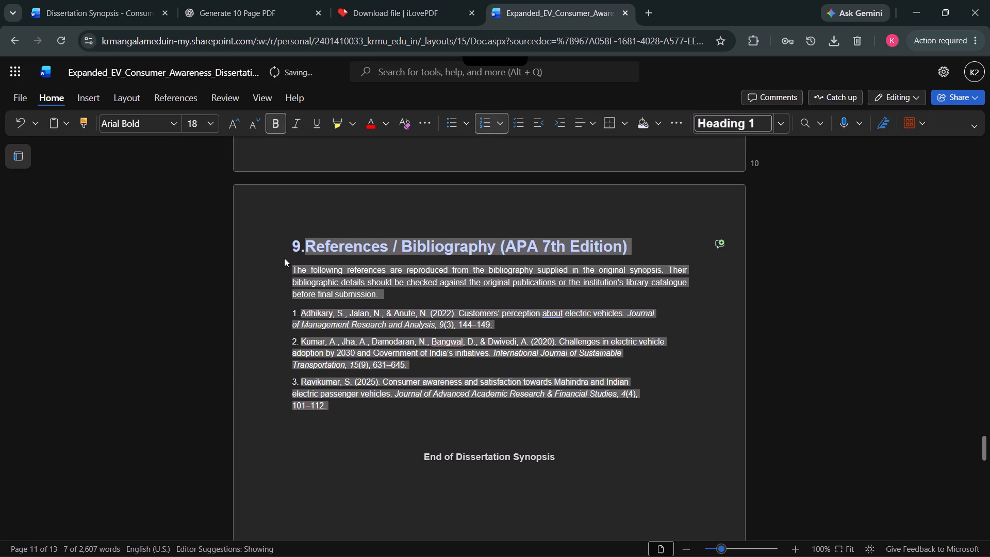
pyautogui.moveTo(284, 258); pyautogui.dragTo(283, 265)
pyautogui.click(211, 125)
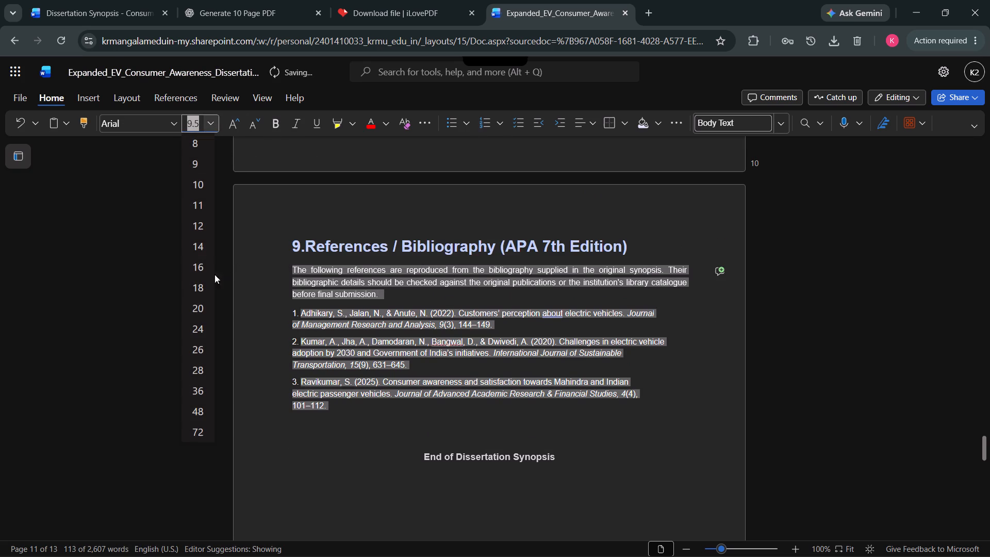
pyautogui.click(201, 230)
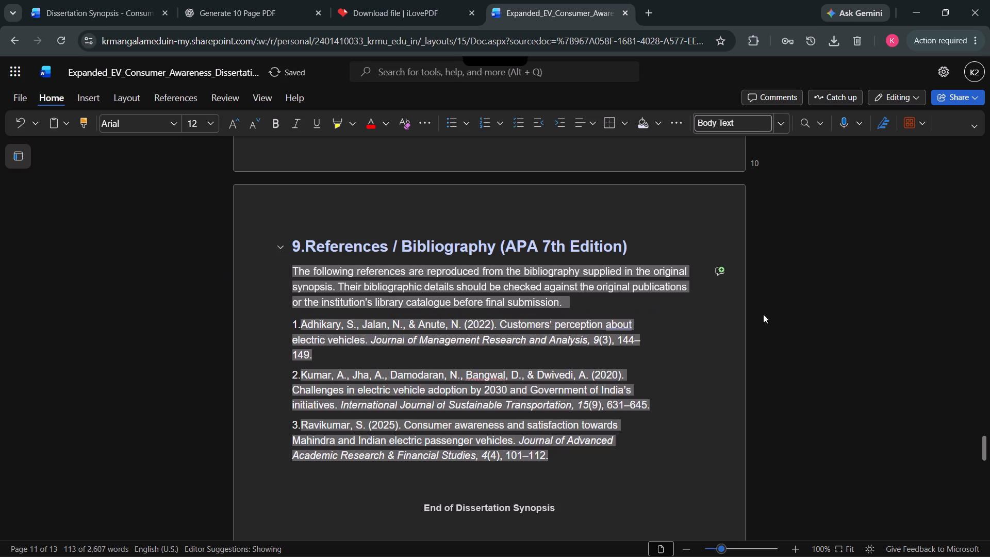
pyautogui.click(875, 358)
# Try to remove the blank page at the end of the document by deleting its empty content.
pyautogui.scroll(-15, 875, 358)
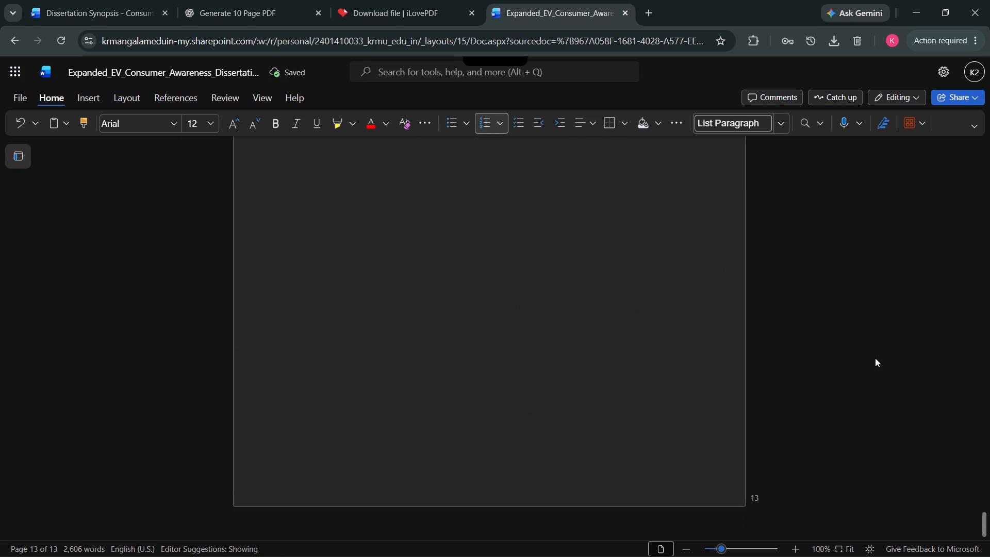
pyautogui.scroll(-1, 875, 358)
pyautogui.scroll(1, 875, 358)
pyautogui.click(617, 399)
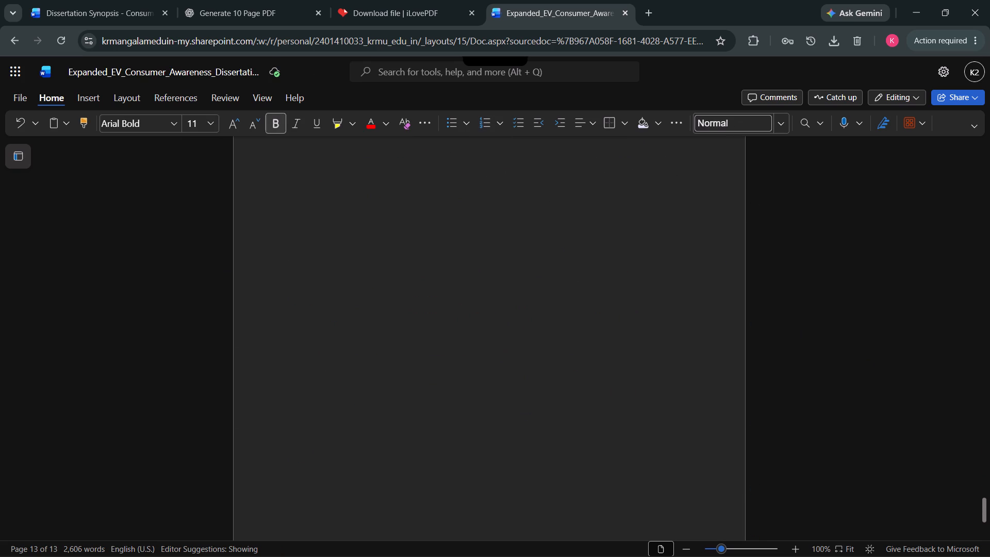
pyautogui.press('BackSpace')
pyautogui.press('BackSpace')
pyautogui.press('BackSpace')
pyautogui.press('BackSpace')
pyautogui.press('BackSpace')
pyautogui.press('BackSpace')
pyautogui.press('BackSpace')
pyautogui.press('BackSpace')
pyautogui.press('BackSpace')
pyautogui.press('BackSpace')
pyautogui.press('BackSpace')
pyautogui.press('BackSpace')
pyautogui.press('BackSpace')
pyautogui.press('BackSpace')
pyautogui.press('BackSpace')
pyautogui.press('BackSpace')
pyautogui.press('BackSpace')
pyautogui.press('BackSpace')
pyautogui.press('BackSpace')
pyautogui.press('BackSpace')
pyautogui.press('BackSpace')
pyautogui.press('BackSpace')
pyautogui.press('BackSpace')
pyautogui.press('BackSpace')
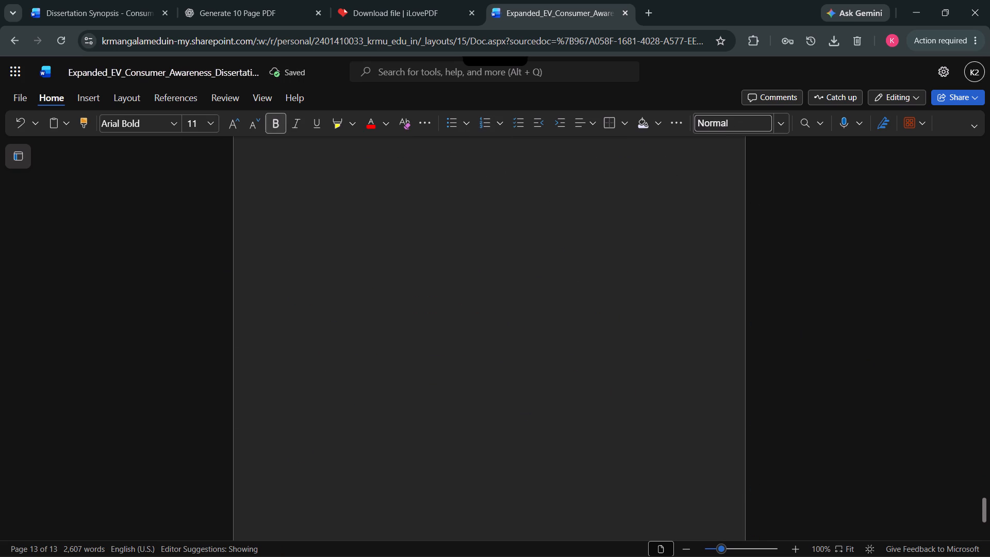
pyautogui.press('BackSpace')
pyautogui.press('BackSpace')
pyautogui.press('BackSpace')
pyautogui.press('BackSpace')
pyautogui.press('BackSpace')
pyautogui.press('BackSpace')
pyautogui.press('BackSpace')
pyautogui.press('BackSpace')
pyautogui.press('BackSpace')
pyautogui.press('BackSpace')
pyautogui.press('BackSpace')
pyautogui.press('BackSpace')
pyautogui.press('BackSpace')
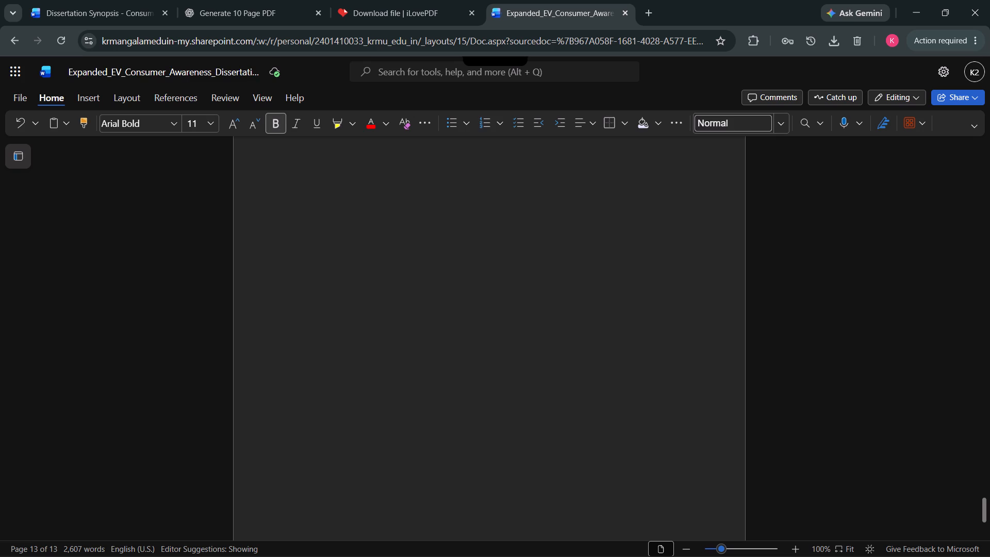
pyautogui.click(523, 417)
pyautogui.moveTo(582, 489); pyautogui.dragTo(293, 245)
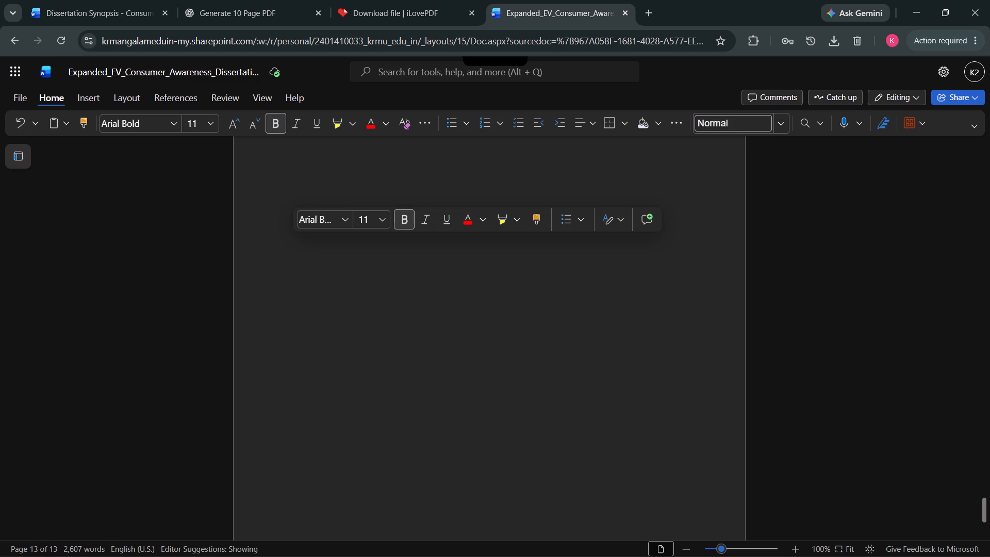
pyautogui.click(534, 372)
# Review the reformatted document, checking its section headings, text, tables and page gaps through to the references.
pyautogui.scroll(8, 534, 372)
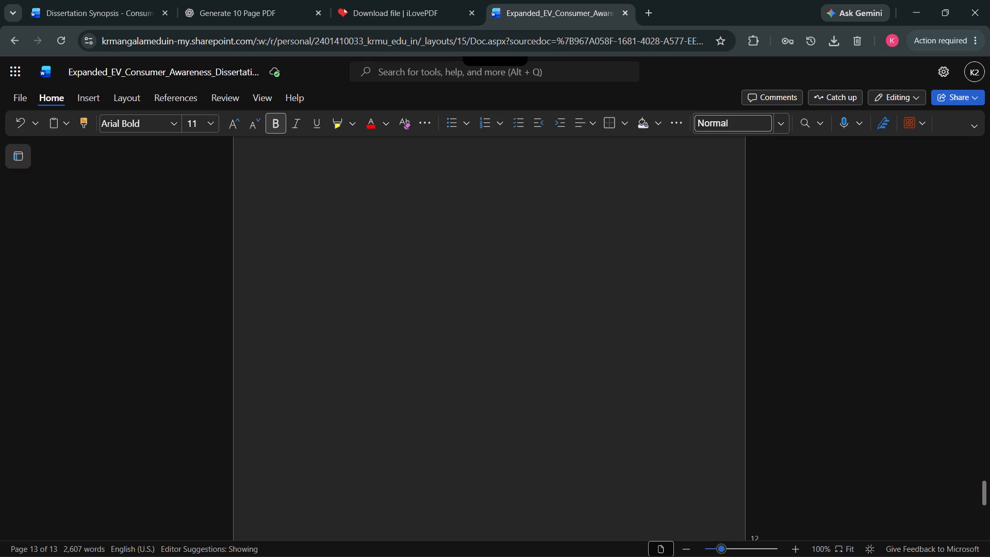
pyautogui.scroll(16, 534, 372)
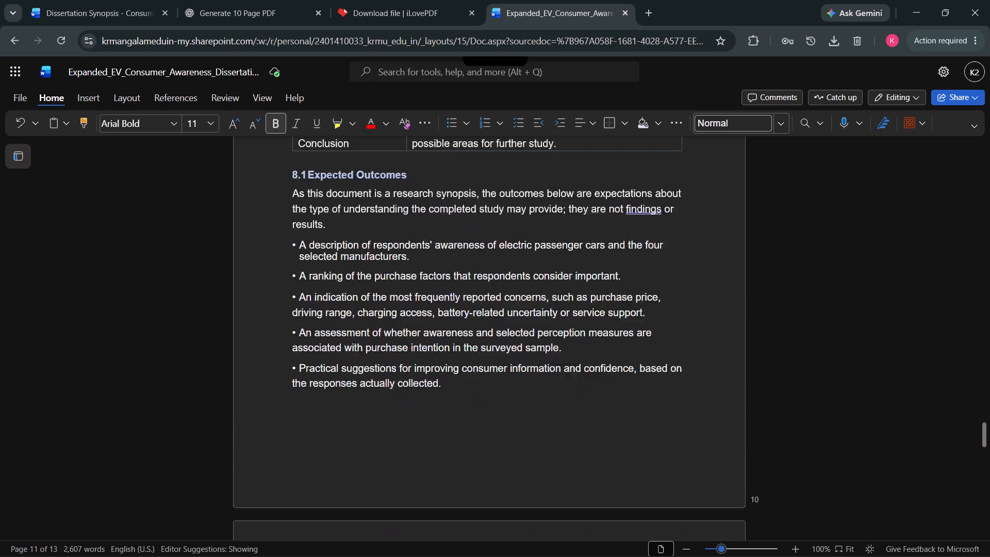
pyautogui.scroll(16, 534, 372)
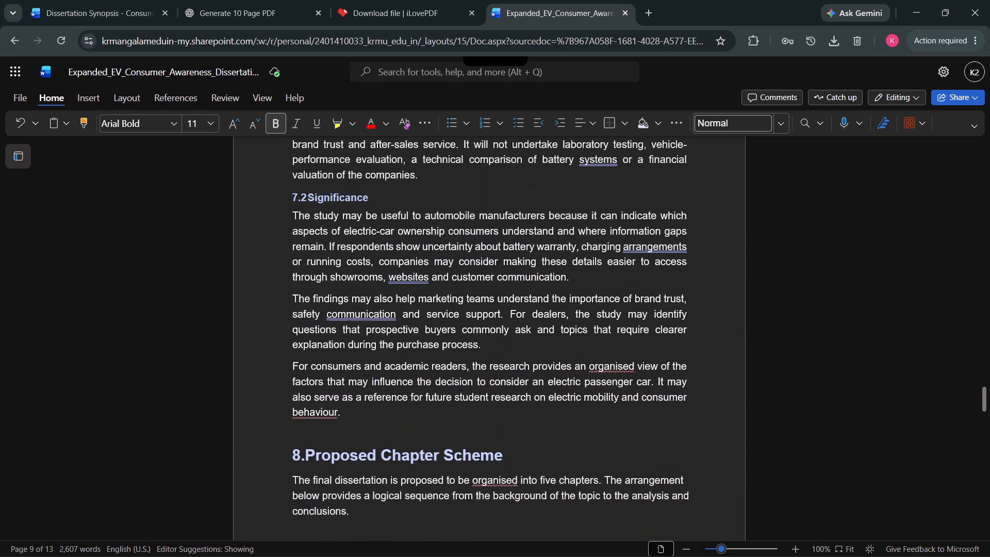
pyautogui.scroll(8, 534, 372)
pyautogui.scroll(-1, 534, 372)
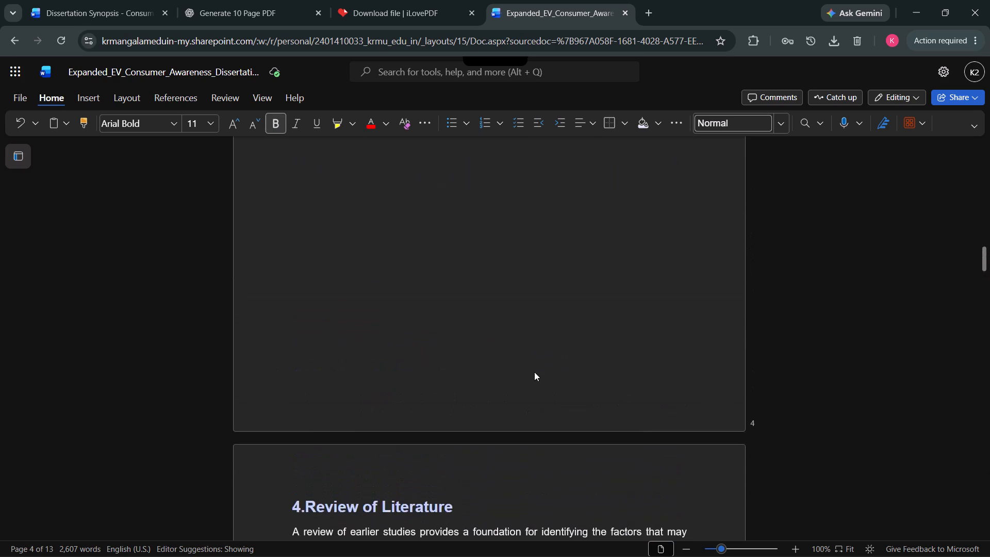
pyautogui.scroll(-1, 534, 372)
pyautogui.scroll(3, 534, 372)
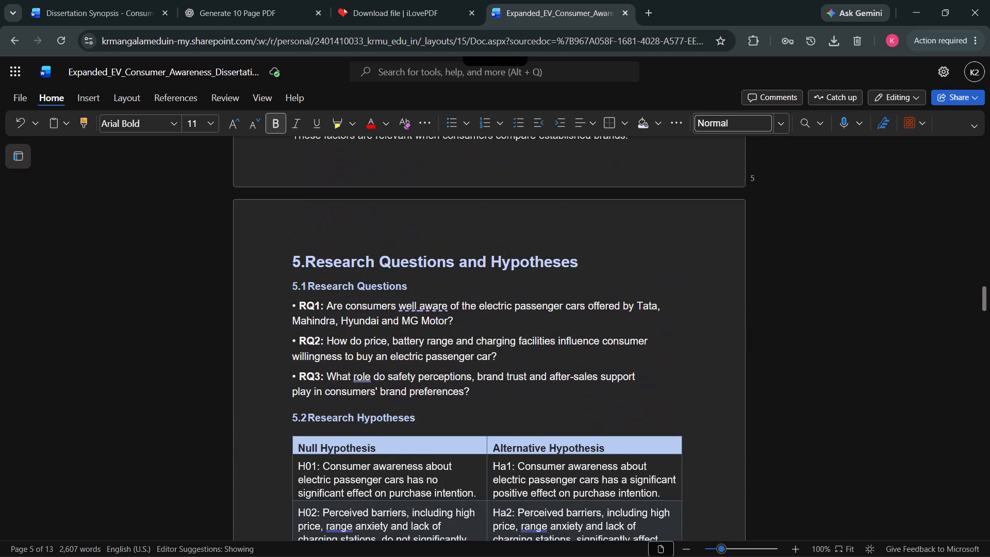
pyautogui.scroll(1, 534, 372)
pyautogui.scroll(-10, 534, 372)
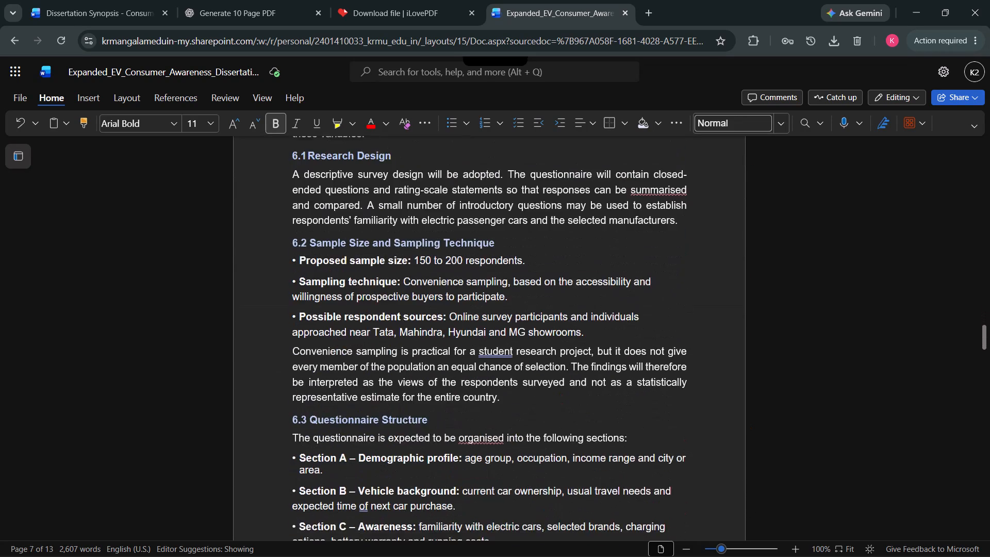
pyautogui.scroll(-10, 534, 372)
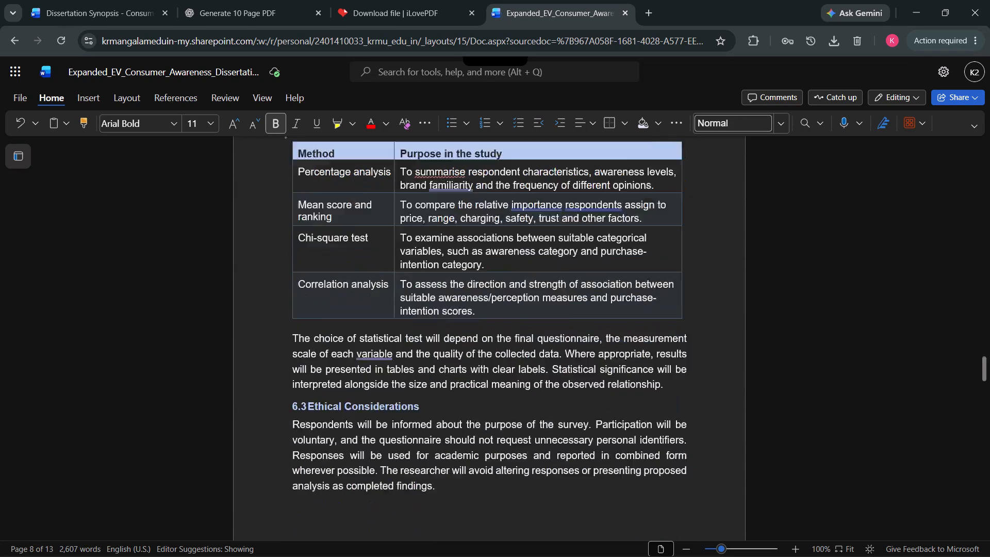
pyautogui.scroll(-9, 534, 372)
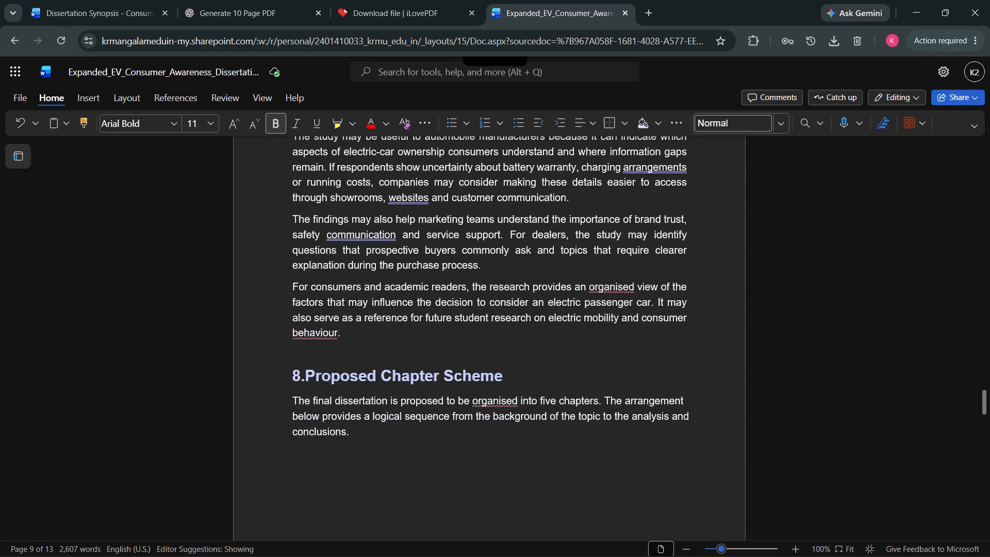
pyautogui.scroll(-8, 534, 372)
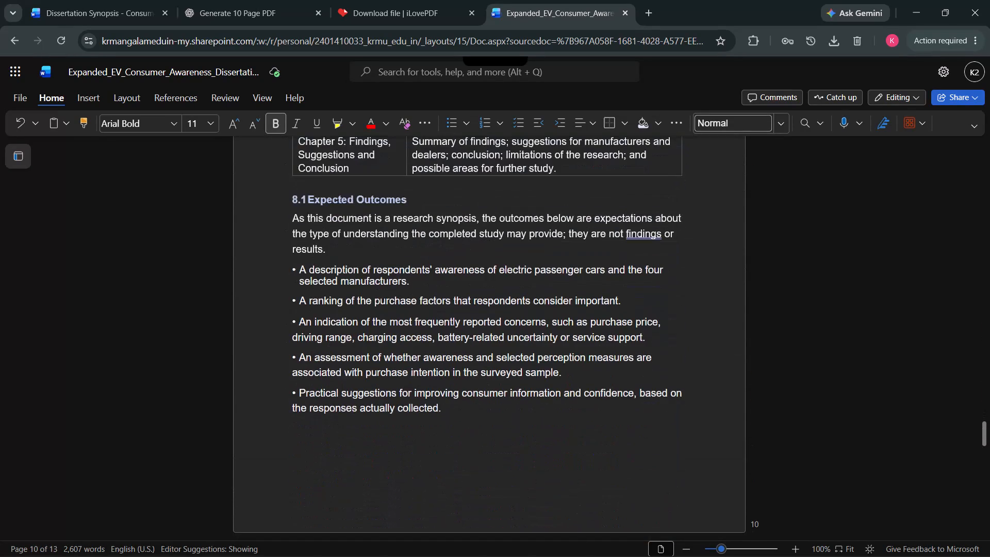
pyautogui.scroll(-13, 534, 372)
pyautogui.scroll(5, 534, 372)
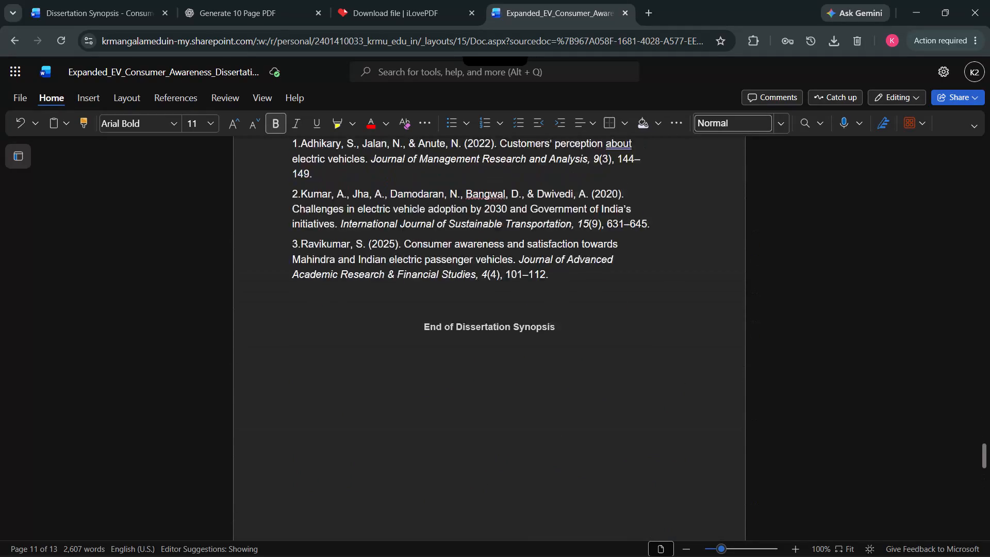
pyautogui.scroll(20, 534, 372)
pyautogui.scroll(8, 534, 372)
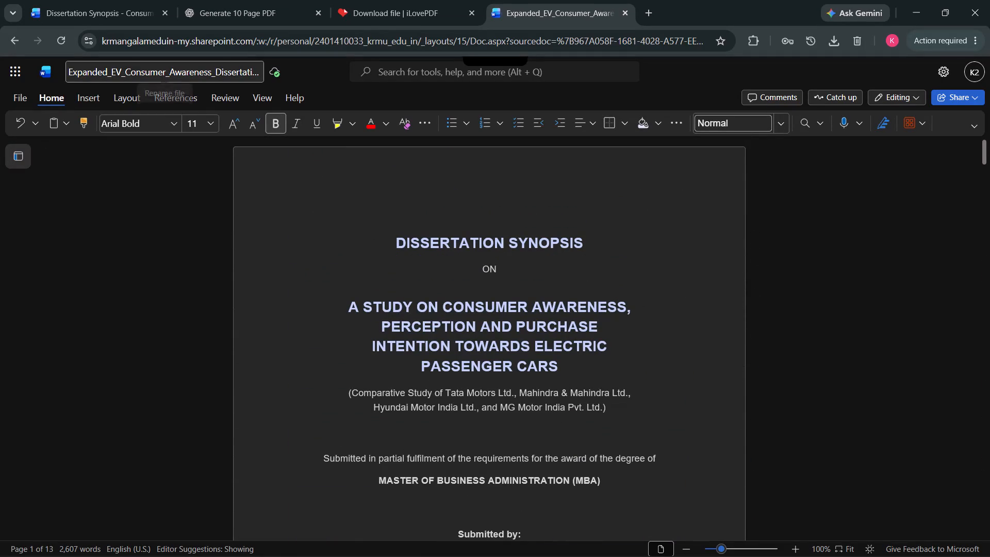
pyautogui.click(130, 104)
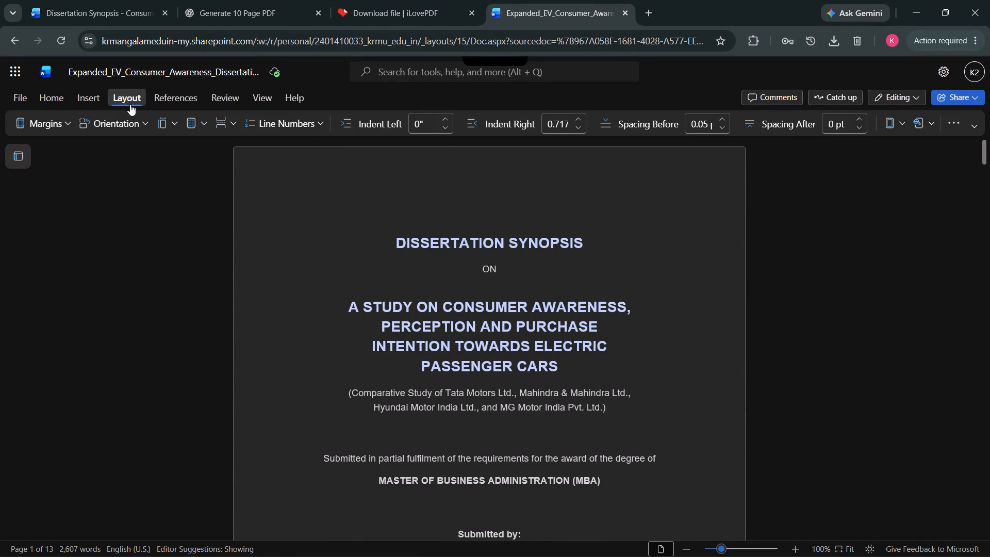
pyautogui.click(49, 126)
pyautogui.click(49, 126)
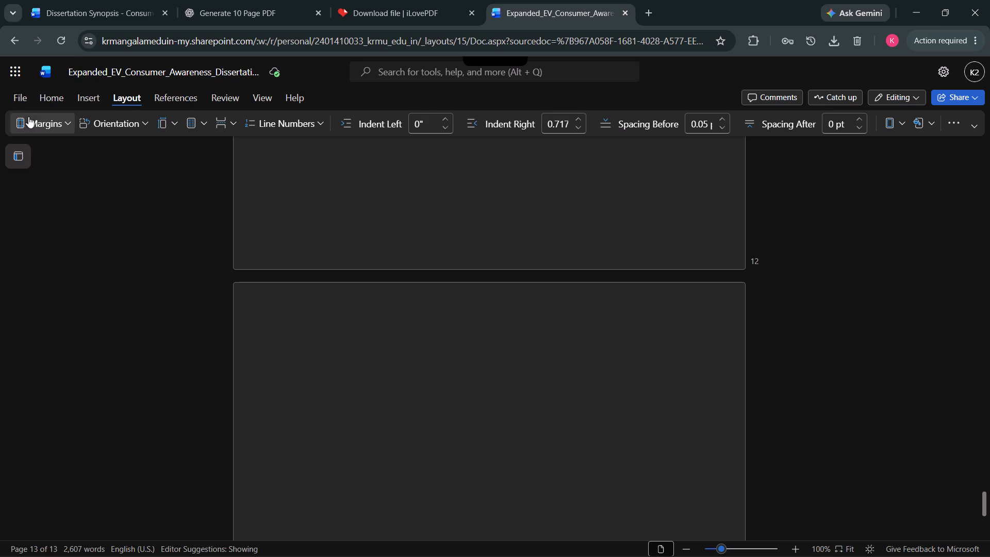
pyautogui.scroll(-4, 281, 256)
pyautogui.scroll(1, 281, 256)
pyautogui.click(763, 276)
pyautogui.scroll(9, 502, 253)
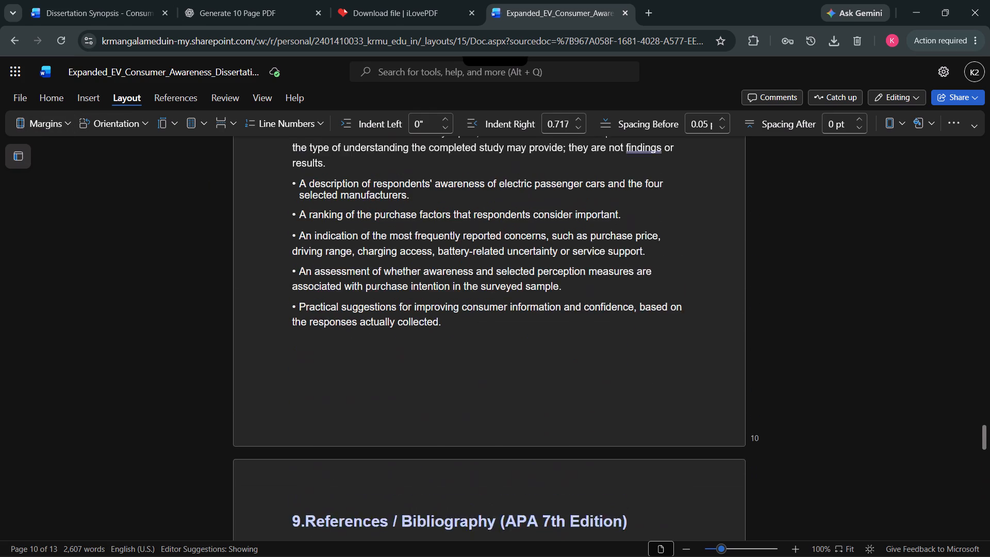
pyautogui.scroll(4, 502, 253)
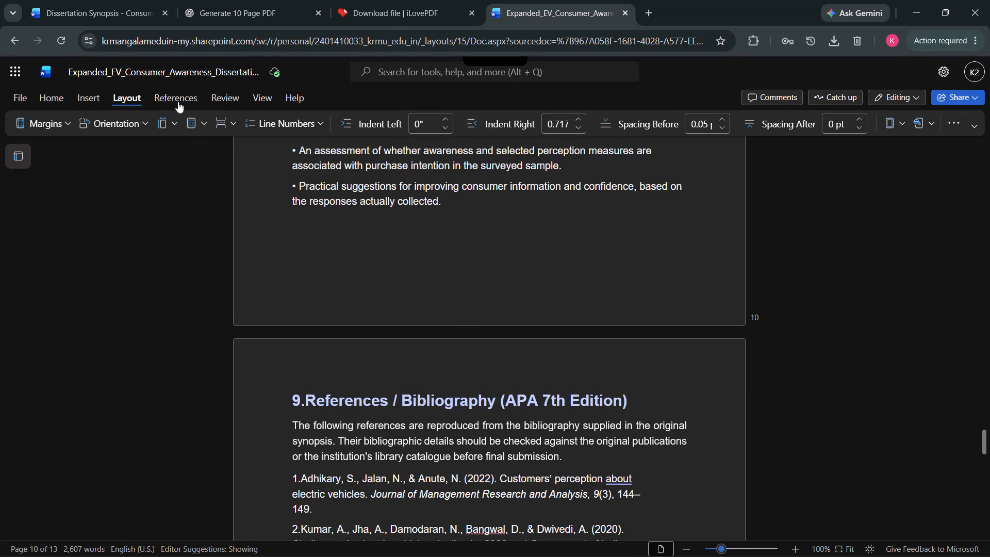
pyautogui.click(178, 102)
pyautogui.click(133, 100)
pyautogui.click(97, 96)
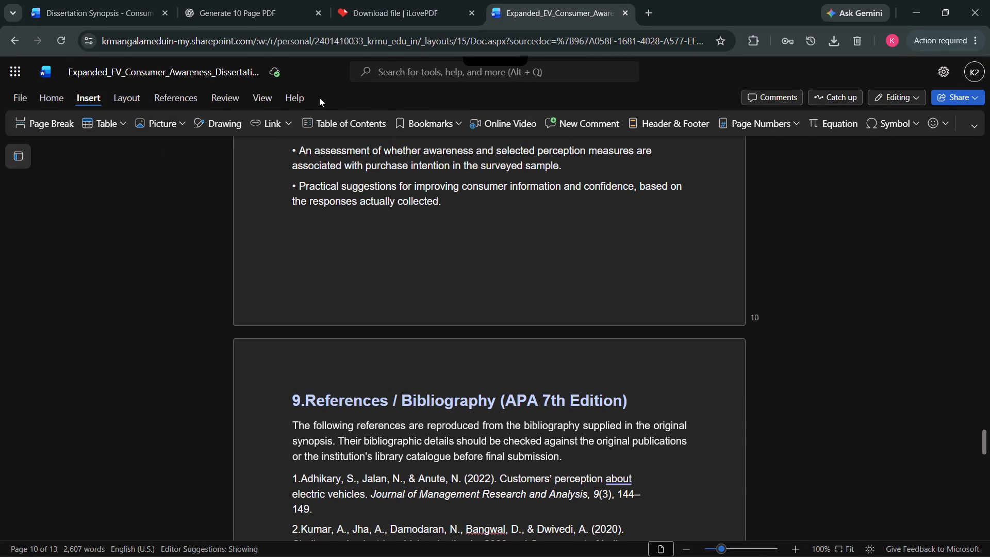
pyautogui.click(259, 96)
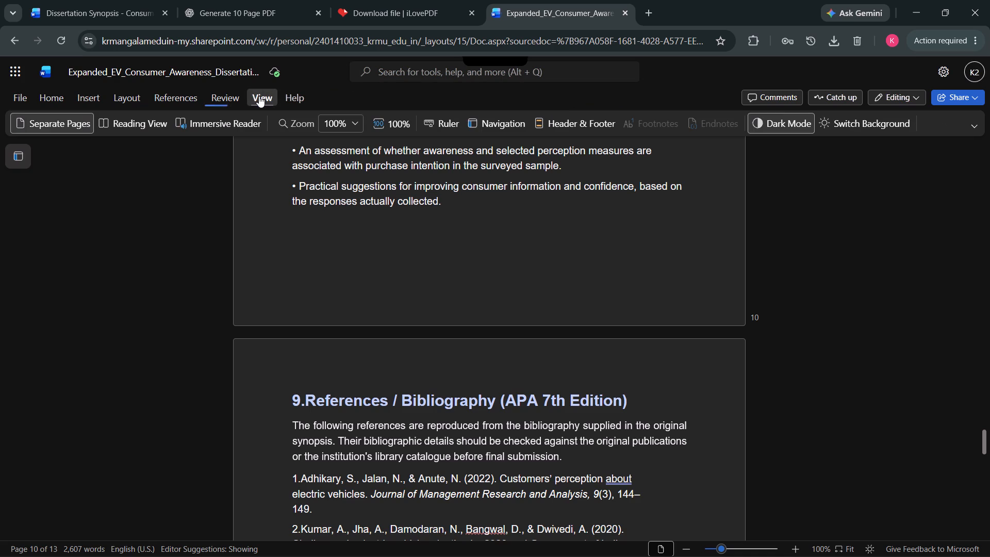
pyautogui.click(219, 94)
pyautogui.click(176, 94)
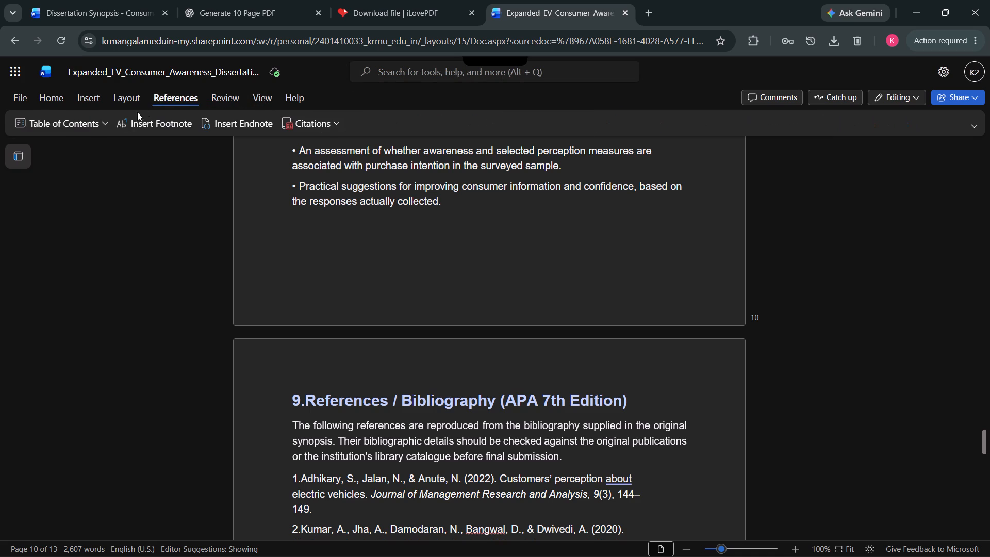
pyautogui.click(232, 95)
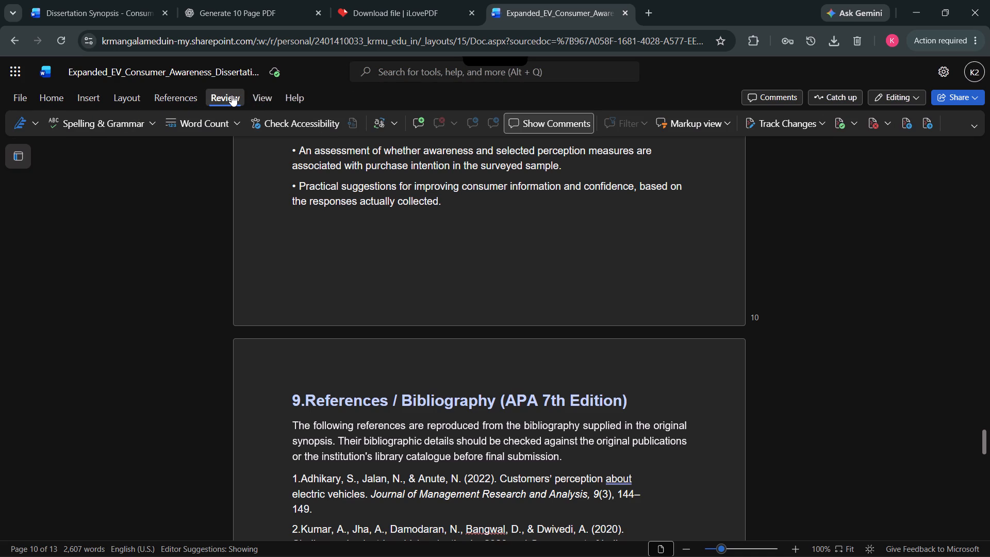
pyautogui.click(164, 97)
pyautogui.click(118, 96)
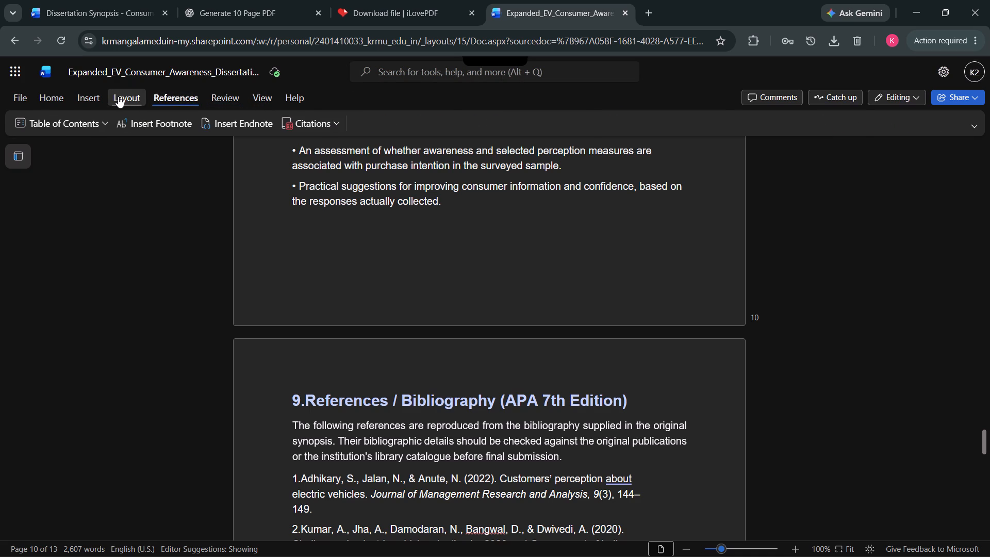
# Save the reformatted dissertation synopsis and download a copy of it as a PDF.
pyautogui.click(628, 281)
pyautogui.hotkey('ctrl', 's')
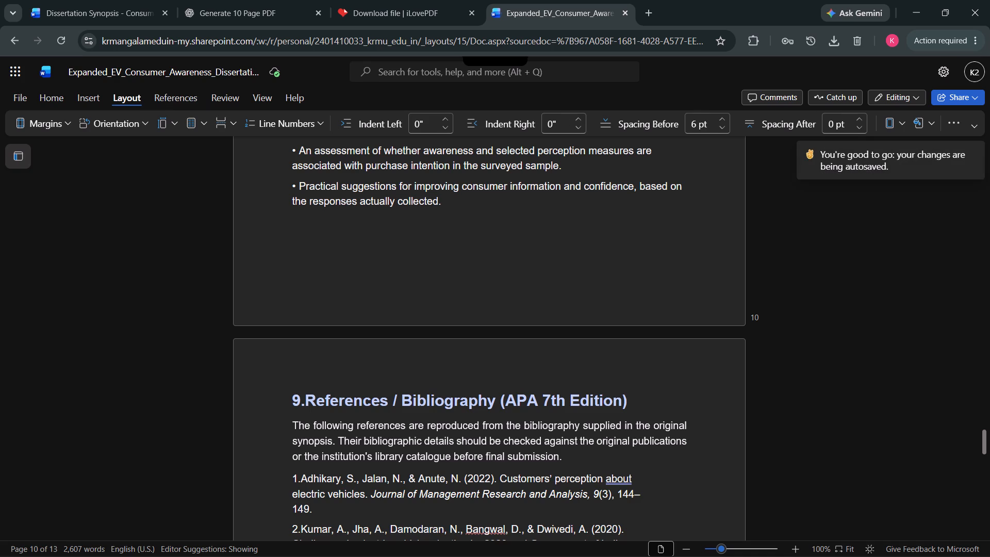
pyautogui.click(20, 100)
pyautogui.click(125, 235)
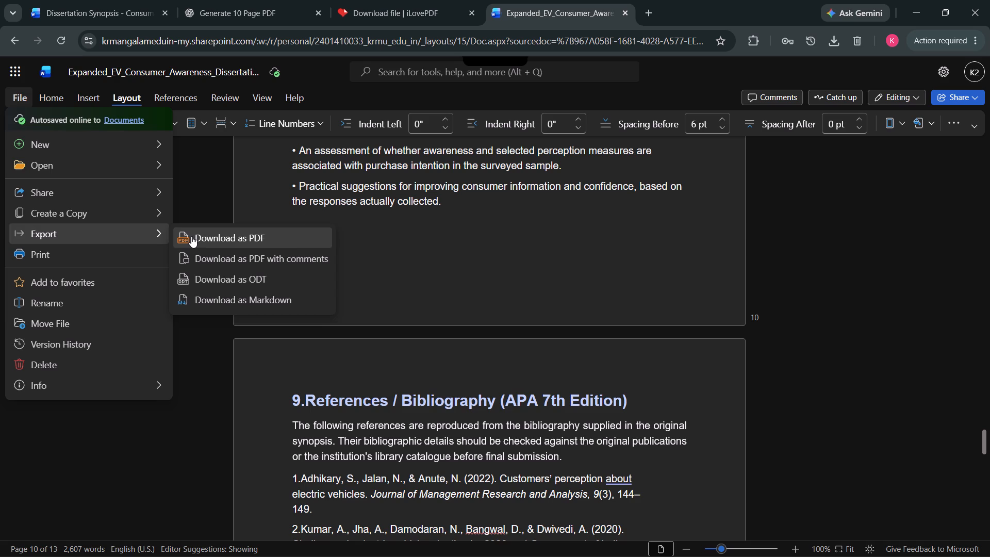
pyautogui.click(191, 236)
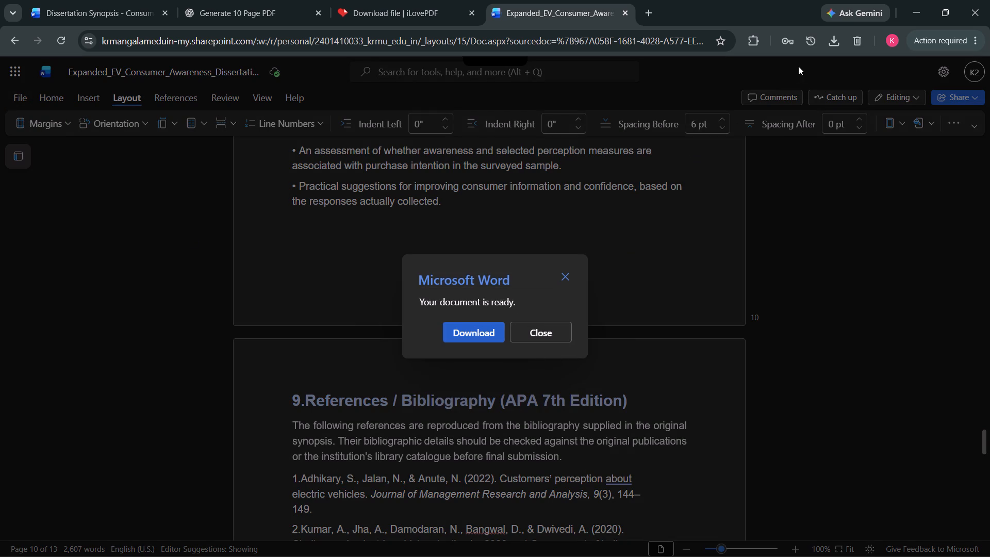
pyautogui.click(480, 333)
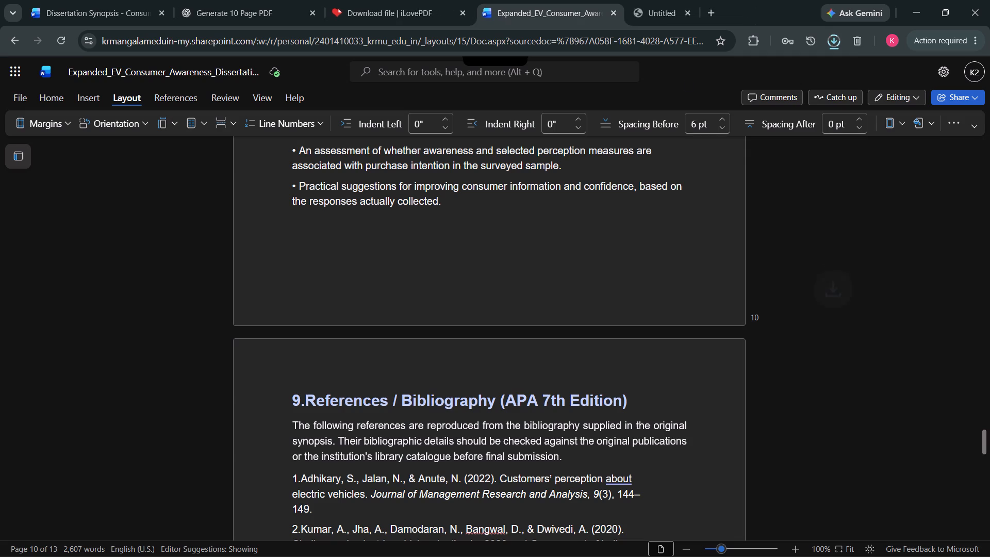
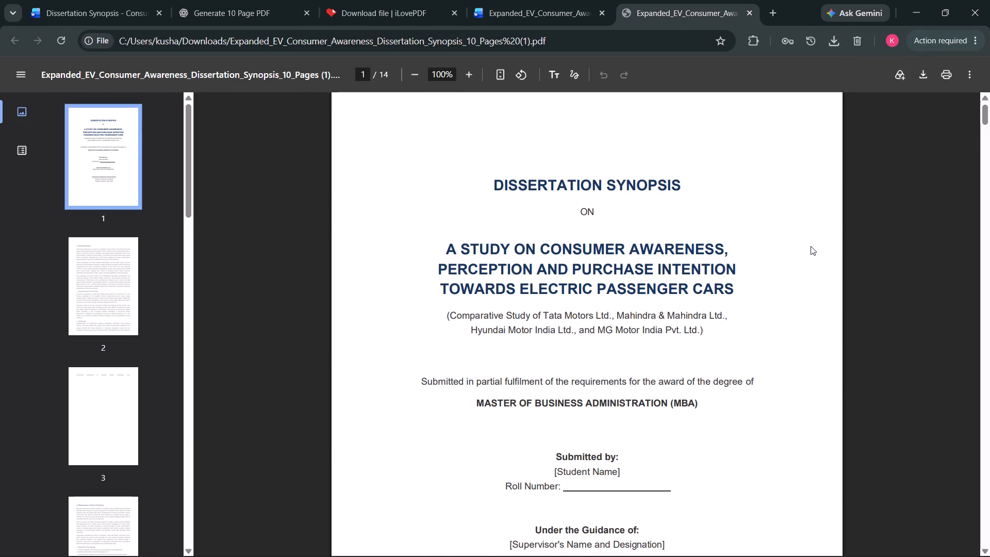
# Review the exported PDF from the cover page to the references, checking page breaks, overflowing text and blank gaps.
pyautogui.scroll(-11, 811, 246)
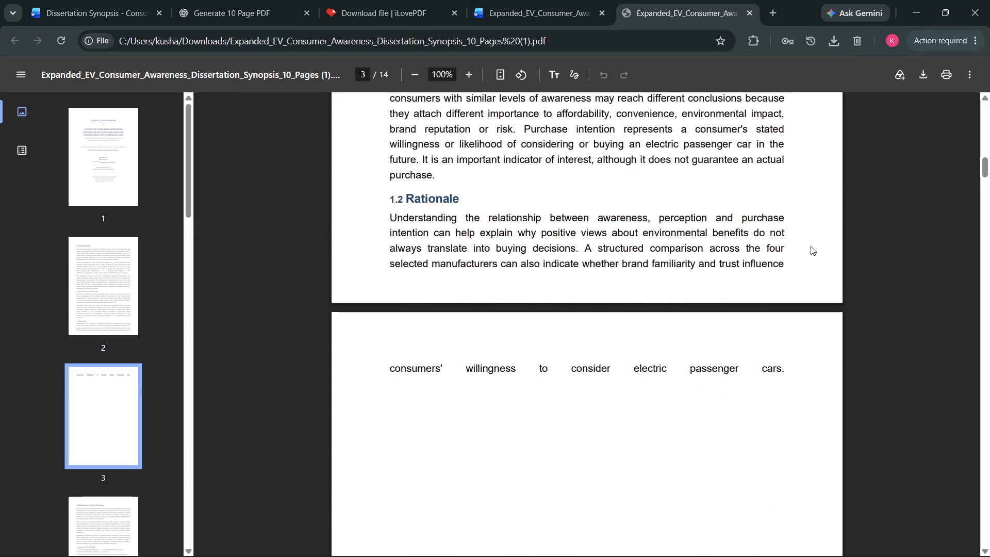
pyautogui.scroll(-10, 736, 368)
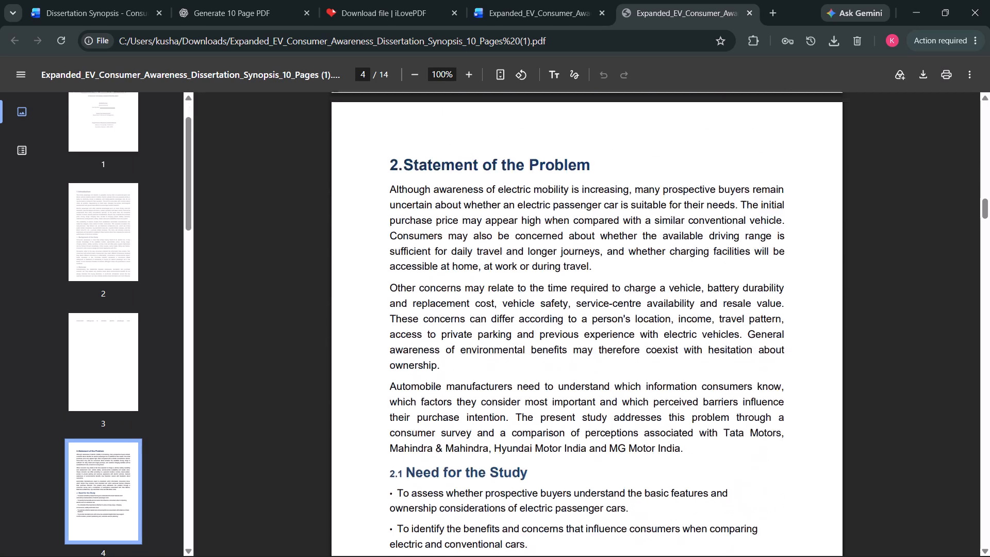
pyautogui.scroll(-12, 736, 368)
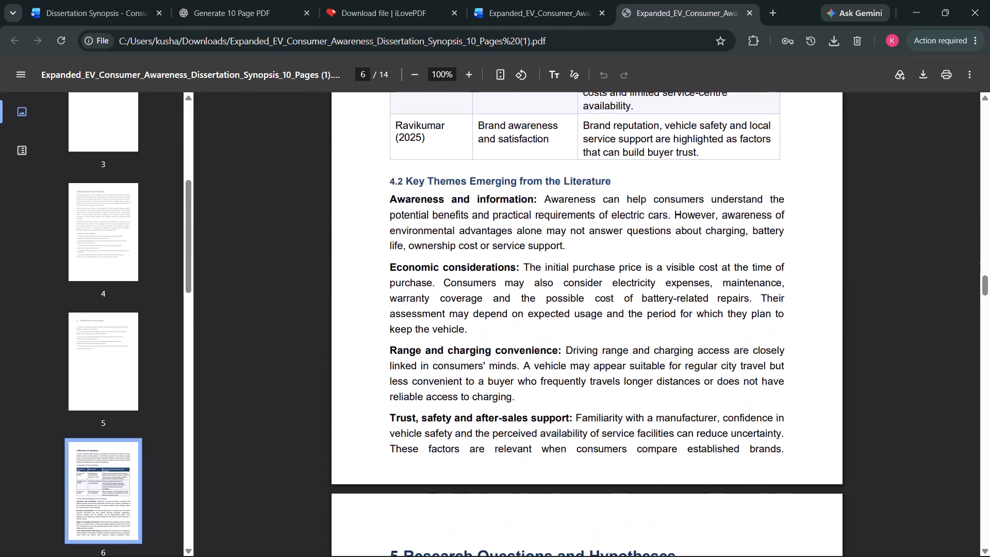
pyautogui.scroll(-5, 736, 368)
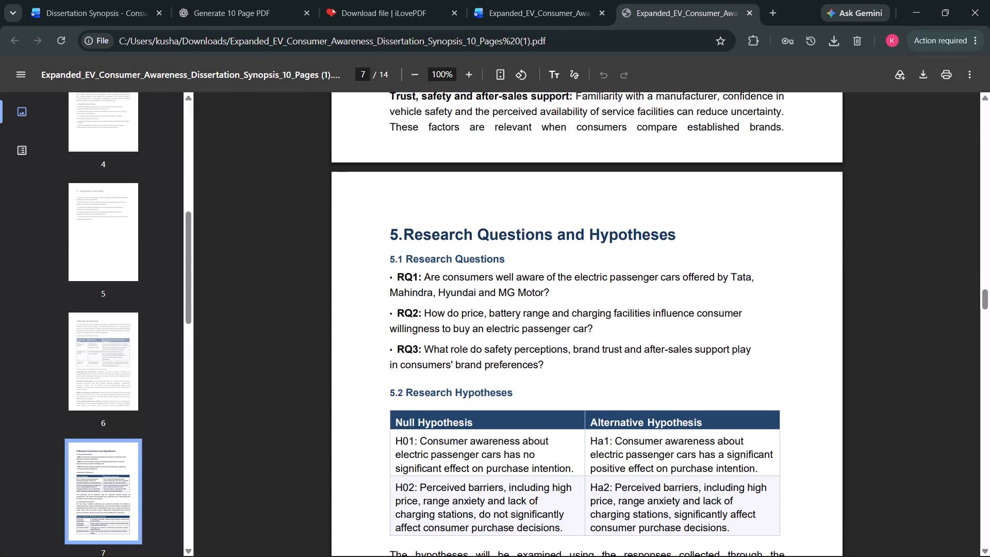
pyautogui.scroll(-7, 736, 368)
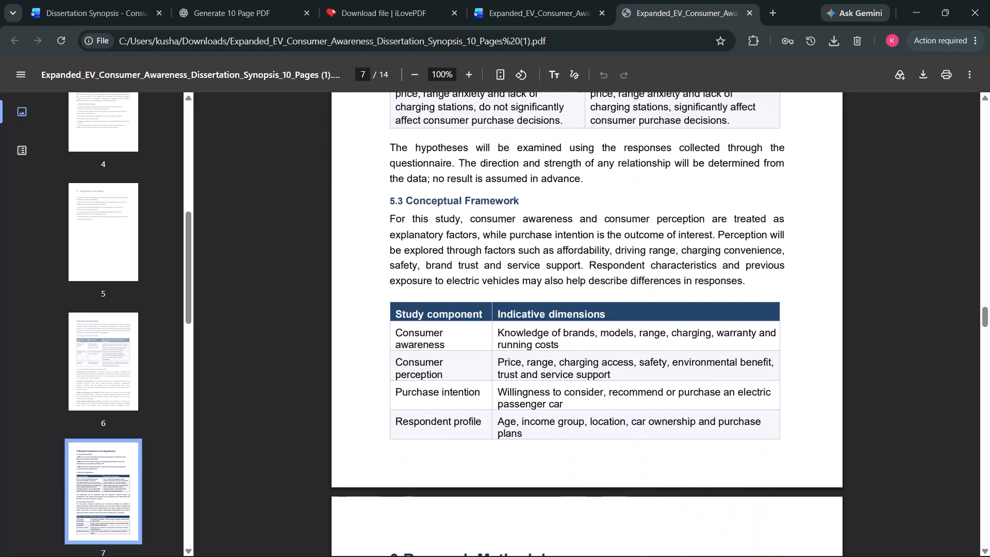
pyautogui.scroll(-11, 736, 368)
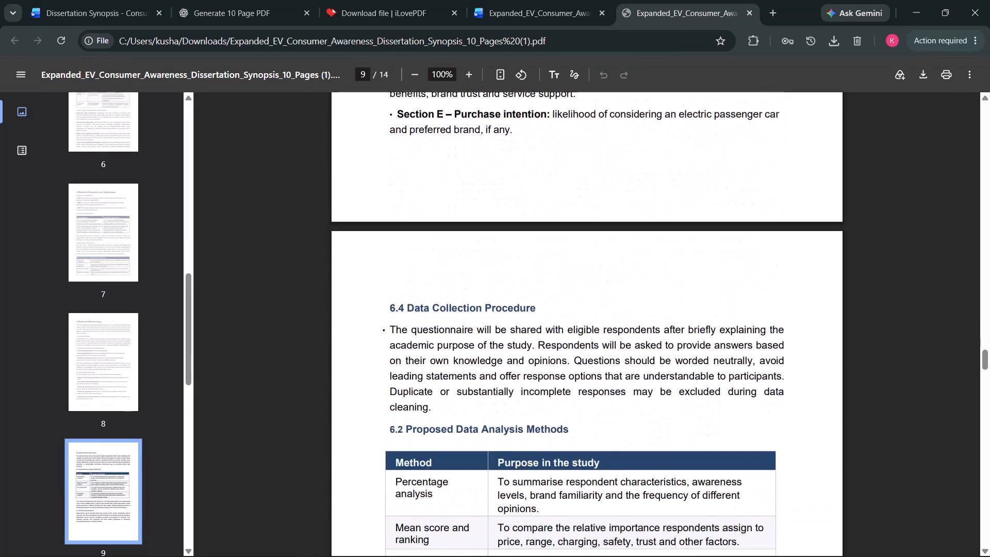
pyautogui.scroll(-10, 736, 368)
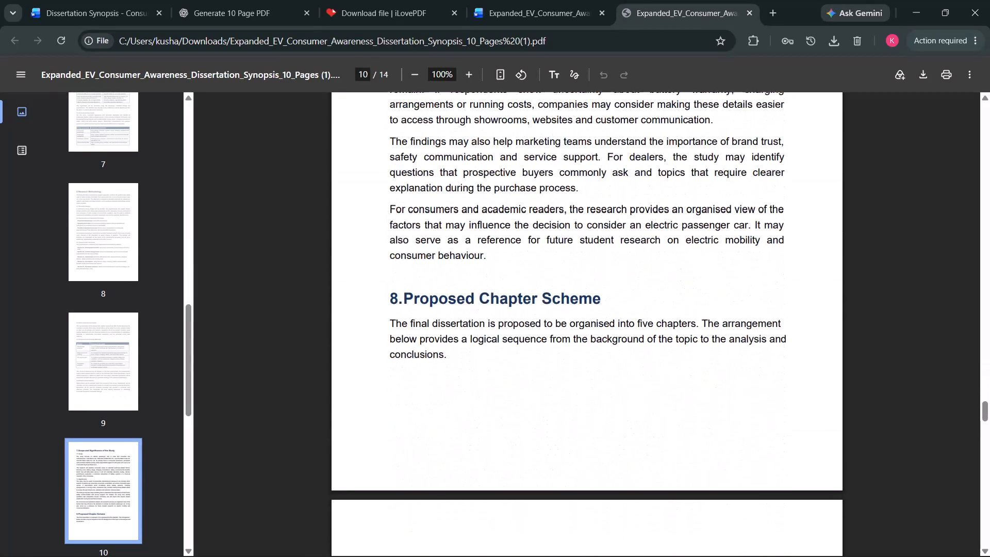
pyautogui.scroll(-9, 736, 368)
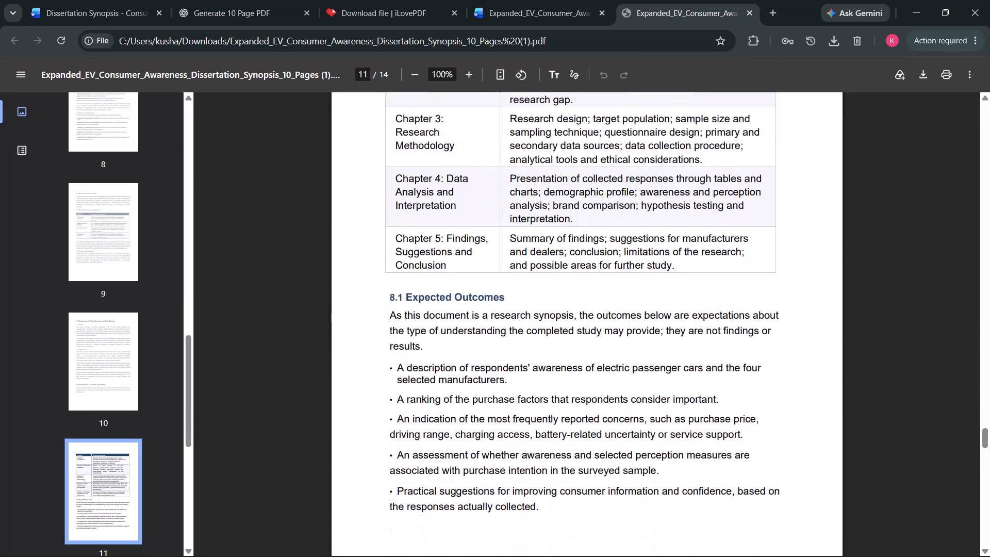
pyautogui.scroll(-9, 736, 368)
pyautogui.scroll(3, 736, 368)
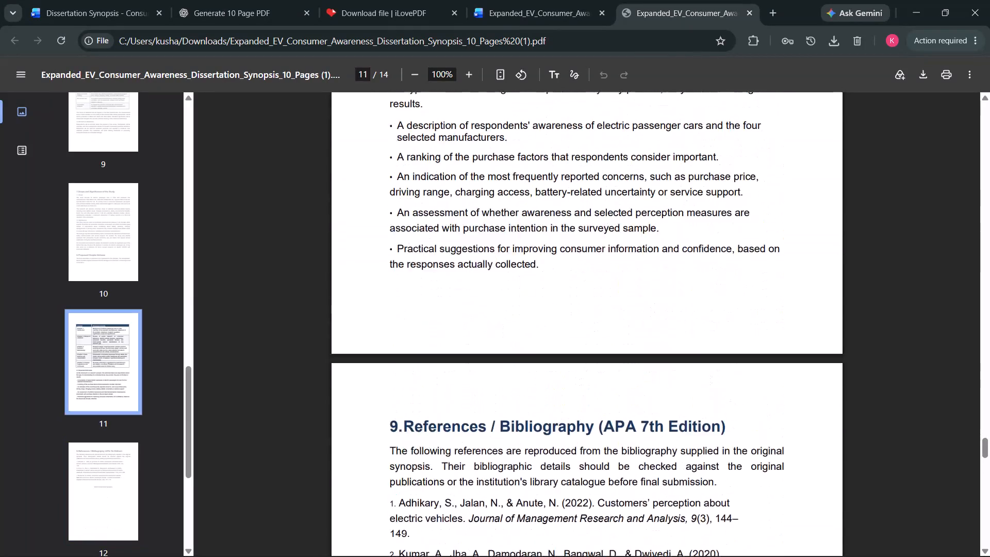
pyautogui.scroll(11, 736, 368)
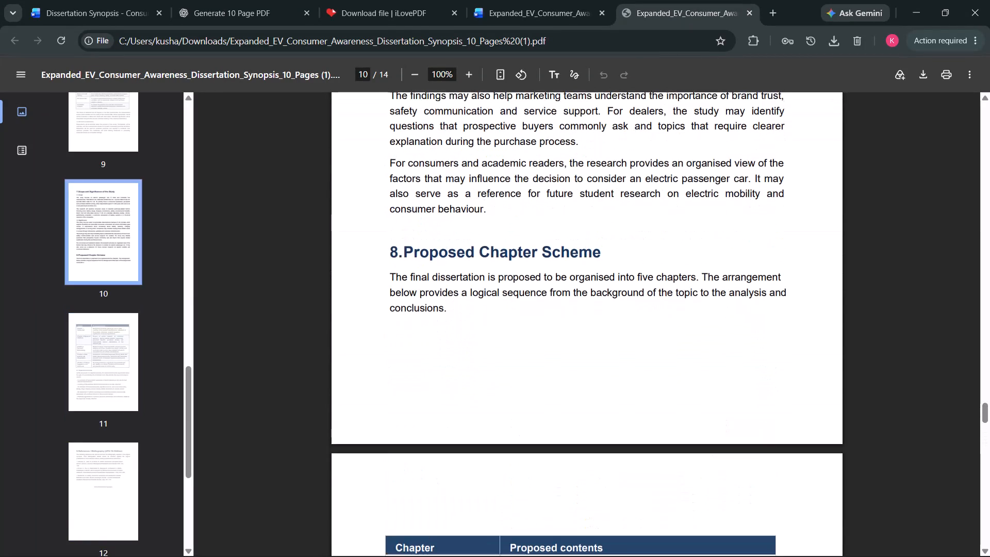
# Switch to the Word document and check its page breaks from the references back to section 2.1 against the PDF.
pyautogui.click(523, 5)
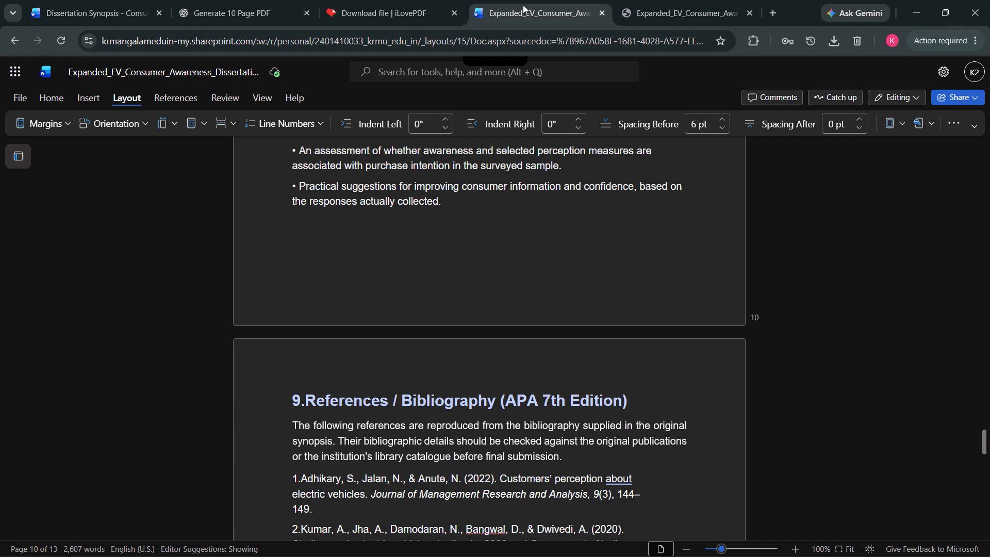
pyautogui.scroll(17, 547, 261)
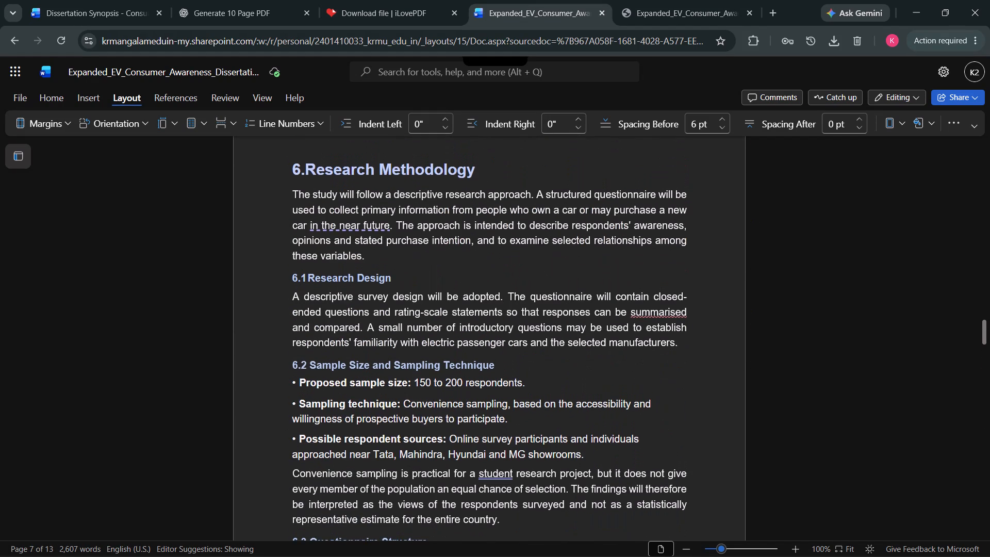
pyautogui.scroll(8, 547, 261)
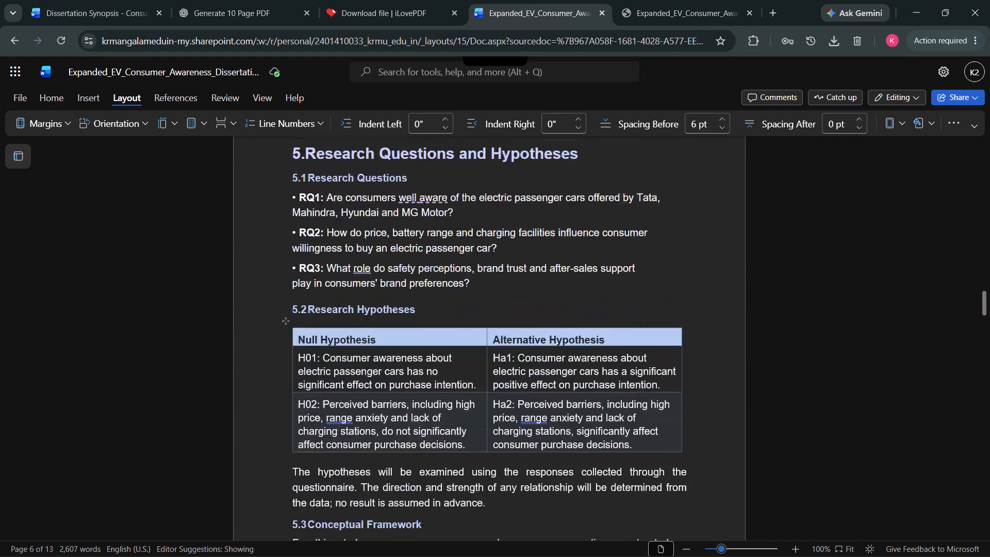
pyautogui.scroll(3, 547, 261)
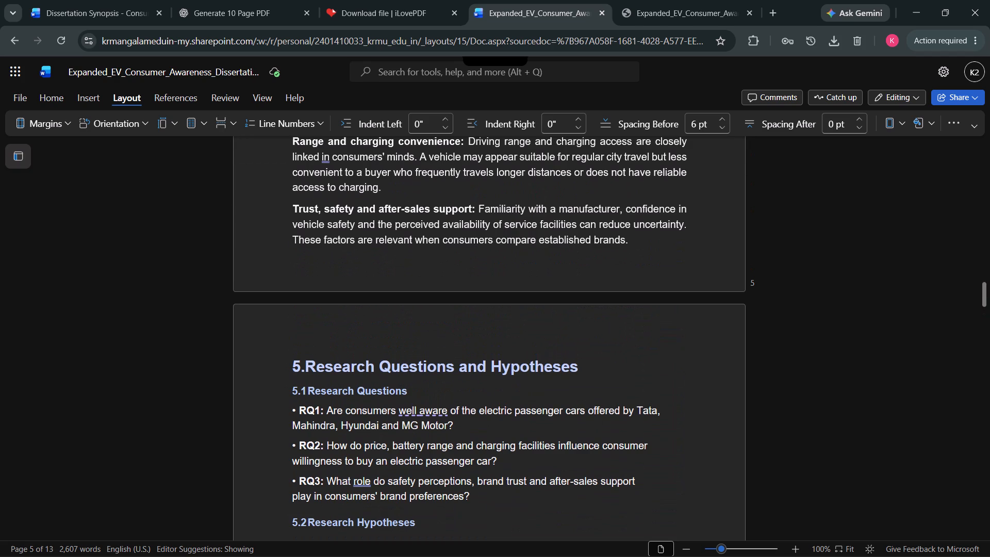
pyautogui.scroll(2, 547, 261)
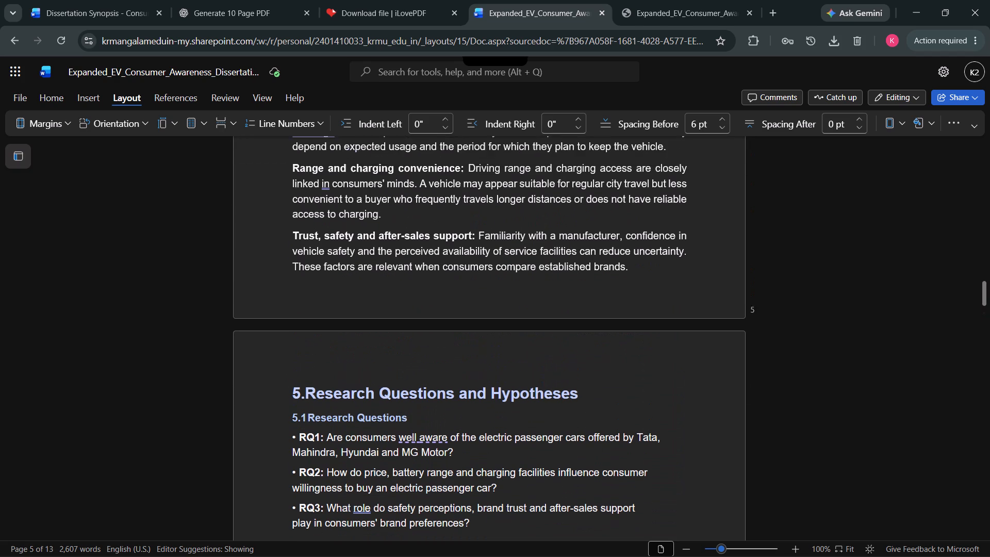
pyautogui.scroll(5, 547, 261)
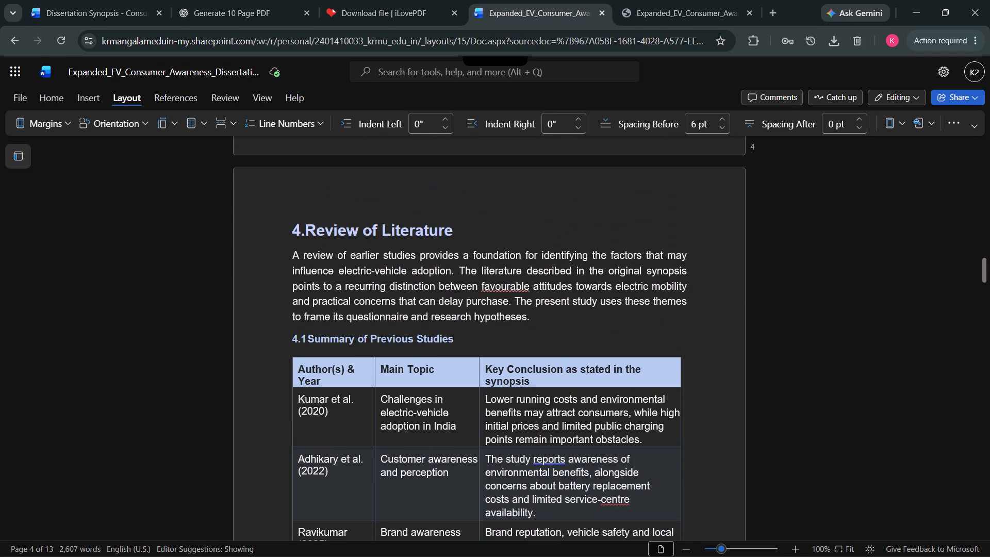
pyautogui.scroll(4, 547, 261)
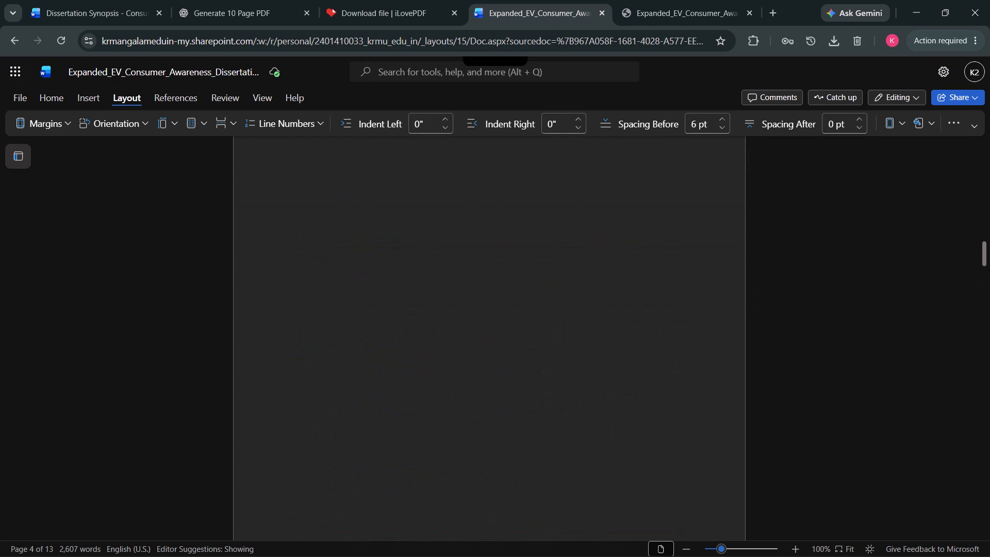
pyautogui.scroll(7, 547, 261)
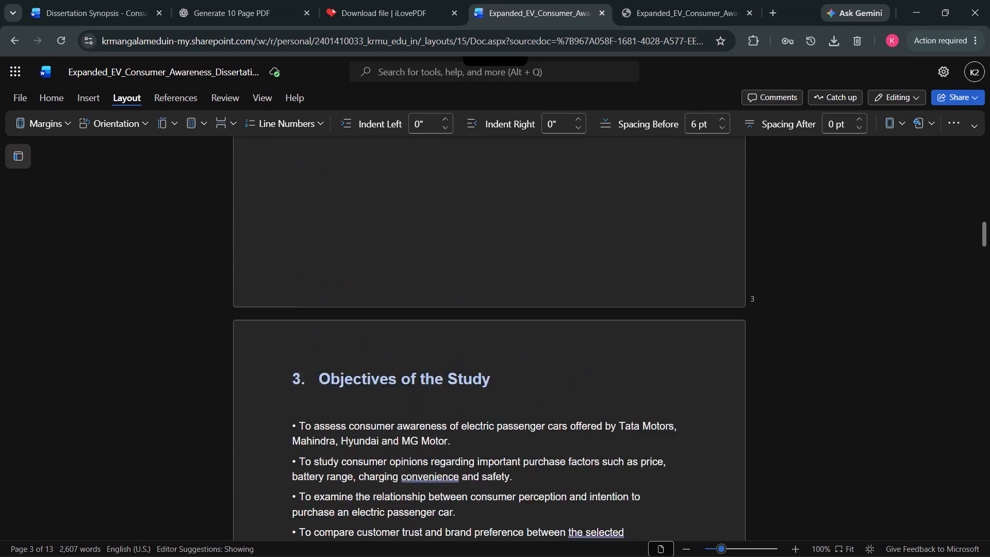
pyautogui.scroll(4, 547, 261)
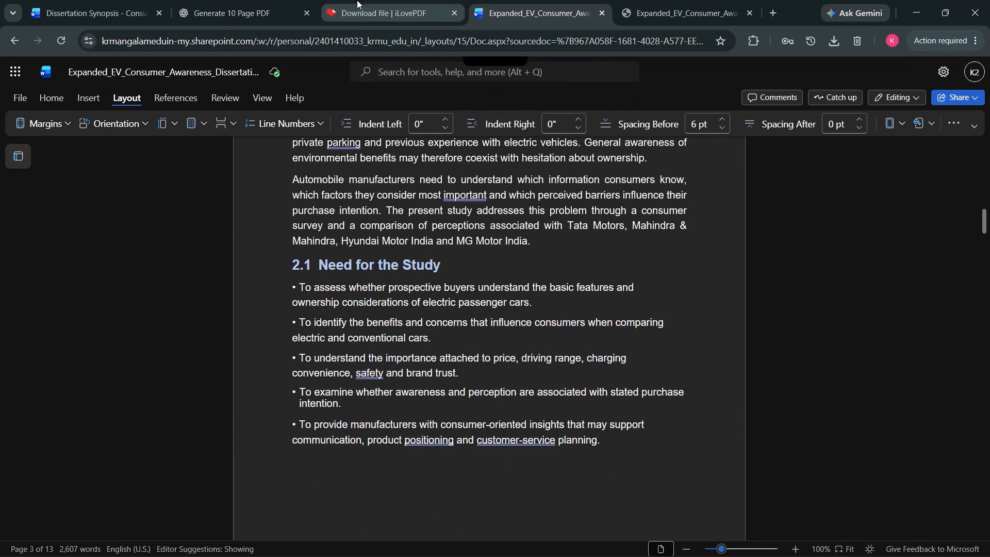
# Return to the exported PDF and examine where the 1.2 Rationale paragraph breaks across pages 2 and 3.
pyautogui.click(669, 2)
pyautogui.scroll(13, 565, 210)
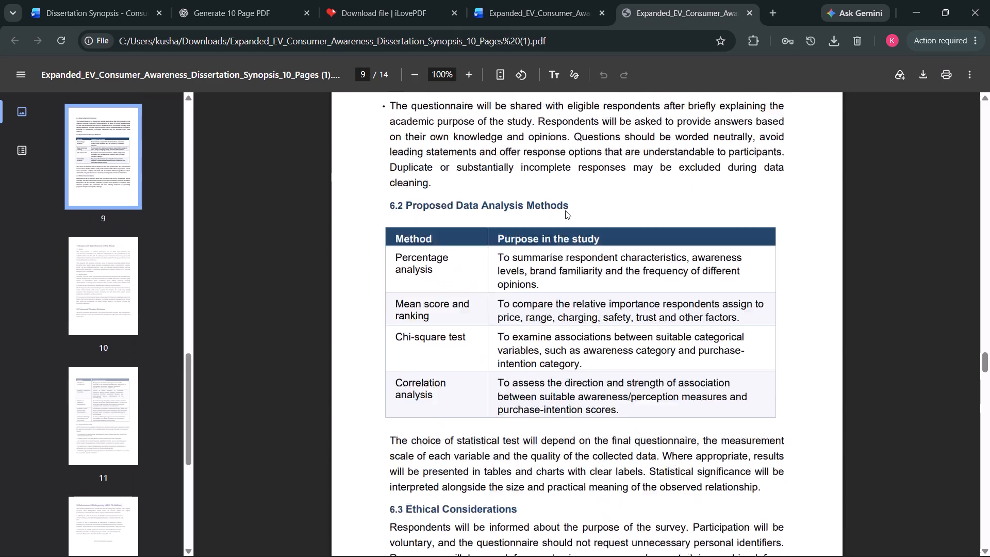
pyautogui.scroll(13, 565, 210)
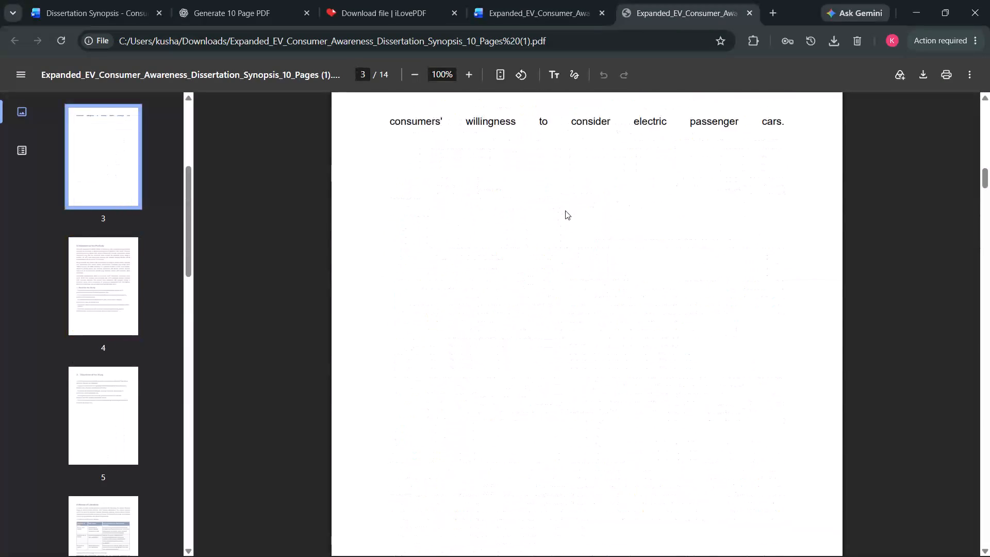
pyautogui.scroll(6, 565, 210)
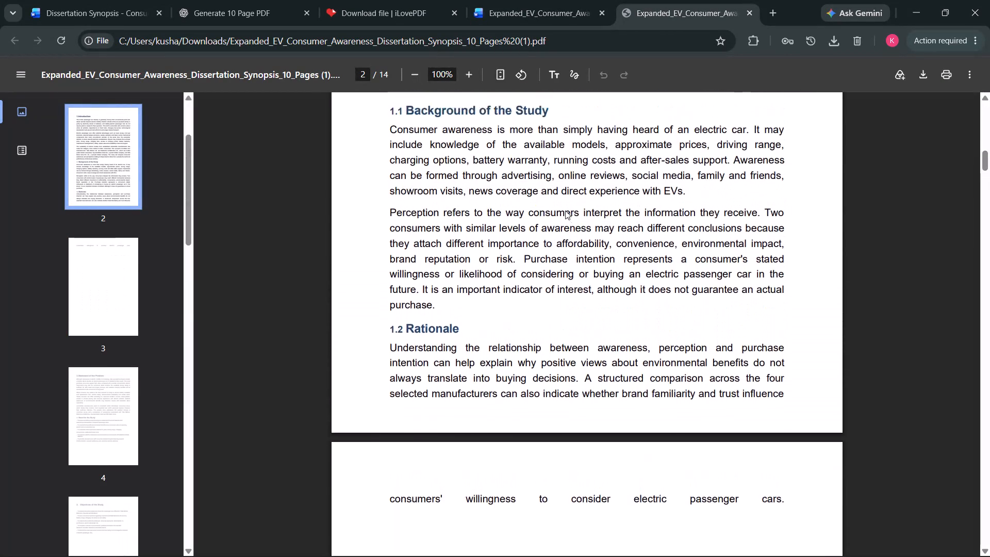
pyautogui.scroll(5, 565, 210)
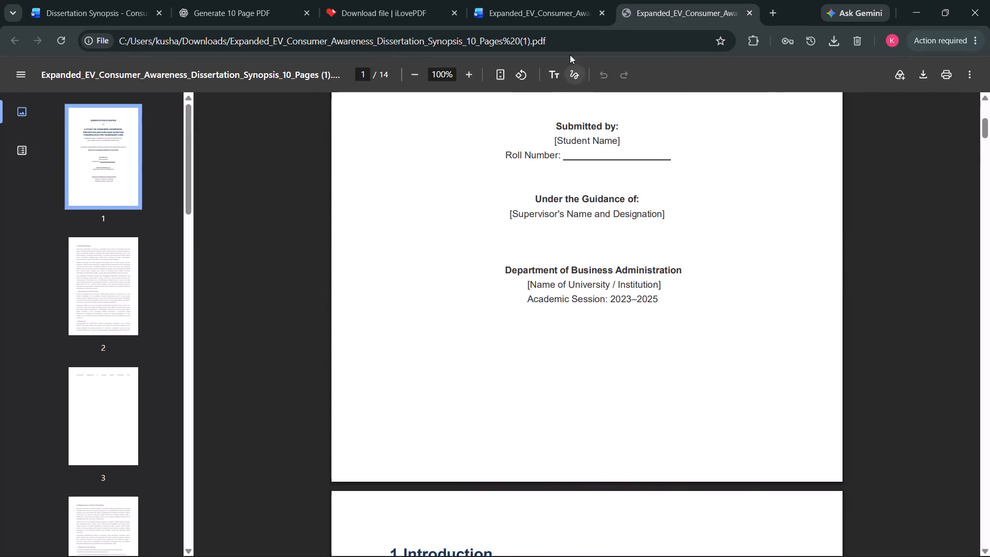
# In the Word document, examine the Introduction, Background and Rationale text up to the start of section 2.
pyautogui.click(523, 17)
pyautogui.scroll(3, 475, 322)
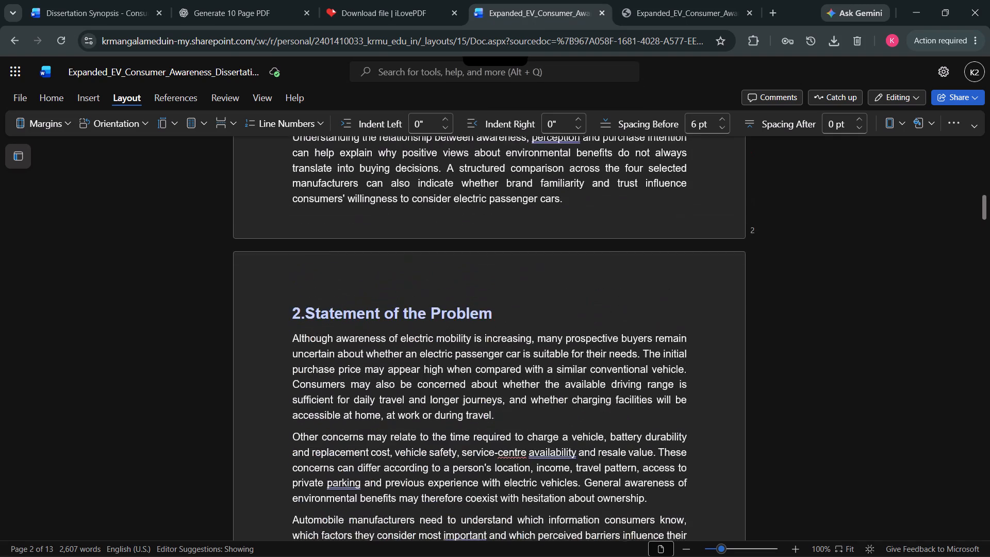
pyautogui.scroll(7, 475, 322)
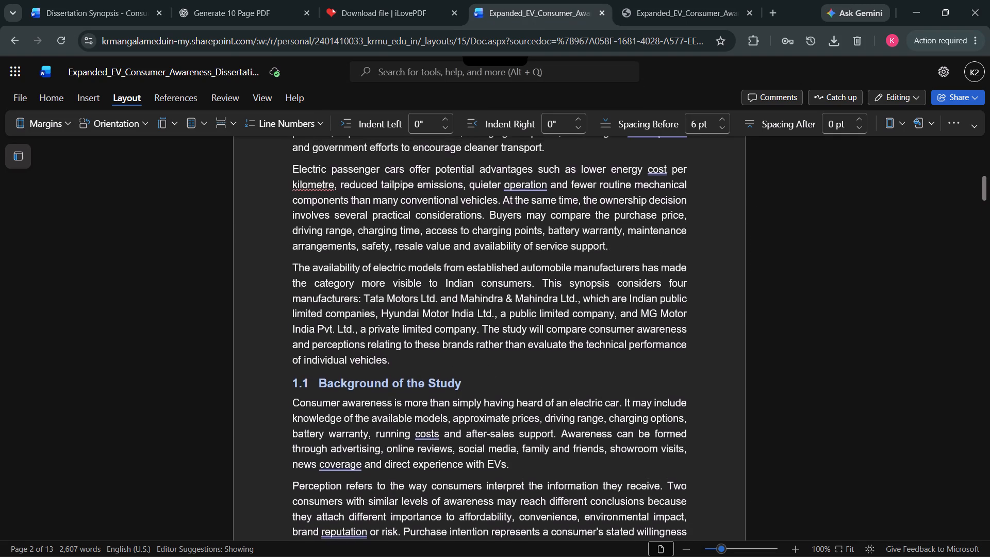
pyautogui.scroll(2, 475, 322)
pyautogui.scroll(-1, 475, 322)
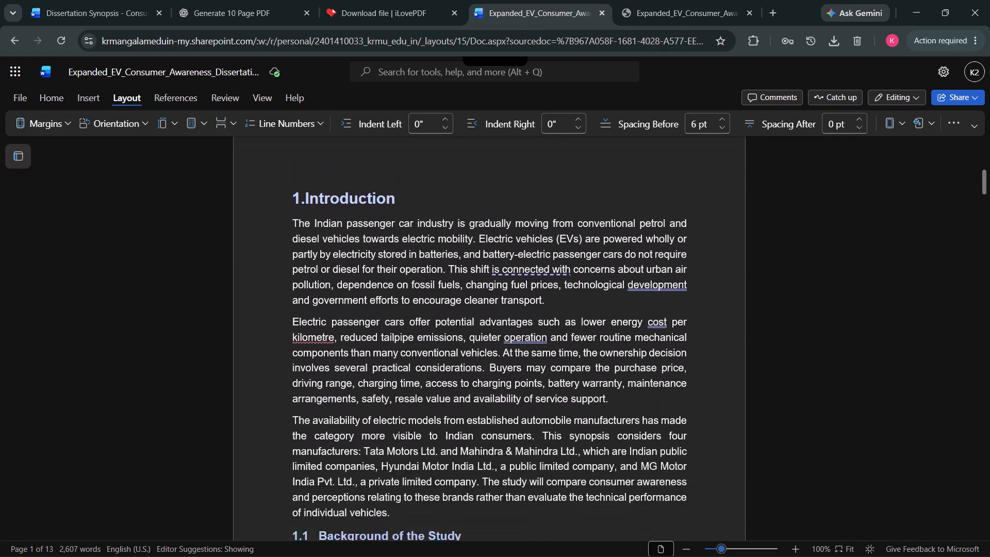
pyautogui.scroll(-2, 475, 322)
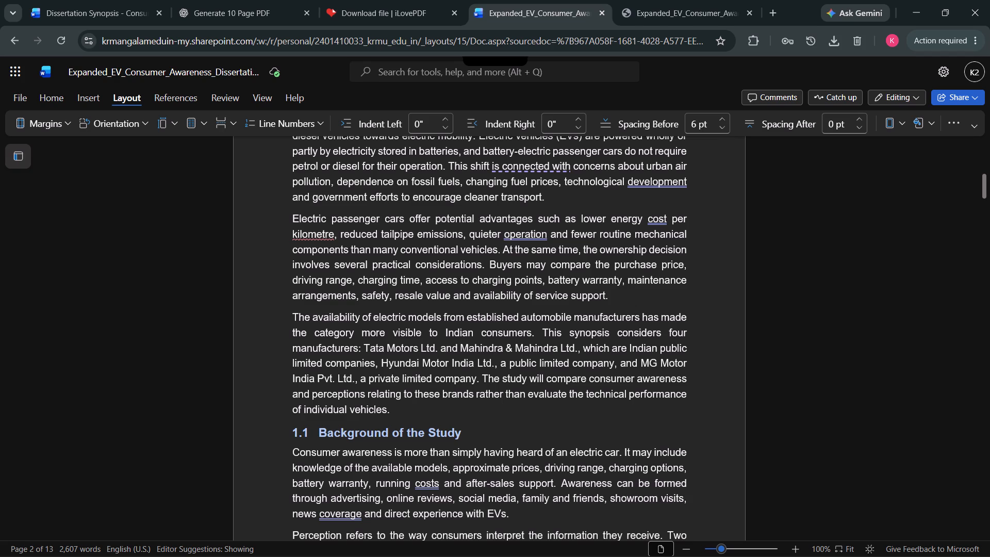
pyautogui.scroll(-2, 556, 404)
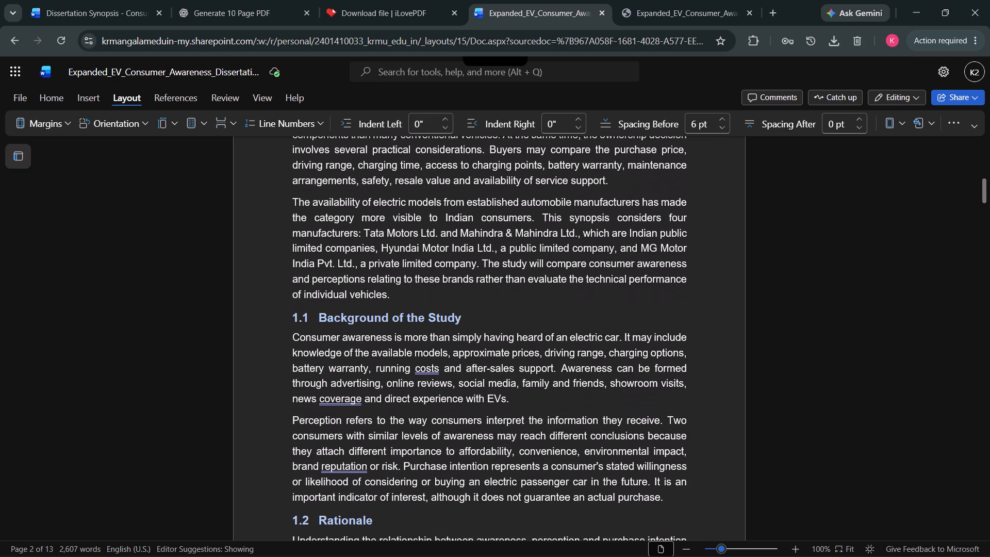
pyautogui.scroll(-2, 556, 404)
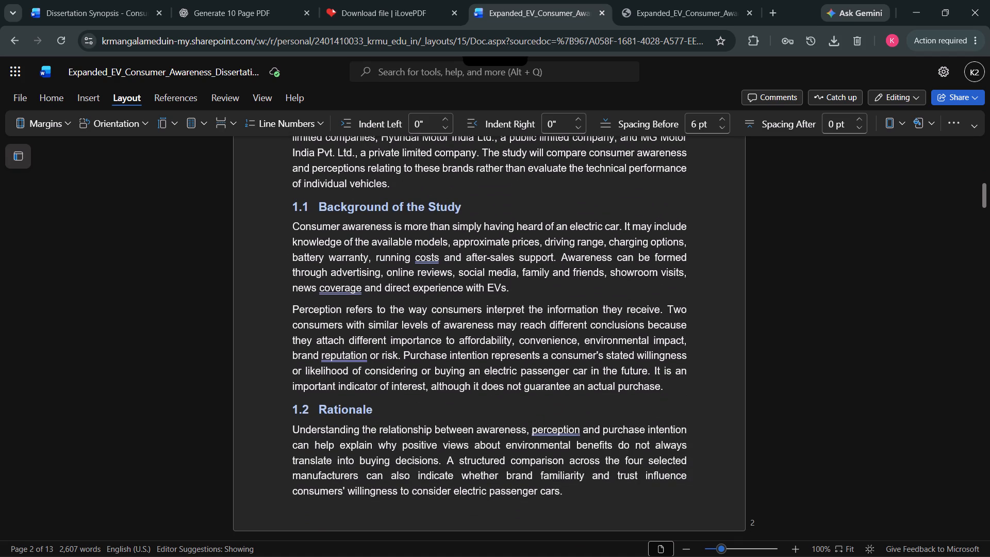
pyautogui.scroll(-1, 516, 416)
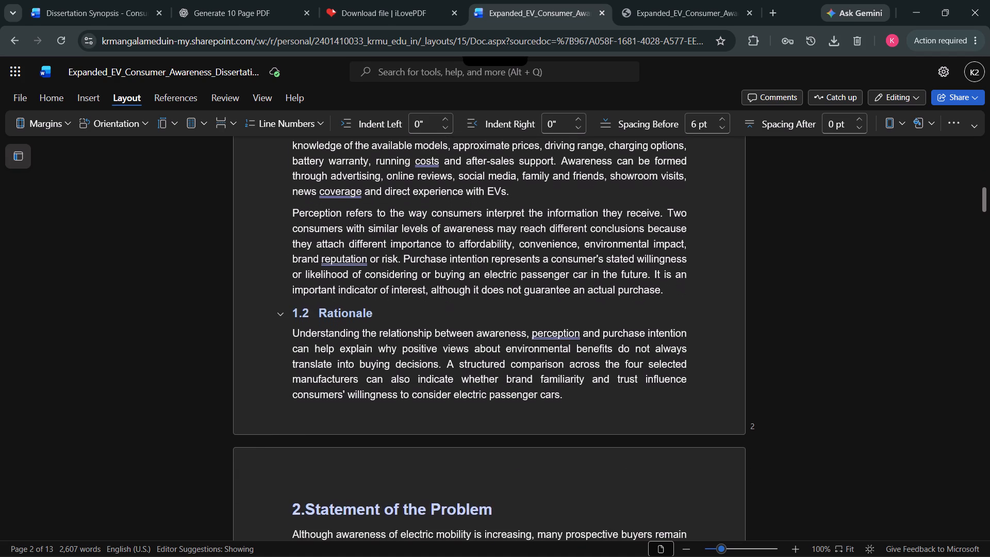
pyautogui.scroll(-2, 516, 416)
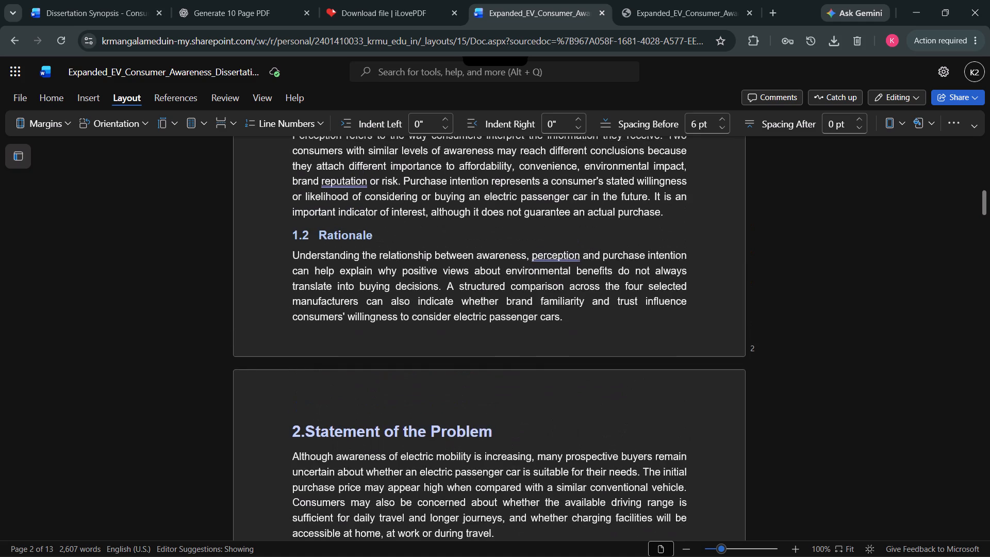
# Delete "Tata Motors Ltd. and Mahindra & Mahindra Ltd., which are Indian public limited companies," from the Introduction's third paragraph.
pyautogui.scroll(1, 516, 416)
pyautogui.scroll(4, 430, 302)
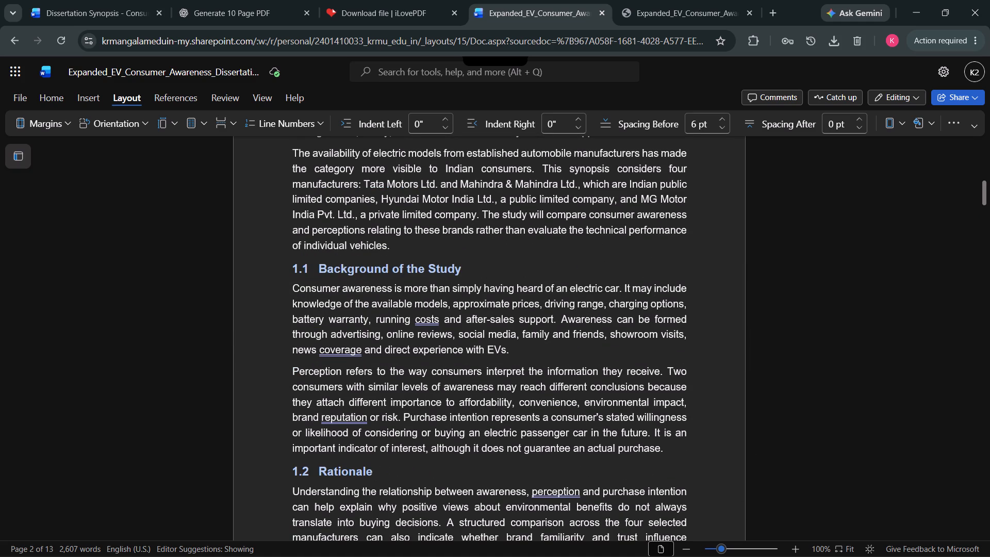
pyautogui.scroll(2, 430, 302)
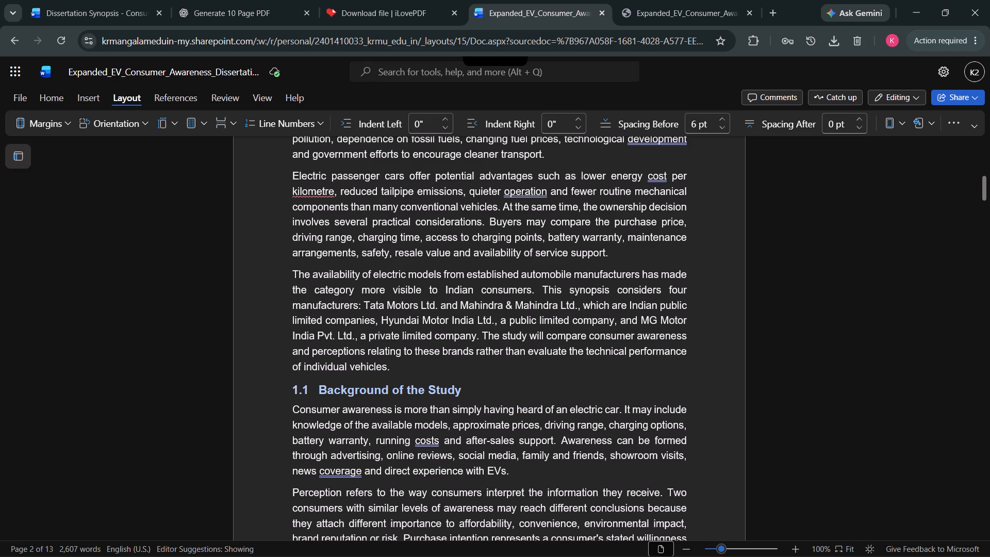
pyautogui.moveTo(379, 319); pyautogui.dragTo(348, 281)
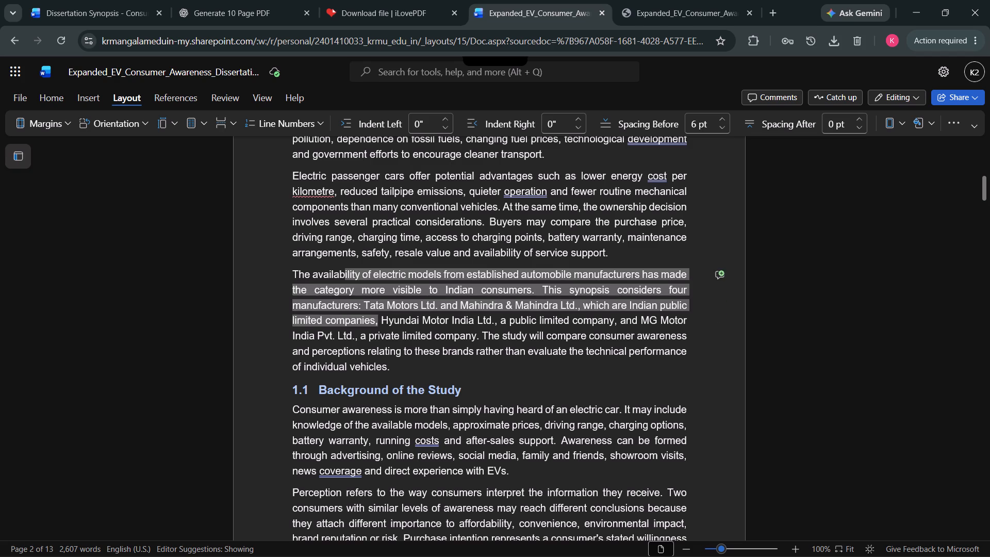
pyautogui.moveTo(348, 281); pyautogui.dragTo(366, 302)
pyautogui.press('BackSpace')
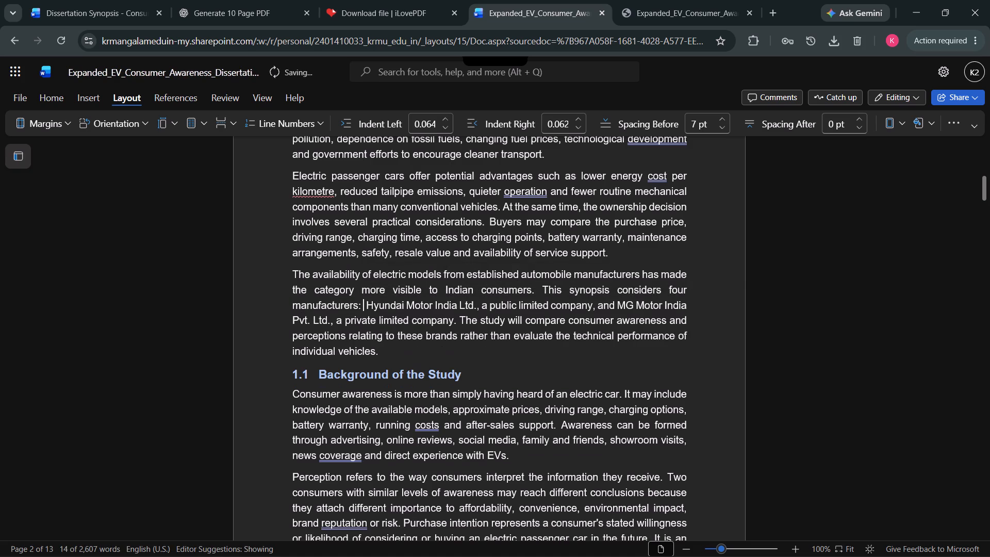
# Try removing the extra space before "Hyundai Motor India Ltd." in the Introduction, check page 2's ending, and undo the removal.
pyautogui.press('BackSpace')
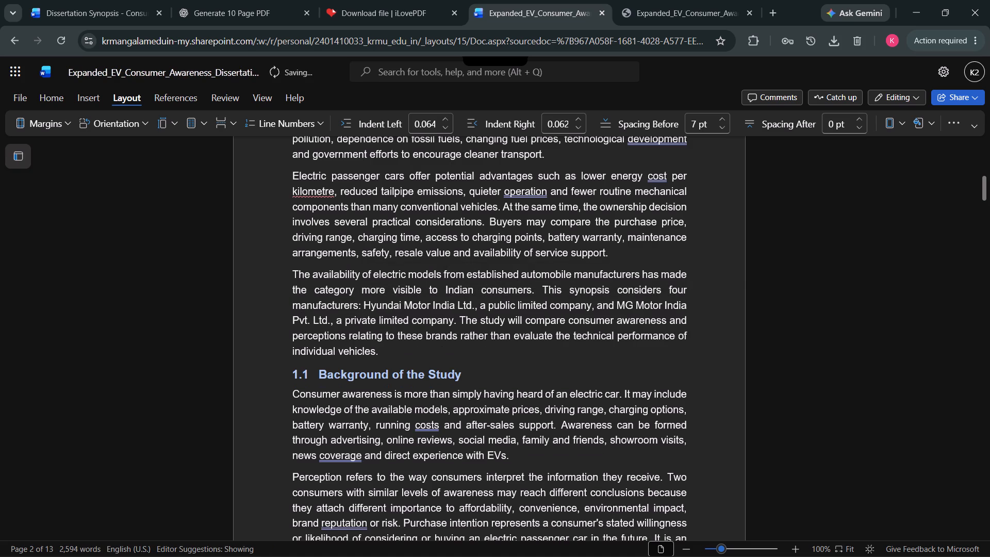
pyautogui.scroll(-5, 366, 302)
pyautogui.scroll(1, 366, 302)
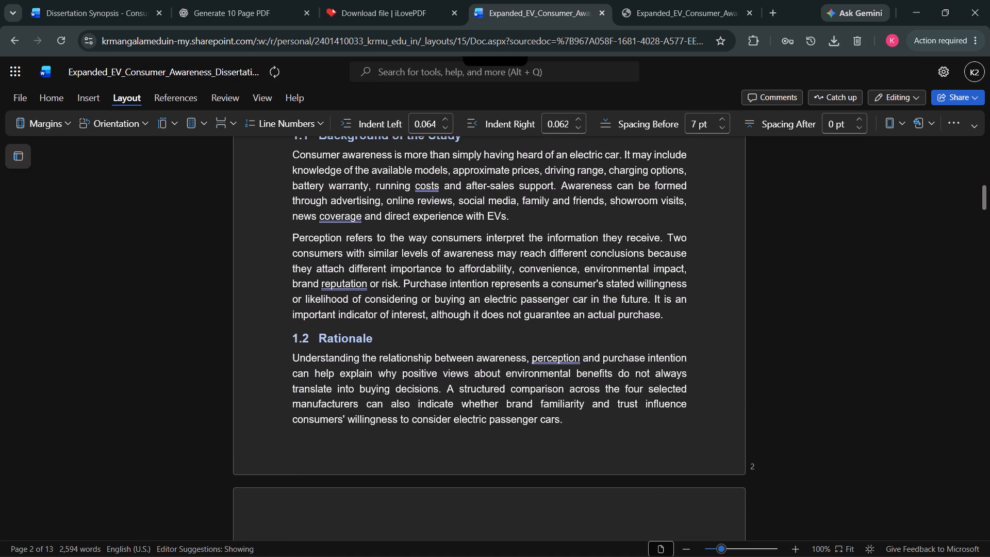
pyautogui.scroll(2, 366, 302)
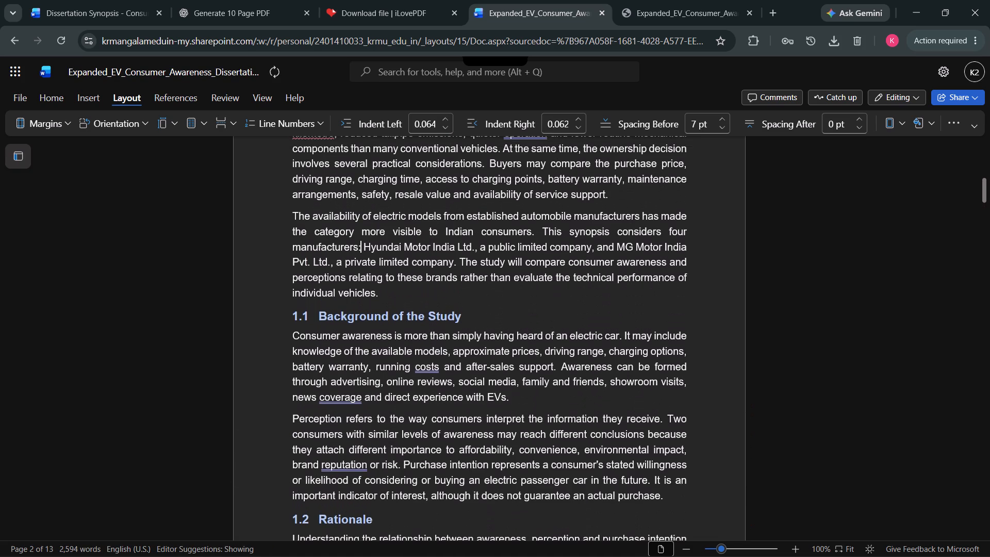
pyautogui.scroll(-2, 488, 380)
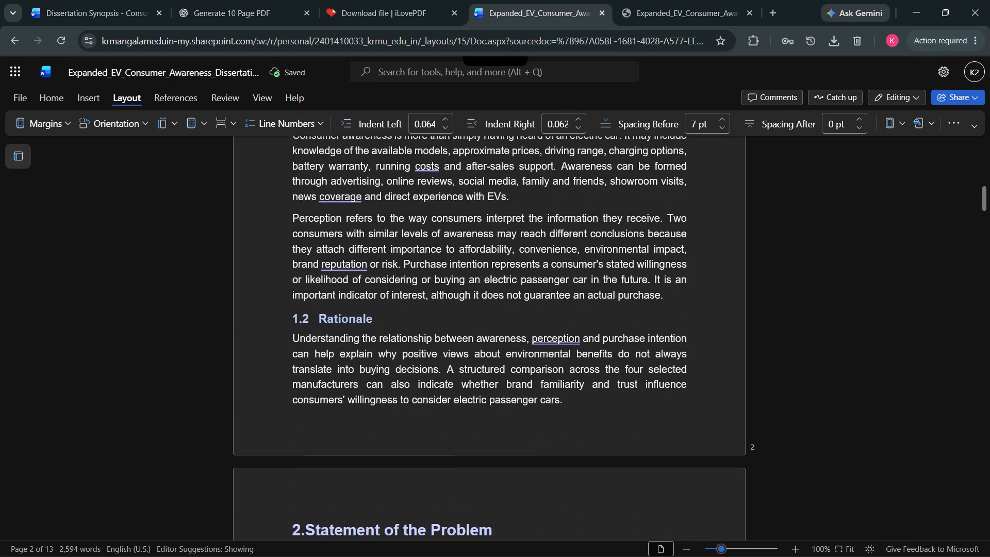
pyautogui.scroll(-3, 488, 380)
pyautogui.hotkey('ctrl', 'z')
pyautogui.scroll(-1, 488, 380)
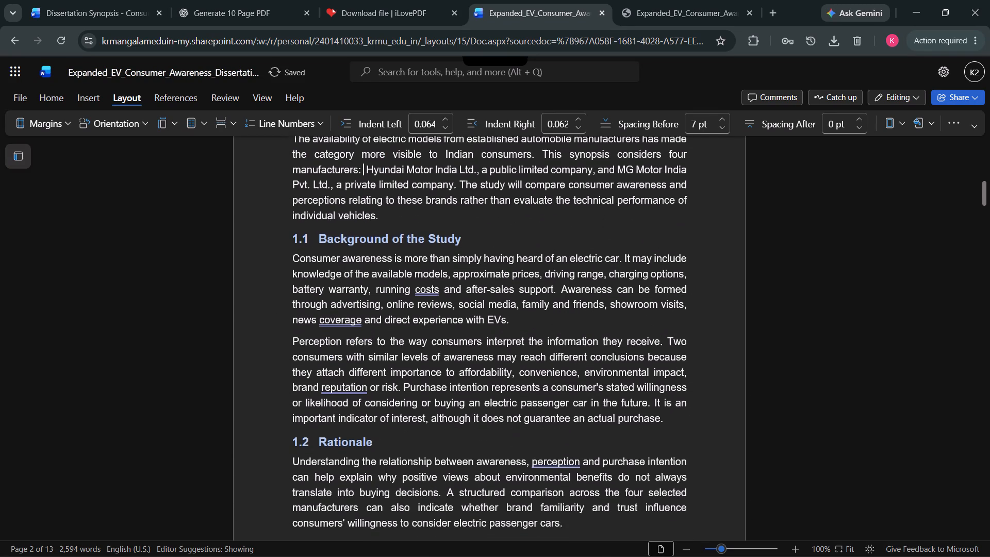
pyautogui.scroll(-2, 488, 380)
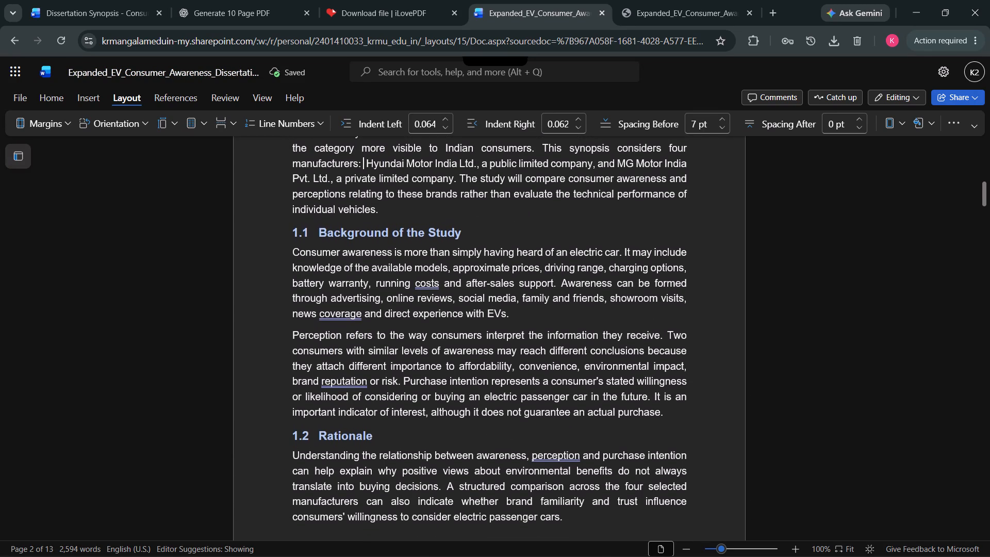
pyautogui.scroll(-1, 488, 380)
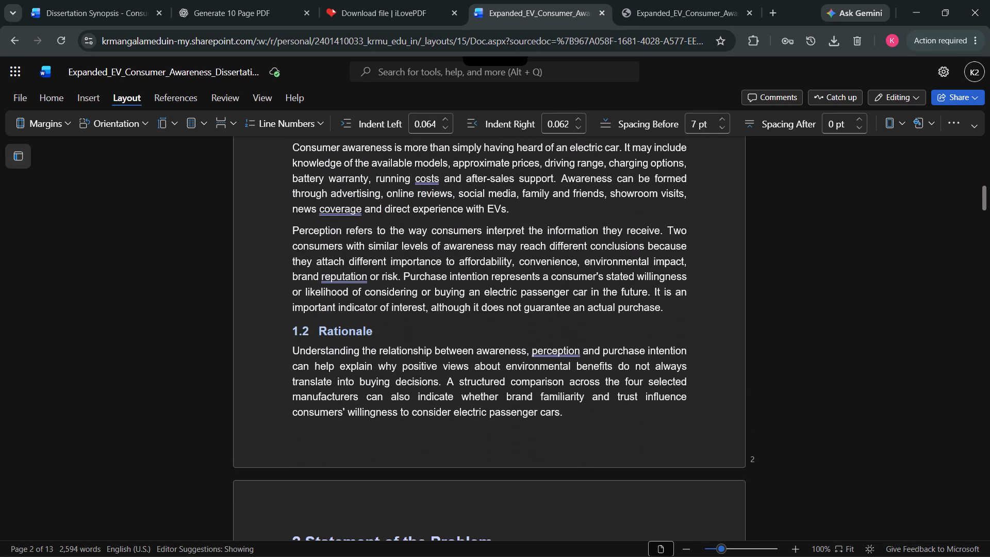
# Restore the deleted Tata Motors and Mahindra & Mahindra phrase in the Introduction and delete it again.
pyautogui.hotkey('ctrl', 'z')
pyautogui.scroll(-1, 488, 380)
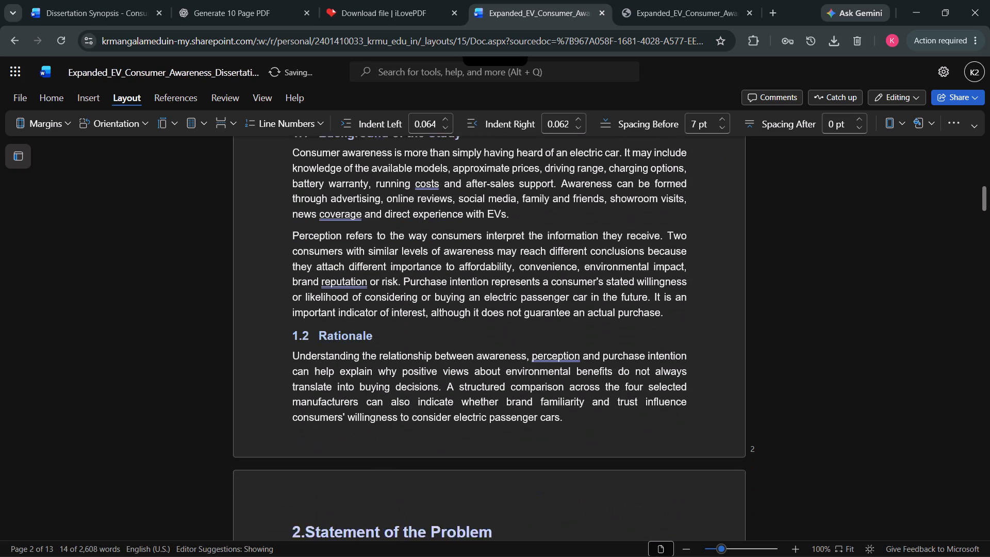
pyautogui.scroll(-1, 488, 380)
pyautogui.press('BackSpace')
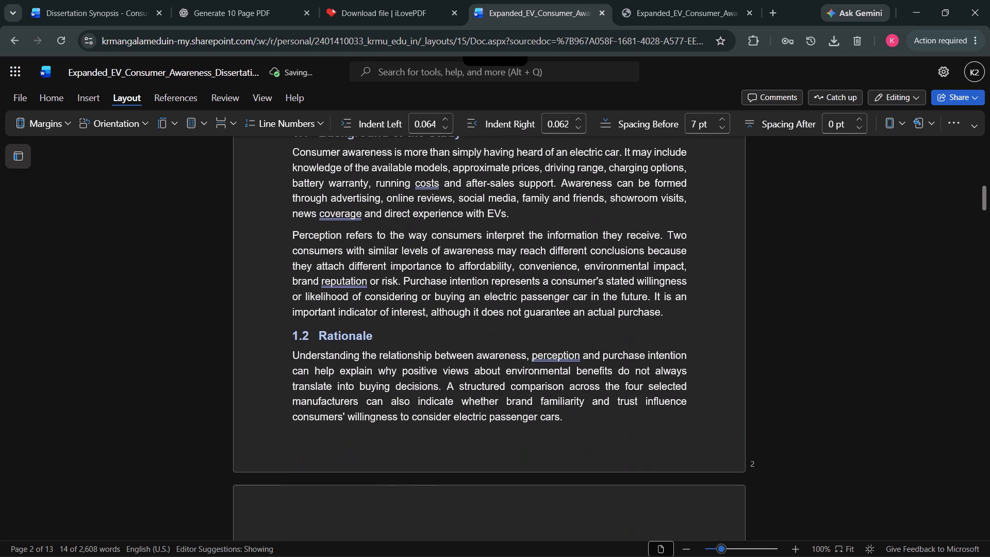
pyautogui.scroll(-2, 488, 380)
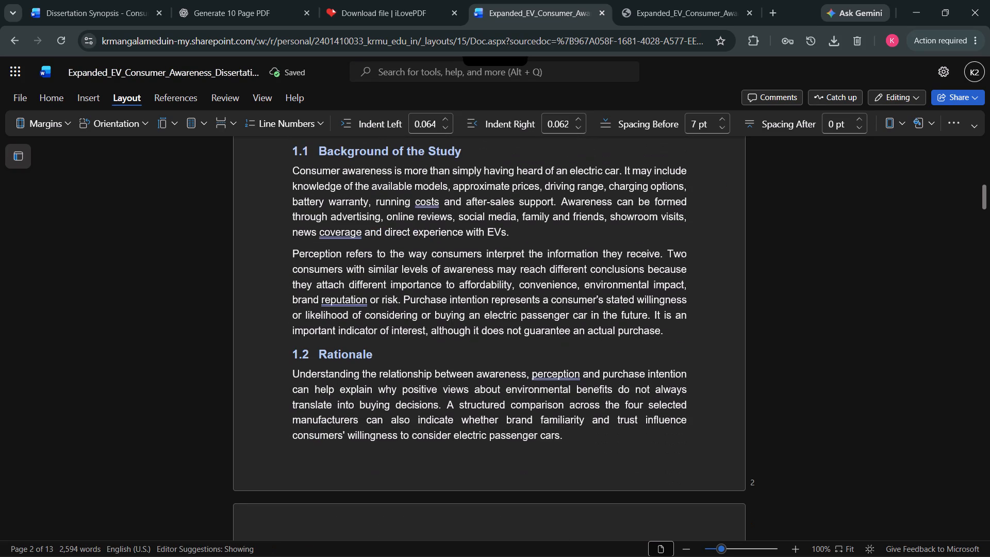
# Save the expanded synopsis and download it as a PDF.
pyautogui.hotkey('ctrl', 's')
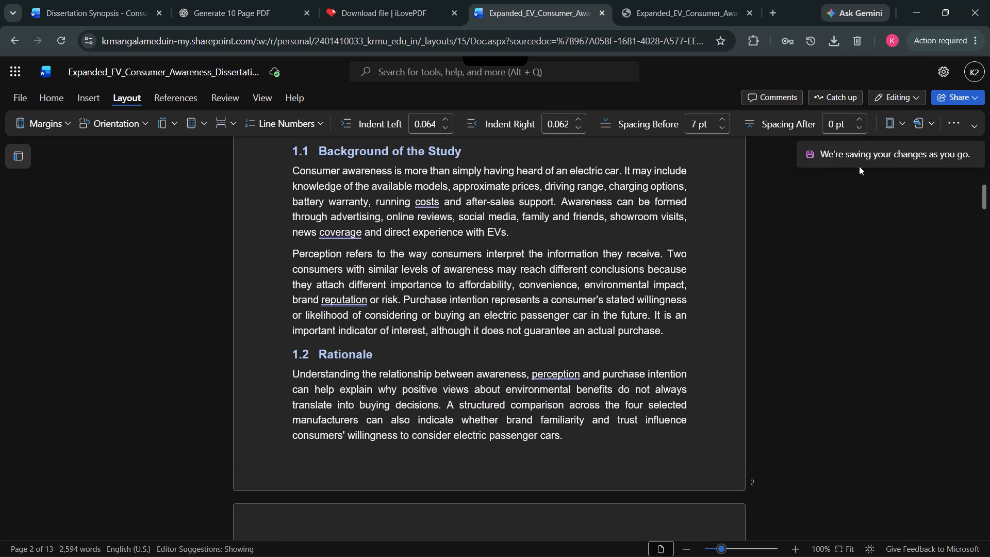
pyautogui.click(22, 94)
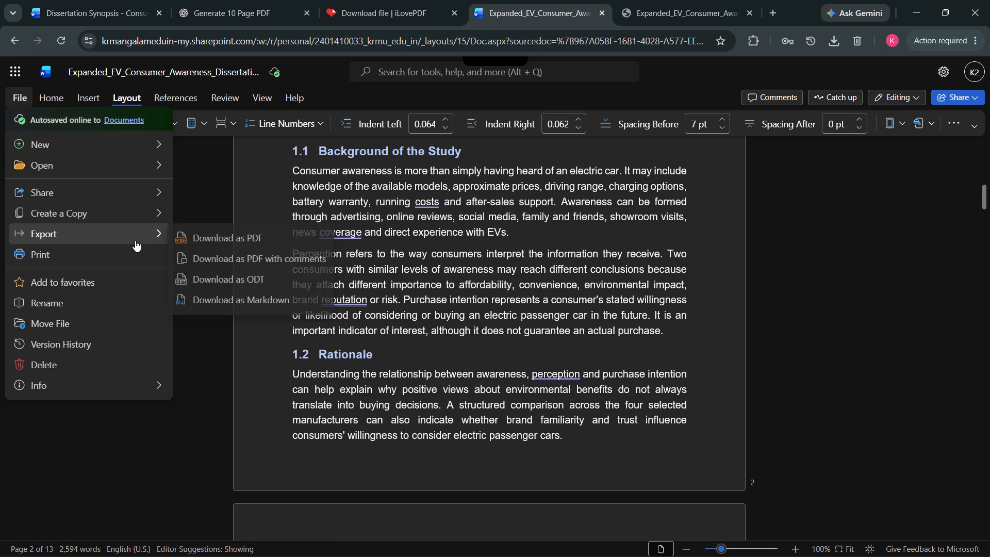
pyautogui.click(199, 232)
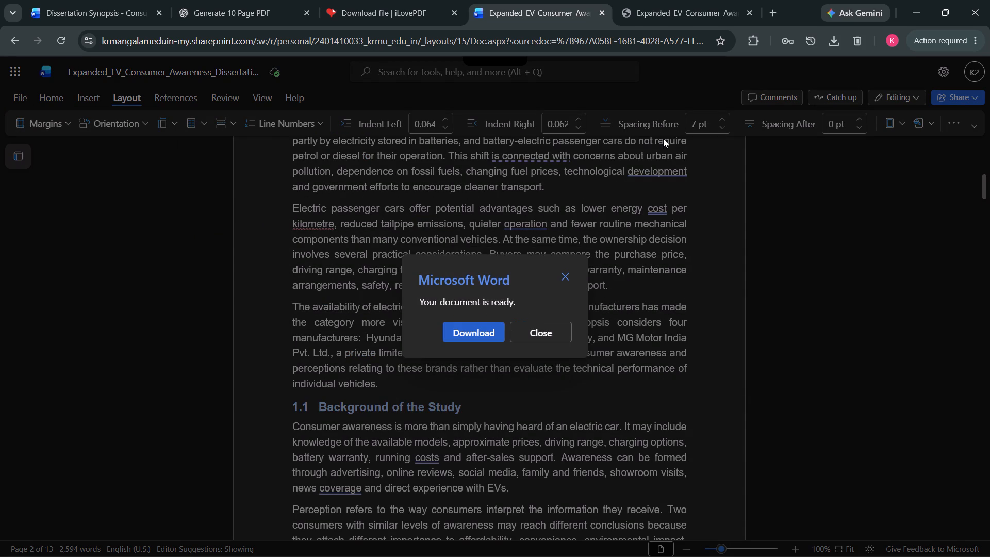
pyautogui.click(475, 337)
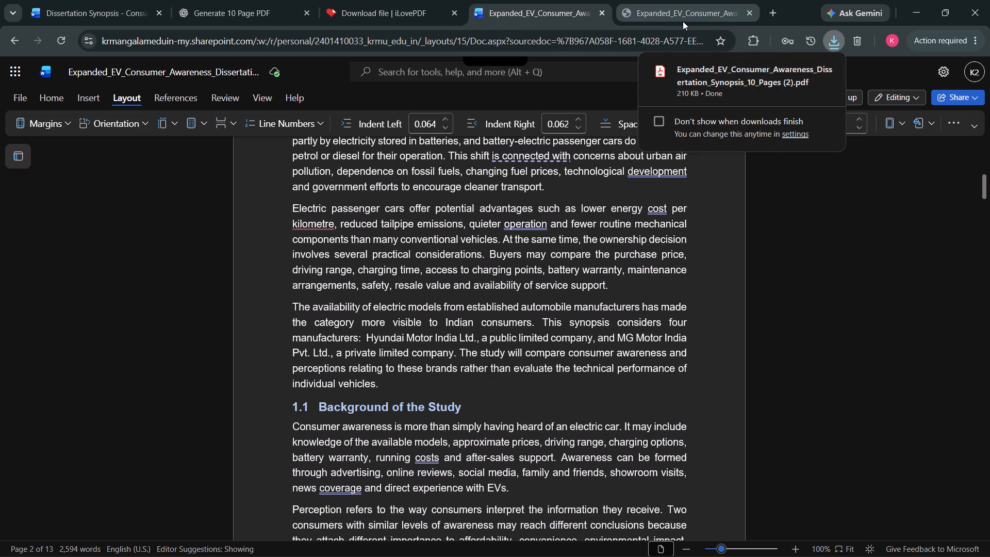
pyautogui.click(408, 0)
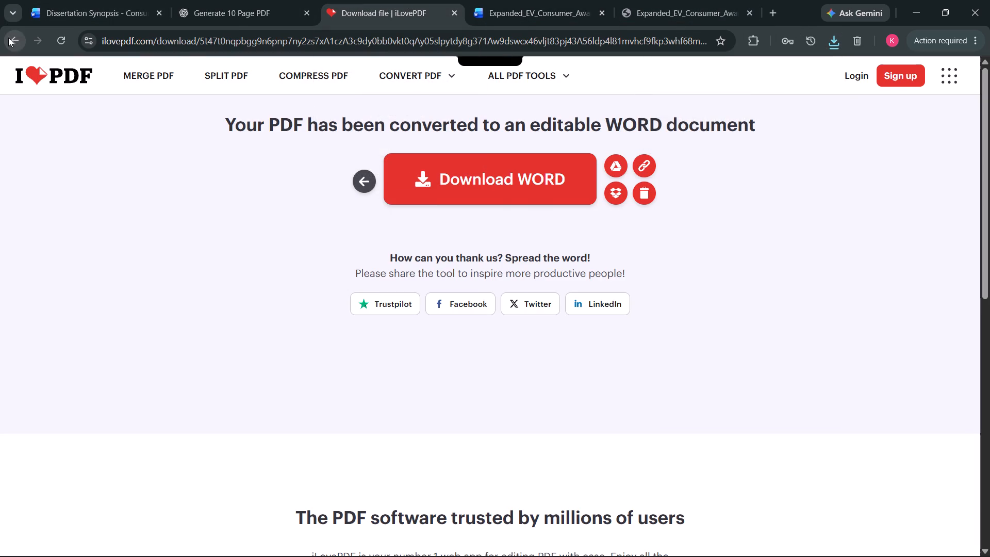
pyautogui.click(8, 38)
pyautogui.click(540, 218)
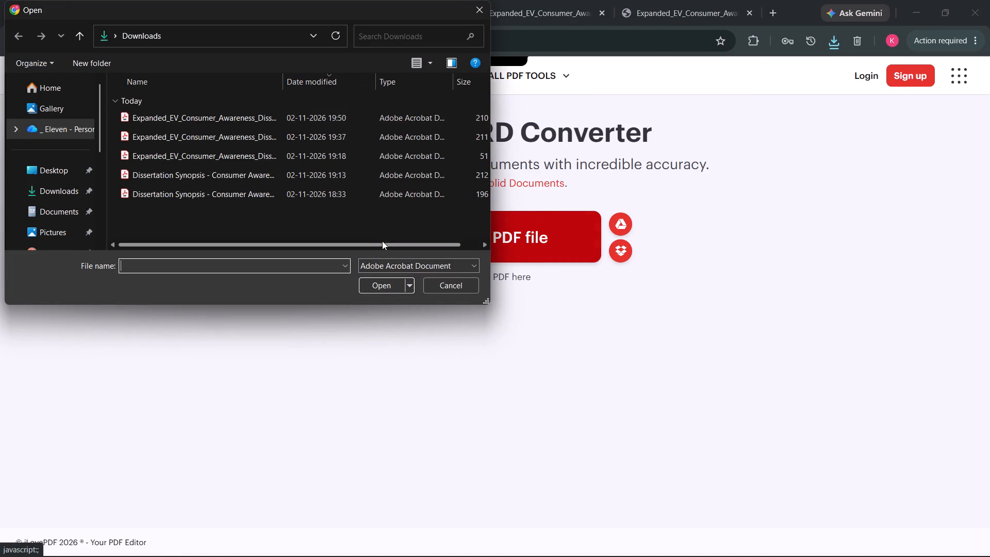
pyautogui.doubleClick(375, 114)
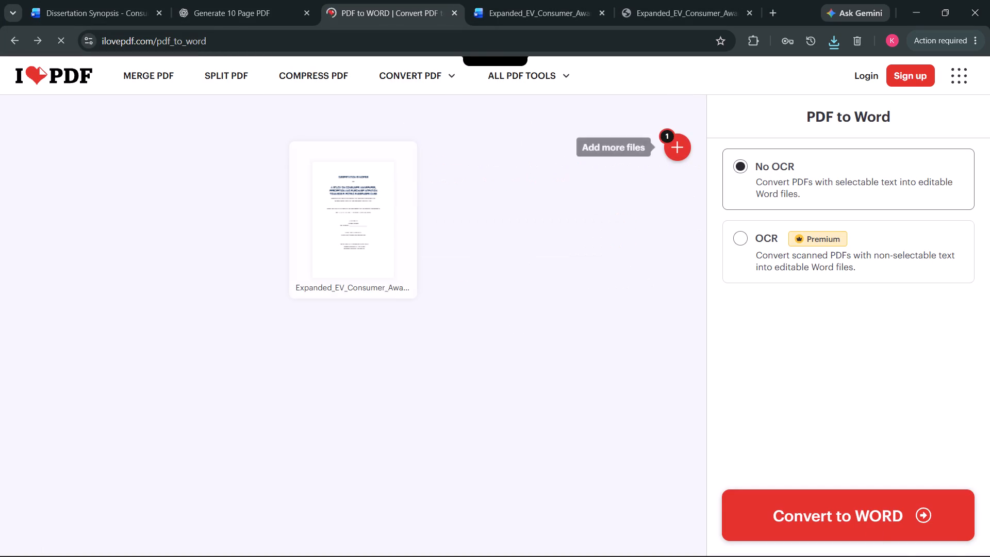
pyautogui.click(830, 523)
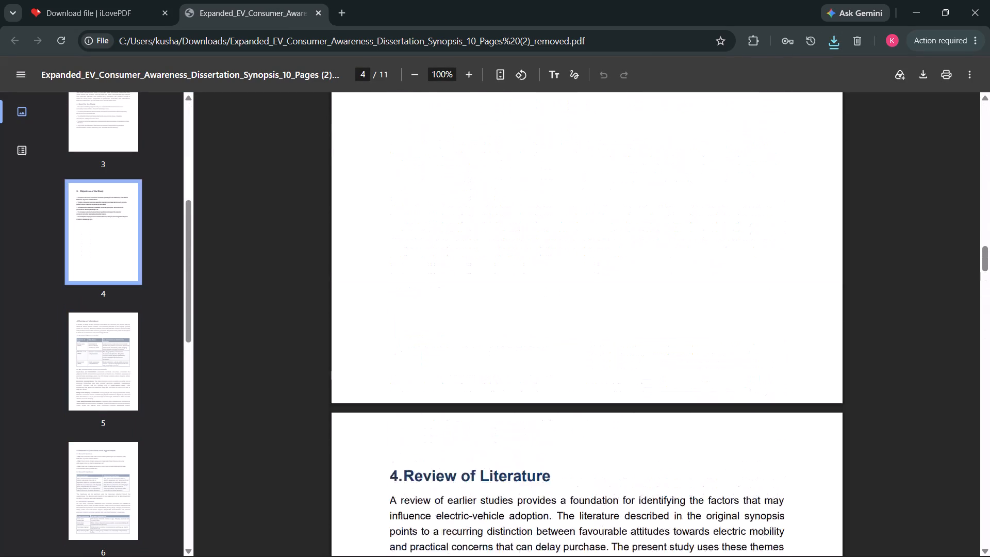
pyautogui.scroll(-10, 607, 312)
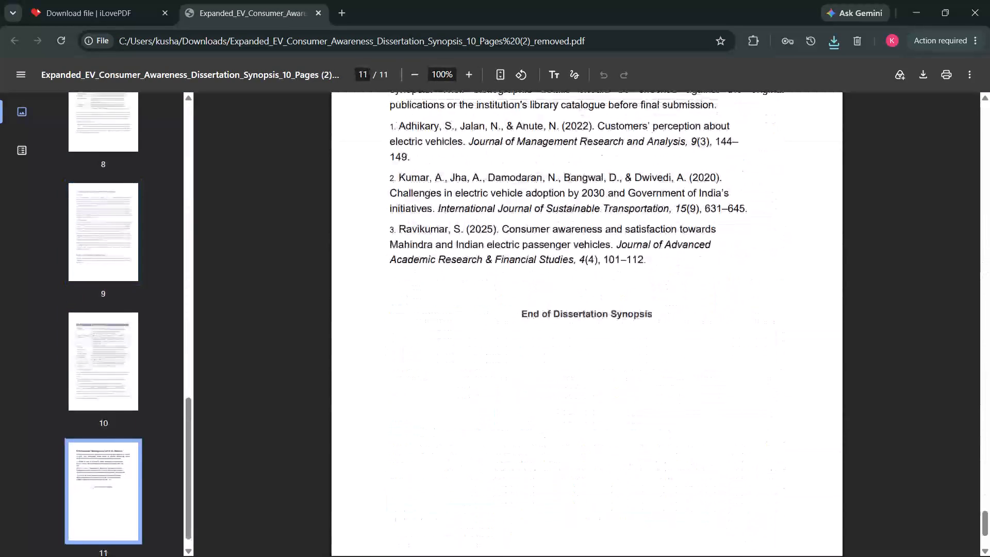
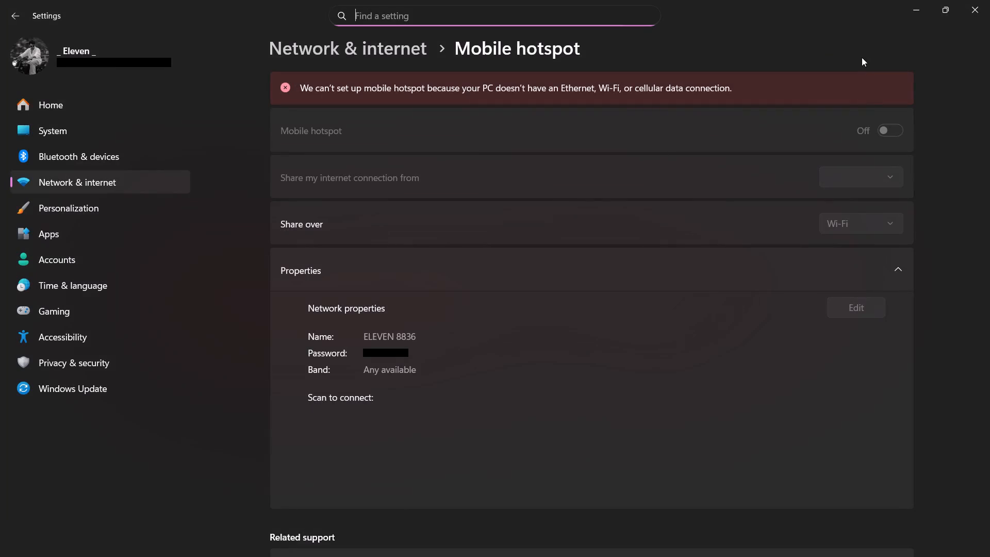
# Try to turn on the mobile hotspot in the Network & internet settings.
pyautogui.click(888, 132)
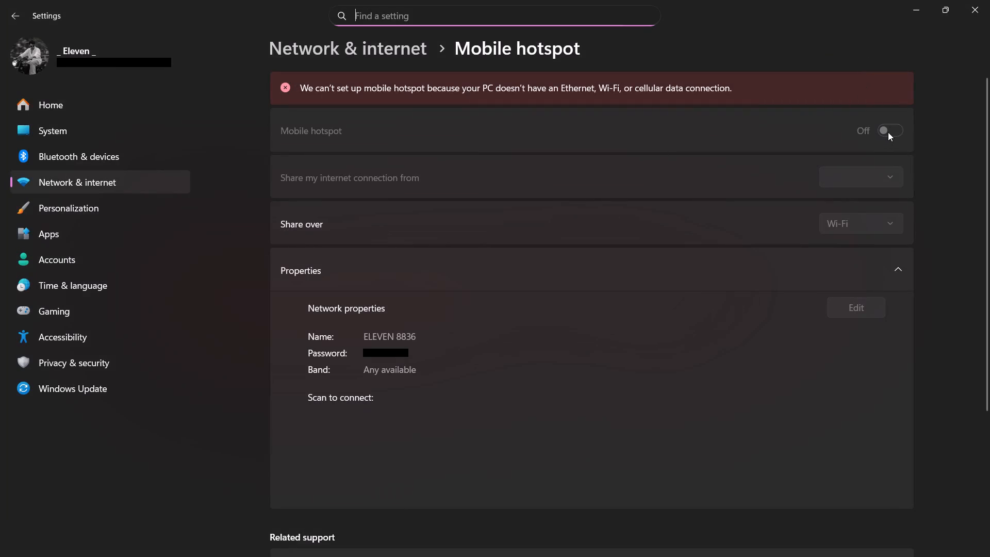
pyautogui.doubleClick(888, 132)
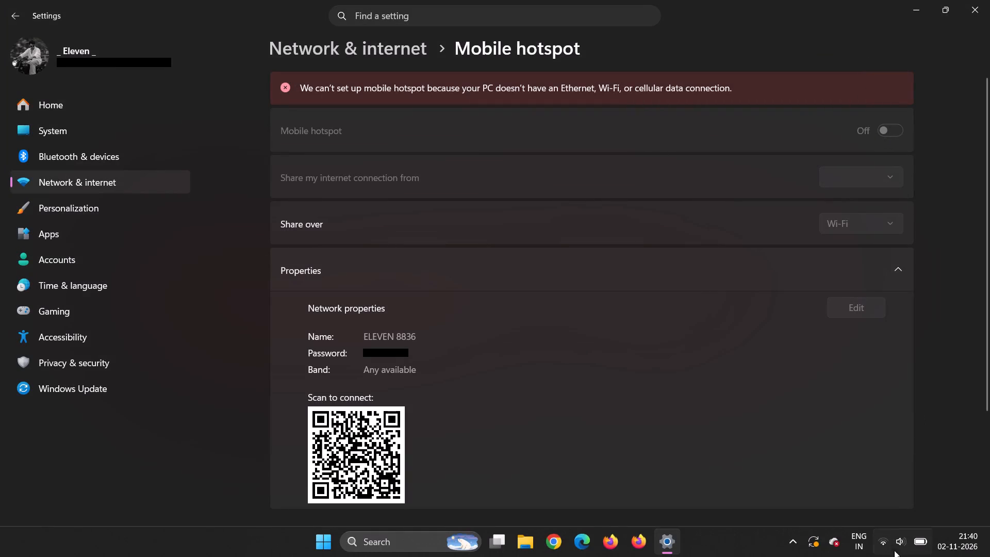
# Switch the PC's Wi-Fi connection to the LAST_4G network, with automatic connection enabled.
pyautogui.click(886, 547)
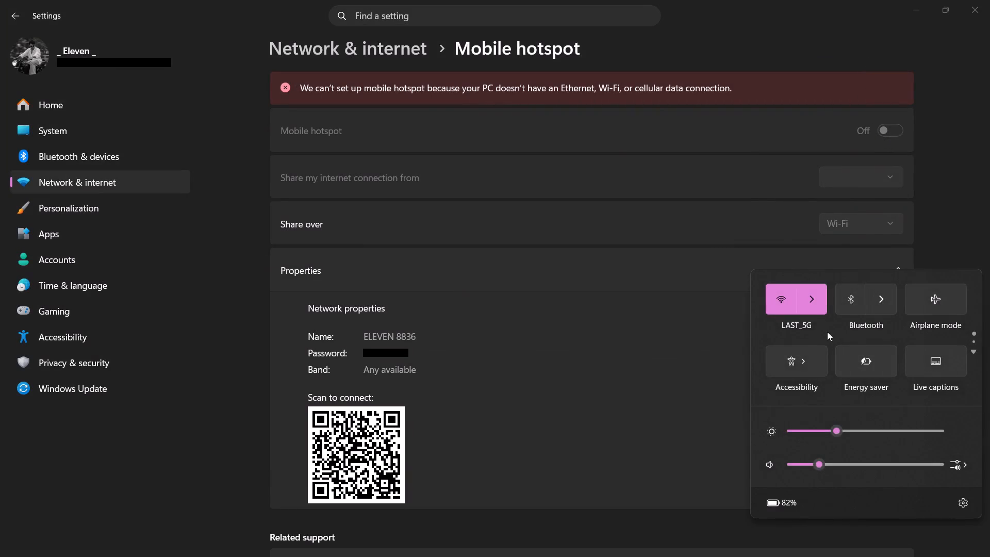
pyautogui.click(815, 299)
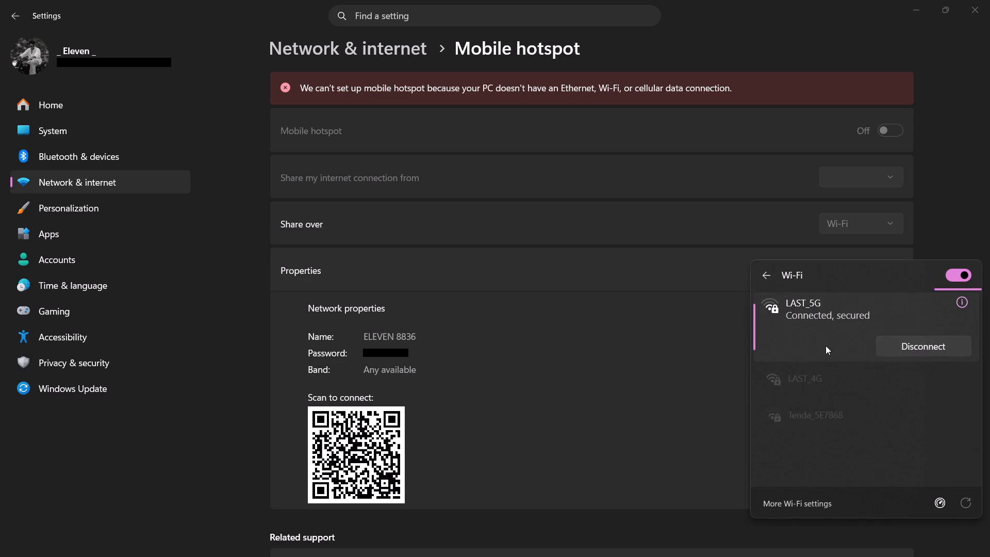
pyautogui.click(839, 387)
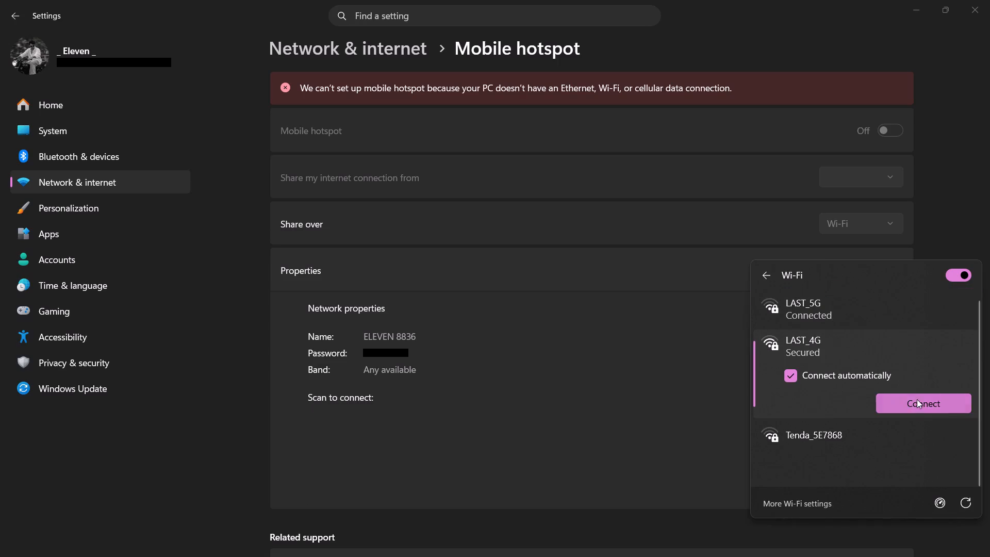
pyautogui.click(917, 399)
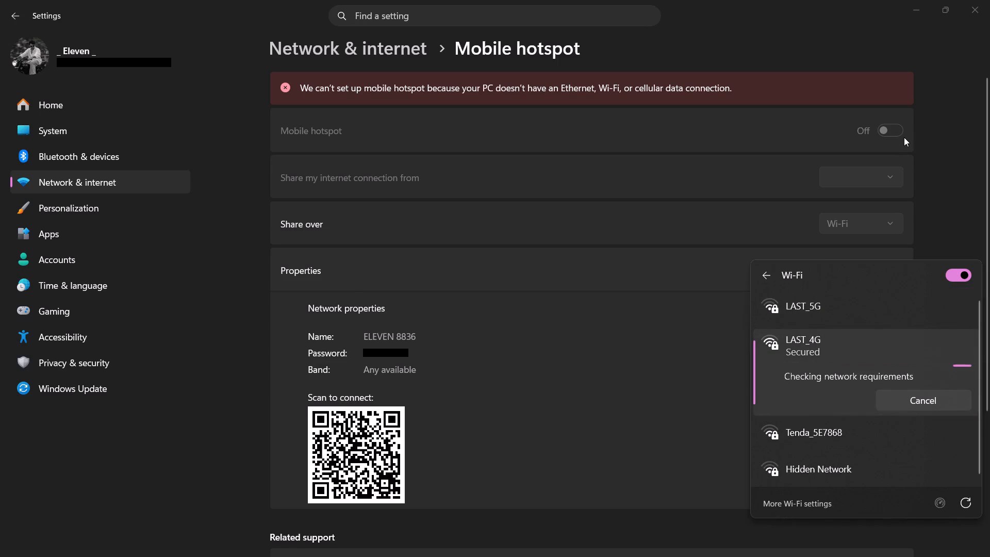
# Turn on the mobile hotspot and close the Settings window.
pyautogui.click(897, 93)
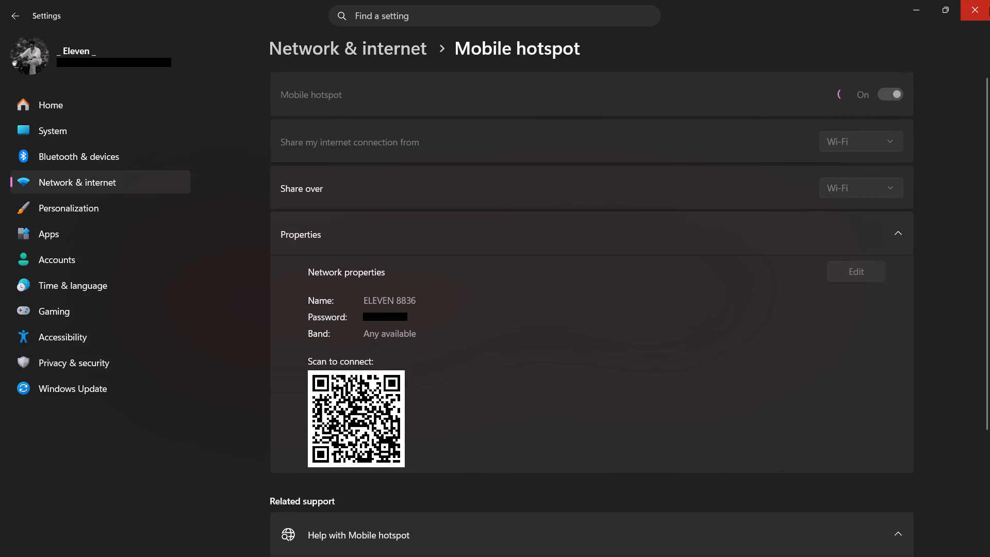
pyautogui.click(989, 0)
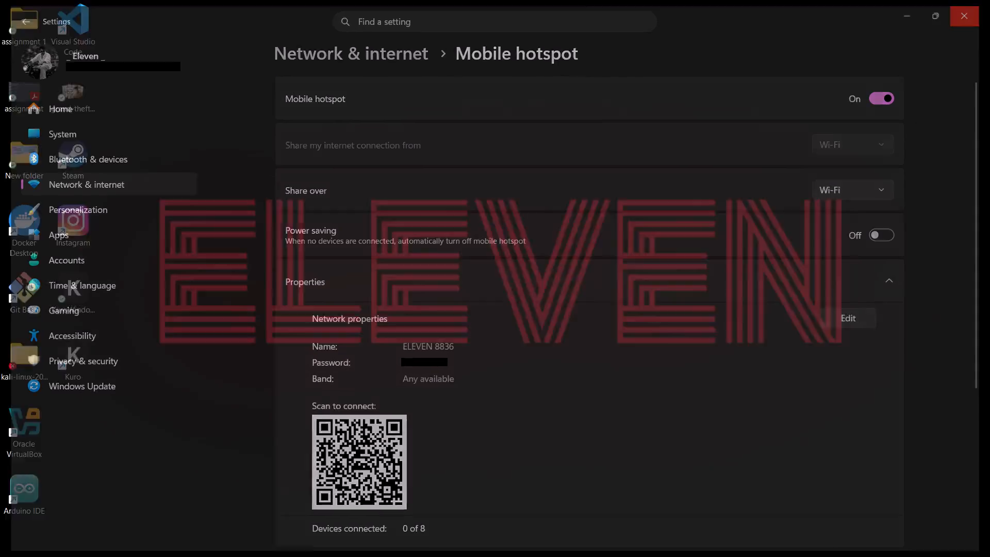